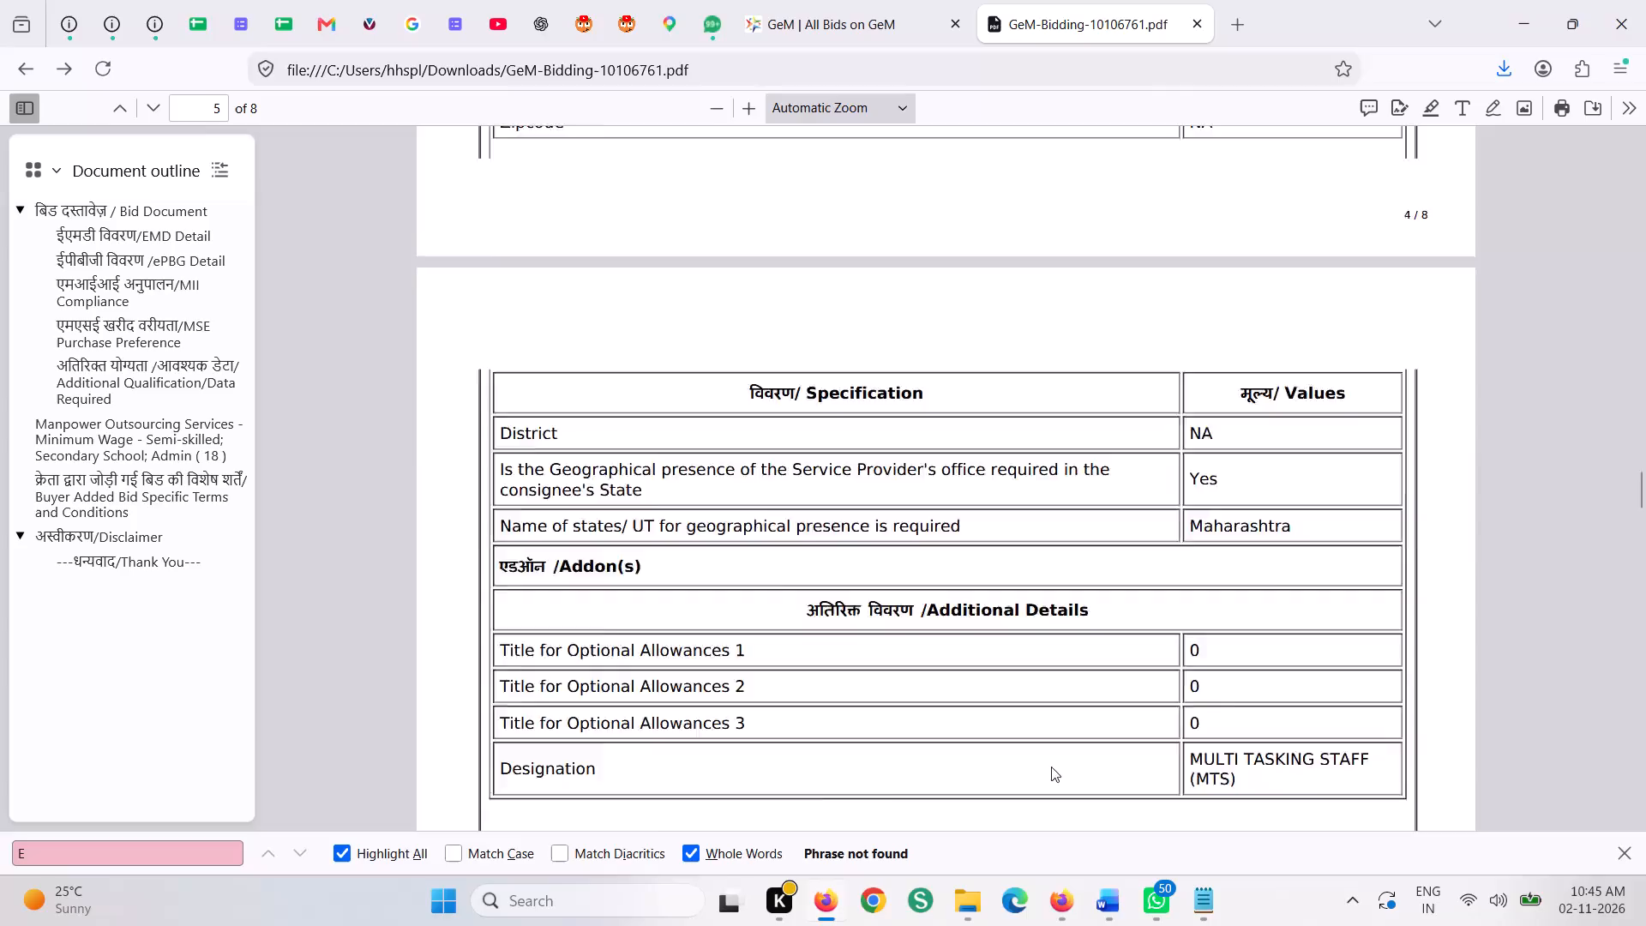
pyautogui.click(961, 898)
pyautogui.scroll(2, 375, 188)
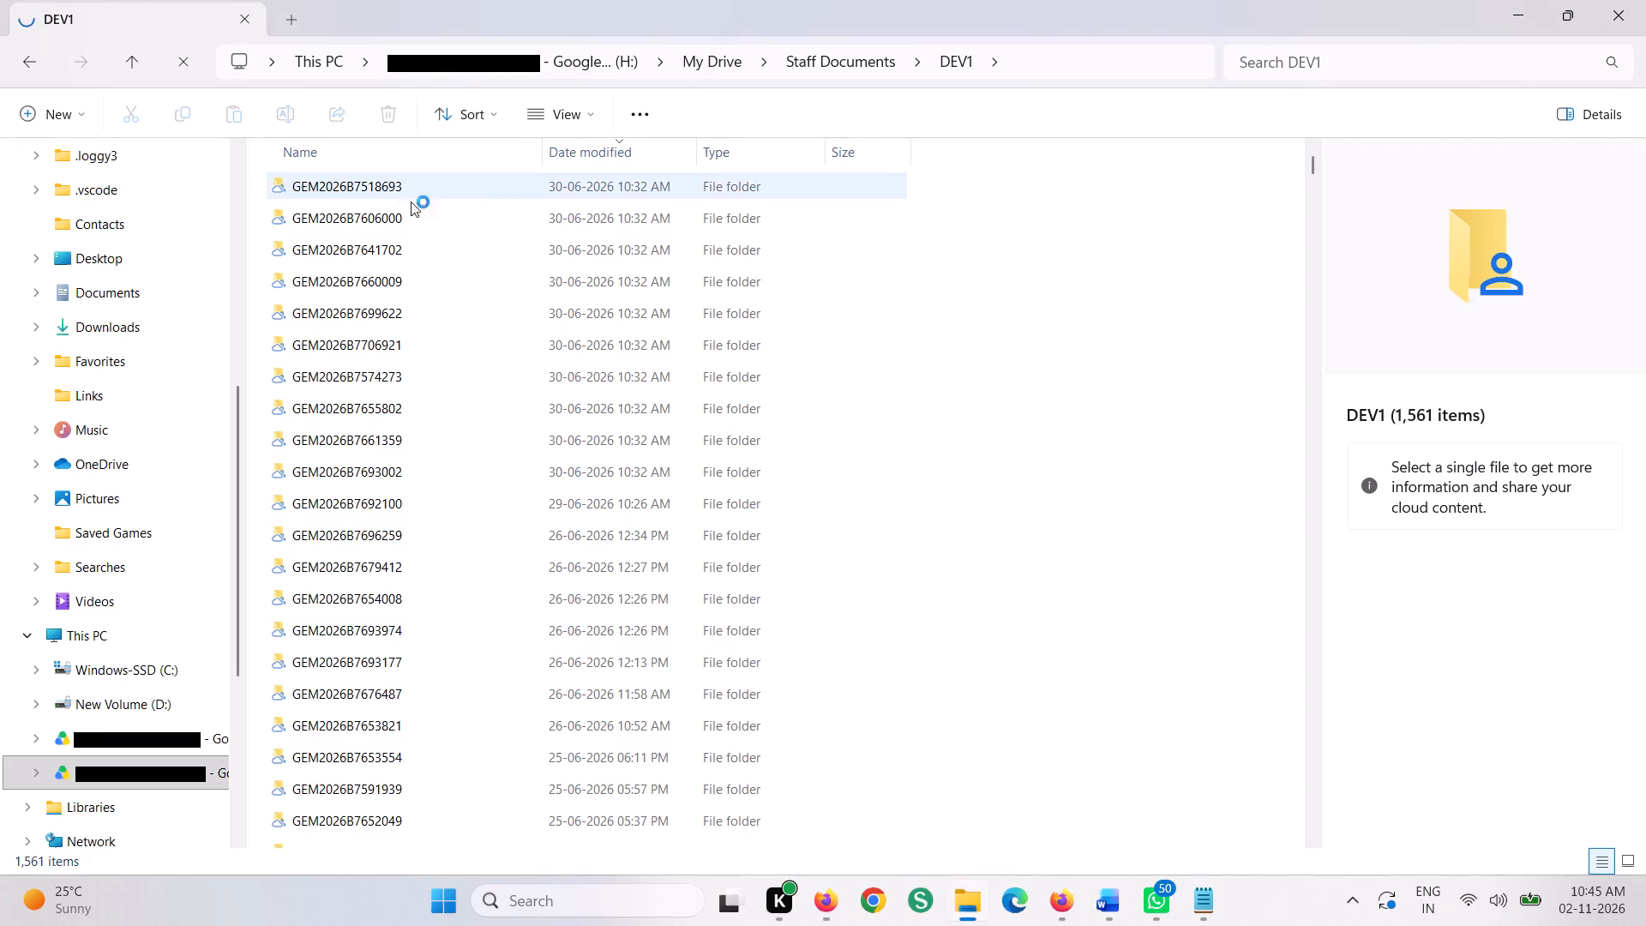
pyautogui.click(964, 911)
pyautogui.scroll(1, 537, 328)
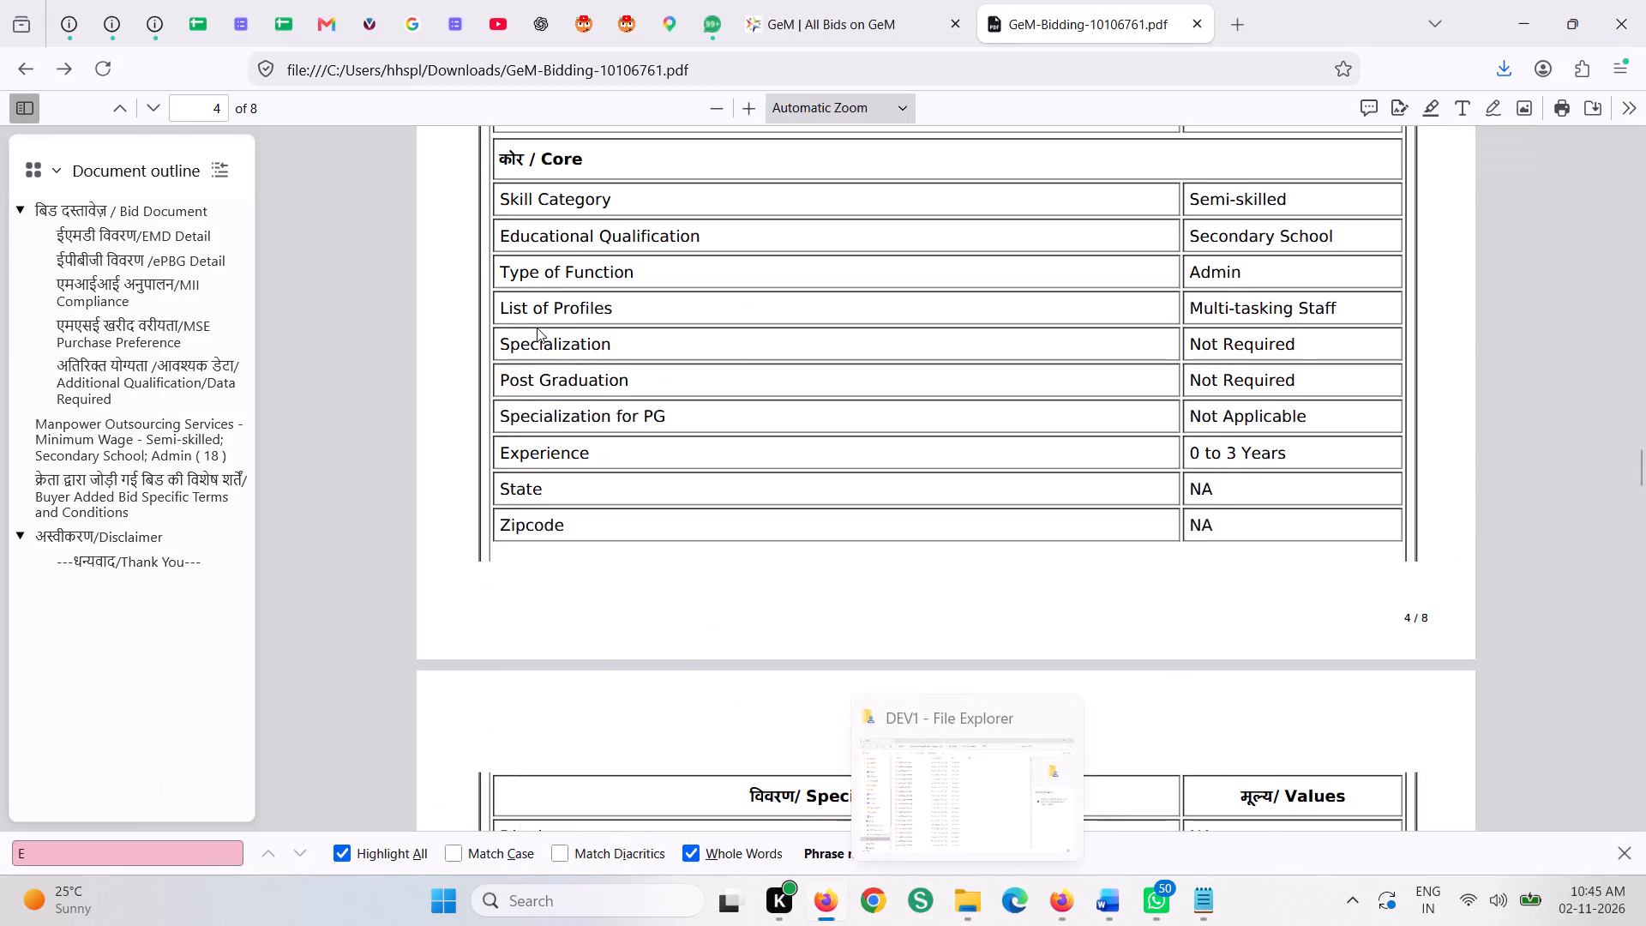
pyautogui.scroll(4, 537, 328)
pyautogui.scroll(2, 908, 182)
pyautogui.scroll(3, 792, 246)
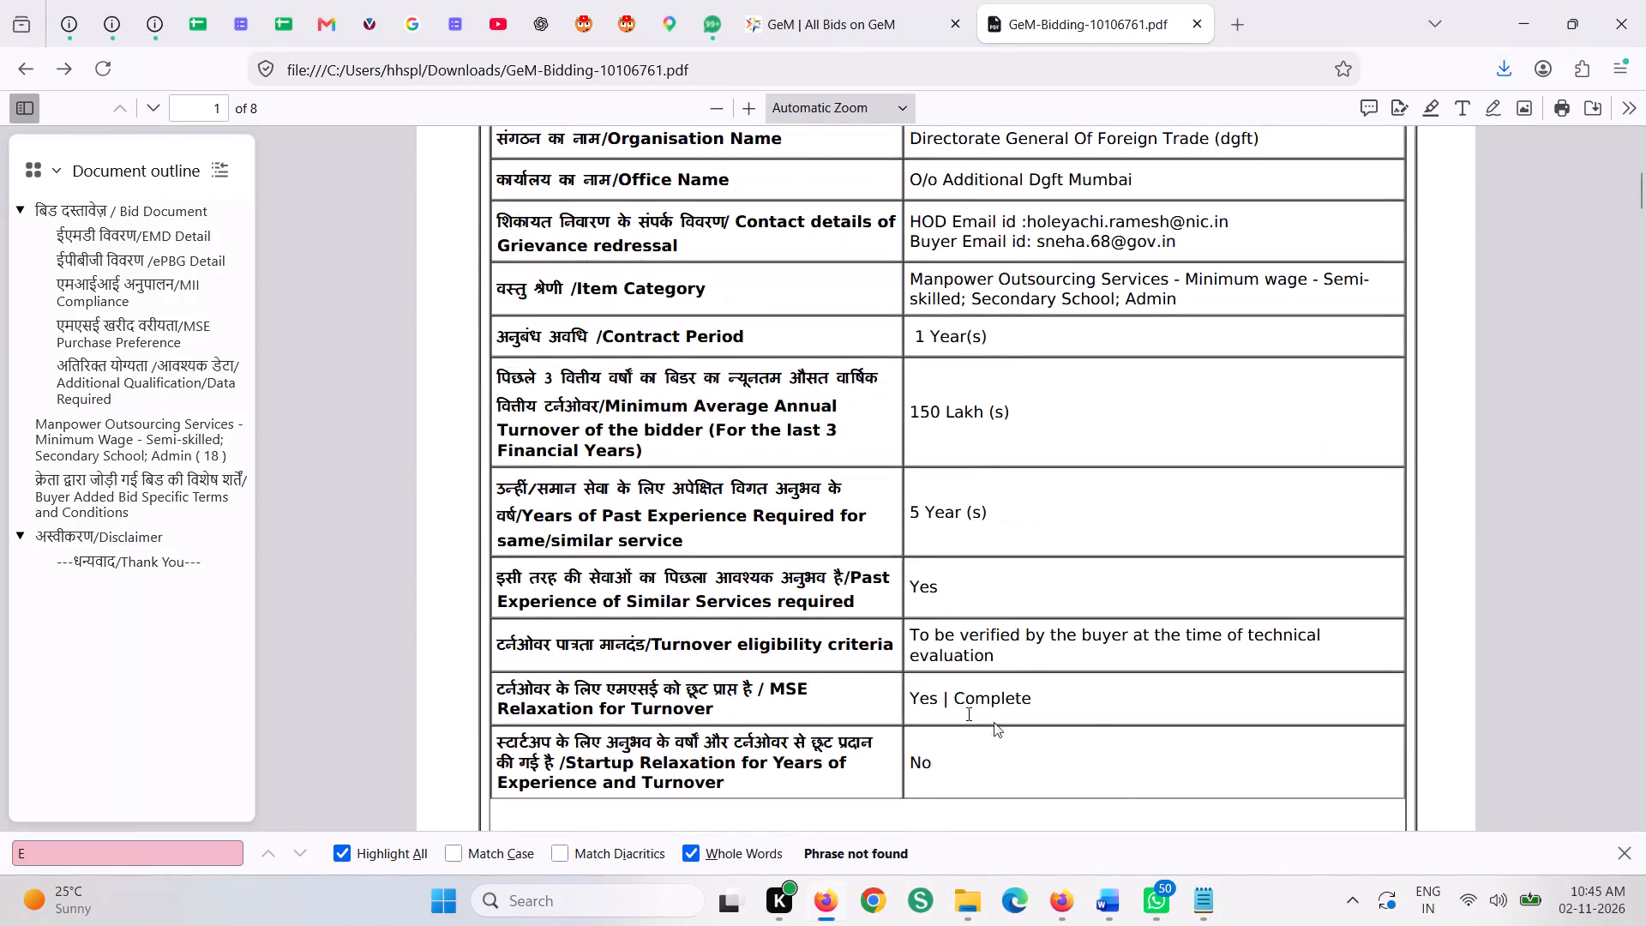
# Switch to Word and delete the empty item 15 at the end of the REQUIRED DOCUMENTS list.
pyautogui.click(1107, 882)
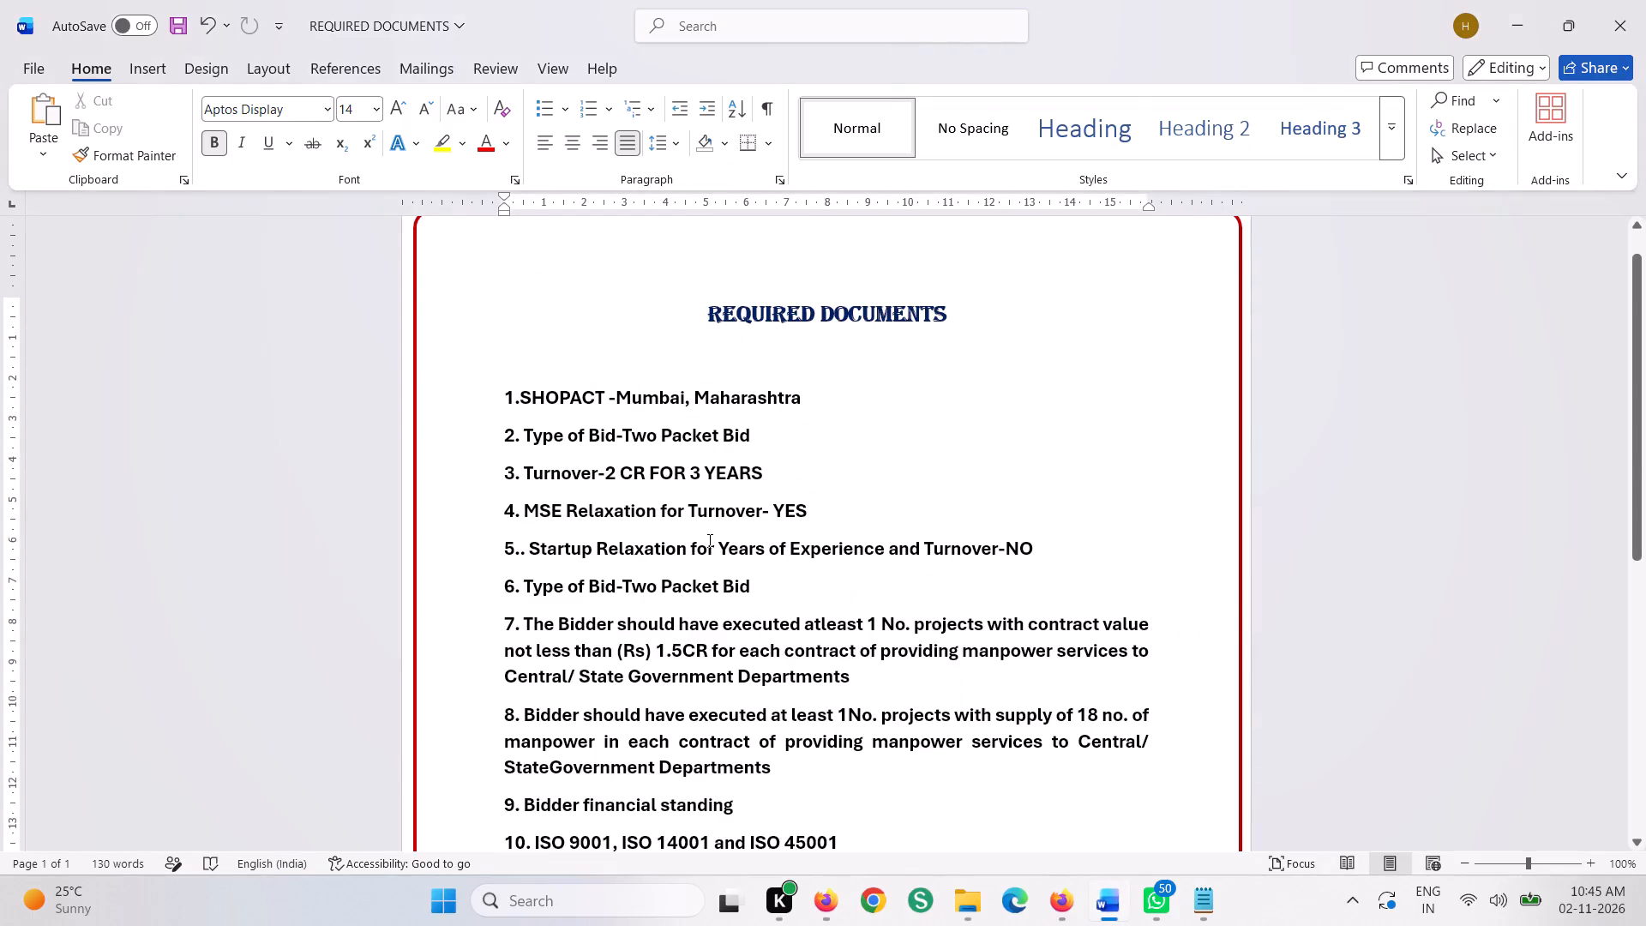
pyautogui.scroll(-2, 716, 538)
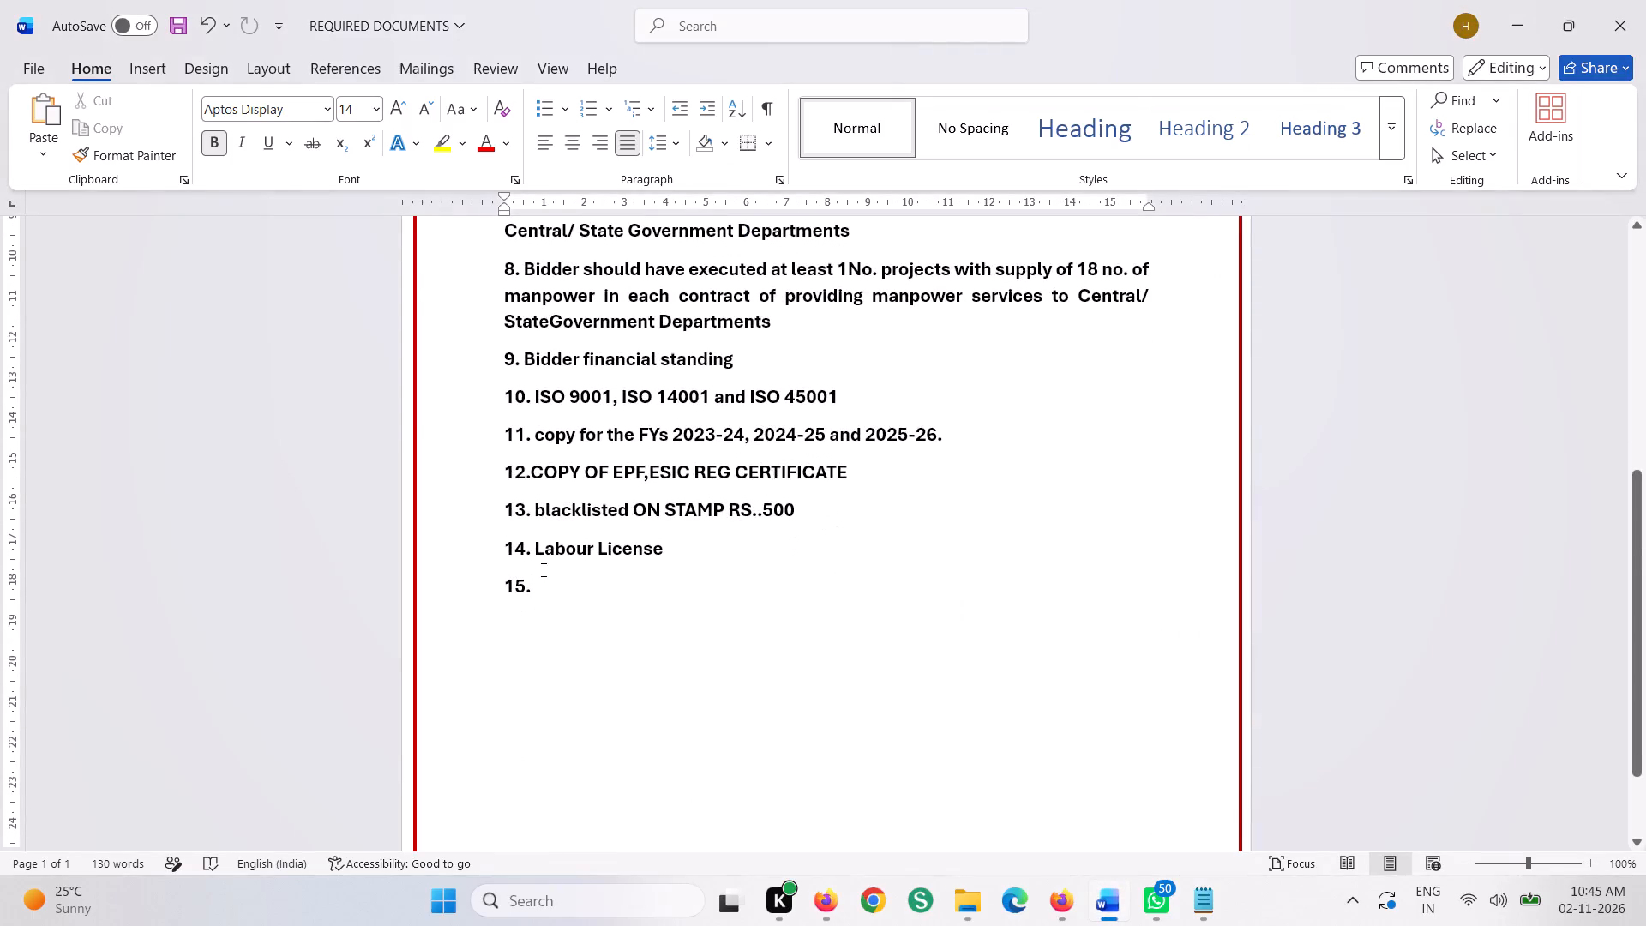
pyautogui.press('BackSpace')
pyautogui.press('BackSpace')
pyautogui.press('BackSpace')
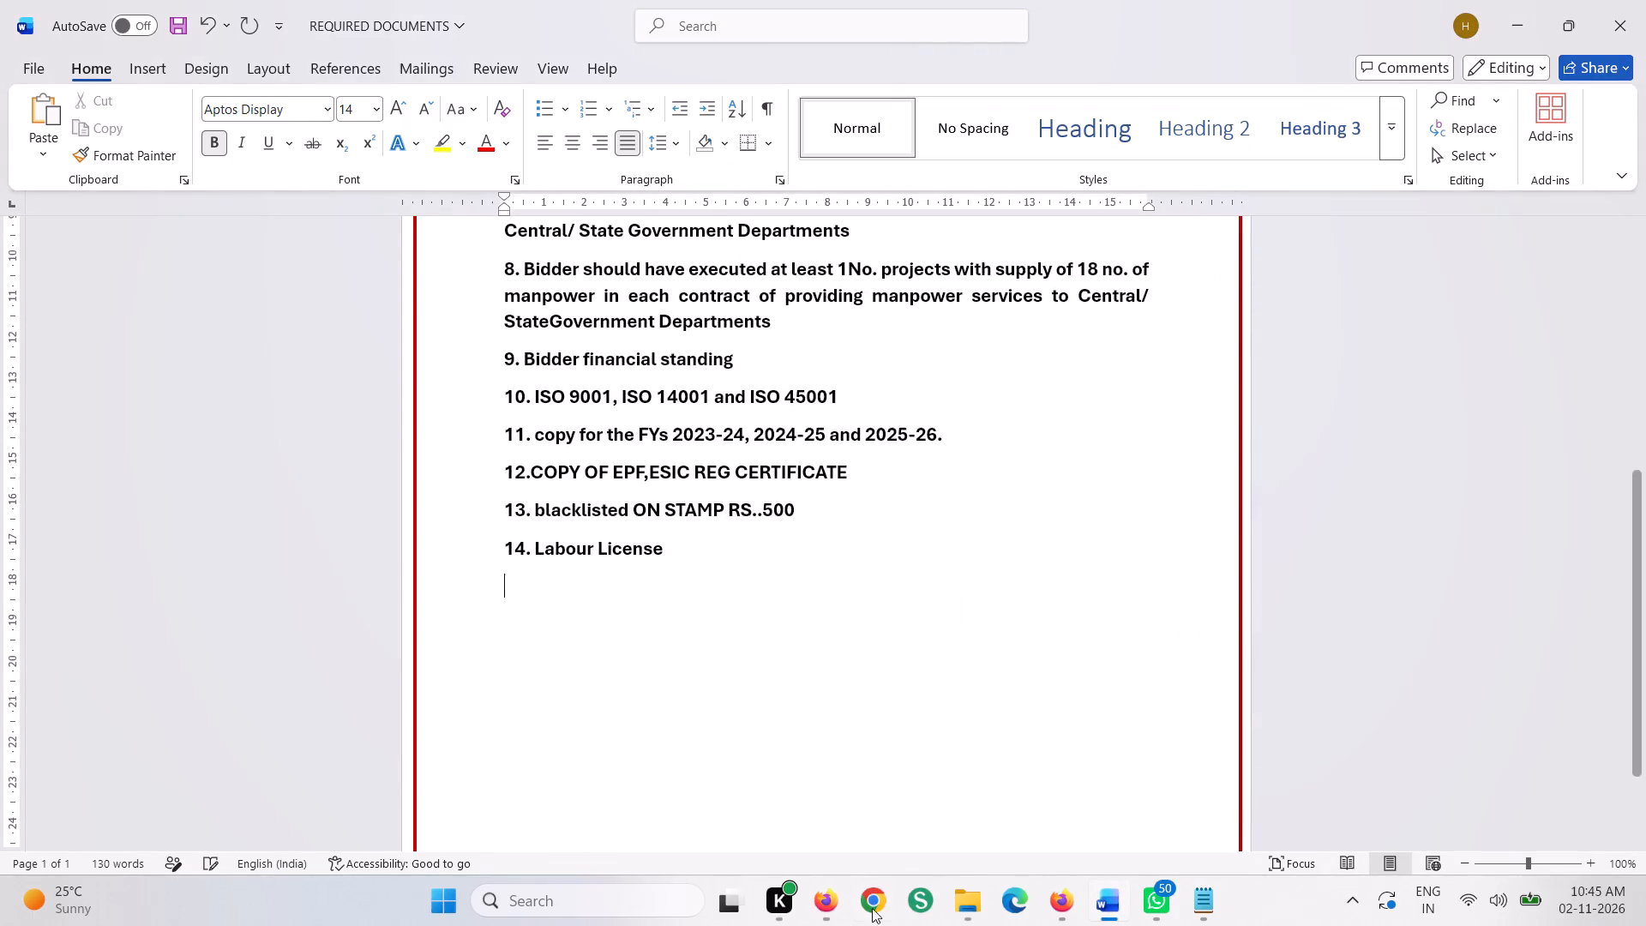
# Reopen the last closed browser tab, the REQUIRED DOCUMENTS PDF, check its list and close it again.
pyautogui.click(958, 899)
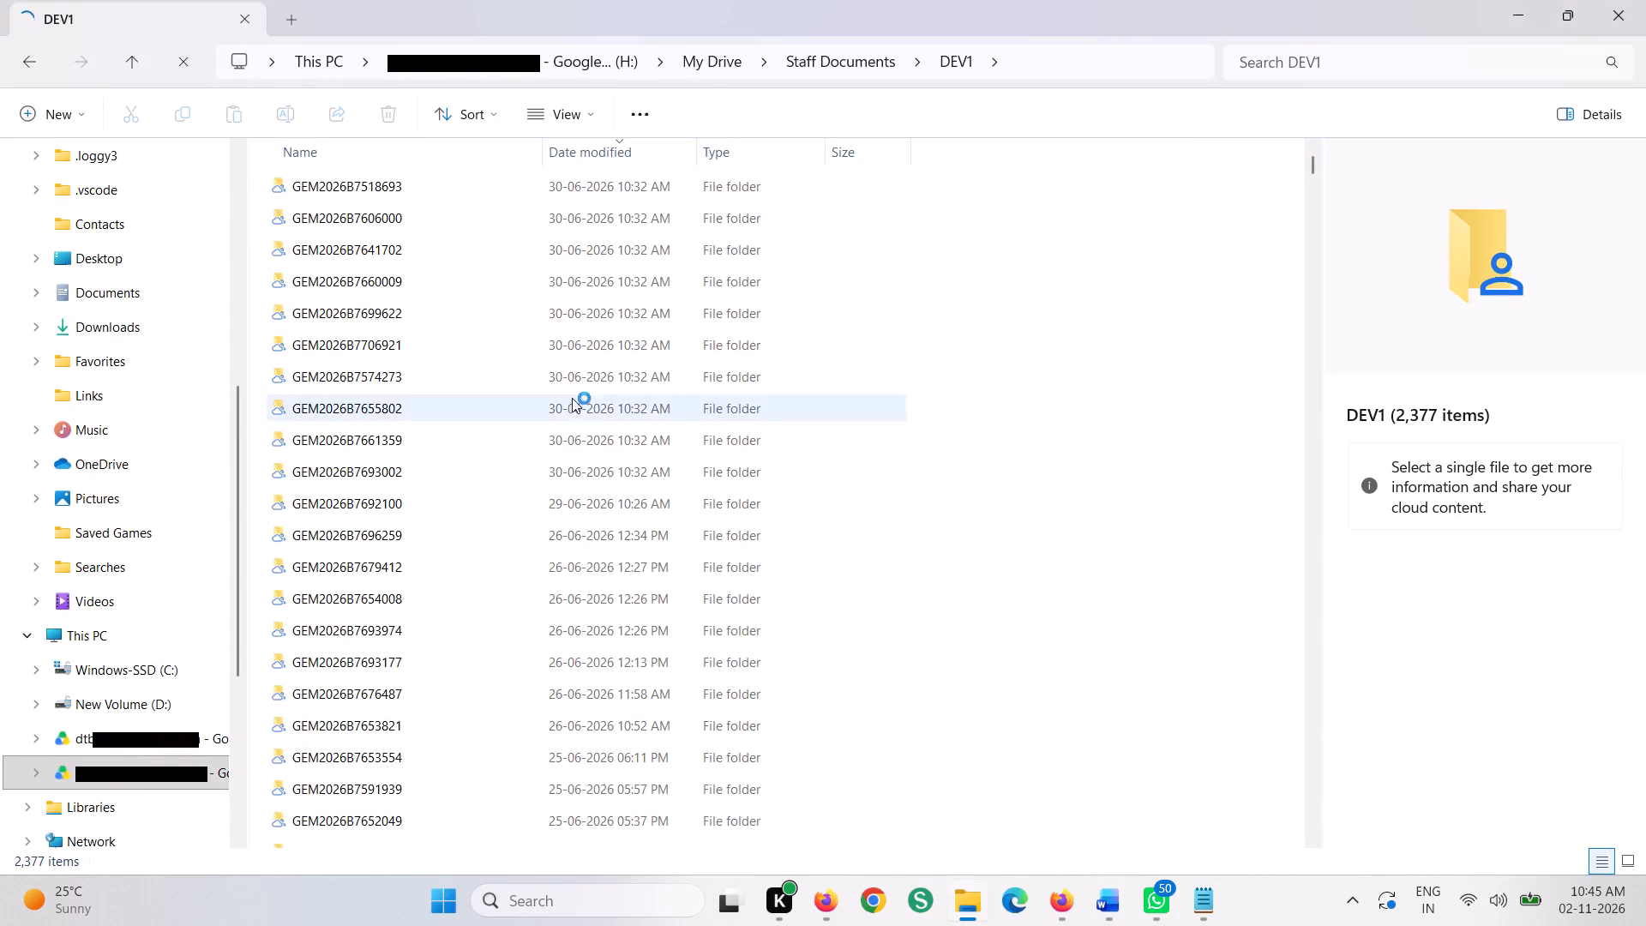
pyautogui.click(834, 899)
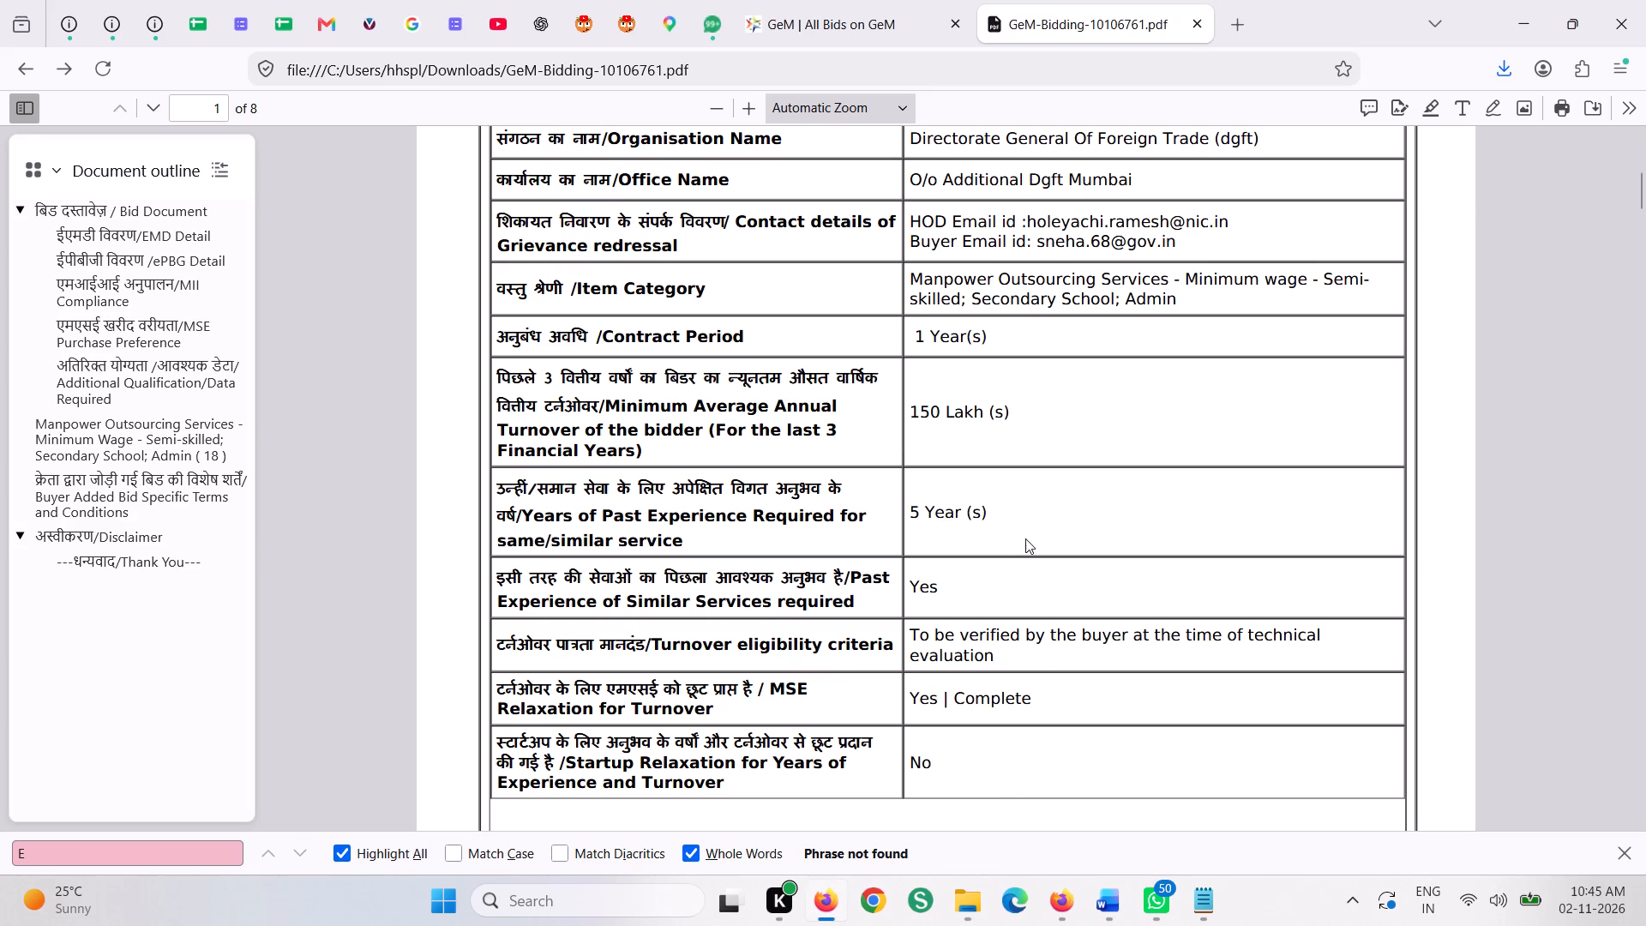
pyautogui.hotkey('ctrl', 'shift', 't')
pyautogui.scroll(3, 892, 472)
pyautogui.scroll(-2, 988, 457)
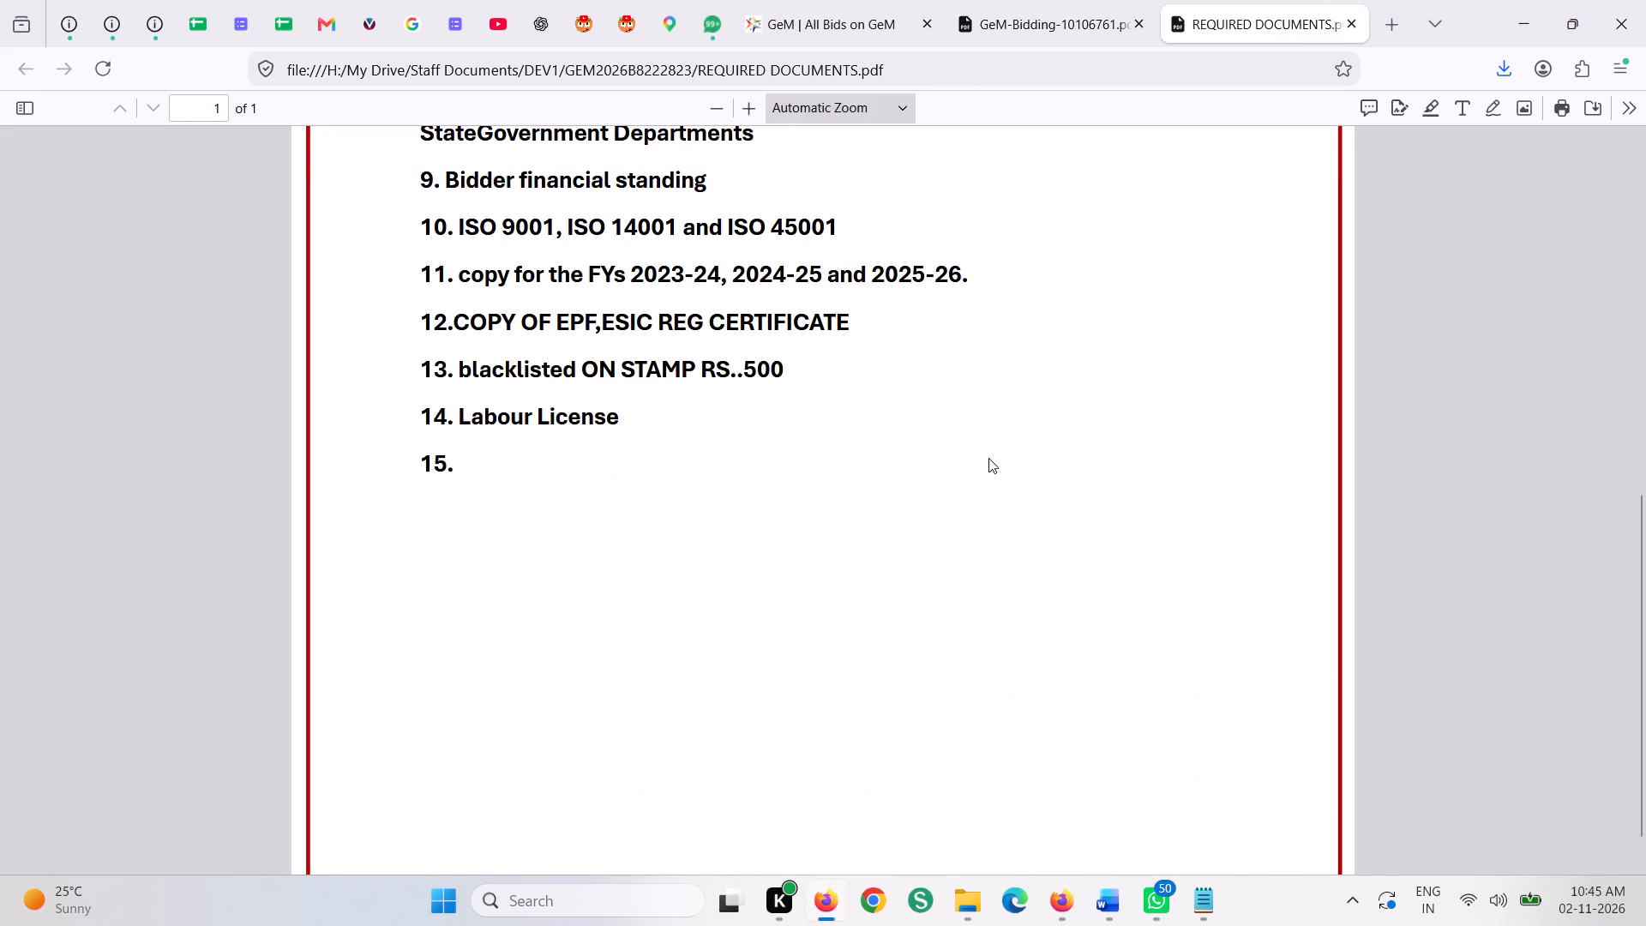
pyautogui.scroll(2, 1032, 472)
pyautogui.click(1265, 0)
pyautogui.click(1349, 22)
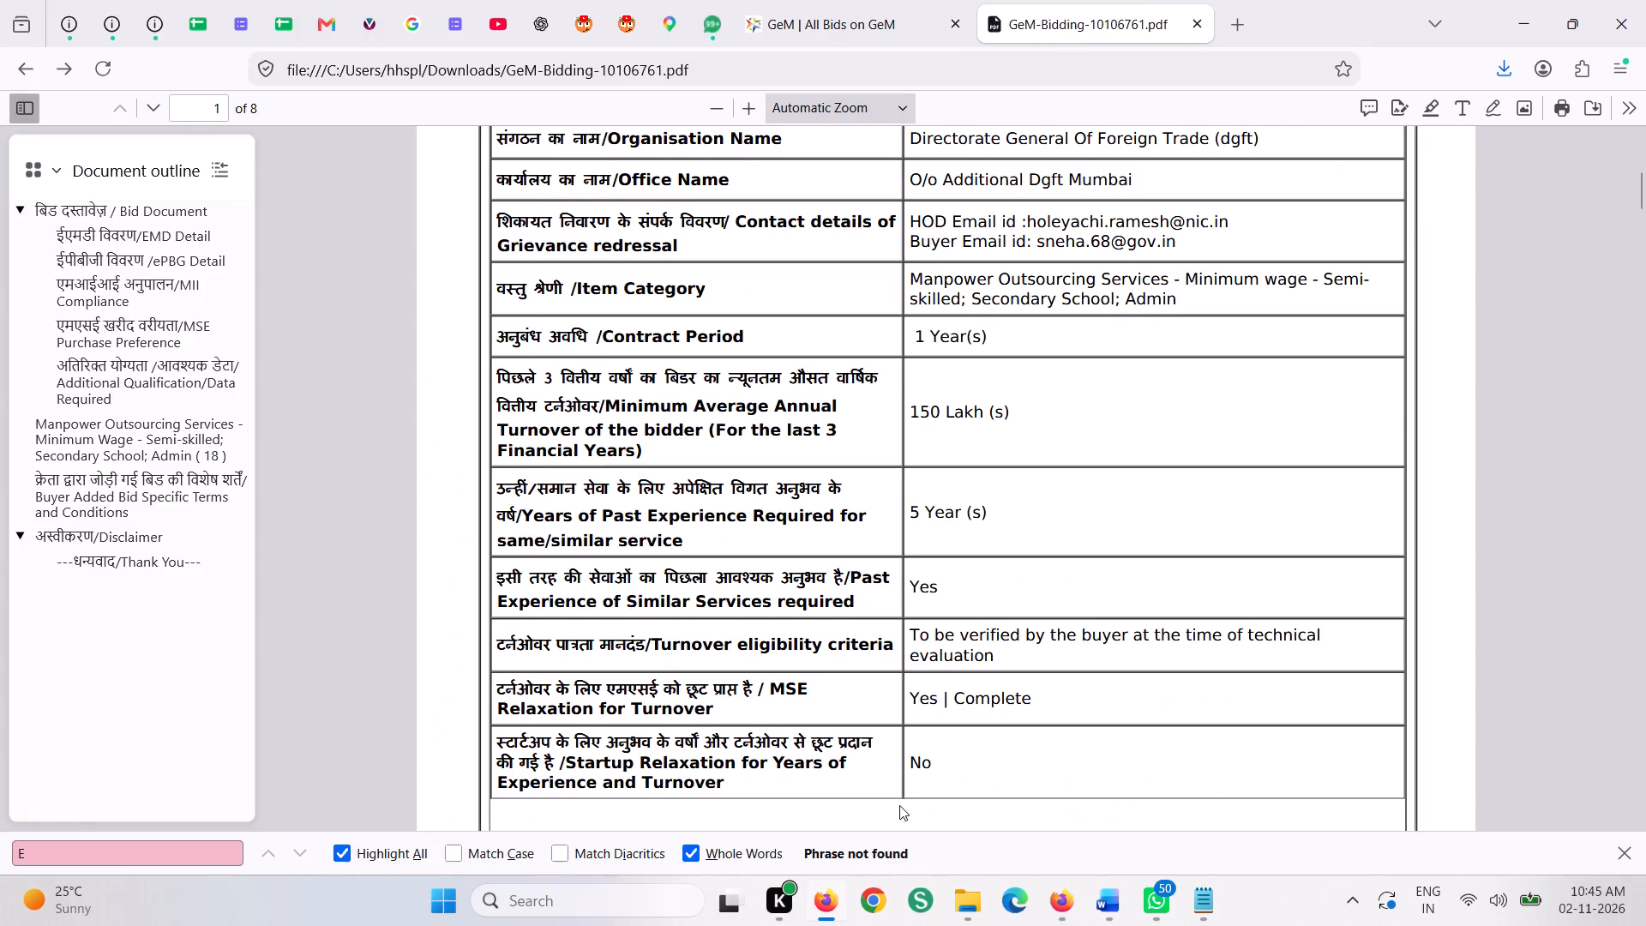
# Copy the Drive link of folder GEM2026B8222823 and insert it as a folder chip in that bid's Other Comment cell in the Daily Tender Sheet.
pyautogui.click(967, 911)
pyautogui.scroll(3, 418, 272)
pyautogui.rightClick(396, 177)
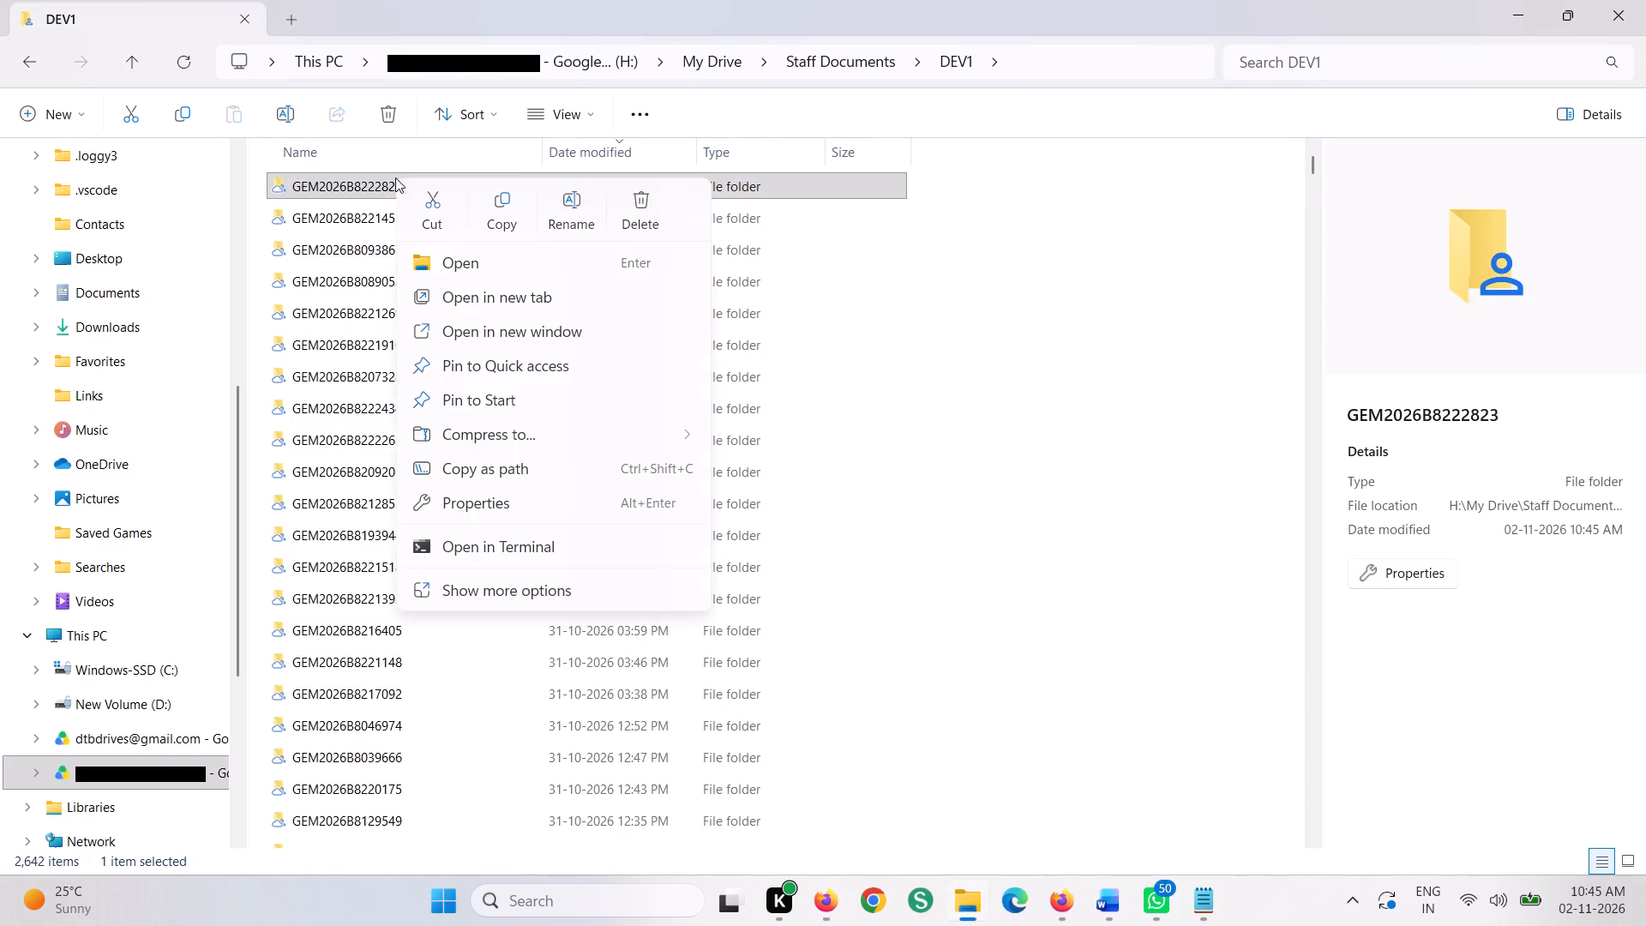
pyautogui.click(450, 595)
pyautogui.click(450, 398)
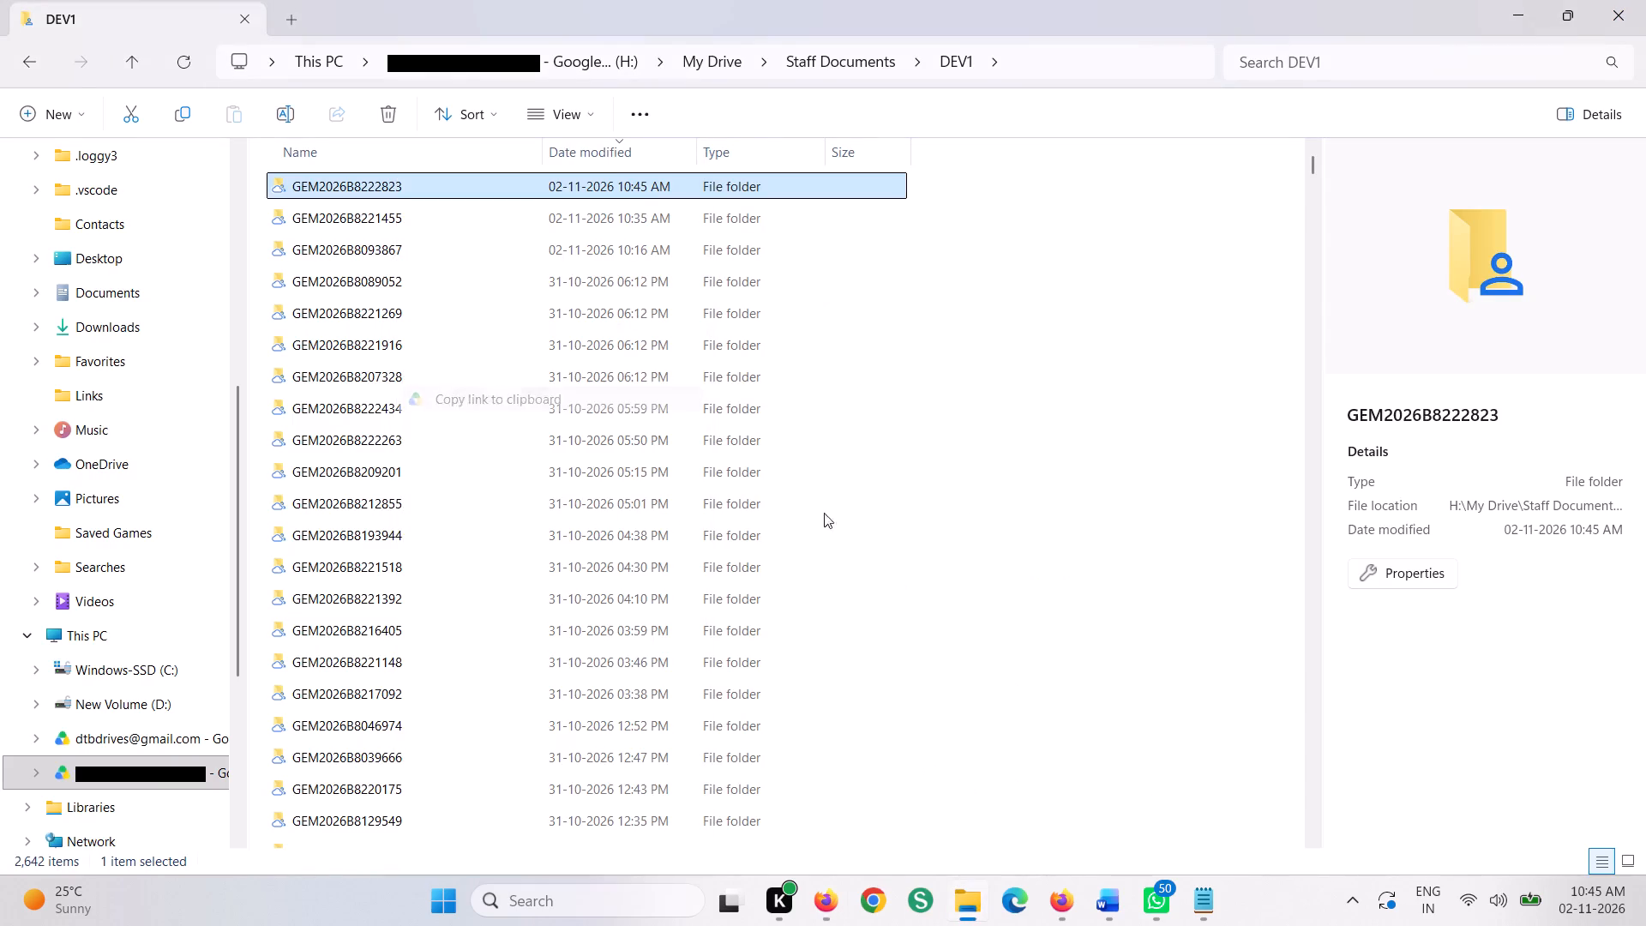
pyautogui.click(833, 901)
pyautogui.click(285, 33)
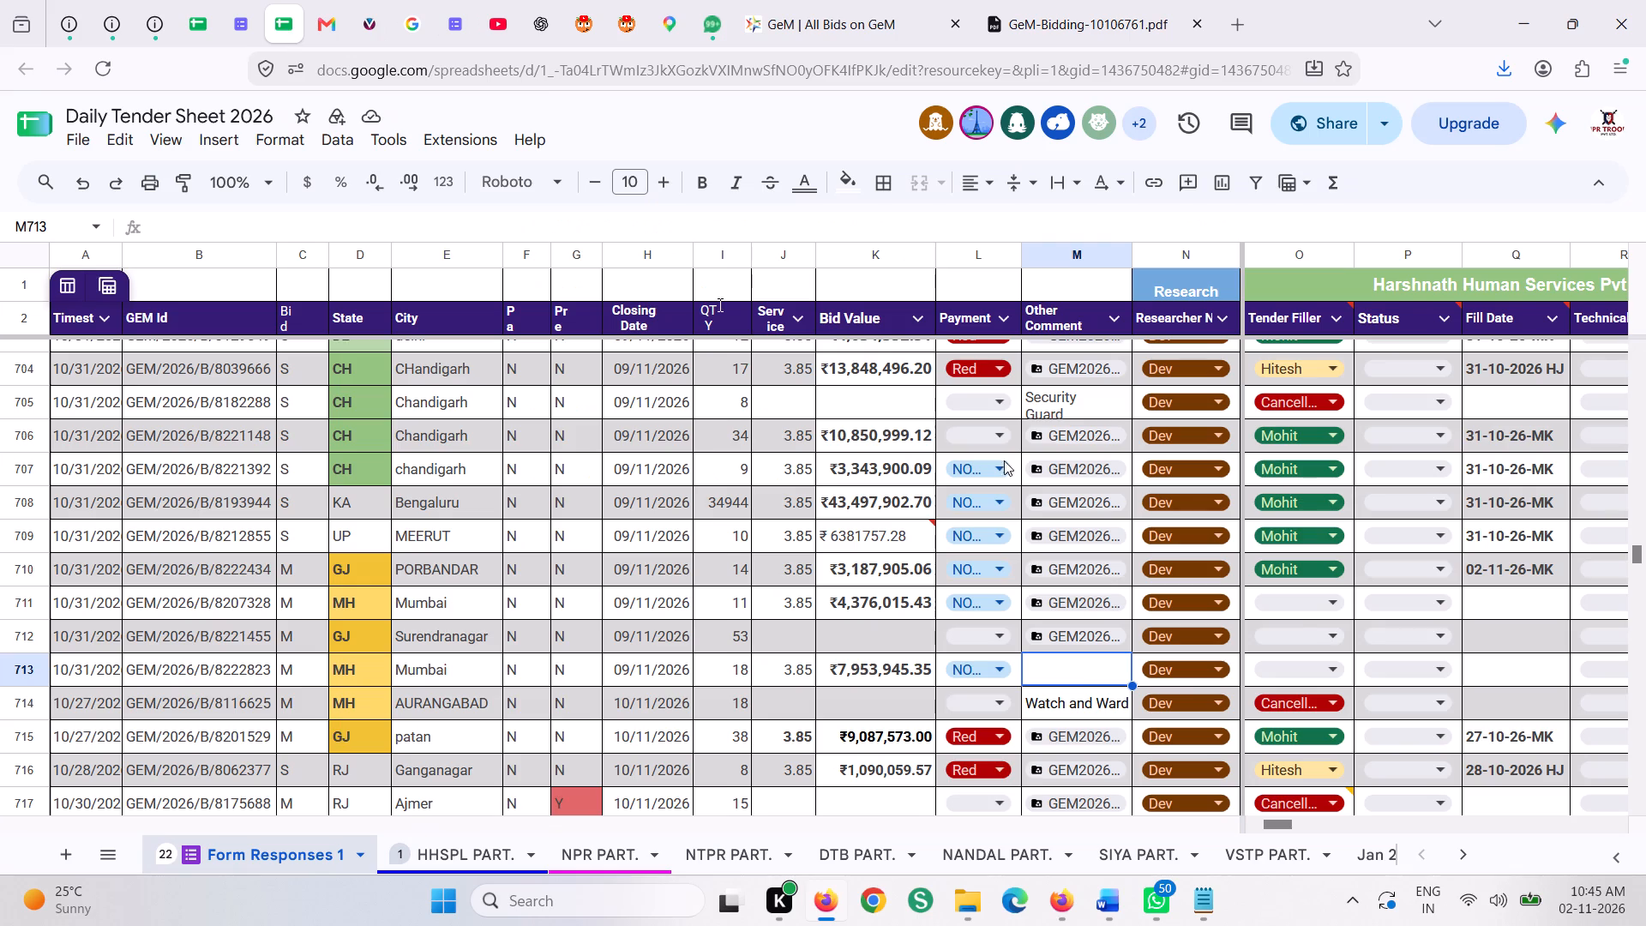
pyautogui.doubleClick(1074, 664)
pyautogui.hotkey('ctrl', 'v')
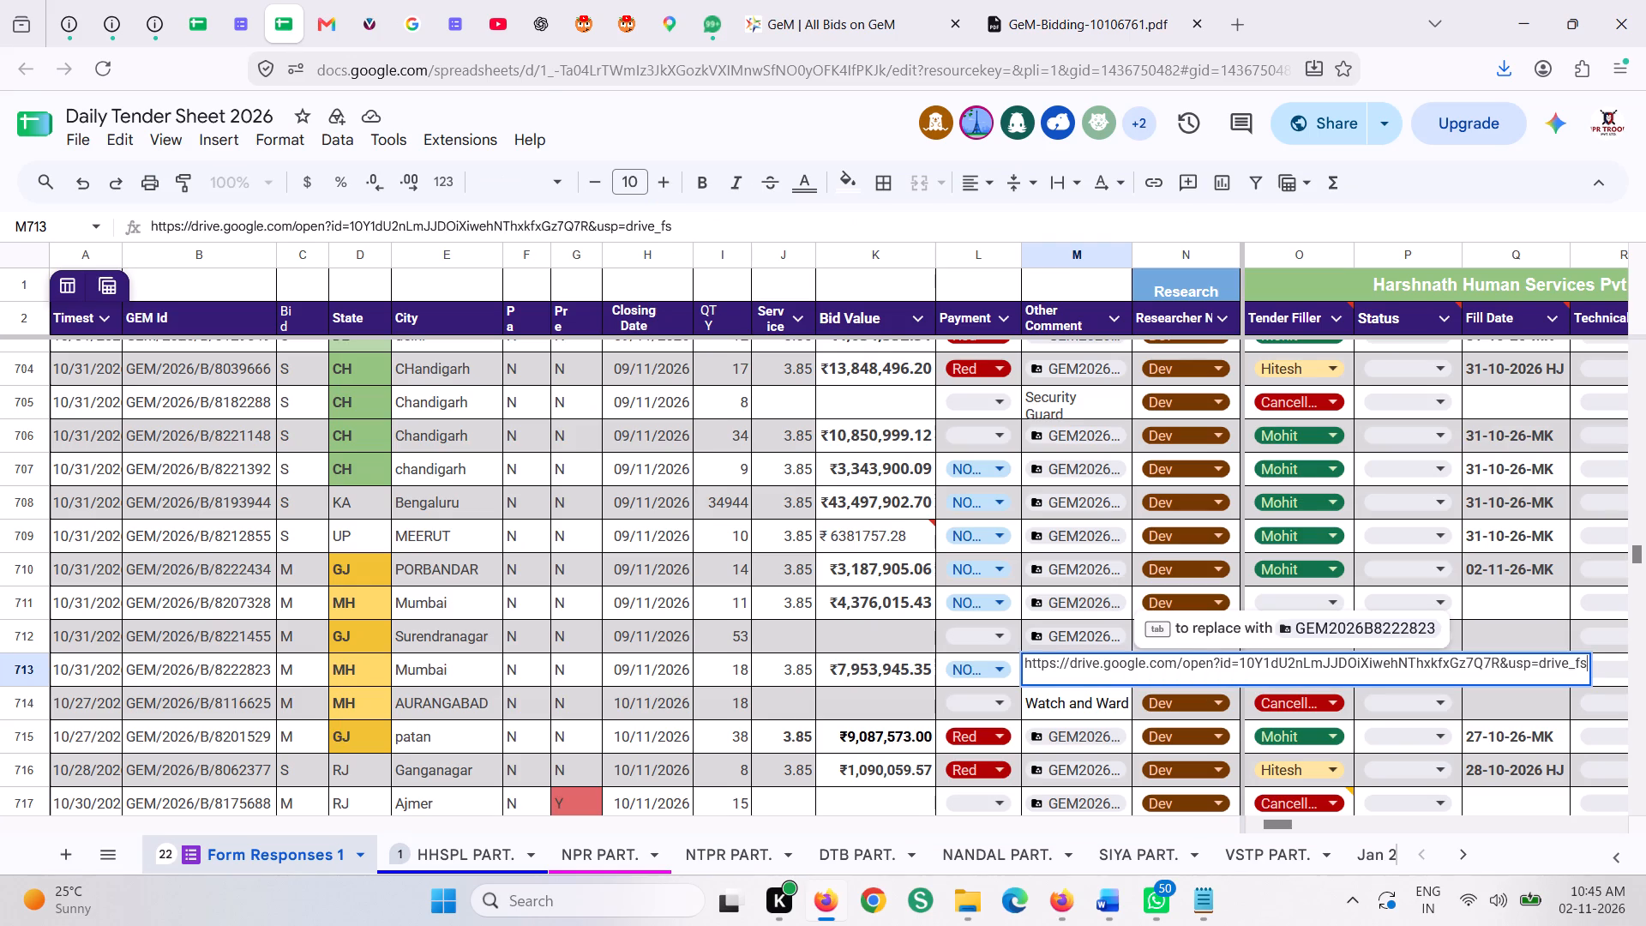
pyautogui.press('Tab')
pyautogui.click(745, 628)
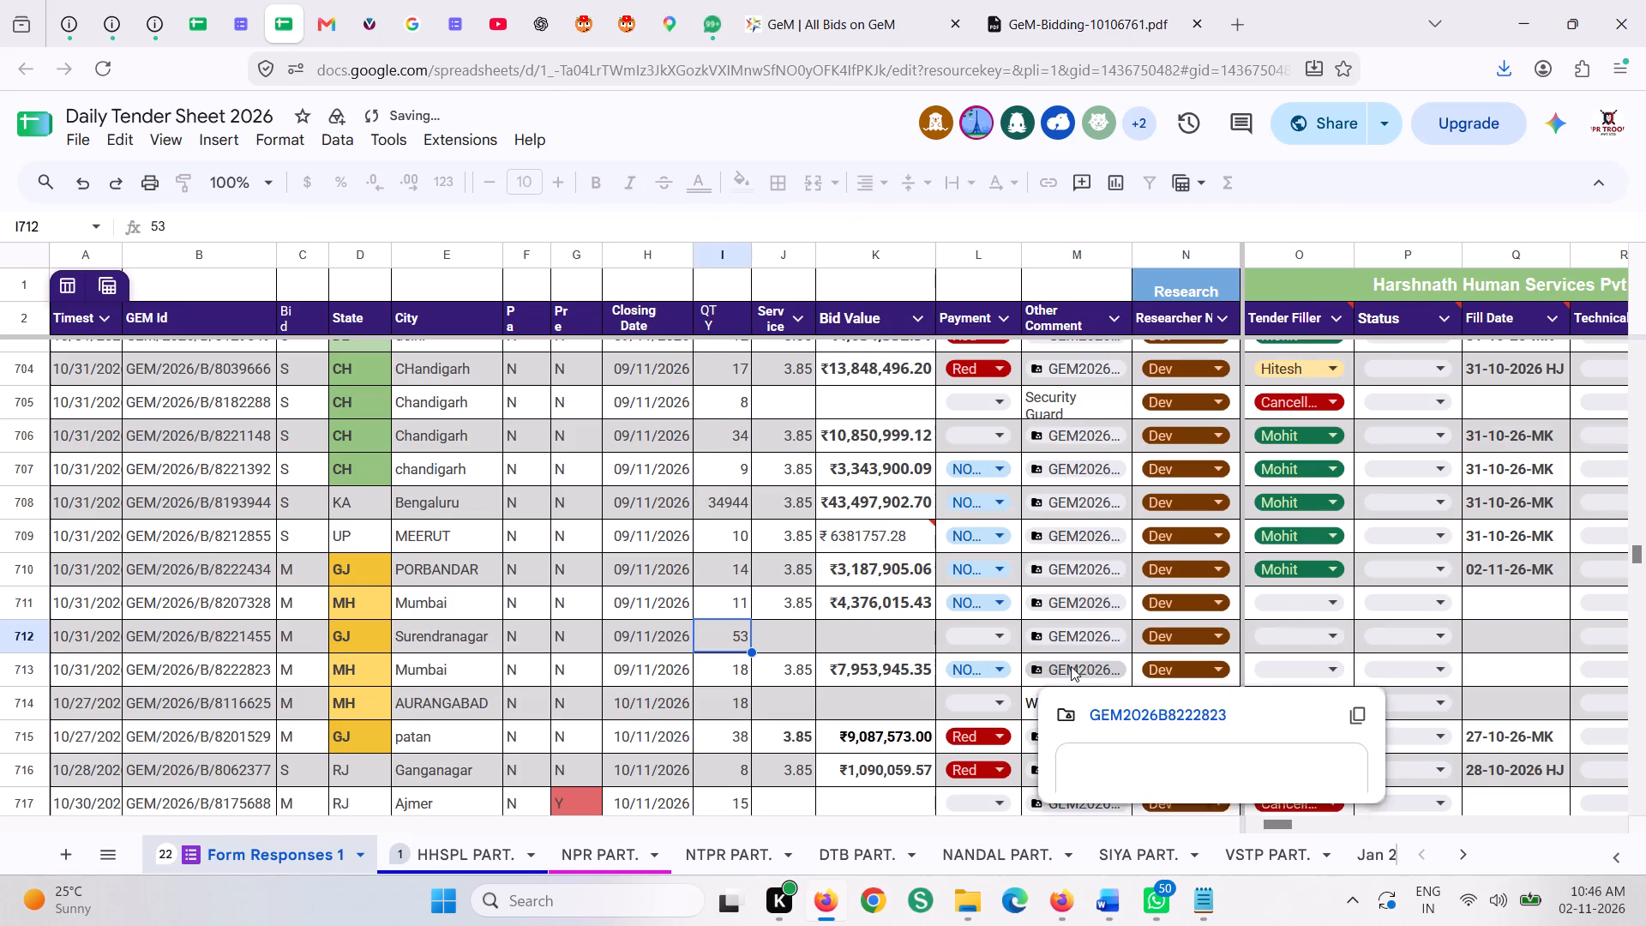
pyautogui.click(720, 664)
# Set the researcher name to Dev for bid GEM/2026/B/8220365 (Kanchipuram) in row 762.
pyautogui.scroll(-1, 884, 649)
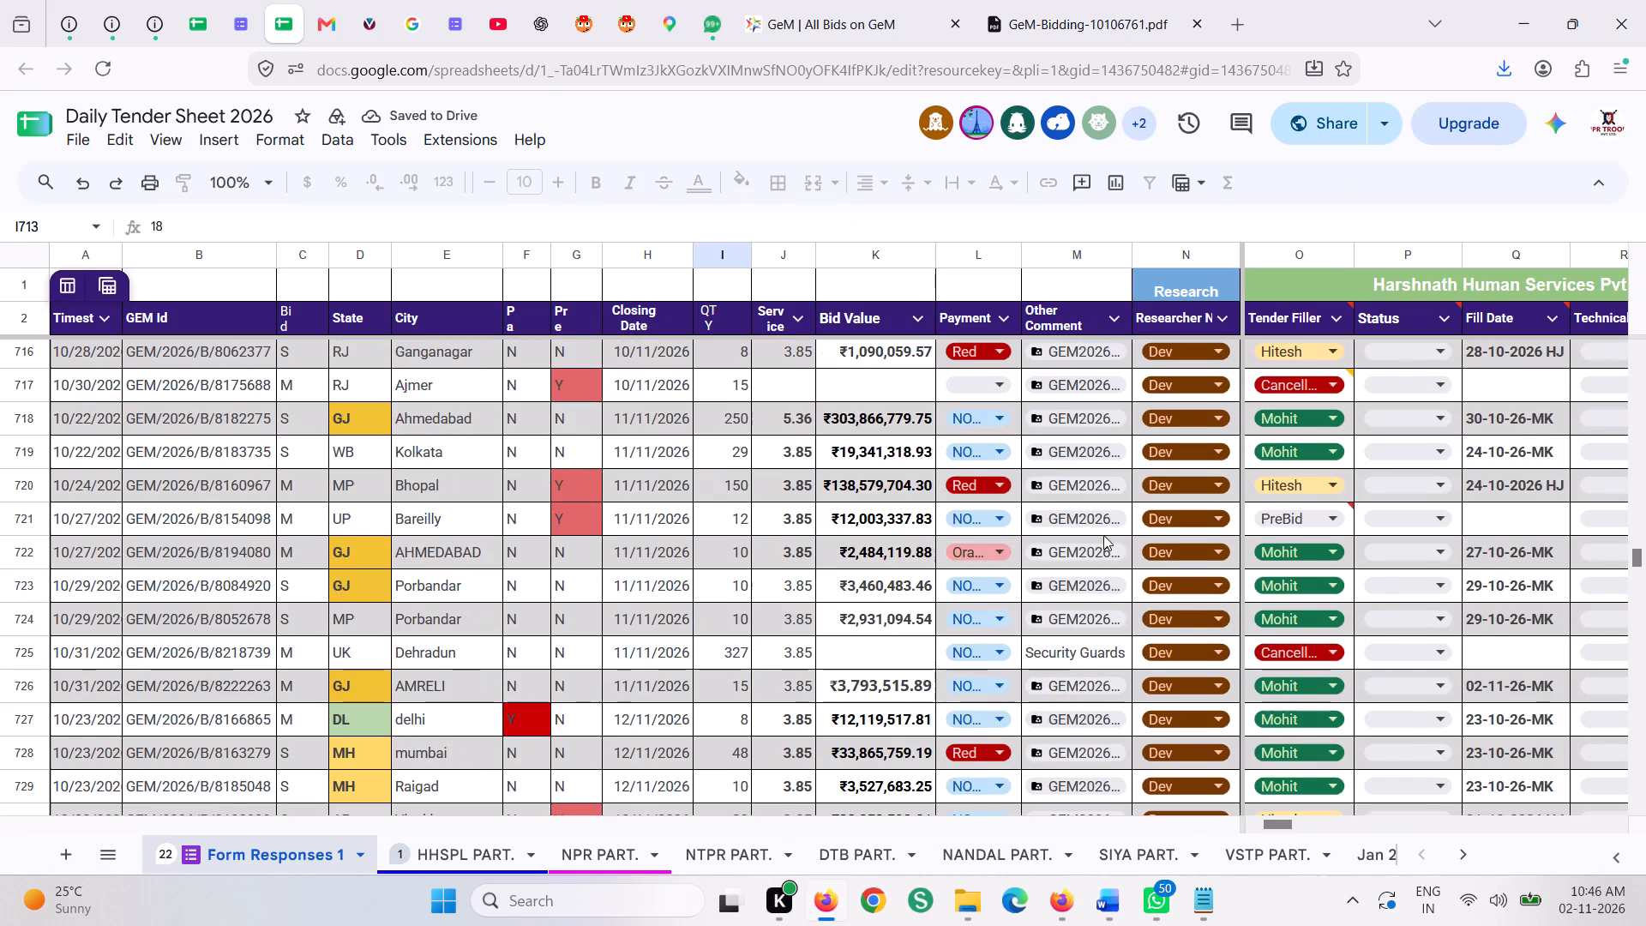
pyautogui.scroll(-3, 1072, 558)
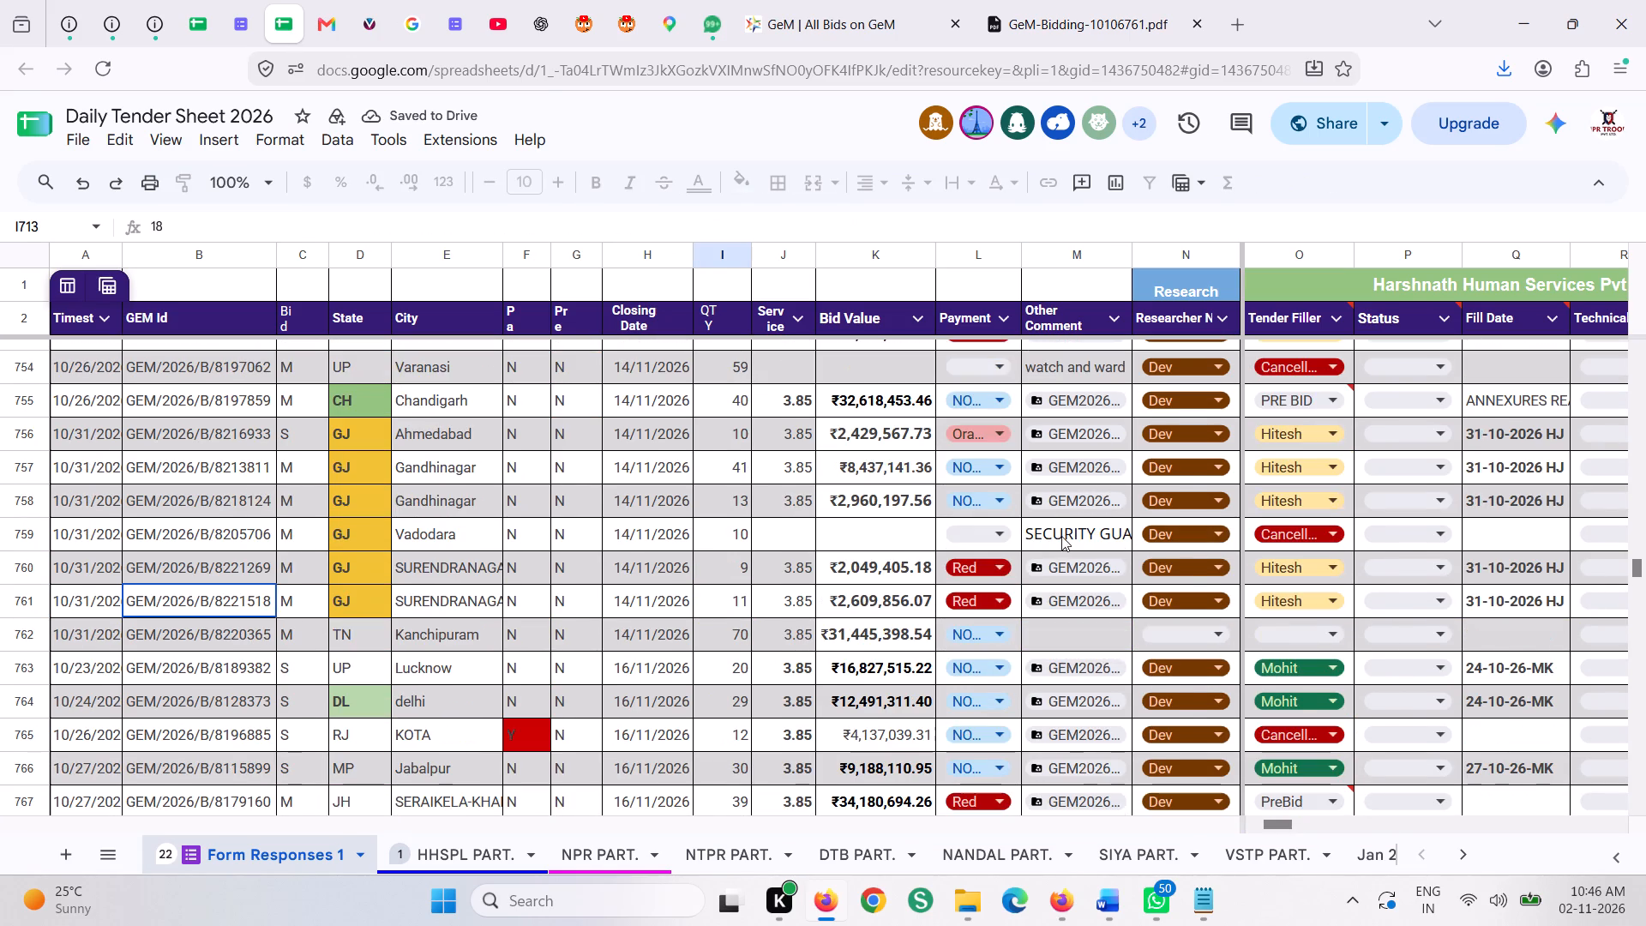
pyautogui.click(1150, 637)
pyautogui.click(1157, 666)
# Copy the Kanchipuram row's GeM ID, close the old bid PDF and search the GeM bid listing for GEM/2026/B/8220365.
pyautogui.click(1076, 640)
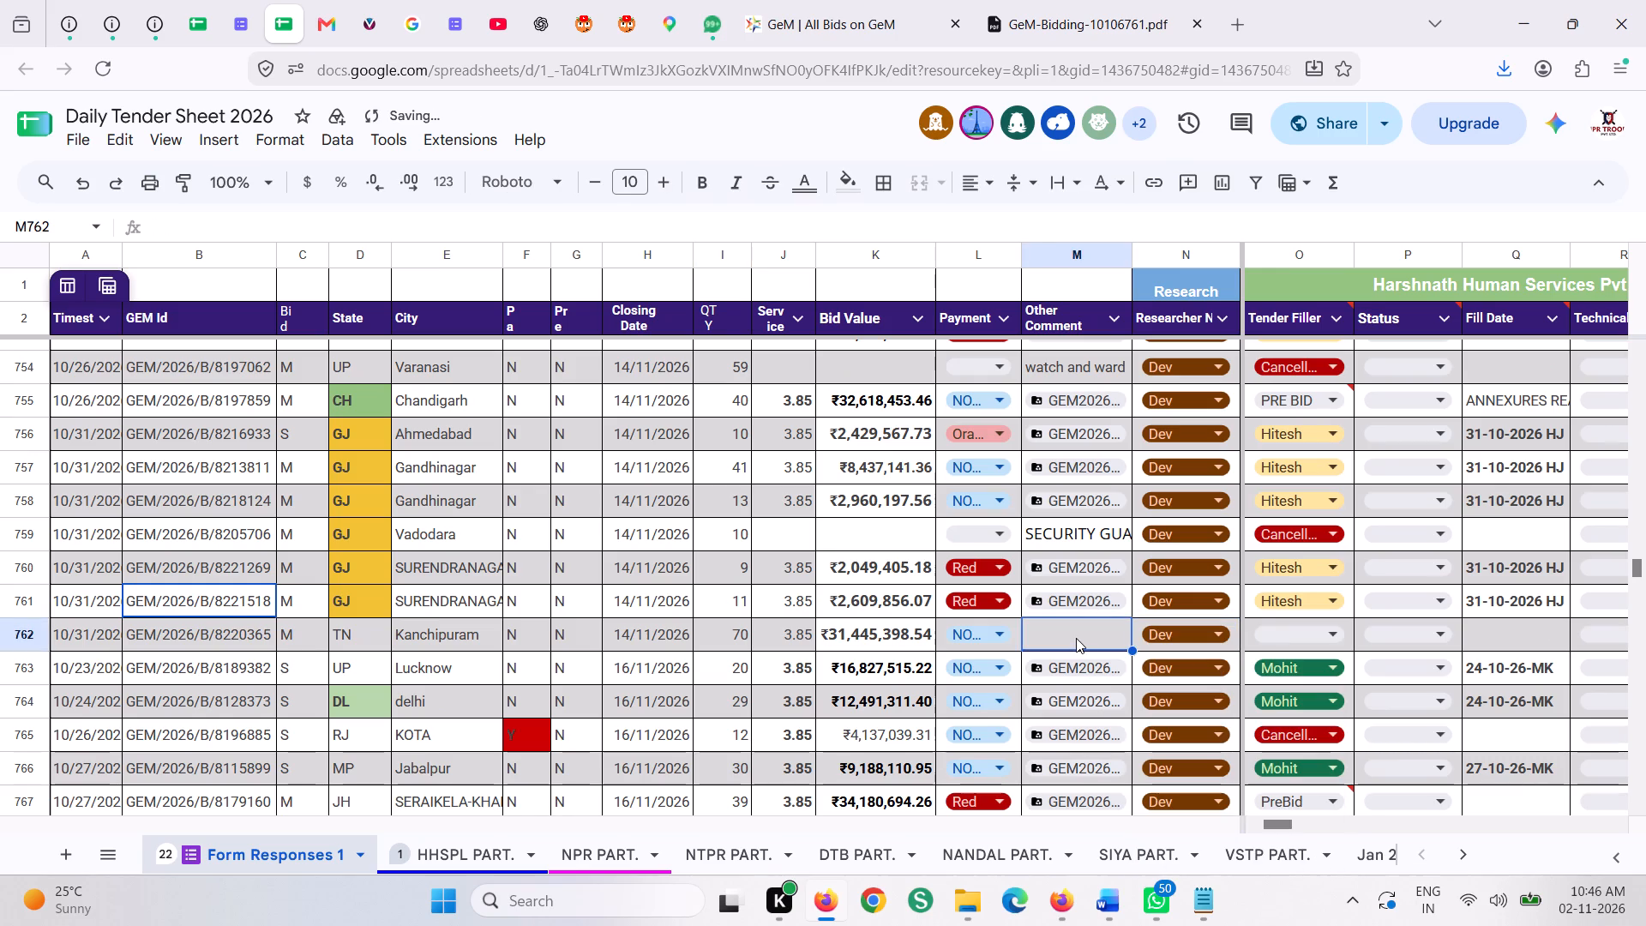
pyautogui.press('Left')
pyautogui.press('Left')
pyautogui.press('Left')
pyautogui.press('Left')
pyautogui.press('Left')
pyautogui.press('Left')
pyautogui.press('Left')
pyautogui.press('Left')
pyautogui.press('Left')
pyautogui.press('Left')
pyautogui.press('Left')
pyautogui.press('Left')
pyautogui.press('Left')
pyautogui.press('Left')
pyautogui.press('Left')
pyautogui.press('Left')
pyautogui.press('Right')
pyautogui.hotkey('ctrl', 'c')
pyautogui.press('Right')
pyautogui.press('Right')
pyautogui.press('Right')
pyautogui.press('Right')
pyautogui.press('Right')
pyautogui.press('Right')
pyautogui.press('Right')
pyautogui.press('Right')
pyautogui.press('Right')
pyautogui.press('Right')
pyautogui.press('Right')
pyautogui.press('Right')
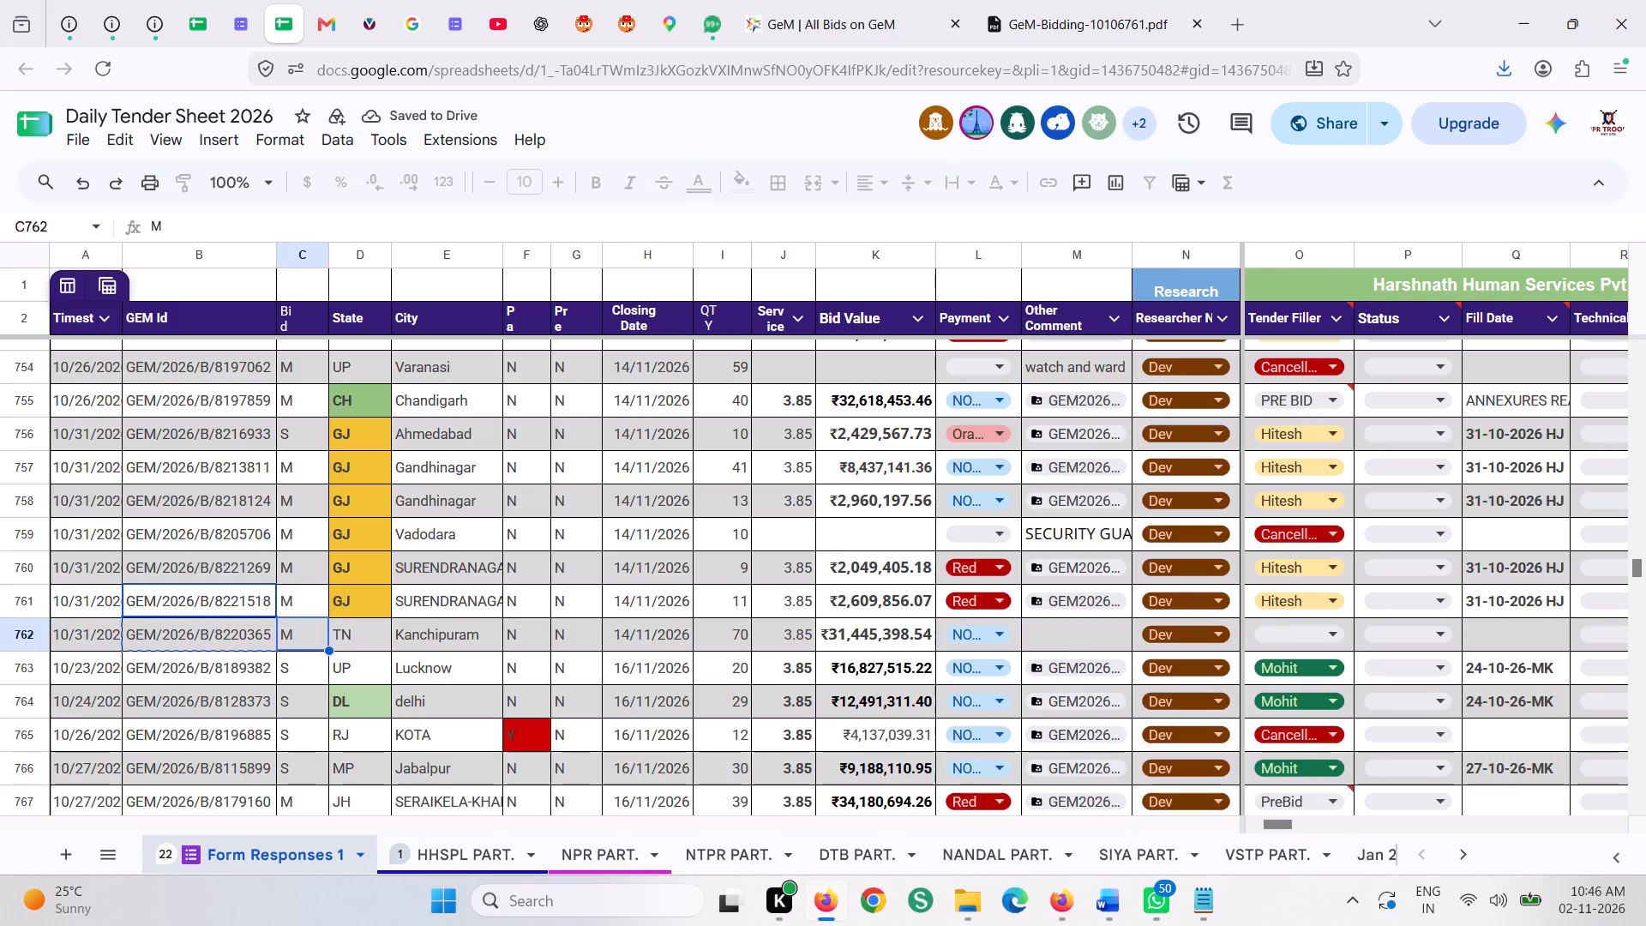
pyautogui.press('Left')
pyautogui.press('Left')
pyautogui.press('Left')
pyautogui.press('Right')
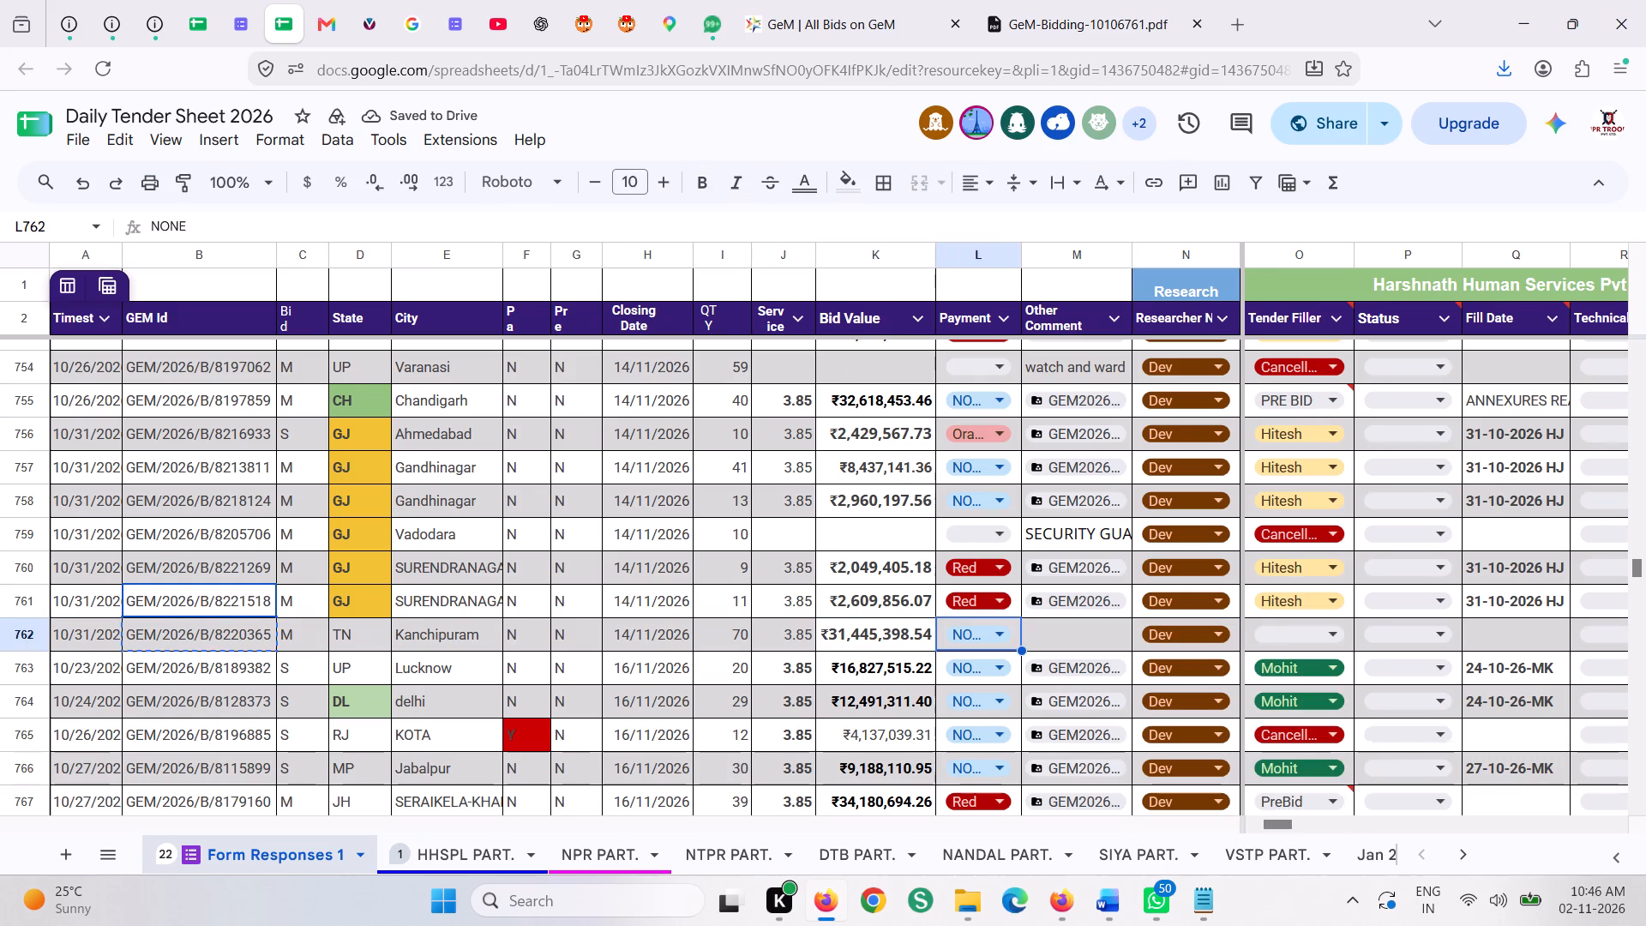
pyautogui.press('Right')
pyautogui.click(1140, 0)
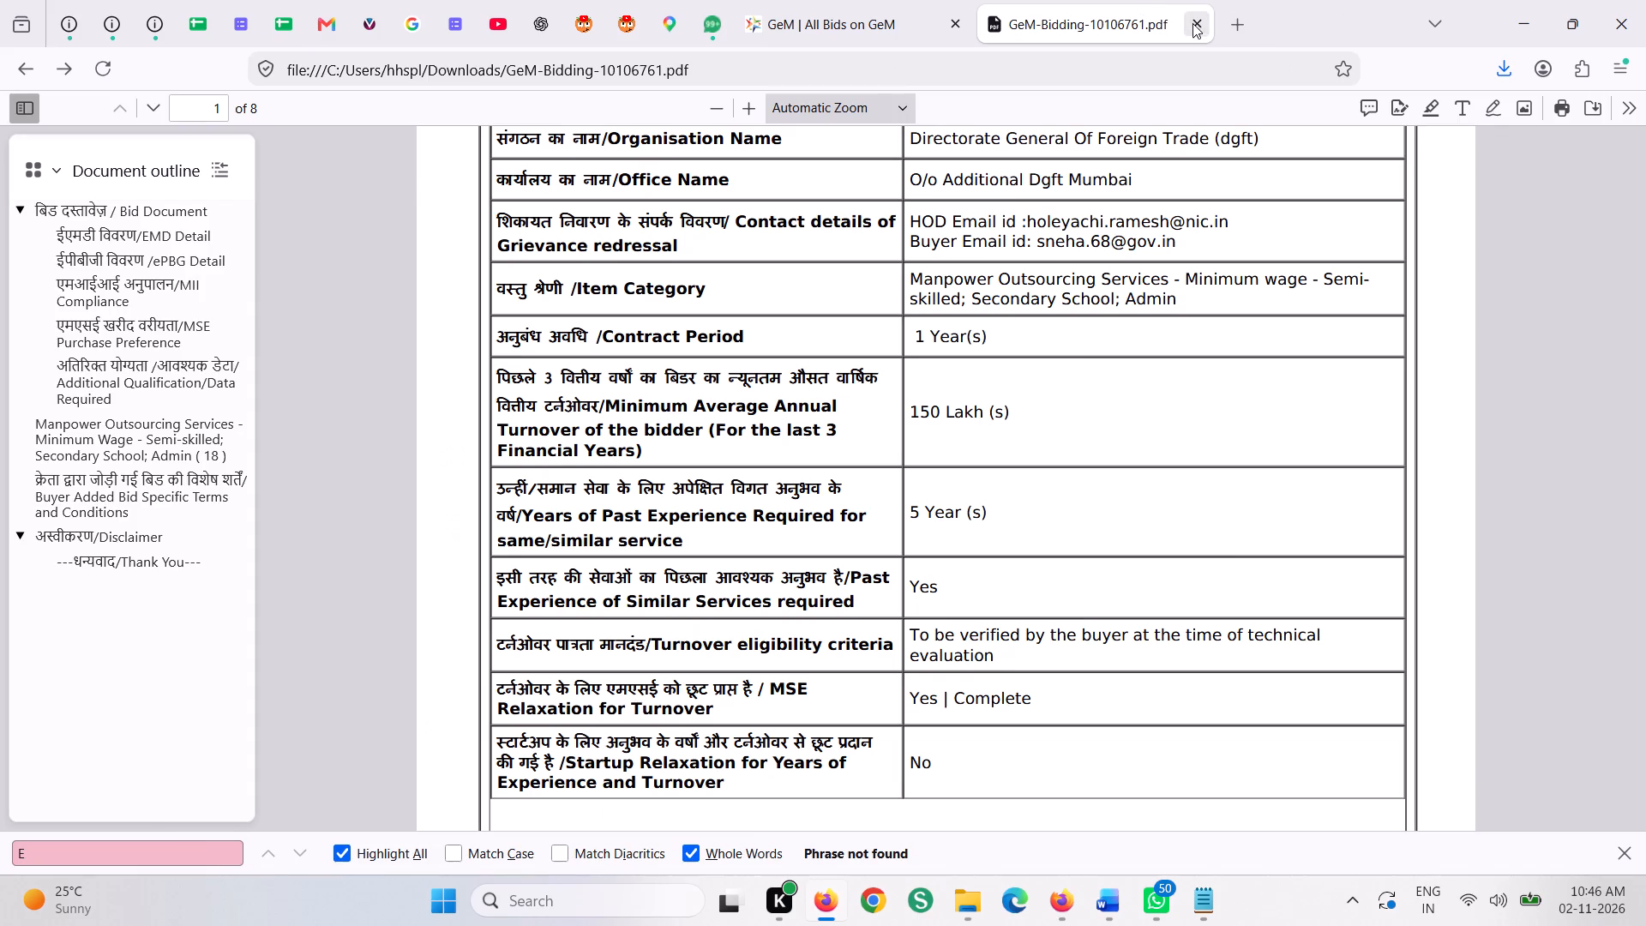
pyautogui.click(1197, 24)
pyautogui.hotkey('ctrl', 'v')
pyautogui.press('Return')
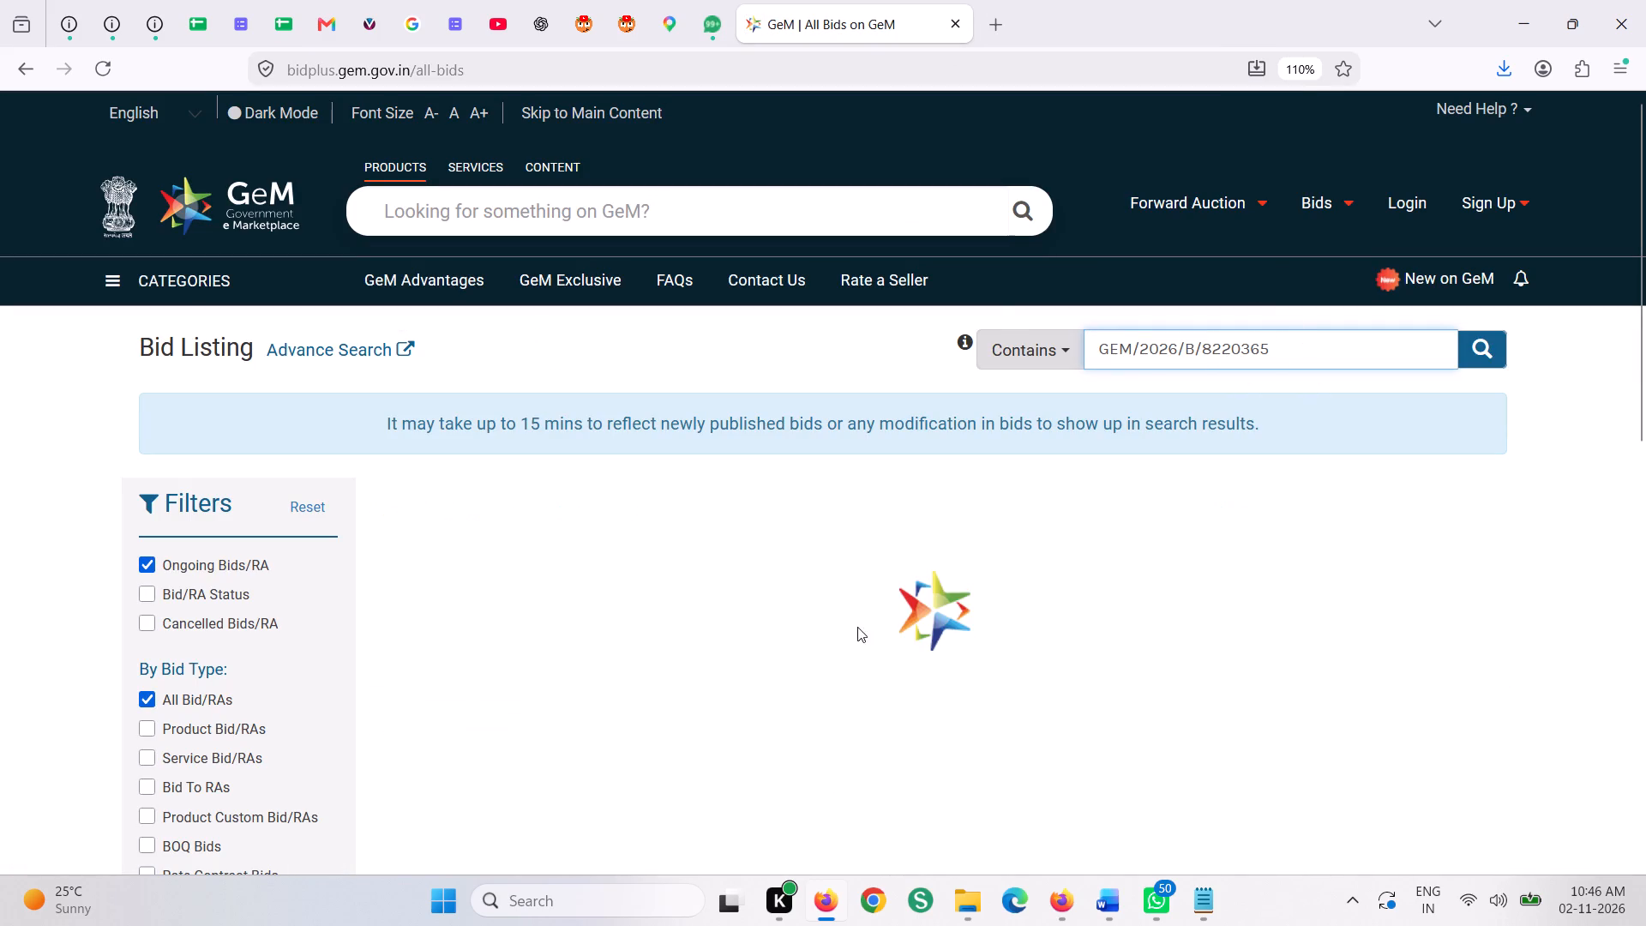
# Open the bid document for GEM/2026/B/8220365 and view the organisation and item category details.
pyautogui.click(580, 559)
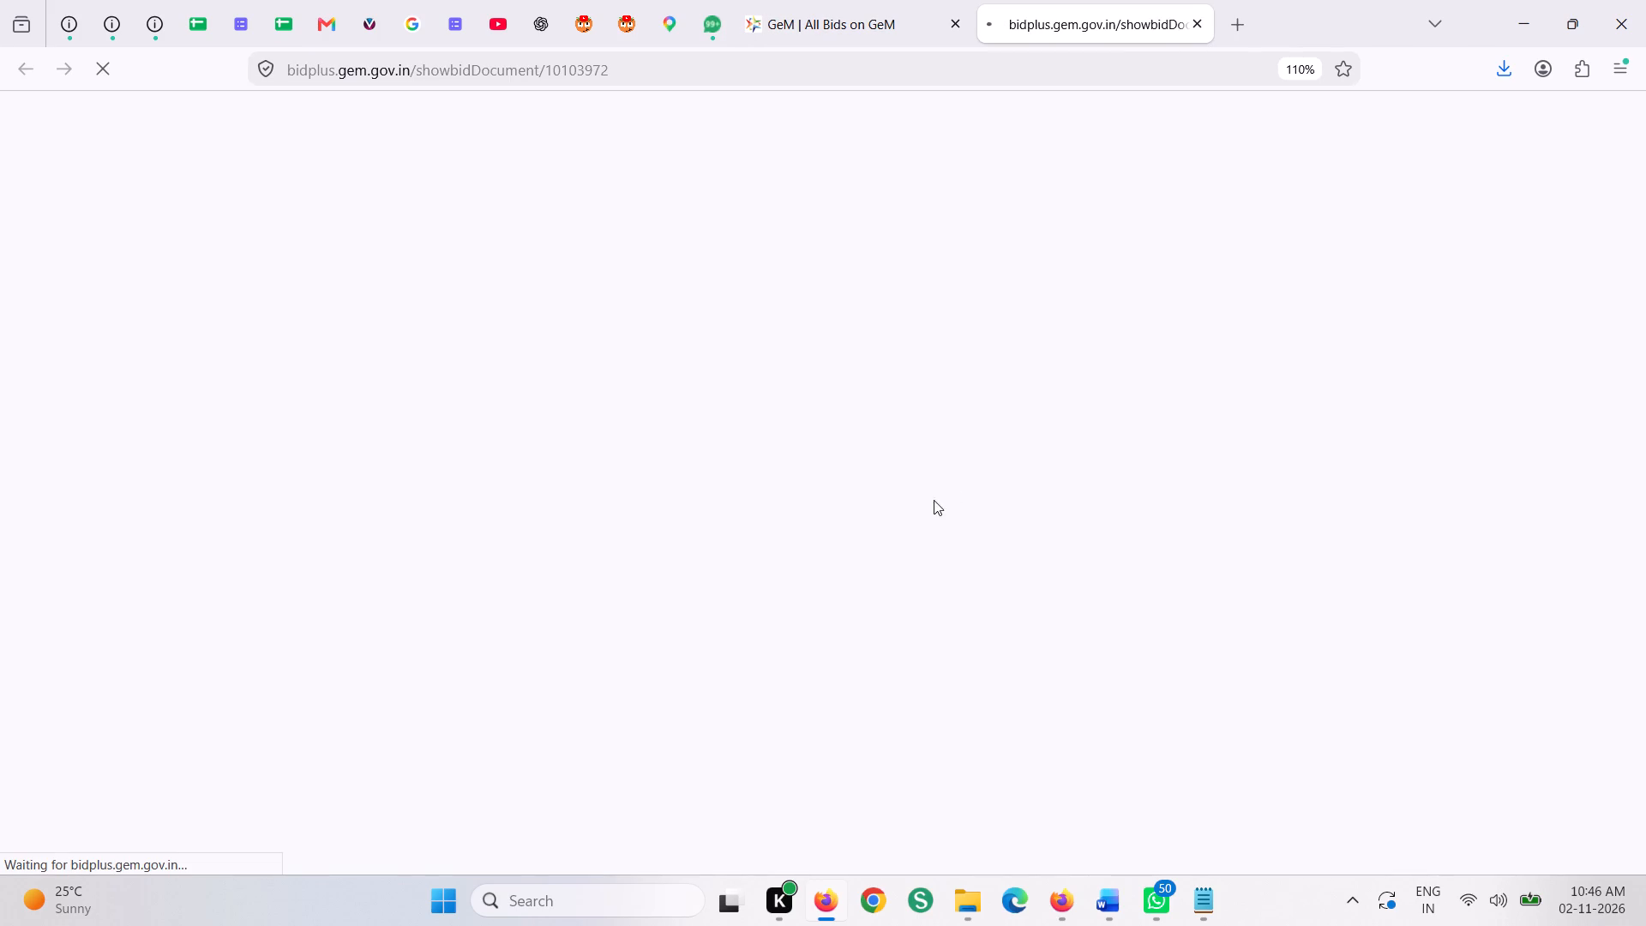
pyautogui.doubleClick(724, 424)
pyautogui.scroll(-1, 930, 522)
pyautogui.click(1073, 491)
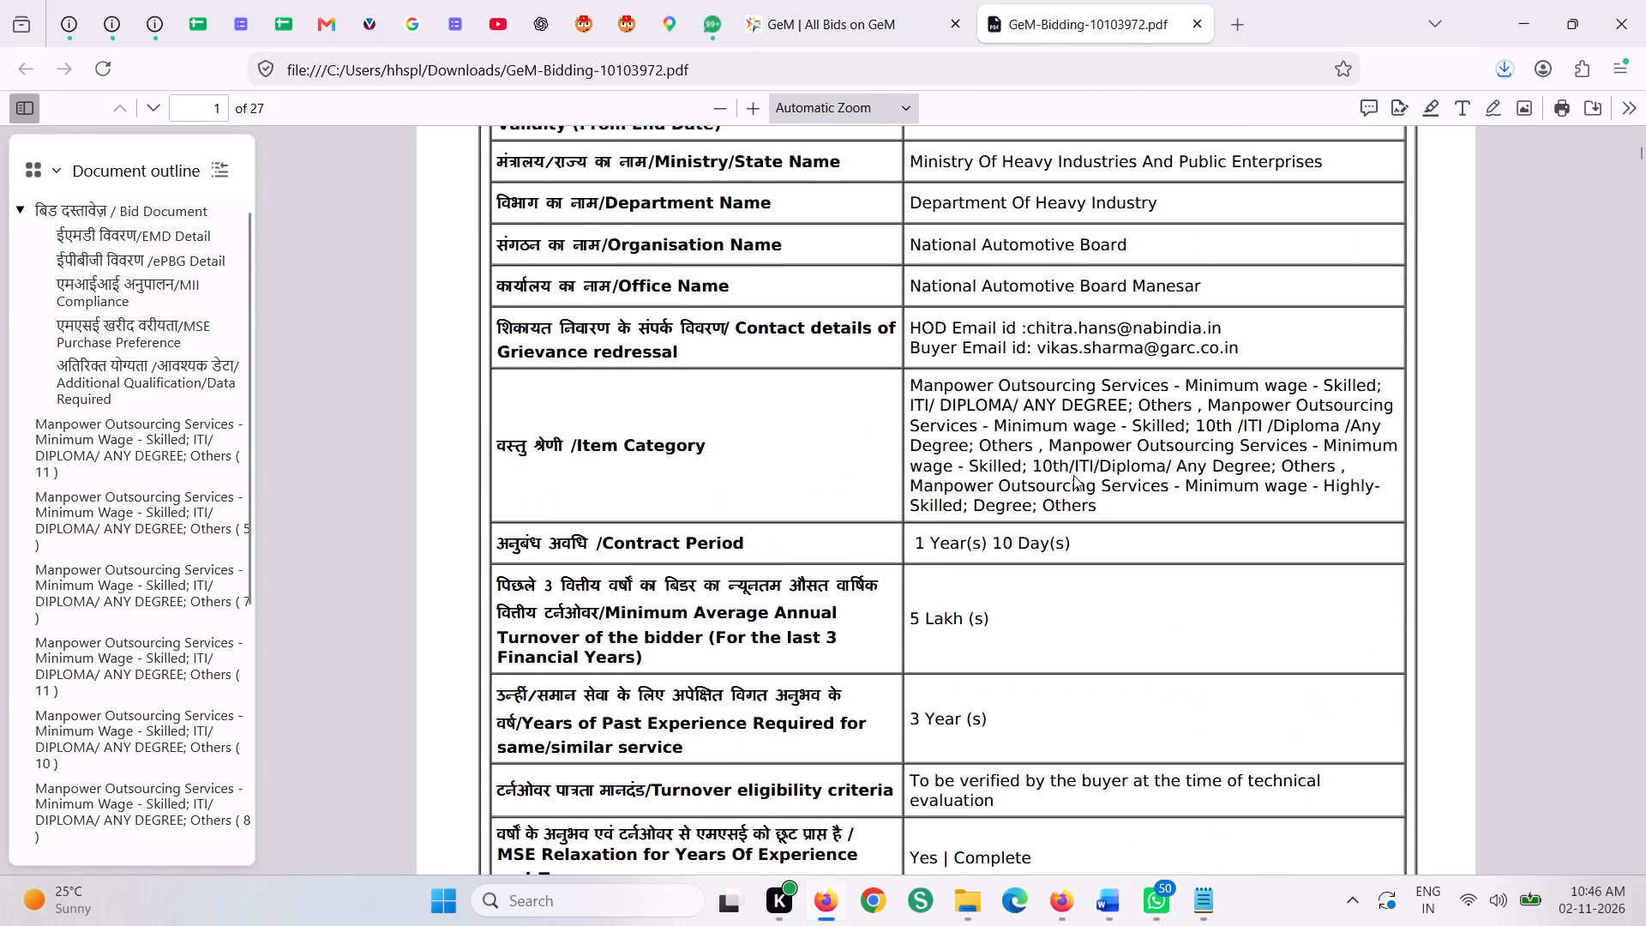
# Search the bid document for SECURITY and go through the matches.
pyautogui.hotkey('ctrl', 'f')
pyautogui.write('SE')
pyautogui.write('CURITY')
pyautogui.press('Return')
pyautogui.press('Return')
pyautogui.press('Return')
pyautogui.press('Return')
pyautogui.press('Return')
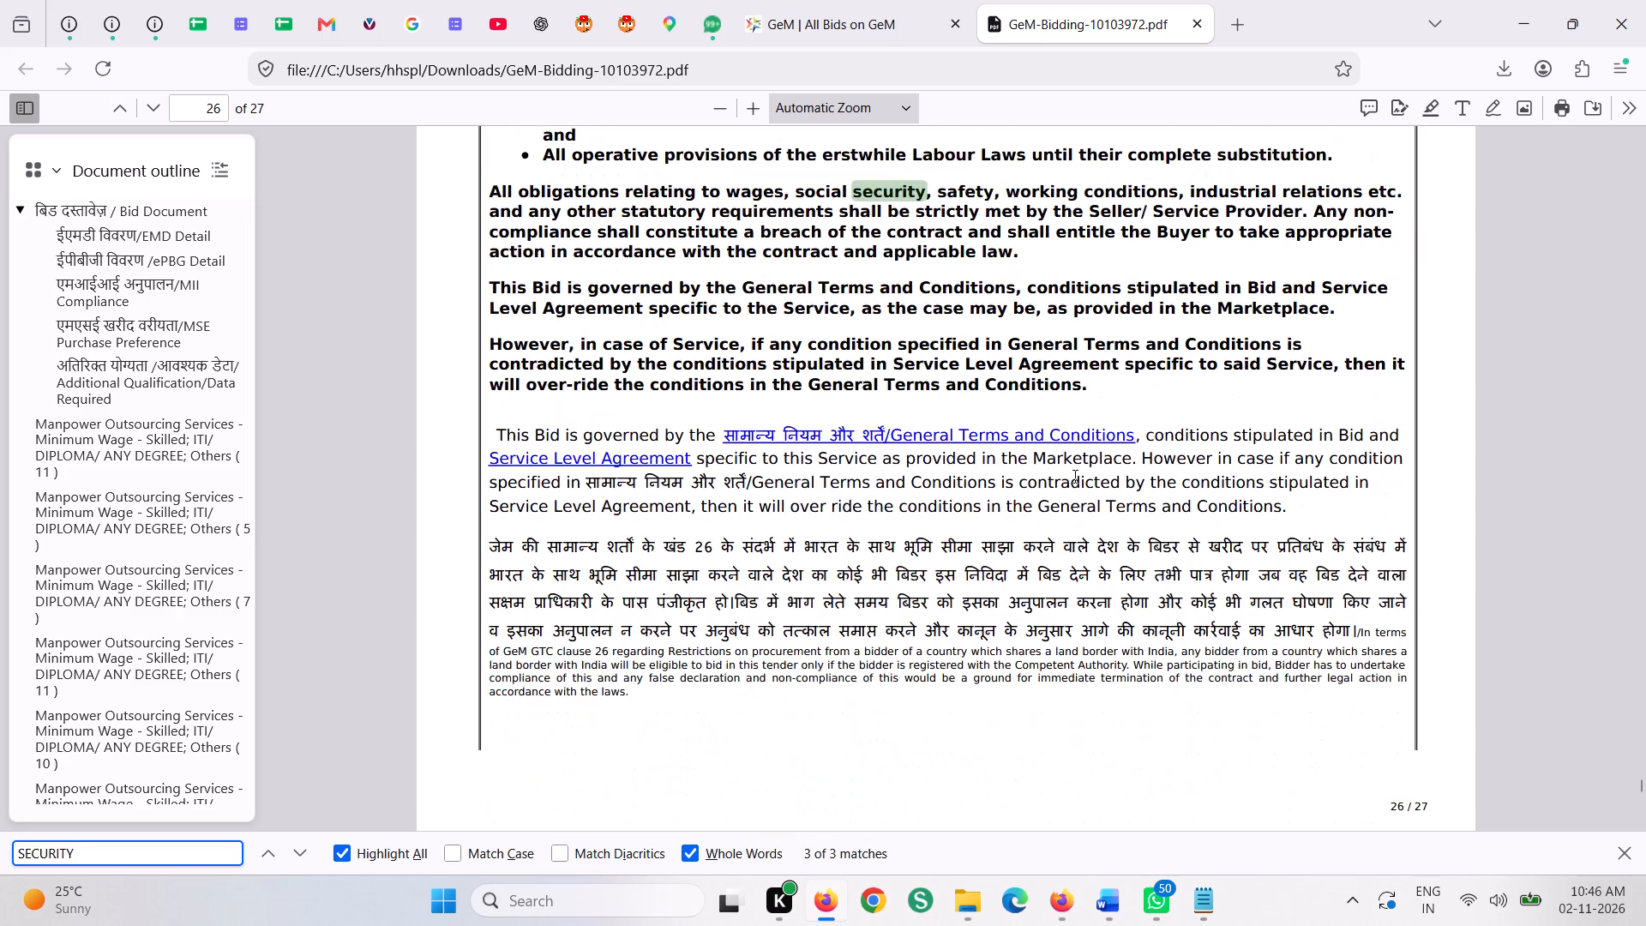
# Search the bid document for WATCH instead.
pyautogui.press('BackSpace')
pyautogui.press('BackSpace')
pyautogui.press('BackSpace')
pyautogui.press('BackSpace')
pyautogui.press('BackSpace')
pyautogui.press('BackSpace')
pyautogui.press('BackSpace')
pyautogui.press('BackSpace')
pyautogui.press('BackSpace')
pyautogui.press('BackSpace')
pyautogui.press('BackSpace')
pyautogui.press('BackSpace')
pyautogui.press('BackSpace')
pyautogui.press('BackSpace')
pyautogui.press('BackSpace')
pyautogui.press('BackSpace')
pyautogui.press('BackSpace')
pyautogui.write('WATCH')
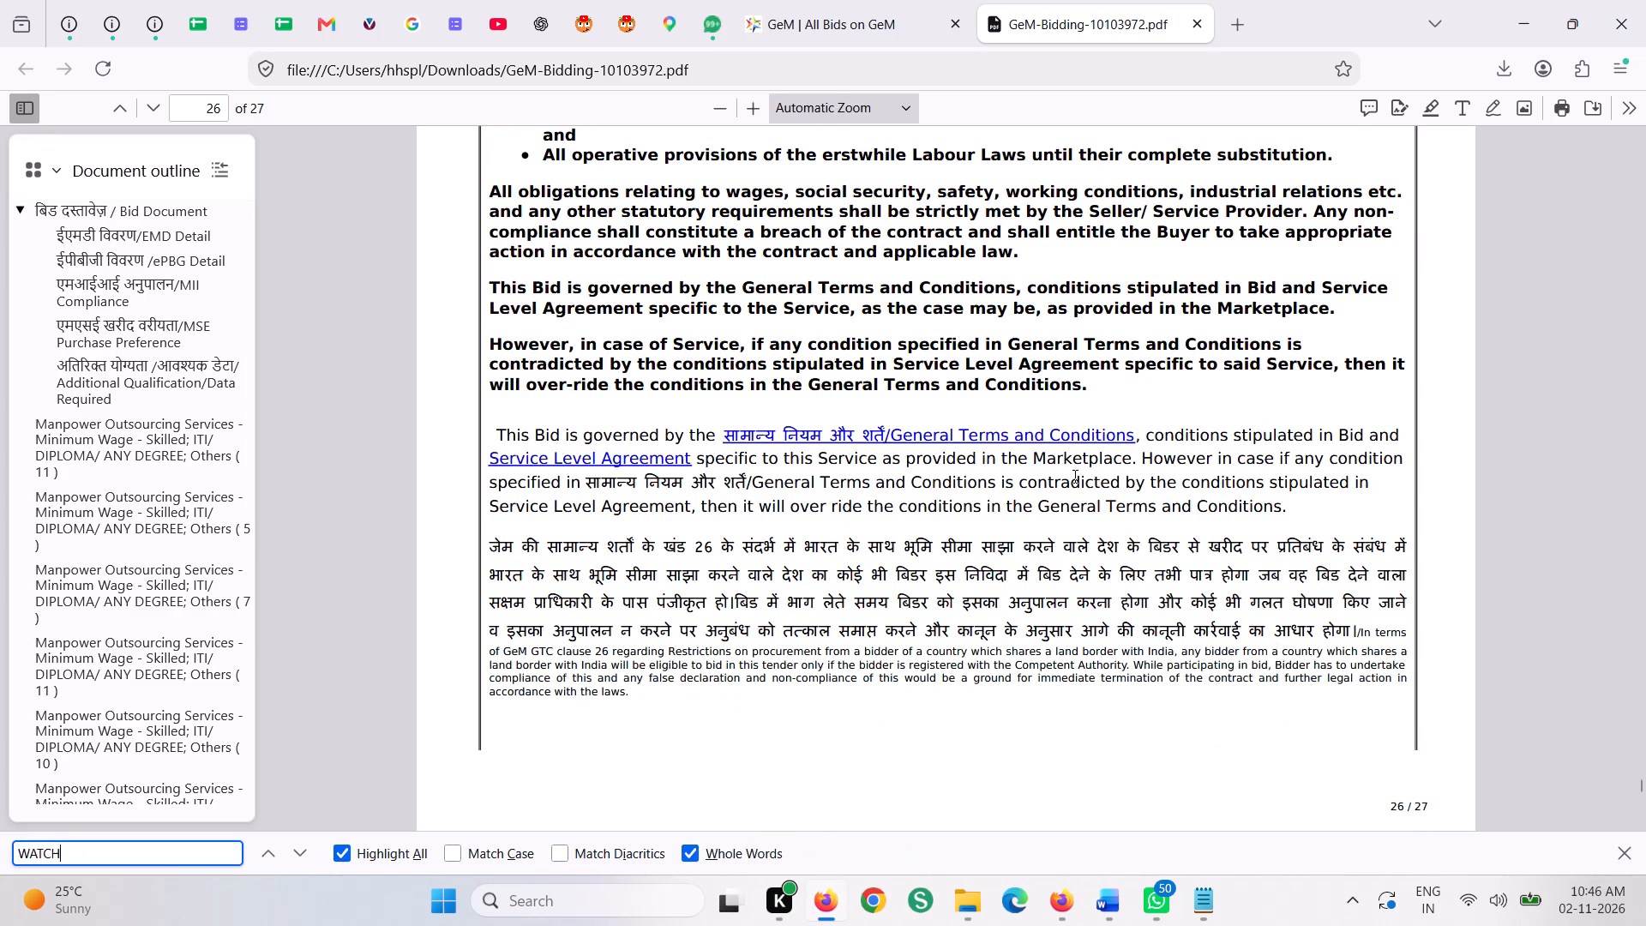
# Search the bid document for CHOWKIDAR and clear the search term.
pyautogui.press('BackSpace')
pyautogui.press('BackSpace')
pyautogui.press('BackSpace')
pyautogui.press('BackSpace')
pyautogui.press('BackSpace')
pyautogui.press('BackSpace')
pyautogui.press('BackSpace')
pyautogui.press('BackSpace')
pyautogui.press('BackSpace')
pyautogui.press('BackSpace')
pyautogui.press('BackSpace')
pyautogui.press('BackSpace')
pyautogui.press('BackSpace')
pyautogui.press('BackSpace')
pyautogui.press('BackSpace')
pyautogui.write('CHOWKIDAR')
pyautogui.press('BackSpace')
pyautogui.press('BackSpace')
pyautogui.press('BackSpace')
pyautogui.press('BackSpace')
pyautogui.press('BackSpace')
pyautogui.press('BackSpace')
pyautogui.press('BackSpace')
pyautogui.press('BackSpace')
pyautogui.press('BackSpace')
pyautogui.press('BackSpace')
pyautogui.press('BackSpace')
pyautogui.press('BackSpace')
pyautogui.press('BackSpace')
pyautogui.press('BackSpace')
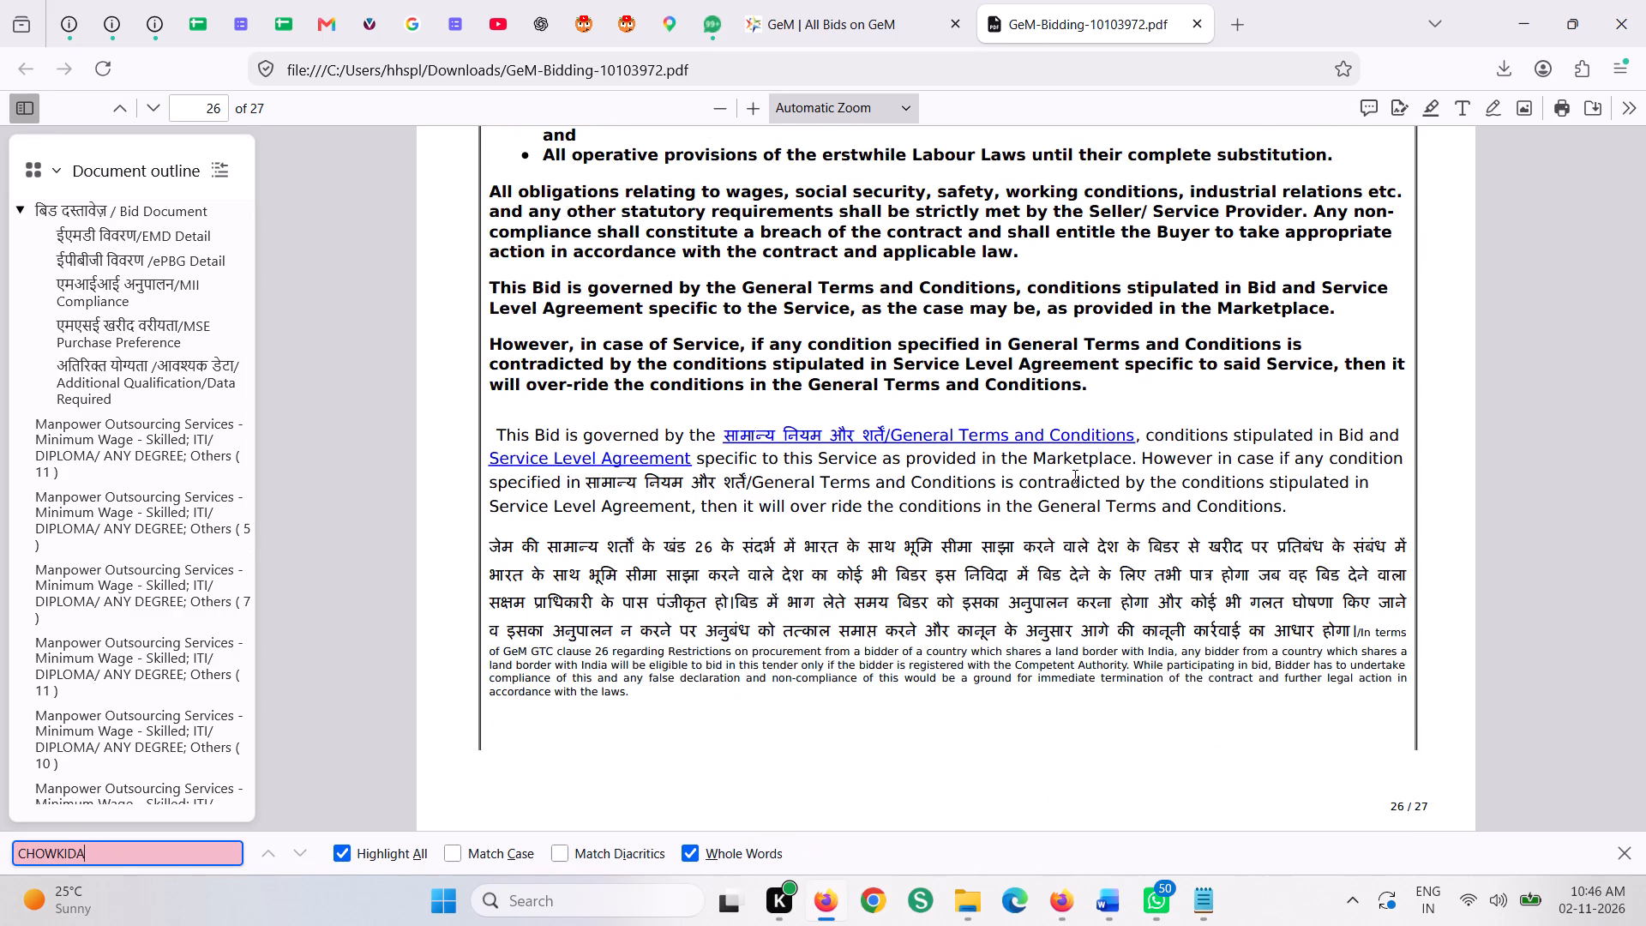
# Examine the bid document from the end back to the opening pages, covering consignee requirements, purchase preference and technical specifications.
pyautogui.scroll(15, 1073, 476)
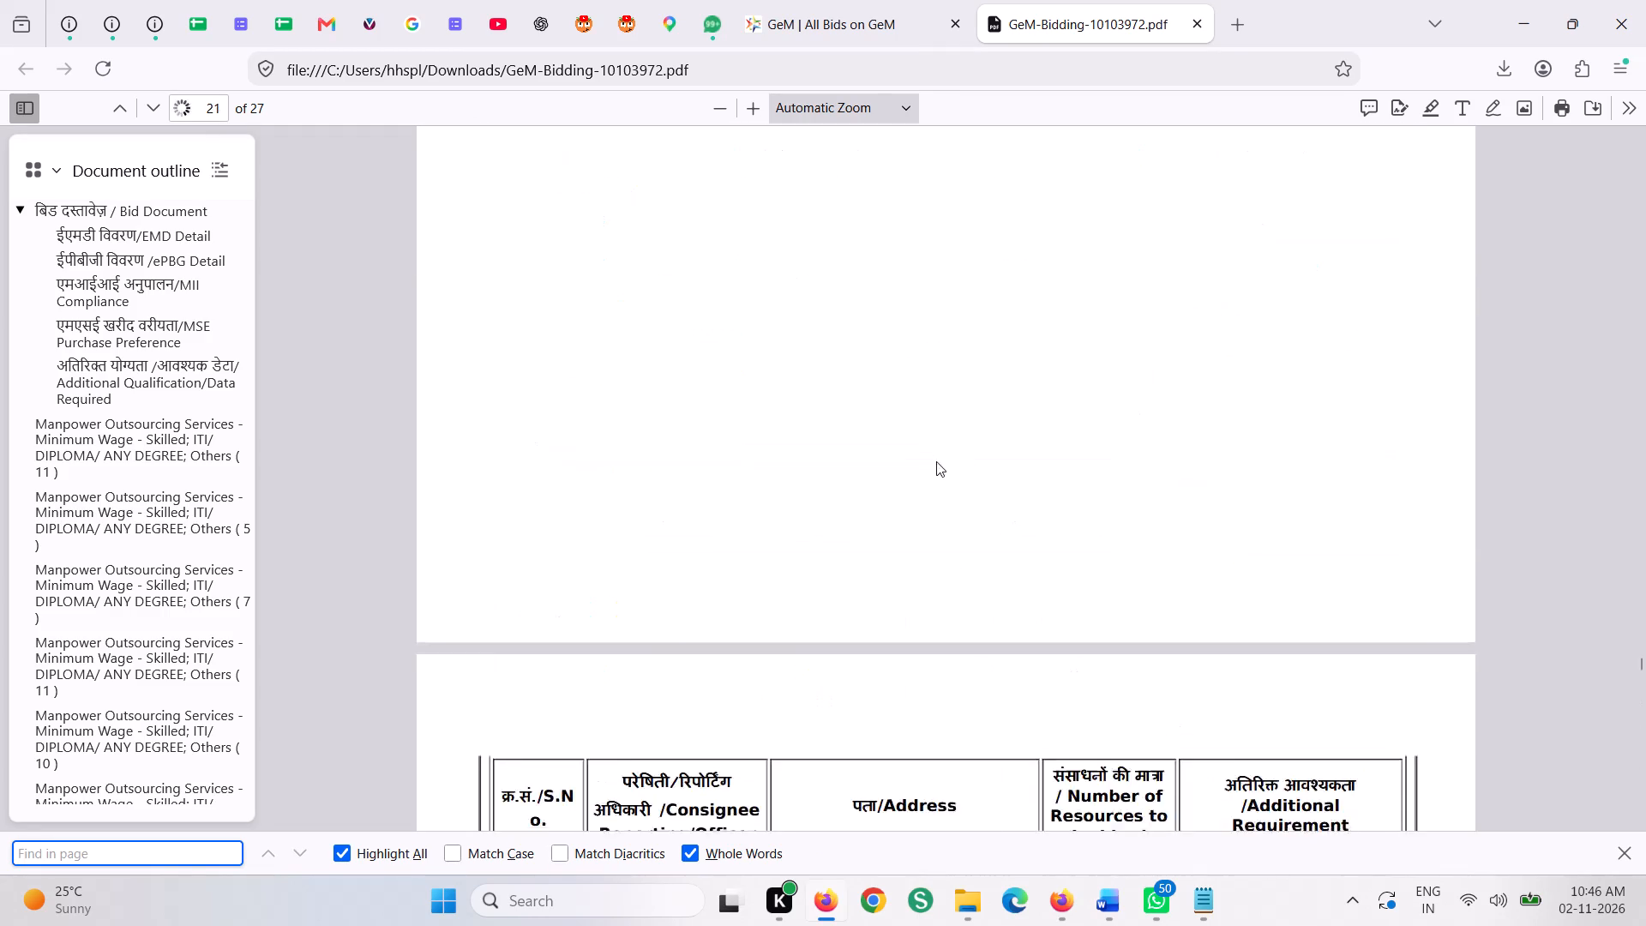
pyautogui.scroll(3, 936, 461)
pyautogui.scroll(5, 652, 477)
pyautogui.scroll(5, 994, 401)
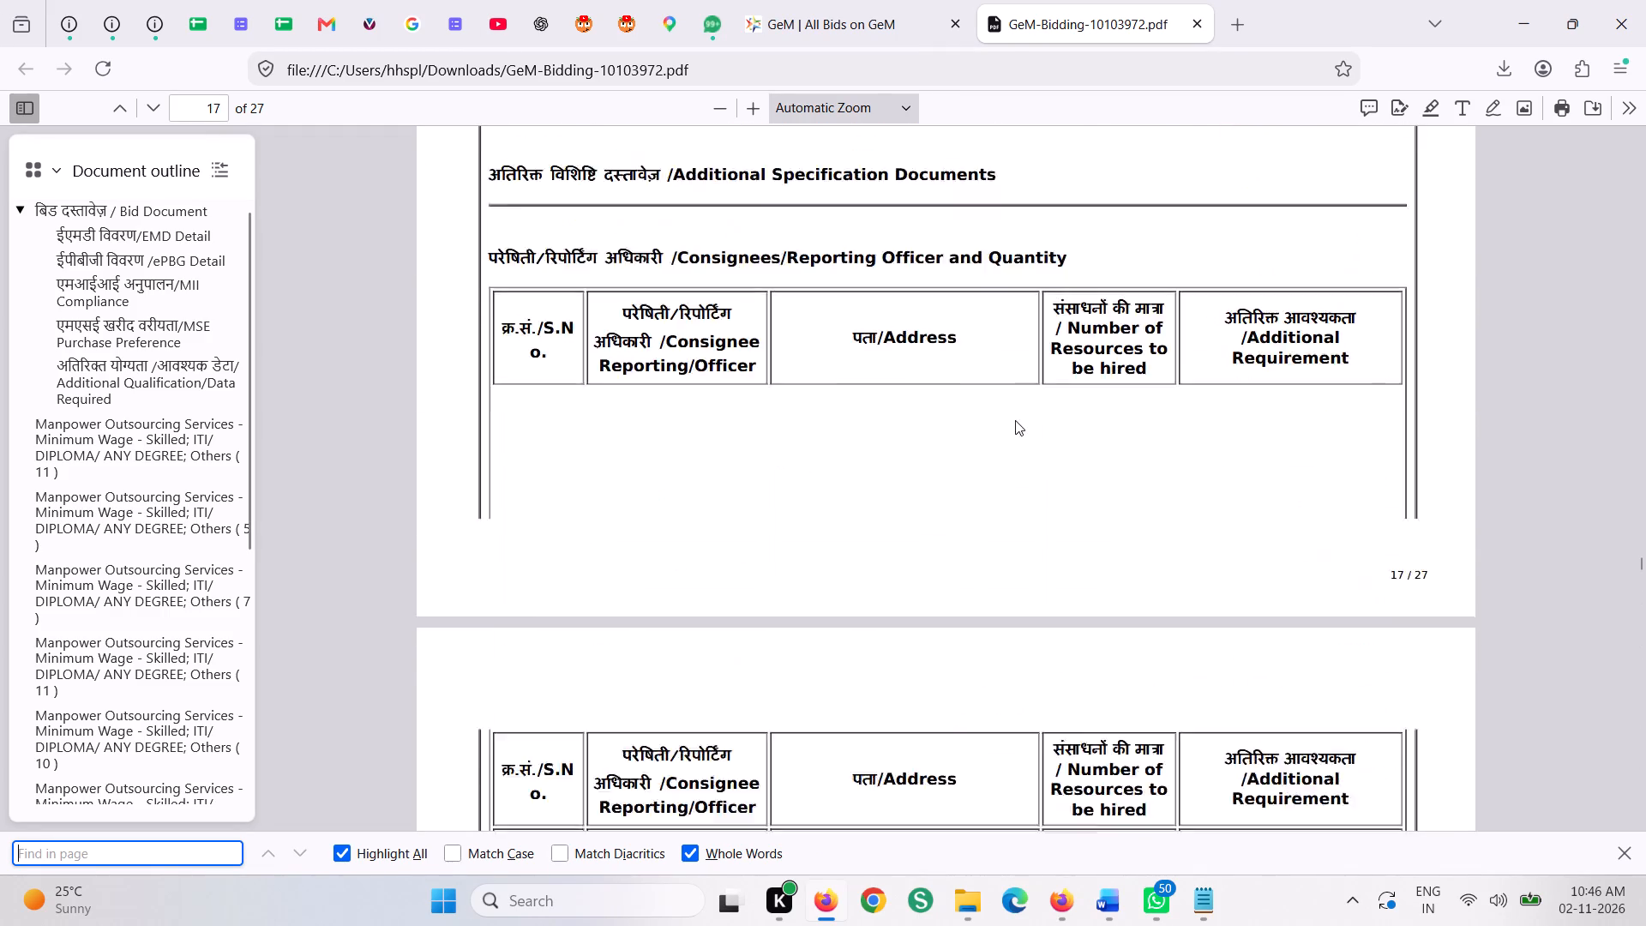
pyautogui.scroll(18, 1024, 419)
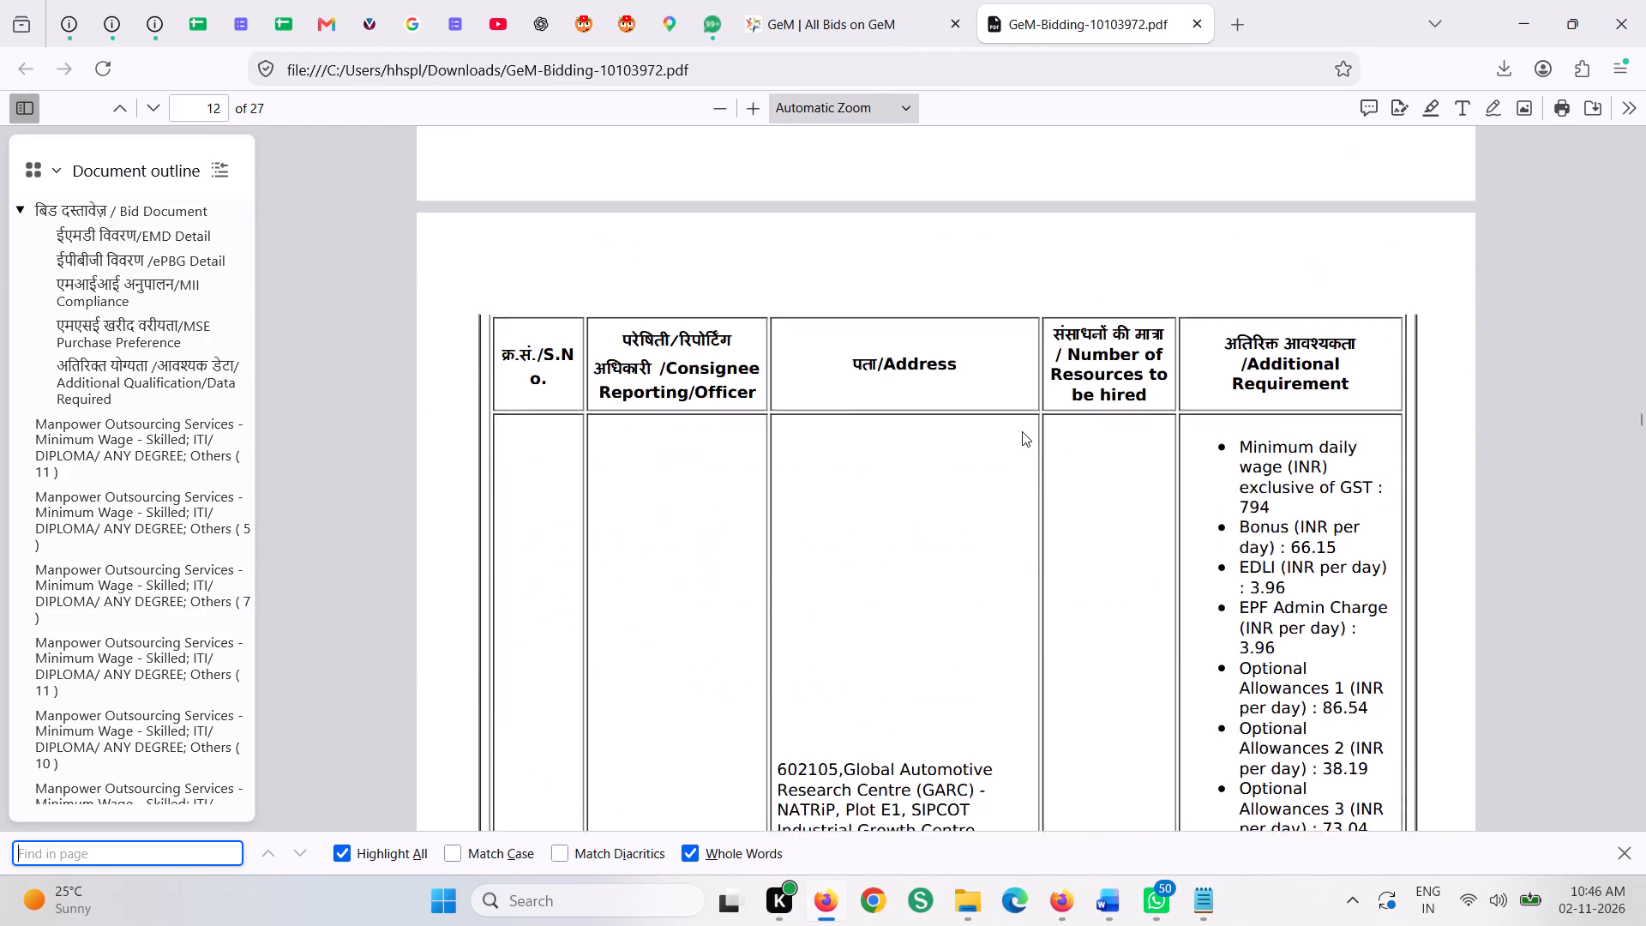
pyautogui.scroll(10, 1022, 431)
pyautogui.scroll(19, 922, 438)
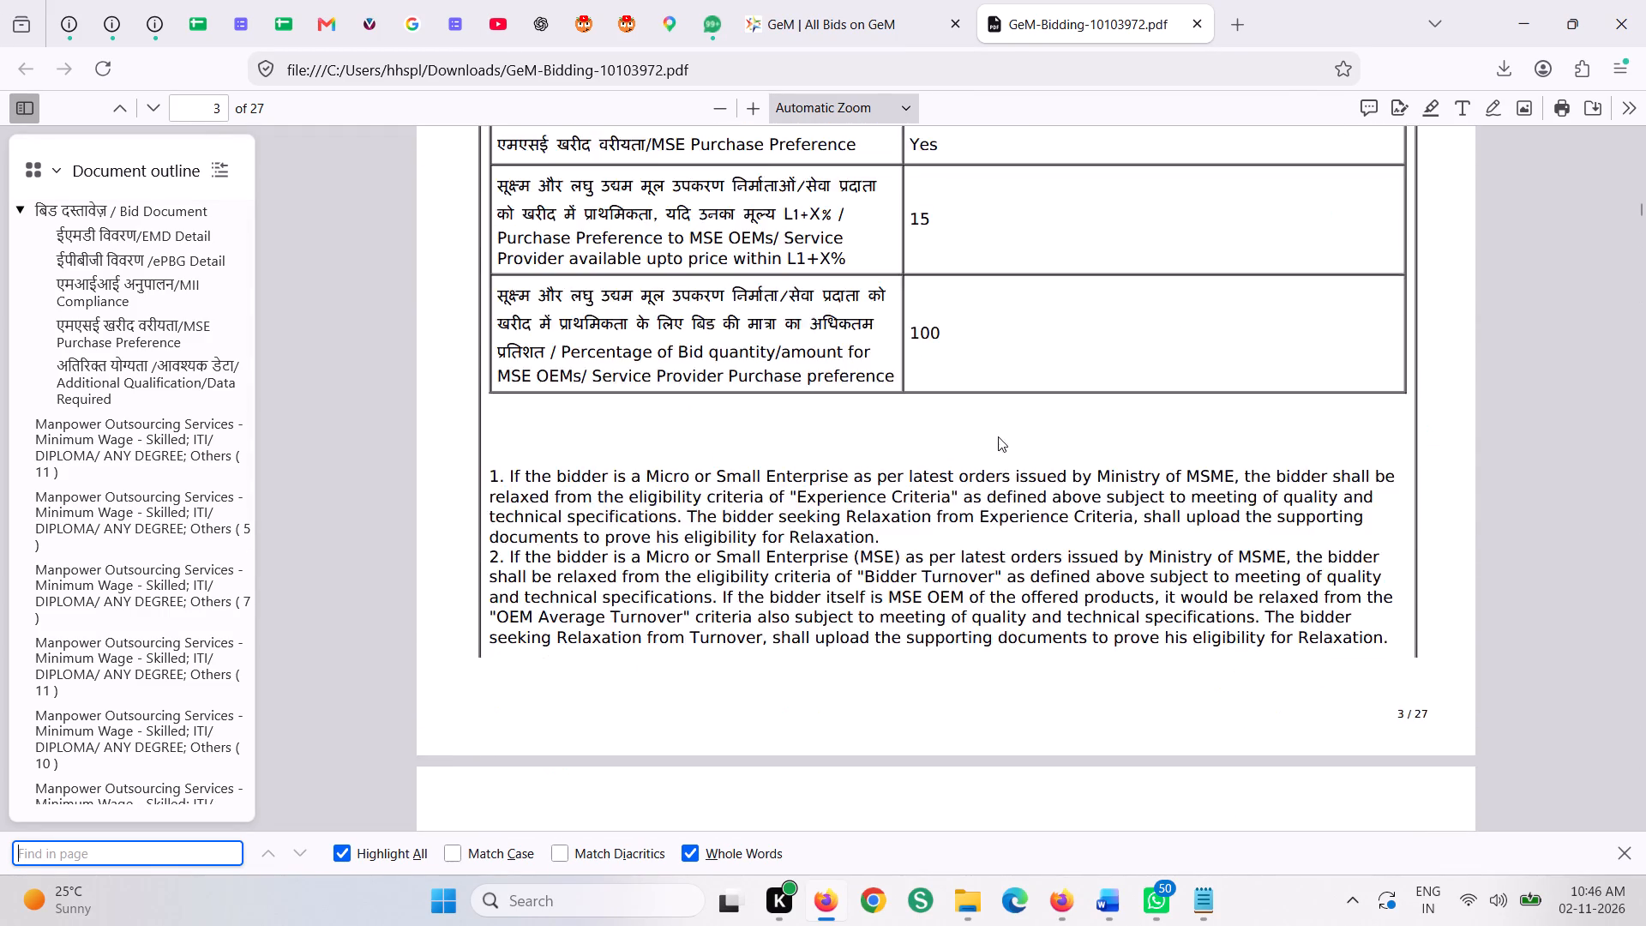
pyautogui.scroll(2, 998, 436)
pyautogui.scroll(-10, 952, 439)
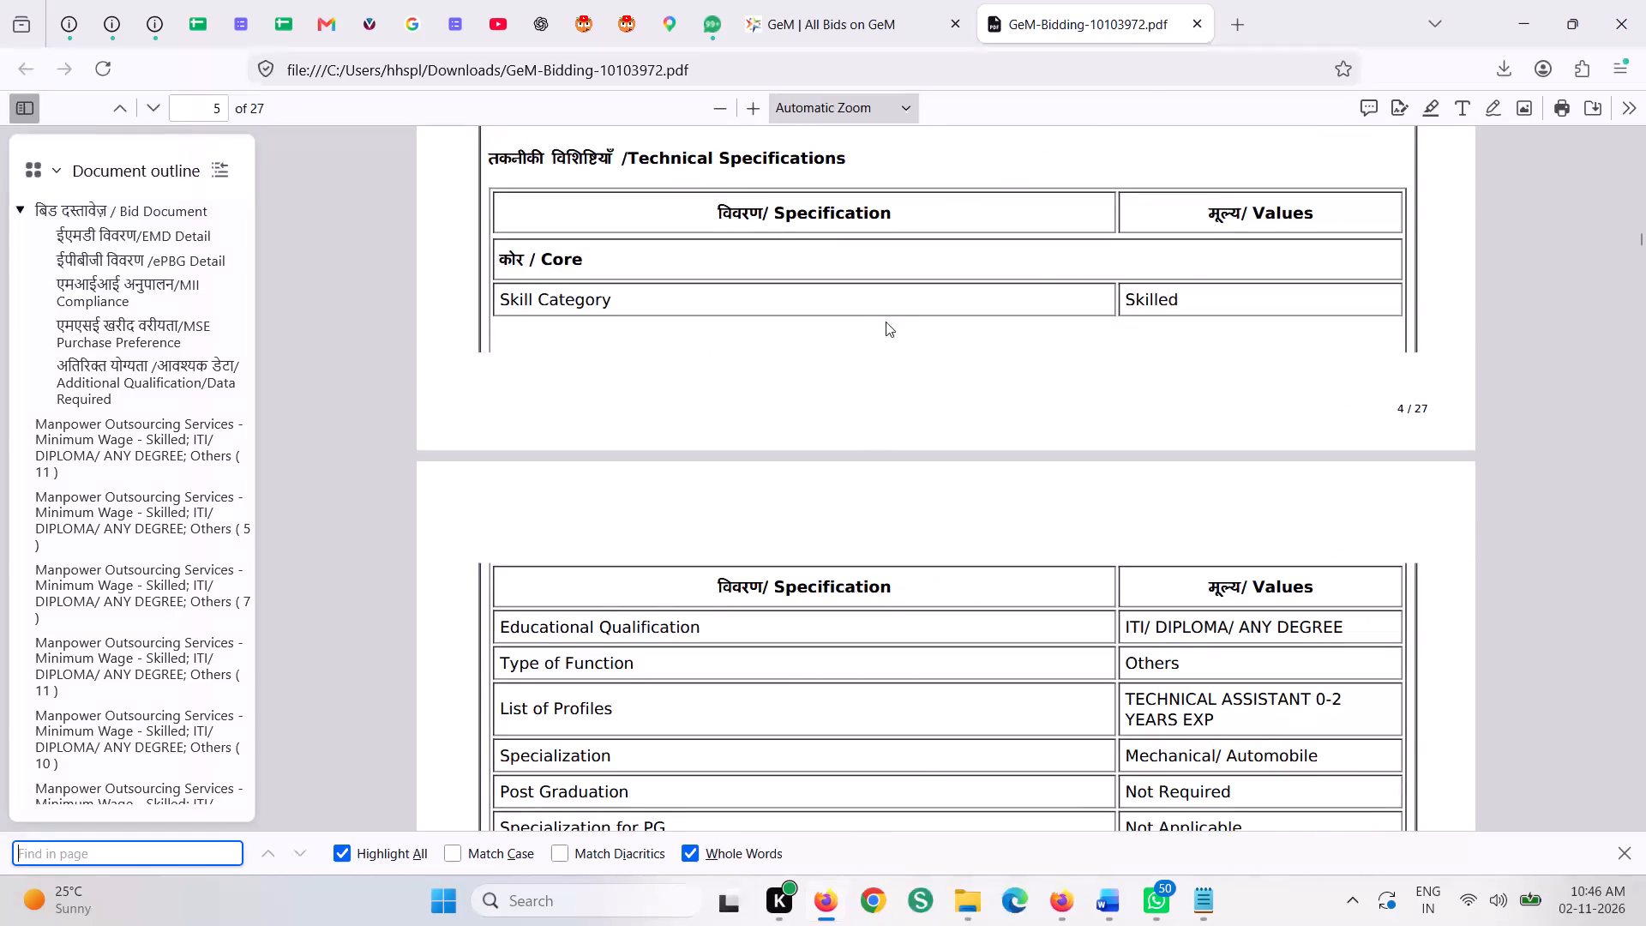
# Open the bid's Scope of work & Job description attachment and skim its terms and personnel obligations.
pyautogui.scroll(1, 886, 322)
pyautogui.click(853, 478)
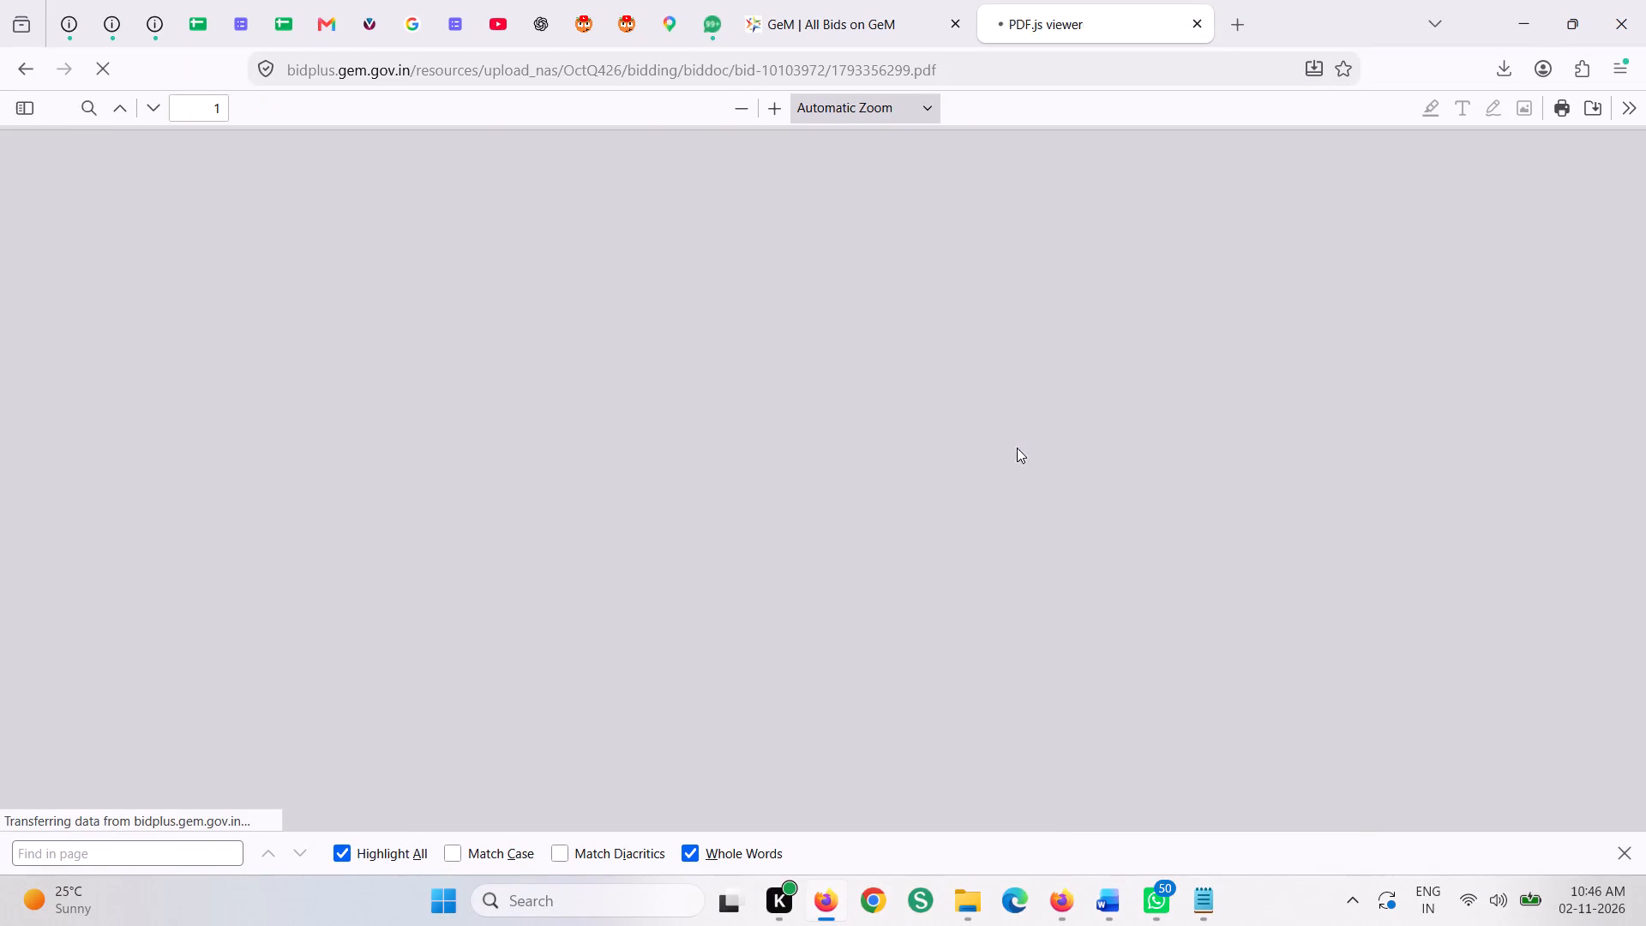
pyautogui.click(795, 435)
pyautogui.scroll(-1, 818, 456)
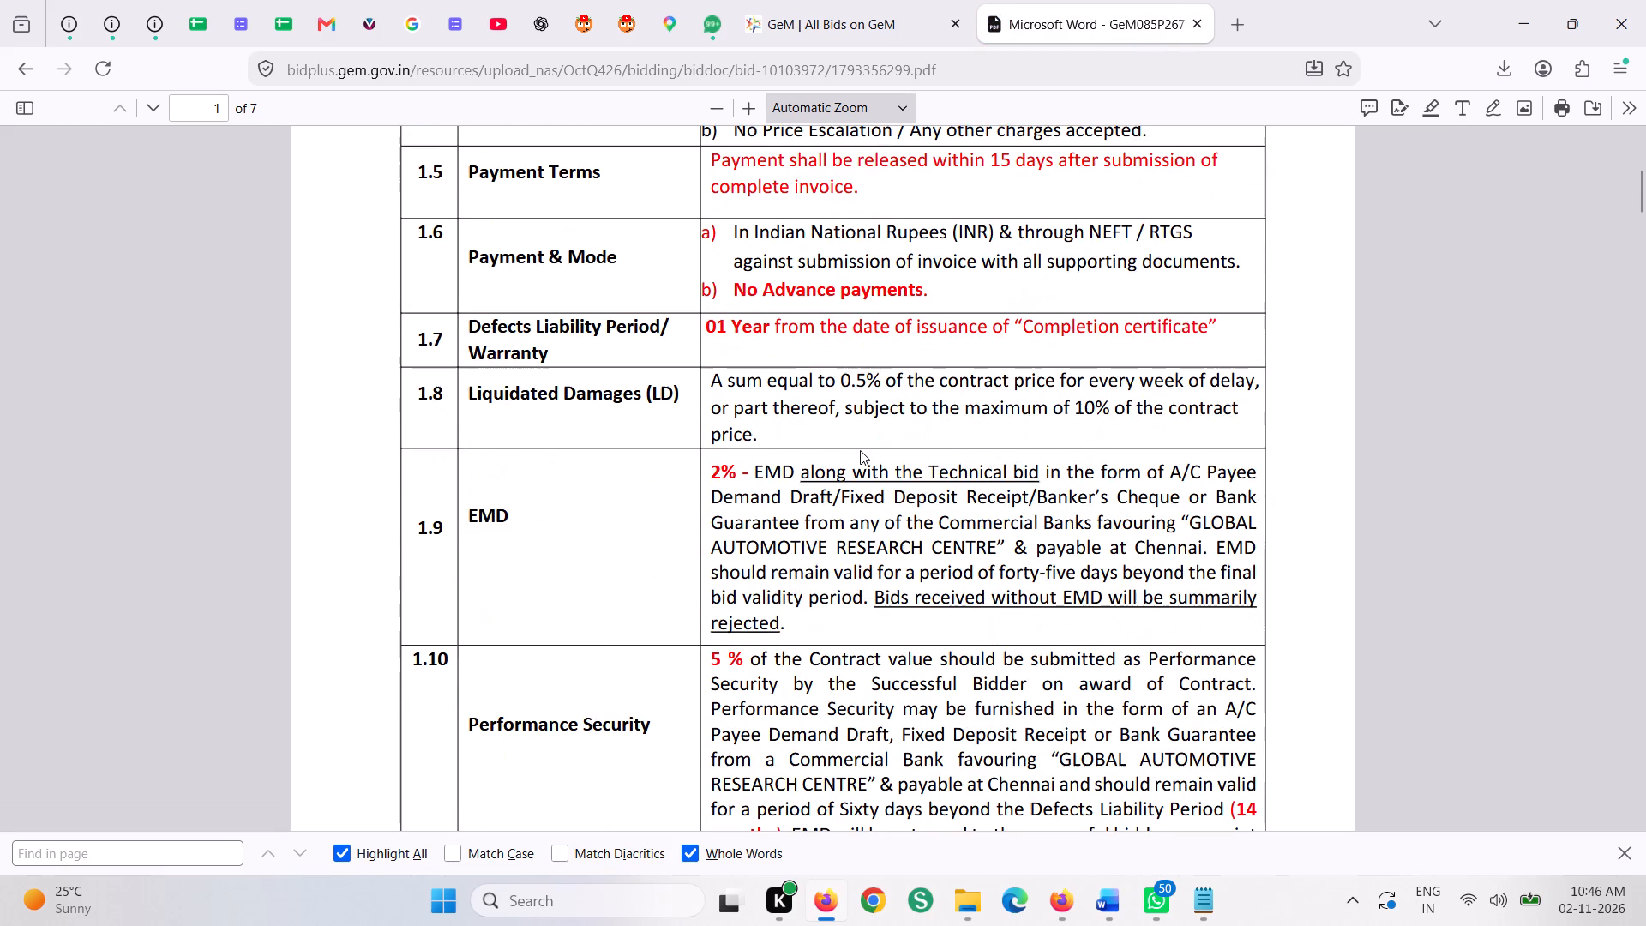
pyautogui.scroll(-9, 860, 450)
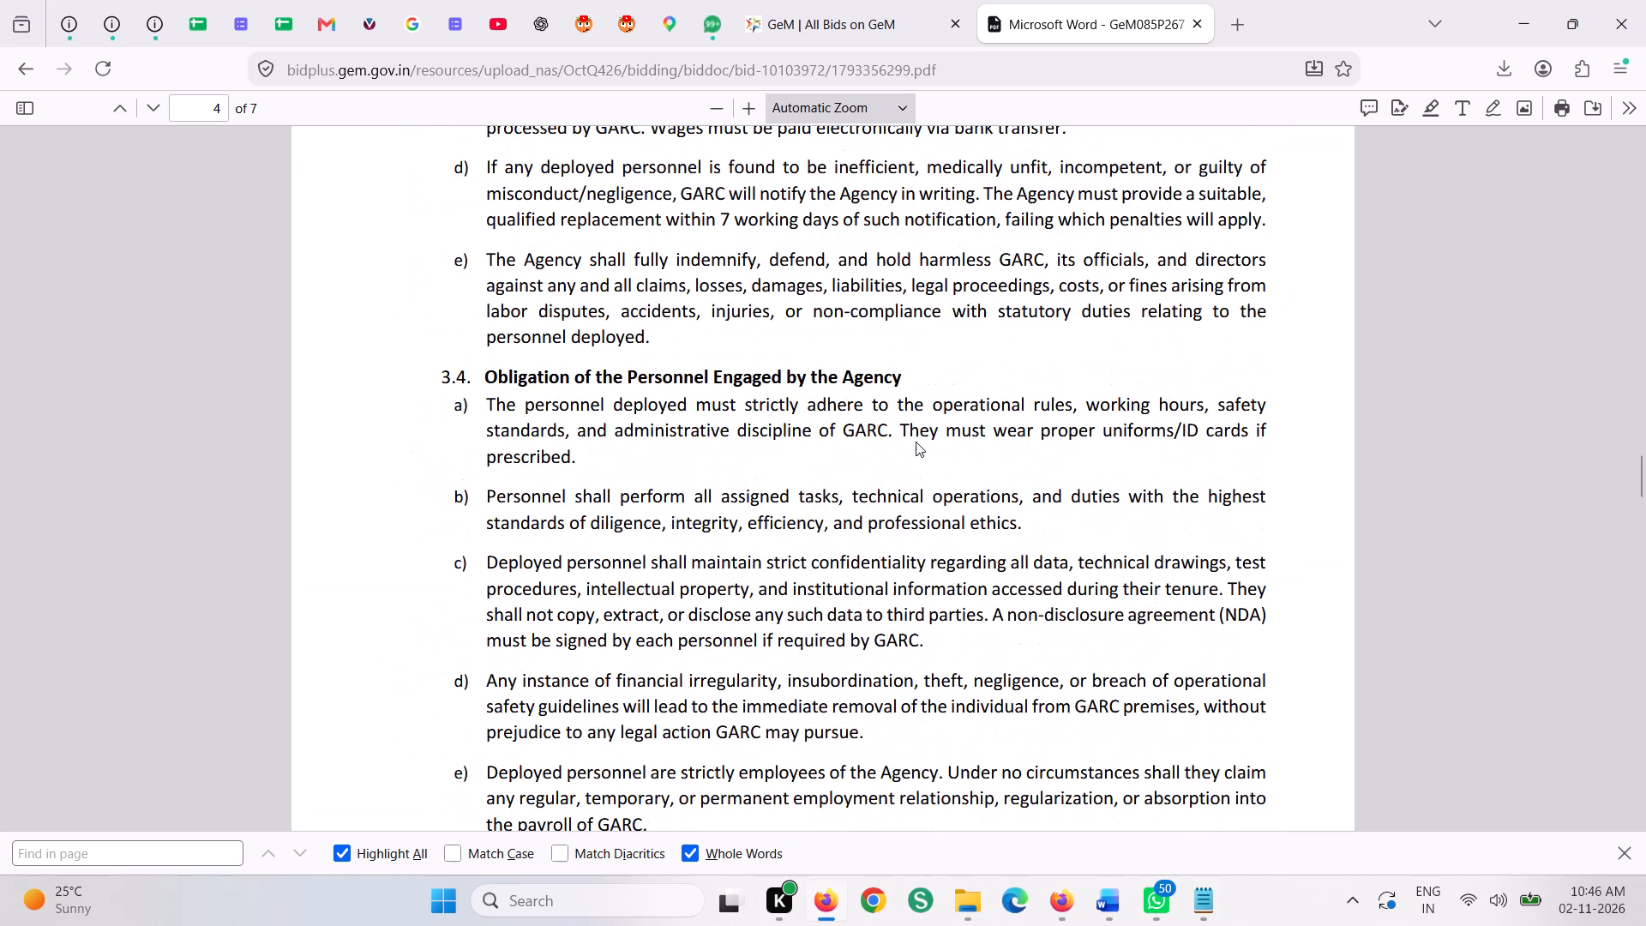
# Search the scope-of-work document for SECURITY and go through the matches.
pyautogui.hotkey('ctrl', 'f')
pyautogui.press('s')
pyautogui.press('e')
pyautogui.write('CURITY')
pyautogui.press('Return')
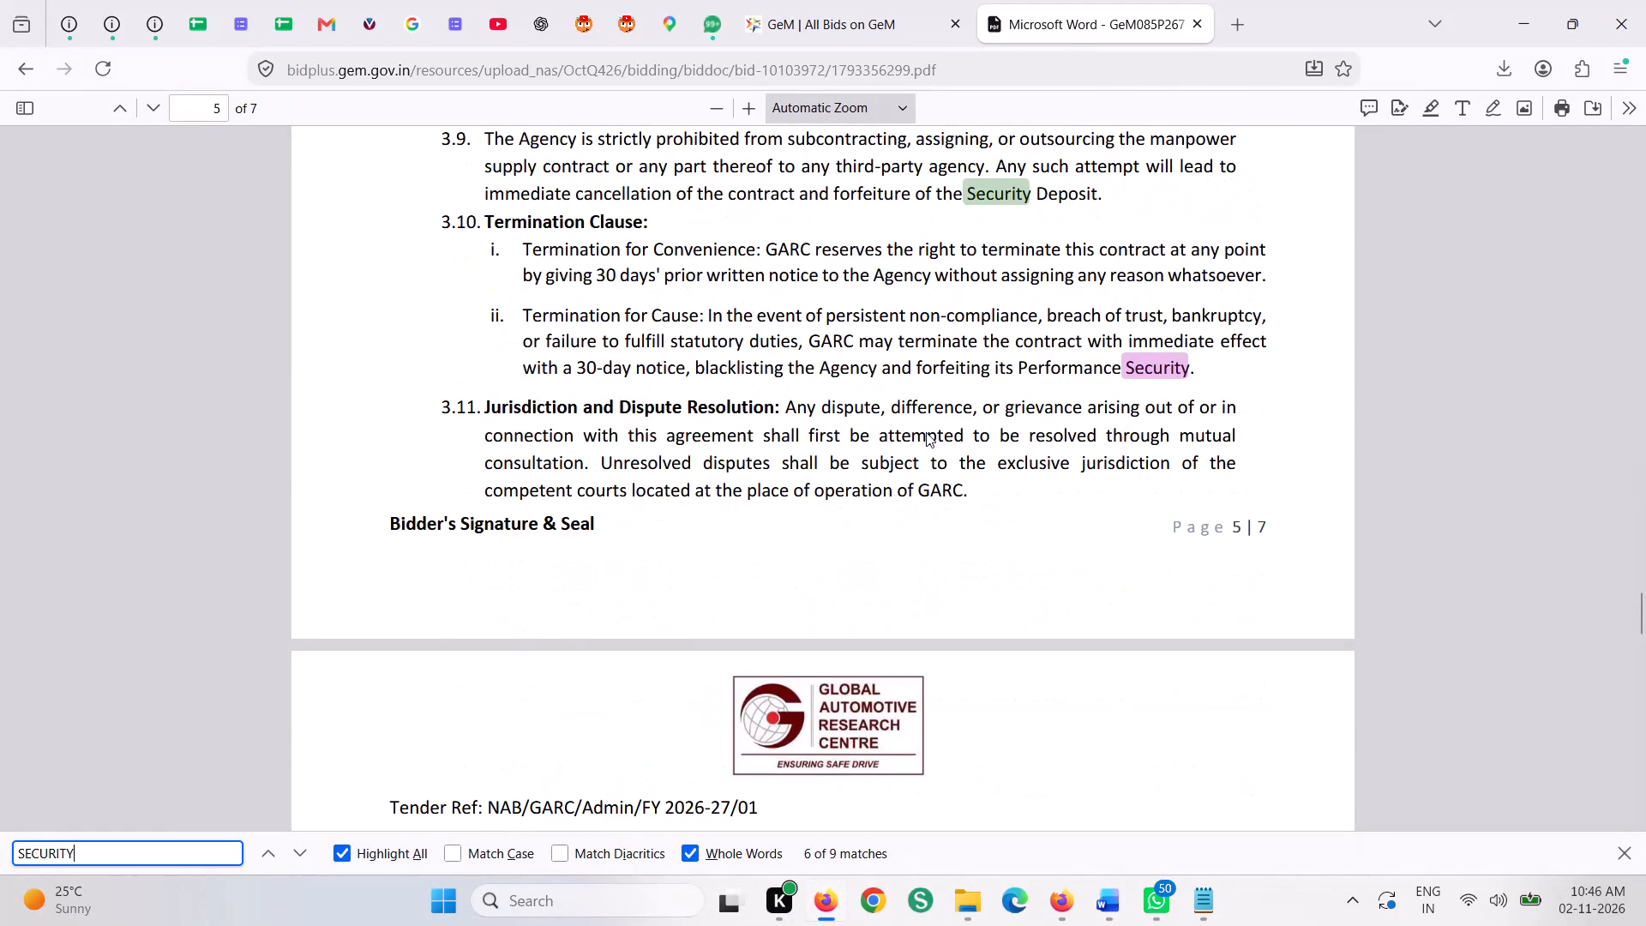
pyautogui.press('Return')
pyautogui.press('Return')
pyautogui.press('Return')
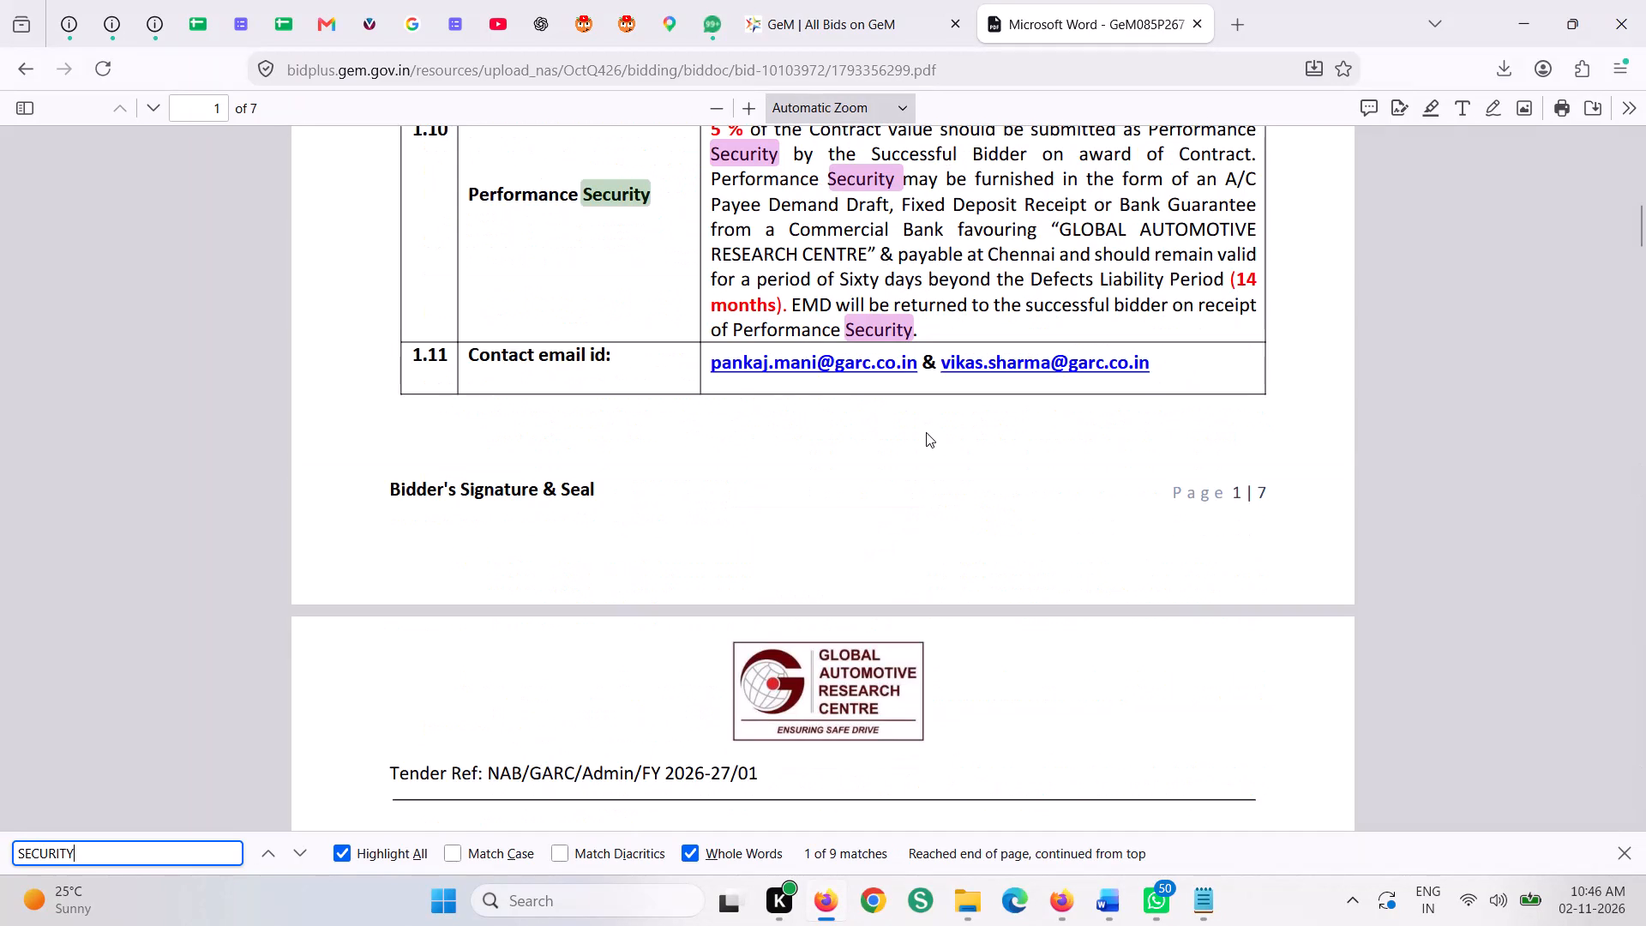
pyautogui.press('Return')
pyautogui.press('Return')
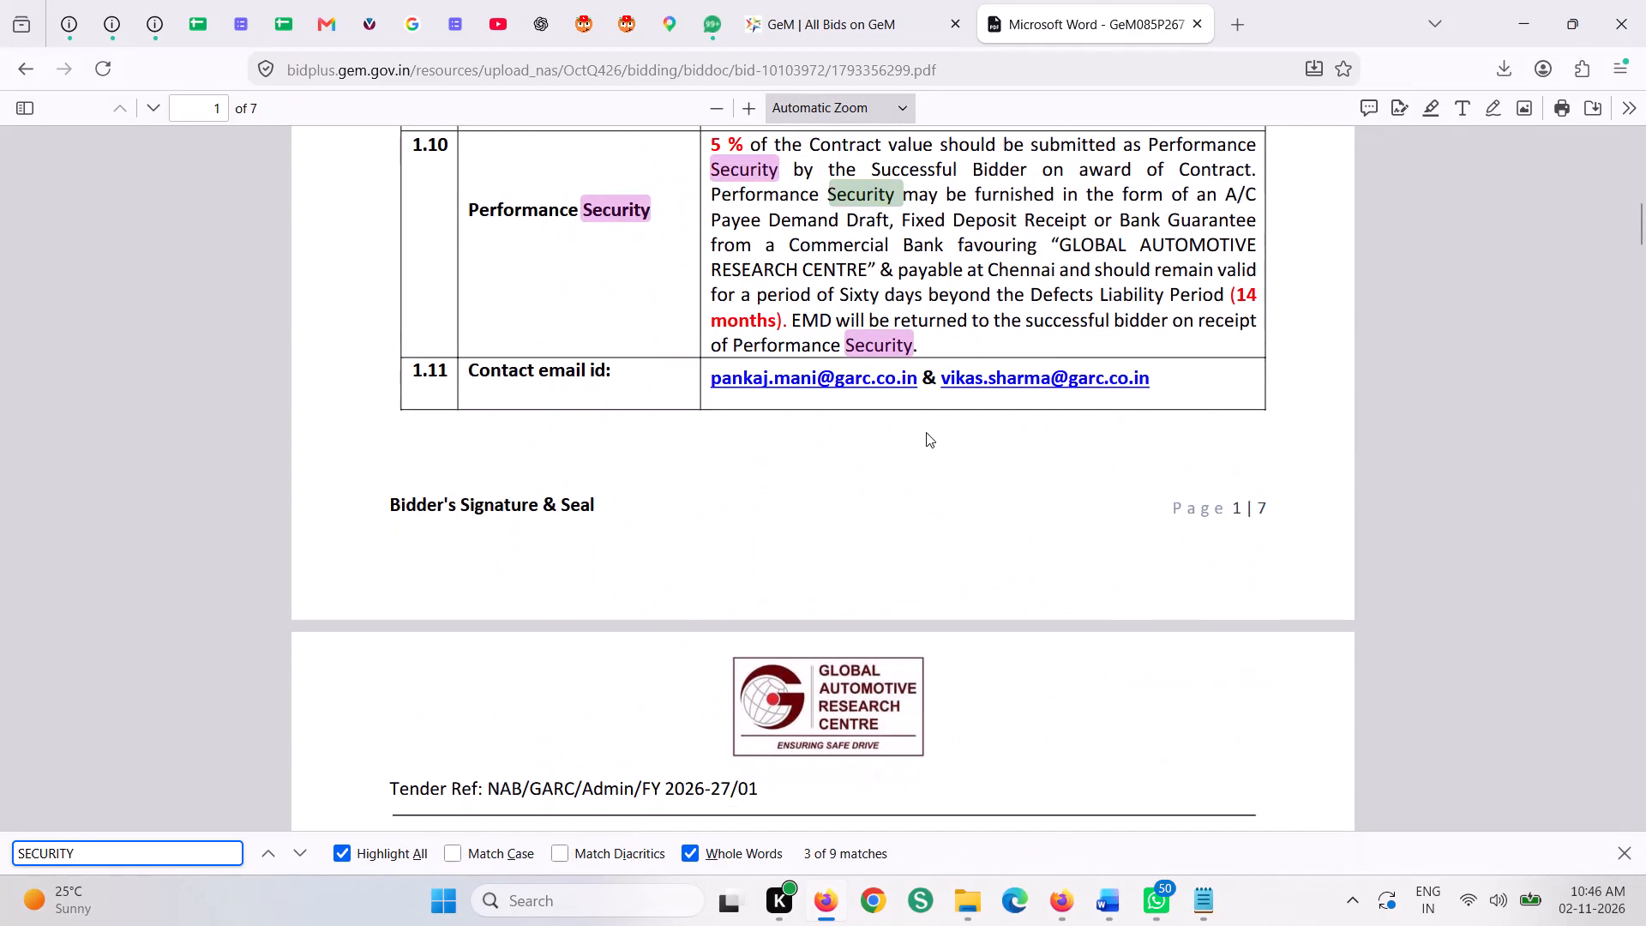
# Search the scope-of-work document for WATCH instead.
pyautogui.press('BackSpace')
pyautogui.press('BackSpace')
pyautogui.press('BackSpace')
pyautogui.press('BackSpace')
pyautogui.press('BackSpace')
pyautogui.press('BackSpace')
pyautogui.press('BackSpace')
pyautogui.press('BackSpace')
pyautogui.press('BackSpace')
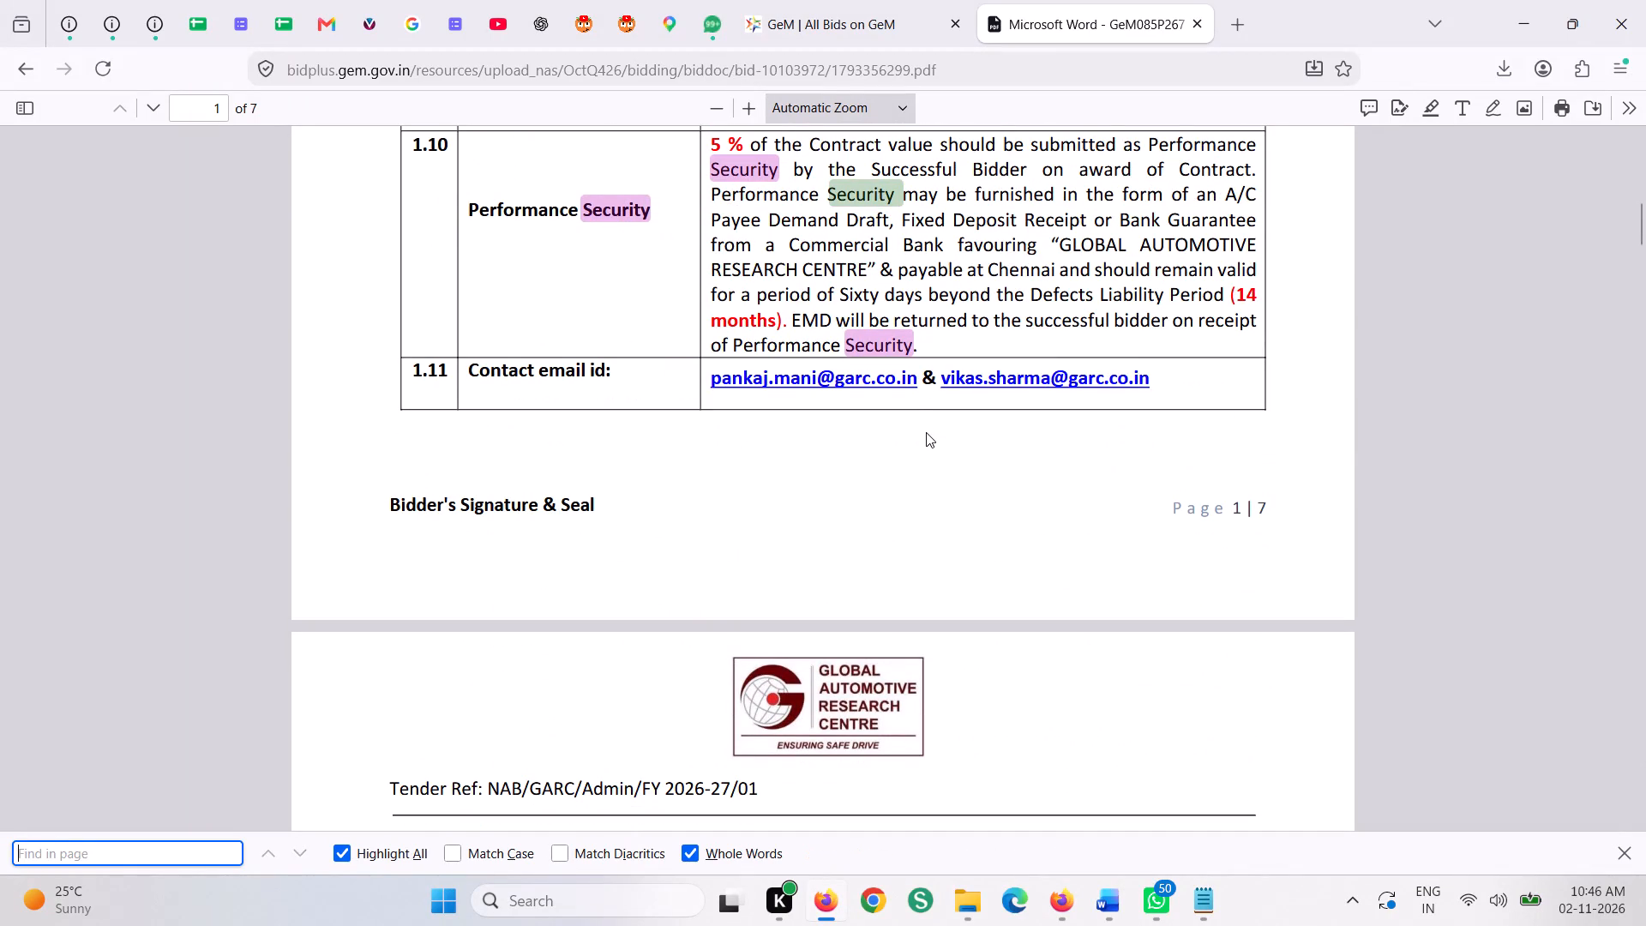
pyautogui.press('BackSpace')
pyautogui.write('WATCH')
# Replace the search term with CHOWKIDAR in the scope-of-work document.
pyautogui.press('BackSpace')
pyautogui.press('BackSpace')
pyautogui.press('BackSpace')
pyautogui.press('BackSpace')
pyautogui.press('BackSpace')
pyautogui.press('BackSpace')
pyautogui.press('BackSpace')
pyautogui.press('BackSpace')
pyautogui.press('BackSpace')
pyautogui.press('BackSpace')
pyautogui.press('BackSpace')
pyautogui.press('BackSpace')
pyautogui.press('BackSpace')
pyautogui.press('BackSpace')
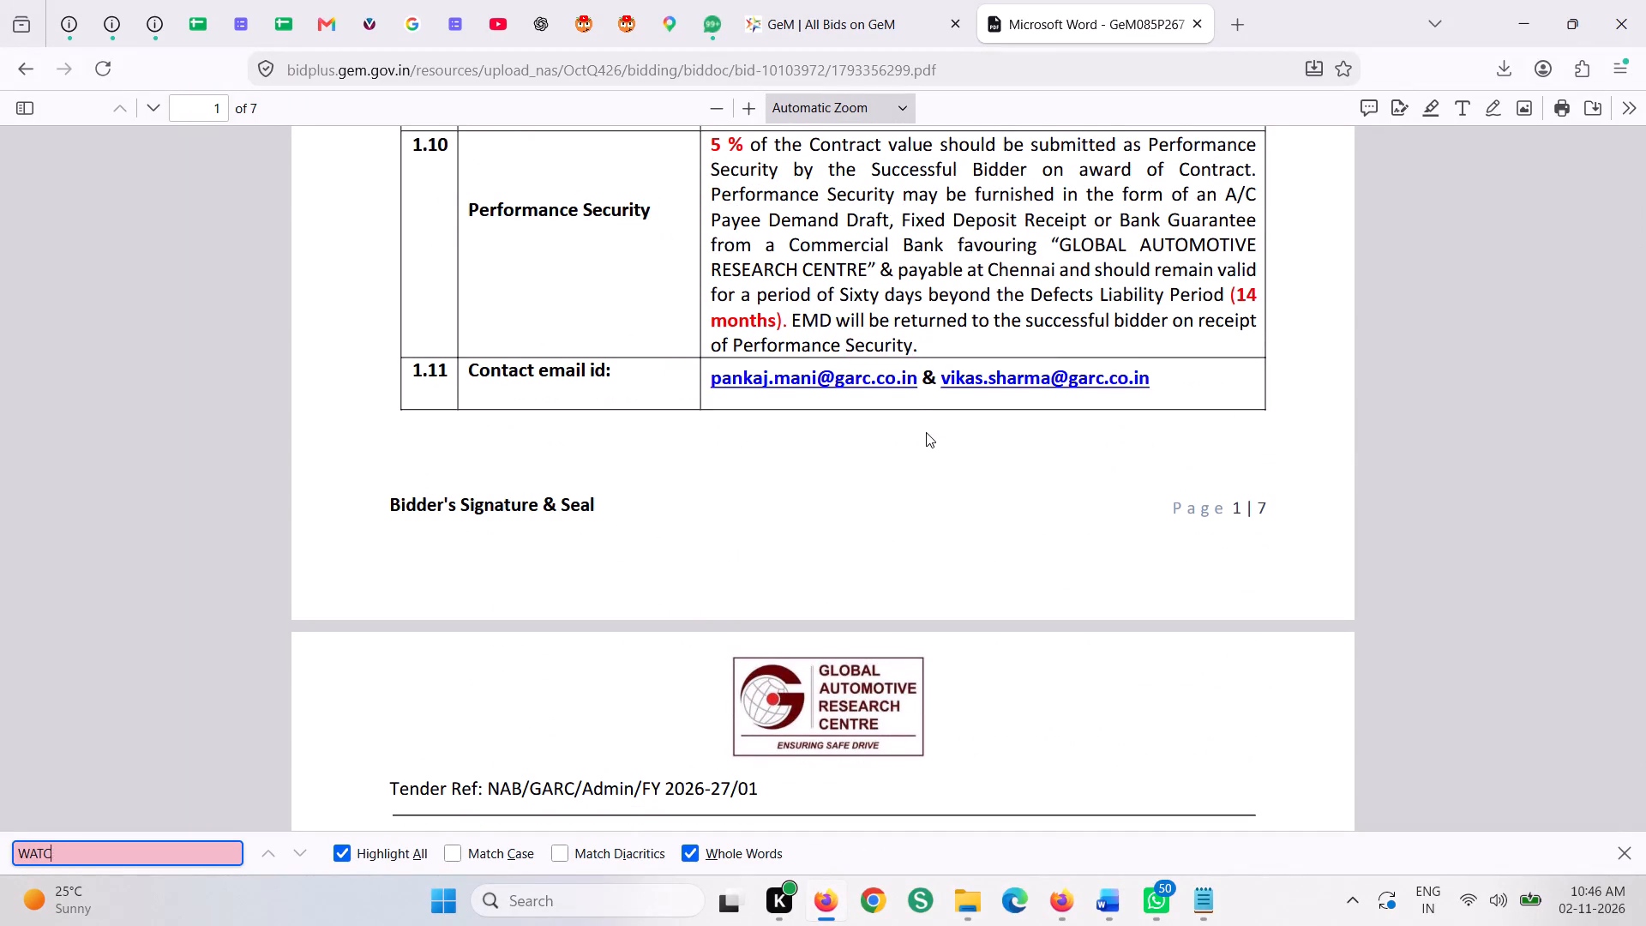
pyautogui.write('CHOWKIDAR')
# Search the scope-of-work document for EMD and go through the matches.
pyautogui.press('BackSpace')
pyautogui.press('BackSpace')
pyautogui.press('BackSpace')
pyautogui.press('BackSpace')
pyautogui.press('BackSpace')
pyautogui.press('BackSpace')
pyautogui.press('BackSpace')
pyautogui.press('BackSpace')
pyautogui.press('BackSpace')
pyautogui.press('BackSpace')
pyautogui.press('BackSpace')
pyautogui.press('BackSpace')
pyautogui.press('BackSpace')
pyautogui.press('BackSpace')
pyautogui.press('BackSpace')
pyautogui.press('BackSpace')
pyautogui.press('BackSpace')
pyautogui.write('EMD')
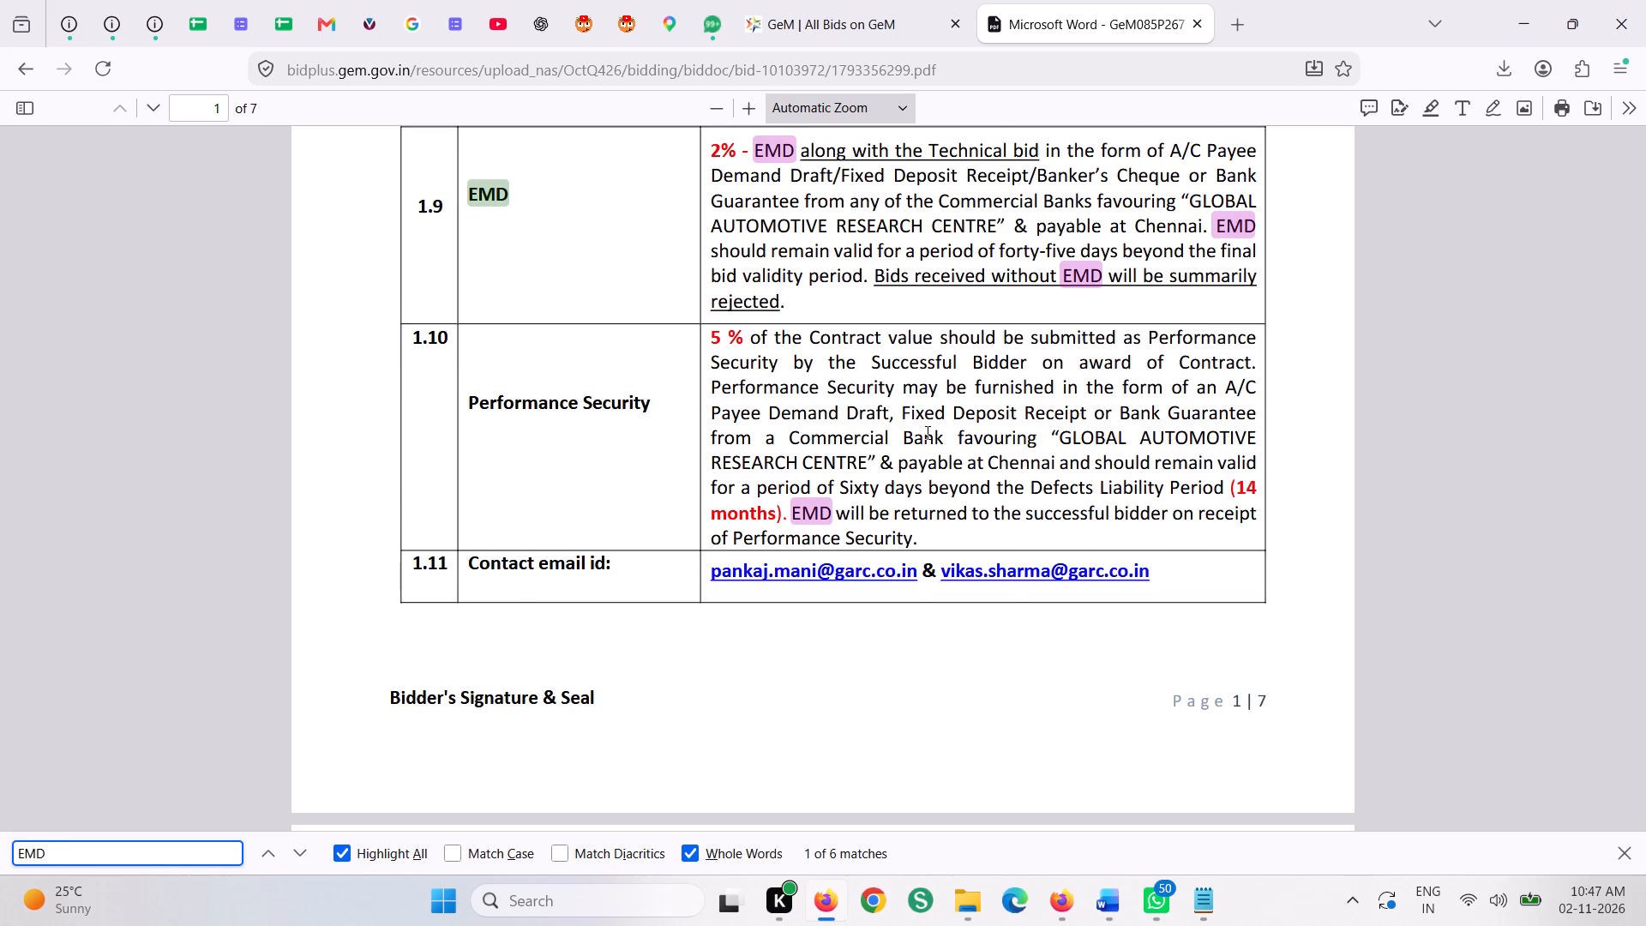
pyautogui.press('Return')
pyautogui.press('Return')
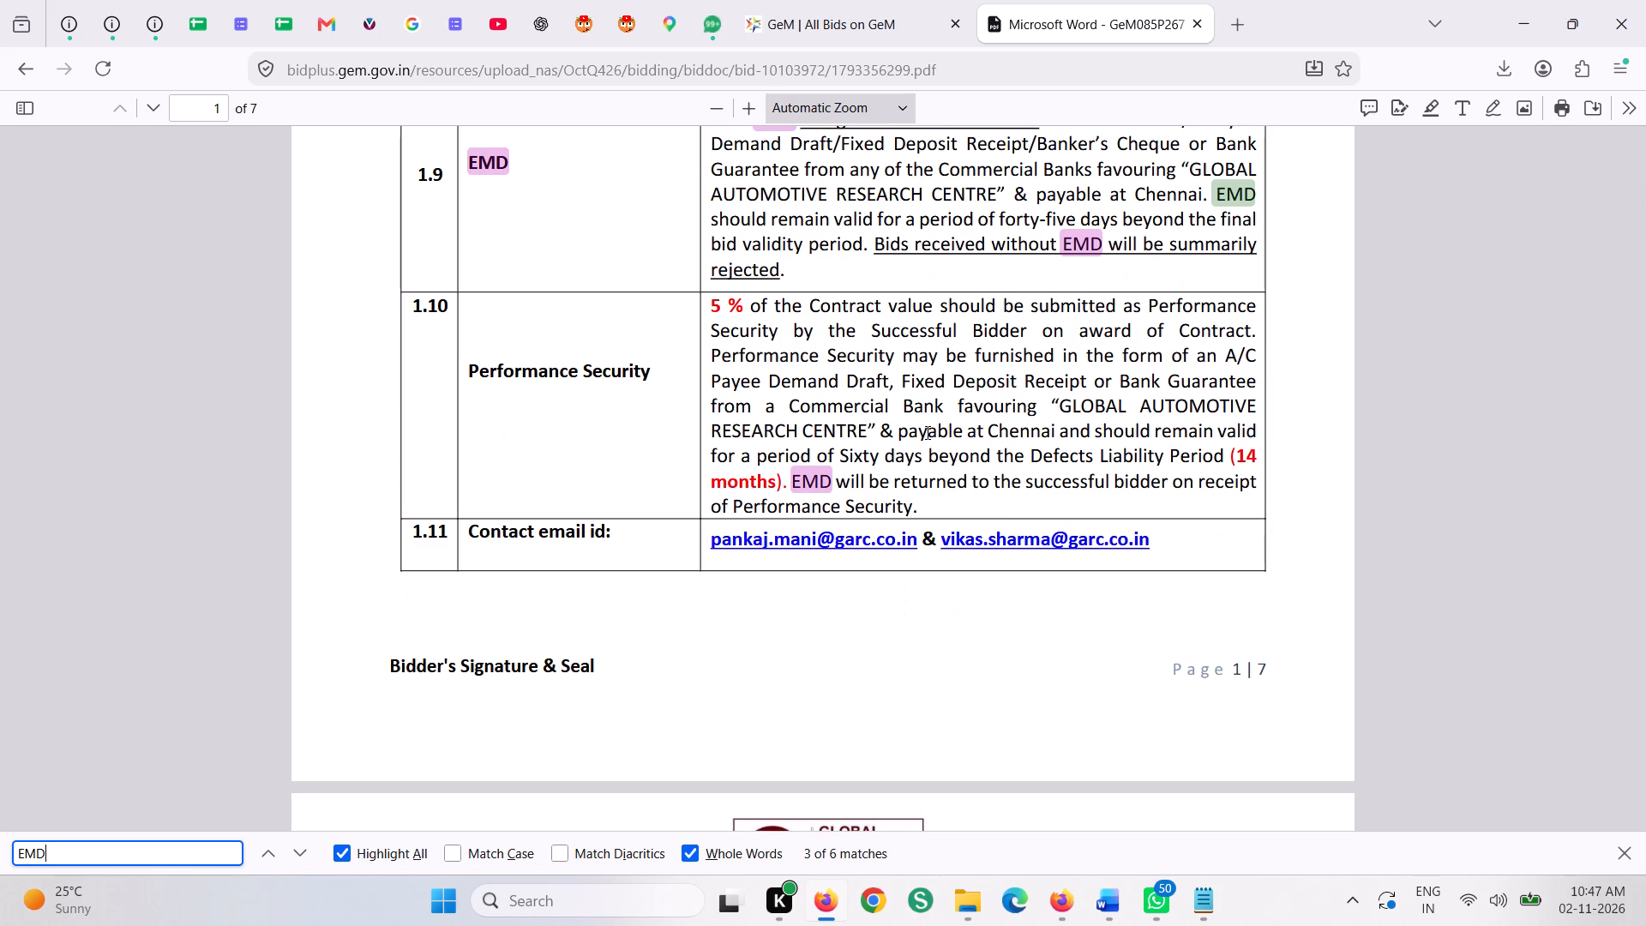
# Search the scope-of-work document for MES instead.
pyautogui.press('BackSpace')
pyautogui.press('BackSpace')
pyautogui.press('BackSpace')
pyautogui.press('BackSpace')
pyautogui.press('BackSpace')
pyautogui.press('BackSpace')
pyautogui.press('BackSpace')
pyautogui.press('BackSpace')
pyautogui.press('BackSpace')
pyautogui.press('BackSpace')
pyautogui.press('BackSpace')
pyautogui.press('BackSpace')
pyautogui.press('BackSpace')
pyautogui.press('BackSpace')
pyautogui.press('BackSpace')
pyautogui.press('BackSpace')
pyautogui.press('BackSpace')
pyautogui.press('BackSpace')
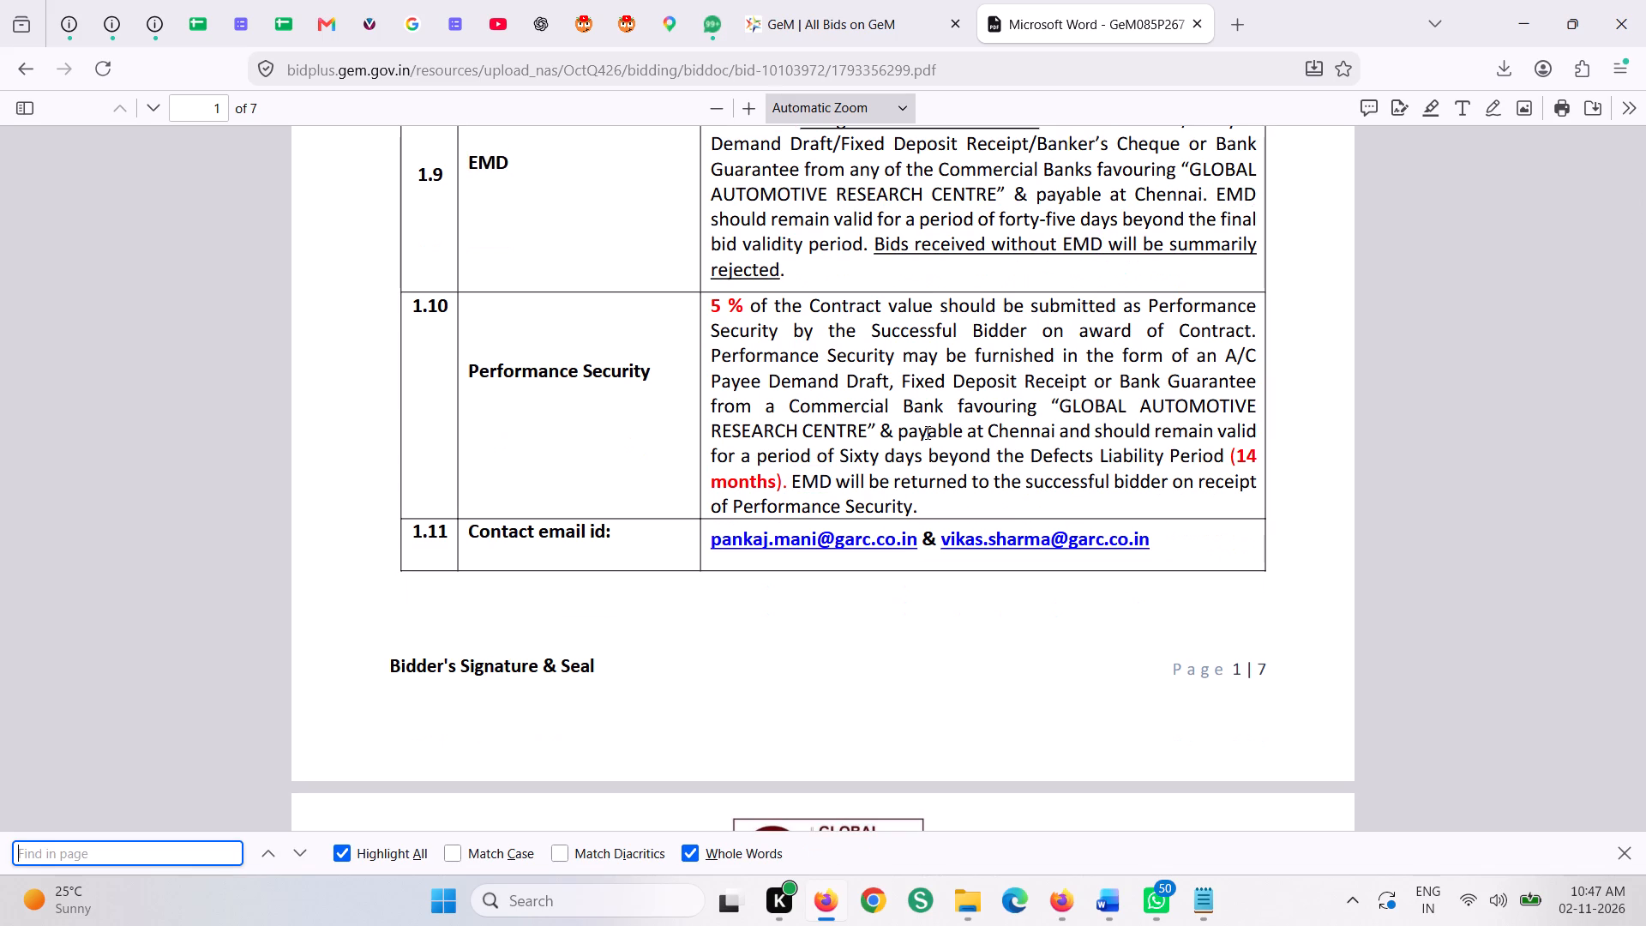
pyautogui.write('MES')
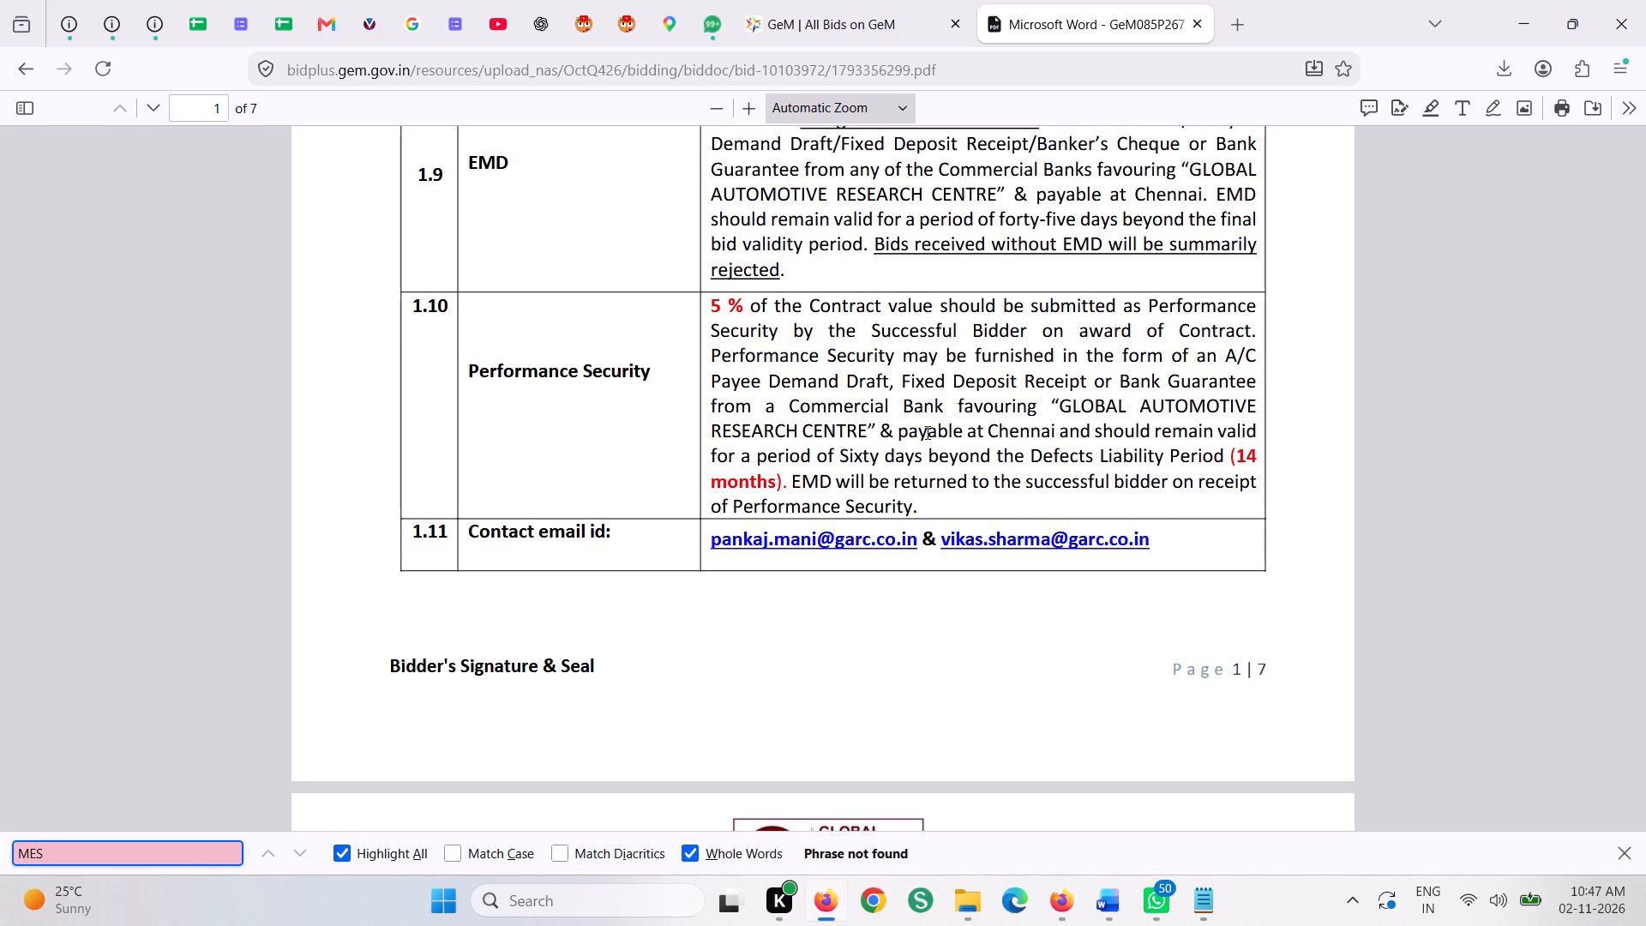
# Search the scope-of-work document for ELECTRICAL instead.
pyautogui.press('BackSpace')
pyautogui.press('BackSpace')
pyautogui.press('BackSpace')
pyautogui.press('BackSpace')
pyautogui.press('BackSpace')
pyautogui.press('BackSpace')
pyautogui.press('BackSpace')
pyautogui.press('BackSpace')
pyautogui.press('BackSpace')
pyautogui.press('BackSpace')
pyautogui.press('BackSpace')
pyautogui.press('BackSpace')
pyautogui.write('ELECTRI')
pyautogui.write('CAL')
# Search the scope-of-work document for EMD again.
pyautogui.press('BackSpace')
pyautogui.press('BackSpace')
pyautogui.press('BackSpace')
pyautogui.press('BackSpace')
pyautogui.press('BackSpace')
pyautogui.press('BackSpace')
pyautogui.press('BackSpace')
pyautogui.press('BackSpace')
pyautogui.press('BackSpace')
pyautogui.press('BackSpace')
pyautogui.press('BackSpace')
pyautogui.press('BackSpace')
pyautogui.press('BackSpace')
pyautogui.press('BackSpace')
pyautogui.press('BackSpace')
pyautogui.press('BackSpace')
pyautogui.press('BackSpace')
pyautogui.press('BackSpace')
pyautogui.press('BackSpace')
pyautogui.press('BackSpace')
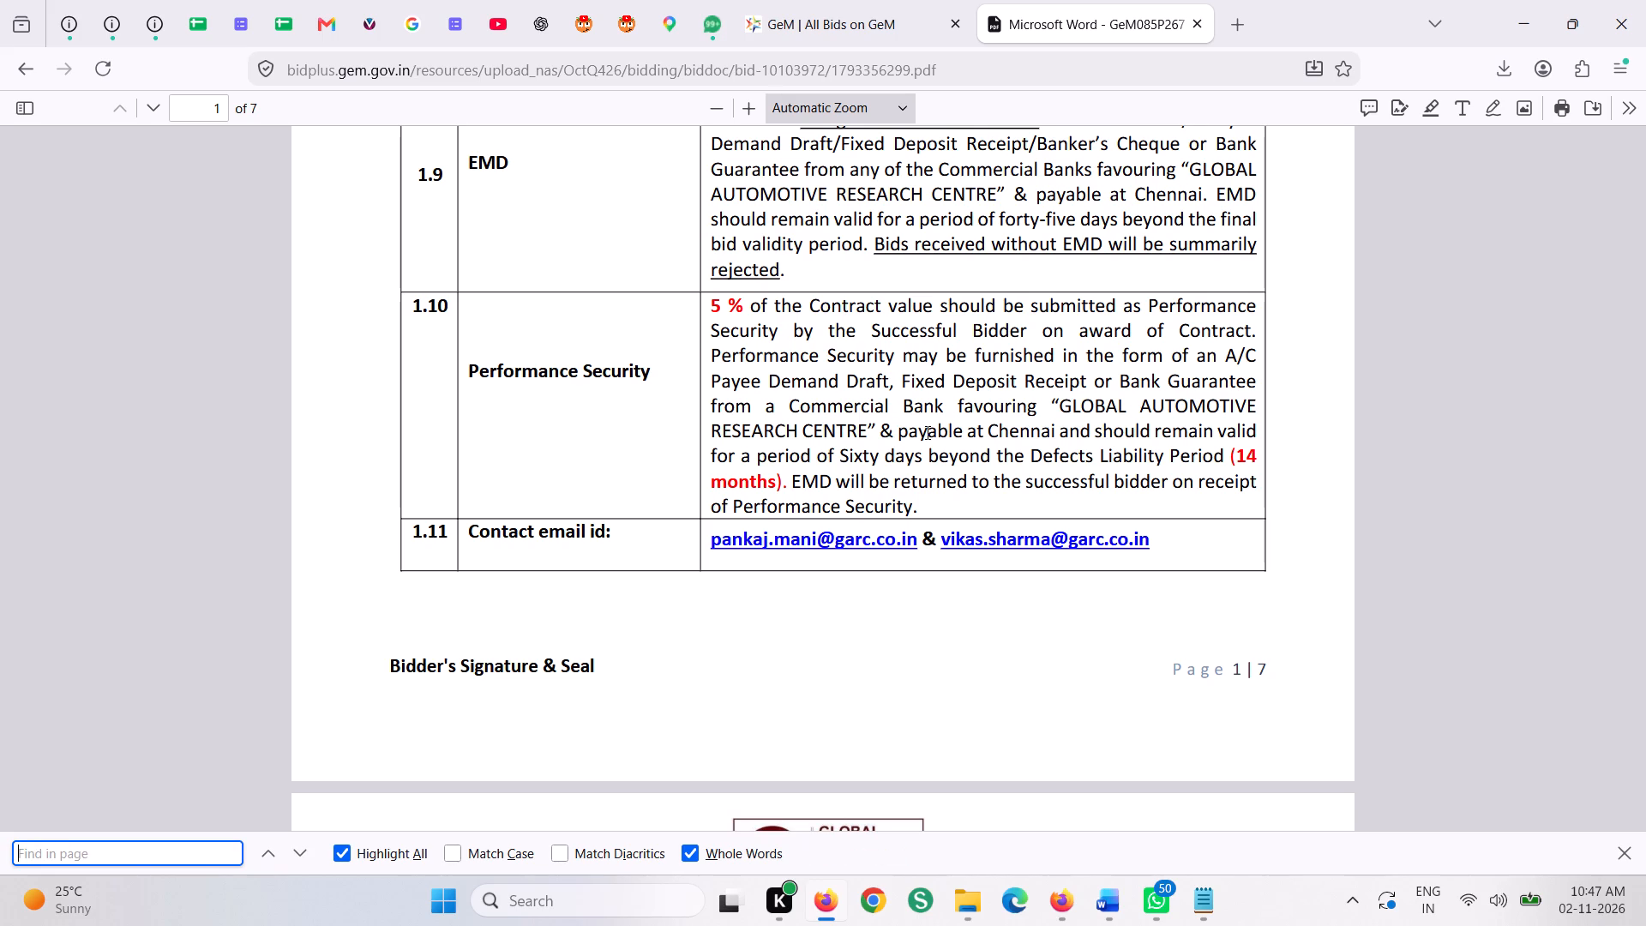
pyautogui.write('EMD')
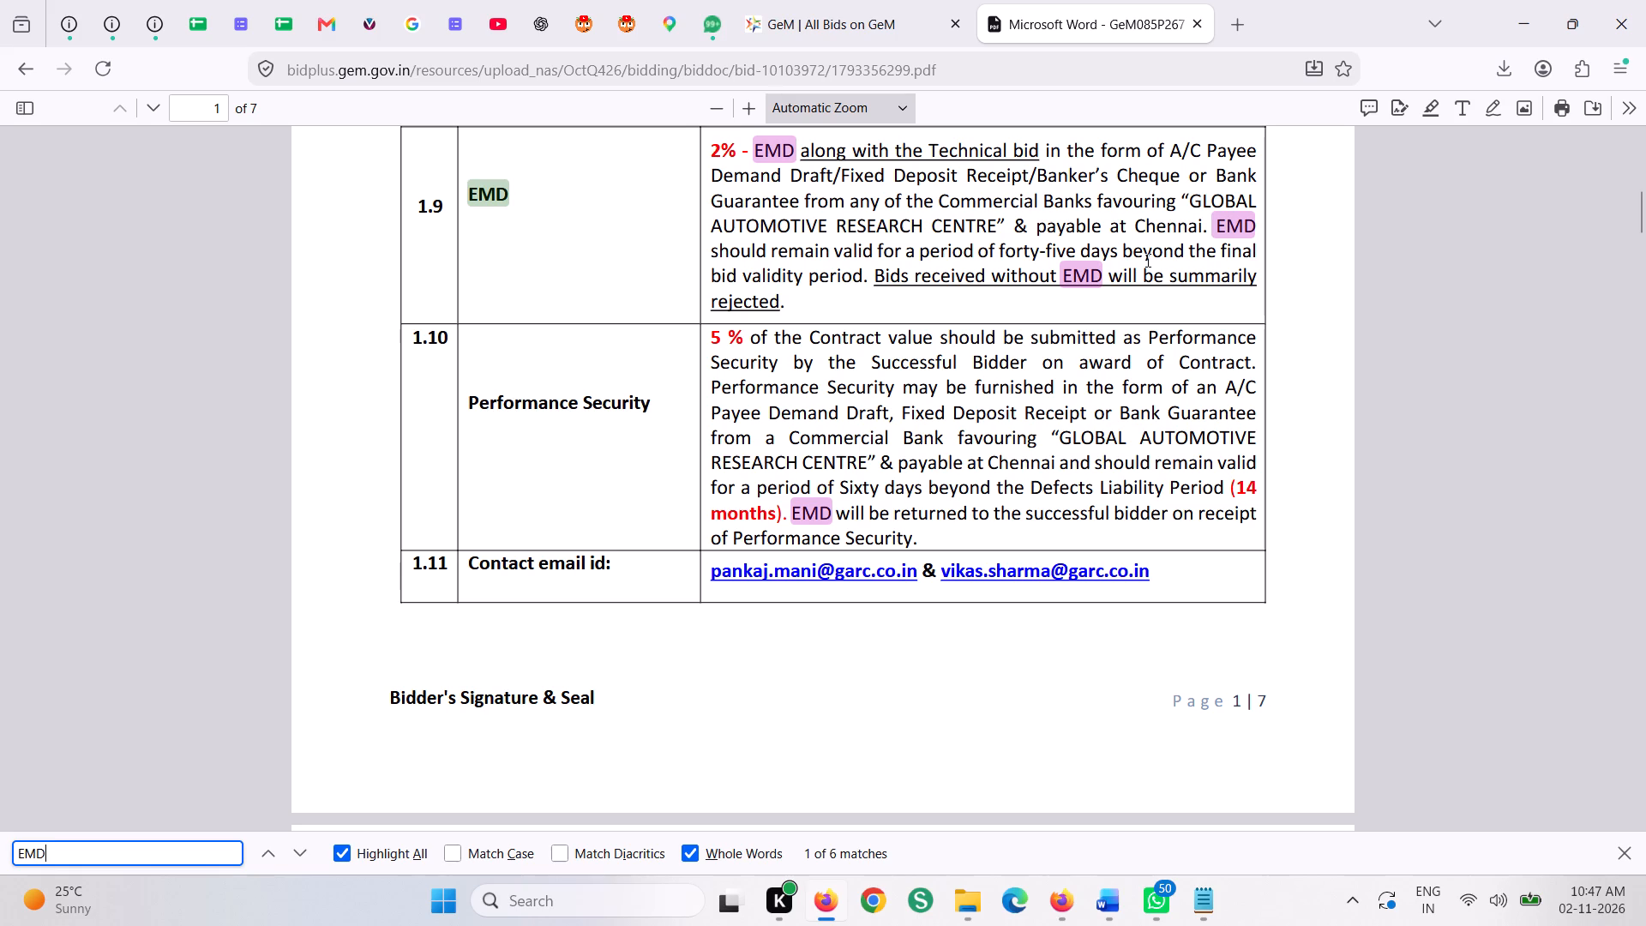
# Examine the scope-of-work document, covering the agency's obligations, the EMD clause and the general information table.
pyautogui.scroll(-8, 694, 405)
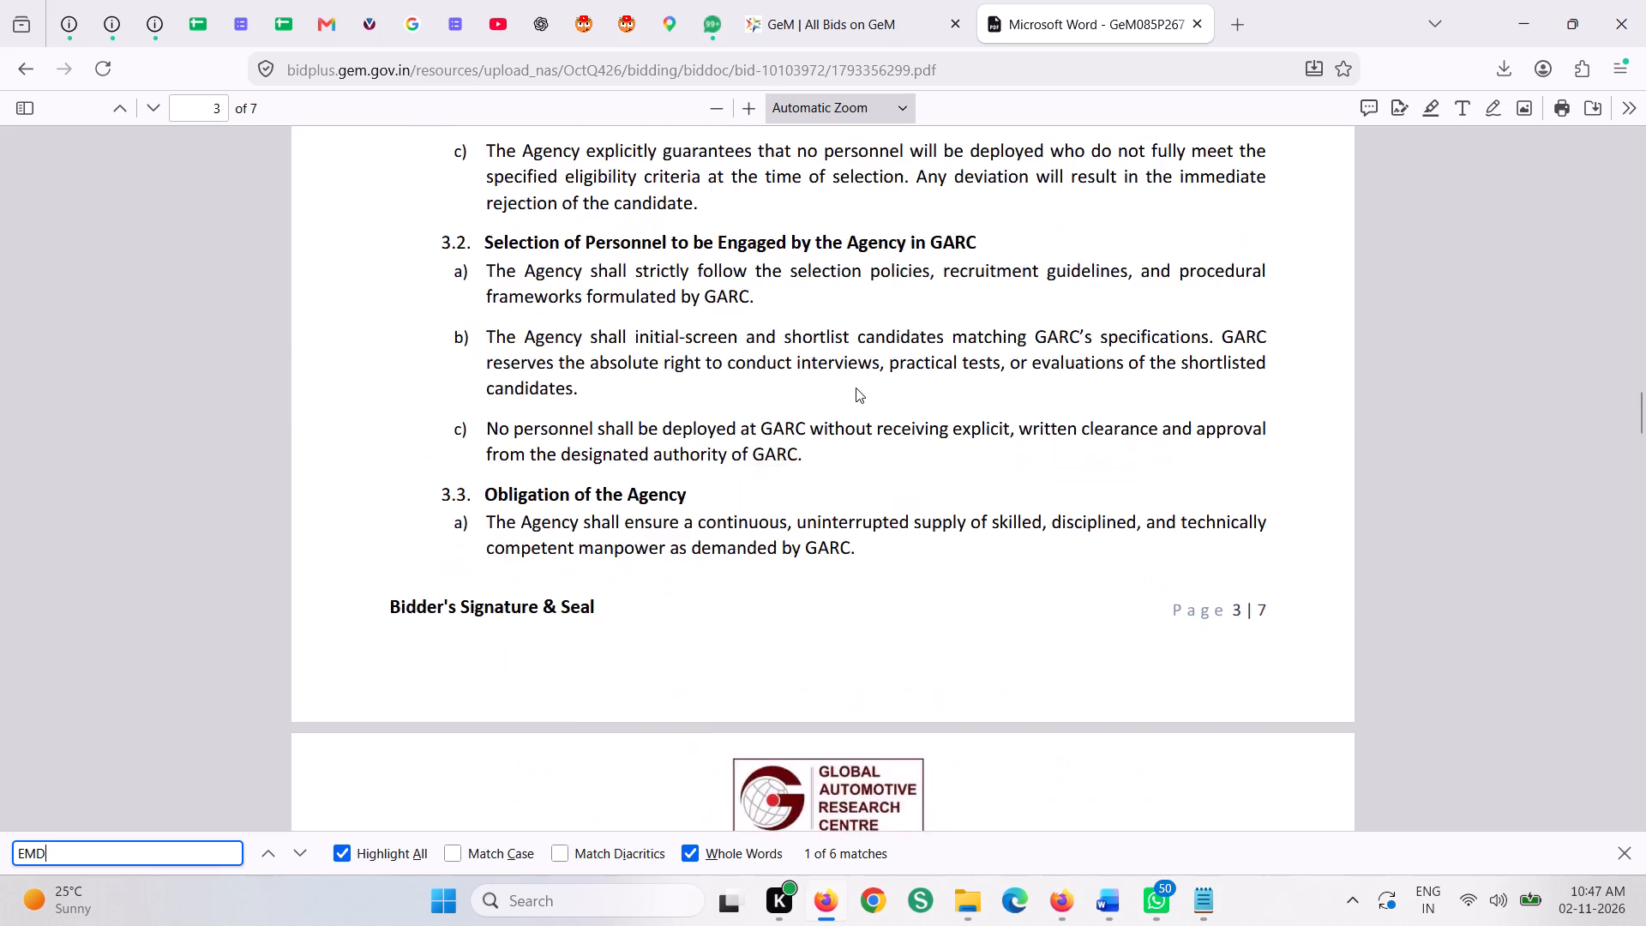
pyautogui.scroll(-1, 856, 388)
pyautogui.scroll(-20, 856, 390)
pyautogui.scroll(-1, 856, 390)
pyautogui.scroll(18, 894, 400)
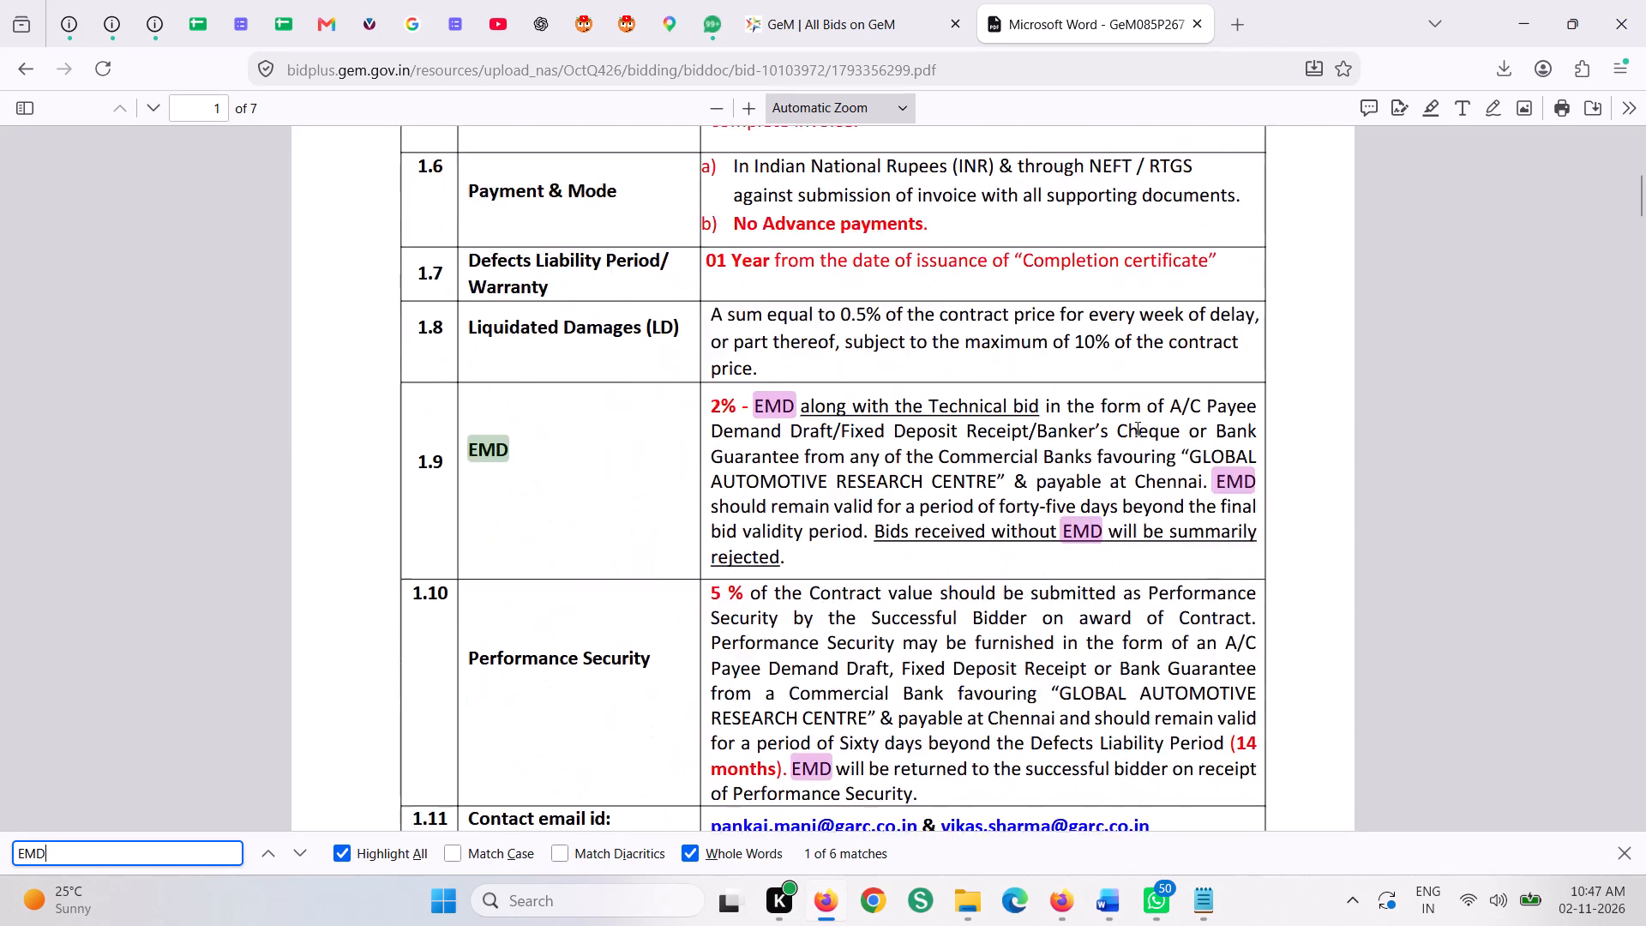
pyautogui.scroll(11, 1137, 428)
pyautogui.scroll(-1, 759, 378)
pyautogui.scroll(3, 834, 306)
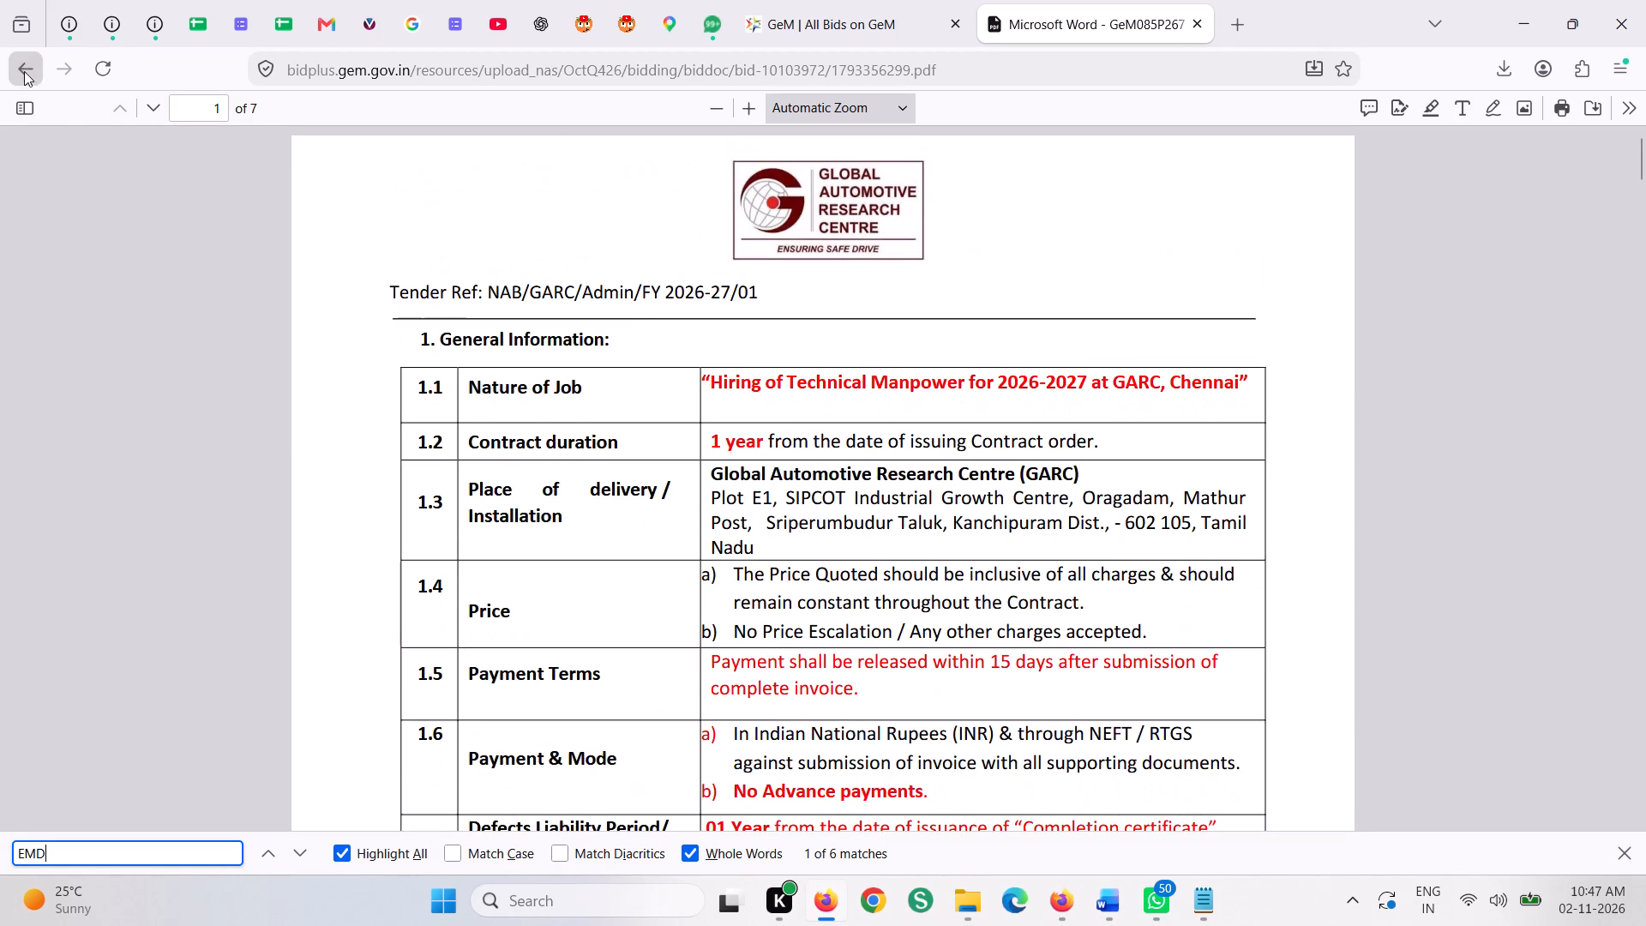
# Copy the bid number from the GeM bid listing, create a folder named GEM2026B8220365 with it in DEV1, and open the folder.
pyautogui.click(21, 68)
pyautogui.click(802, 0)
pyautogui.moveTo(1325, 354); pyautogui.dragTo(957, 355)
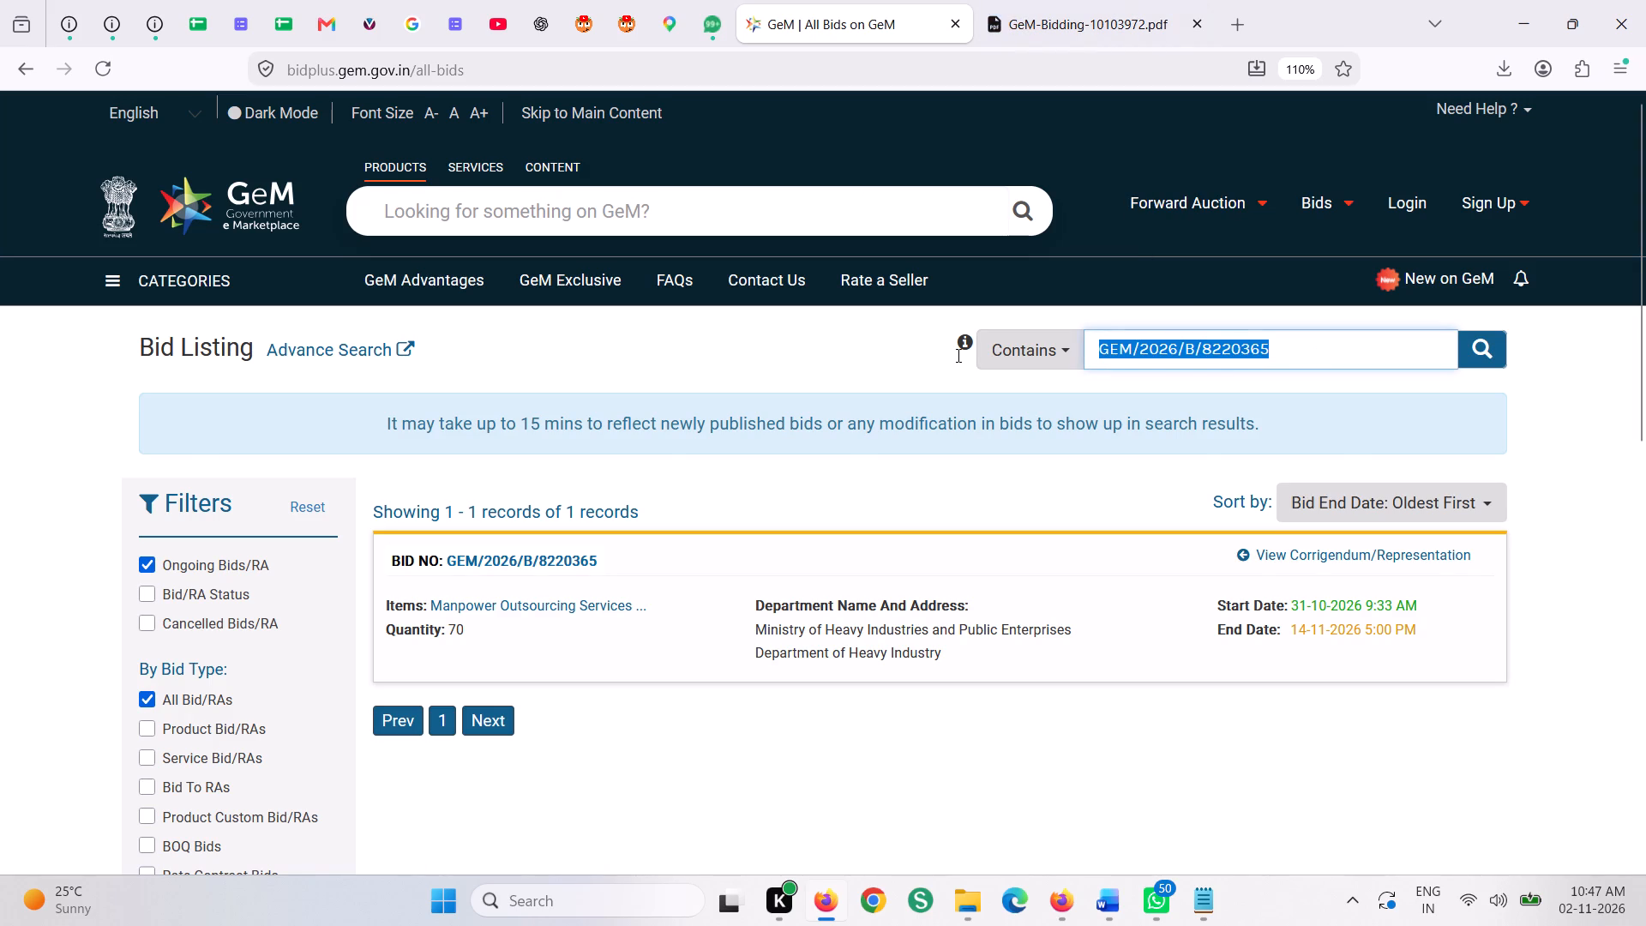
pyautogui.hotkey('ctrl', 'c')
pyautogui.hotkey('ctrl', 'c')
pyautogui.click(1132, 0)
pyautogui.click(962, 911)
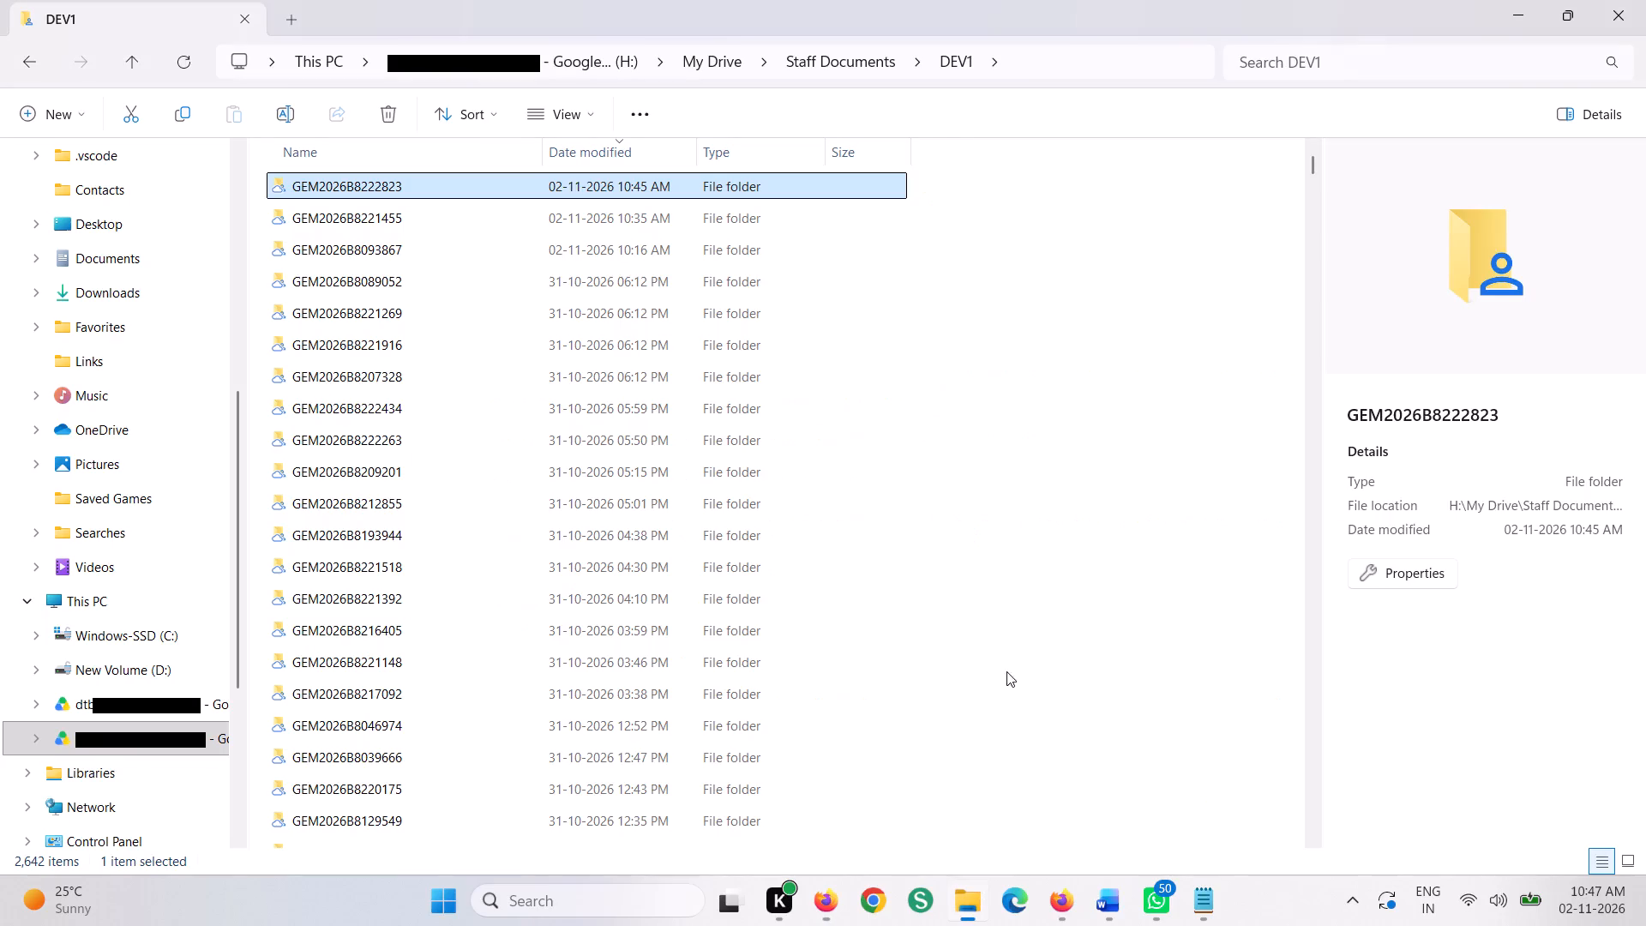
pyautogui.rightClick(952, 406)
pyautogui.click(1034, 580)
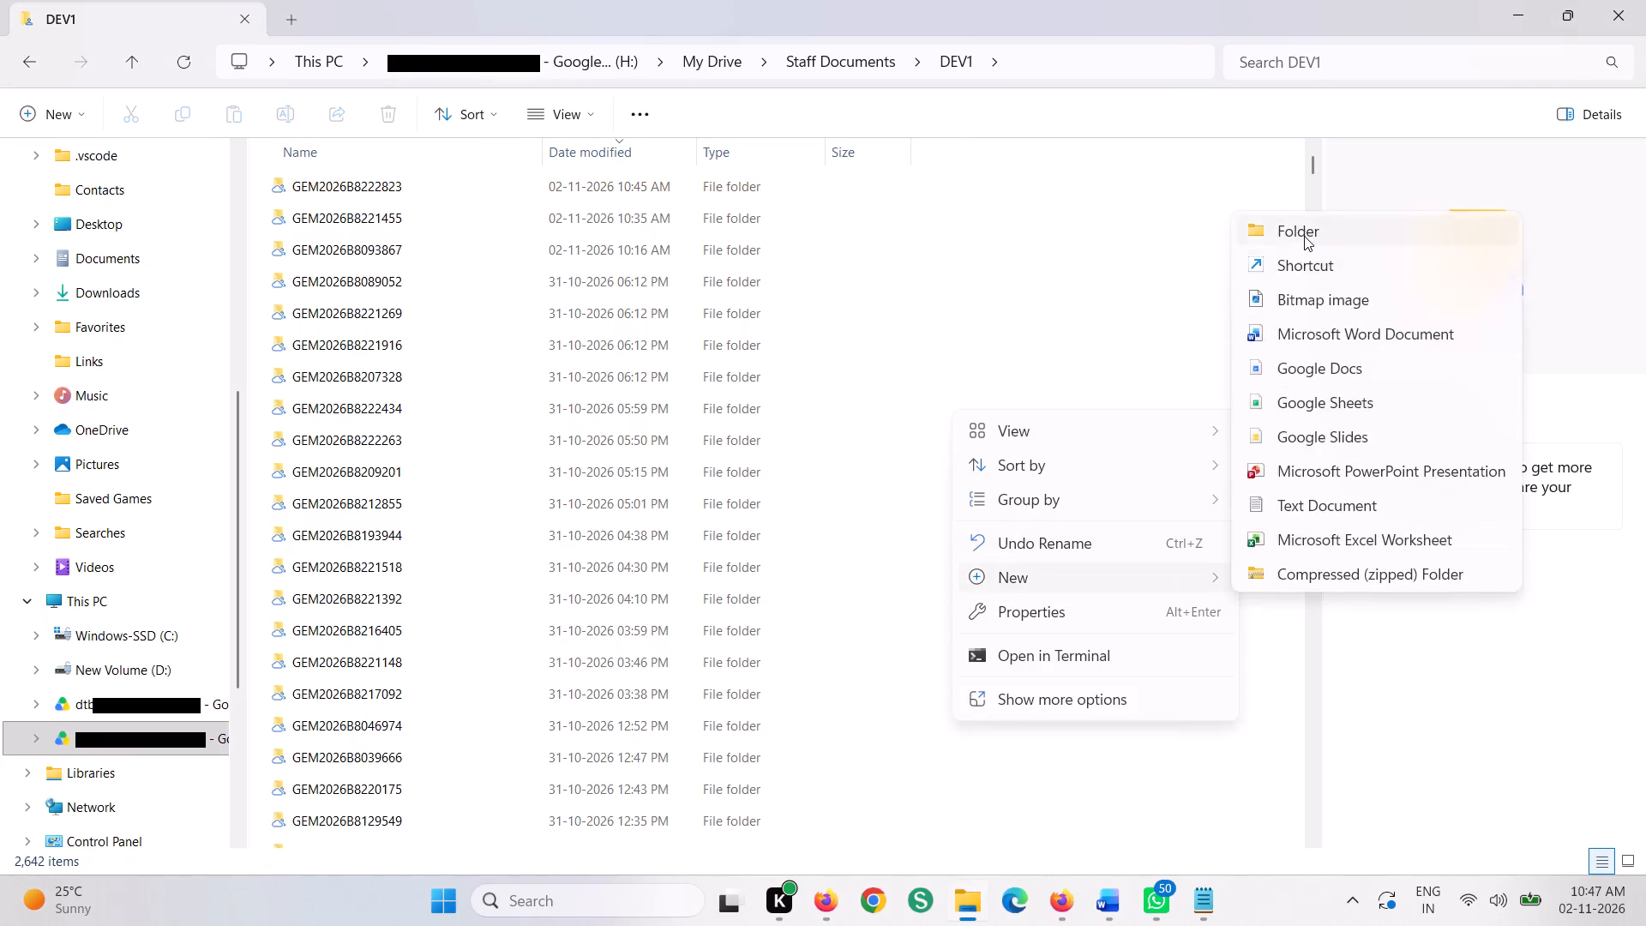
pyautogui.click(1304, 236)
pyautogui.hotkey('ctrl', 'v')
pyautogui.press('Return')
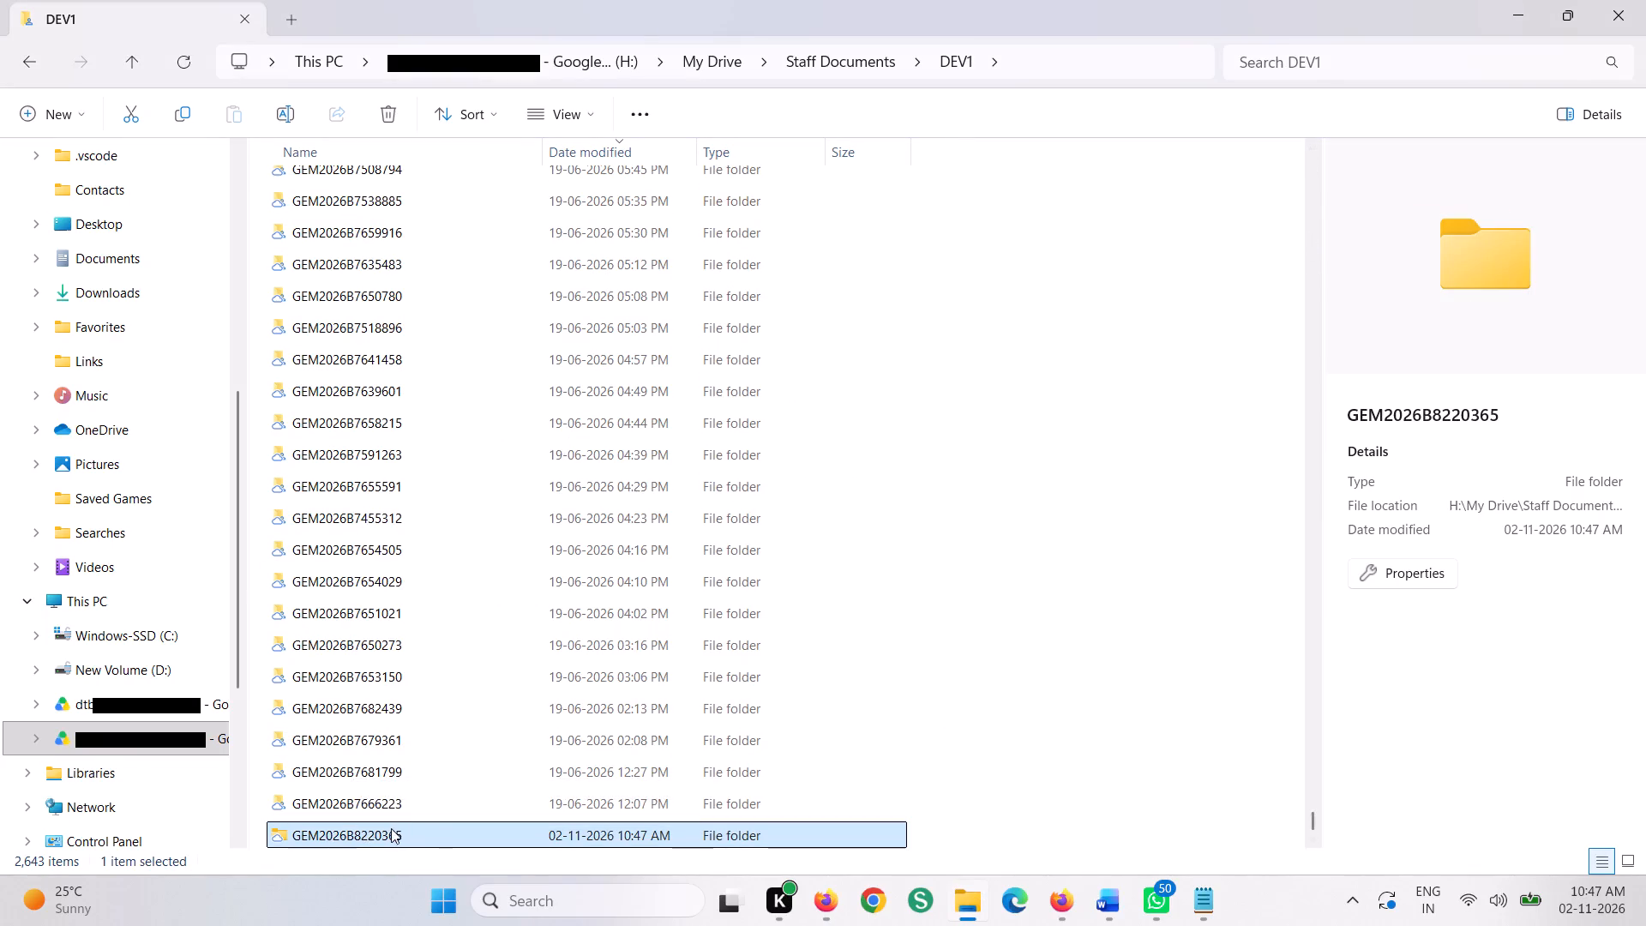
pyautogui.doubleClick(391, 828)
# Return to Firefox and save the bid document as GeM-Bidding-10103972 in the GEM2026B8220365 folder under DEV1.
pyautogui.click(826, 907)
pyautogui.scroll(2, 1136, 489)
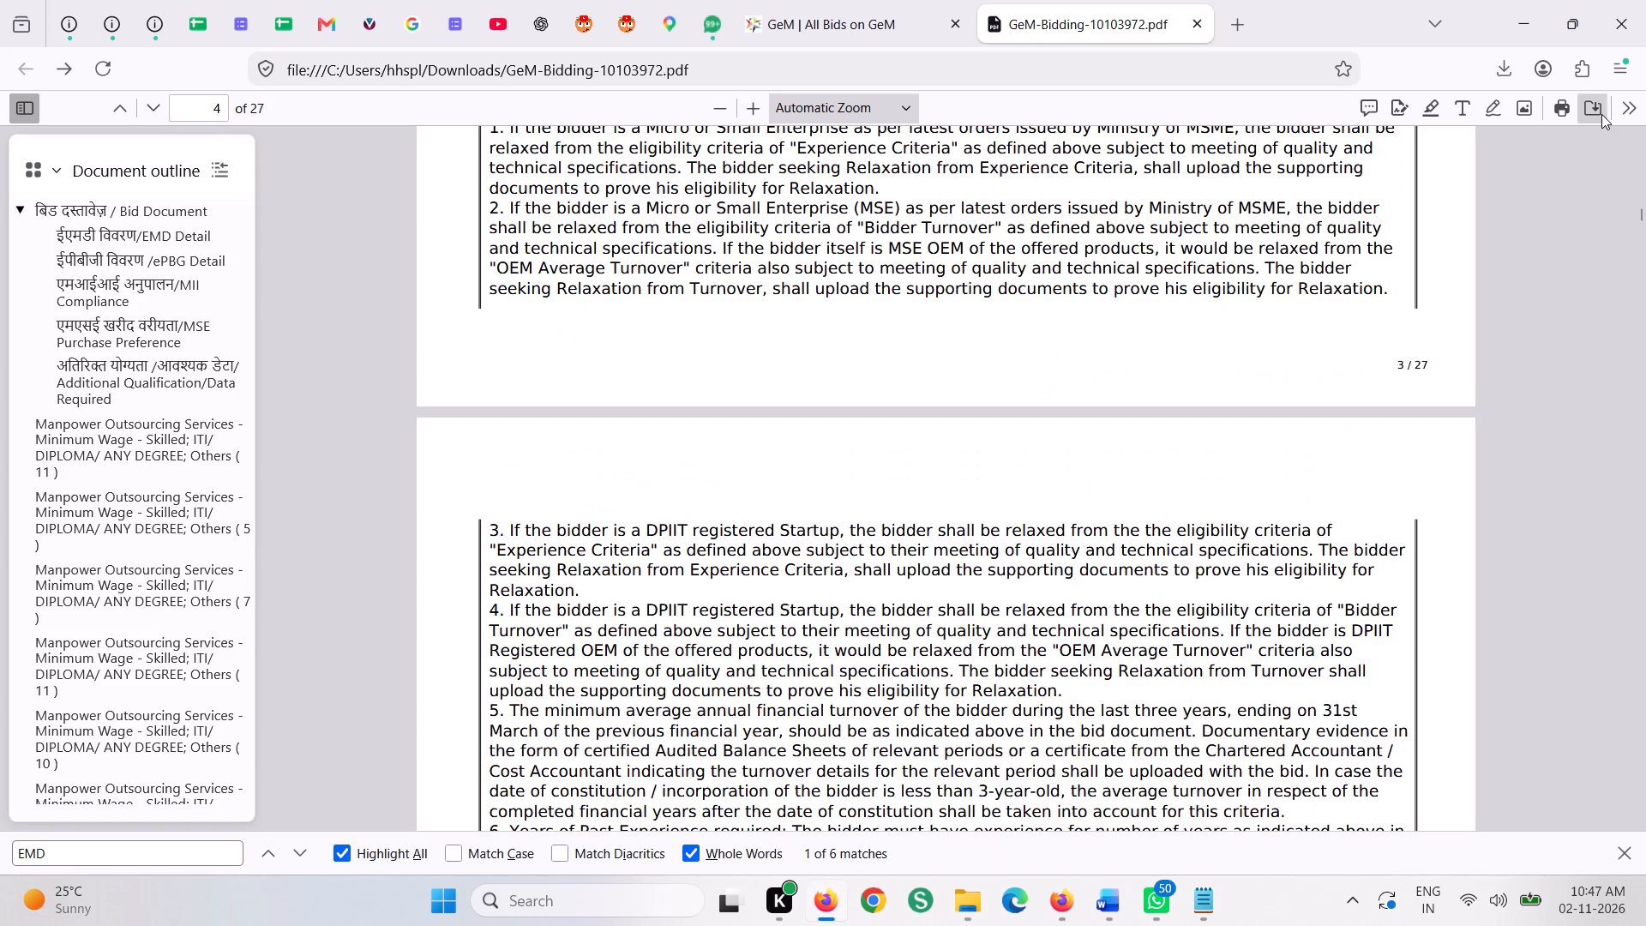
pyautogui.click(1602, 111)
pyautogui.scroll(17, 913, 327)
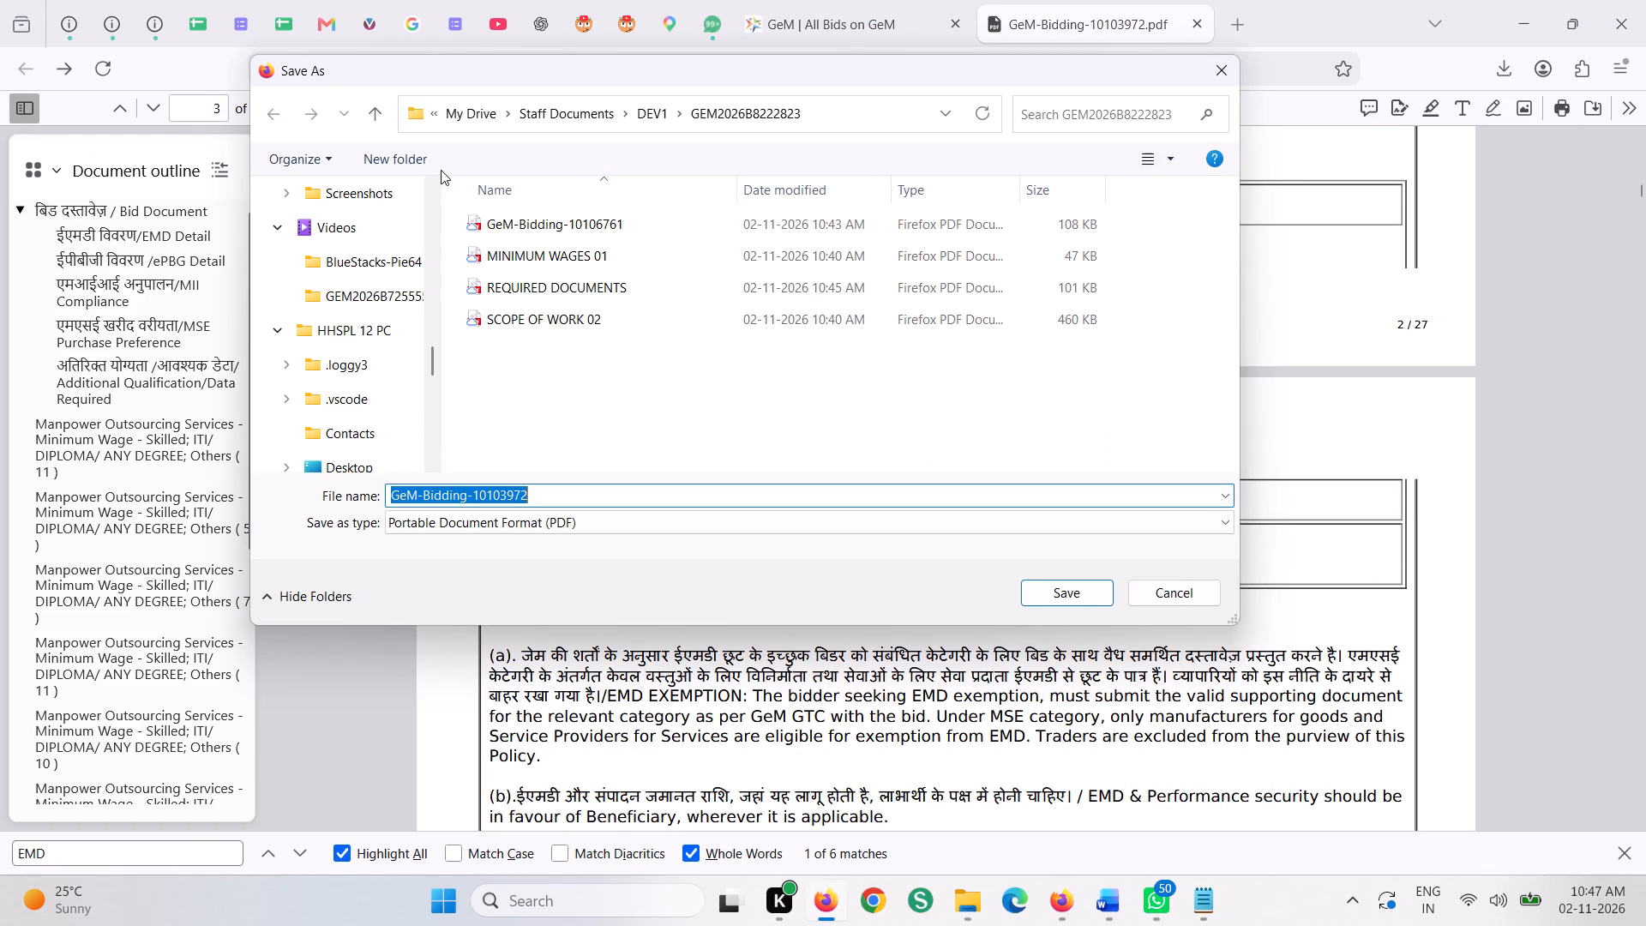
pyautogui.scroll(1, 441, 170)
pyautogui.click(379, 123)
pyautogui.scroll(5, 538, 223)
pyautogui.doubleClick(580, 222)
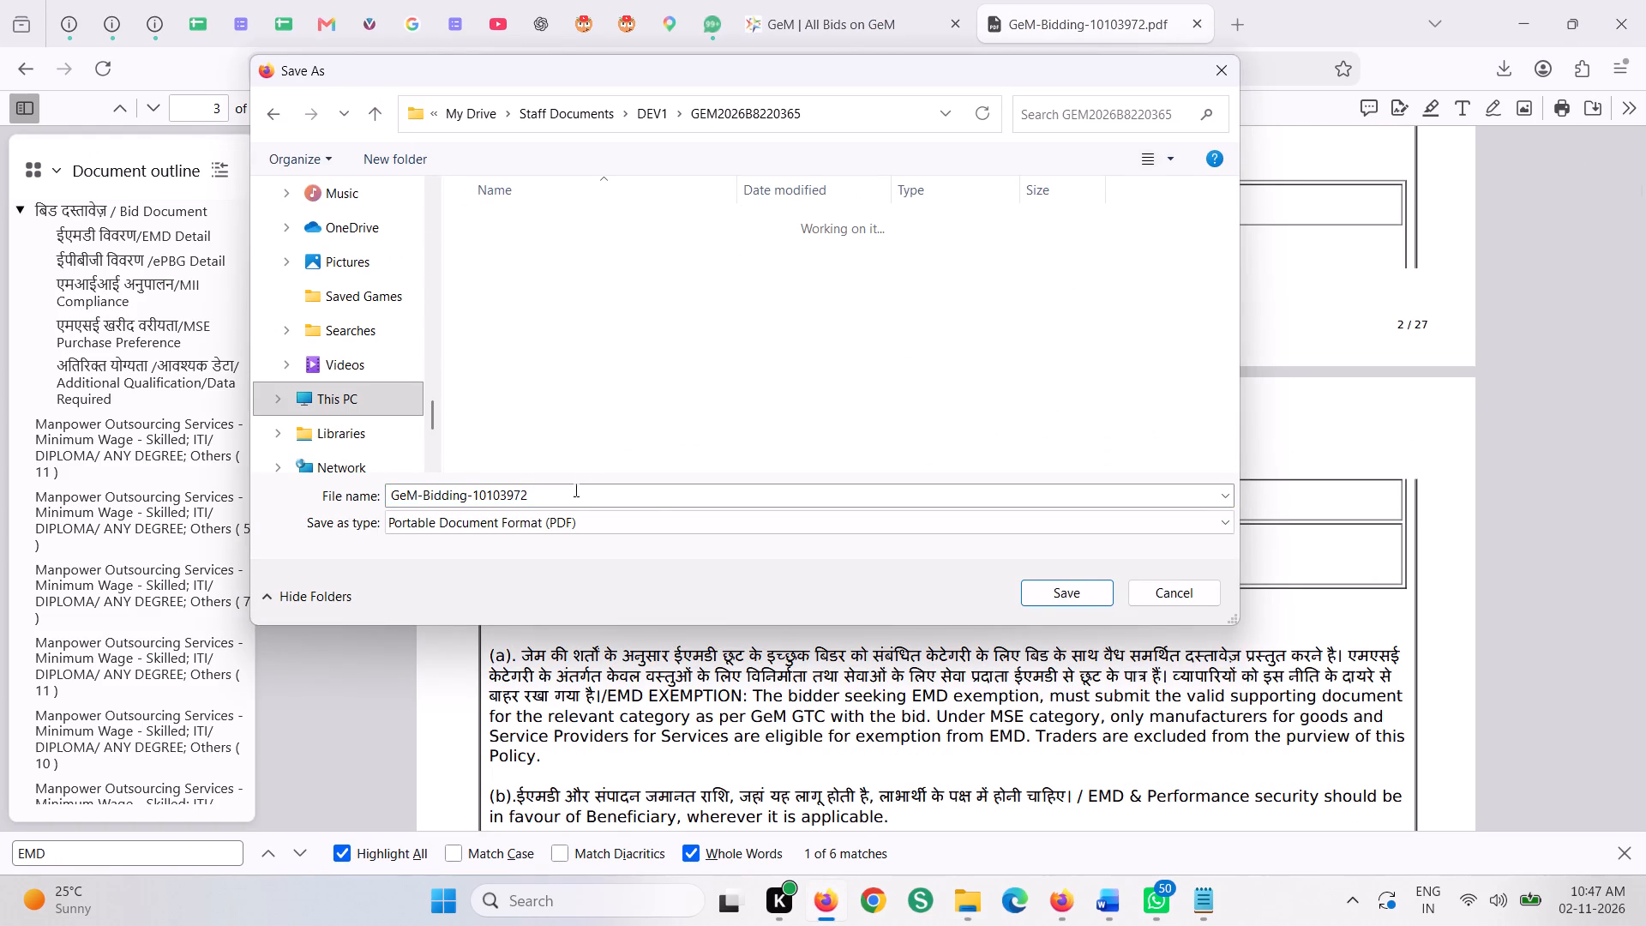
pyautogui.click(574, 490)
pyautogui.click(1063, 604)
# Open the bid's scope of work and job description attachment and save it as SCOPE OF WORK 01 in DEV1's GEM2026B8220365 folder.
pyautogui.scroll(-3, 1093, 594)
pyautogui.scroll(-2, 1012, 428)
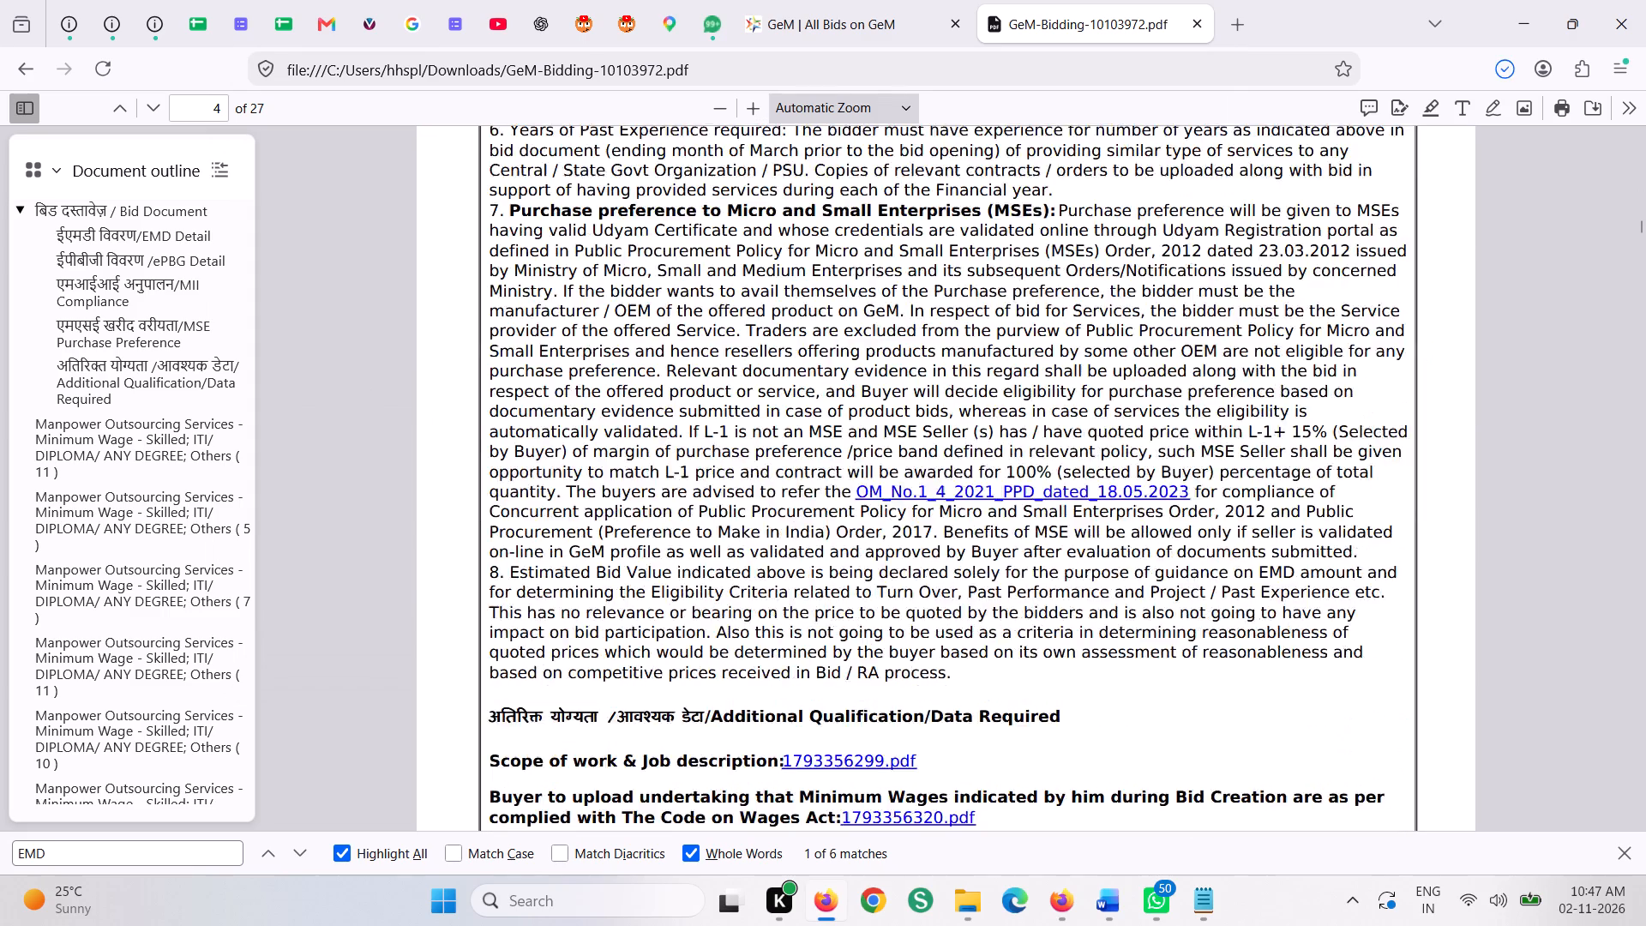
pyautogui.click(880, 479)
pyautogui.scroll(9, 1084, 381)
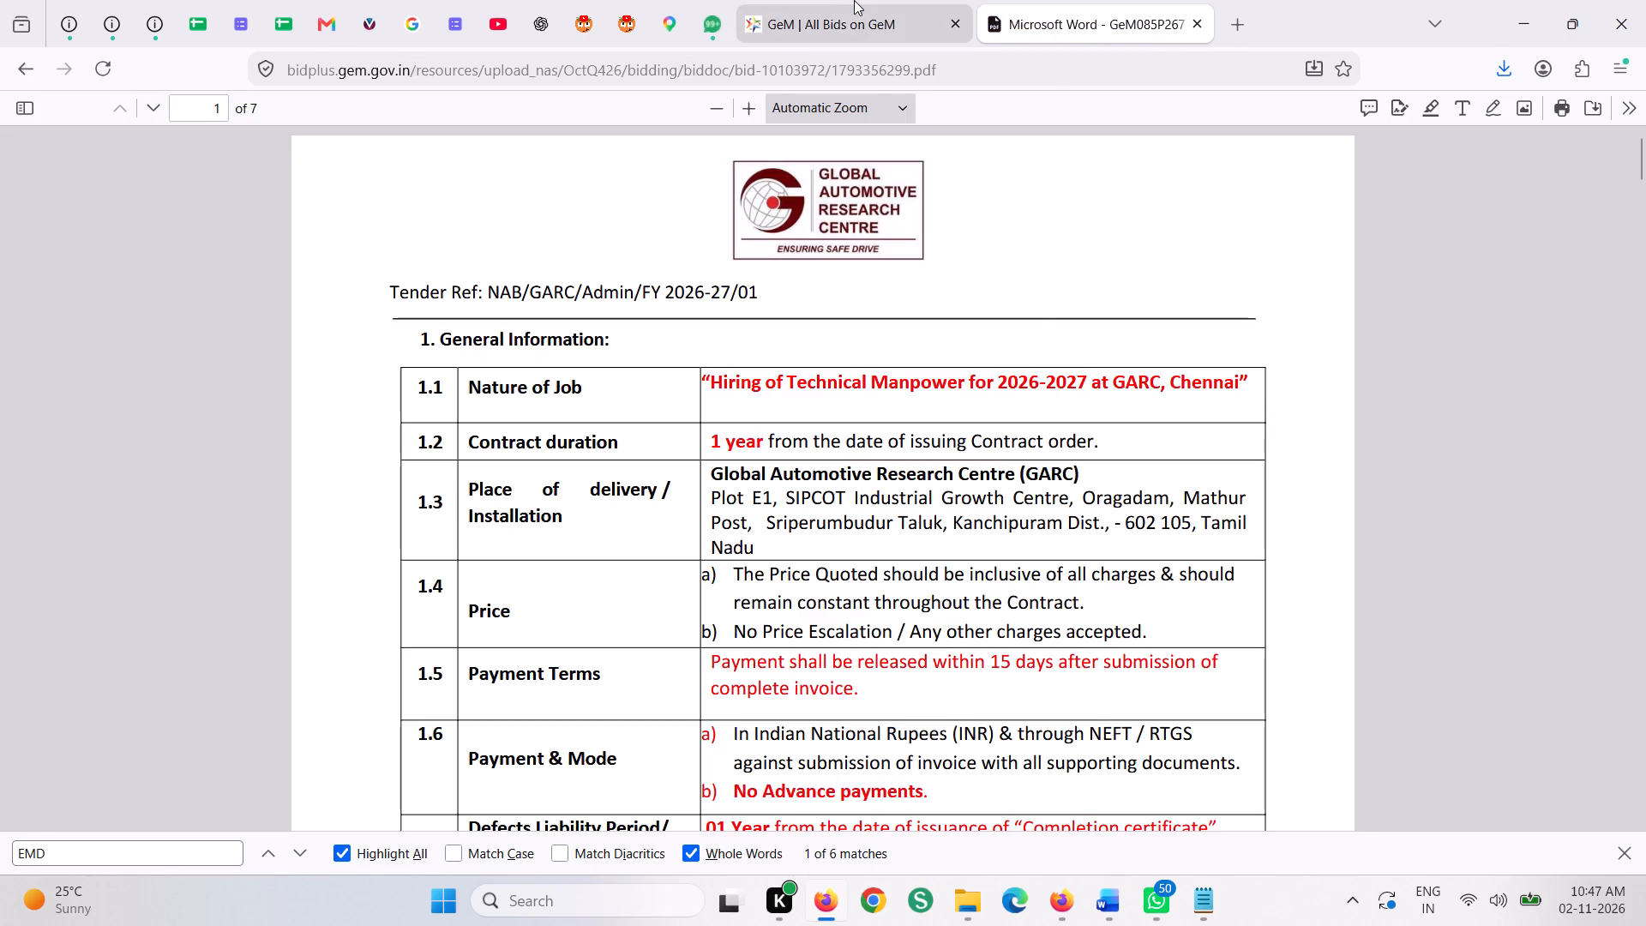
pyautogui.click(844, 0)
pyautogui.click(1049, 0)
pyautogui.click(1588, 106)
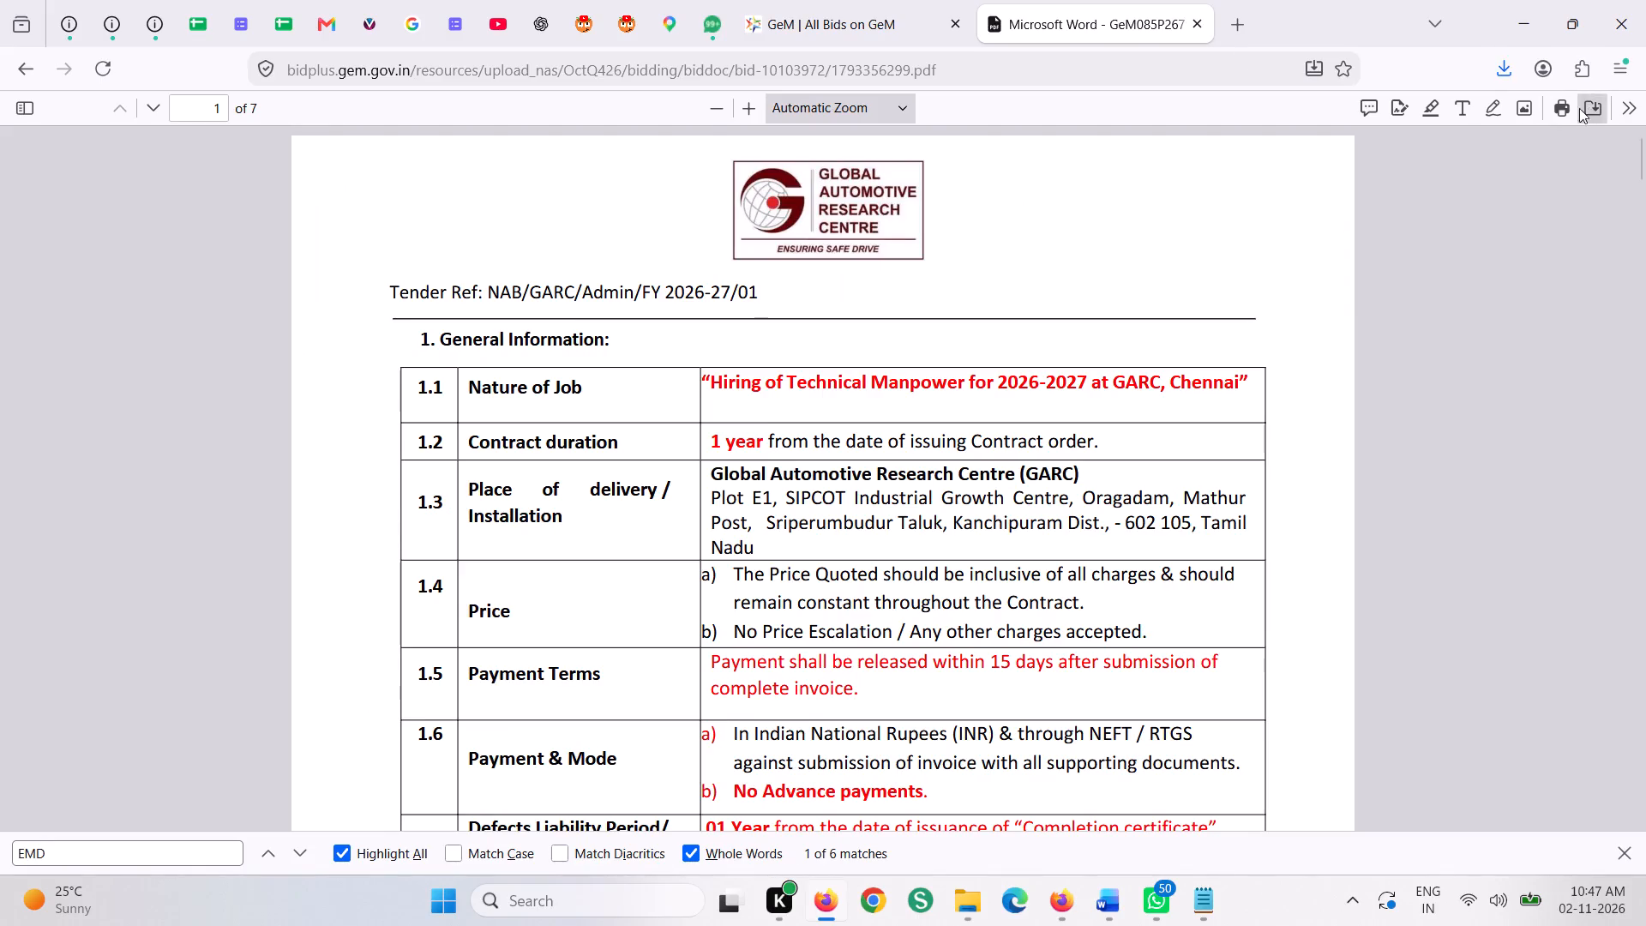
pyautogui.scroll(10, 816, 388)
pyautogui.scroll(2, 387, 327)
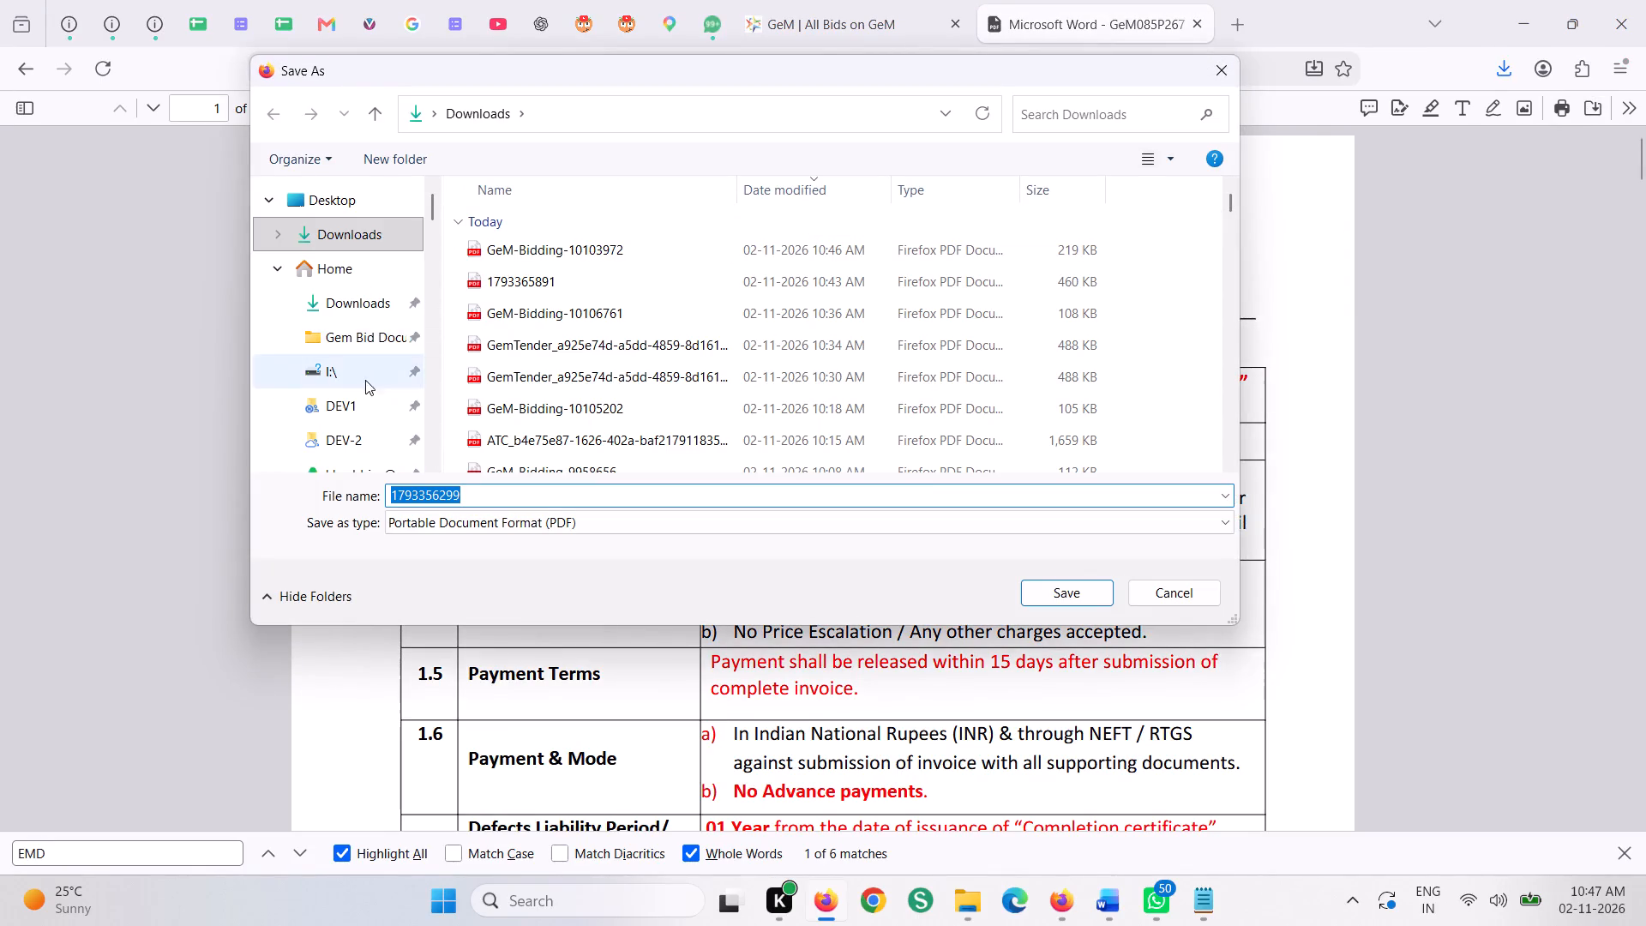
pyautogui.click(371, 406)
pyautogui.scroll(11, 545, 318)
pyautogui.doubleClick(585, 225)
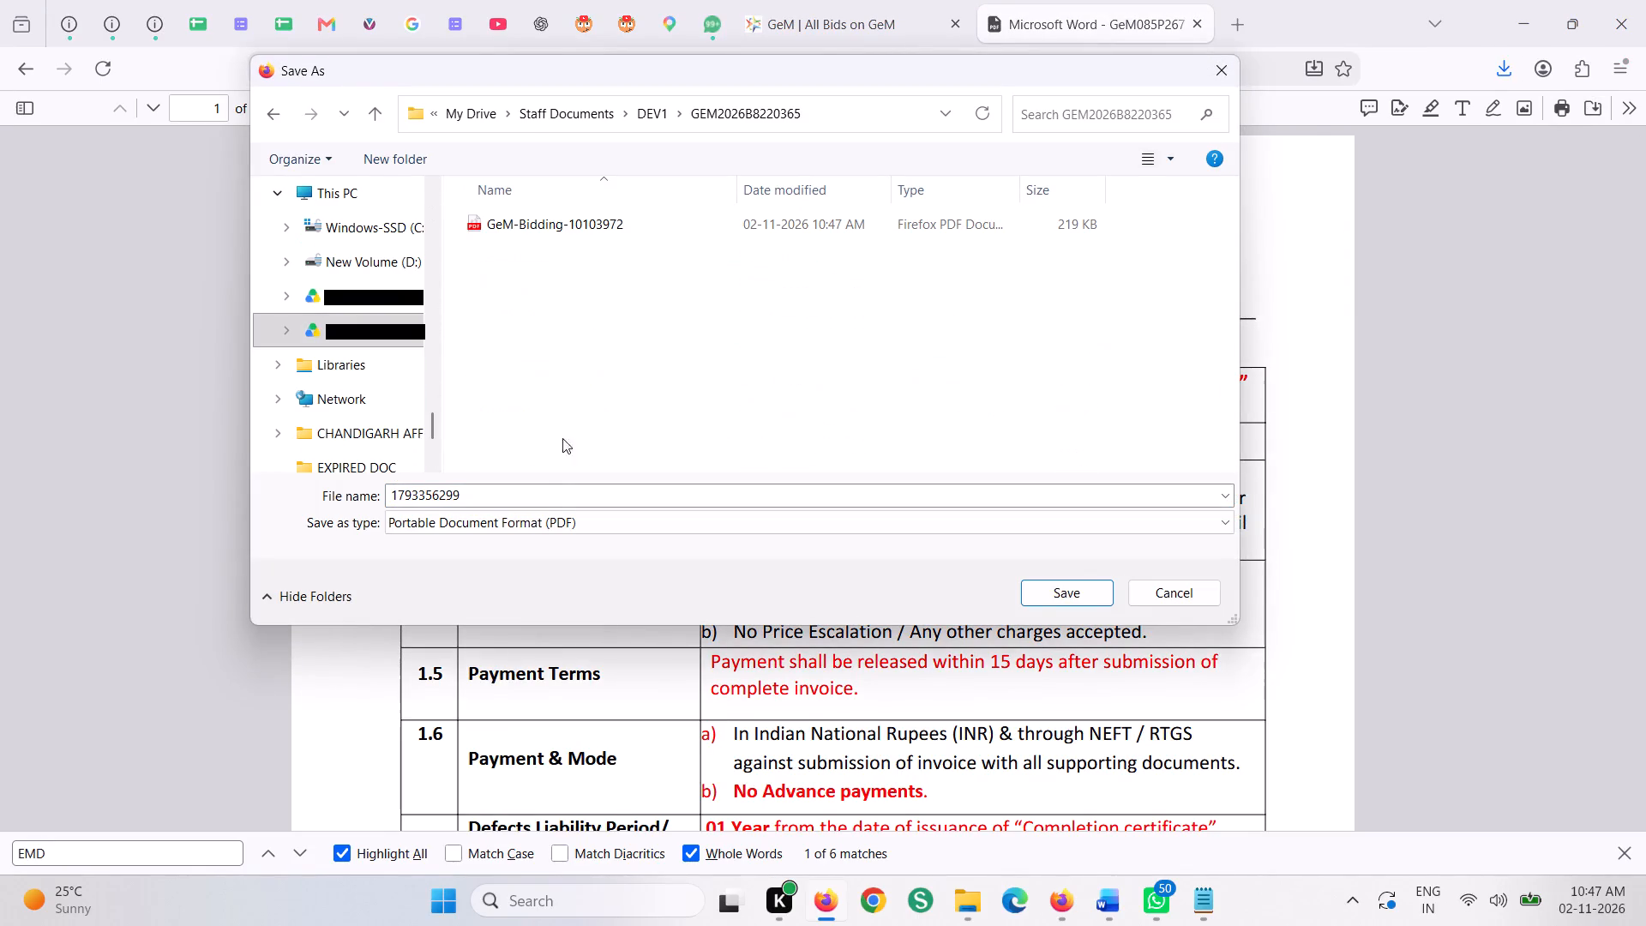
pyautogui.click(554, 493)
pyautogui.write('SCOPE OF WORK 01')
pyautogui.press('Return')
# Return to the bid document, open the minimum wages undertaking attachment and save it as MINIMUM WAGES 02 in the same folder.
pyautogui.scroll(-11, 627, 278)
pyautogui.scroll(7, 652, 278)
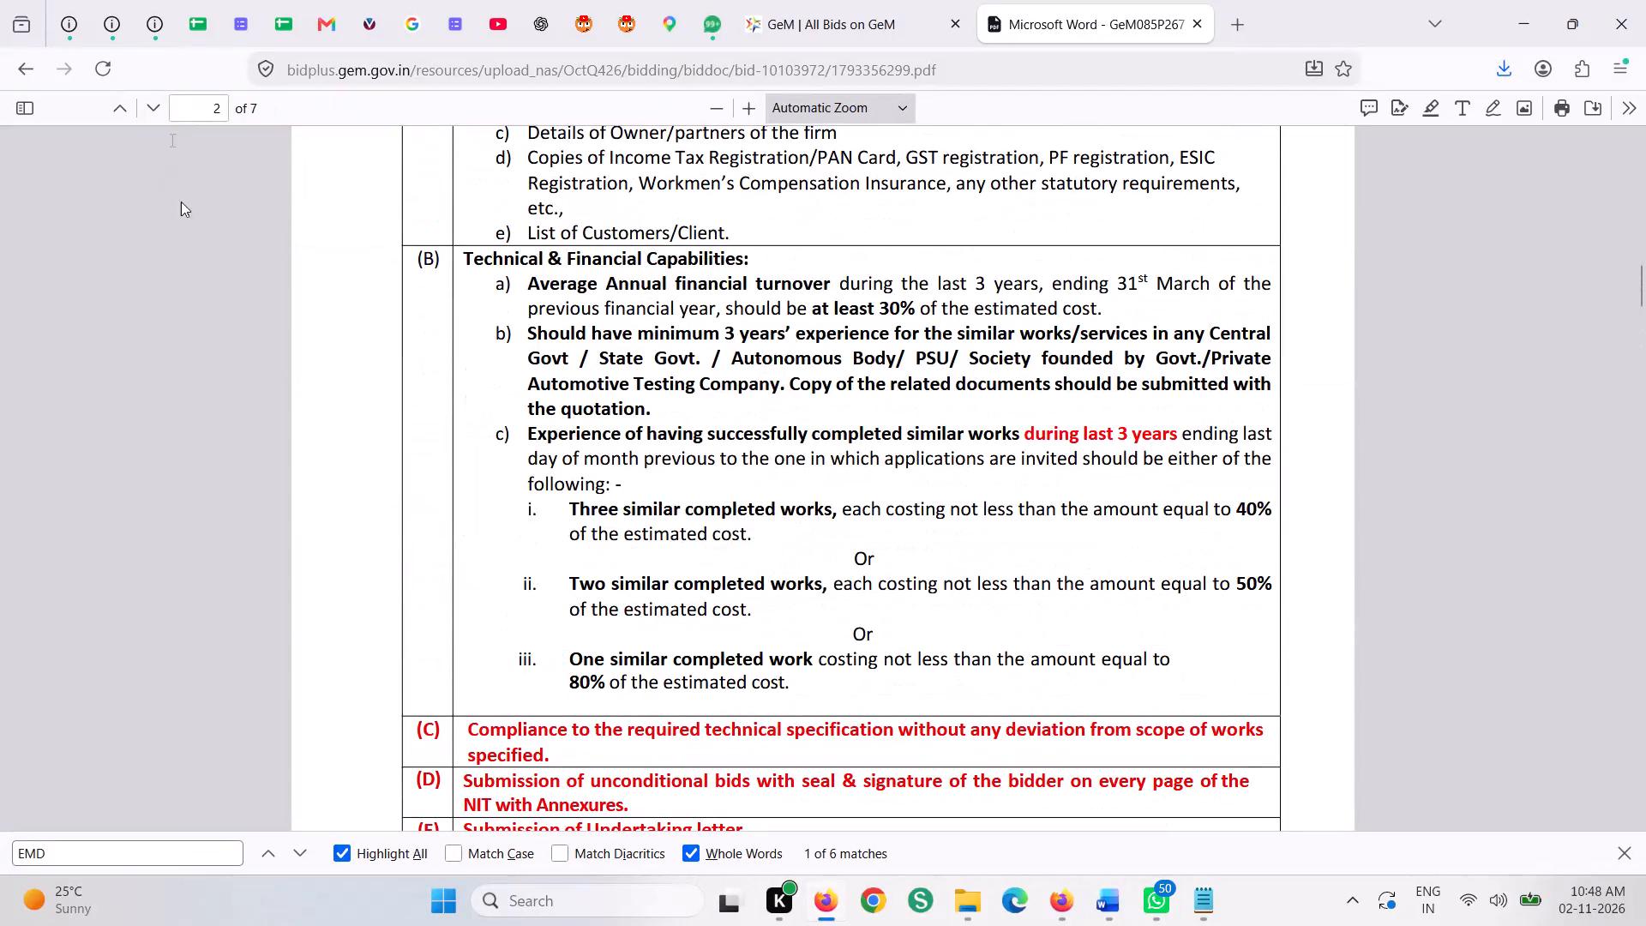
pyautogui.click(6, 69)
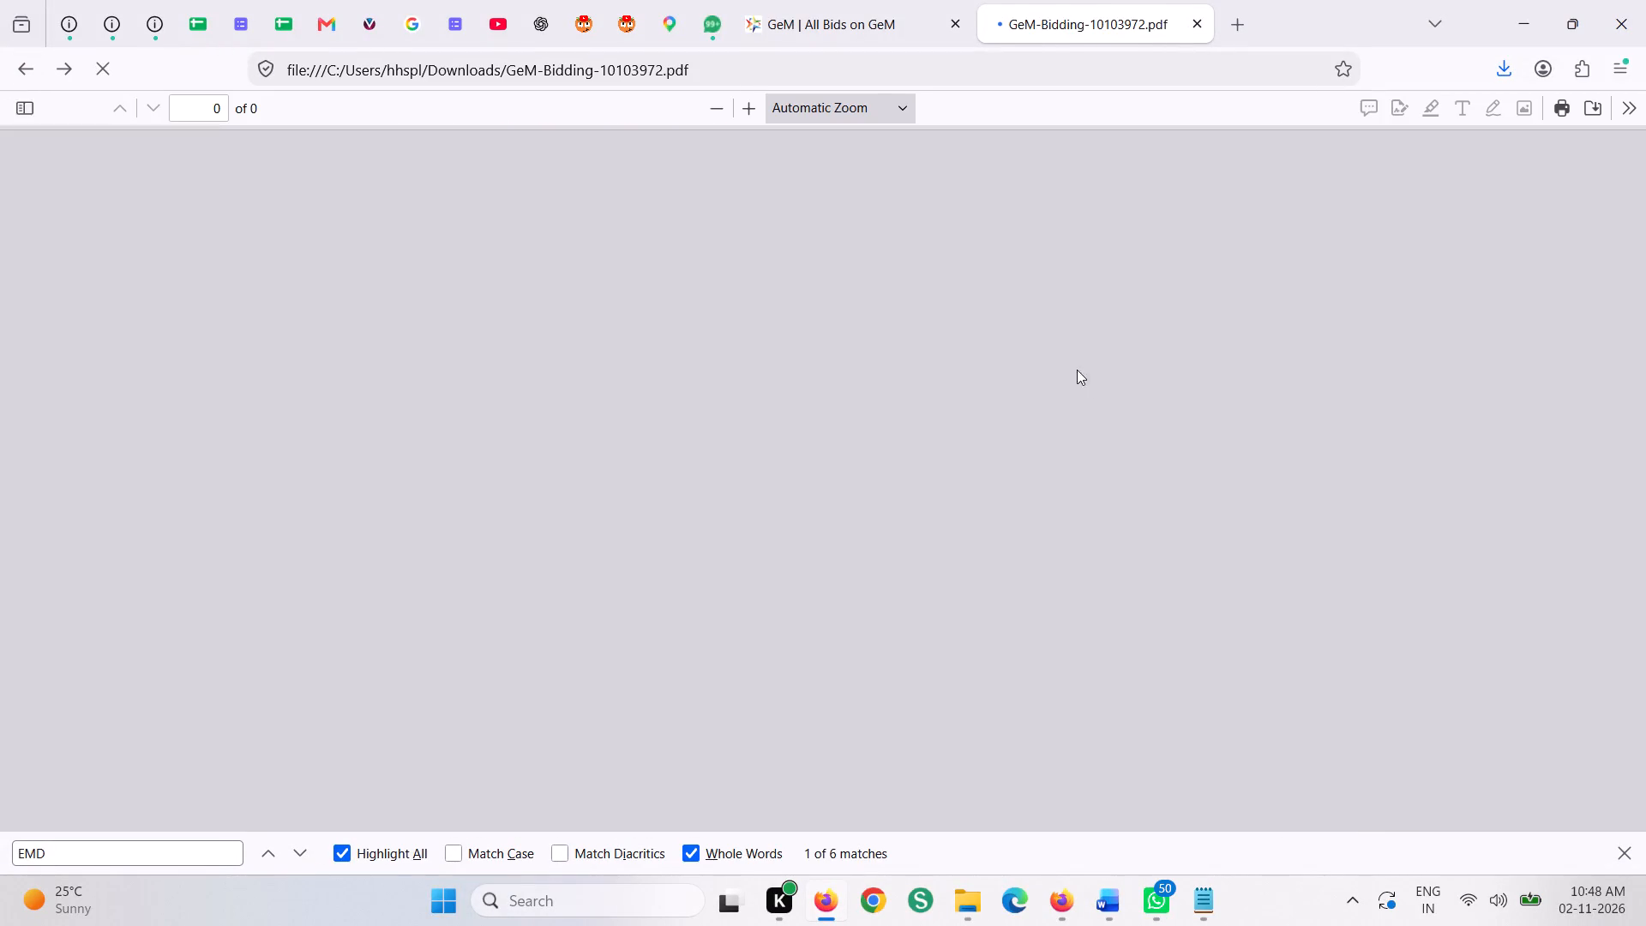
pyautogui.scroll(2, 991, 499)
pyautogui.scroll(-7, 991, 499)
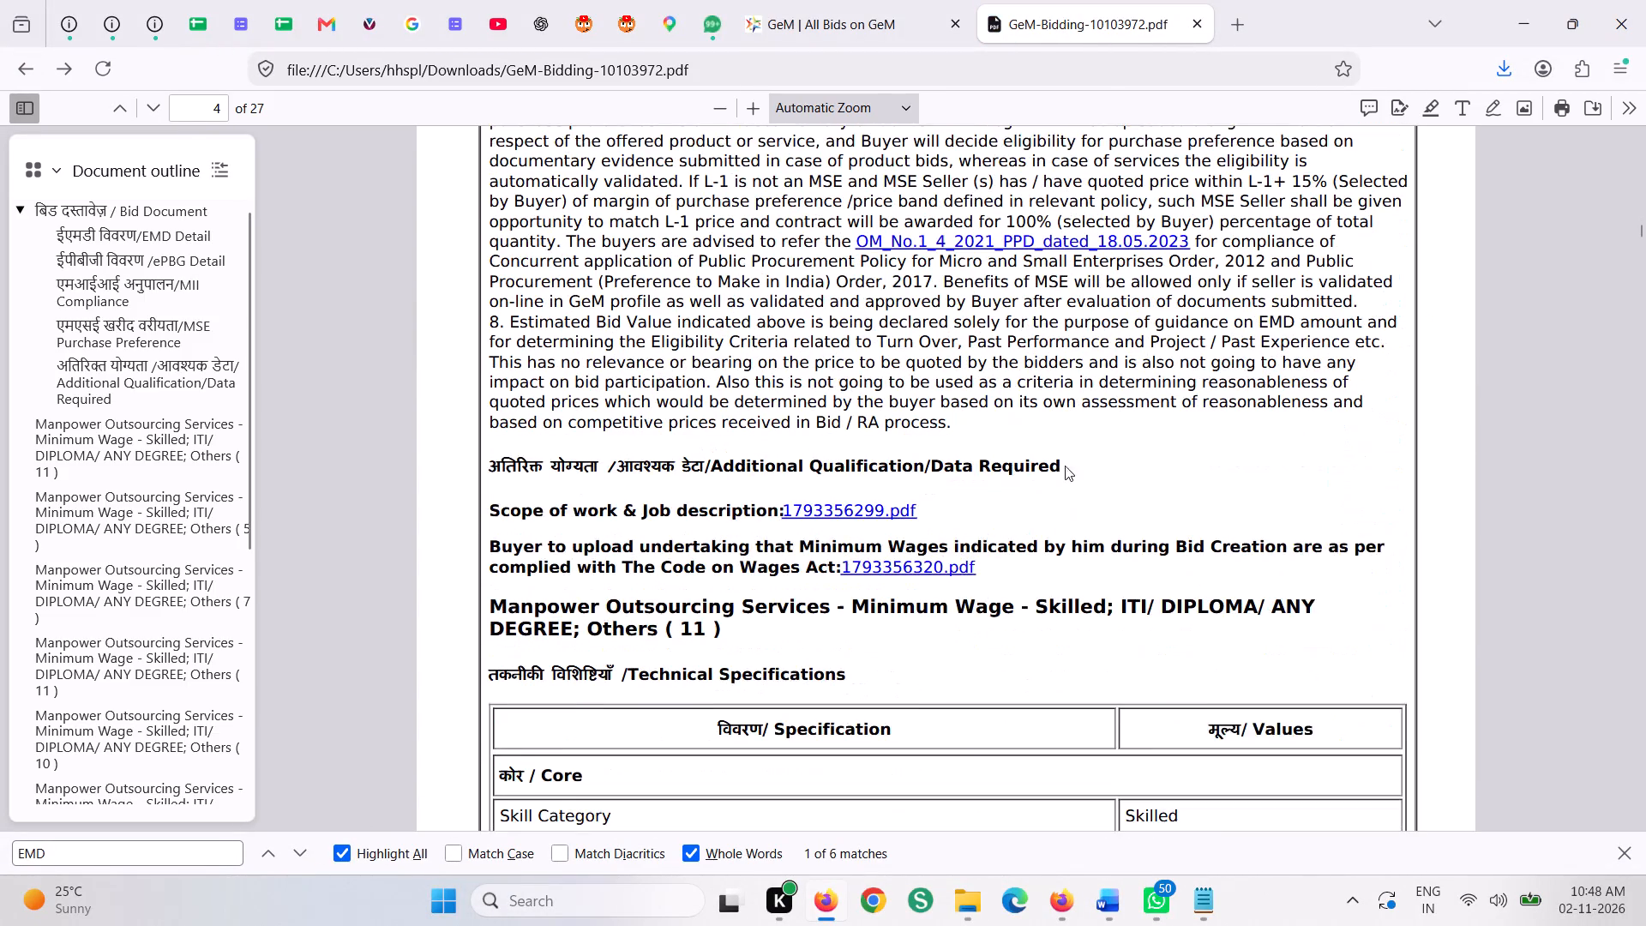
pyautogui.click(952, 537)
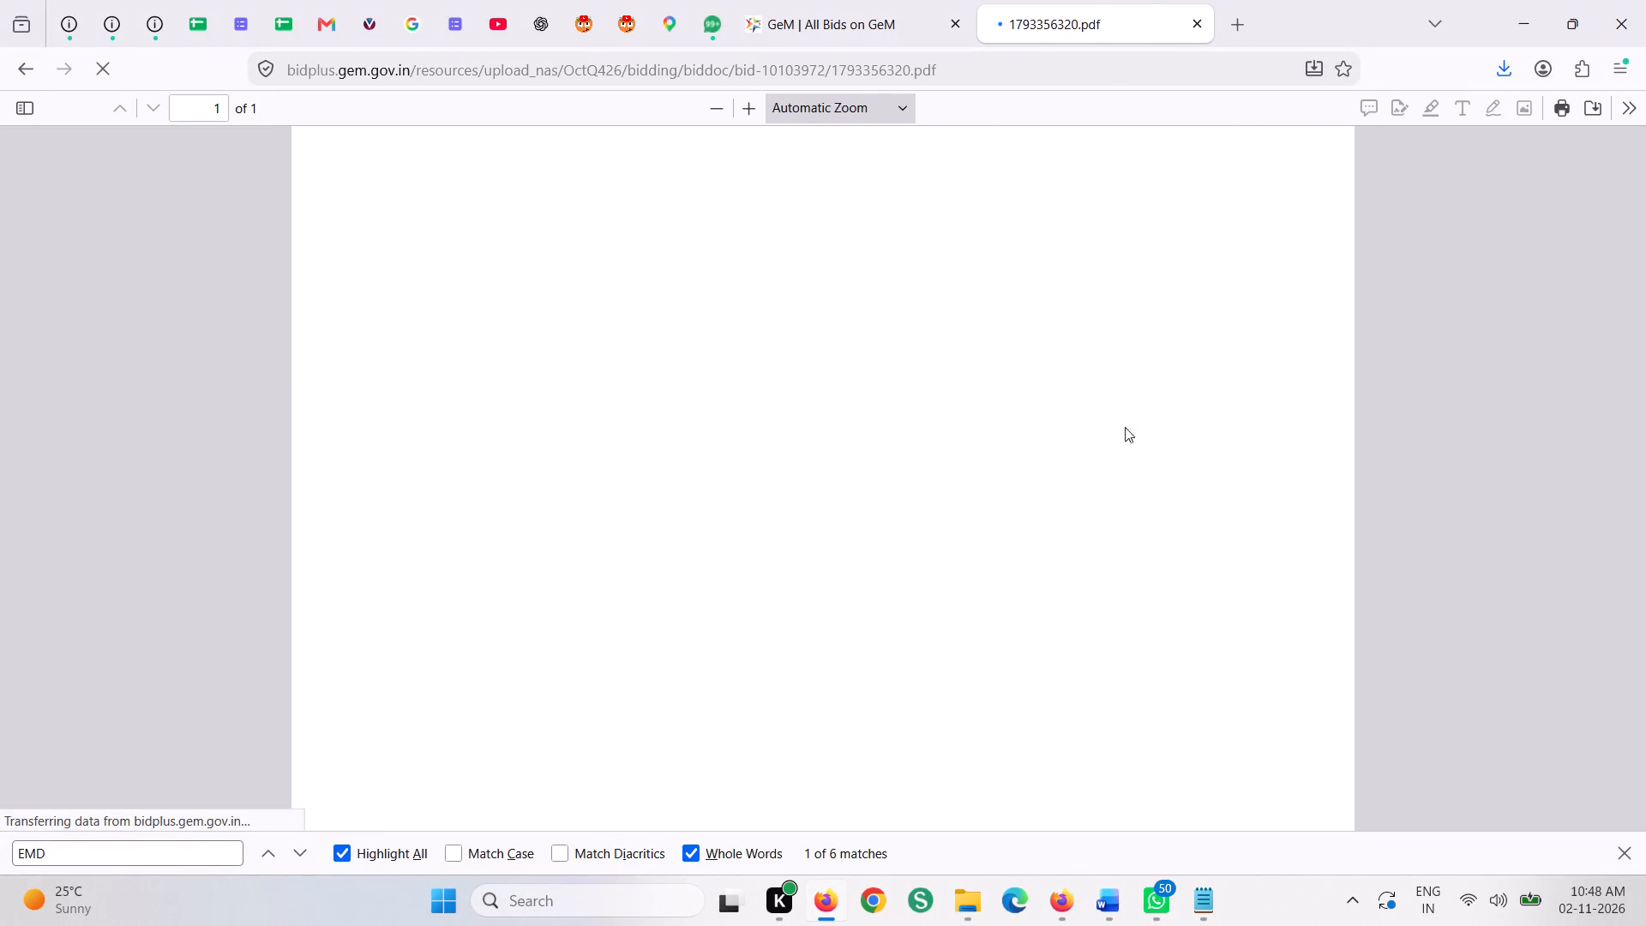
pyautogui.scroll(3, 1098, 460)
pyautogui.click(922, 0)
pyautogui.click(1137, 0)
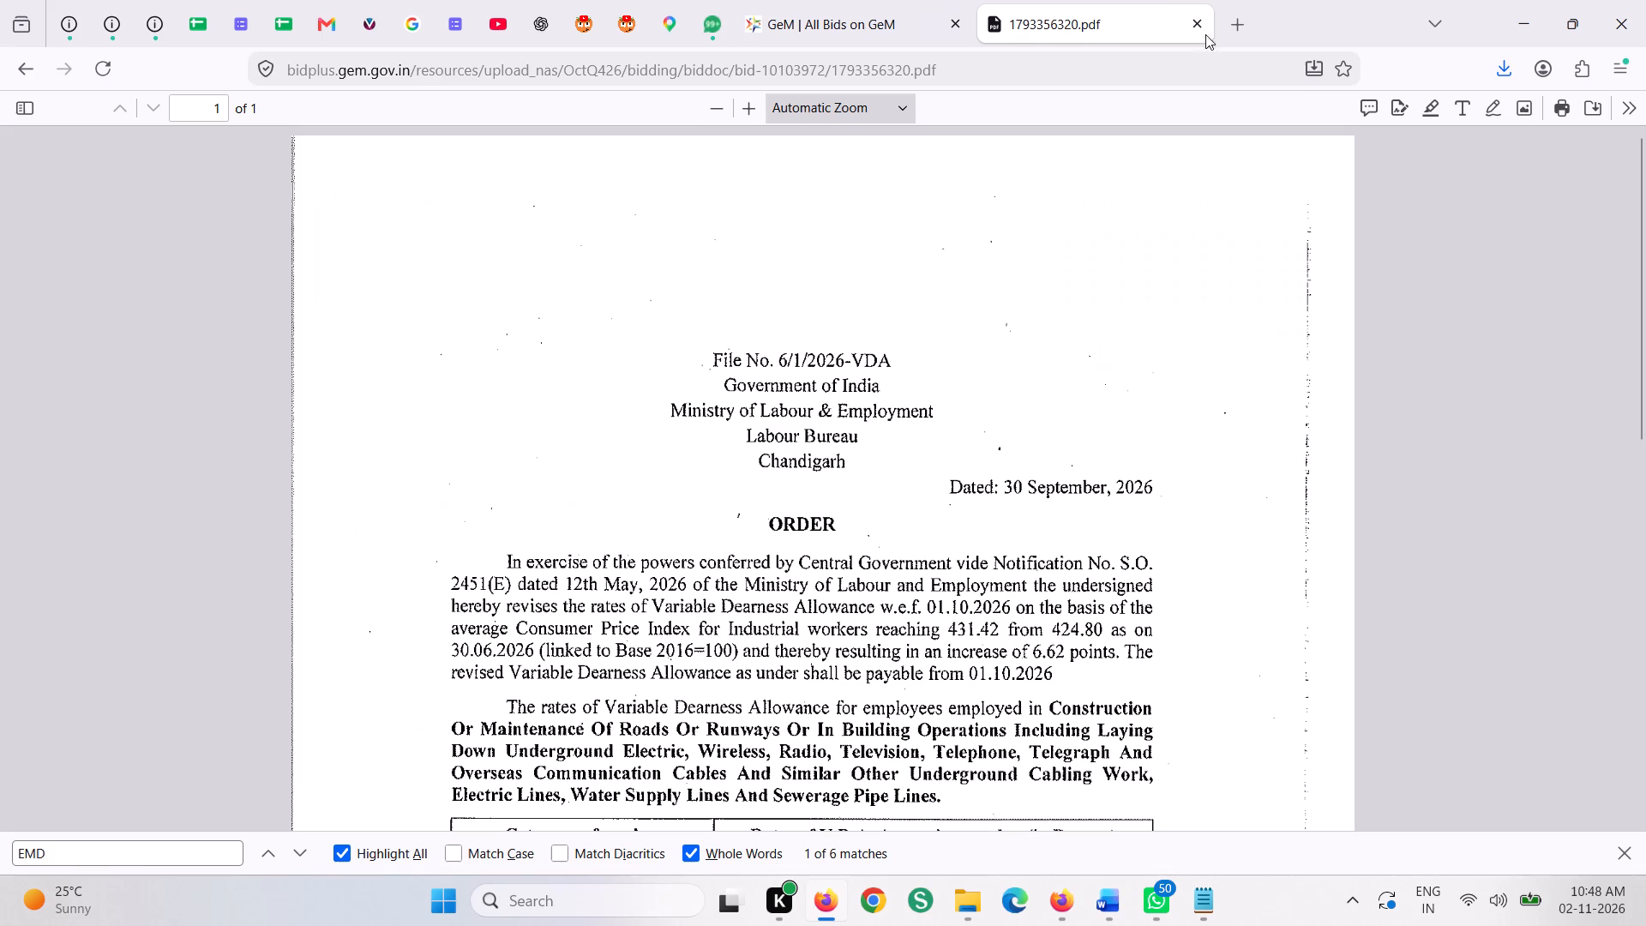
pyautogui.click(1600, 105)
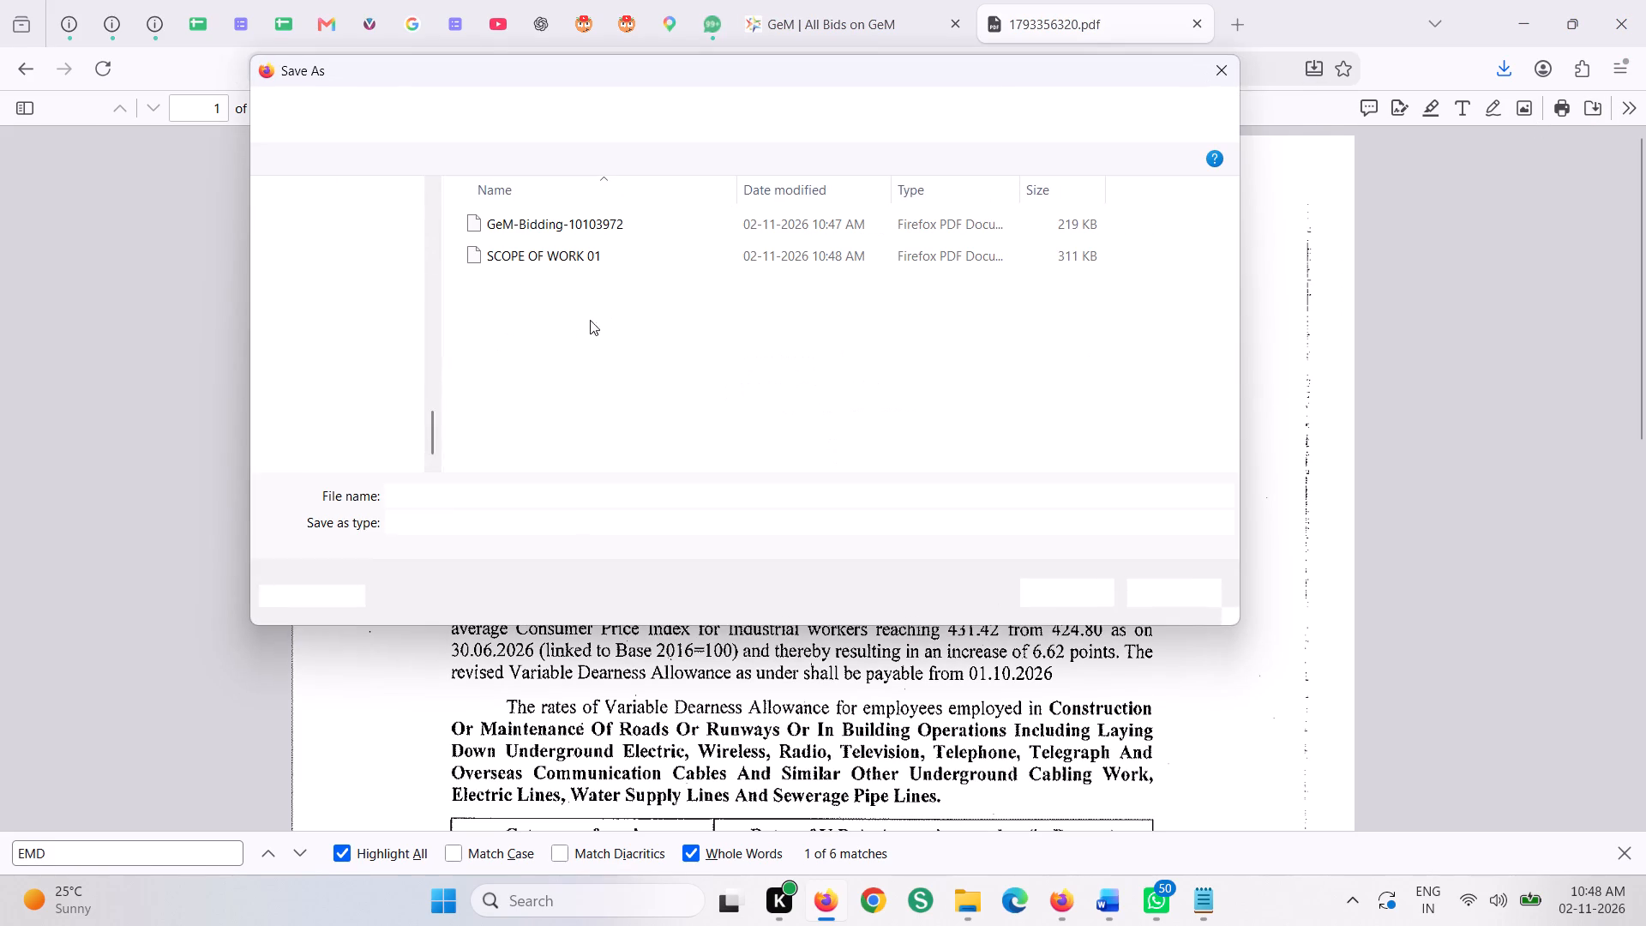
pyautogui.write('MINIMUM WAGES 02')
pyautogui.press('Return')
# Find the consignee address in the bid document and search the web for its PIN code 602105.
pyautogui.scroll(-14, 722, 443)
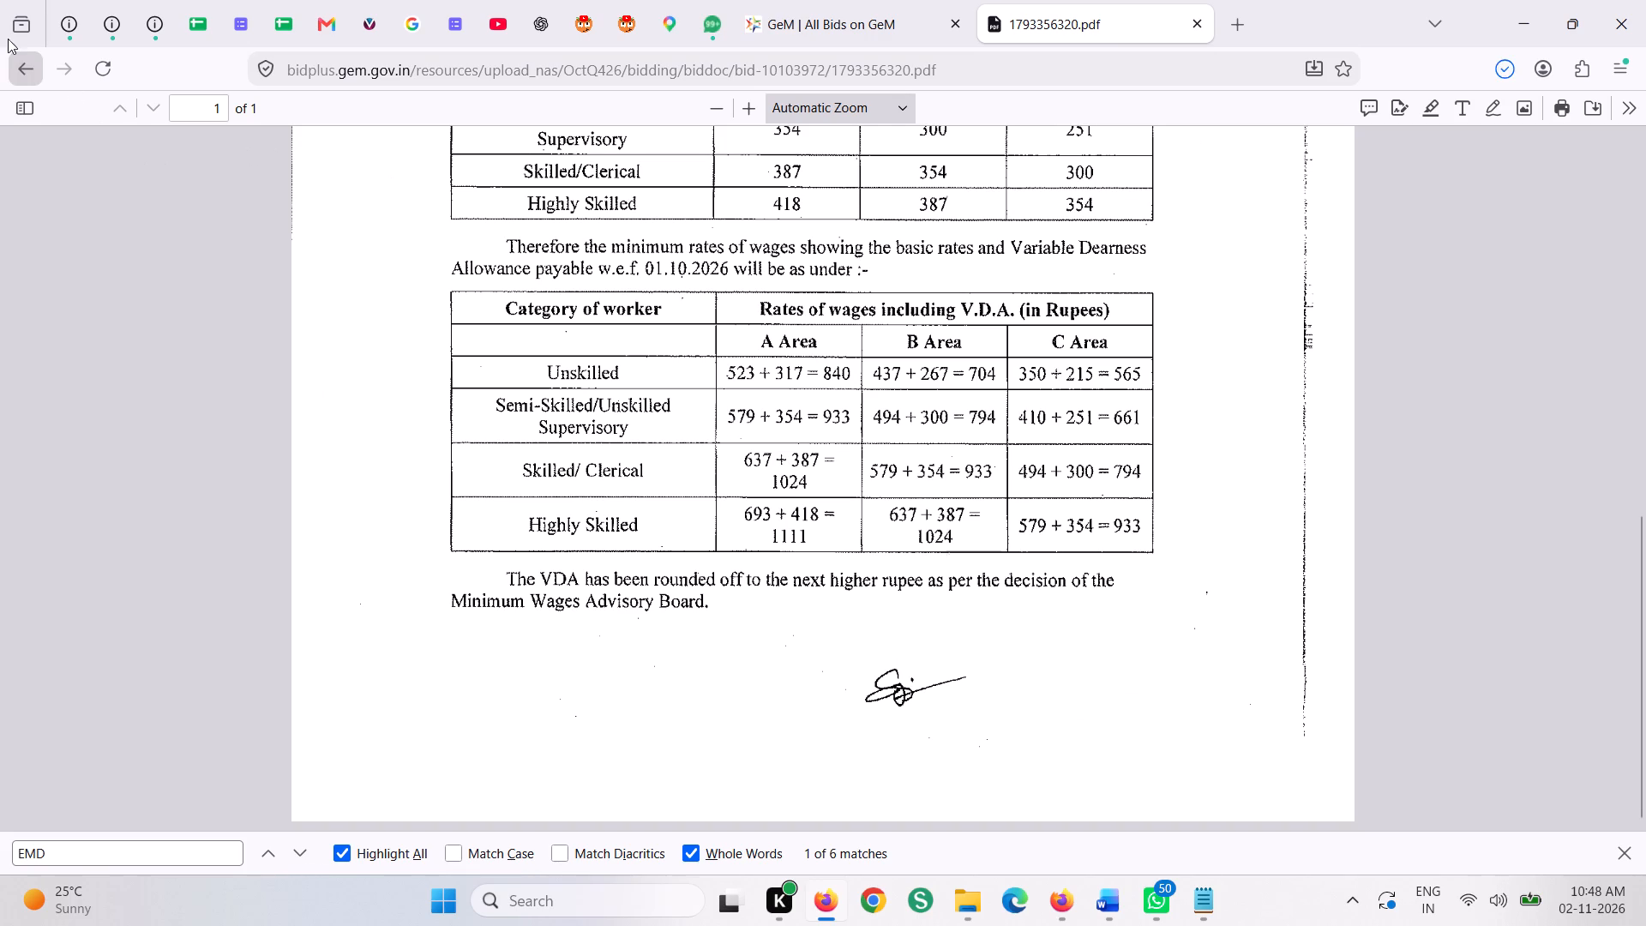
pyautogui.click(17, 66)
pyautogui.scroll(-3, 932, 546)
pyautogui.scroll(1, 890, 528)
pyautogui.scroll(-4, 880, 552)
pyautogui.scroll(-1, 964, 516)
pyautogui.scroll(2, 964, 516)
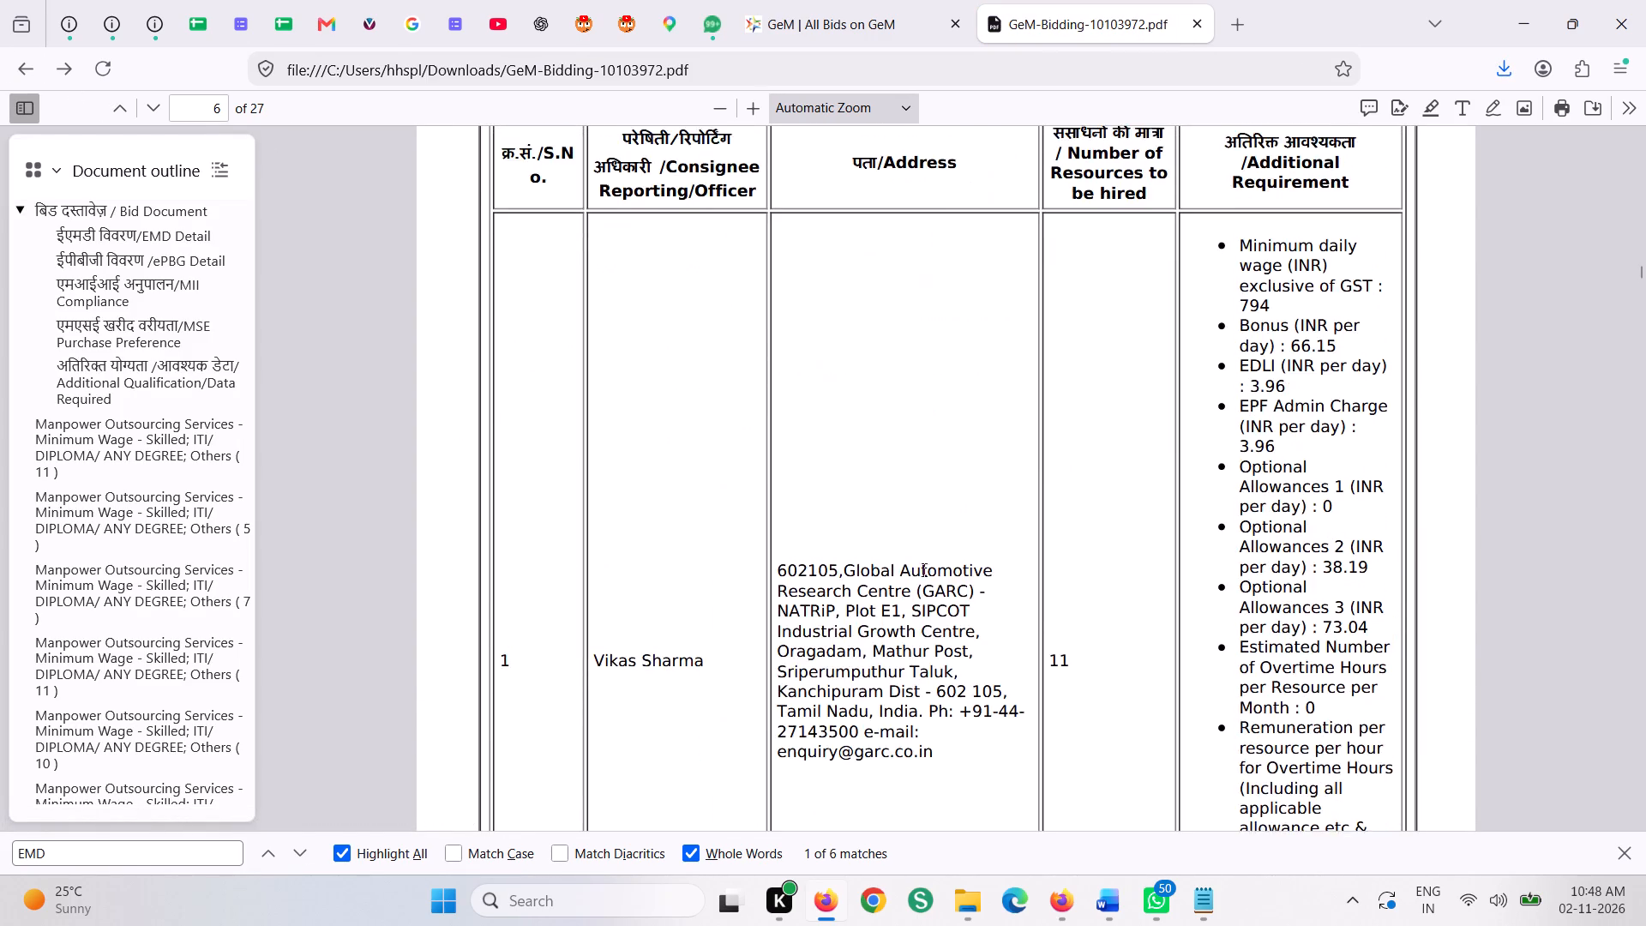
pyautogui.scroll(-1, 923, 583)
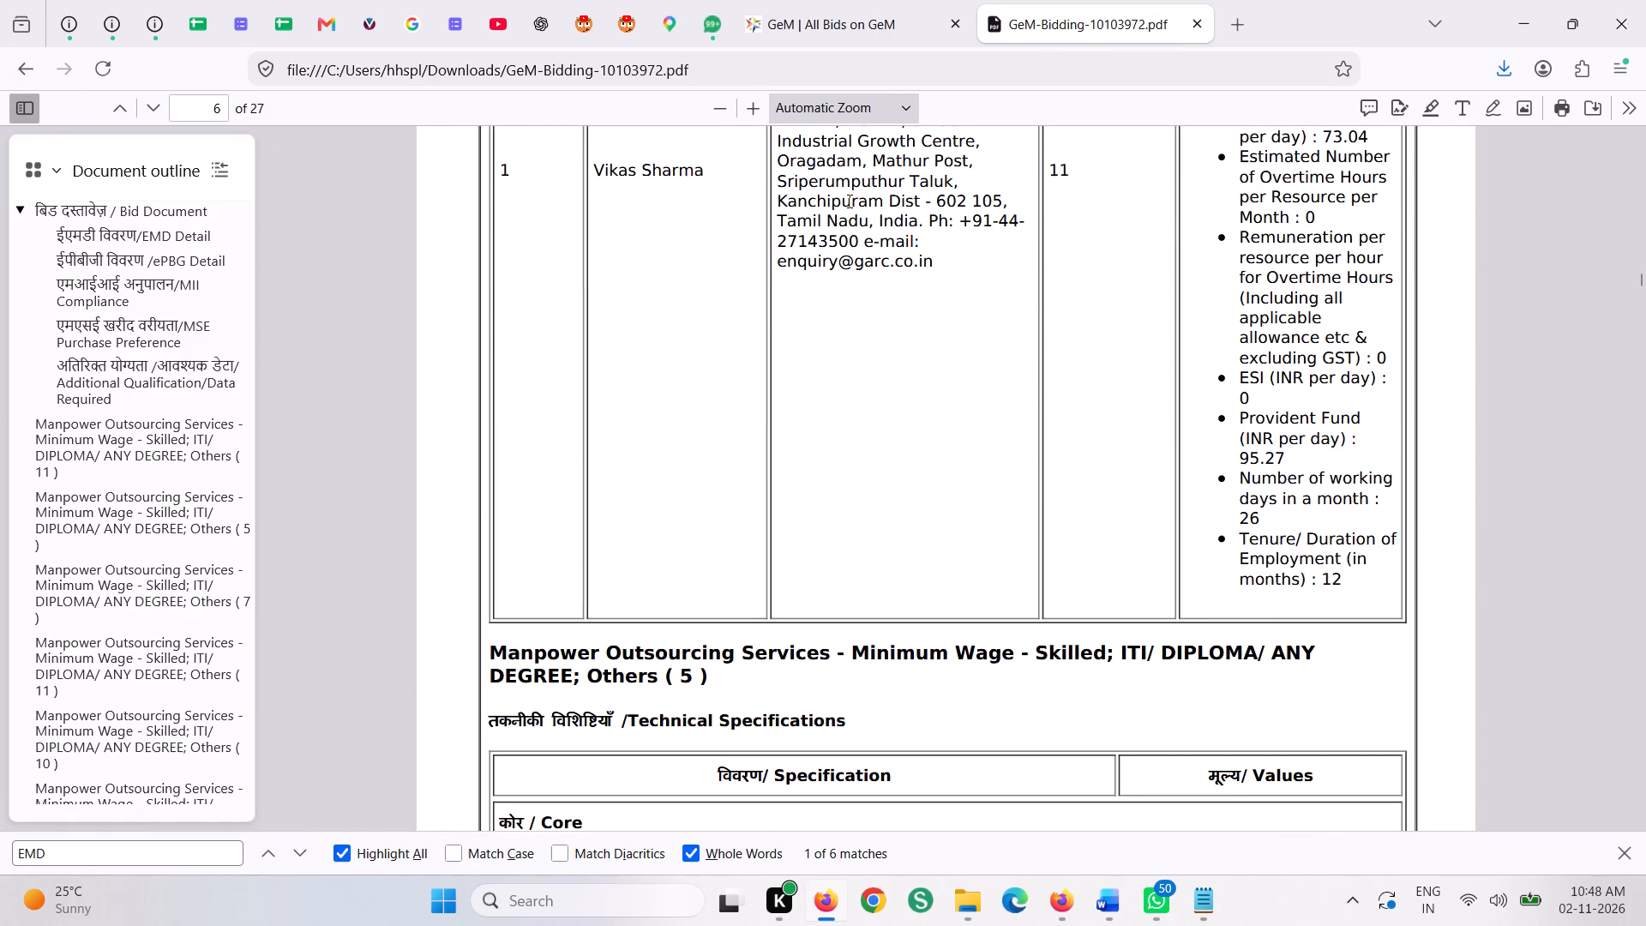
pyautogui.doubleClick(844, 199)
pyautogui.hotkey('ctrl', 'c')
pyautogui.hotkey('ctrl', 'c')
pyautogui.hotkey('ctrl', 'c')
pyautogui.hotkey('ctrl', 'c')
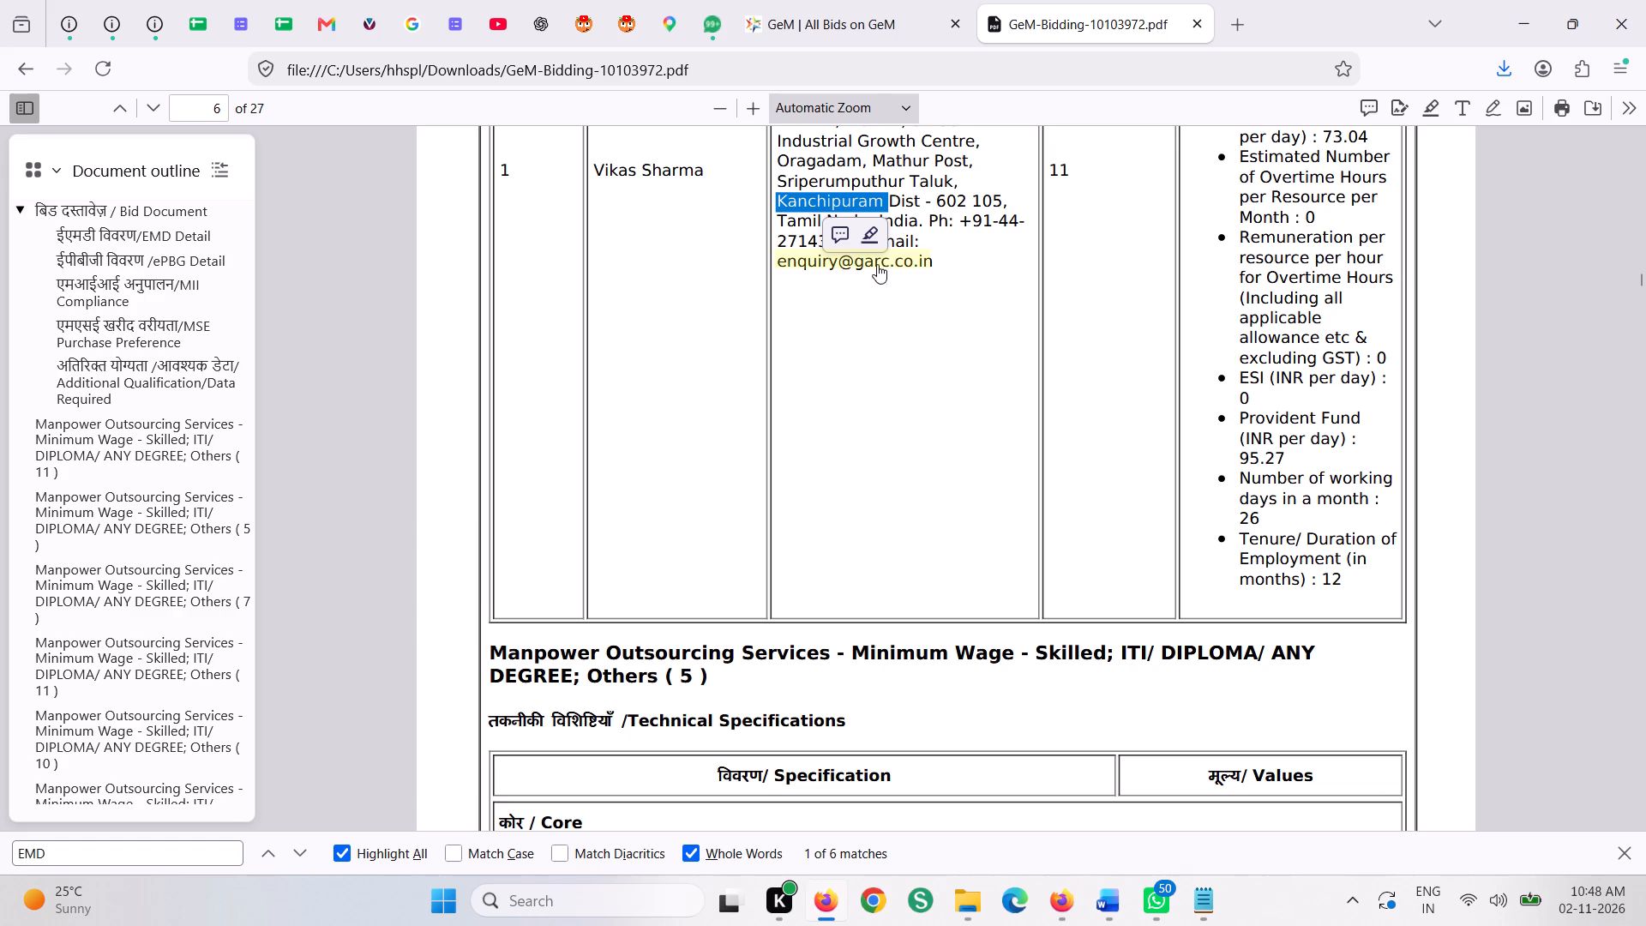
pyautogui.scroll(1, 850, 223)
pyautogui.doubleClick(802, 569)
pyautogui.rightClick(802, 569)
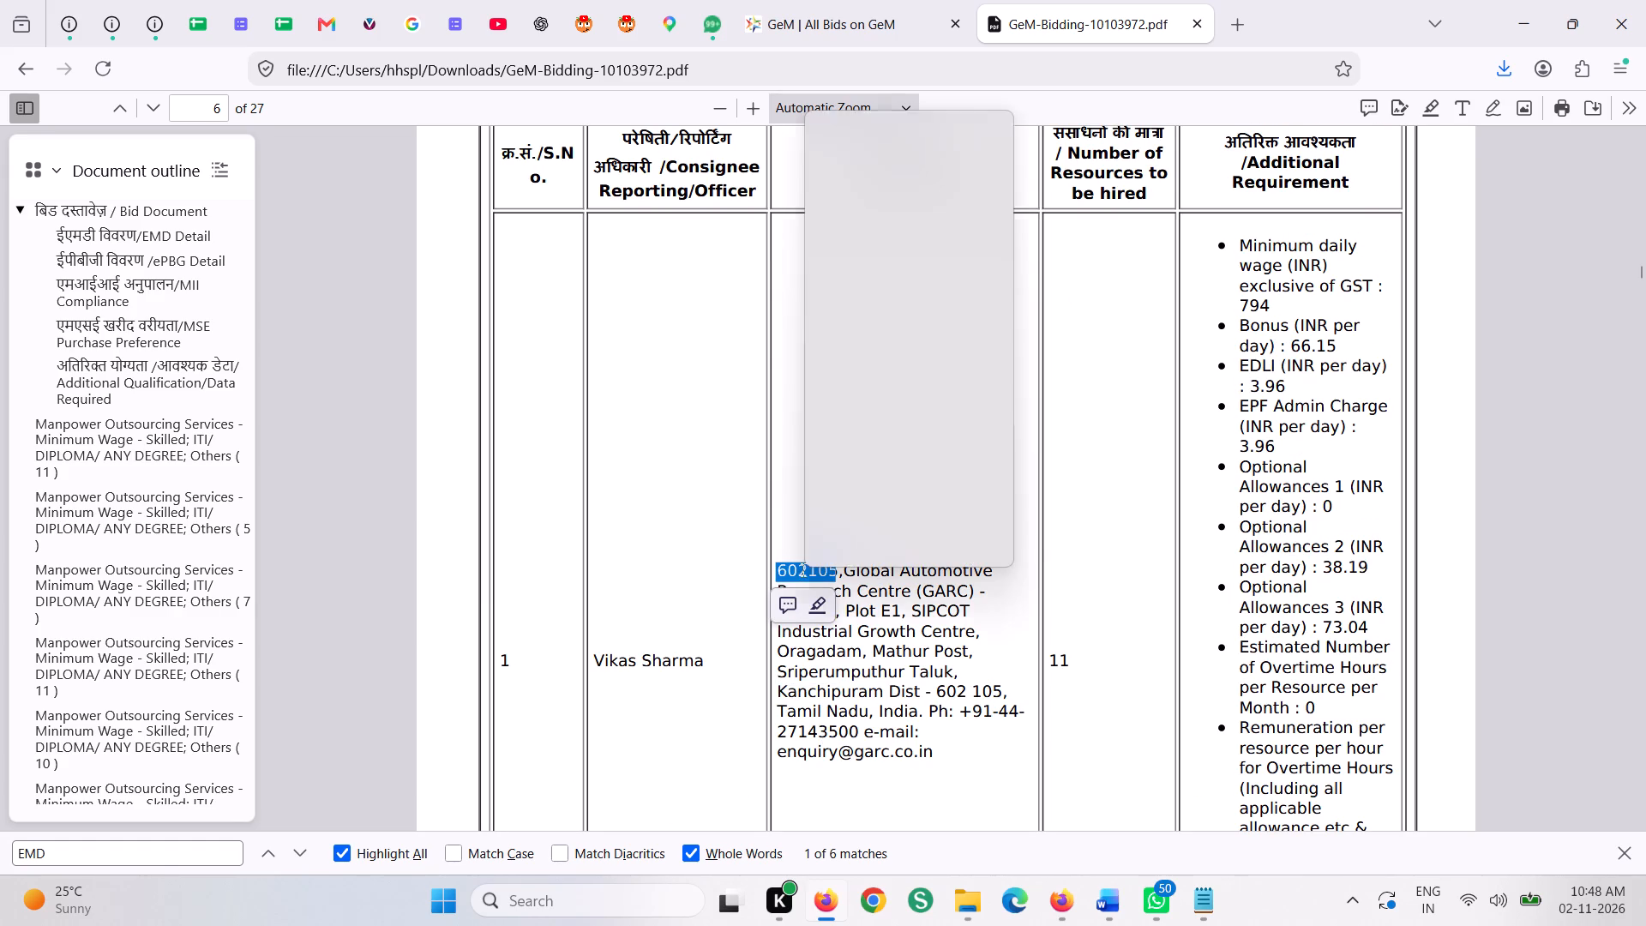
pyautogui.click(904, 334)
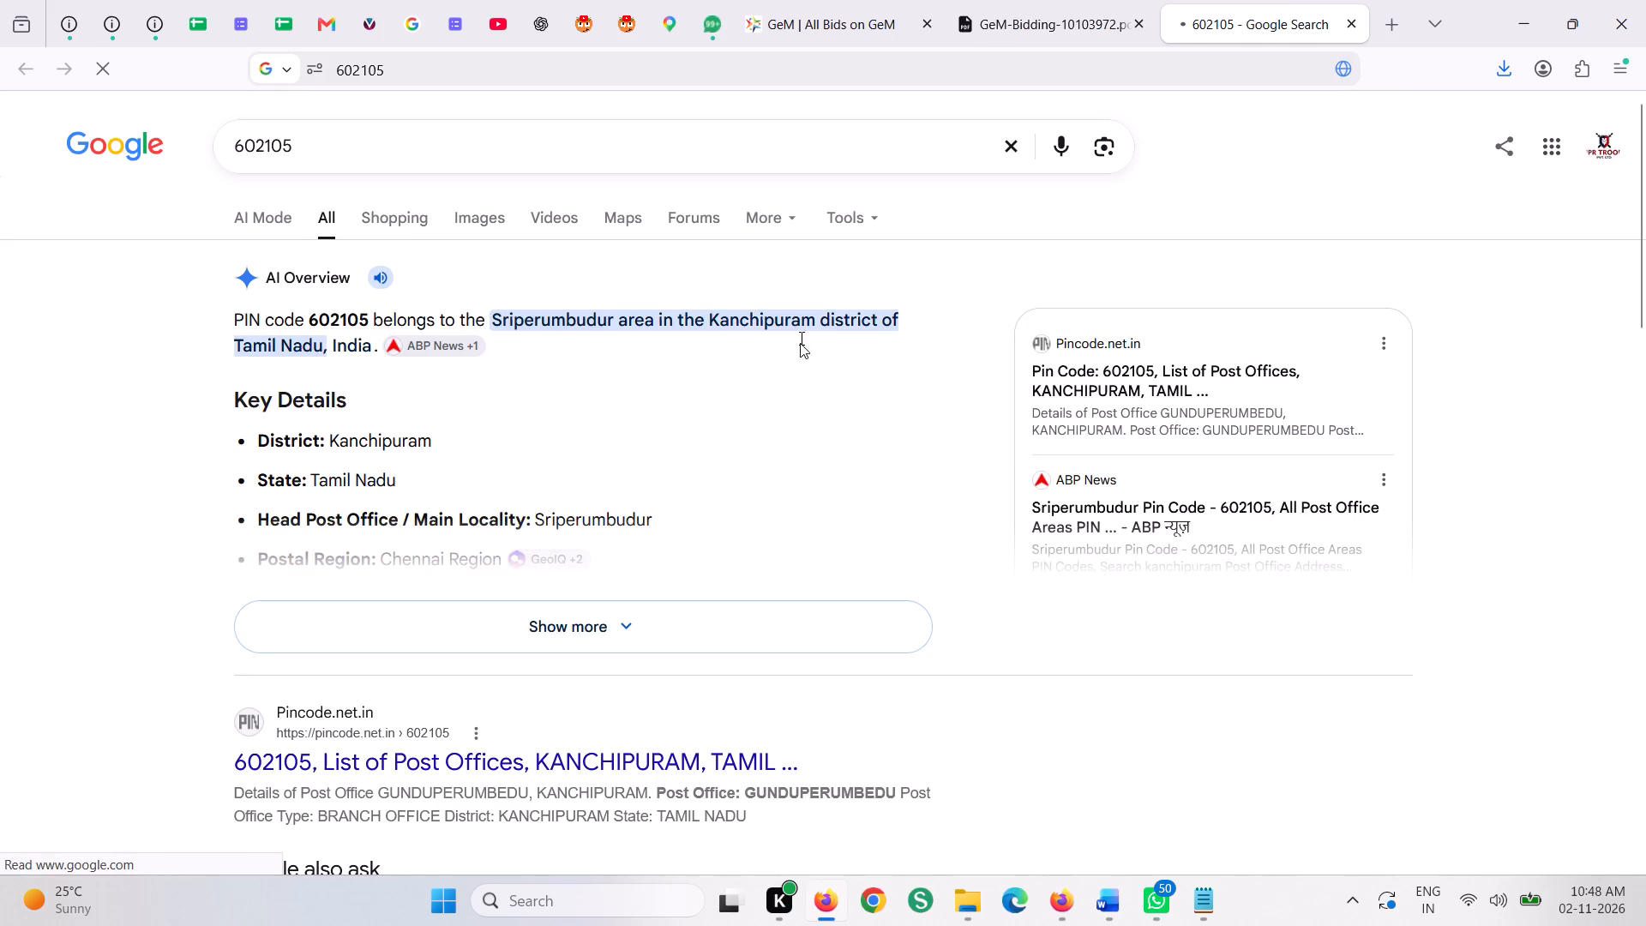
pyautogui.click(1253, 0)
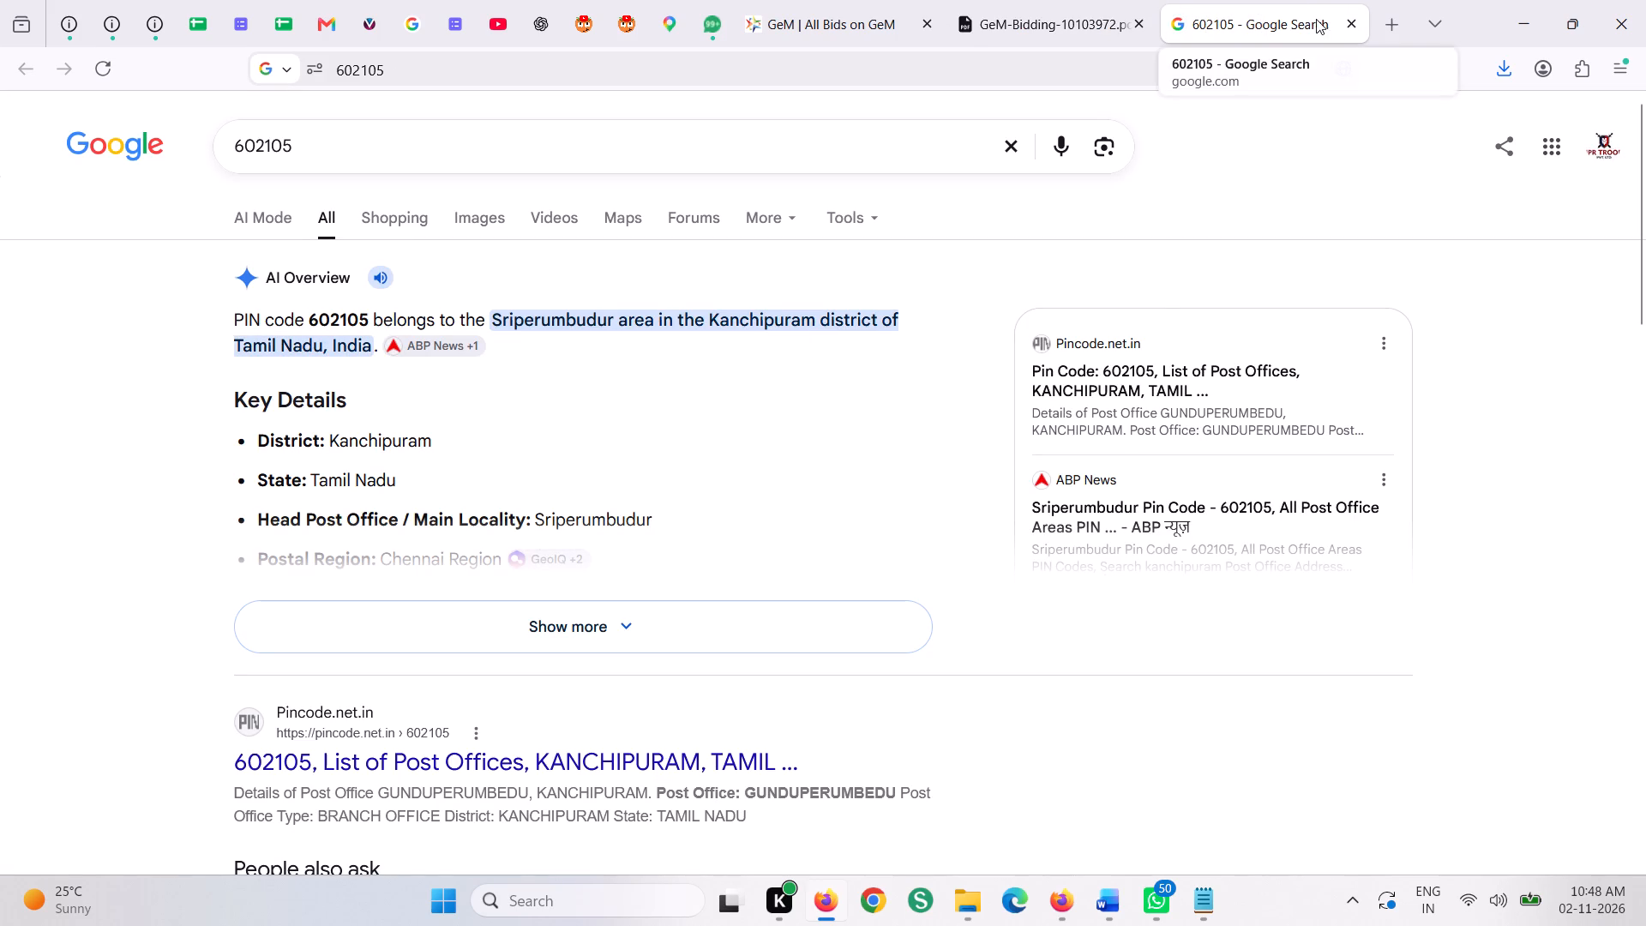
# Copy the district and state text from the search result and paste it in Word over everything following "1.SHOPACT -".
pyautogui.click(711, 314)
pyautogui.moveTo(711, 314); pyautogui.dragTo(474, 345)
pyautogui.hotkey('ctrl', 'c')
pyautogui.hotkey('ctrl', 'c')
pyautogui.hotkey('ctrl', 'c')
pyautogui.click(1116, 905)
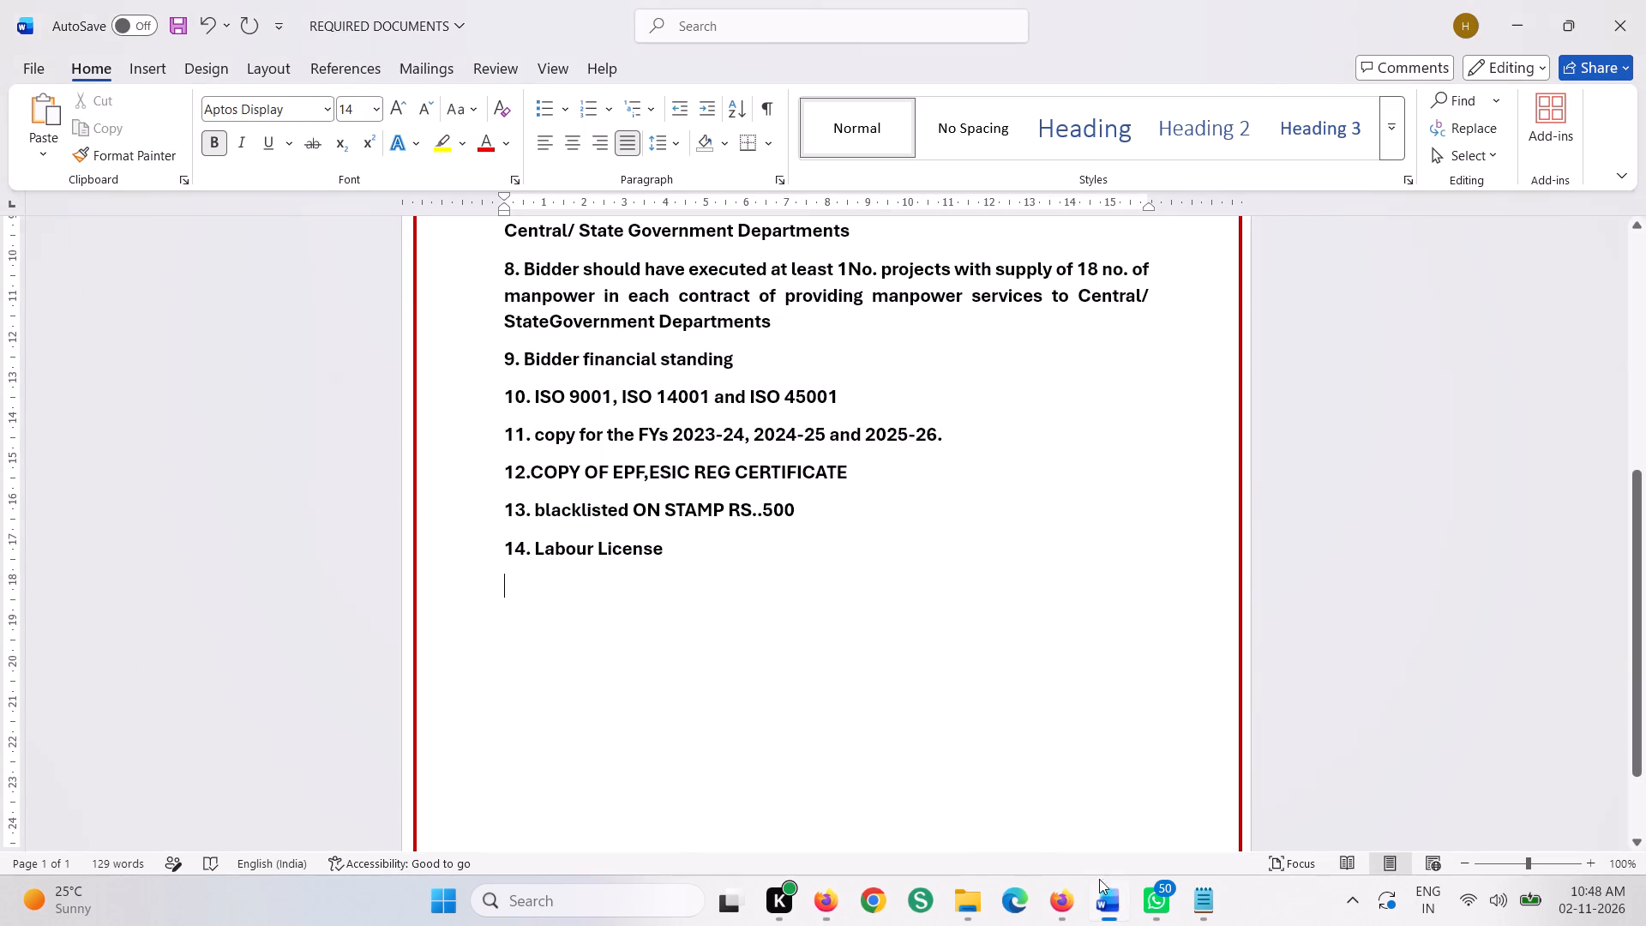
pyautogui.scroll(2, 777, 520)
pyautogui.click(673, 455)
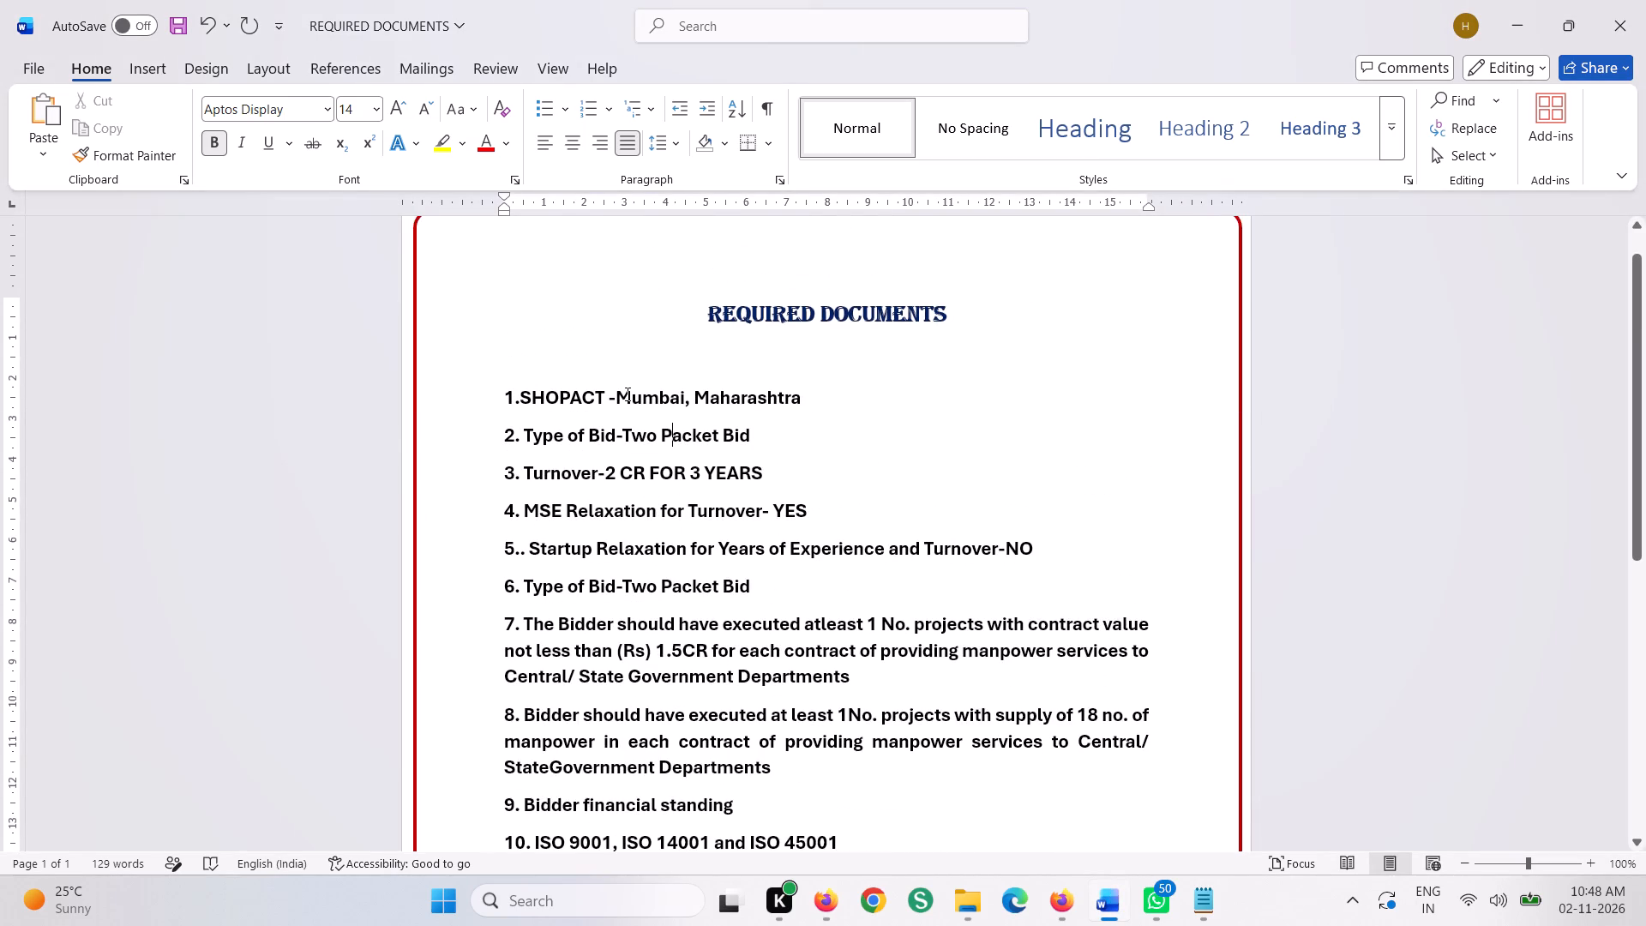
pyautogui.moveTo(624, 393); pyautogui.dragTo(1094, 914)
pyautogui.hotkey('ctrl', 'v')
pyautogui.scroll(1, 703, 434)
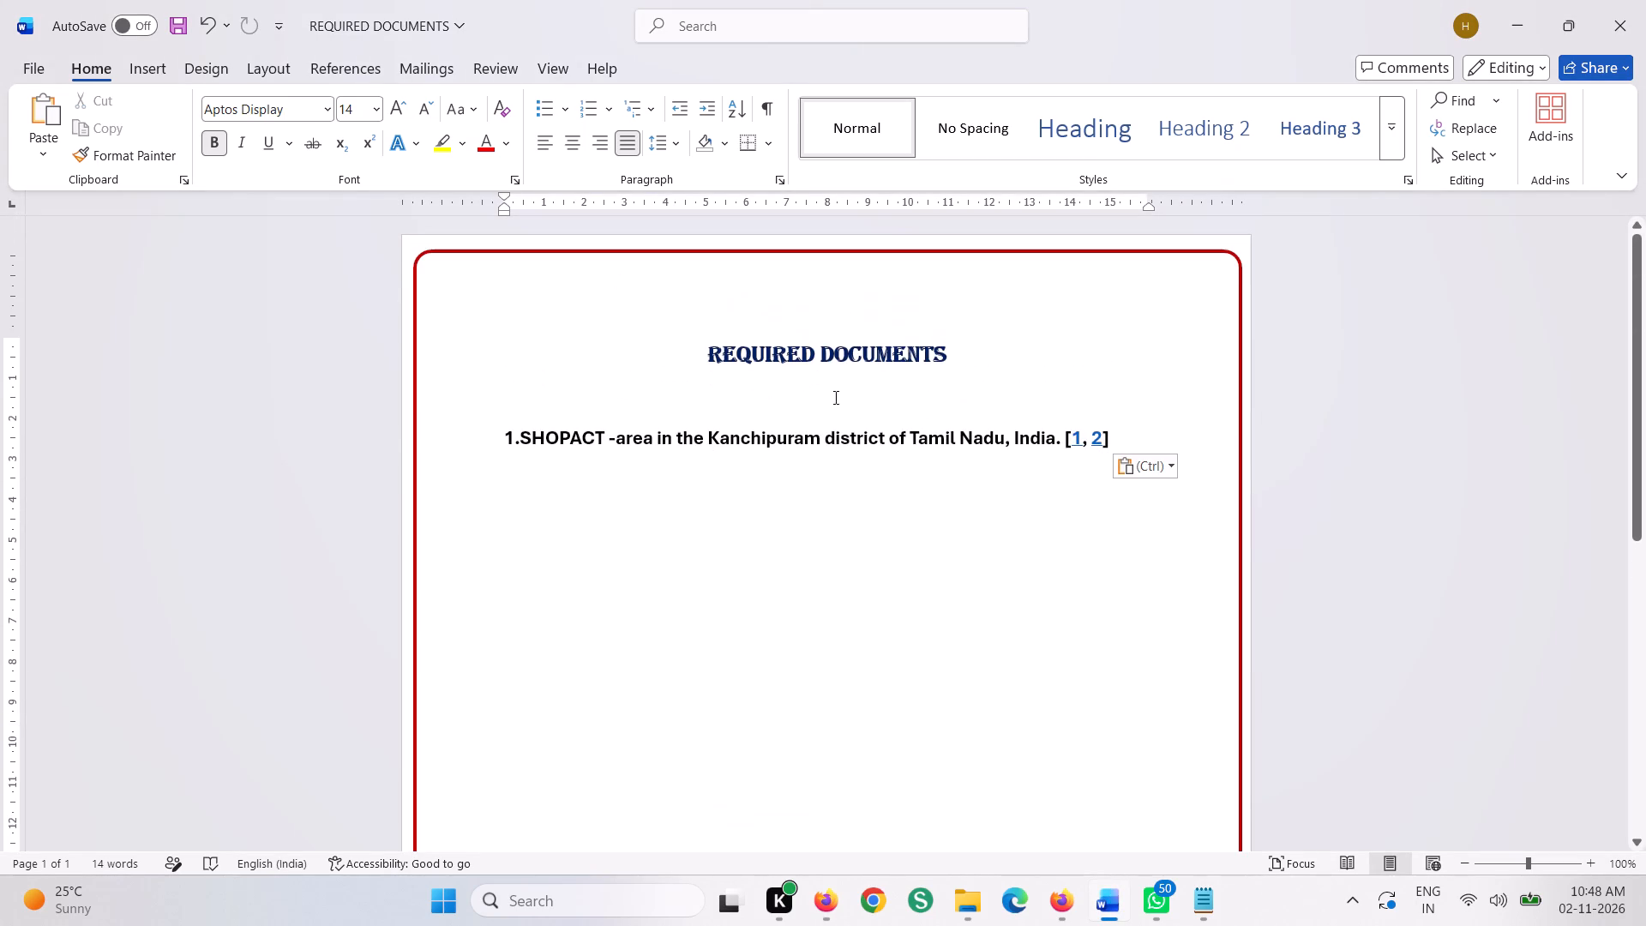
# Trim the SHOPACT entry to "Kanchipuram district of Tamil Nadu" and start item 2 on a new line.
pyautogui.moveTo(701, 436); pyautogui.dragTo(648, 433)
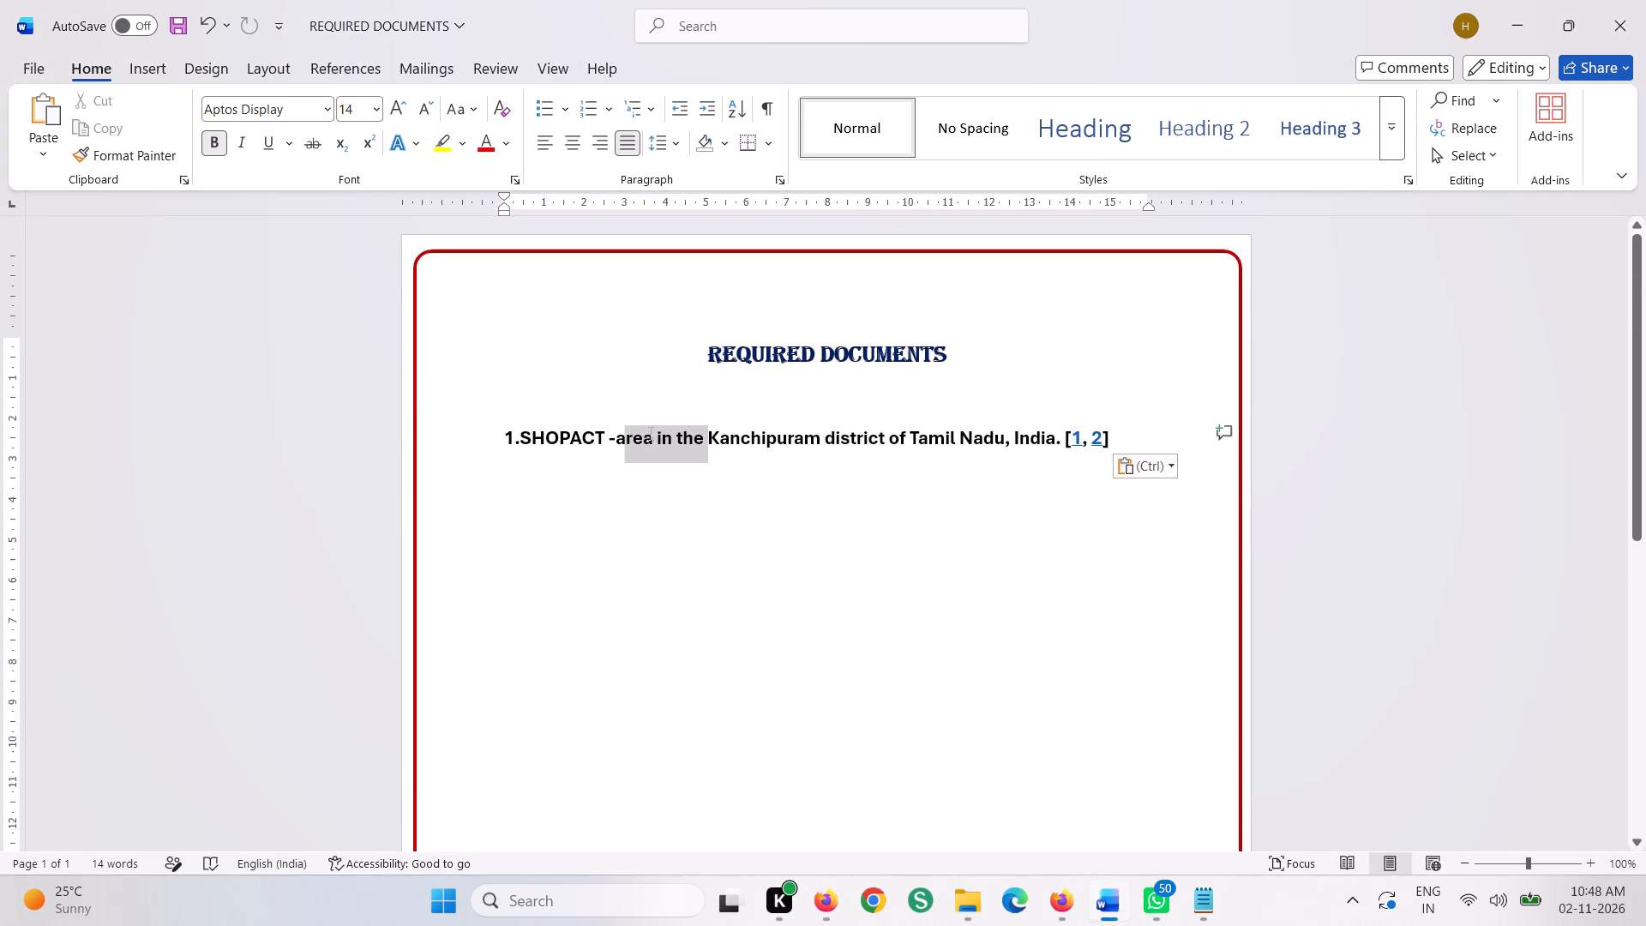
pyautogui.moveTo(648, 433); pyautogui.dragTo(634, 436)
pyautogui.press('BackSpace')
pyautogui.moveTo(1027, 437); pyautogui.dragTo(943, 436)
pyautogui.press('BackSpace')
pyautogui.press('BackSpace')
pyautogui.press('BackSpace')
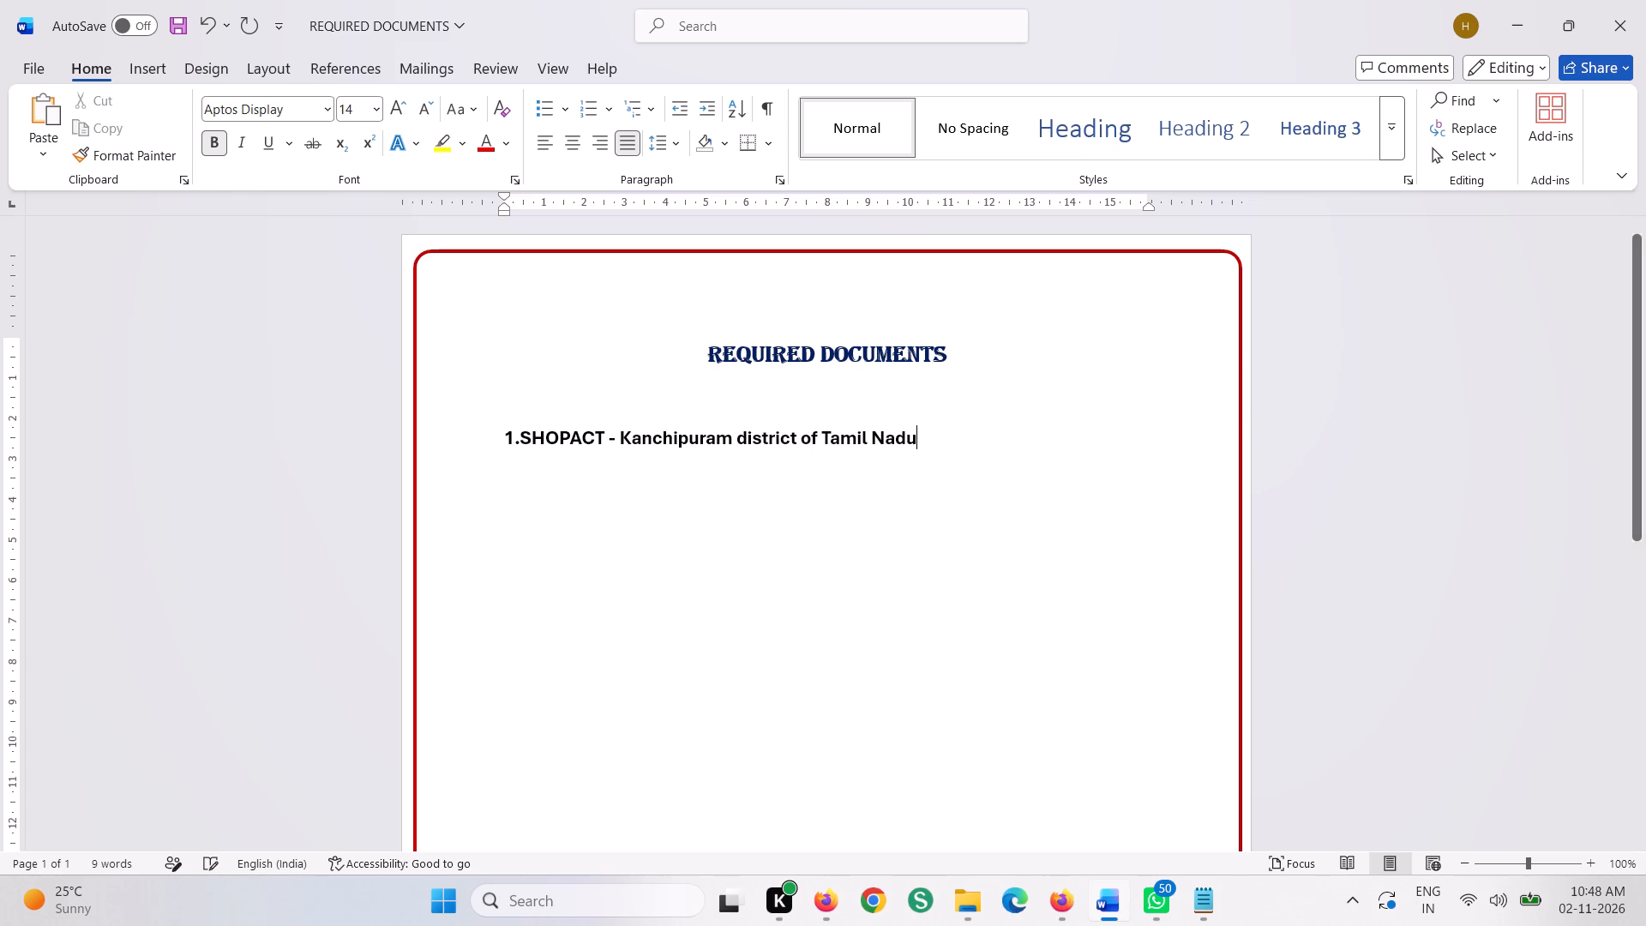
pyautogui.press('Return')
pyautogui.write('2.')
# Return to Firefox, close the PIN code search and examine the bid document's specification tables, consignee details and buyer-added terms.
pyautogui.hotkey('alt', 'Tab')
pyautogui.click(1349, 0)
pyautogui.click(1355, 23)
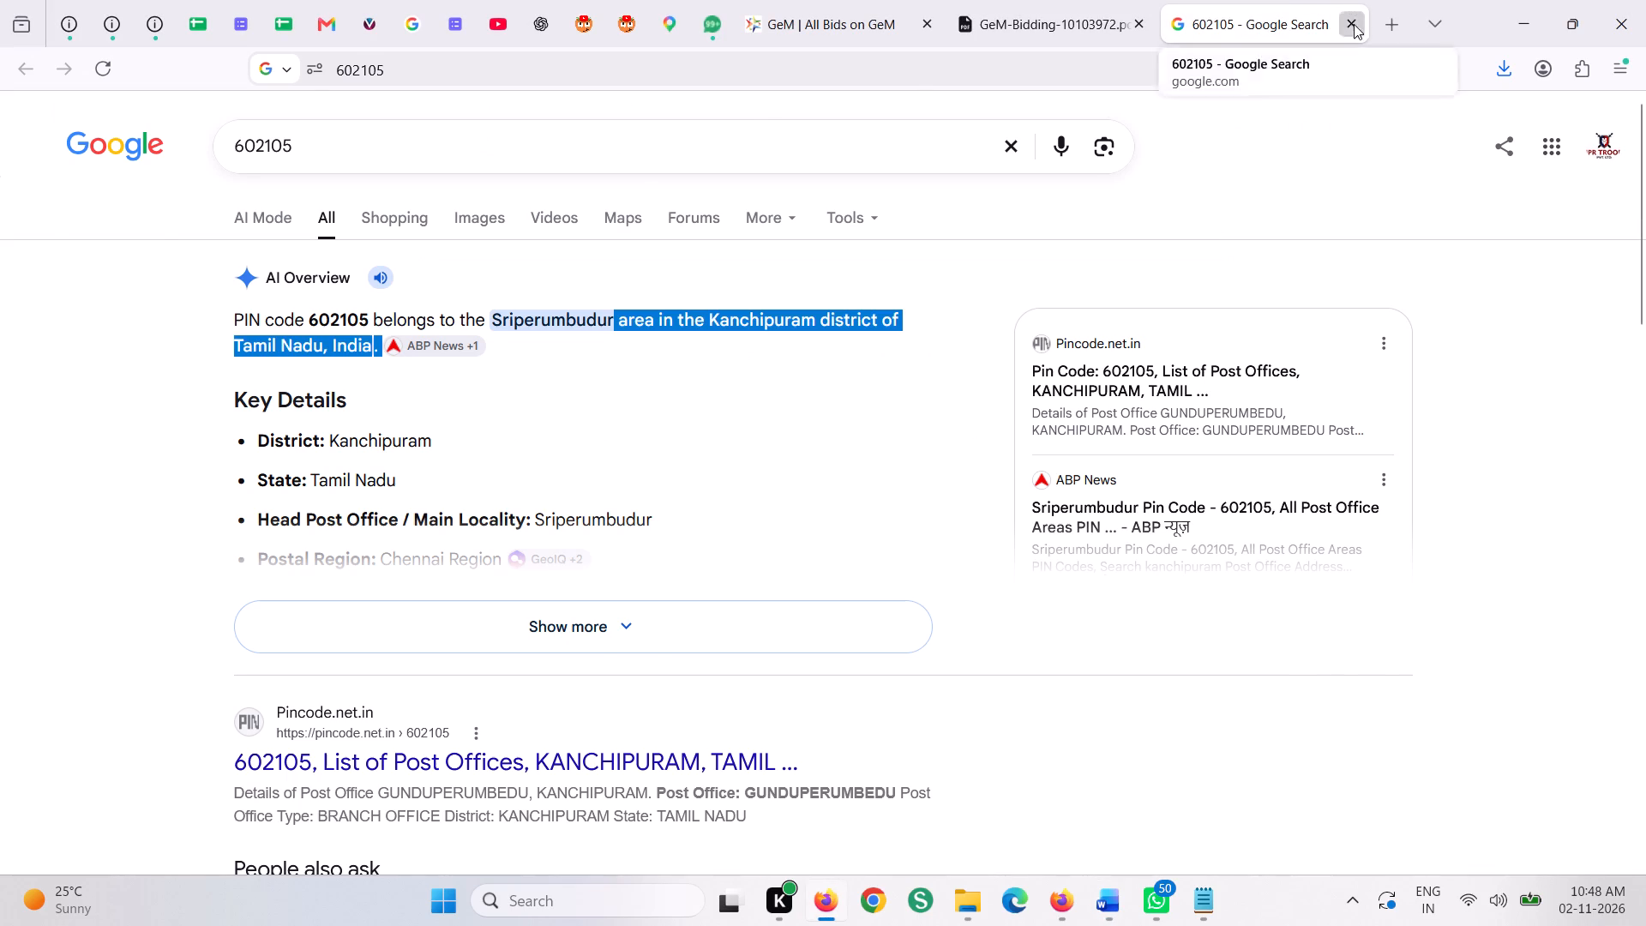
pyautogui.scroll(5, 1004, 485)
pyautogui.scroll(-13, 936, 556)
pyautogui.scroll(2, 905, 532)
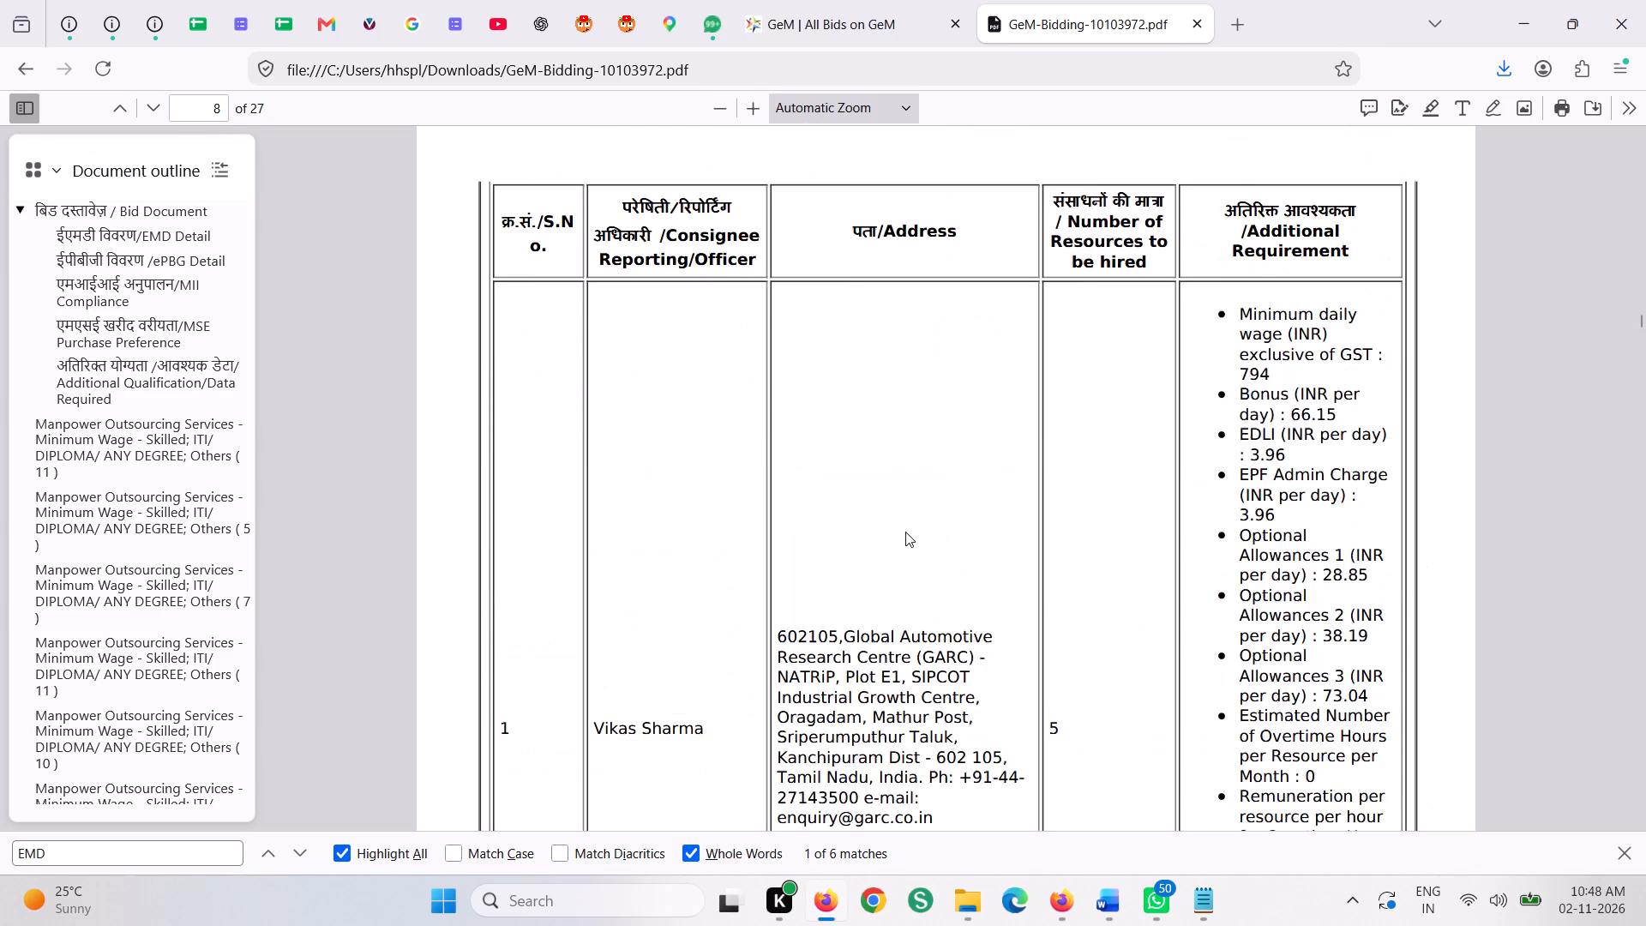
pyautogui.scroll(3, 905, 532)
pyautogui.scroll(-1, 905, 532)
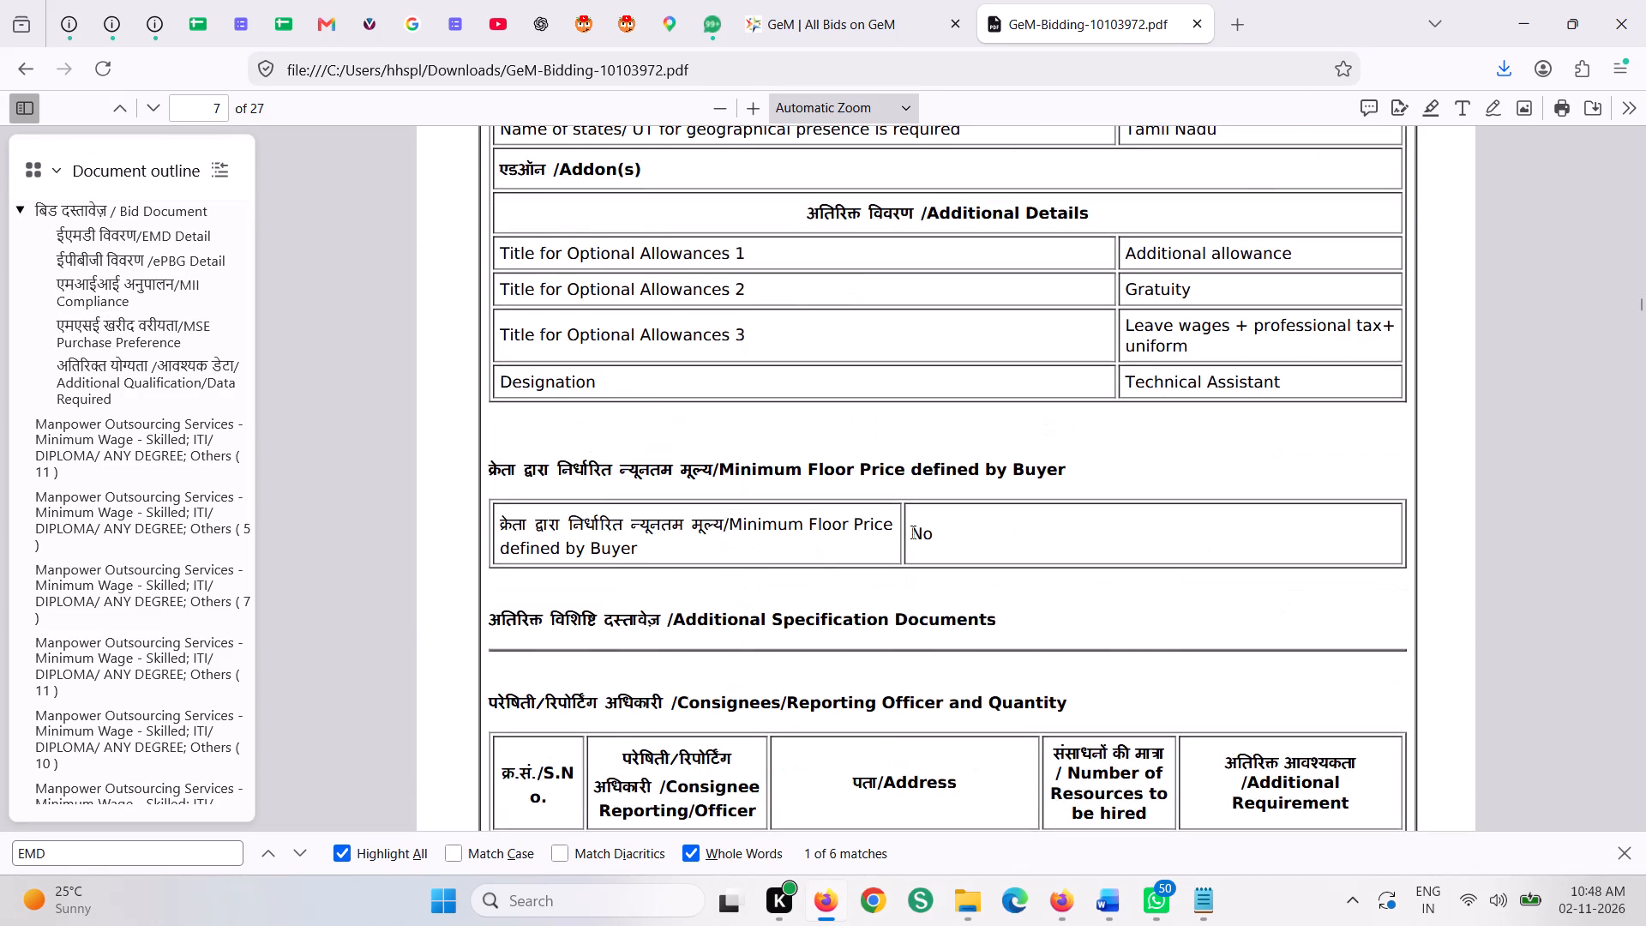
pyautogui.scroll(-11, 914, 532)
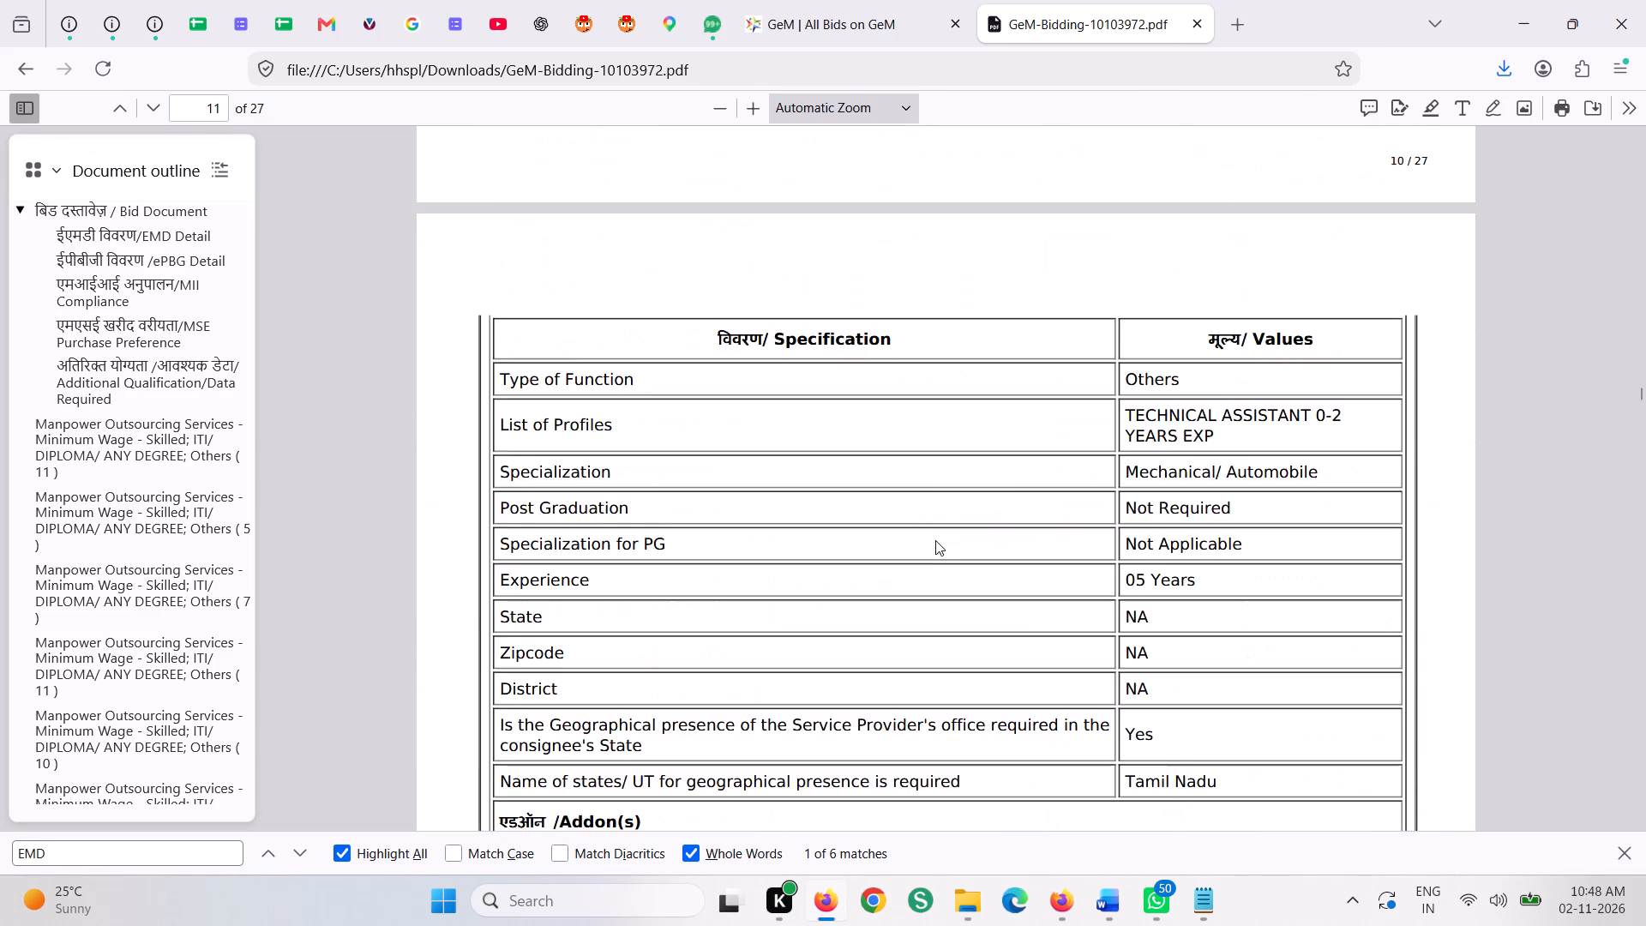
pyautogui.scroll(-10, 935, 540)
pyautogui.scroll(-13, 935, 541)
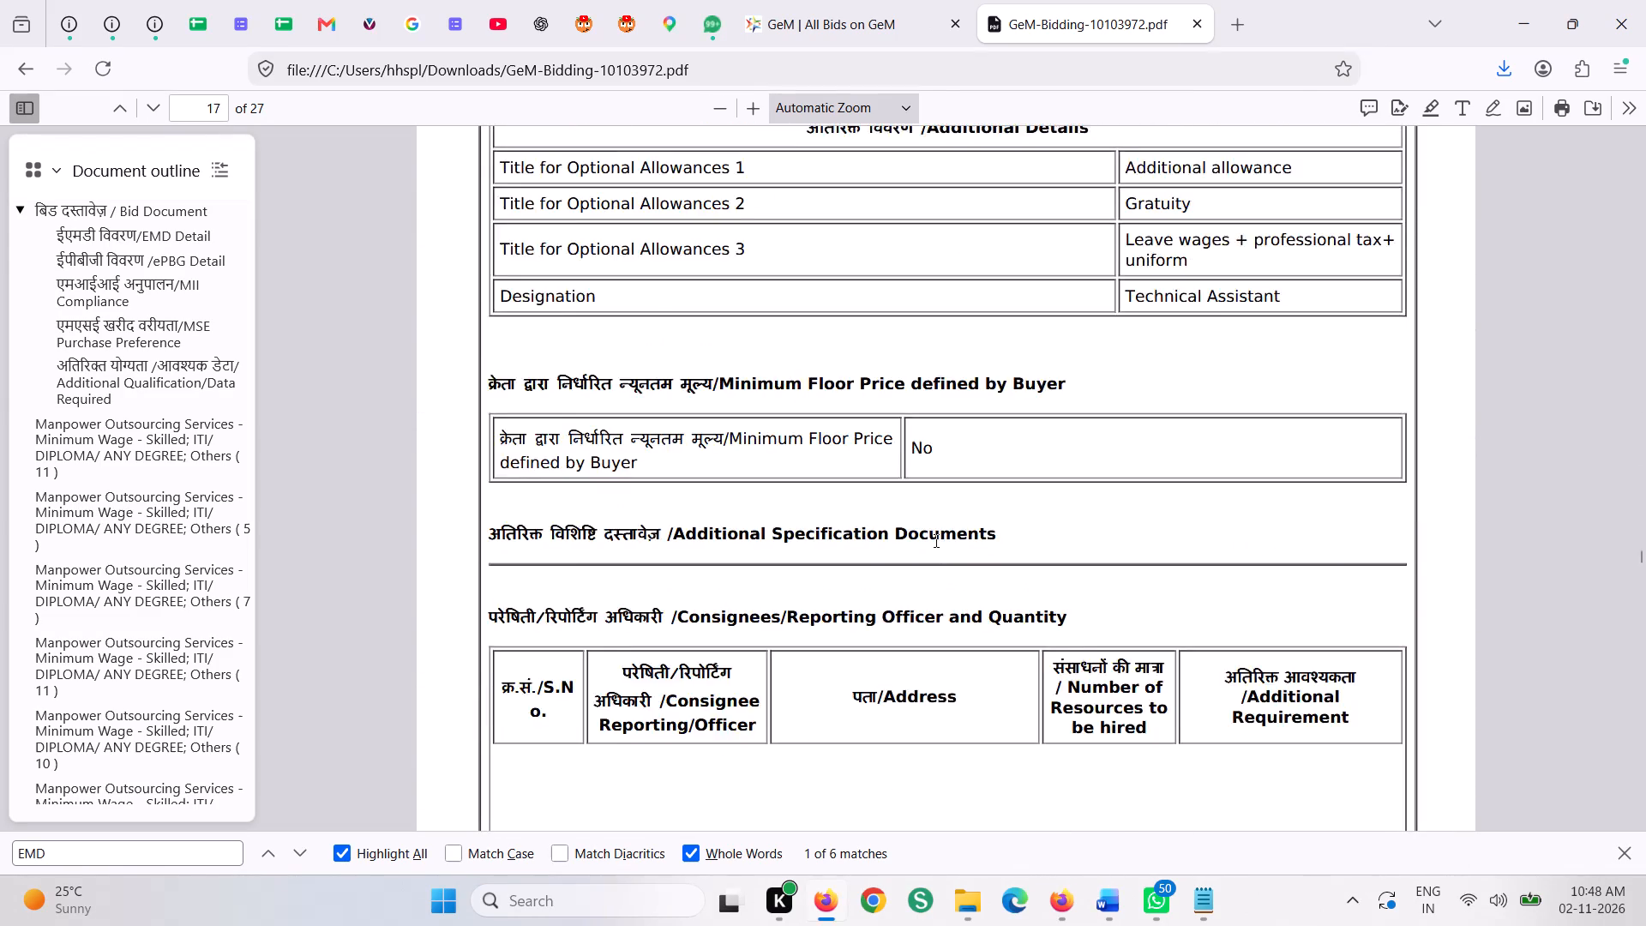
pyautogui.scroll(-18, 934, 540)
pyautogui.scroll(-10, 957, 549)
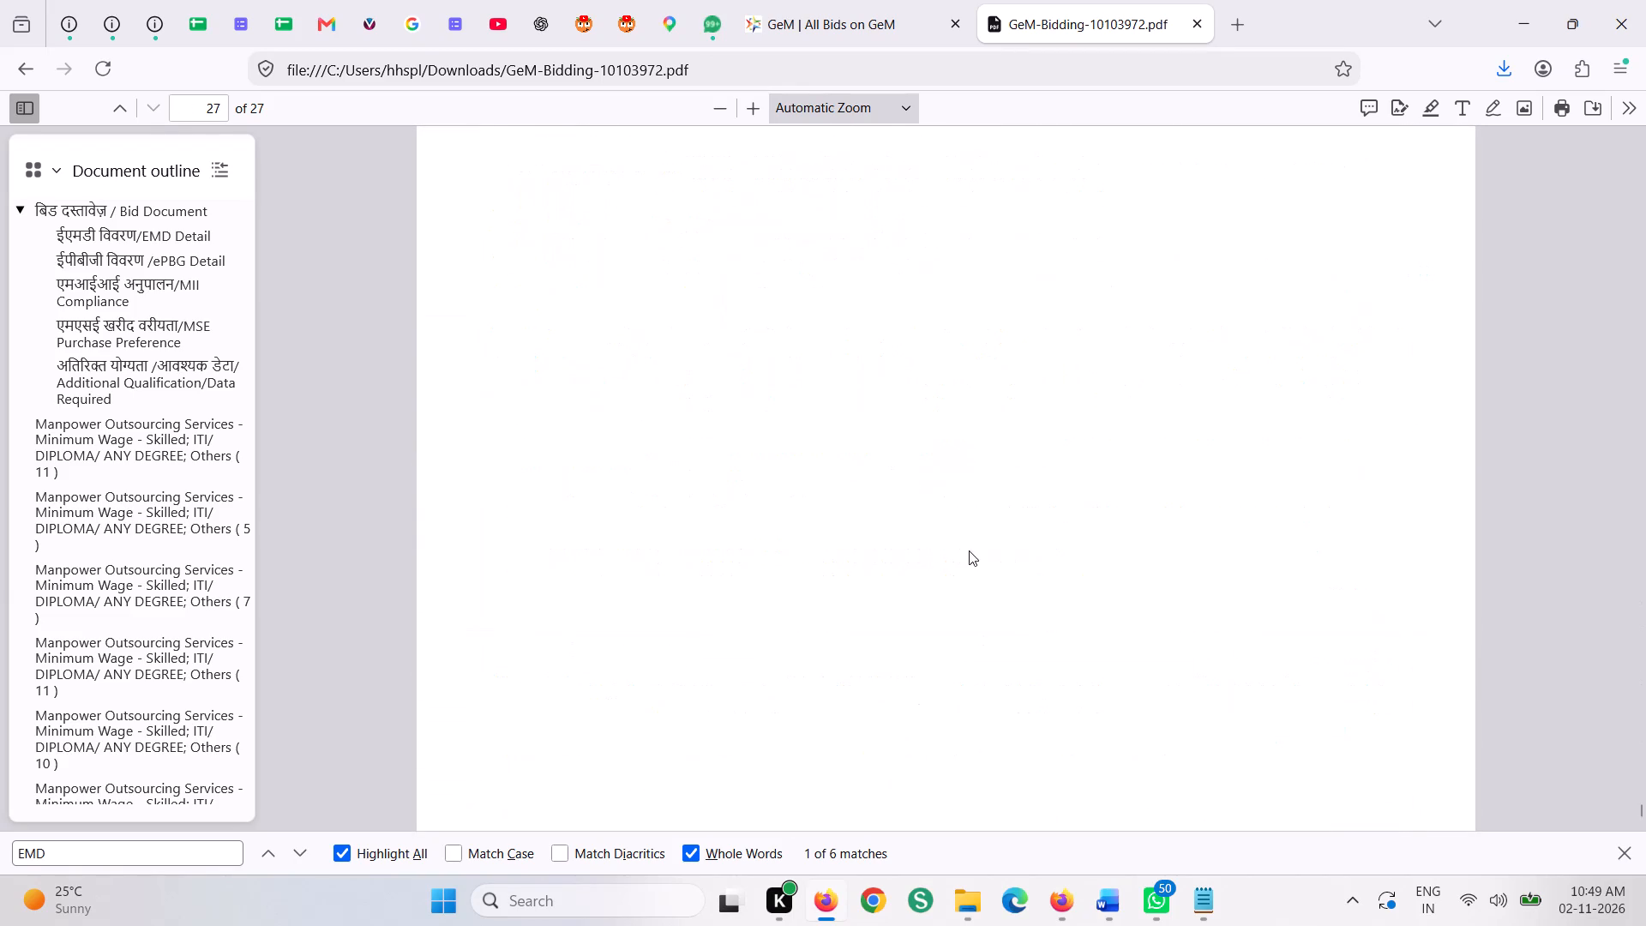
pyautogui.scroll(5, 924, 550)
pyautogui.scroll(3, 843, 550)
pyautogui.scroll(6, 1038, 577)
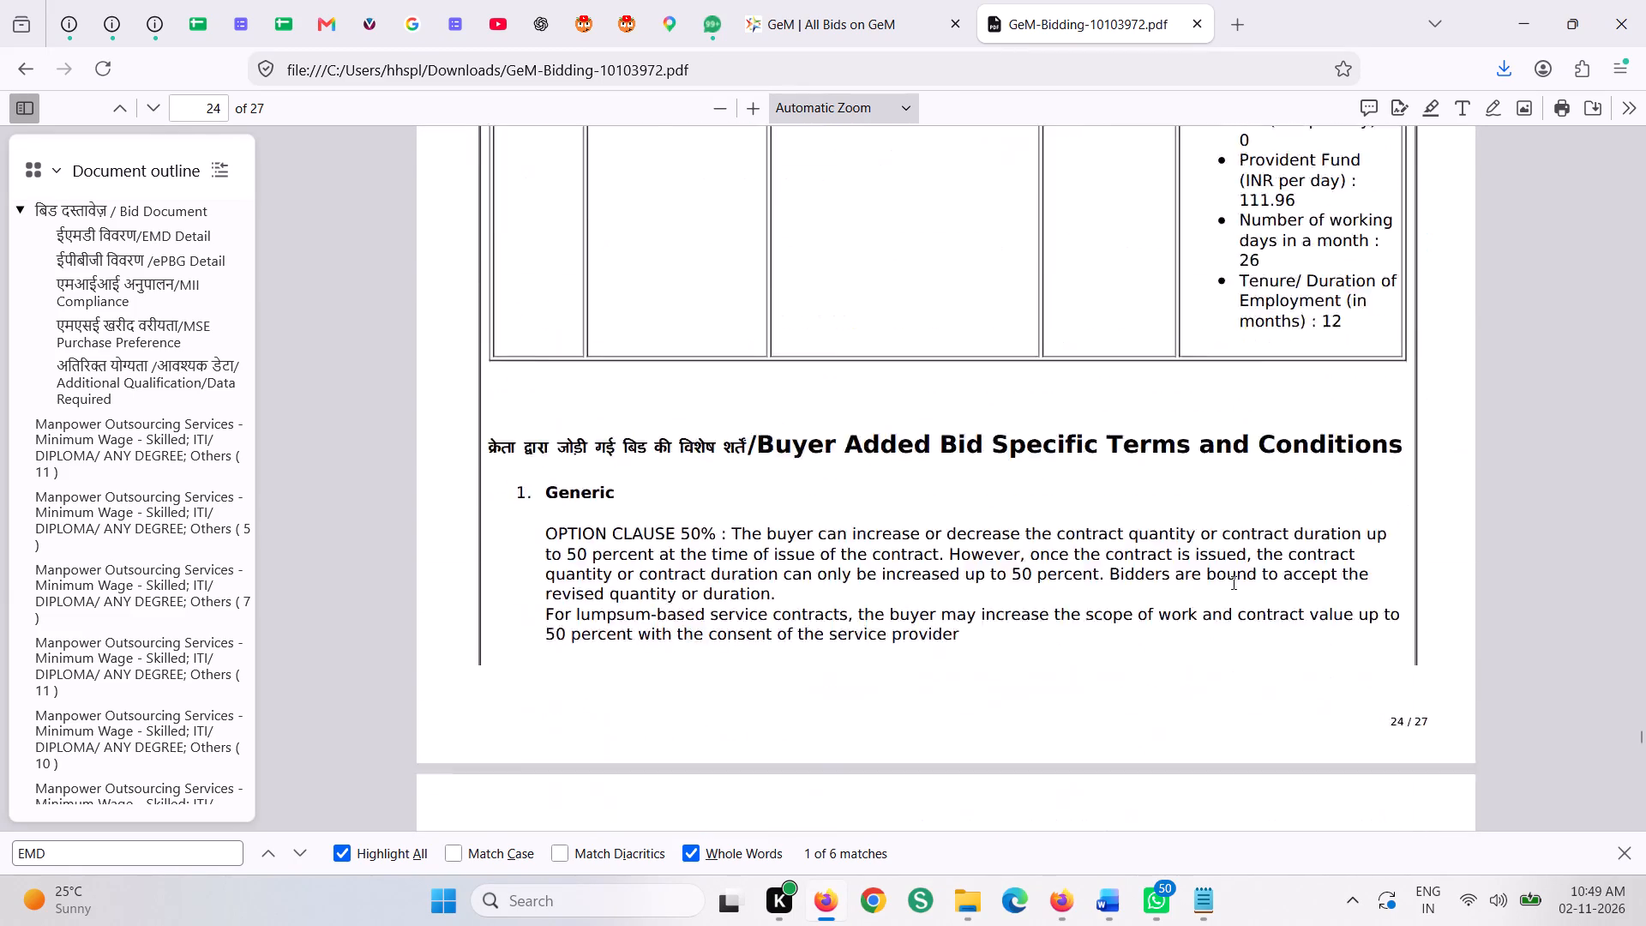
pyautogui.scroll(20, 1232, 582)
pyautogui.scroll(11, 1232, 582)
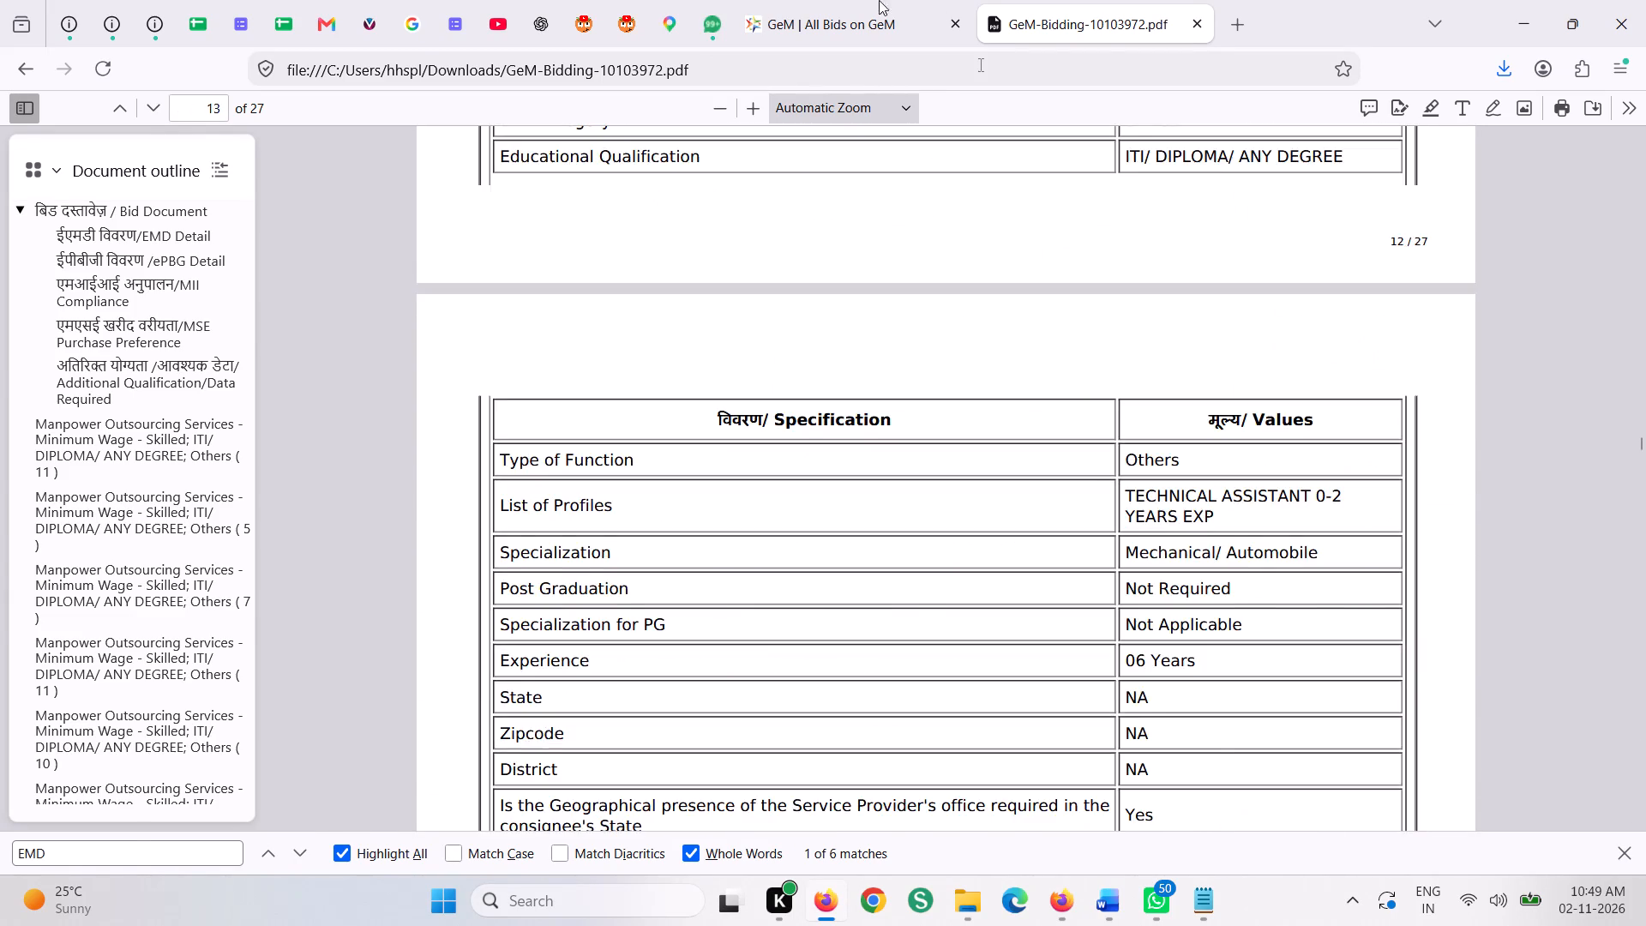
pyautogui.click(879, 0)
pyautogui.click(1084, 0)
pyautogui.click(967, 903)
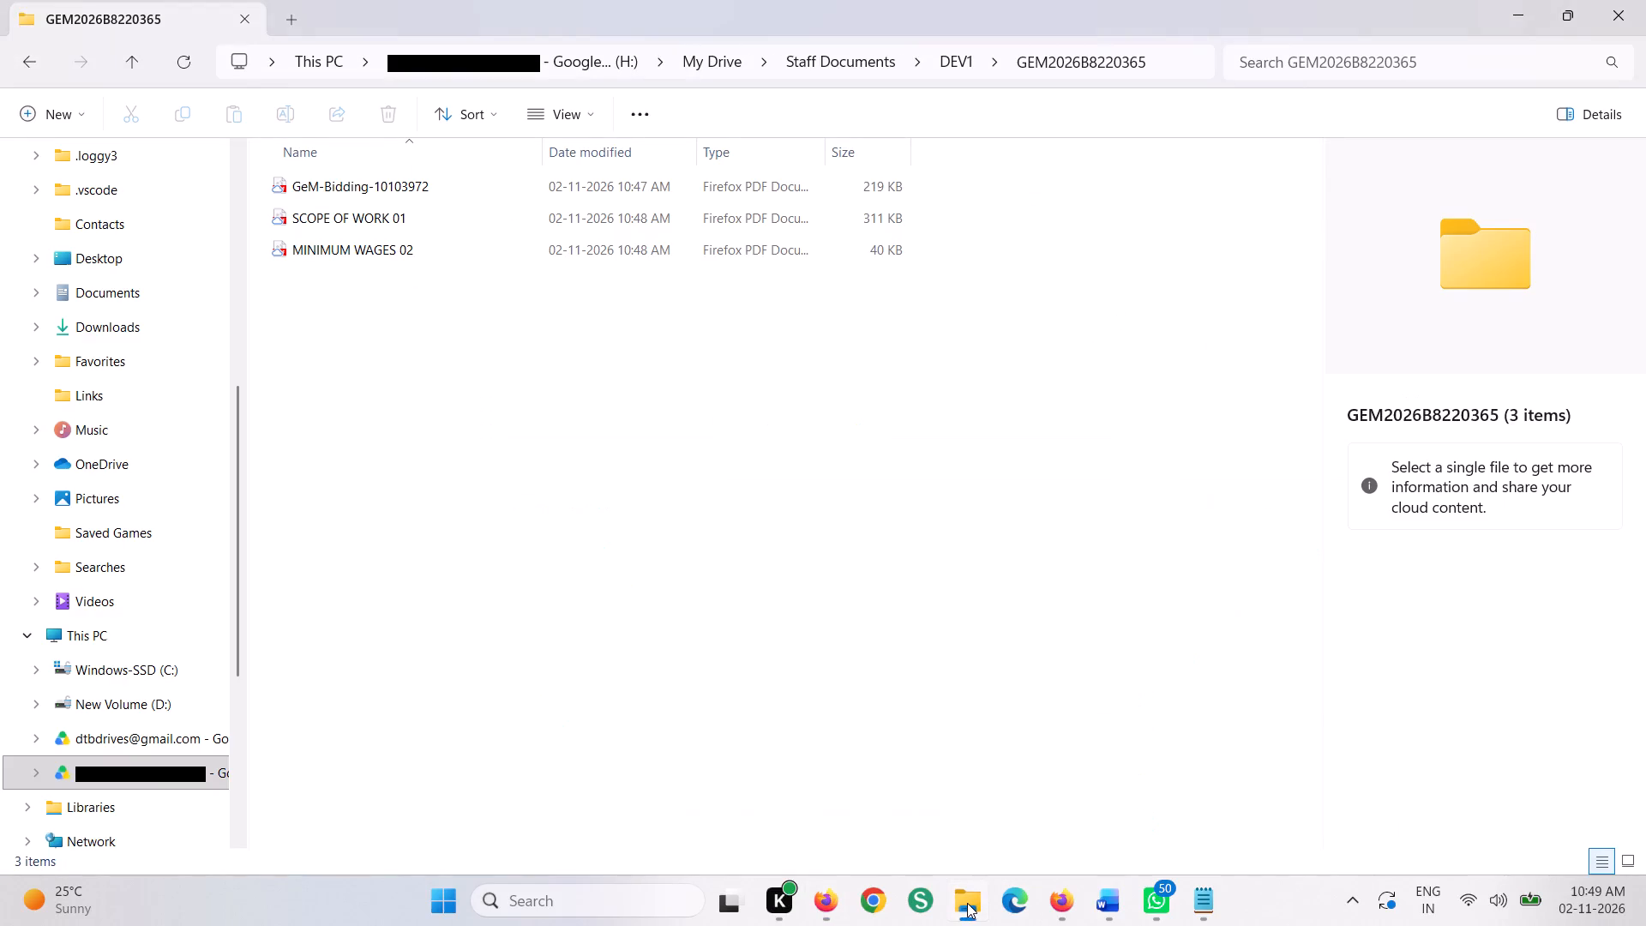
pyautogui.click(967, 903)
# Copy "Turnover" from the bid document into item 2 in Word, add "-5 LAKH FOR 3 YEARS" and start item 3.
pyautogui.scroll(20, 1069, 625)
pyautogui.scroll(10, 1069, 625)
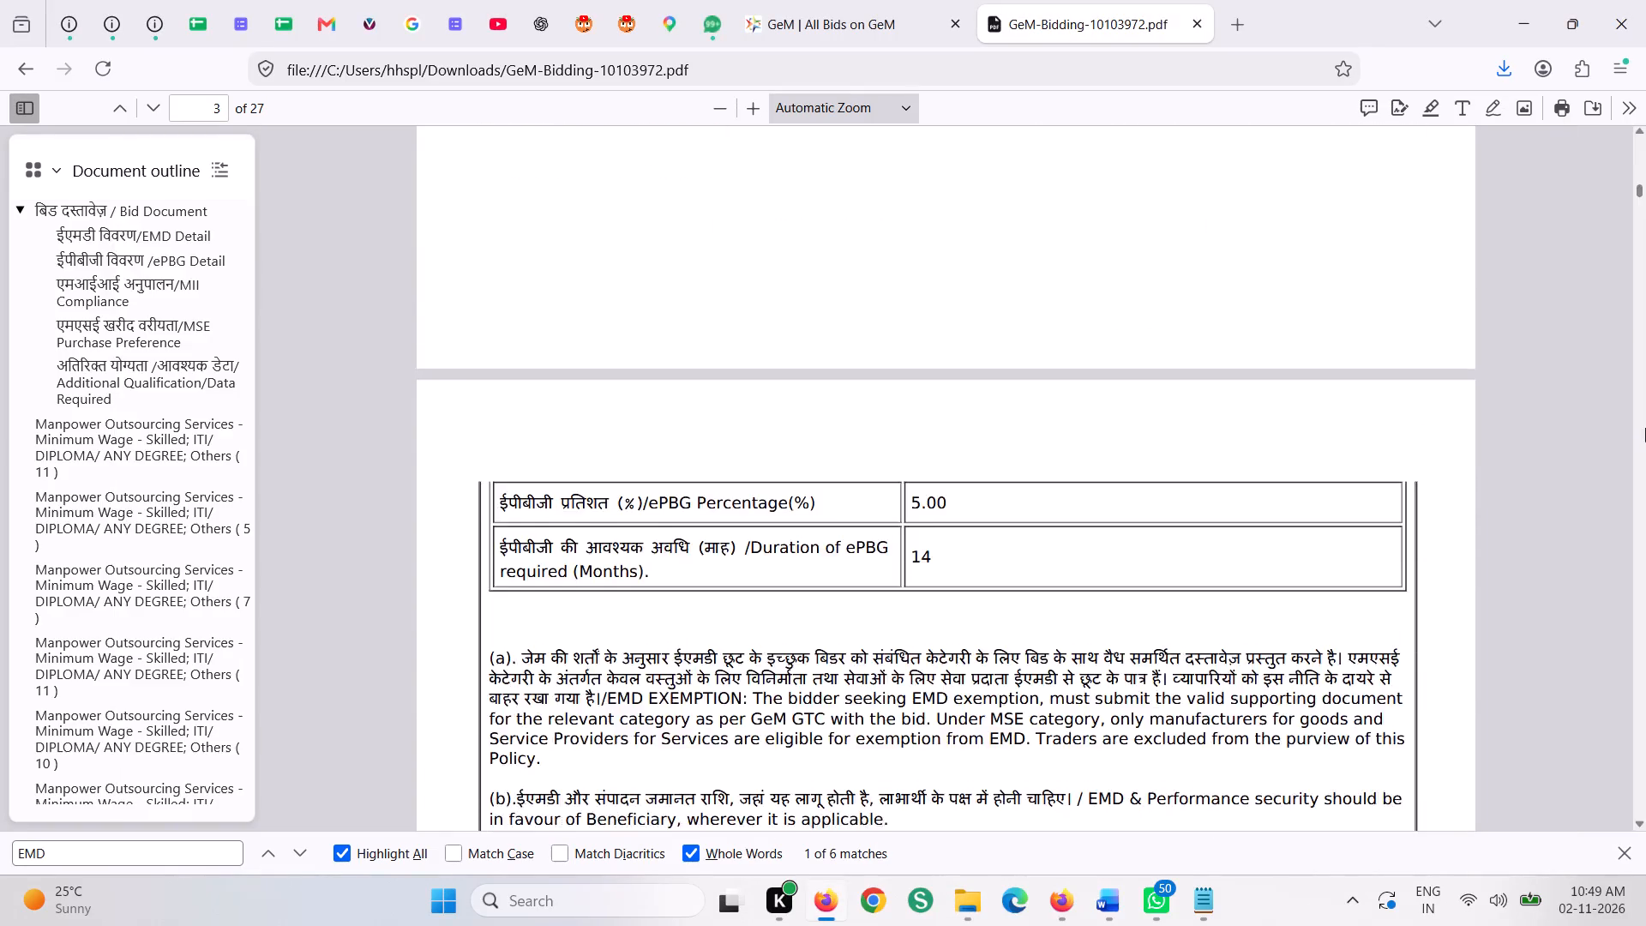
pyautogui.scroll(3, 1645, 428)
pyautogui.scroll(3, 1438, 427)
pyautogui.scroll(-1, 928, 586)
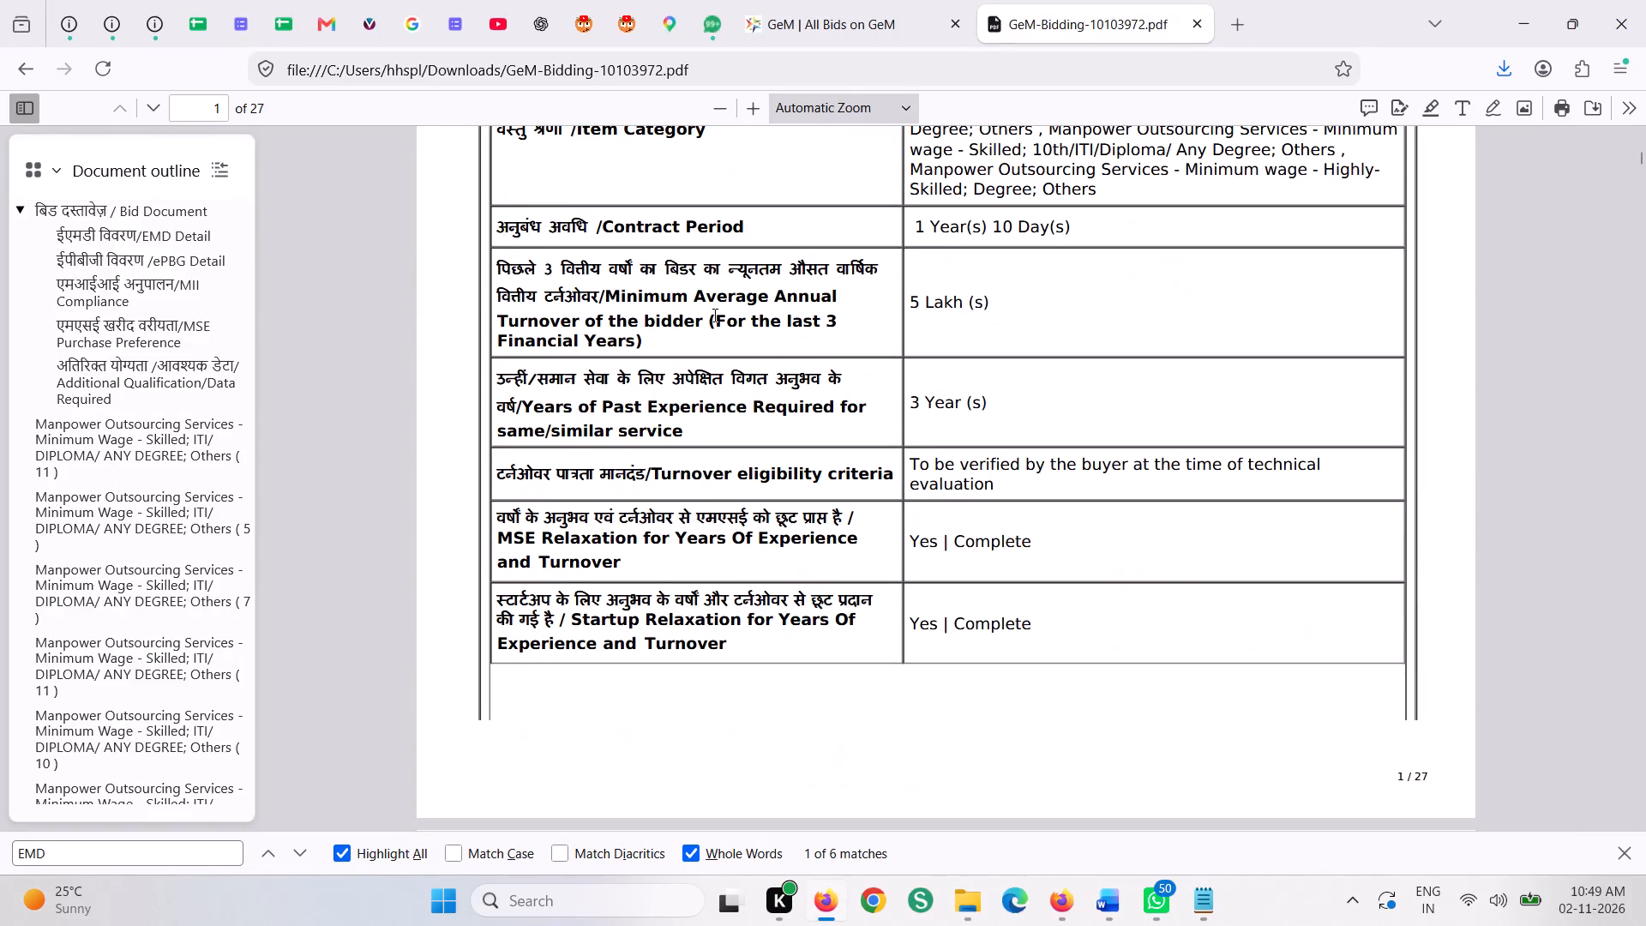
pyautogui.doubleClick(548, 322)
pyautogui.hotkey('ctrl', 'c')
pyautogui.hotkey('ctrl', 'c')
pyautogui.hotkey('alt', 'Tab')
pyautogui.hotkey('ctrl', 'v')
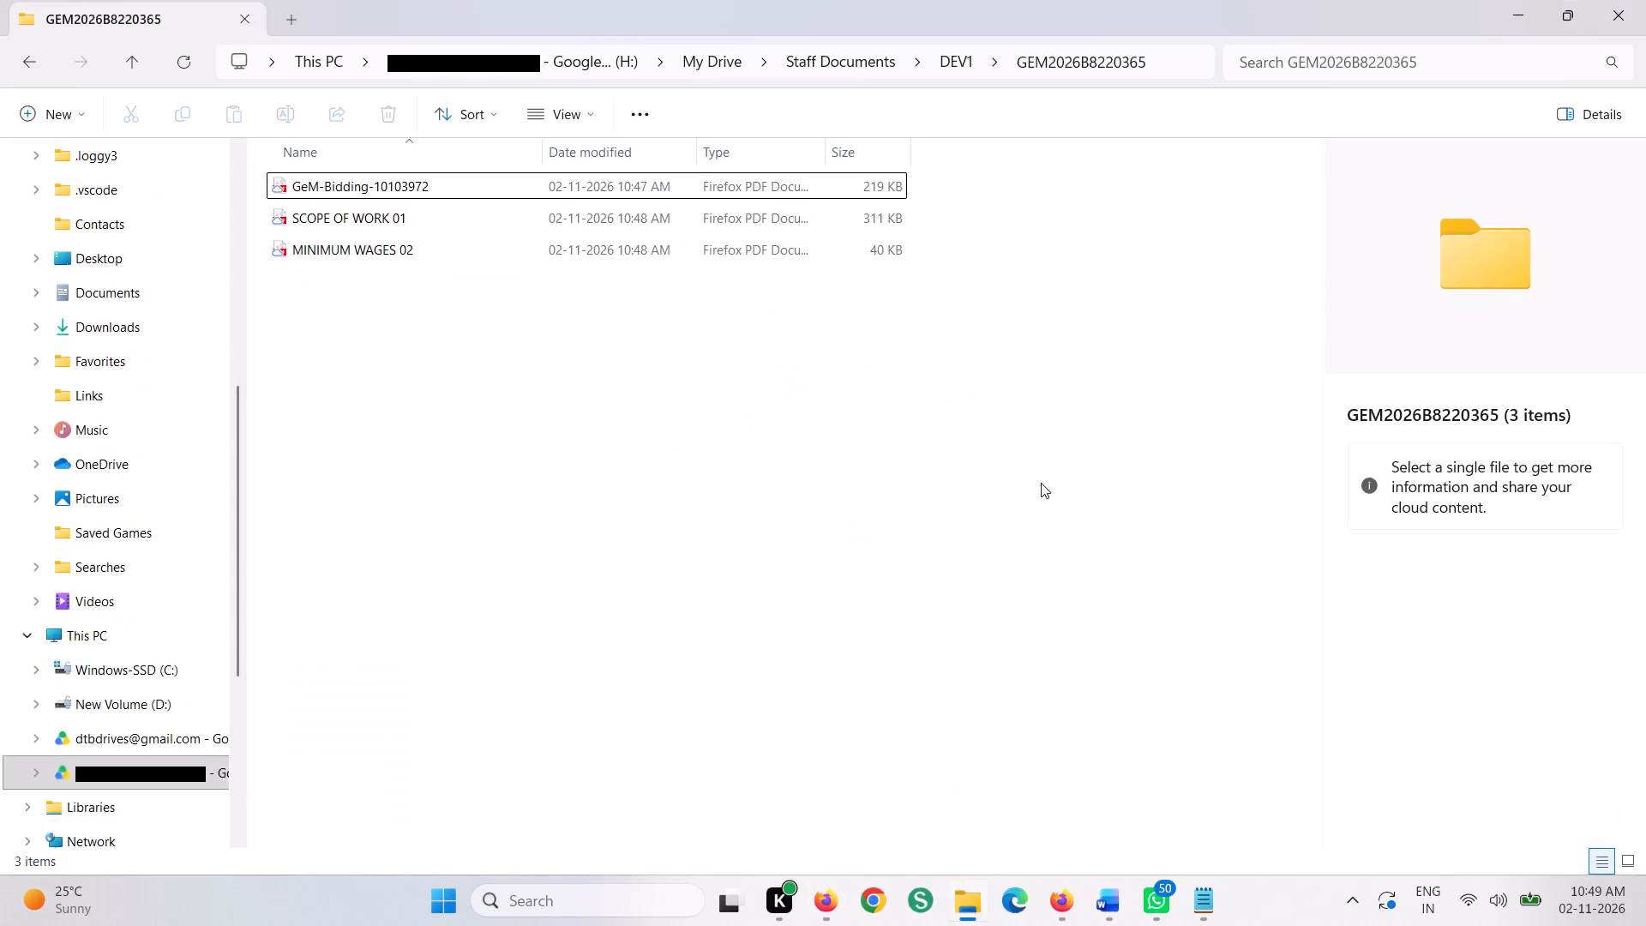
pyautogui.hotkey('alt', 'Tab')
pyautogui.click(1114, 893)
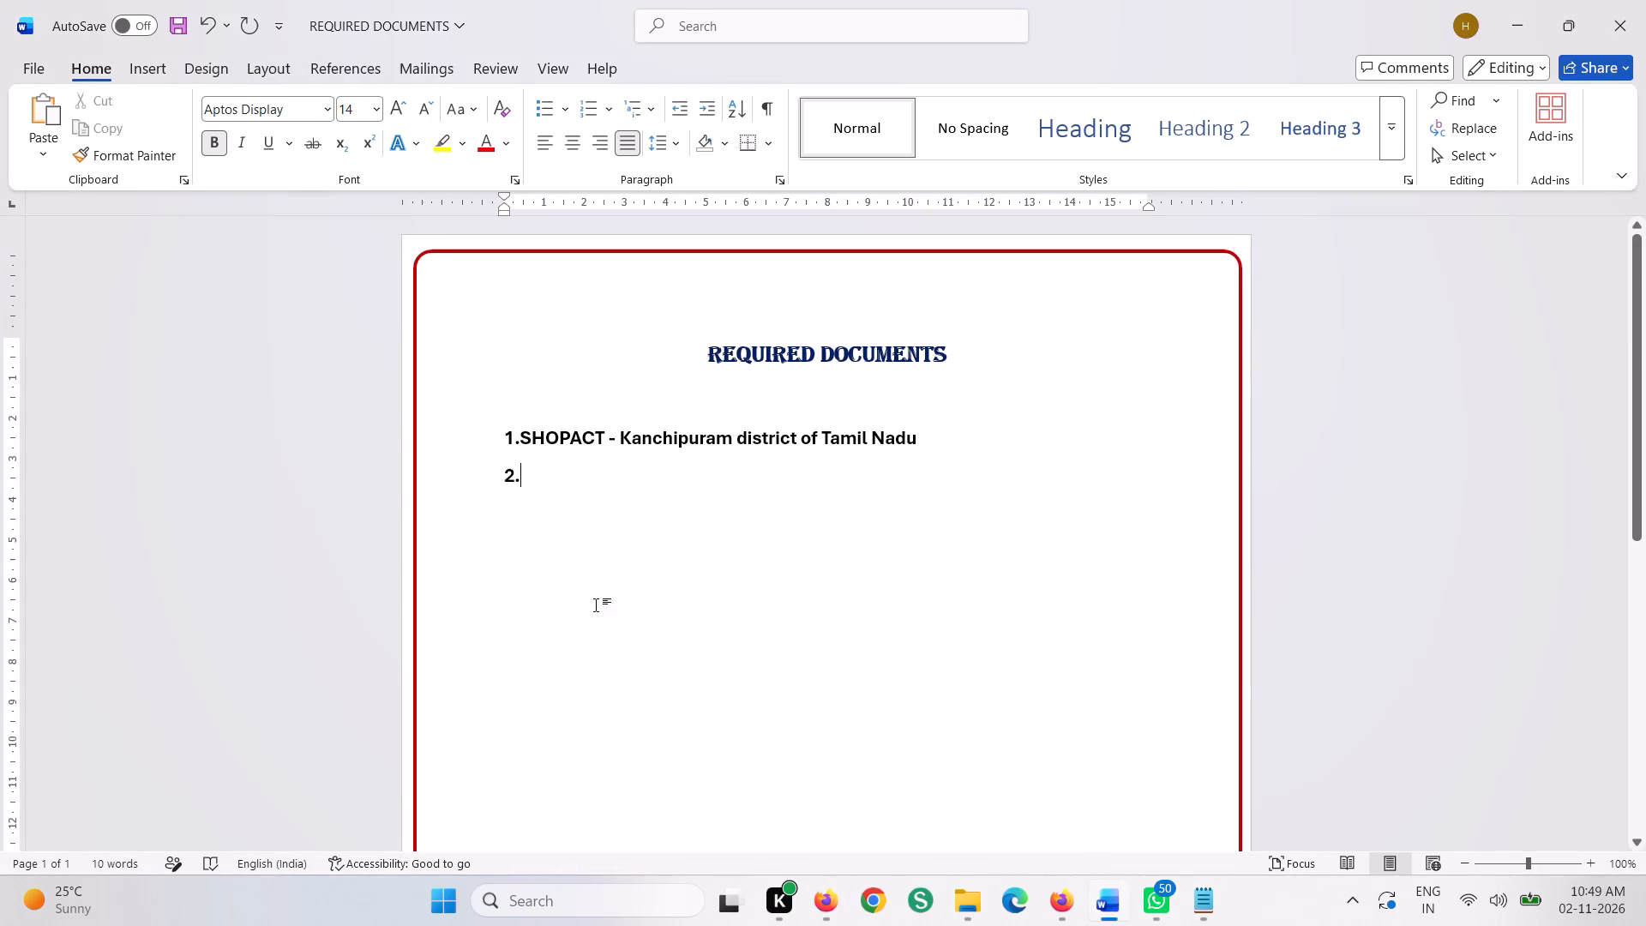
pyautogui.hotkey('ctrl', 'v')
pyautogui.write('-5 LAKH FOR 3 YEARS')
pyautogui.press('space')
pyautogui.press('Return')
pyautogui.write('3.')
# Copy "MSE Relaxation for Years Of Experience and Turnover" from the bid document into item 3 and join it onto one line.
pyautogui.hotkey('alt', 'Tab')
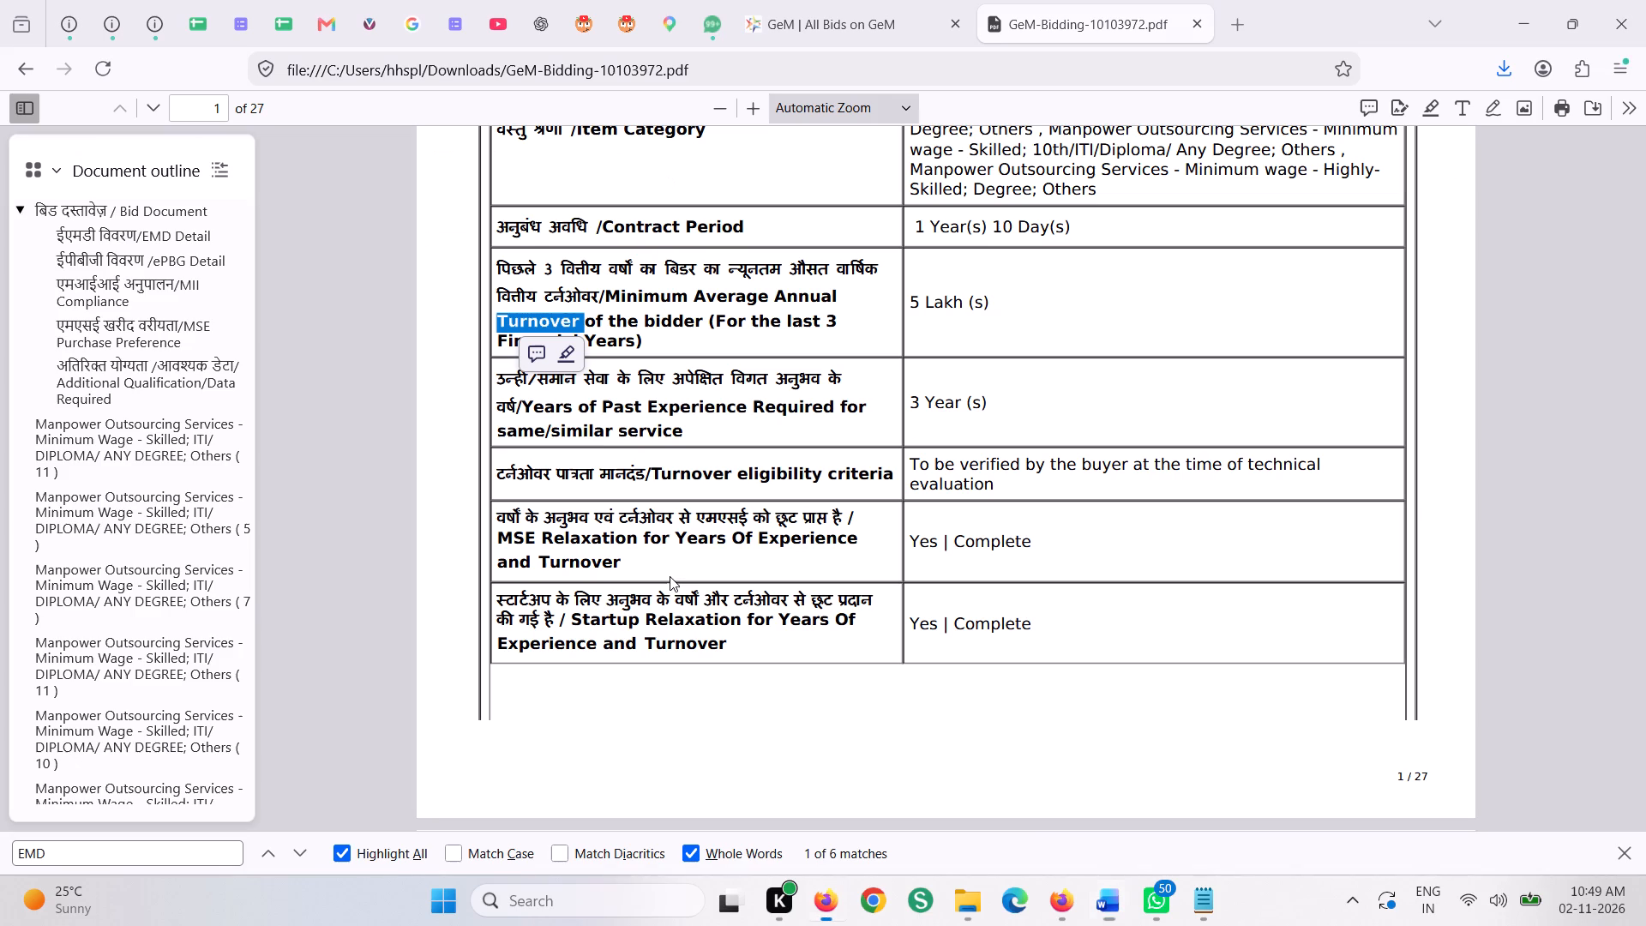
pyautogui.click(519, 540)
pyautogui.moveTo(519, 540); pyautogui.dragTo(617, 563)
pyautogui.hotkey('ctrl', 'c')
pyautogui.hotkey('ctrl', 'c')
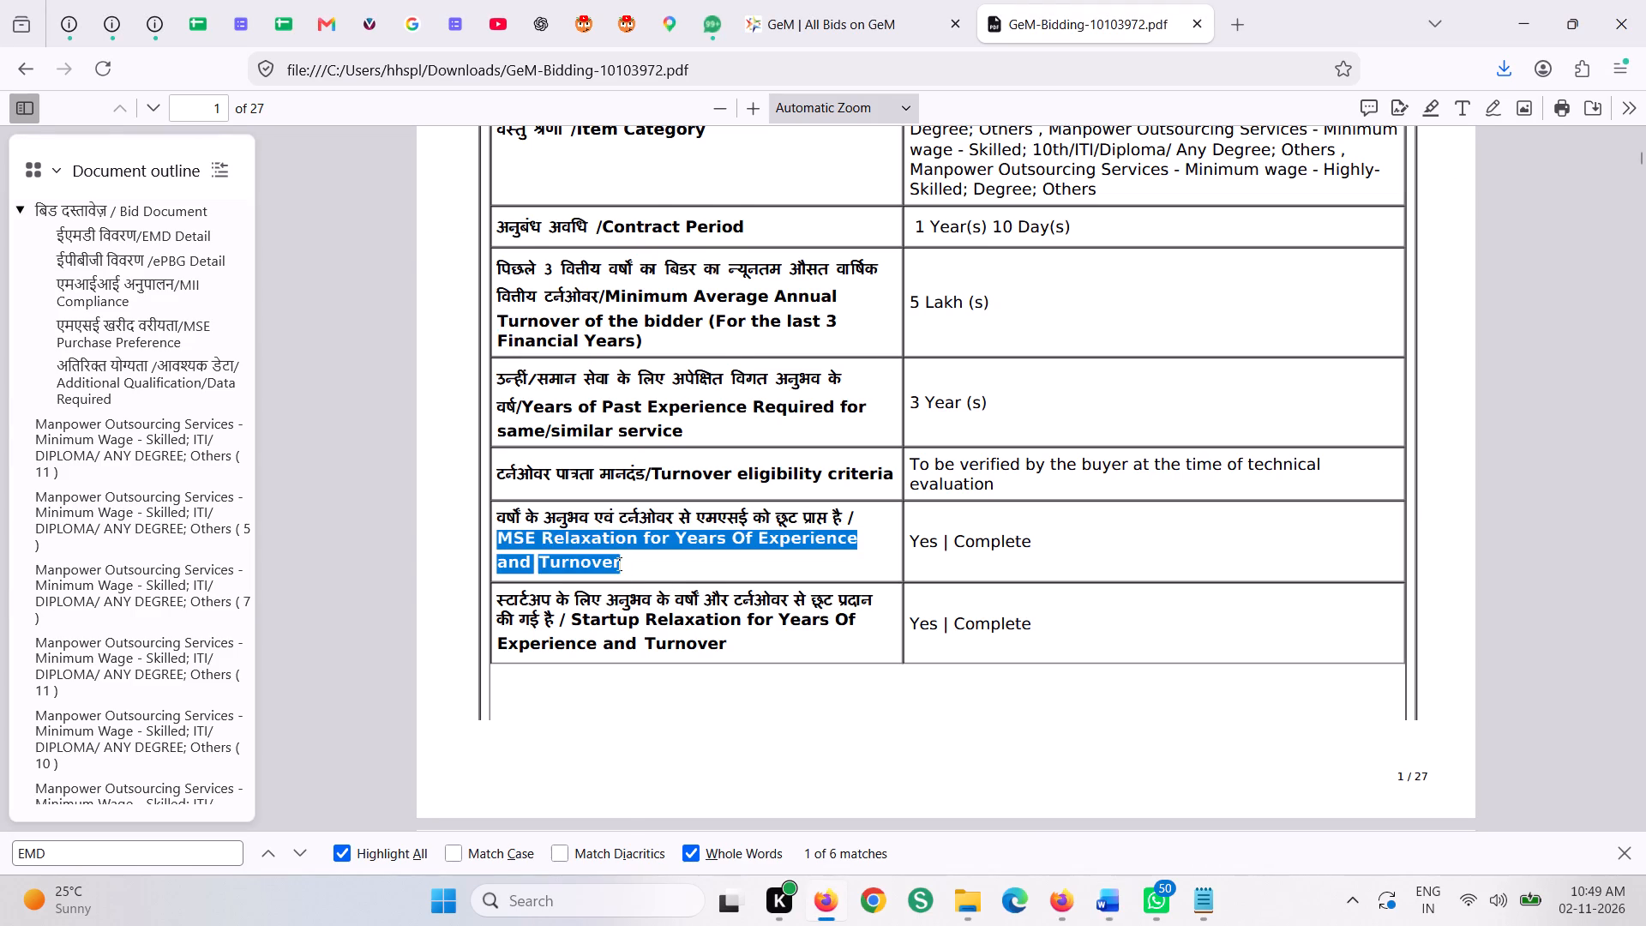
pyautogui.moveTo(617, 563); pyautogui.dragTo(620, 564)
pyautogui.hotkey('alt', 'Tab')
pyautogui.hotkey('ctrl', 'v')
pyautogui.click(497, 549)
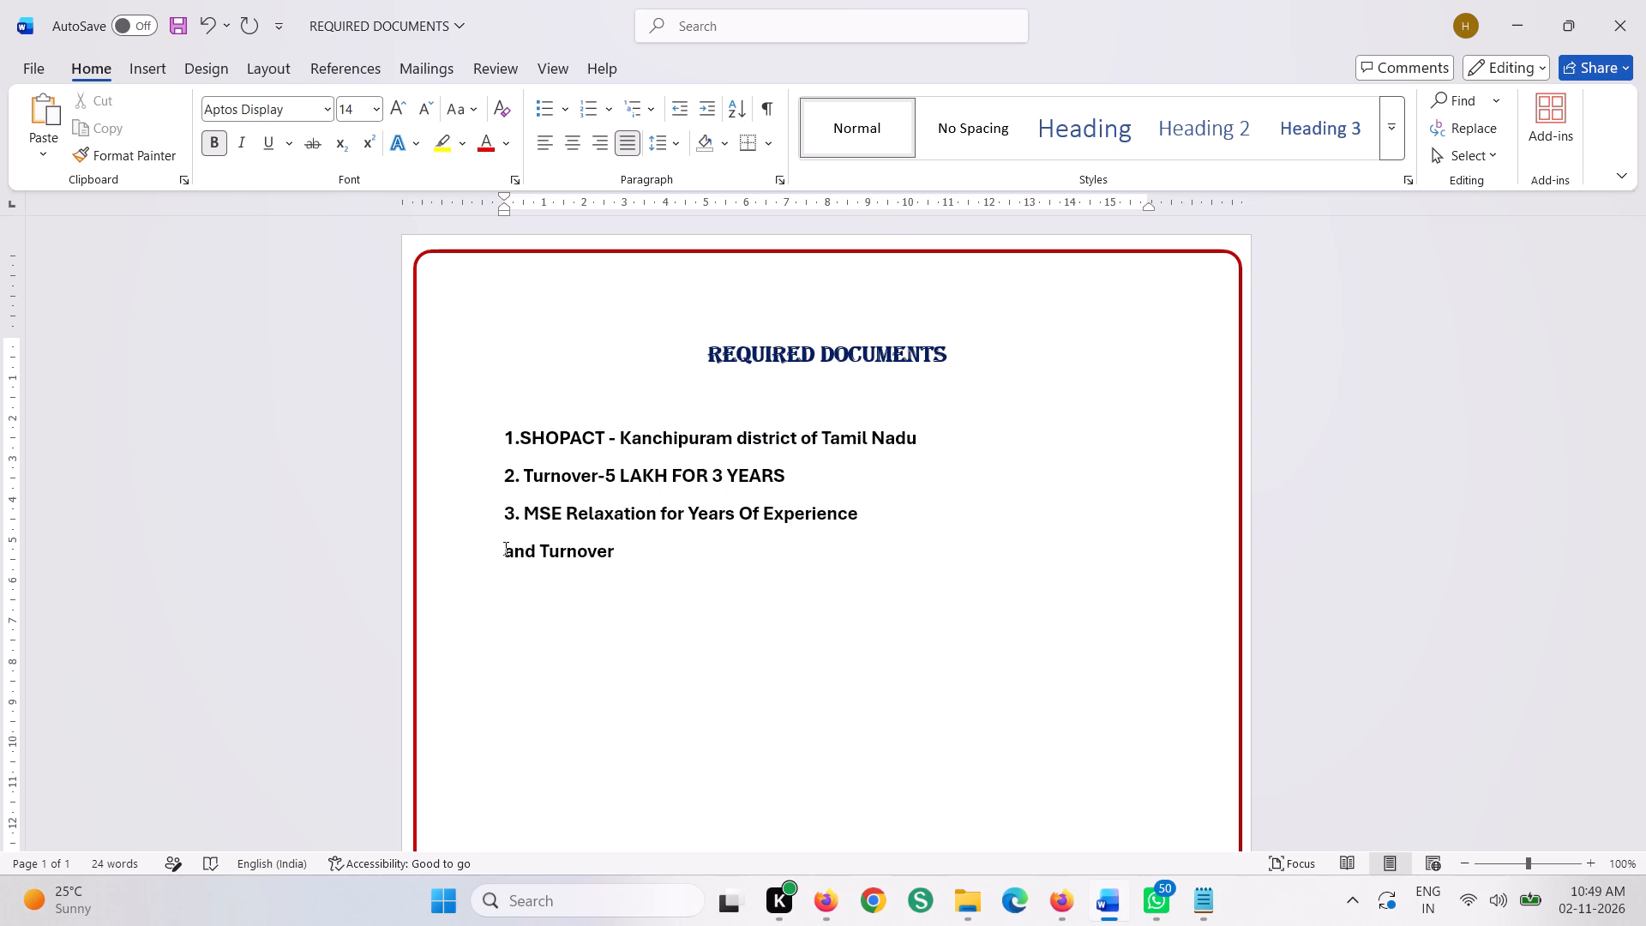
pyautogui.hotkey('alt', 'Tab')
pyautogui.hotkey('alt', 'Tab')
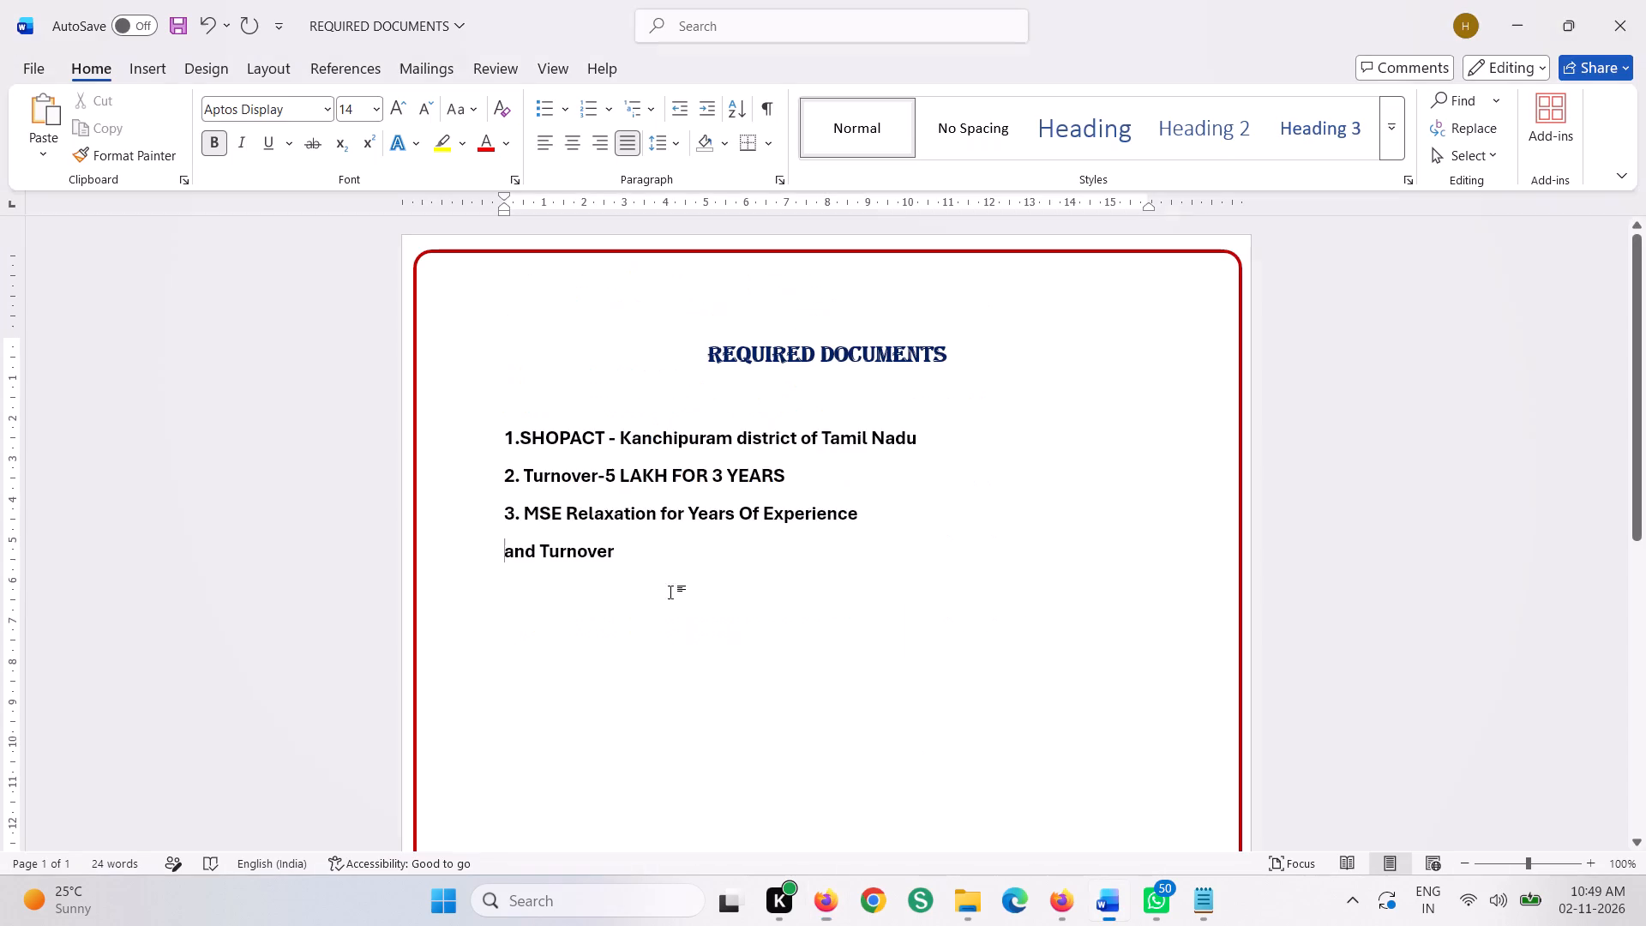
pyautogui.press('BackSpace')
pyautogui.press('space')
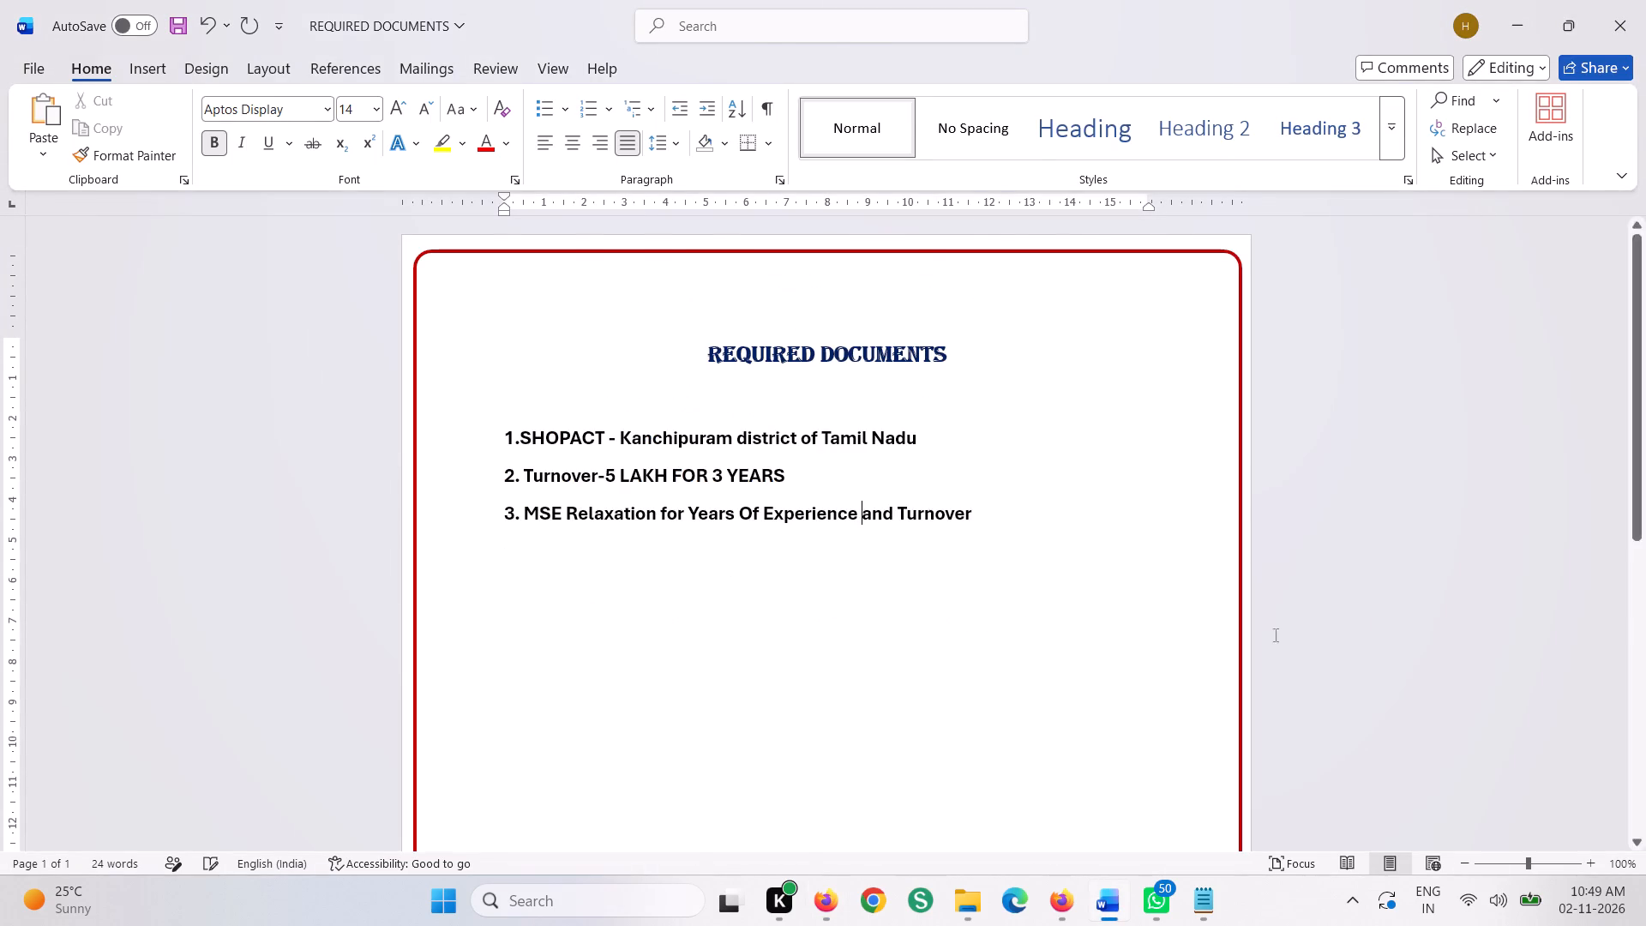
# Append "- YES" to the end of the MSE relaxation entry in item 3.
pyautogui.hotkey('alt', 'Tab')
pyautogui.hotkey('alt', 'Tab')
pyautogui.click(1036, 526)
pyautogui.write('- YES')
pyautogui.press('space')
# Copy "Startup" from the bid document and insert "& Startup" after "MSE" in item 3.
pyautogui.hotkey('alt', 'Tab')
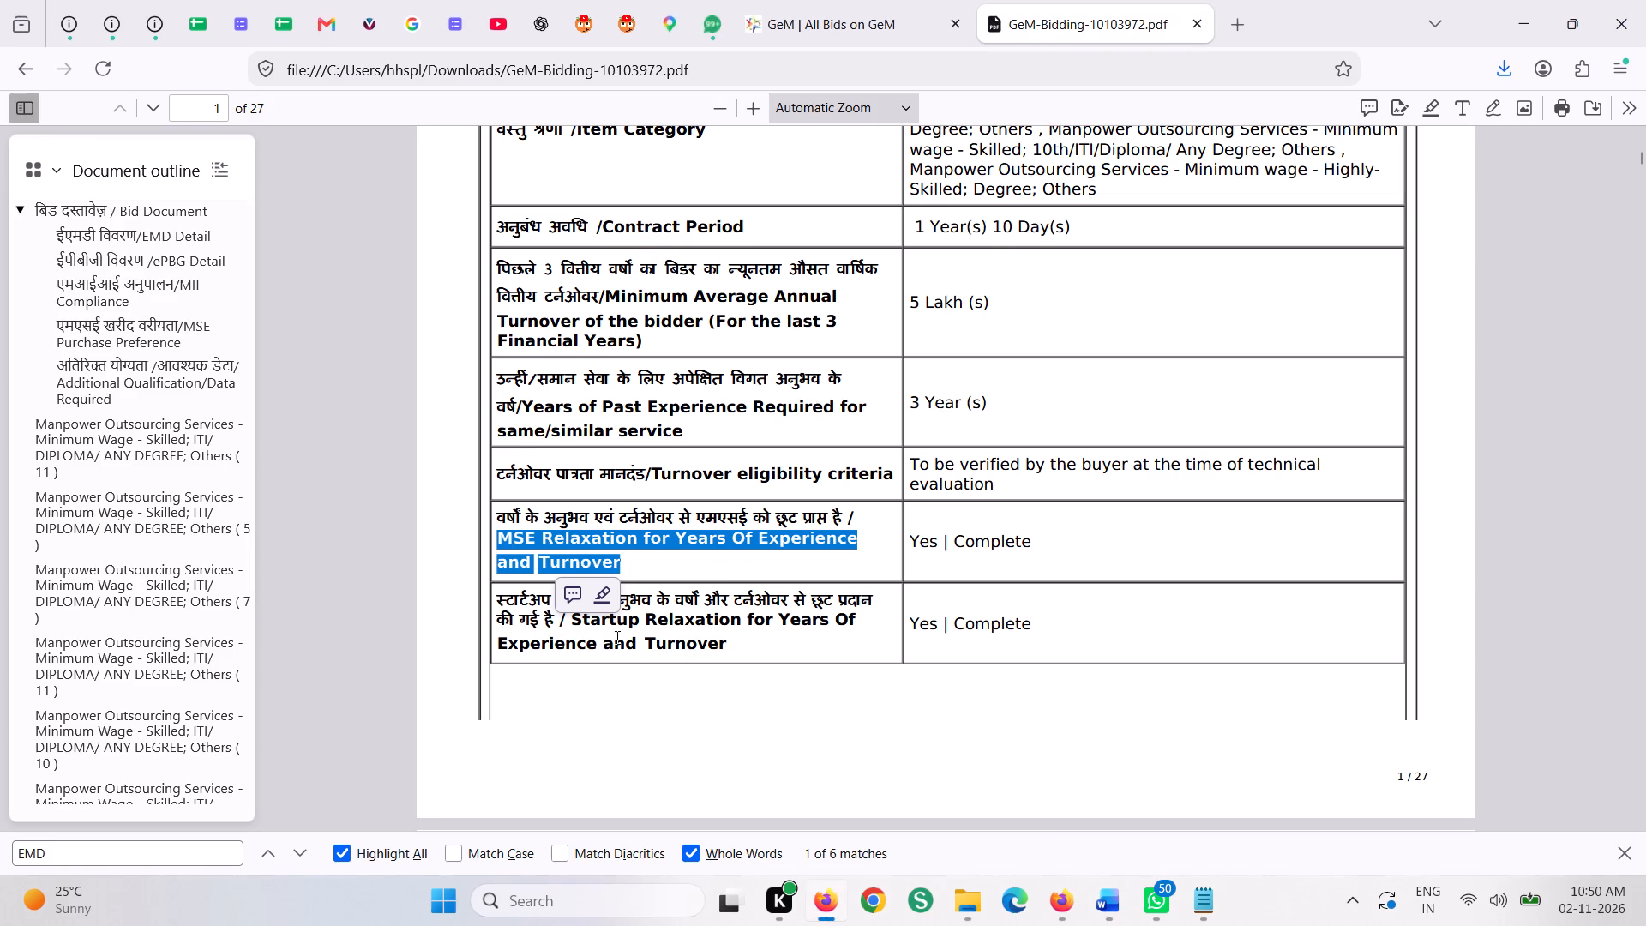
pyautogui.doubleClick(611, 622)
pyautogui.hotkey('ctrl', 'c')
pyautogui.hotkey('ctrl', 'c')
pyautogui.hotkey('alt', 'Tab')
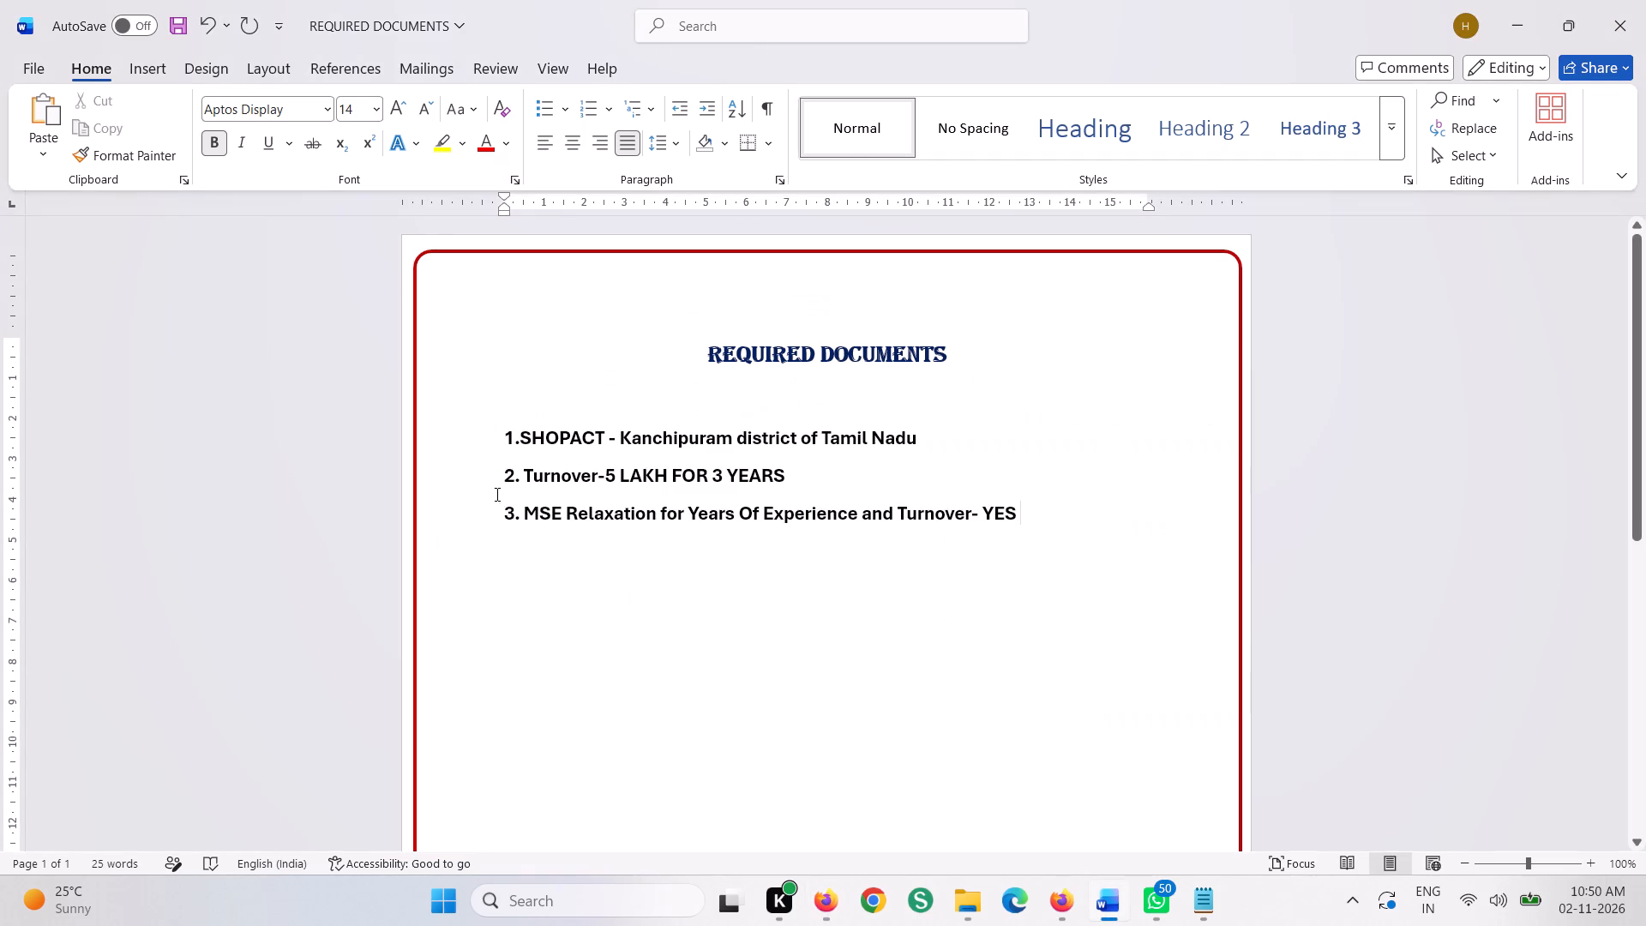
pyautogui.click(561, 508)
pyautogui.write('&')
pyautogui.press('space')
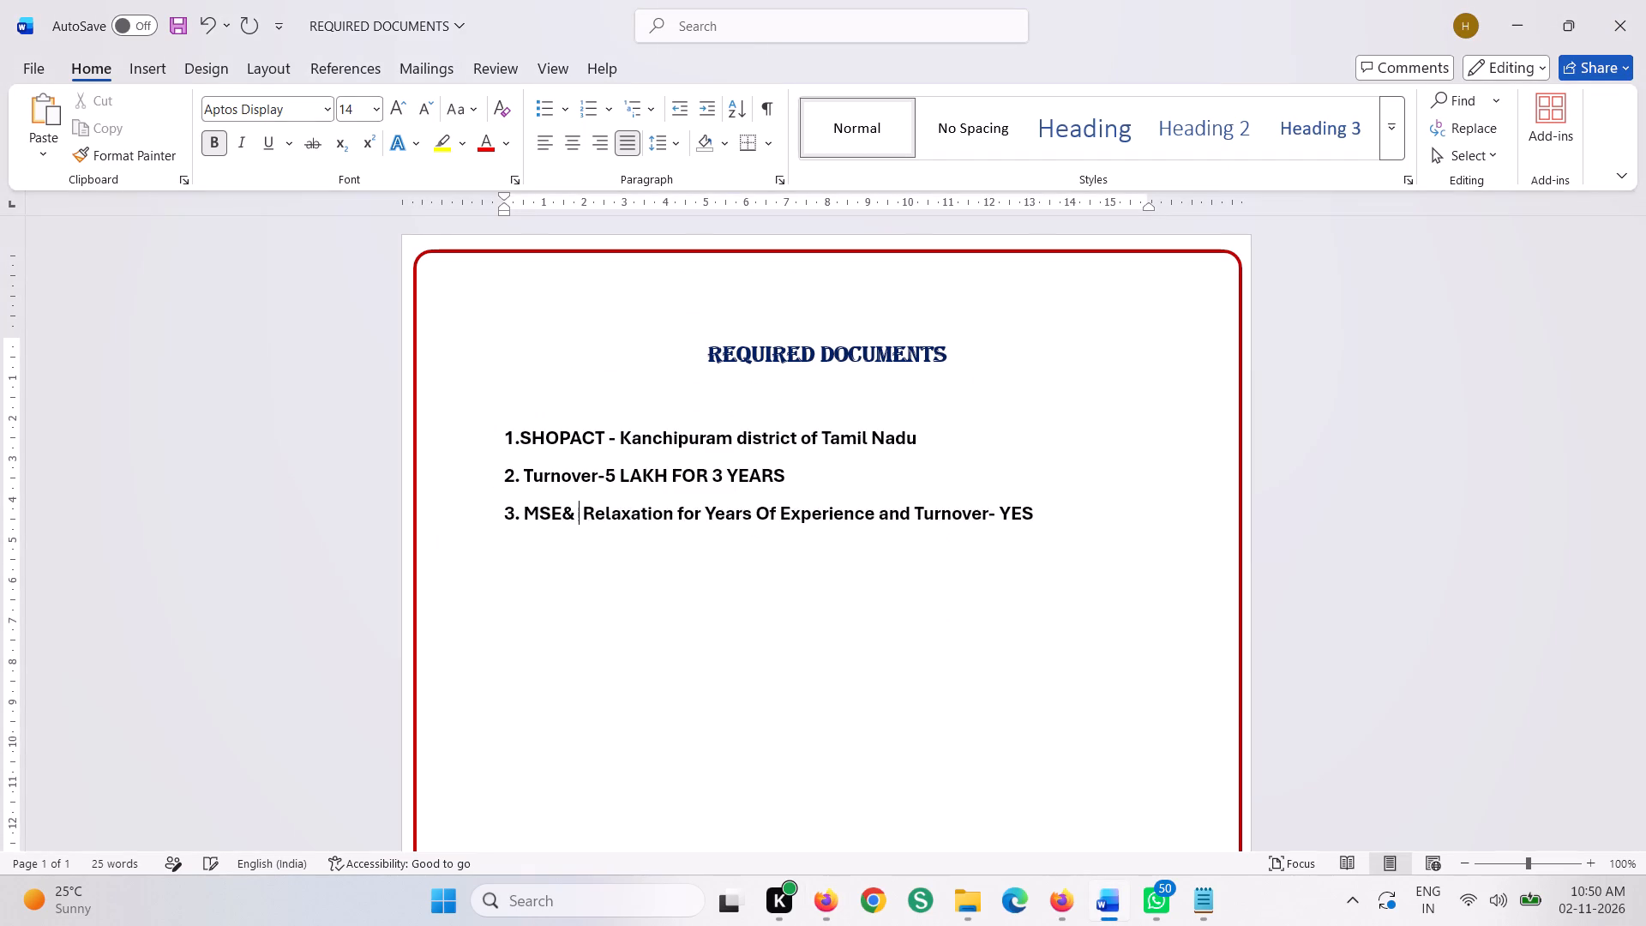
pyautogui.hotkey('ctrl', 'v')
# Copy the "Type of Bid" label from the bid document and paste it in Word as new item 4.
pyautogui.hotkey('alt', 'Tab')
pyautogui.scroll(-4, 602, 497)
pyautogui.scroll(1, 713, 520)
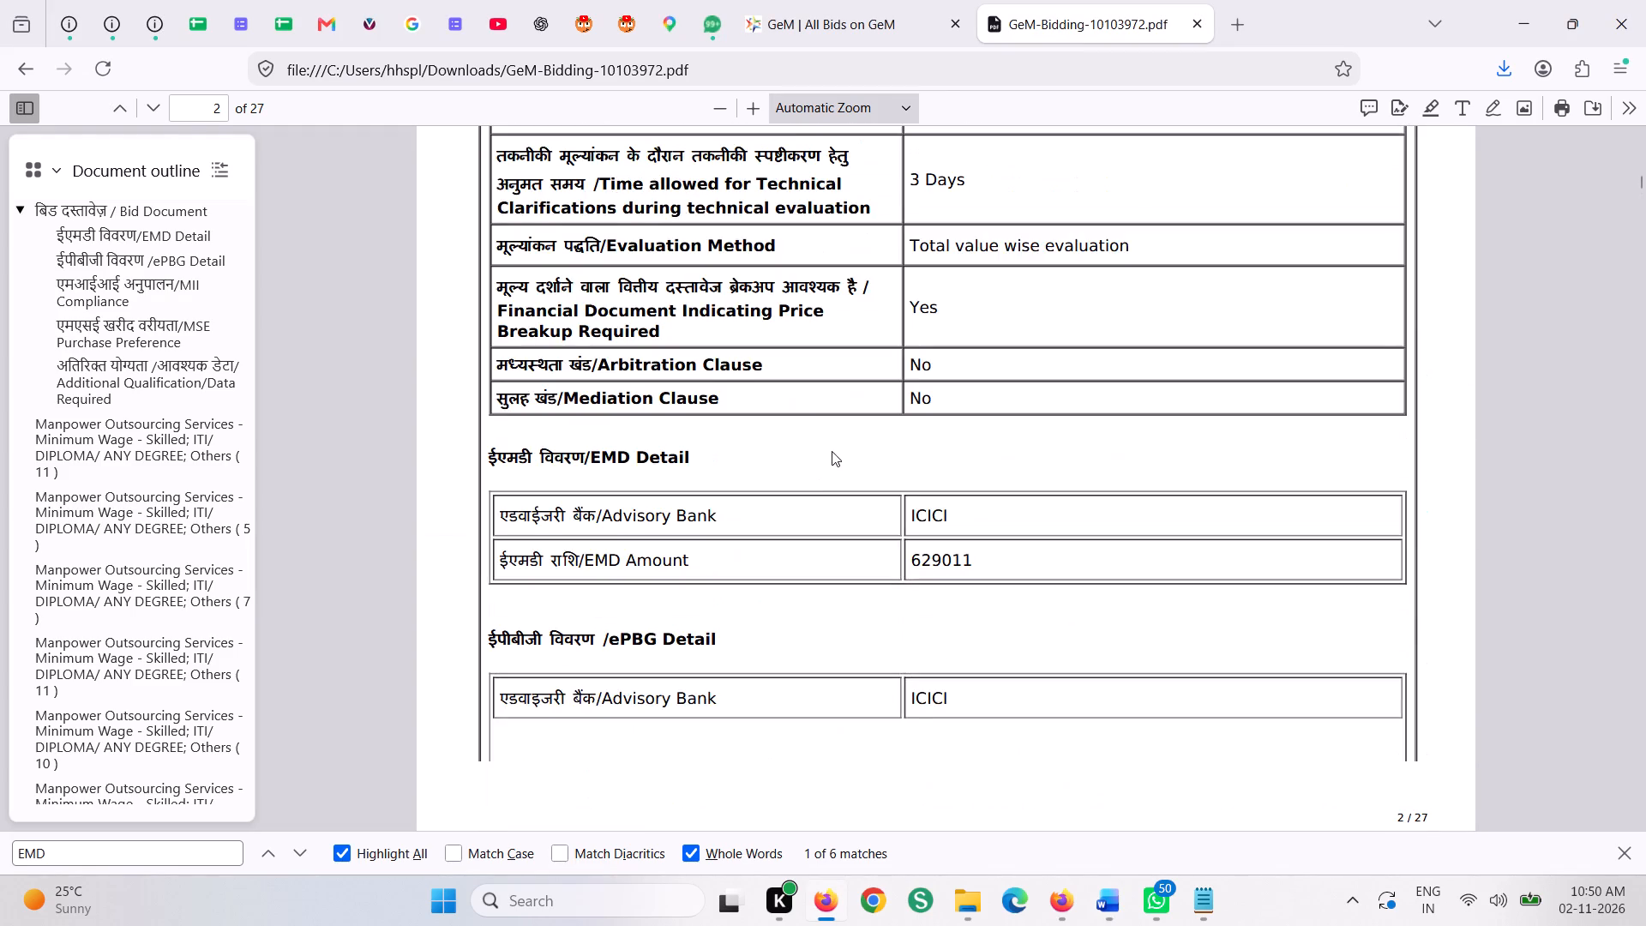
pyautogui.scroll(1, 840, 452)
pyautogui.click(604, 605)
pyautogui.moveTo(604, 605); pyautogui.dragTo(711, 602)
pyautogui.hotkey('ctrl', 'c')
pyautogui.hotkey('ctrl', 'c')
pyautogui.hotkey('alt', 'Tab')
pyautogui.click(1093, 524)
pyautogui.click(1121, 521)
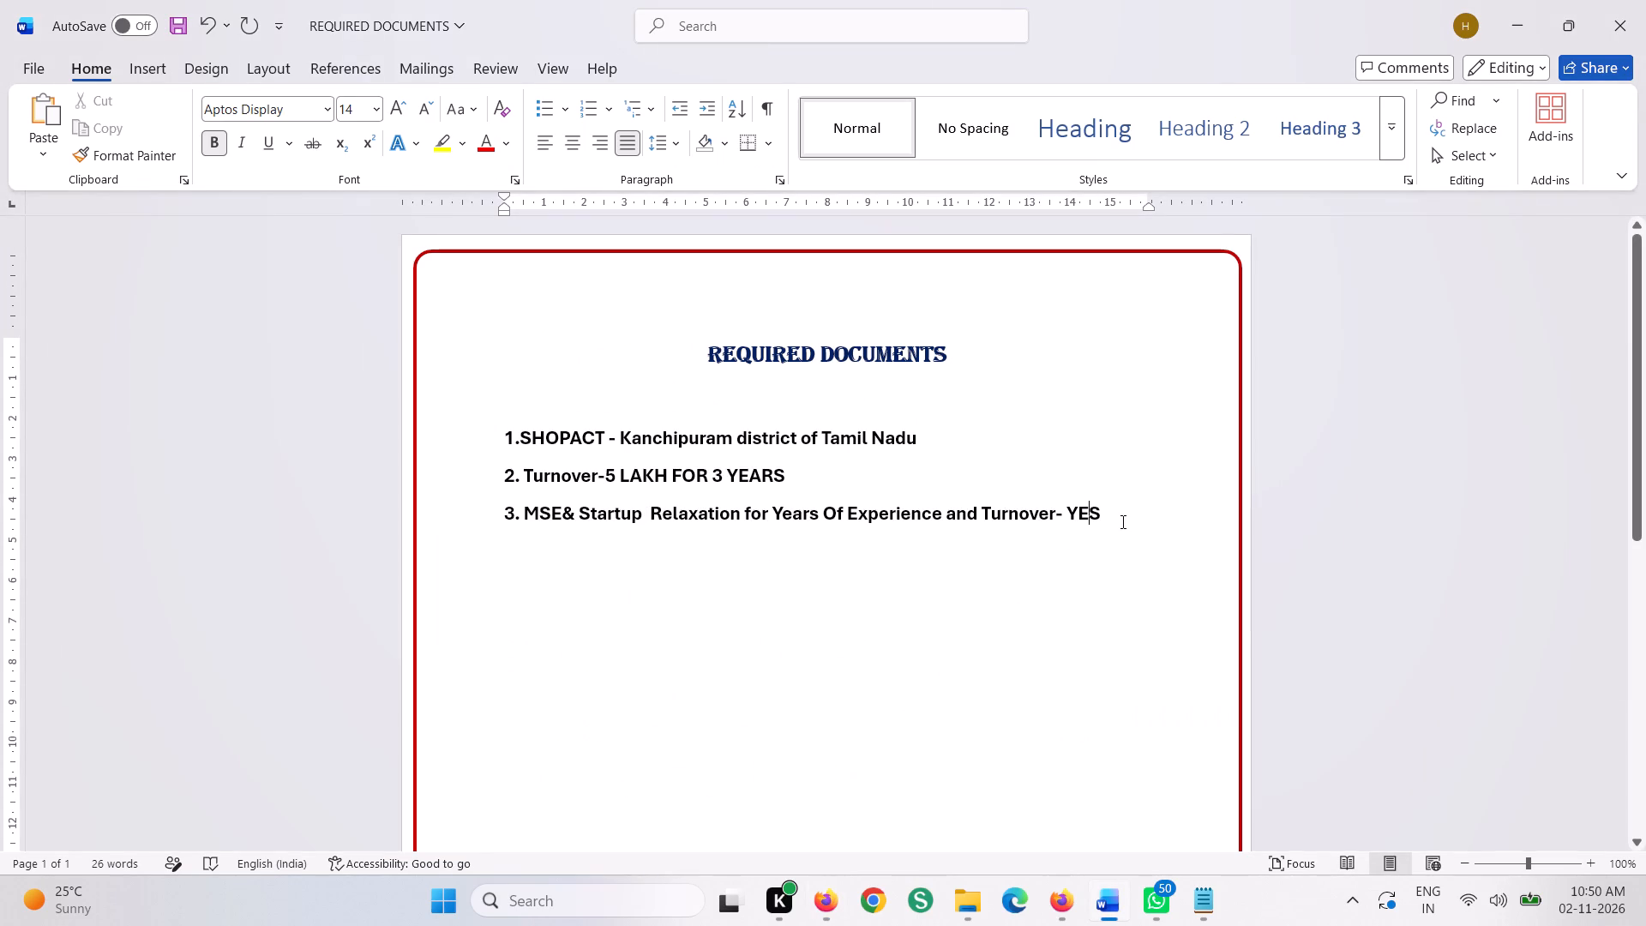
pyautogui.press('Return')
pyautogui.write('4.')
pyautogui.hotkey('ctrl', 'v')
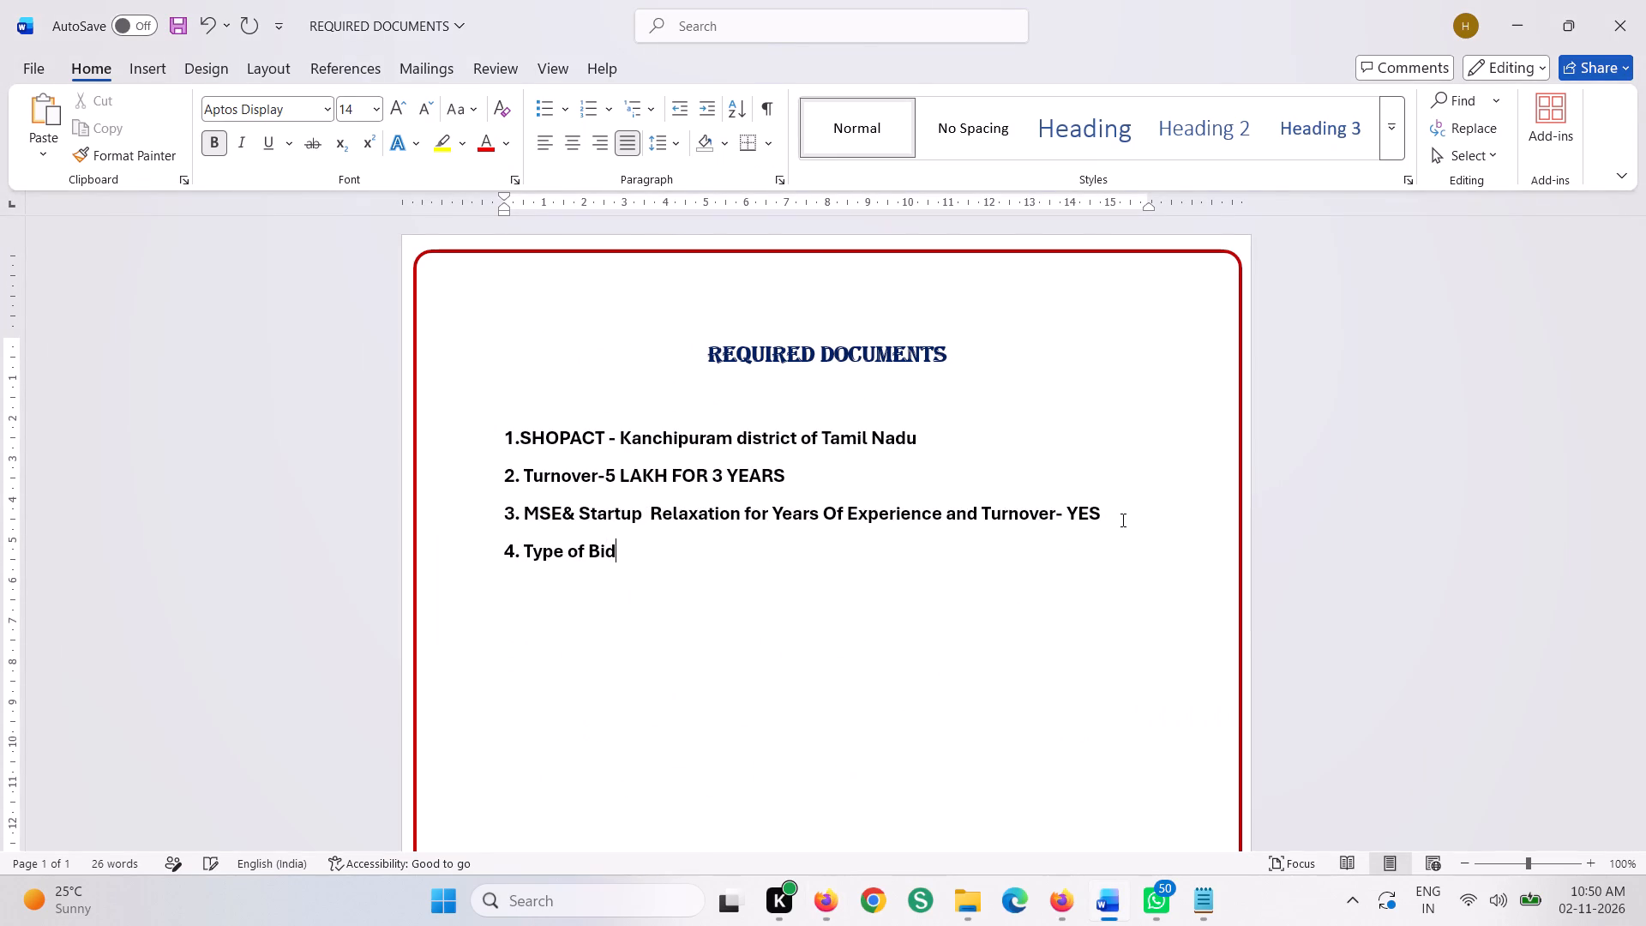
# Complete item 4 with a hyphen and "Two Packet Bid" copied from the bid document, and start item 5.
pyautogui.press('-')
pyautogui.hotkey('alt', 'Tab')
pyautogui.tripleClick(946, 607)
pyautogui.hotkey('ctrl', 'c')
pyautogui.hotkey('ctrl', 'c')
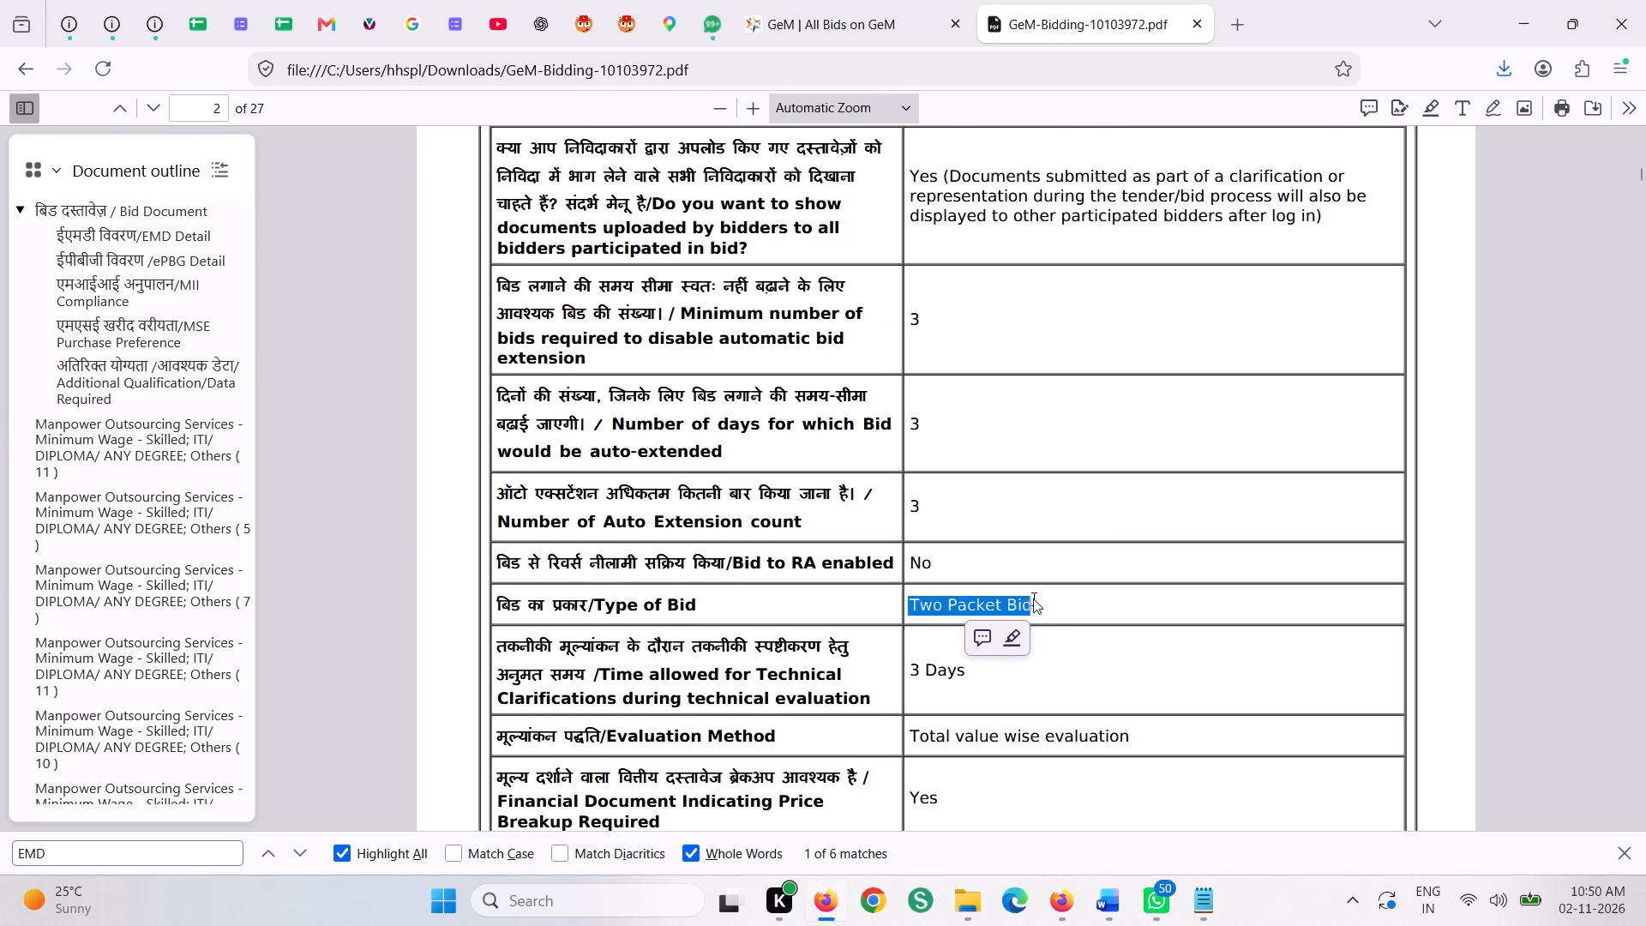
pyautogui.hotkey('alt', 'Tab')
pyautogui.hotkey('ctrl', 'v')
pyautogui.press('Return')
pyautogui.write('5.')
# Review the bid document's EMD and additional qualification sections, and view the linked minimum wages PDF 1793356320.pdf.
pyautogui.hotkey('alt', 'Tab')
pyautogui.scroll(-2, 994, 553)
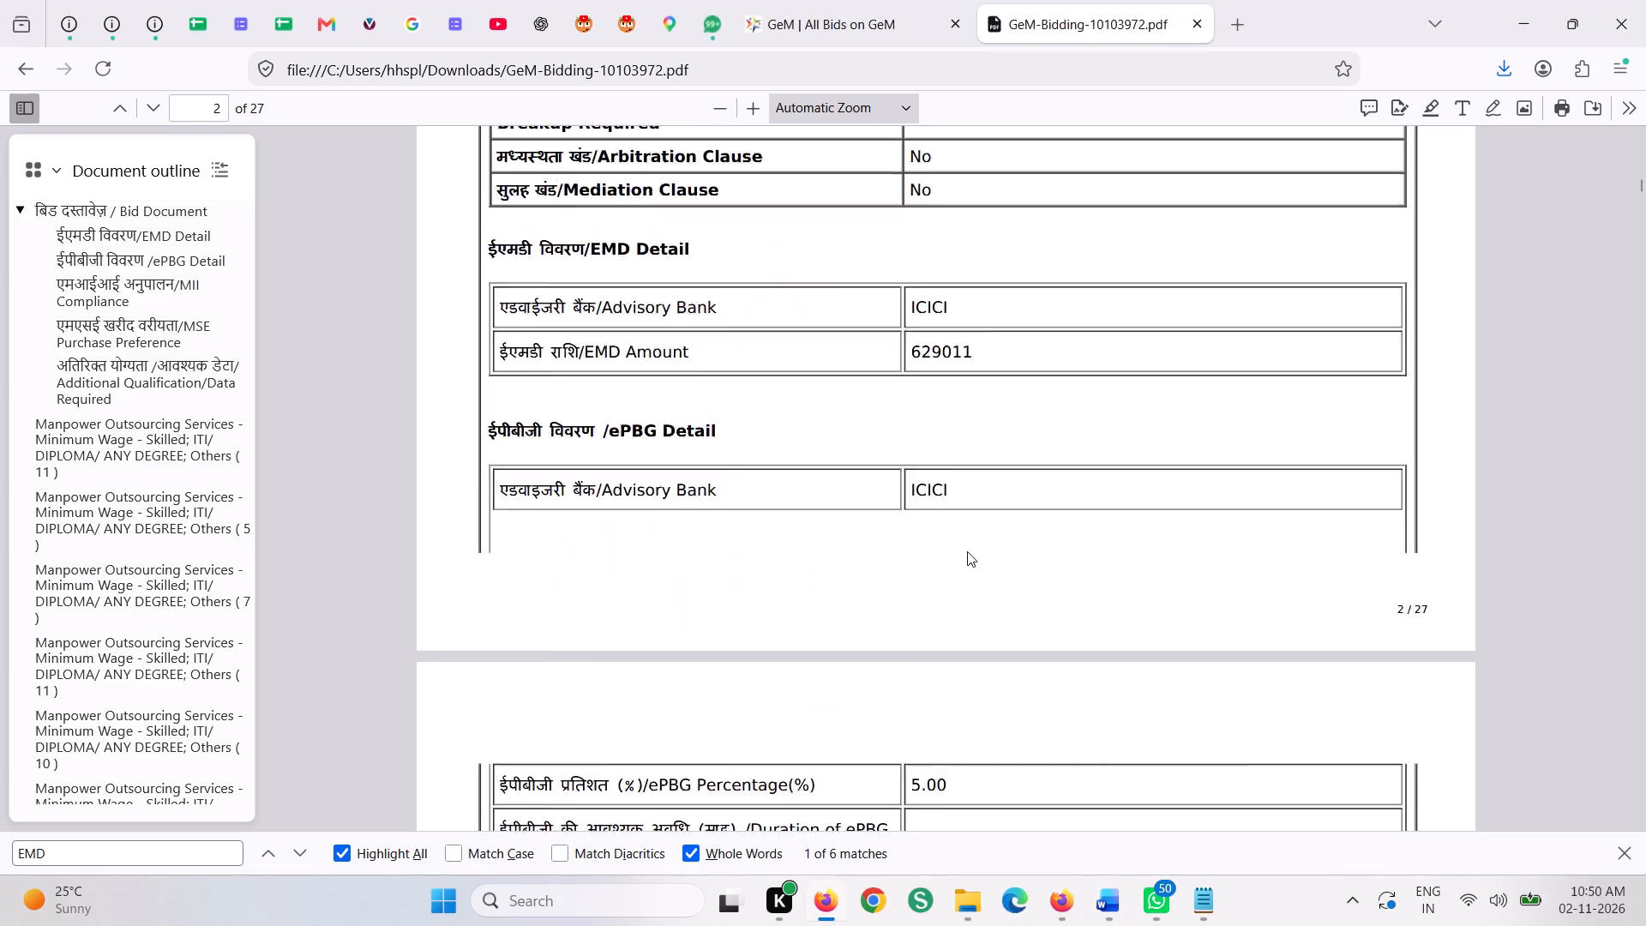
pyautogui.scroll(1, 826, 568)
pyautogui.scroll(1, 919, 630)
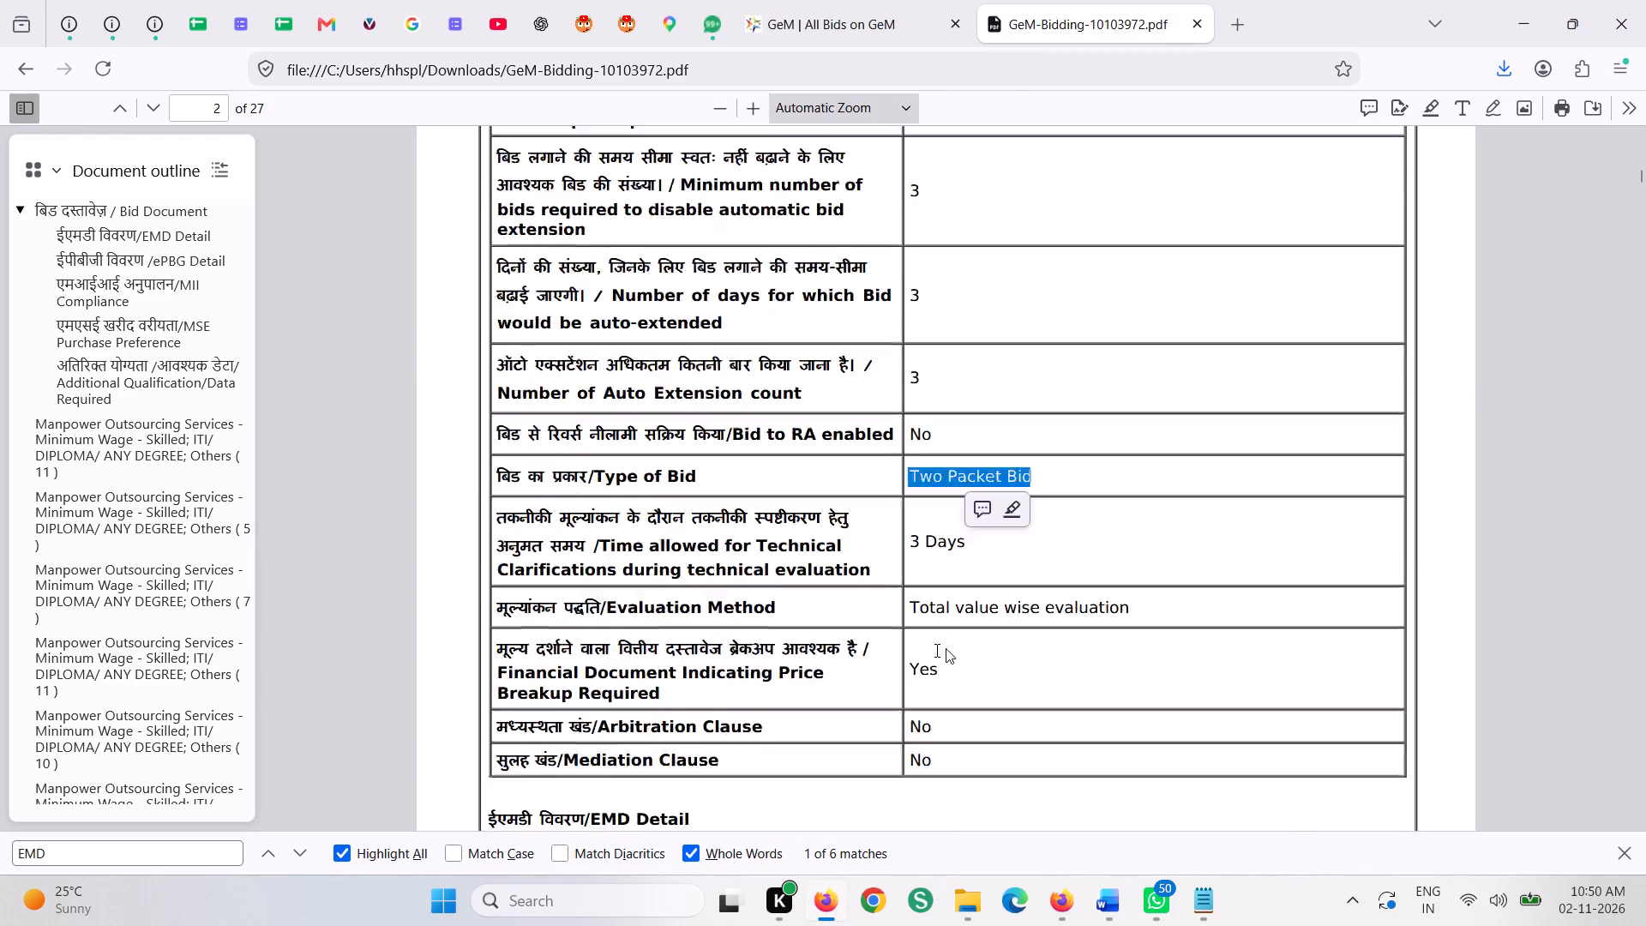
pyautogui.scroll(-7, 970, 625)
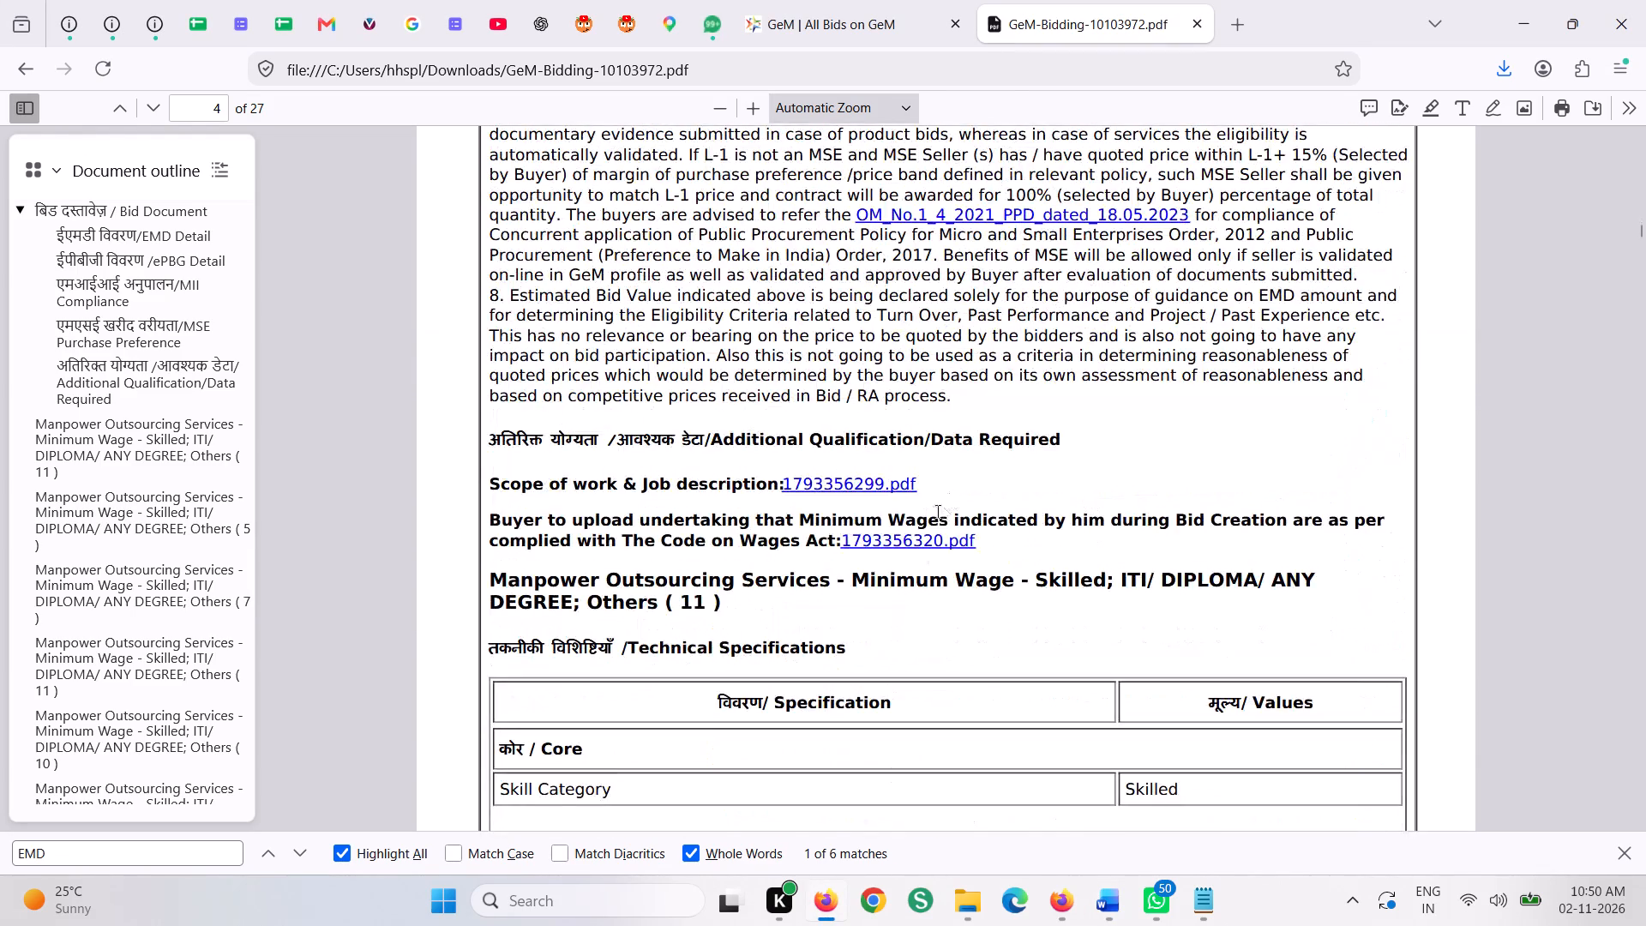
pyautogui.click(889, 543)
pyautogui.scroll(2, 977, 575)
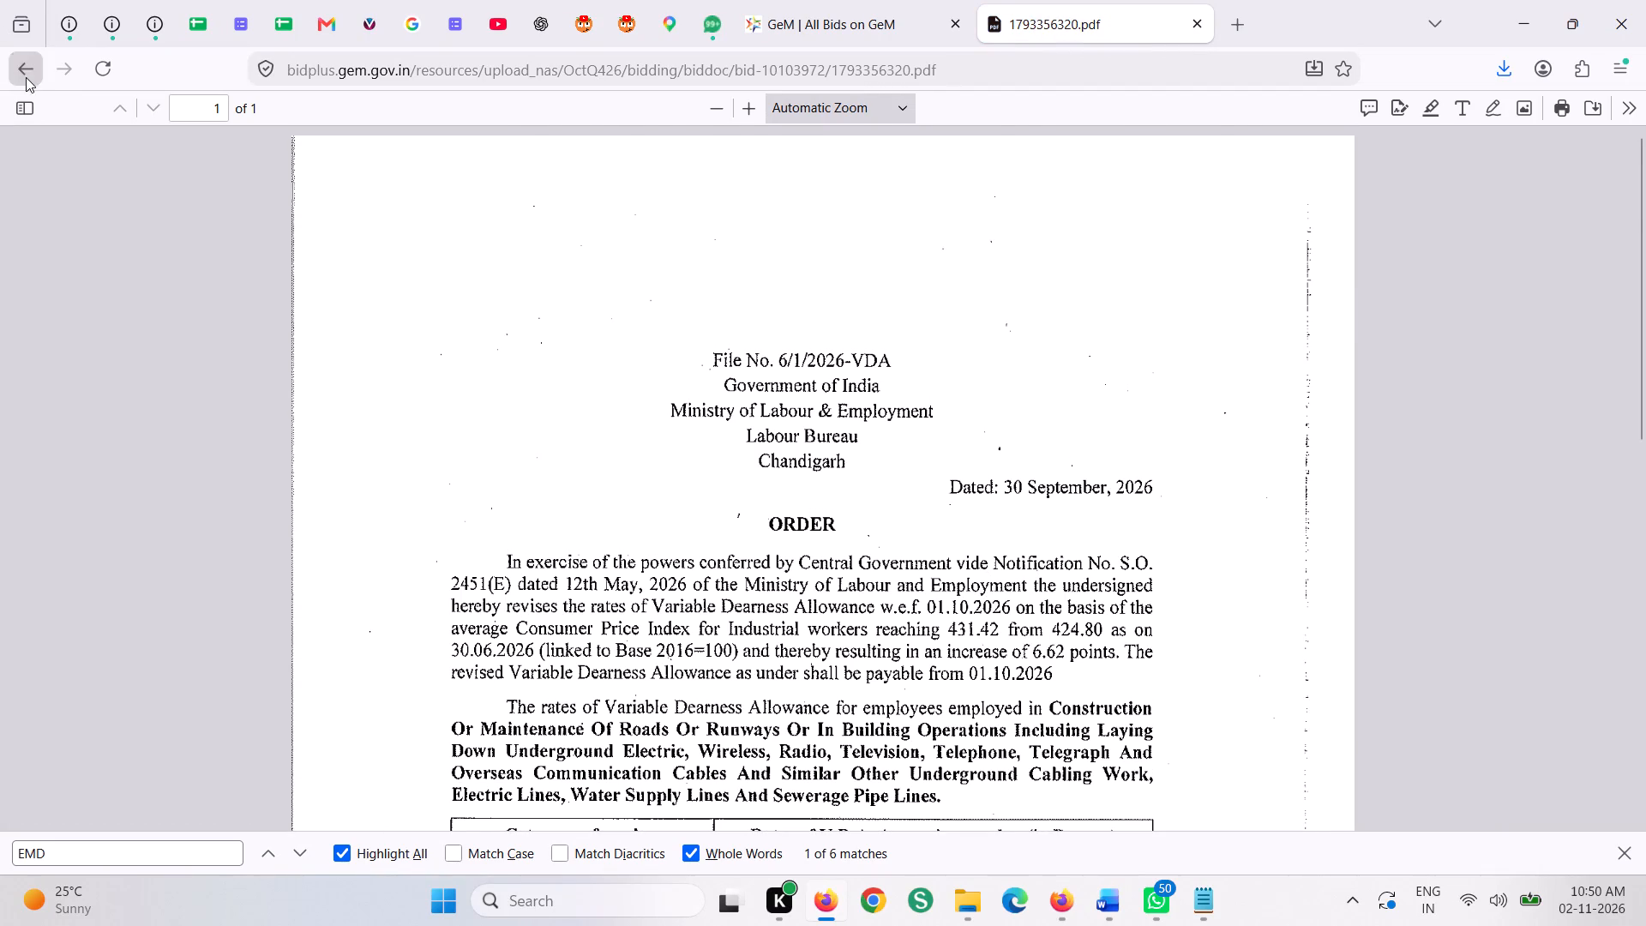
pyautogui.click(26, 77)
# Examine the rest of the bid document's specifications and consignee tables through to the buyer-added ATC clauses.
pyautogui.click(976, 881)
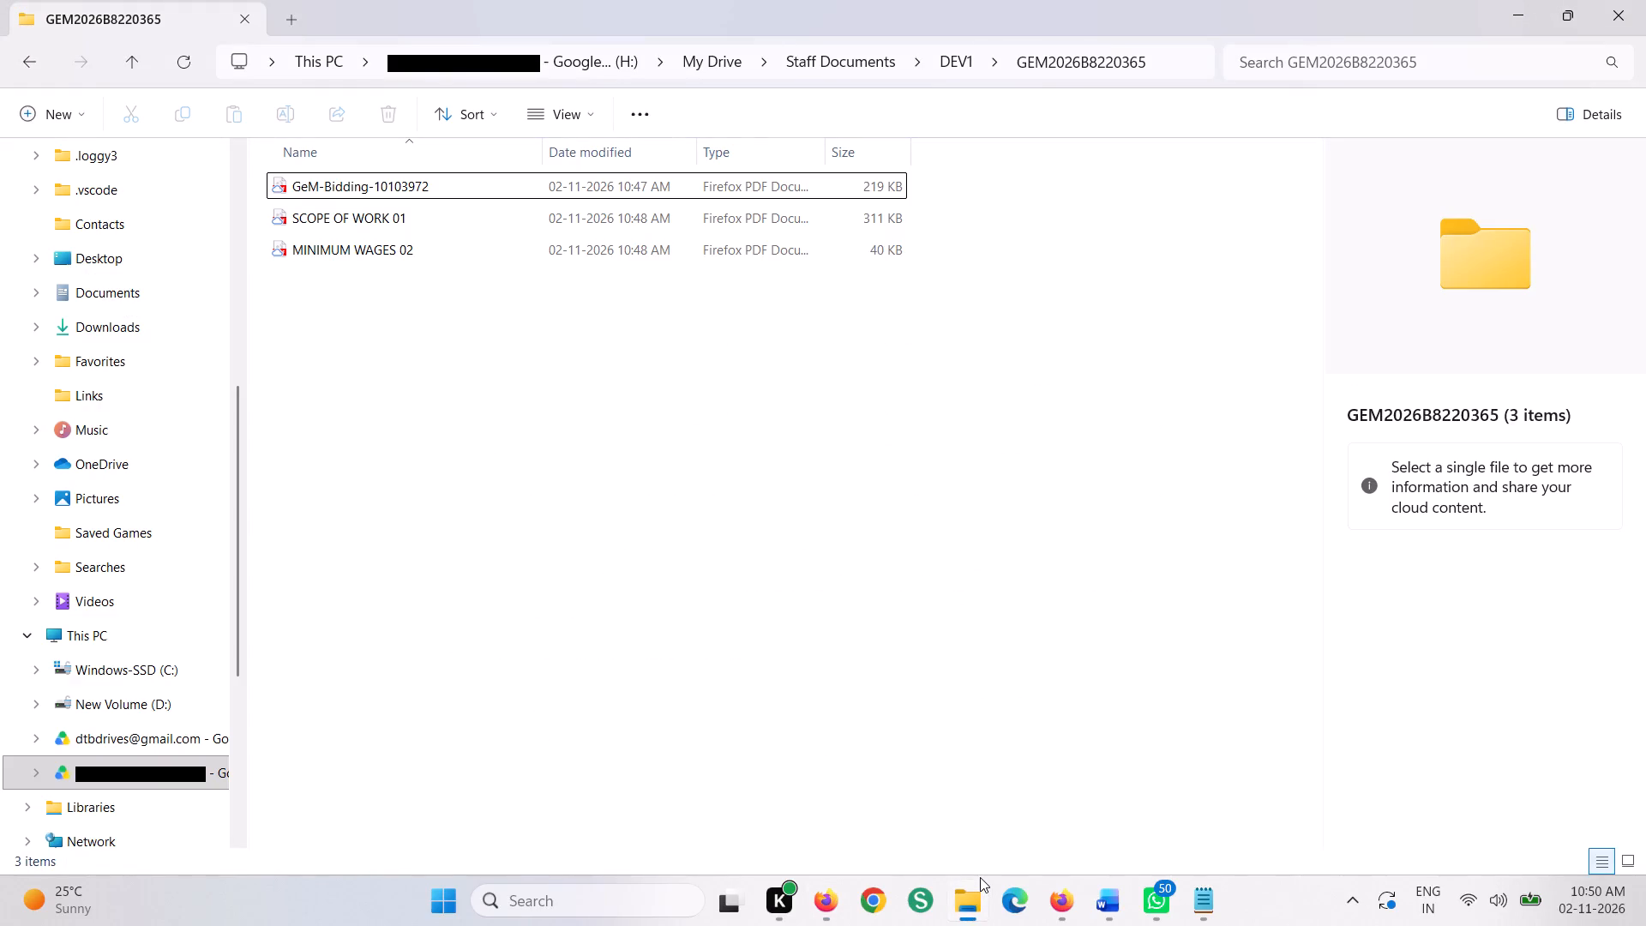
pyautogui.click(980, 877)
pyautogui.scroll(-6, 984, 597)
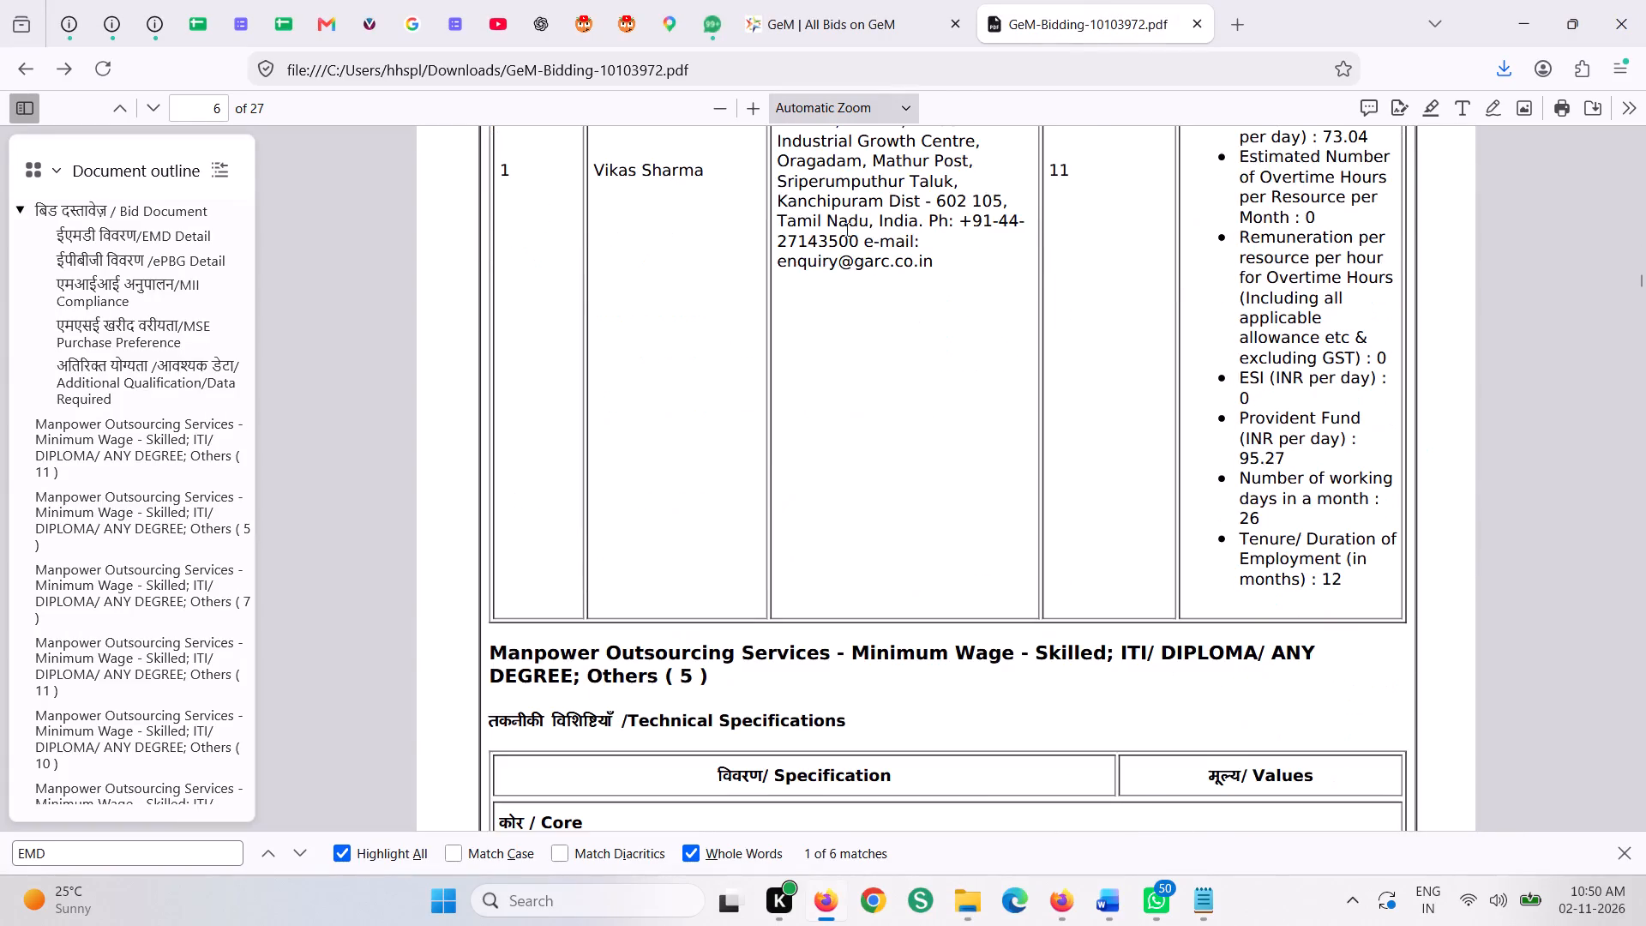
pyautogui.hotkey('alt', 'Tab')
pyautogui.hotkey('alt', 'Tab')
pyautogui.scroll(-5, 995, 744)
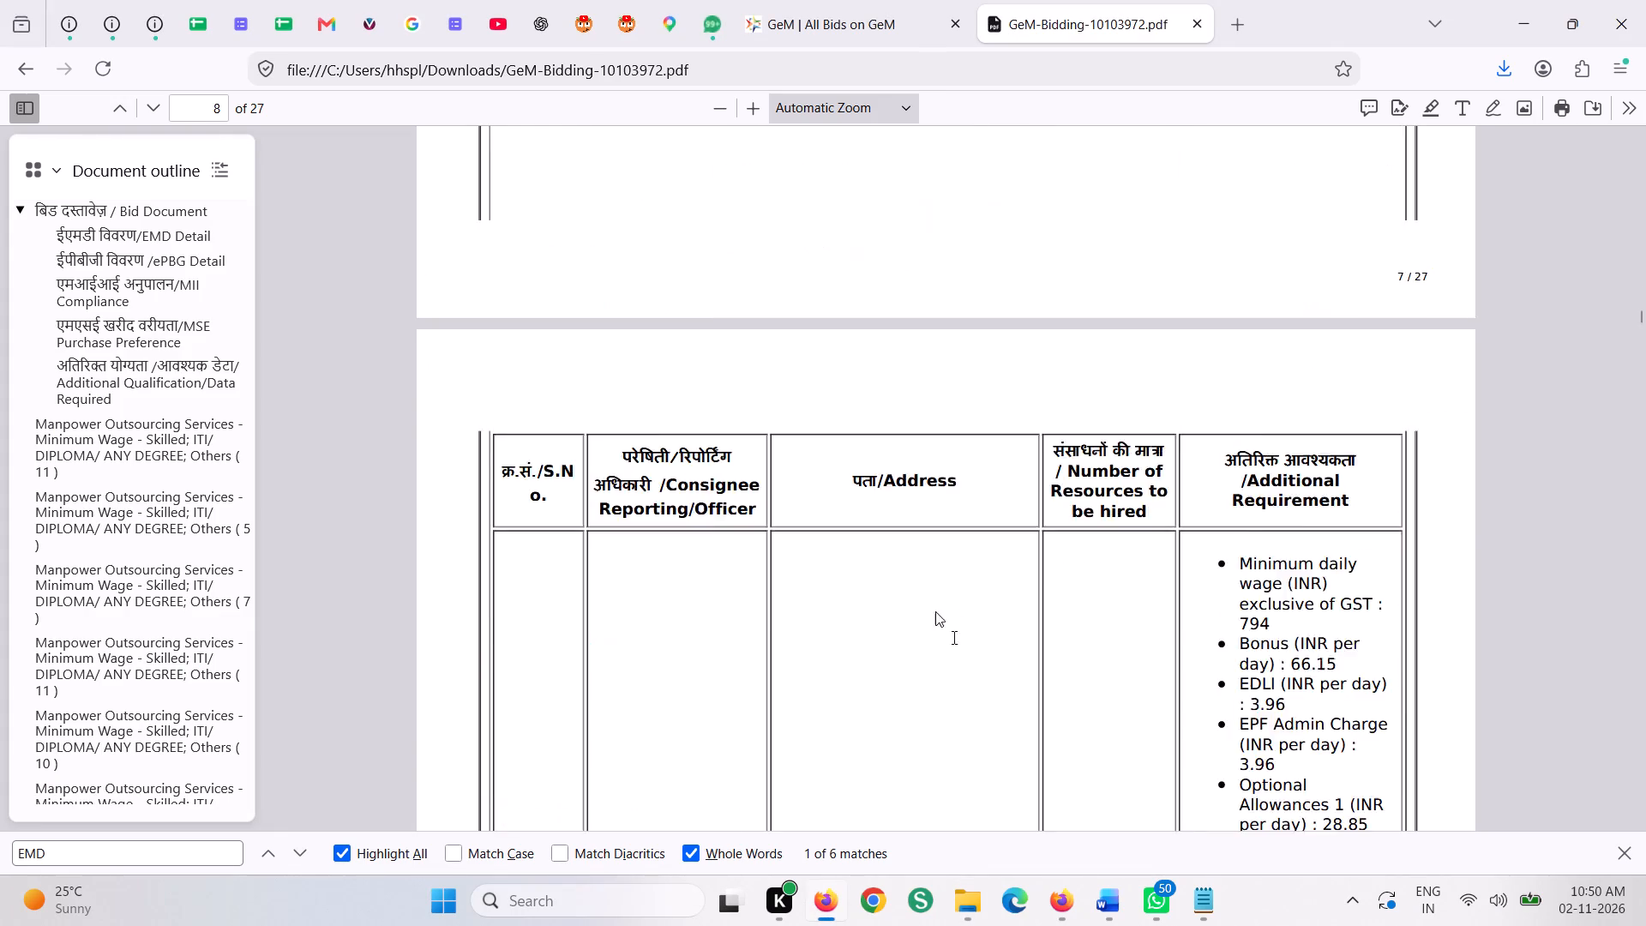
pyautogui.scroll(-20, 935, 611)
pyautogui.scroll(-20, 935, 611)
pyautogui.scroll(-1, 935, 611)
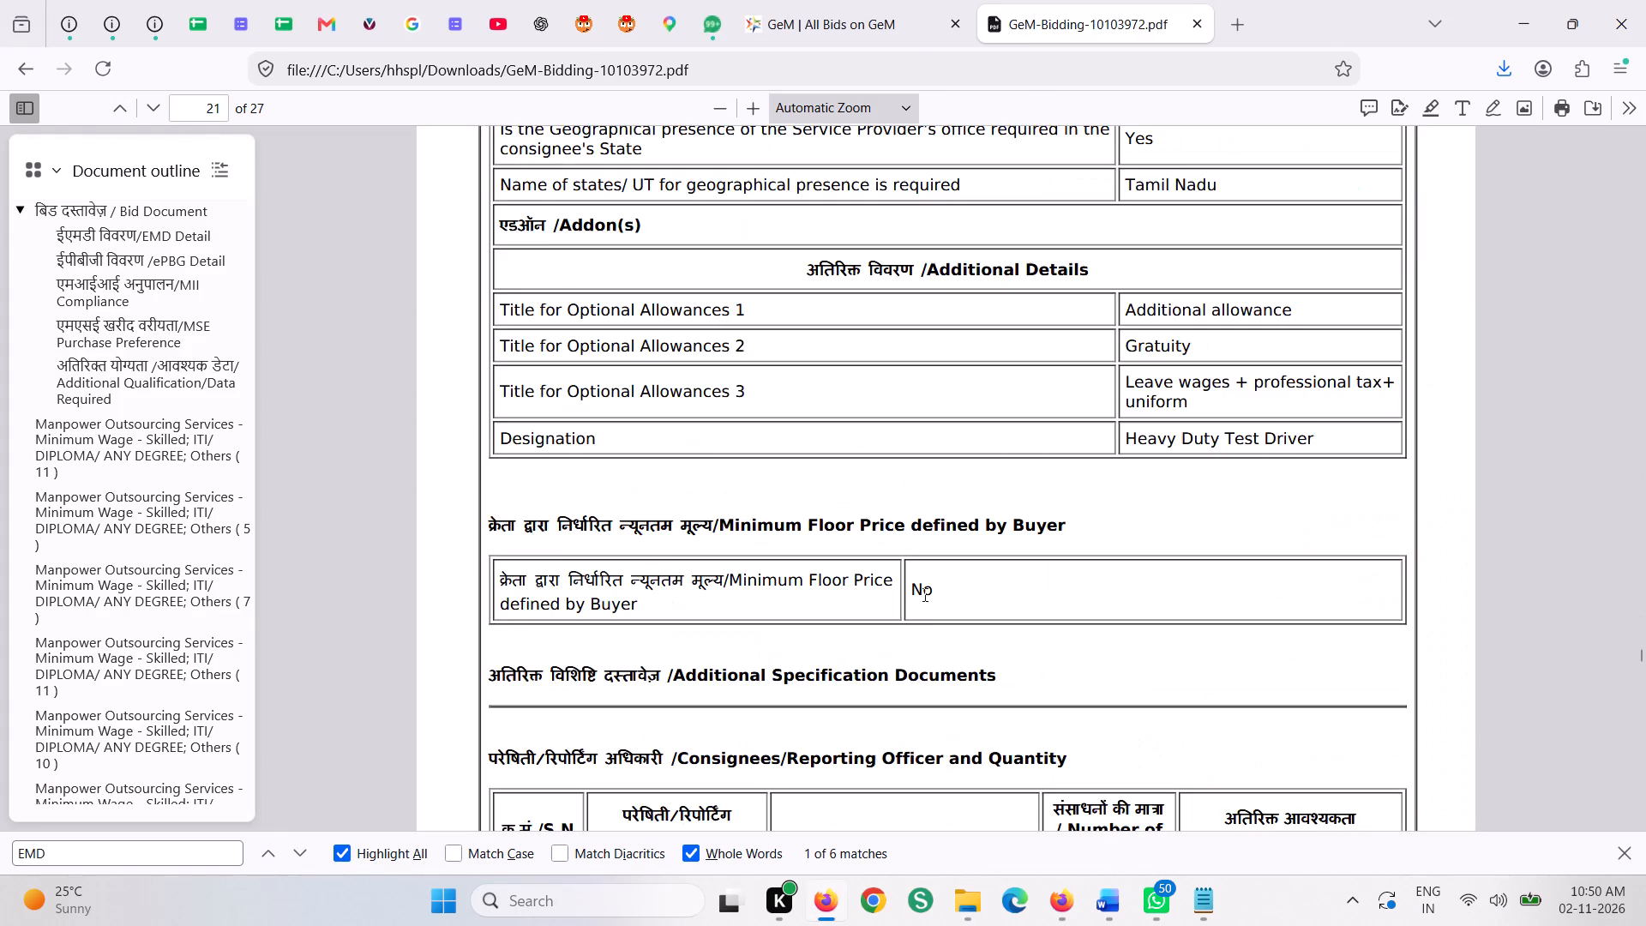
pyautogui.scroll(-17, 923, 594)
pyautogui.scroll(5, 886, 585)
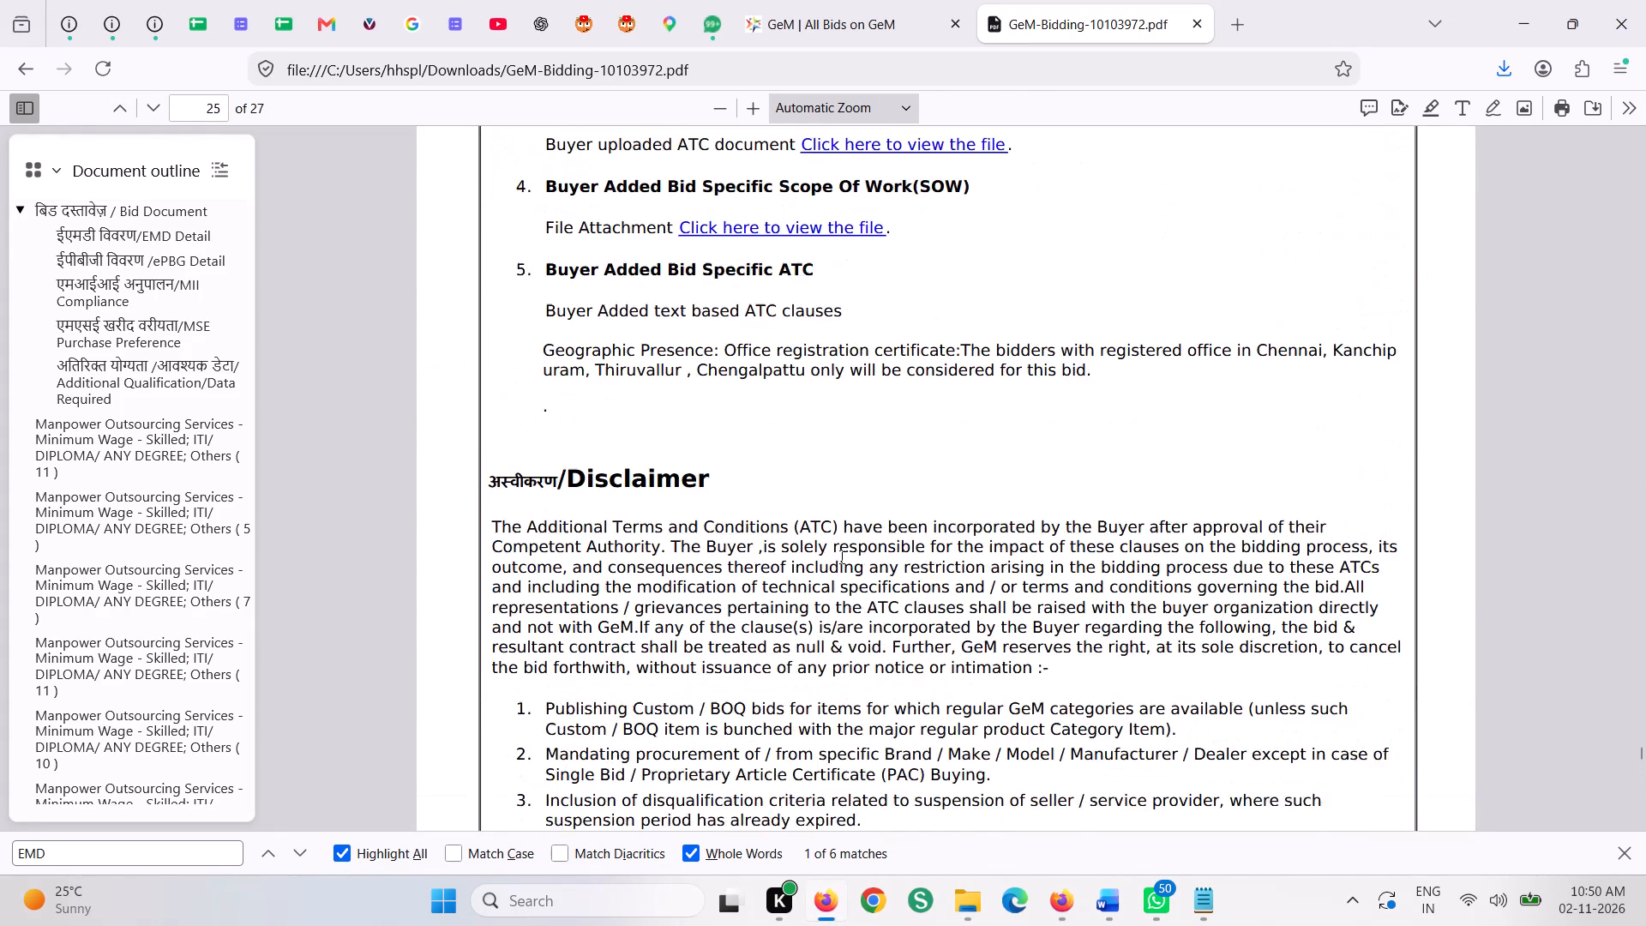
pyautogui.scroll(1, 844, 553)
# Open the buyer-uploaded ATC document, look over its general information and return to the bid document.
pyautogui.click(833, 639)
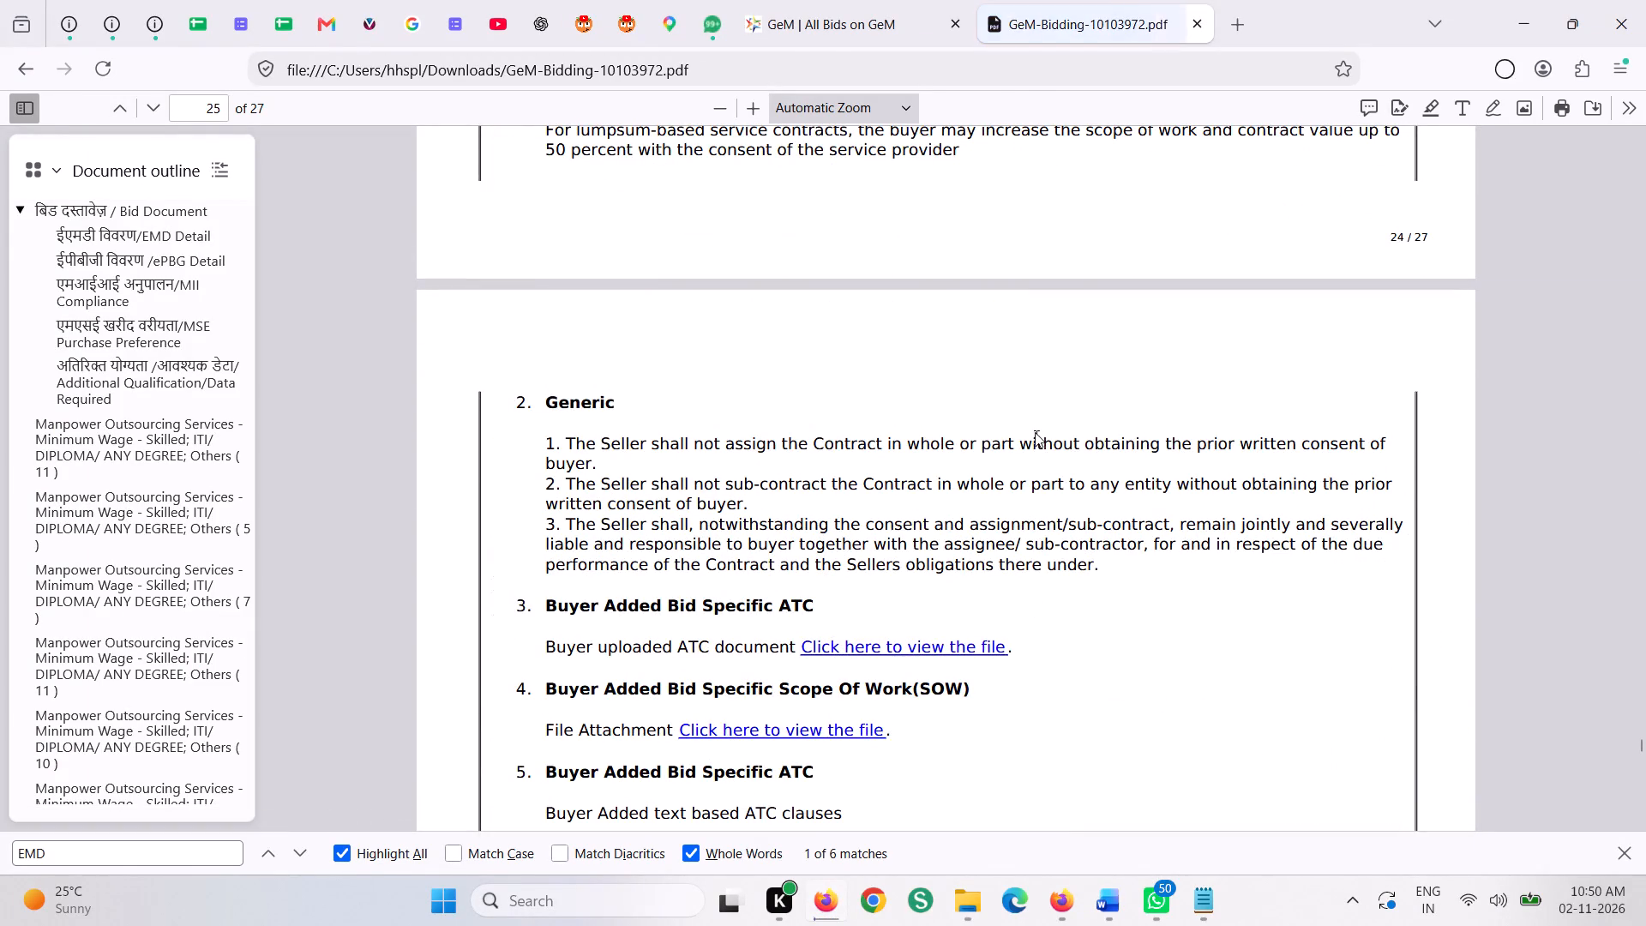
pyautogui.click(690, 349)
pyautogui.scroll(6, 896, 430)
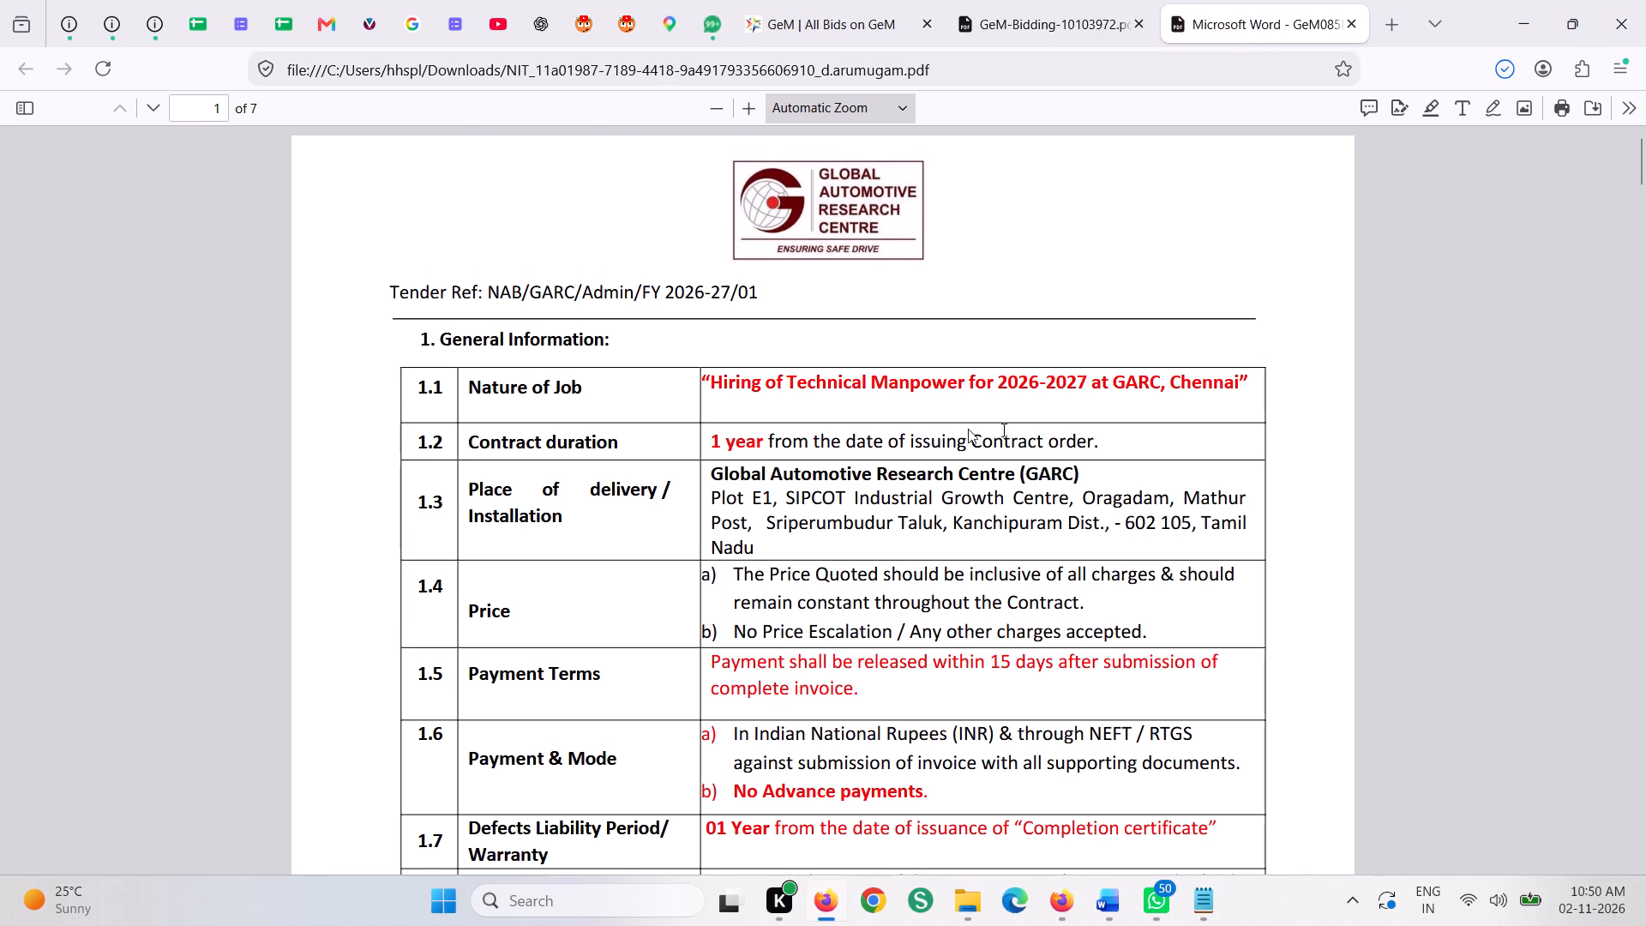
pyautogui.scroll(-3, 968, 429)
pyautogui.click(1061, 0)
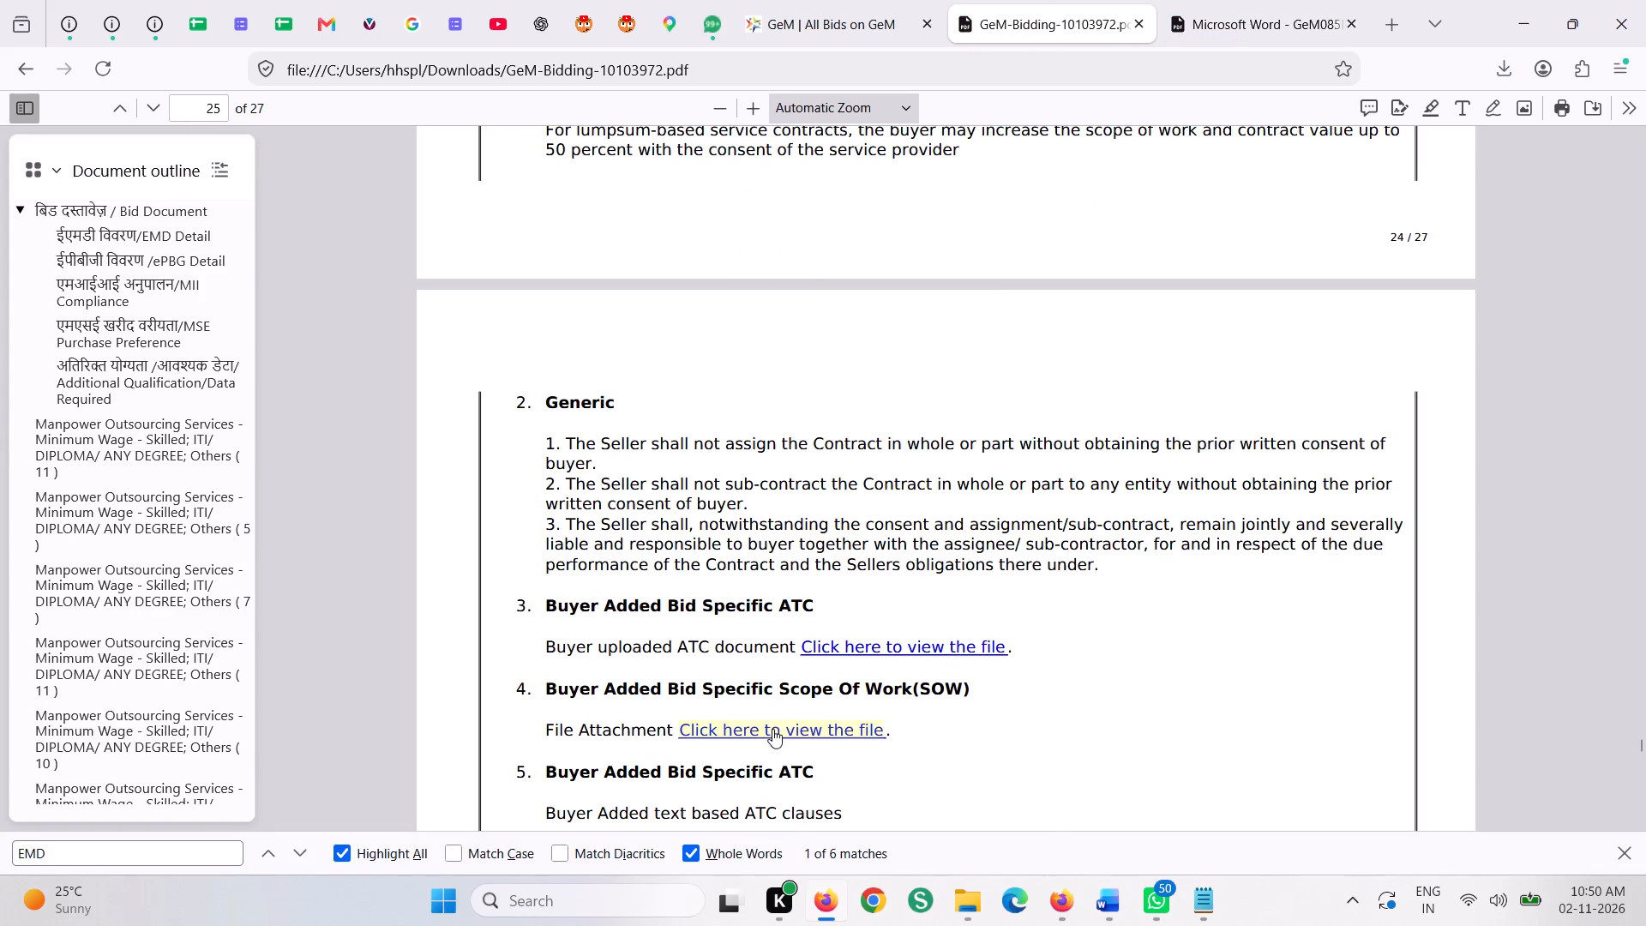
# Open the buyer-added Scope of Work attachment from the bid document, look it over and close it.
pyautogui.doubleClick(770, 724)
pyautogui.click(575, 384)
pyautogui.scroll(2, 931, 397)
pyautogui.scroll(-3, 980, 397)
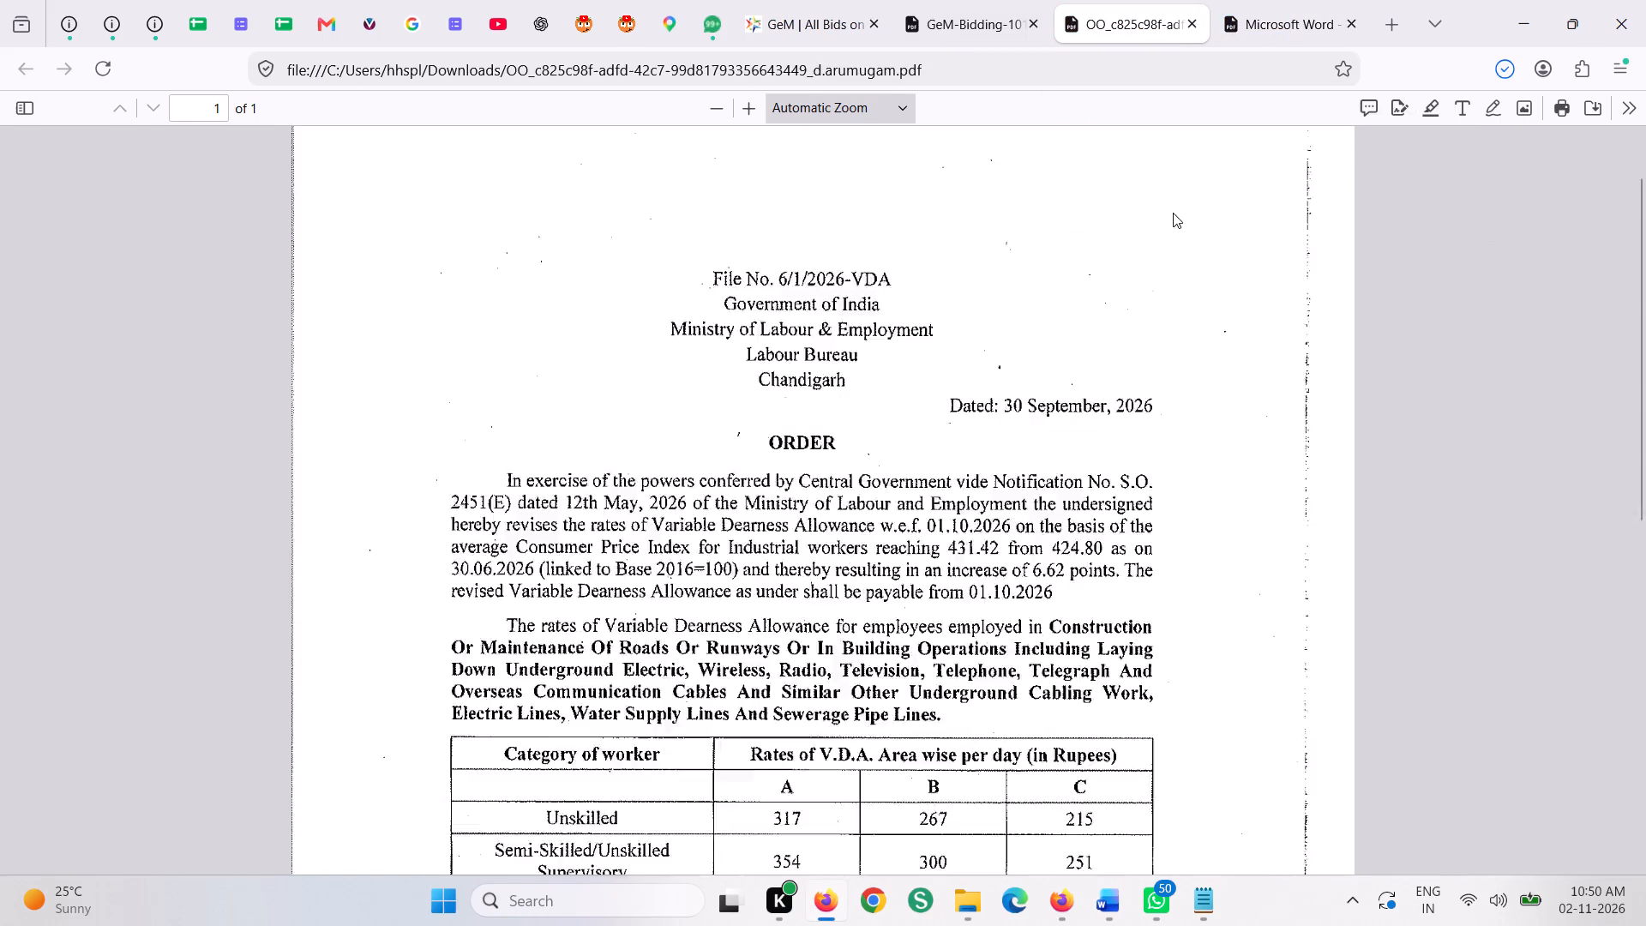
pyautogui.click(1277, 0)
pyautogui.click(1135, 0)
pyautogui.click(1192, 21)
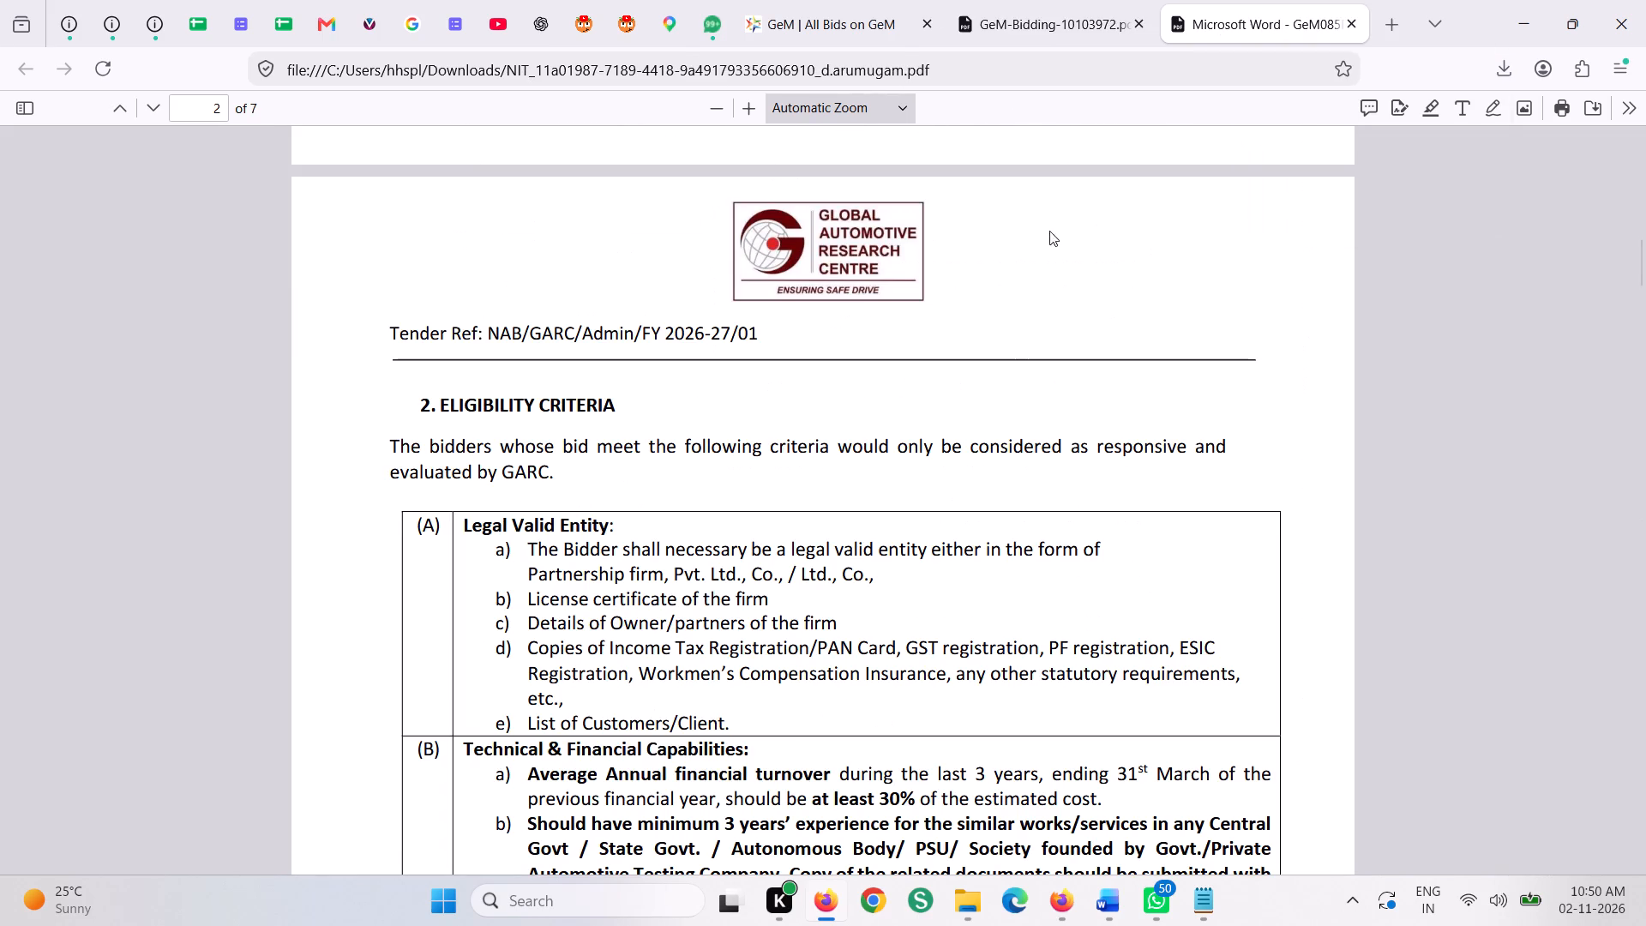
# Find the Additional Qualification section in the bid document, view the minimum wages PDF again and return.
pyautogui.click(1026, 25)
pyautogui.scroll(20, 898, 453)
pyautogui.scroll(11, 898, 453)
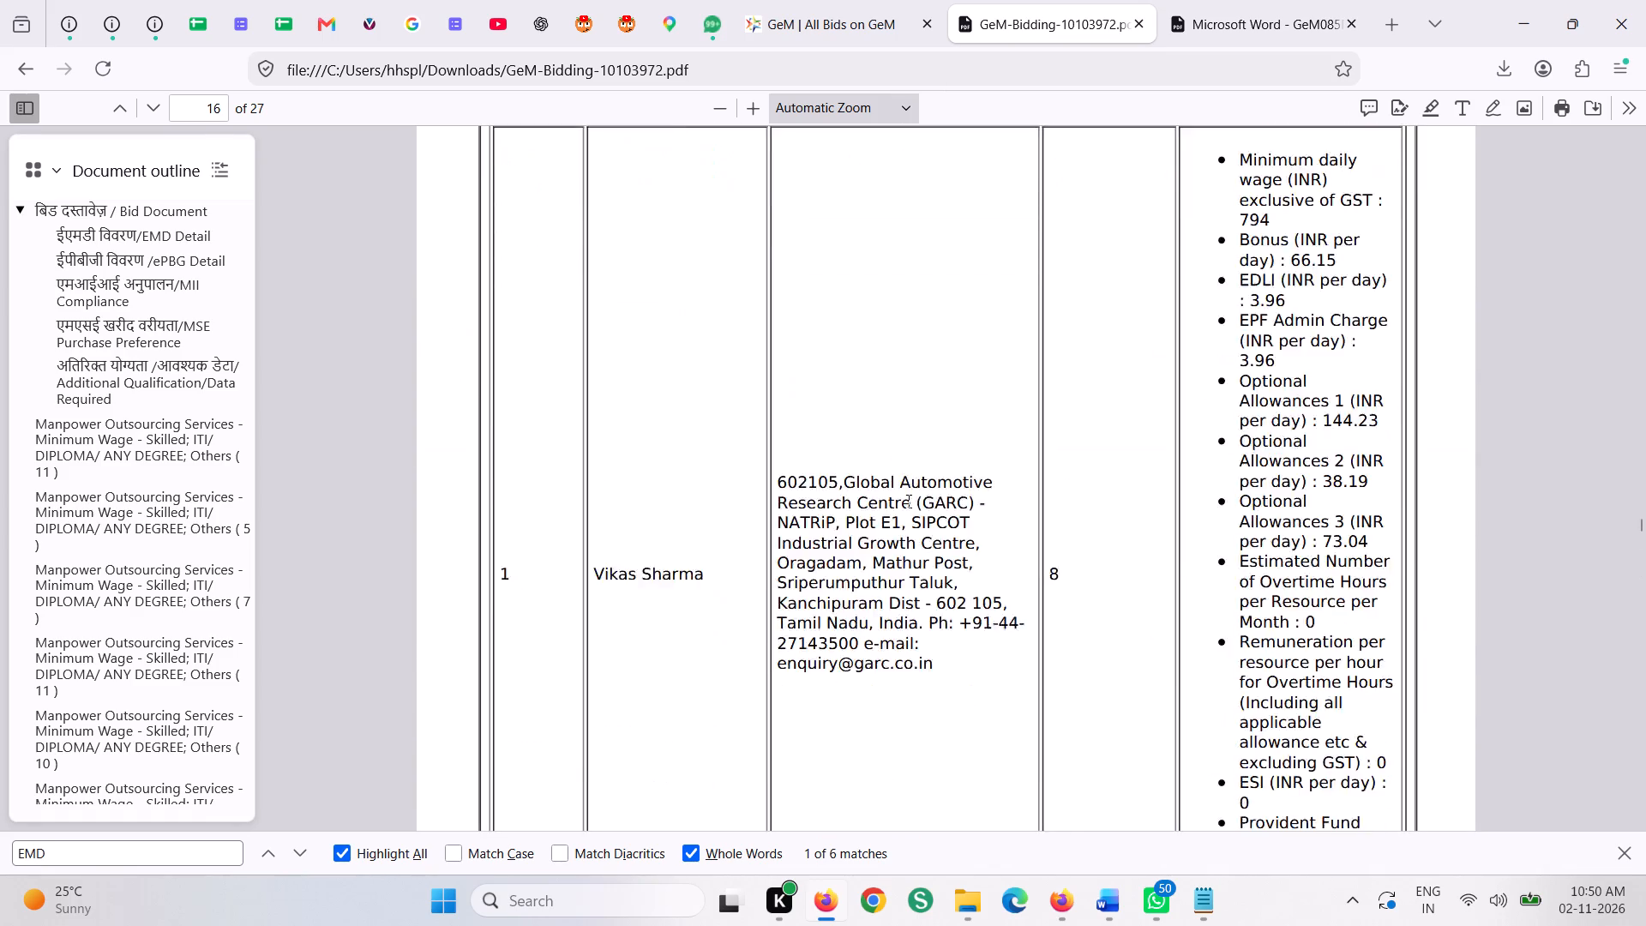
pyautogui.scroll(20, 907, 501)
pyautogui.scroll(20, 907, 501)
pyautogui.scroll(1, 907, 501)
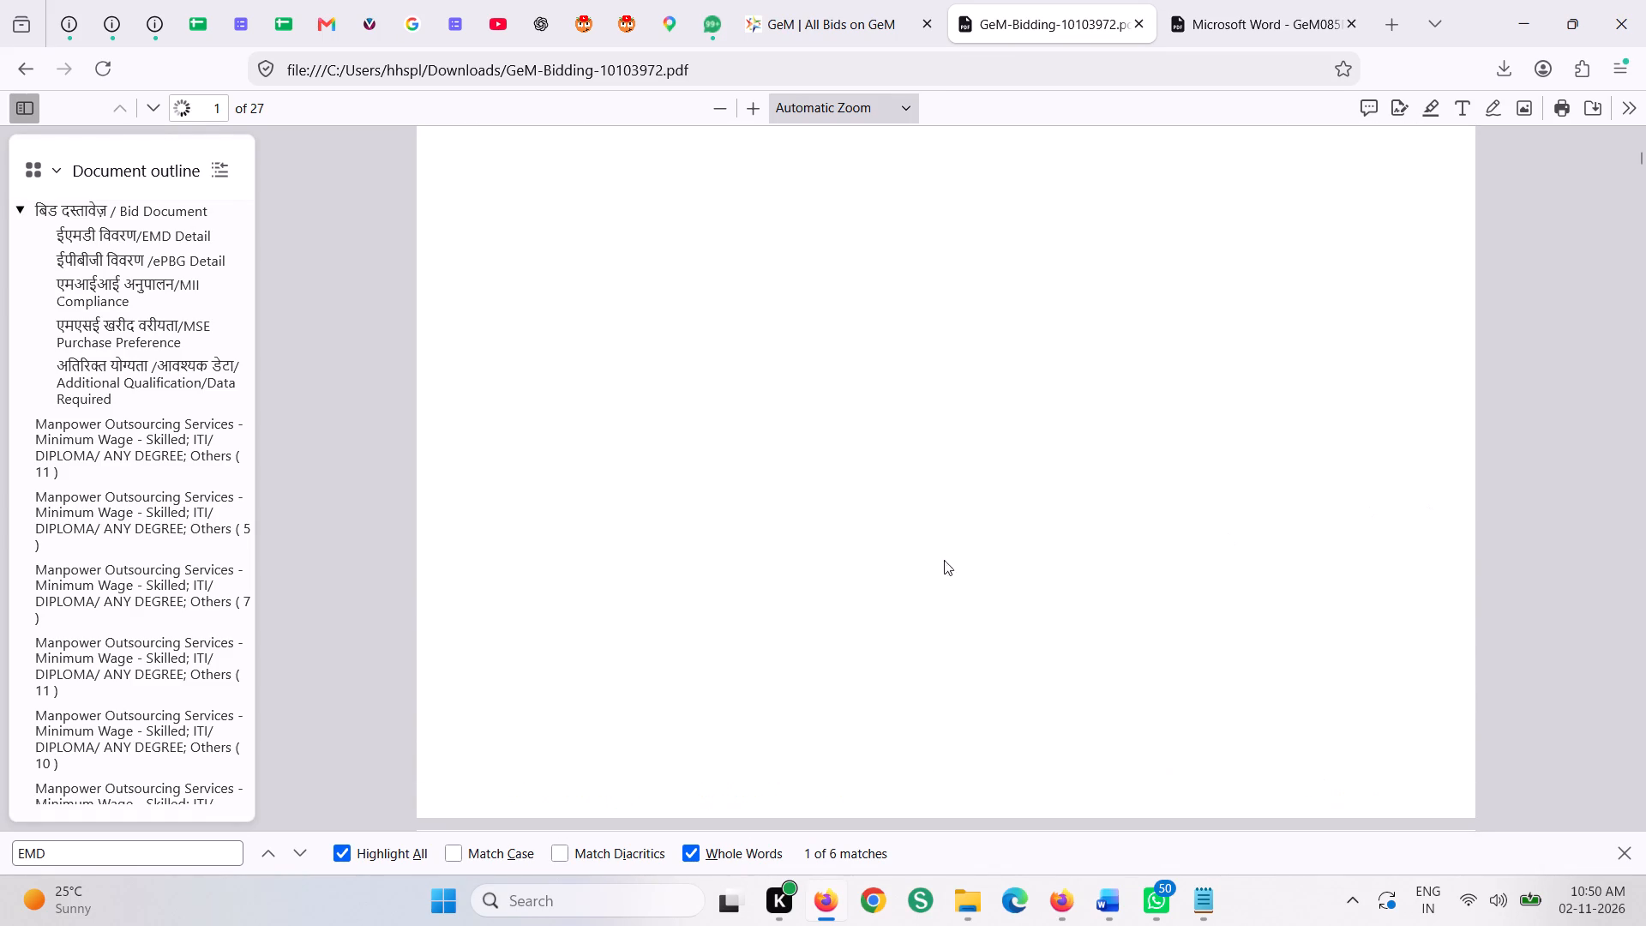
pyautogui.scroll(-12, 915, 568)
pyautogui.scroll(4, 814, 503)
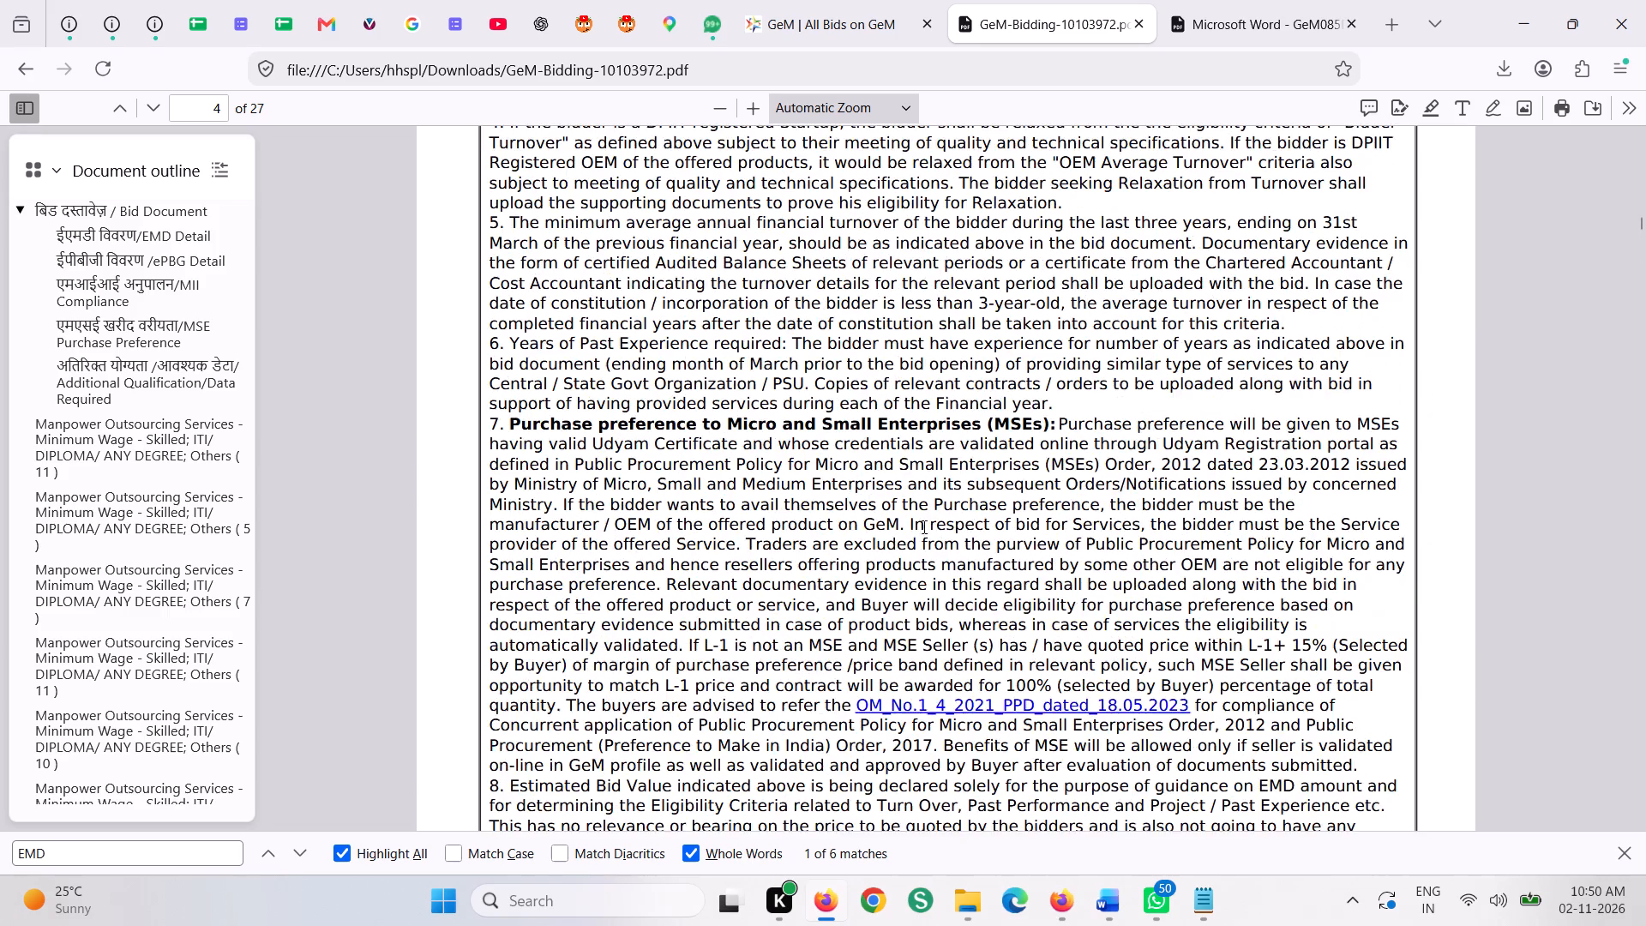
pyautogui.scroll(-1, 903, 544)
pyautogui.click(868, 539)
pyautogui.scroll(5, 932, 549)
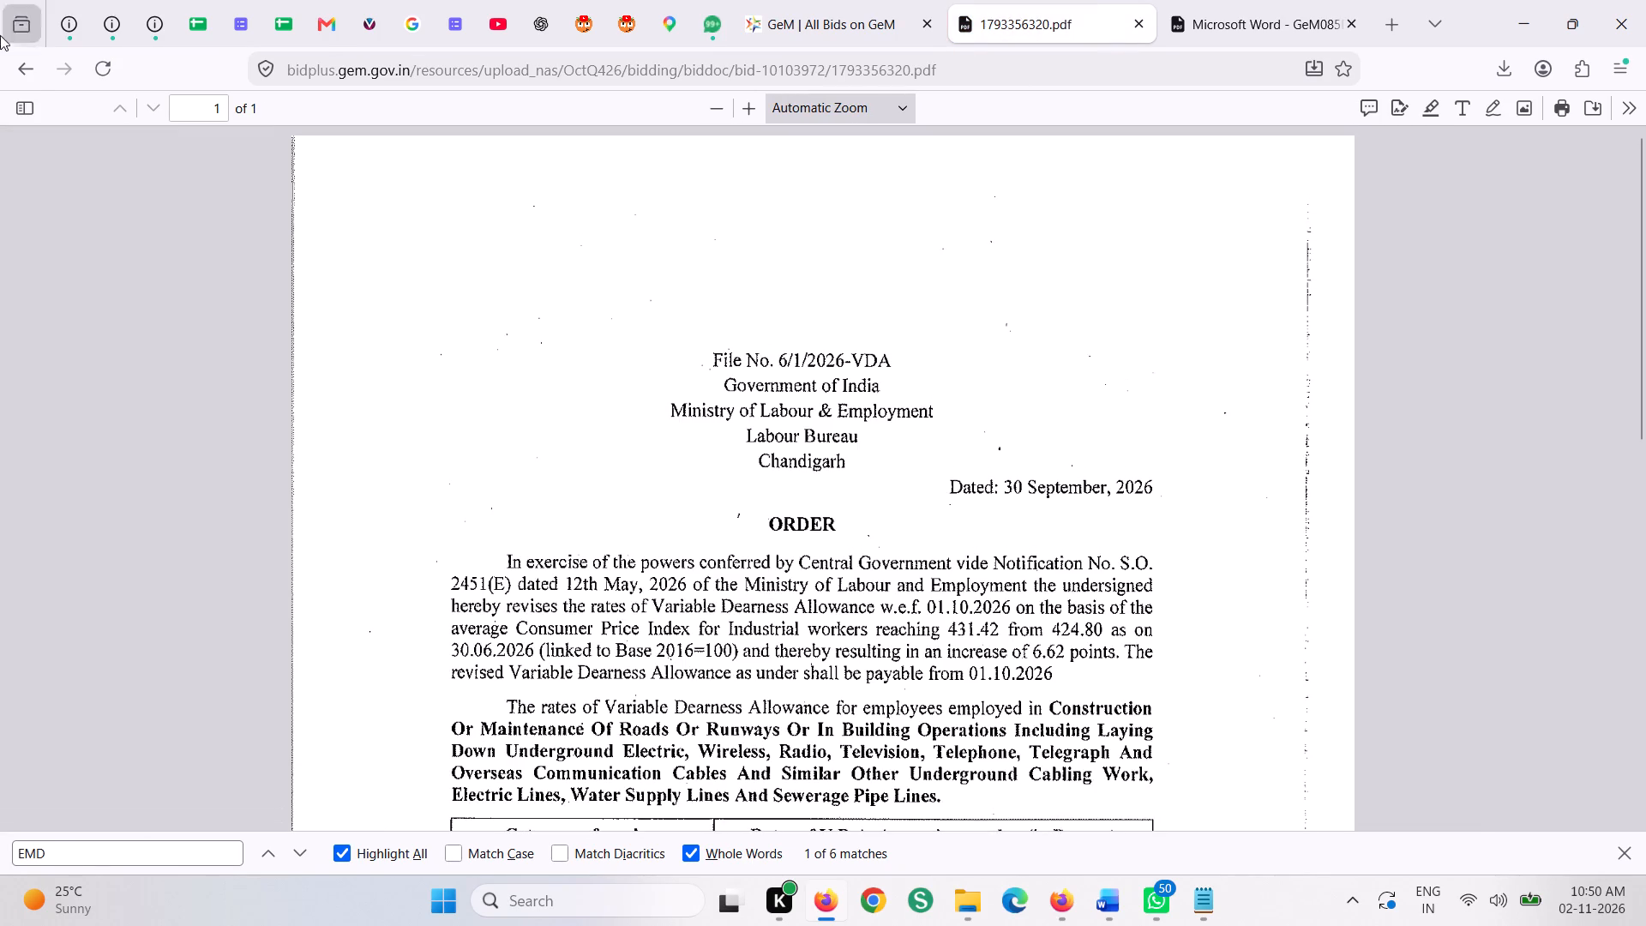
pyautogui.click(24, 67)
# Reopen the closed Scope of Work attachment, close it again and return to the bid document.
pyautogui.hotkey('ctrl', 'shift', 't')
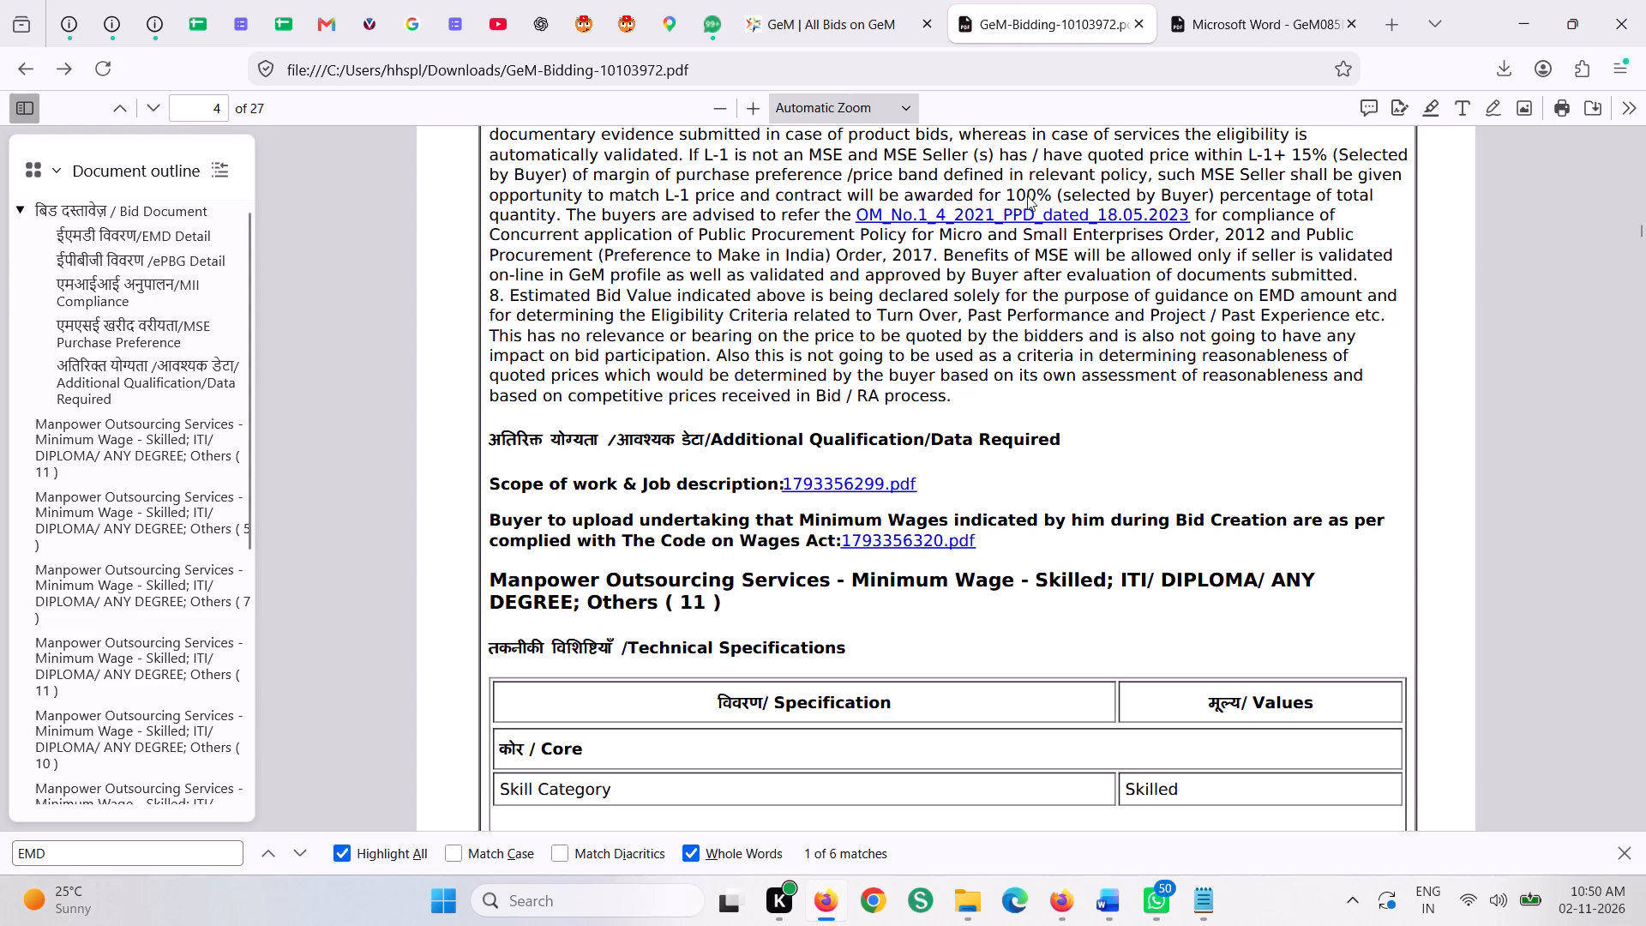
pyautogui.scroll(11, 1000, 261)
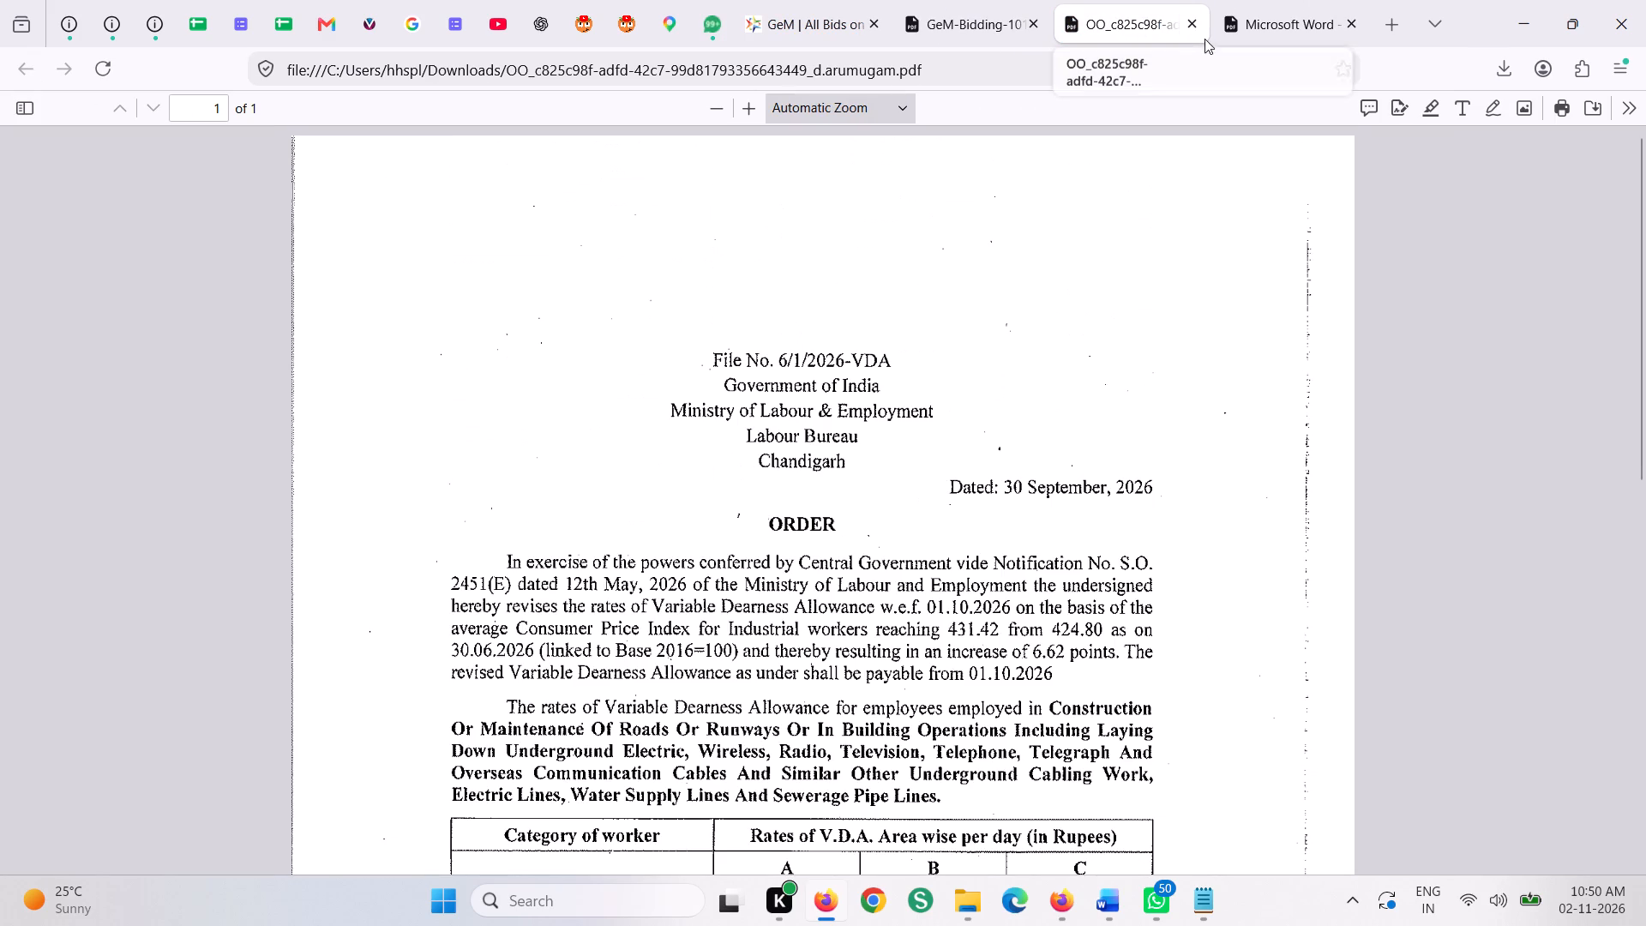
pyautogui.click(1198, 33)
pyautogui.click(1026, 0)
# Copy "Chennai, Kanchipuram, Thiruvallur , Chengalpattu" from the Geographic Presence clause in the bid document's buyer-added ATC section.
pyautogui.scroll(-20, 1010, 336)
pyautogui.scroll(-6, 1010, 336)
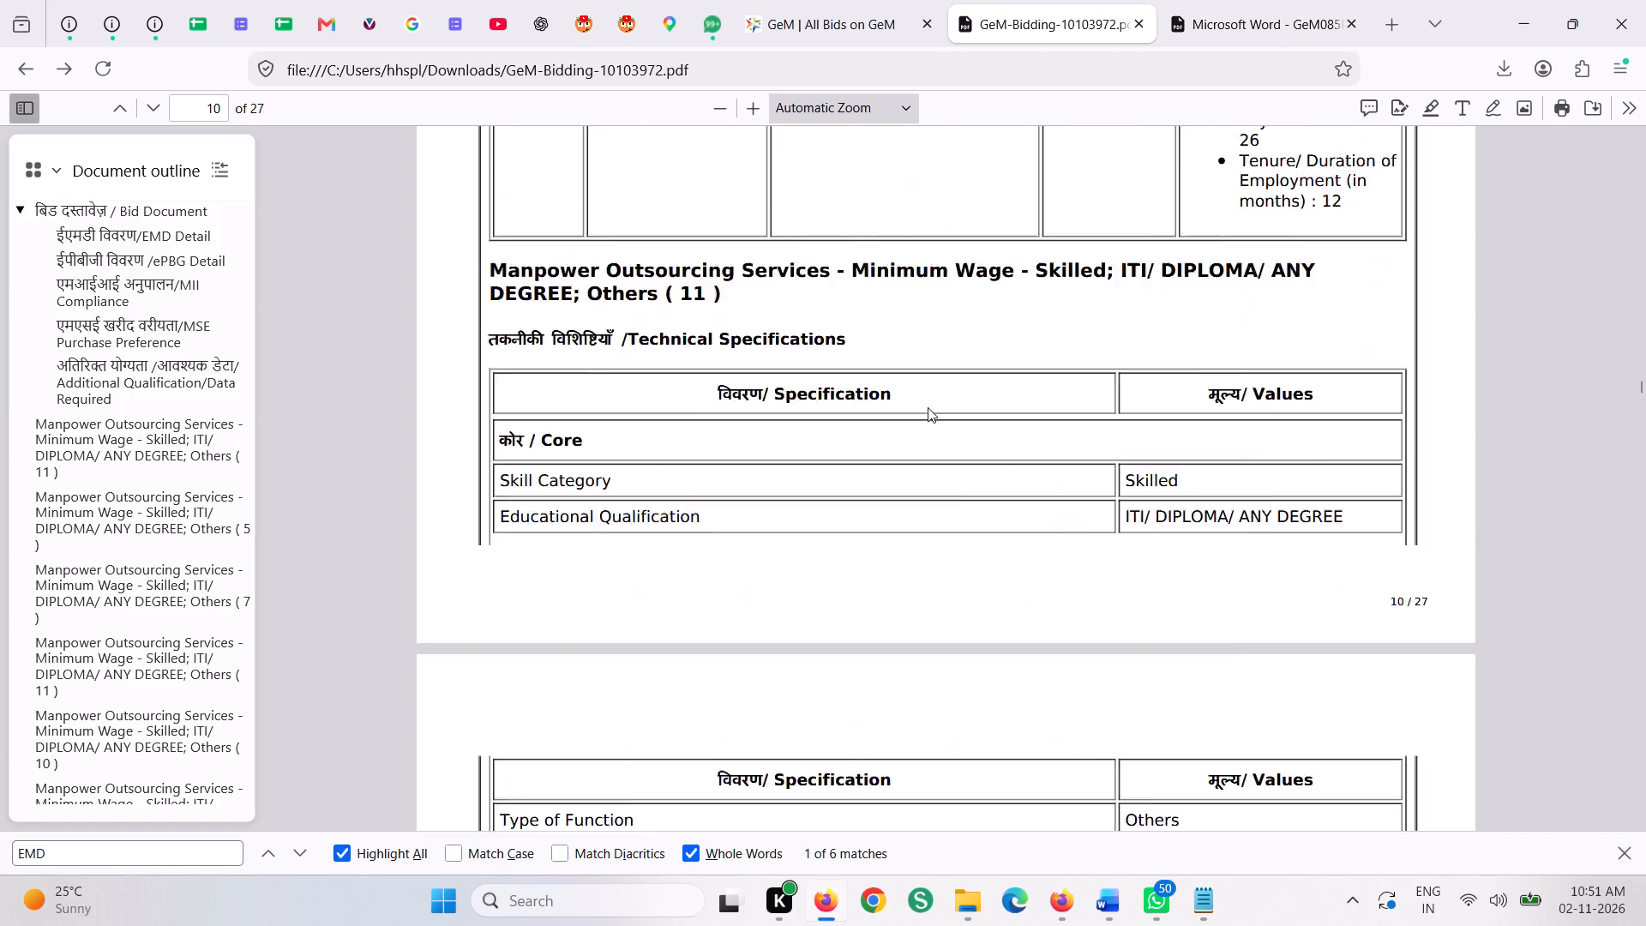
pyautogui.scroll(-20, 928, 407)
pyautogui.scroll(-20, 928, 407)
pyautogui.scroll(-8, 928, 407)
pyautogui.scroll(5, 928, 409)
pyautogui.scroll(3, 803, 391)
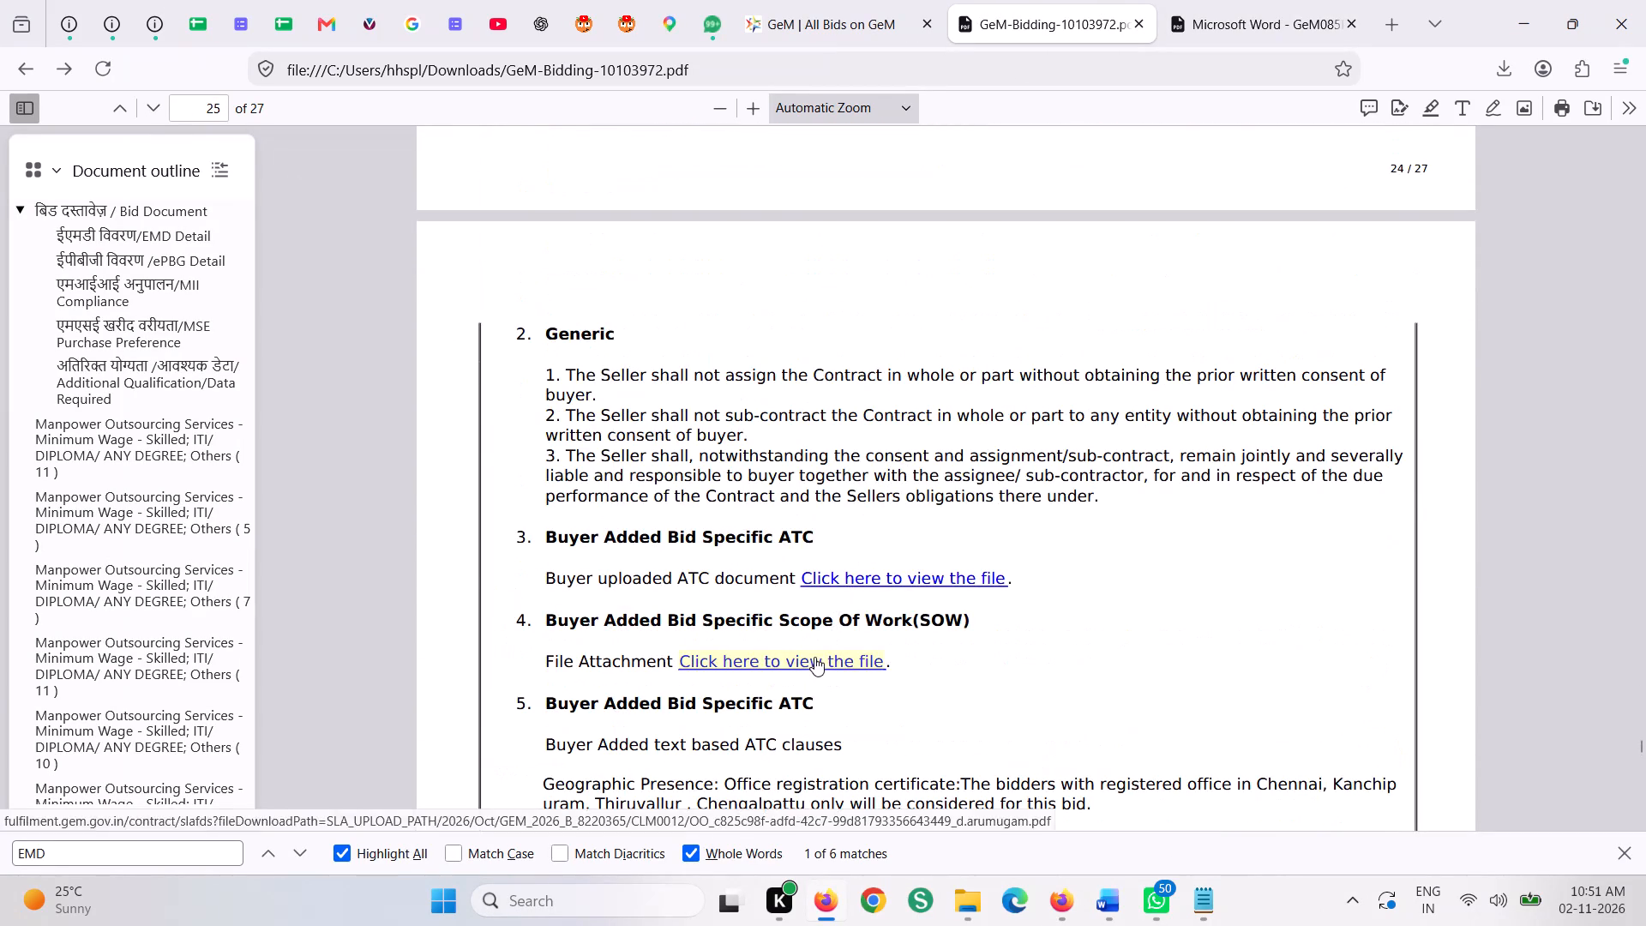
pyautogui.scroll(-1, 814, 657)
pyautogui.click(722, 285)
pyautogui.click(826, 299)
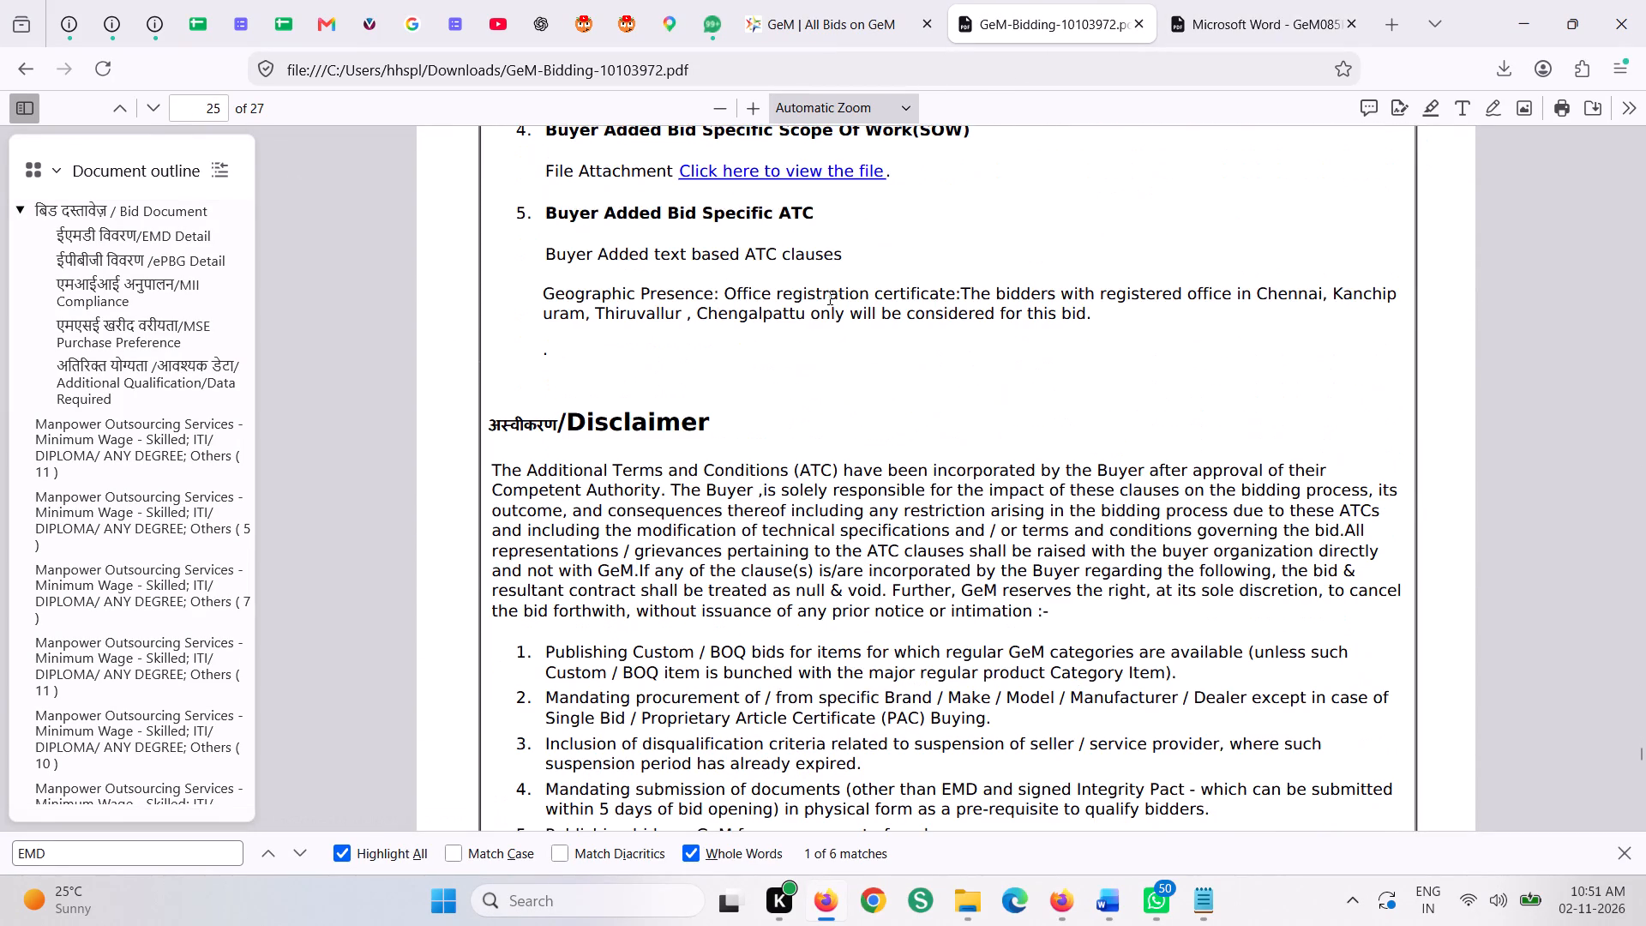
pyautogui.click(1256, 286)
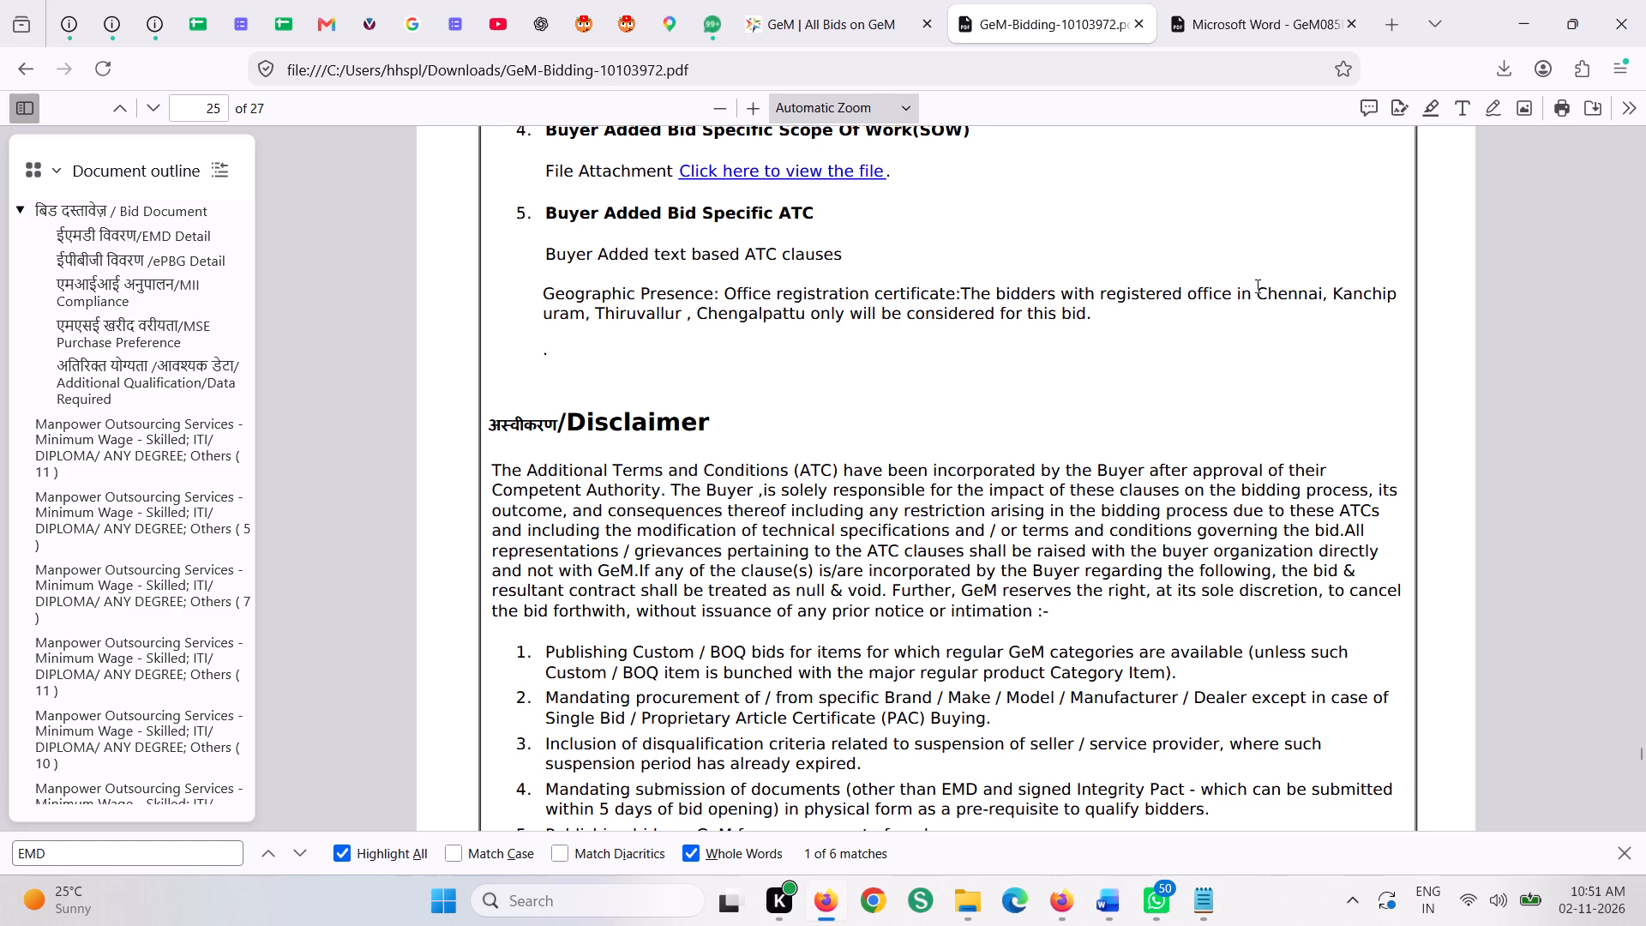
pyautogui.moveTo(1258, 286); pyautogui.dragTo(999, 313)
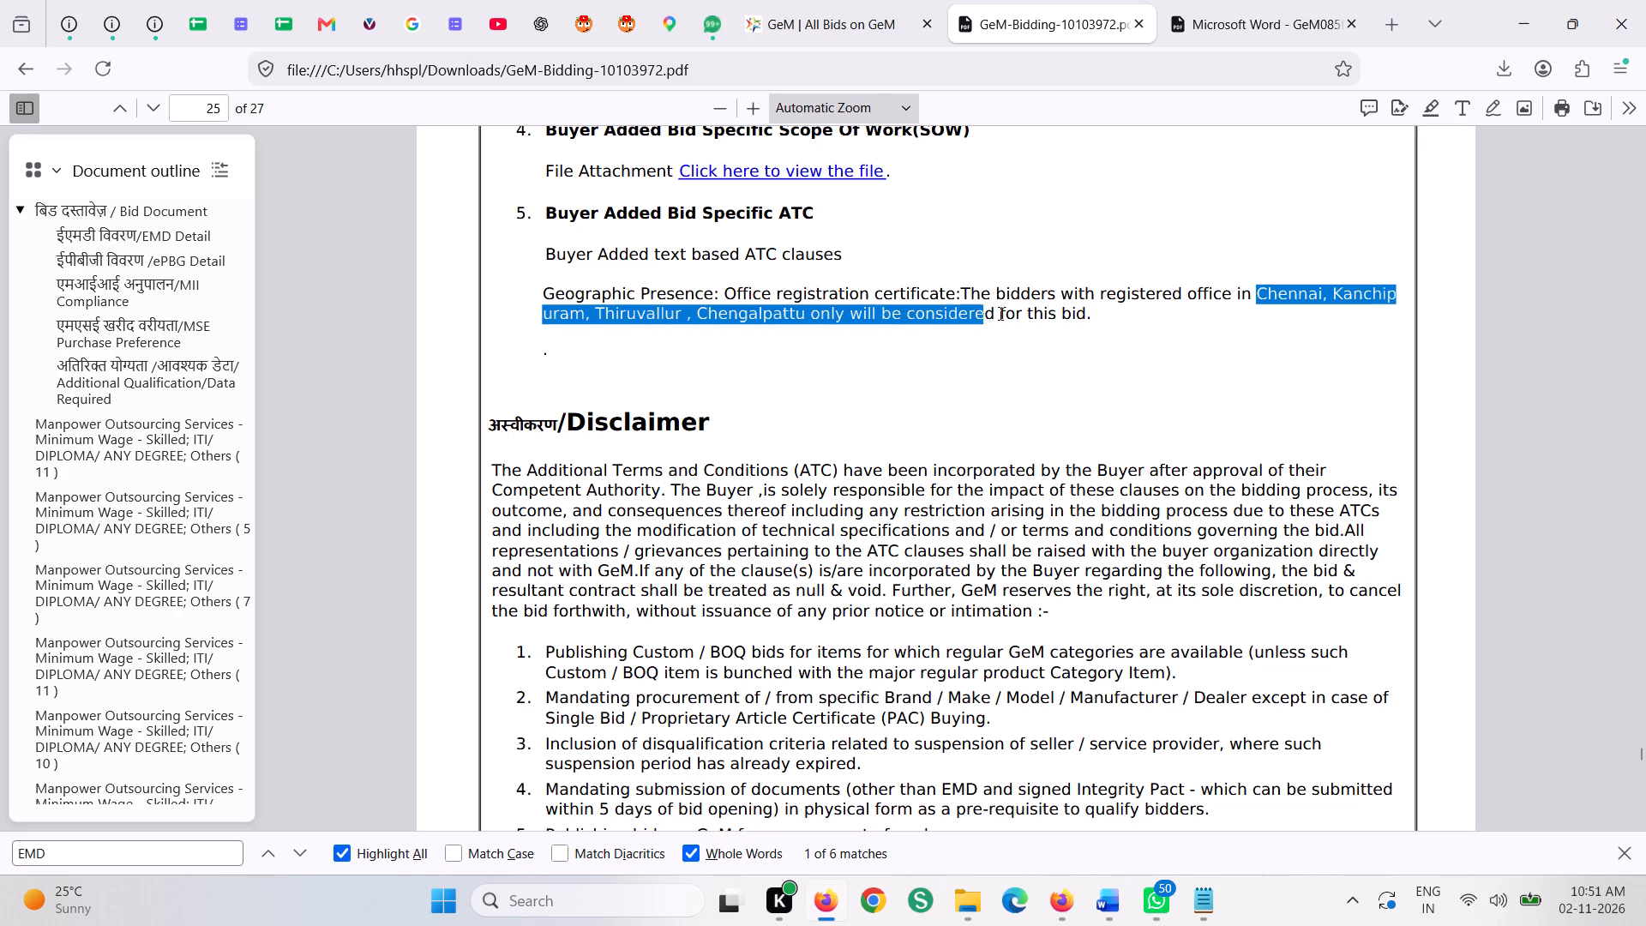
pyautogui.moveTo(999, 313); pyautogui.dragTo(807, 310)
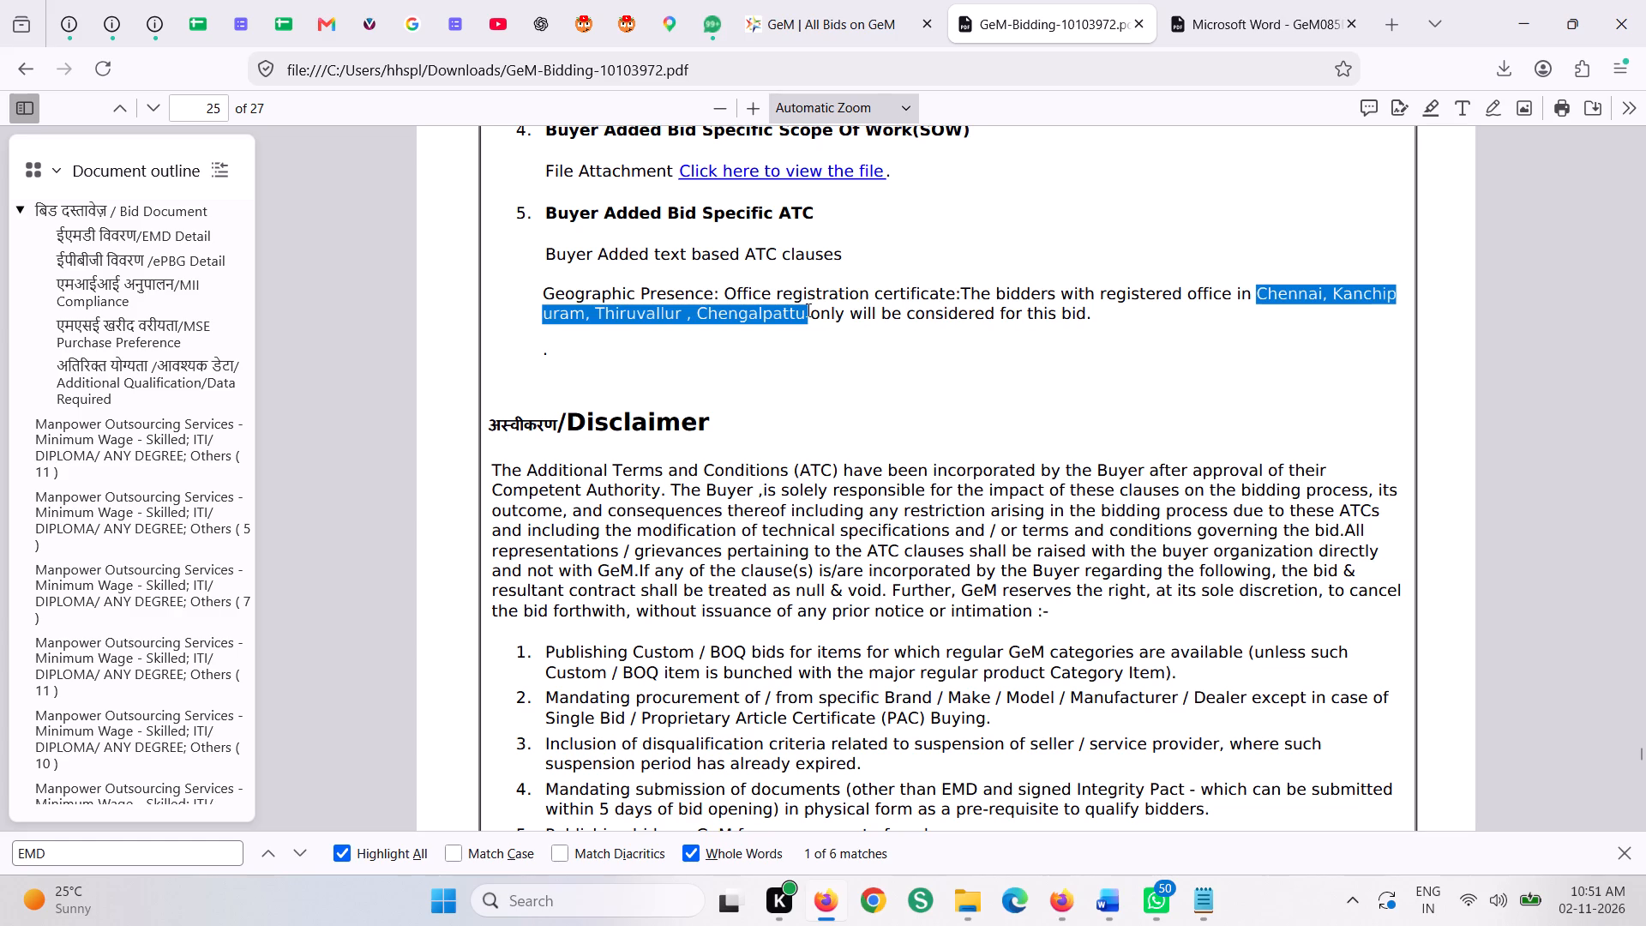
pyautogui.moveTo(807, 310); pyautogui.dragTo(811, 311)
pyautogui.hotkey('ctrl', 'c')
pyautogui.hotkey('ctrl', 'c')
# In the Word REQUIRED DOCUMENTS list, replace the SHOPACT location with the copied districts on one line, followed by ",TAMIL NADU".
pyautogui.hotkey('alt', 'Tab')
pyautogui.hotkey('alt', 'Tab')
pyautogui.click(1106, 903)
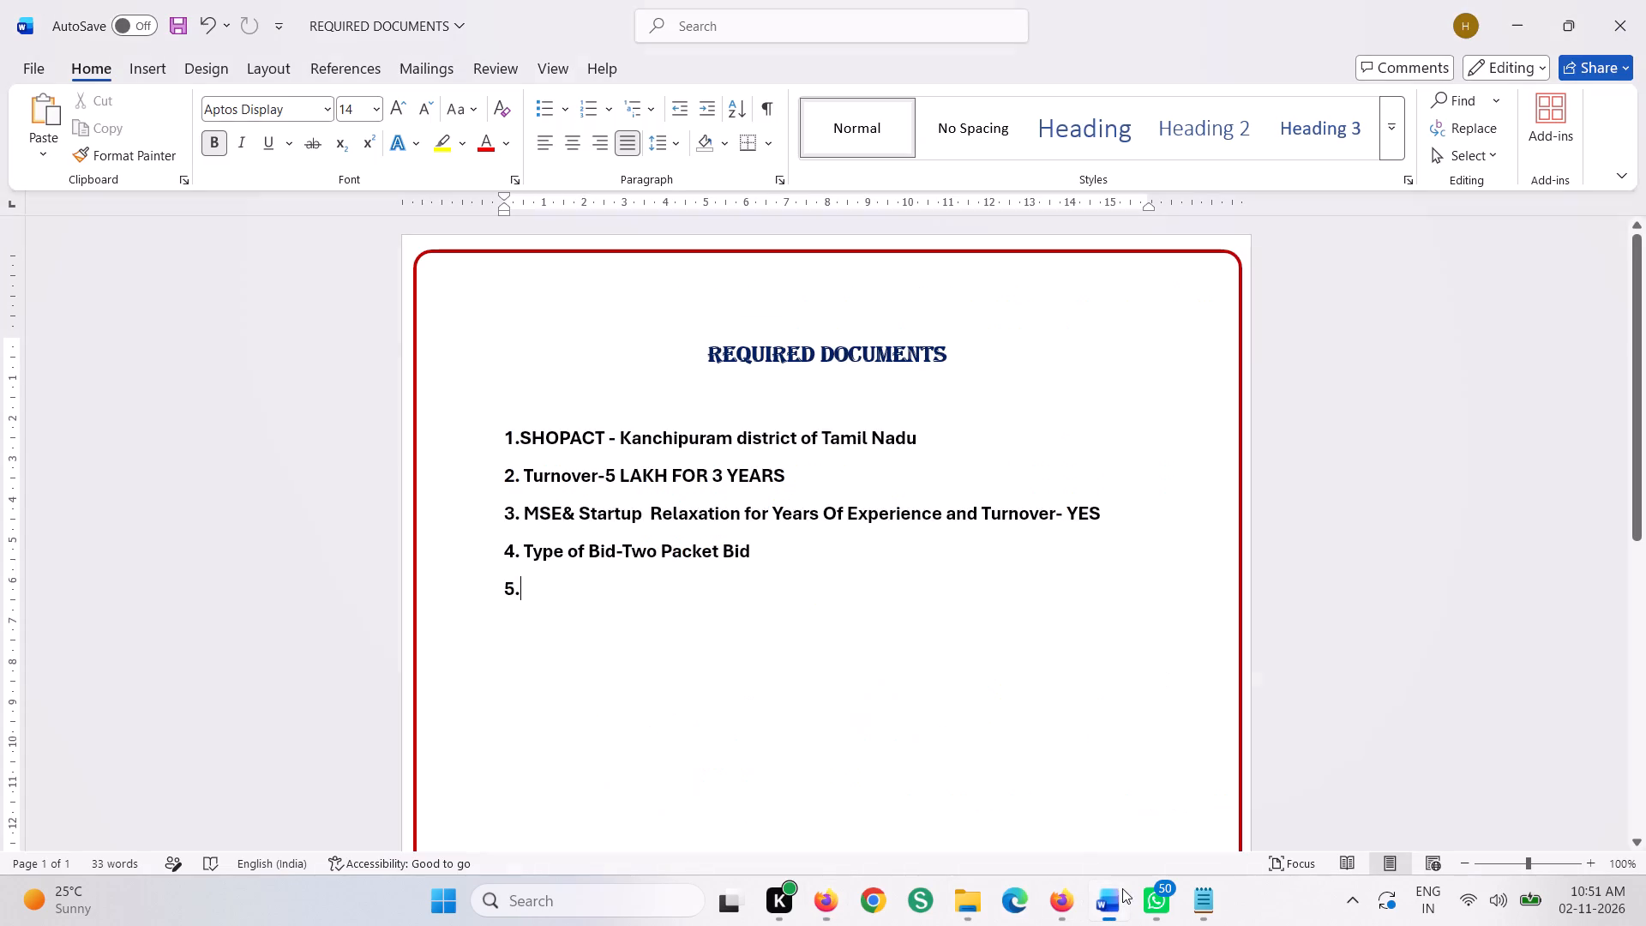
pyautogui.moveTo(622, 437); pyautogui.dragTo(919, 439)
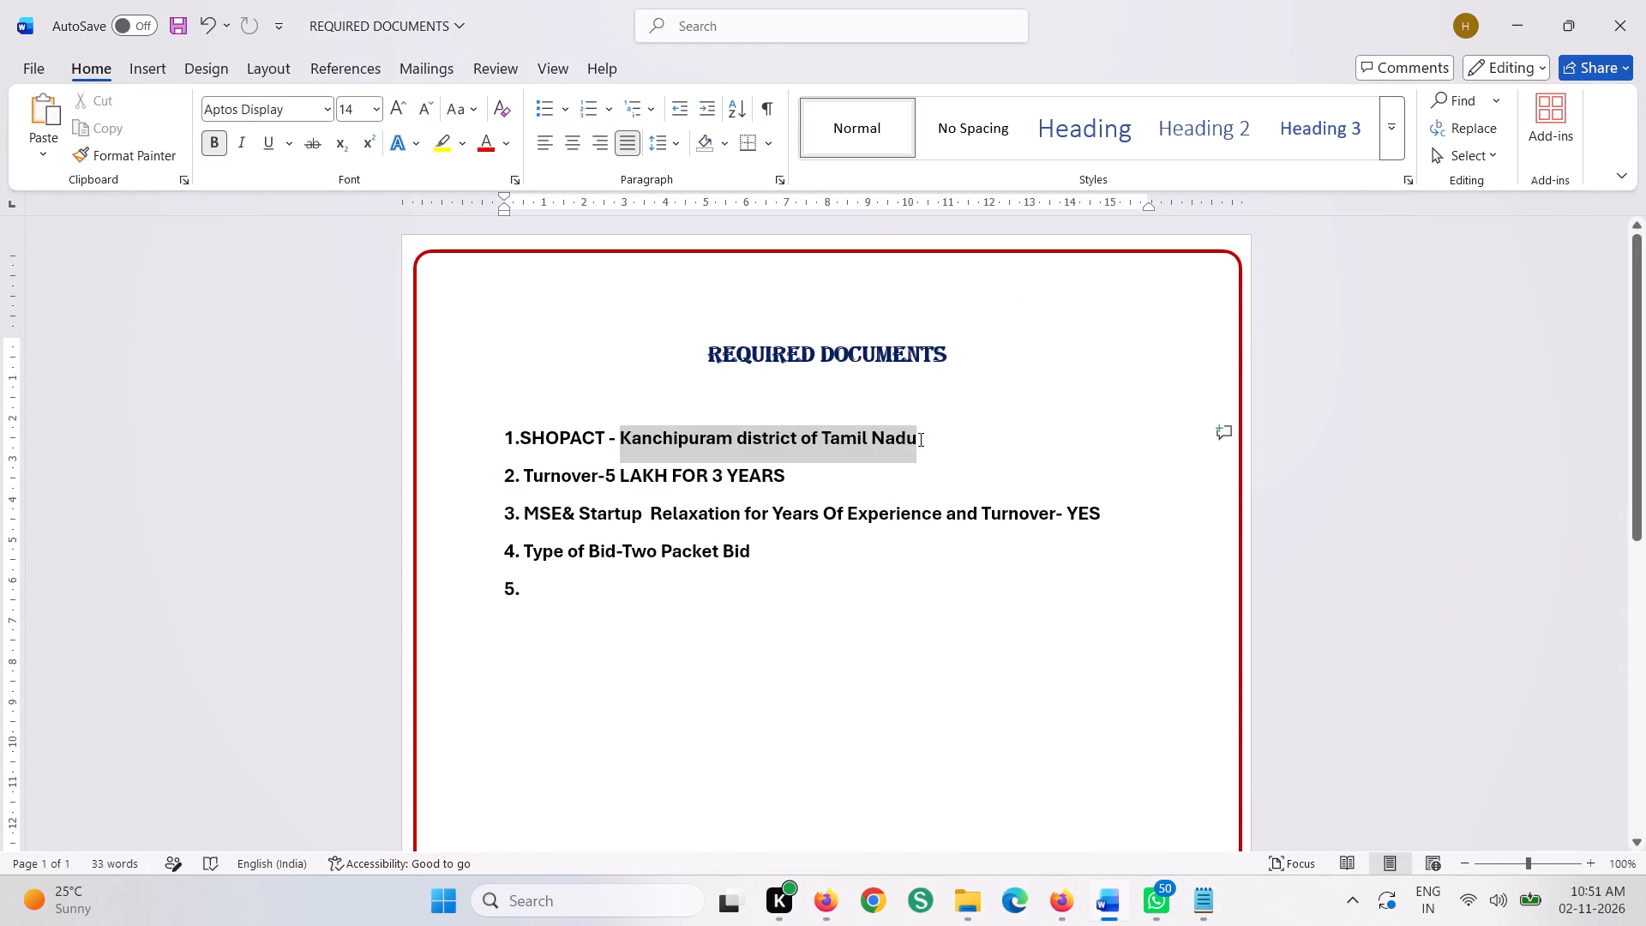
pyautogui.moveTo(919, 439); pyautogui.dragTo(922, 439)
pyautogui.hotkey('ctrl', 'v')
pyautogui.click(497, 478)
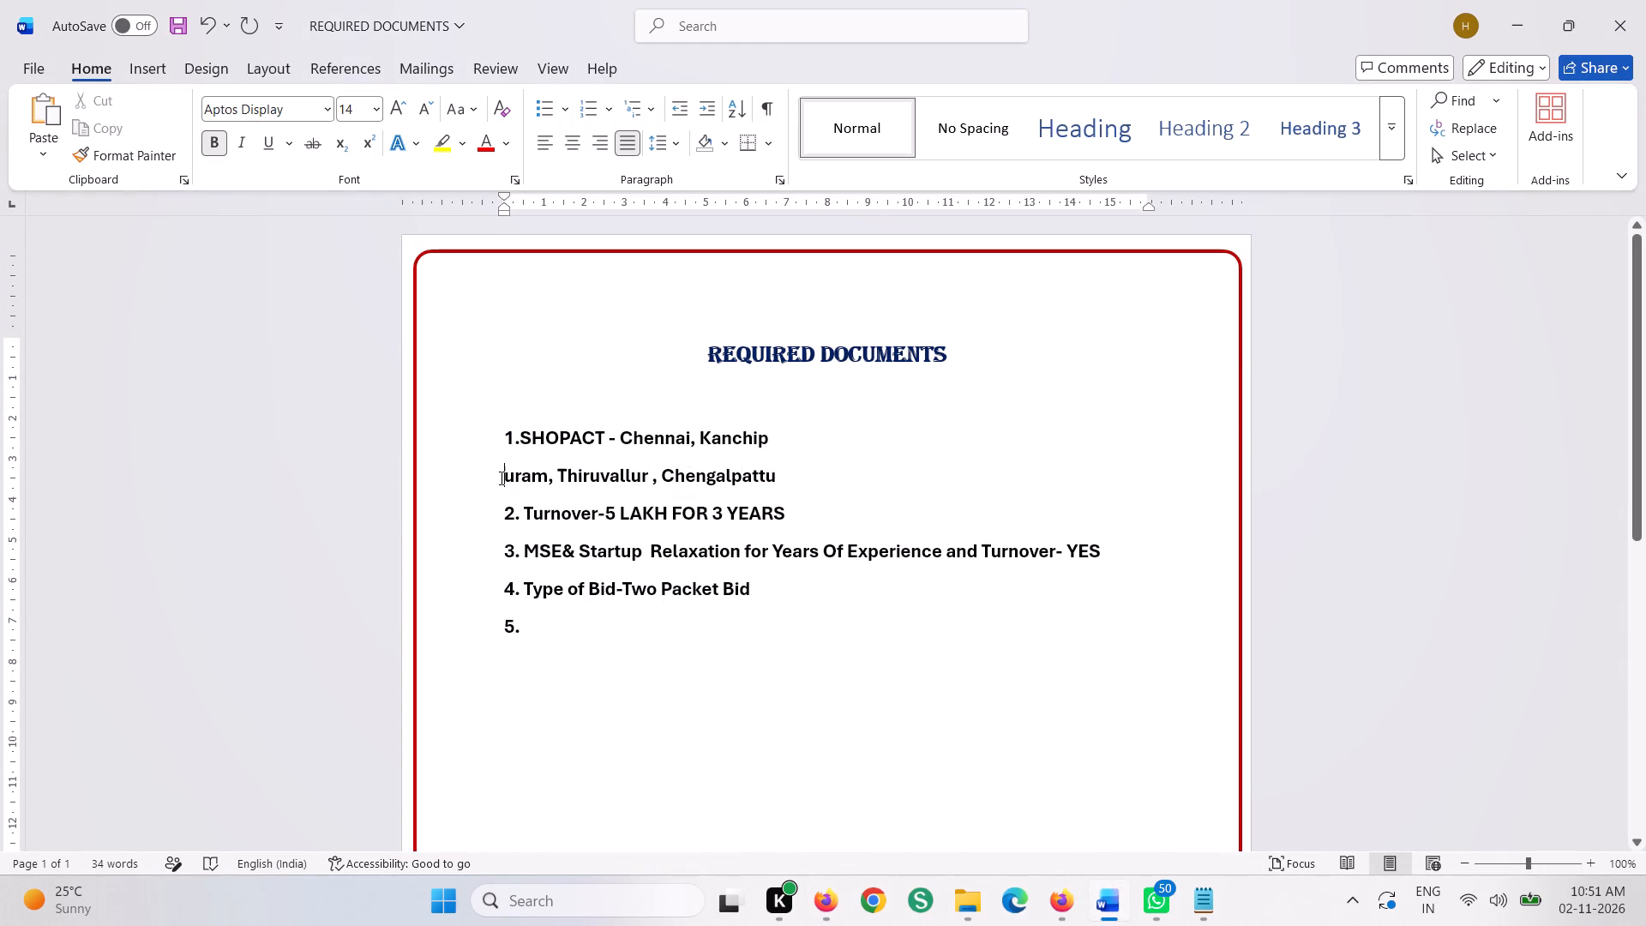
pyautogui.press('BackSpace')
pyautogui.click(1055, 435)
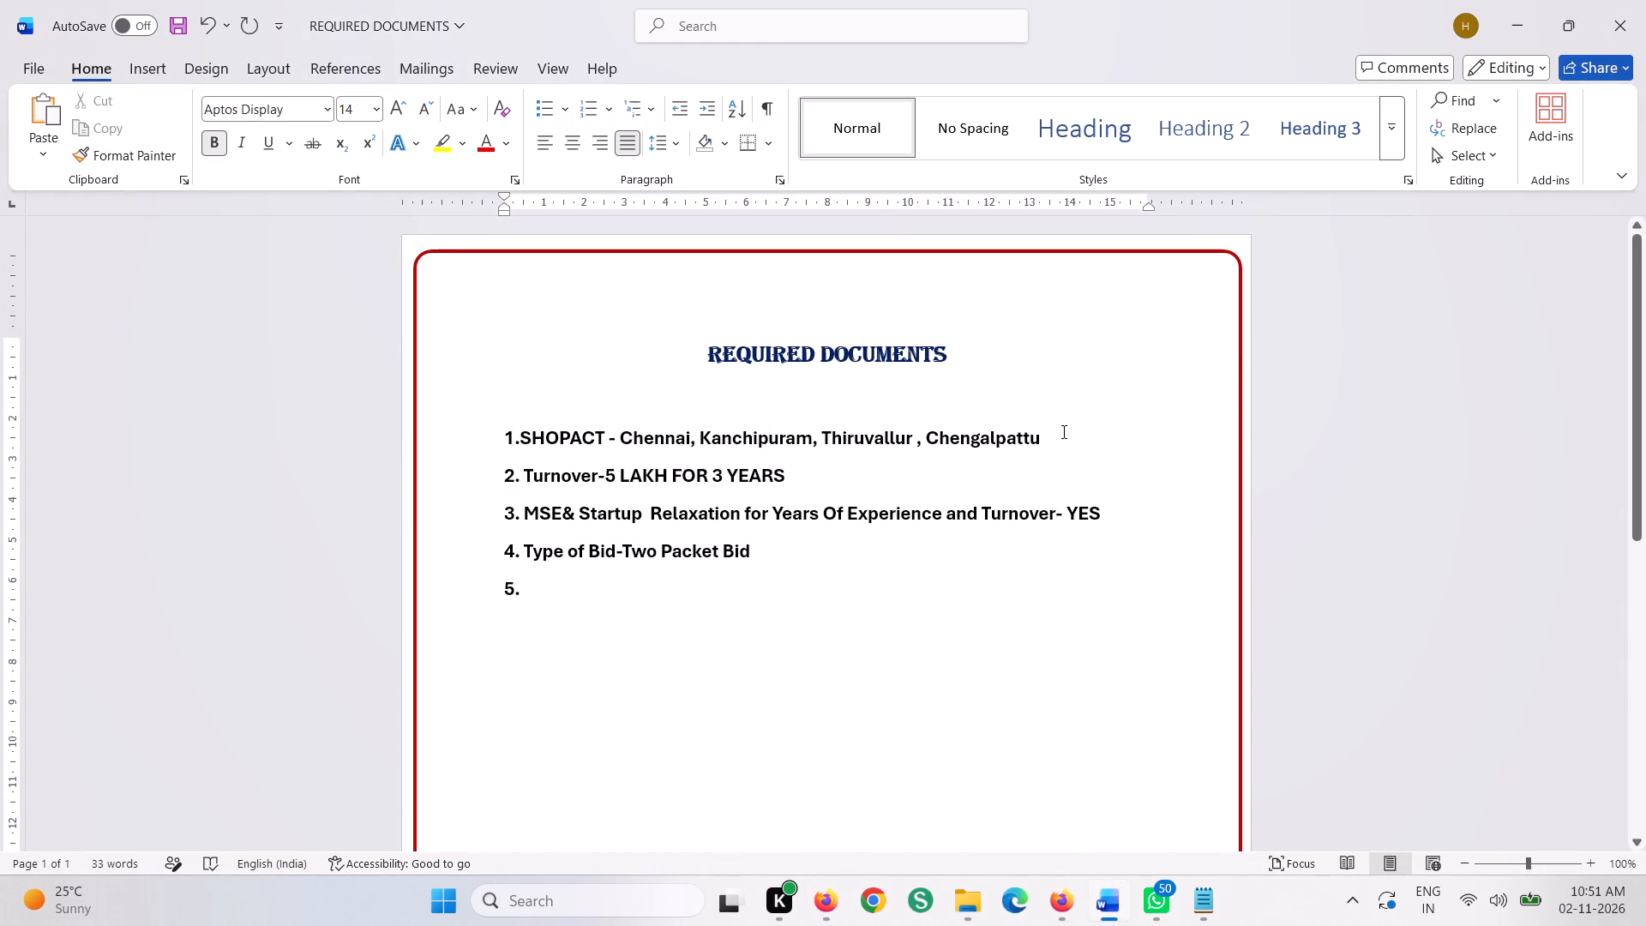
pyautogui.write(',TAMIL B')
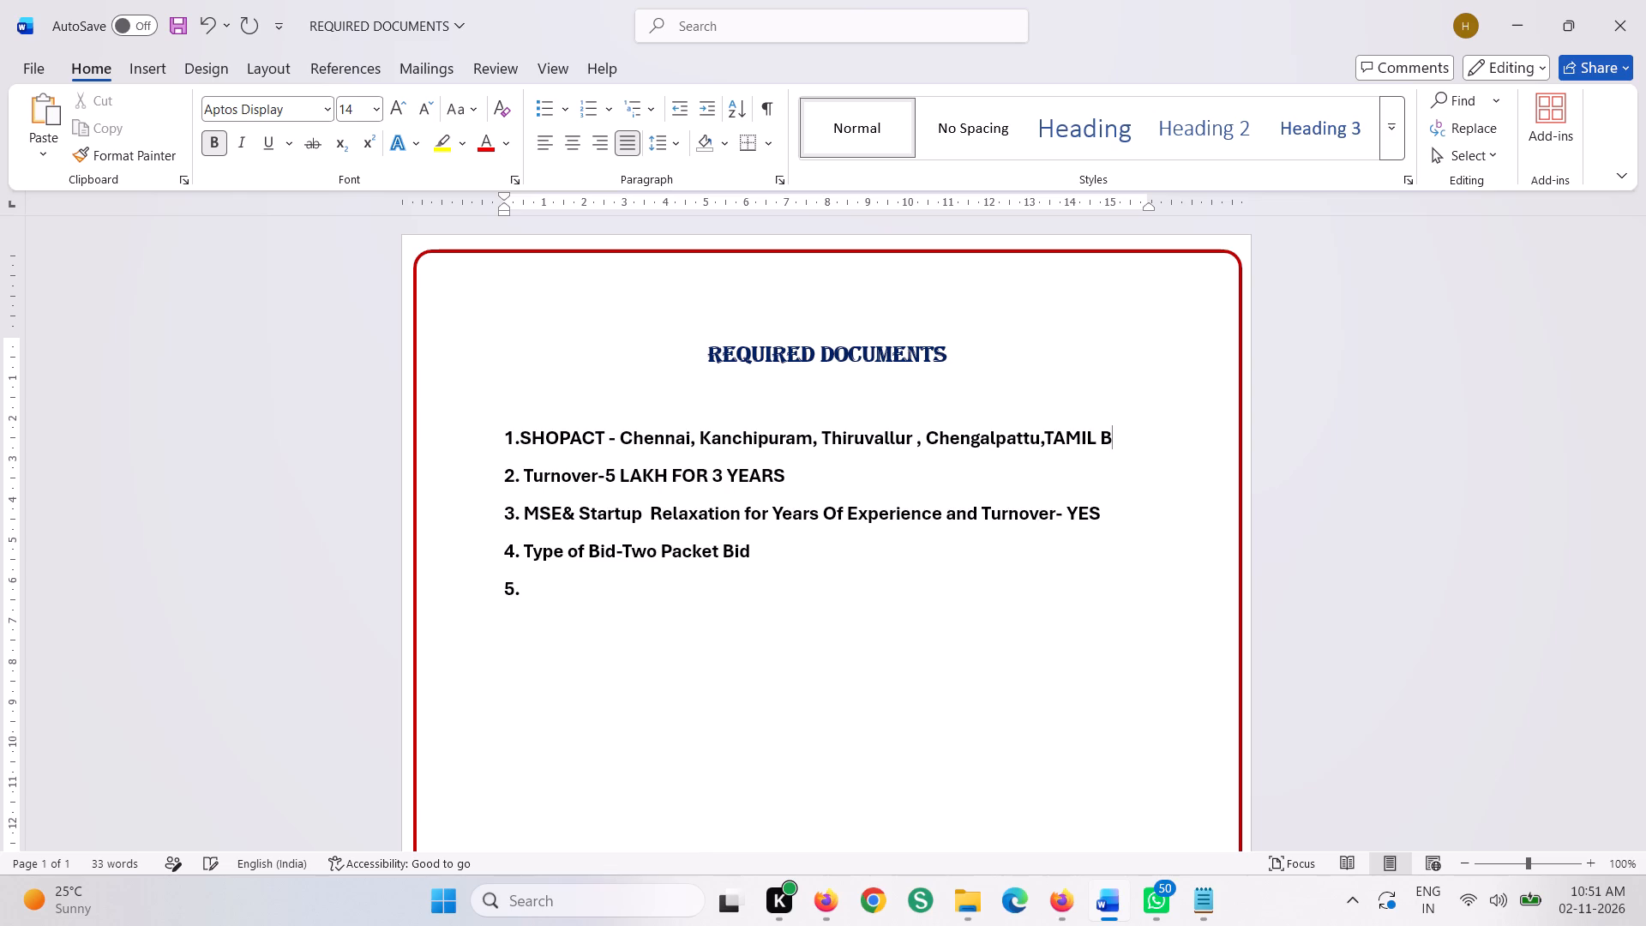
pyautogui.press('BackSpace')
pyautogui.write('NADU')
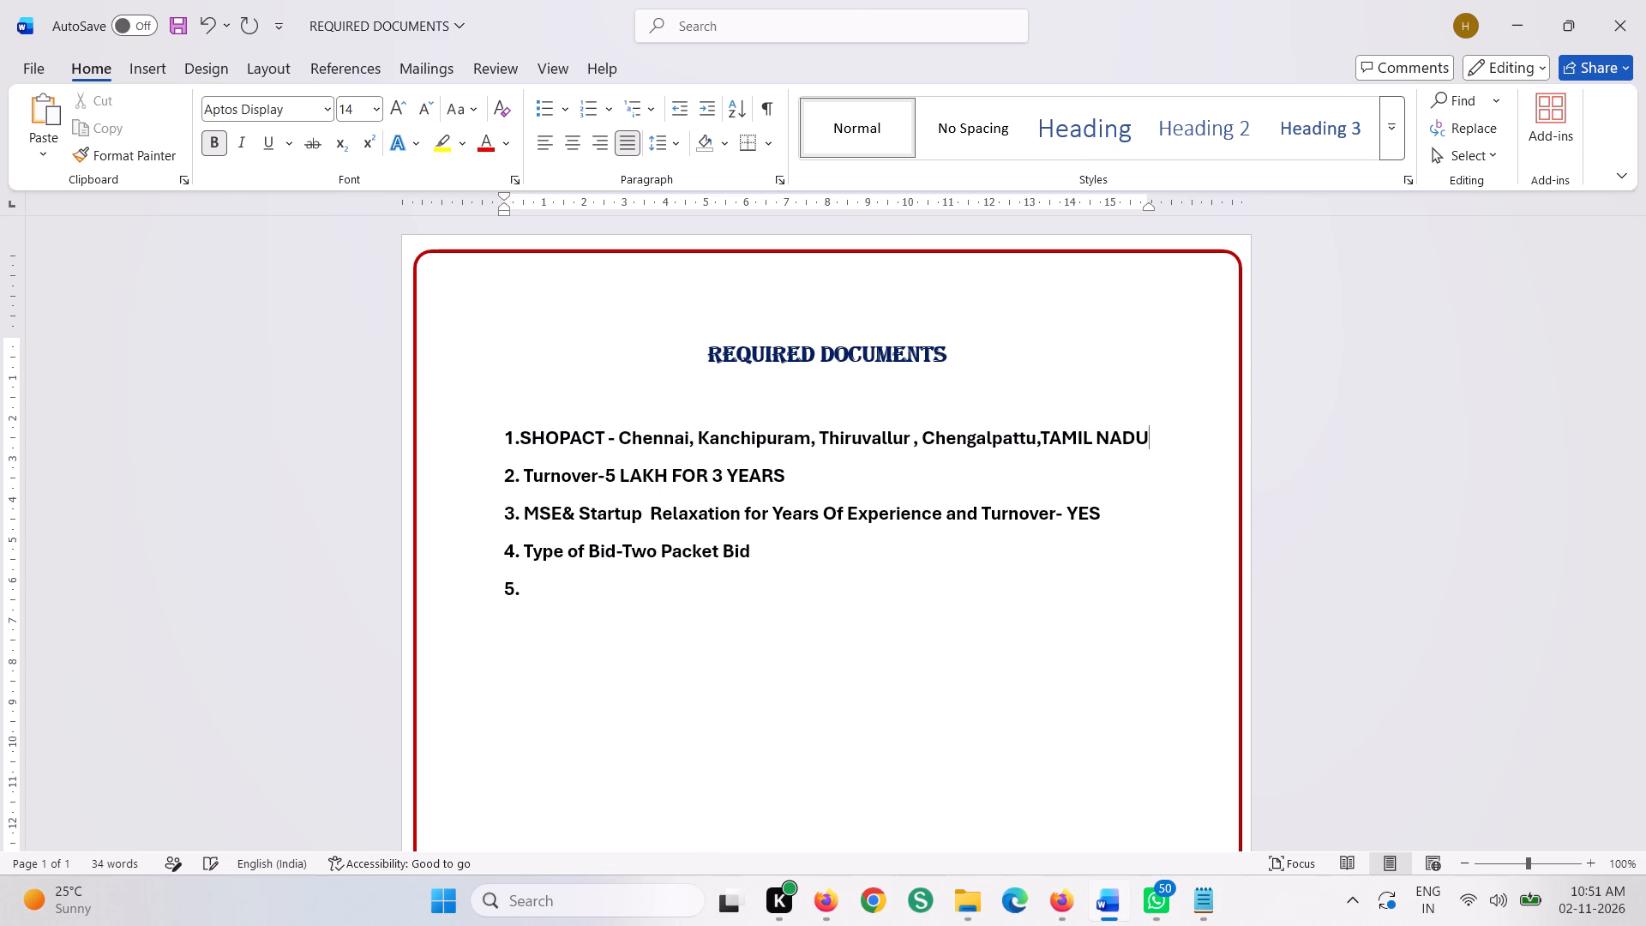
pyautogui.click(596, 576)
# Examine the bid document again, from the buyer-added terms back through the consignee tables to the Bid Details section.
pyautogui.hotkey('alt', 'Tab')
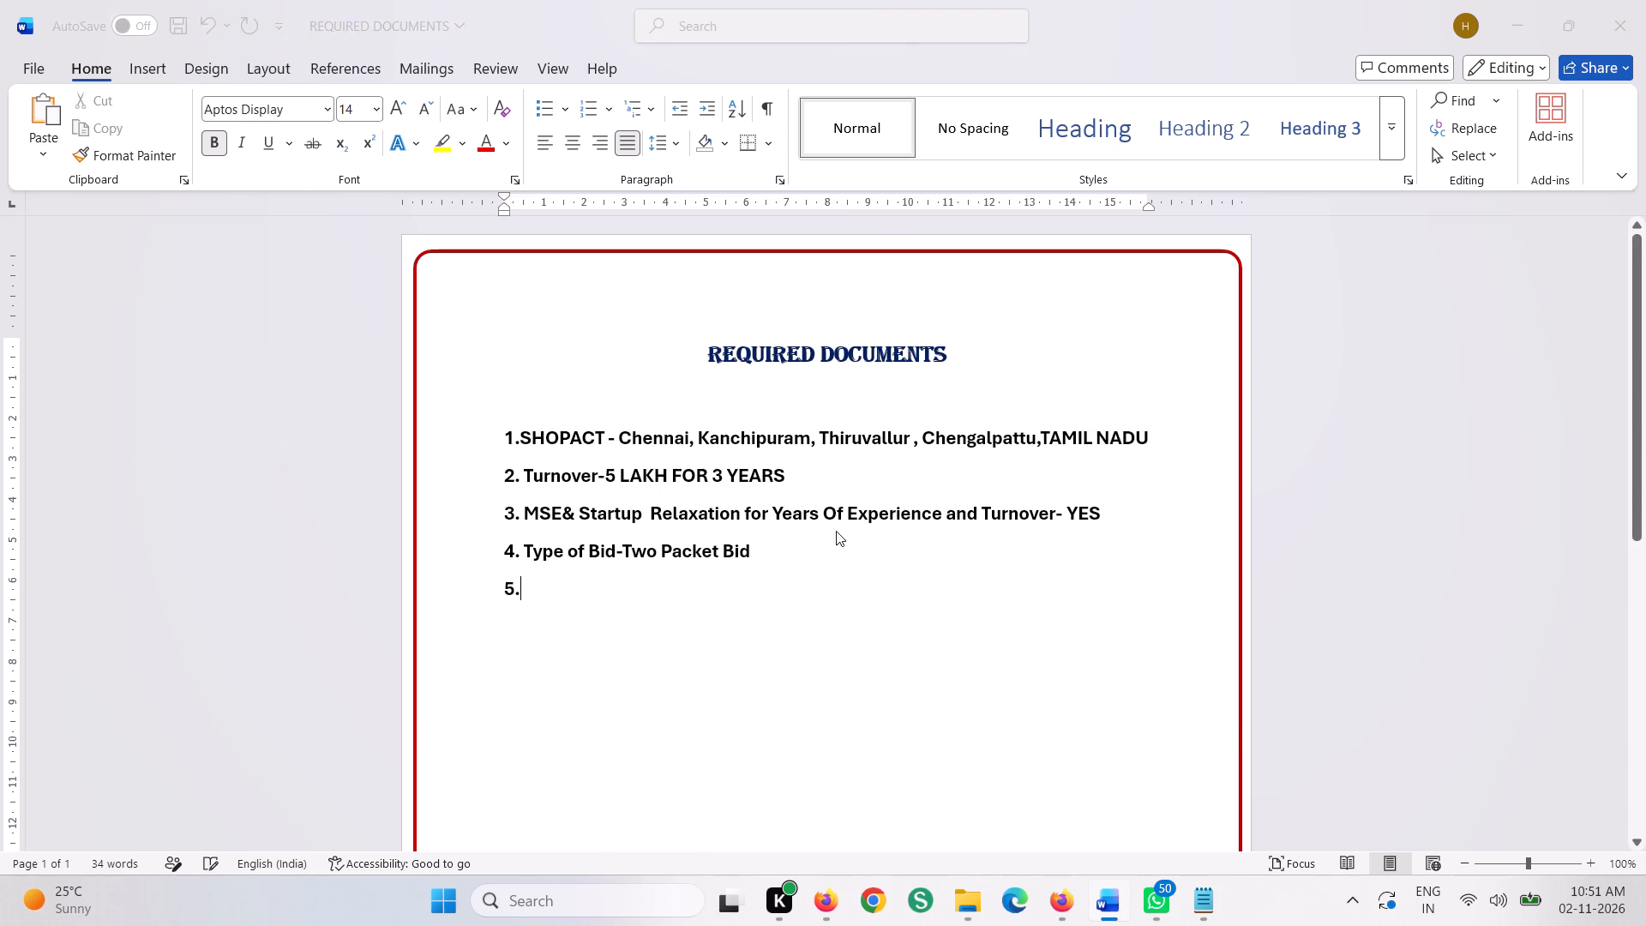
pyautogui.click(871, 363)
pyautogui.scroll(1, 934, 494)
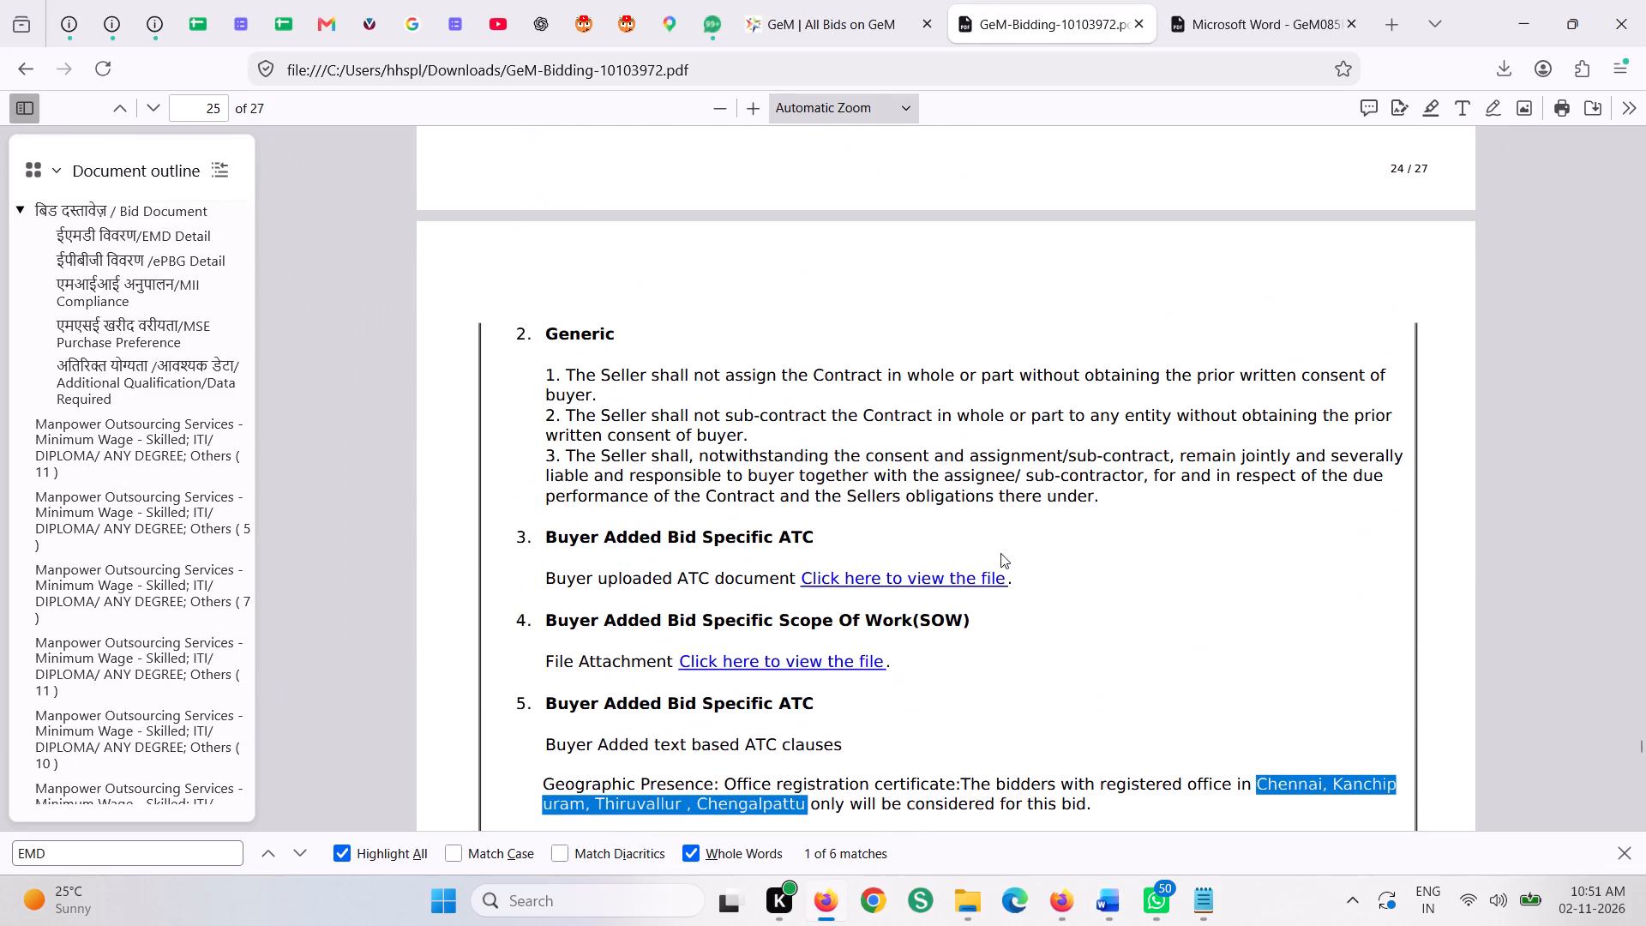
pyautogui.scroll(14, 978, 596)
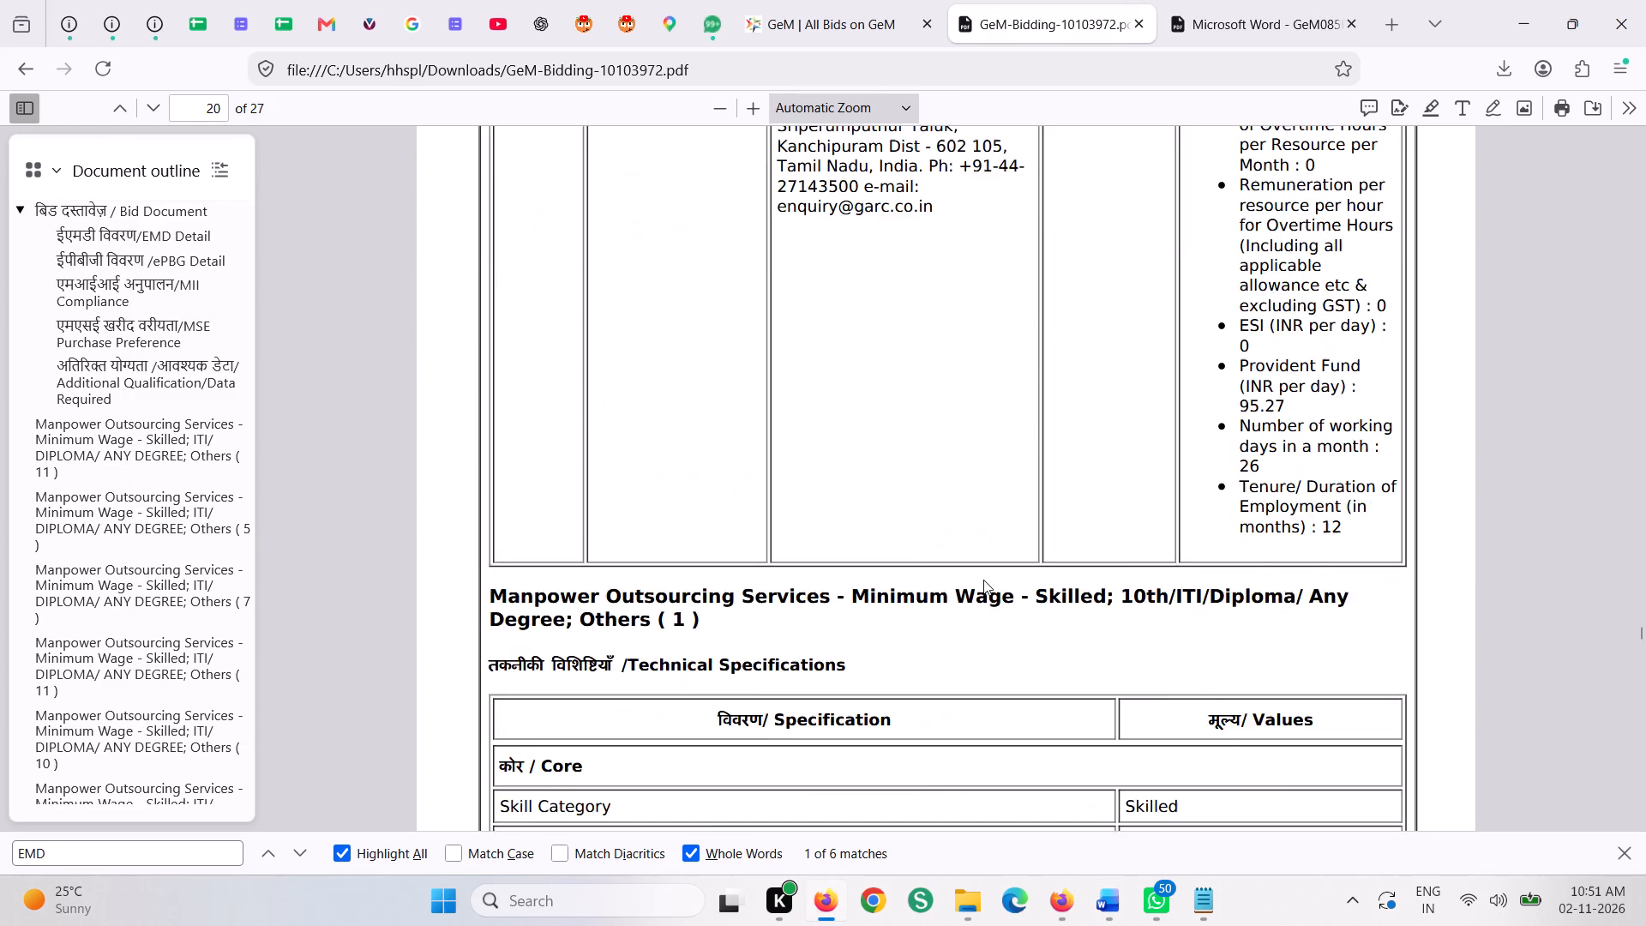
pyautogui.scroll(20, 983, 580)
pyautogui.scroll(18, 983, 580)
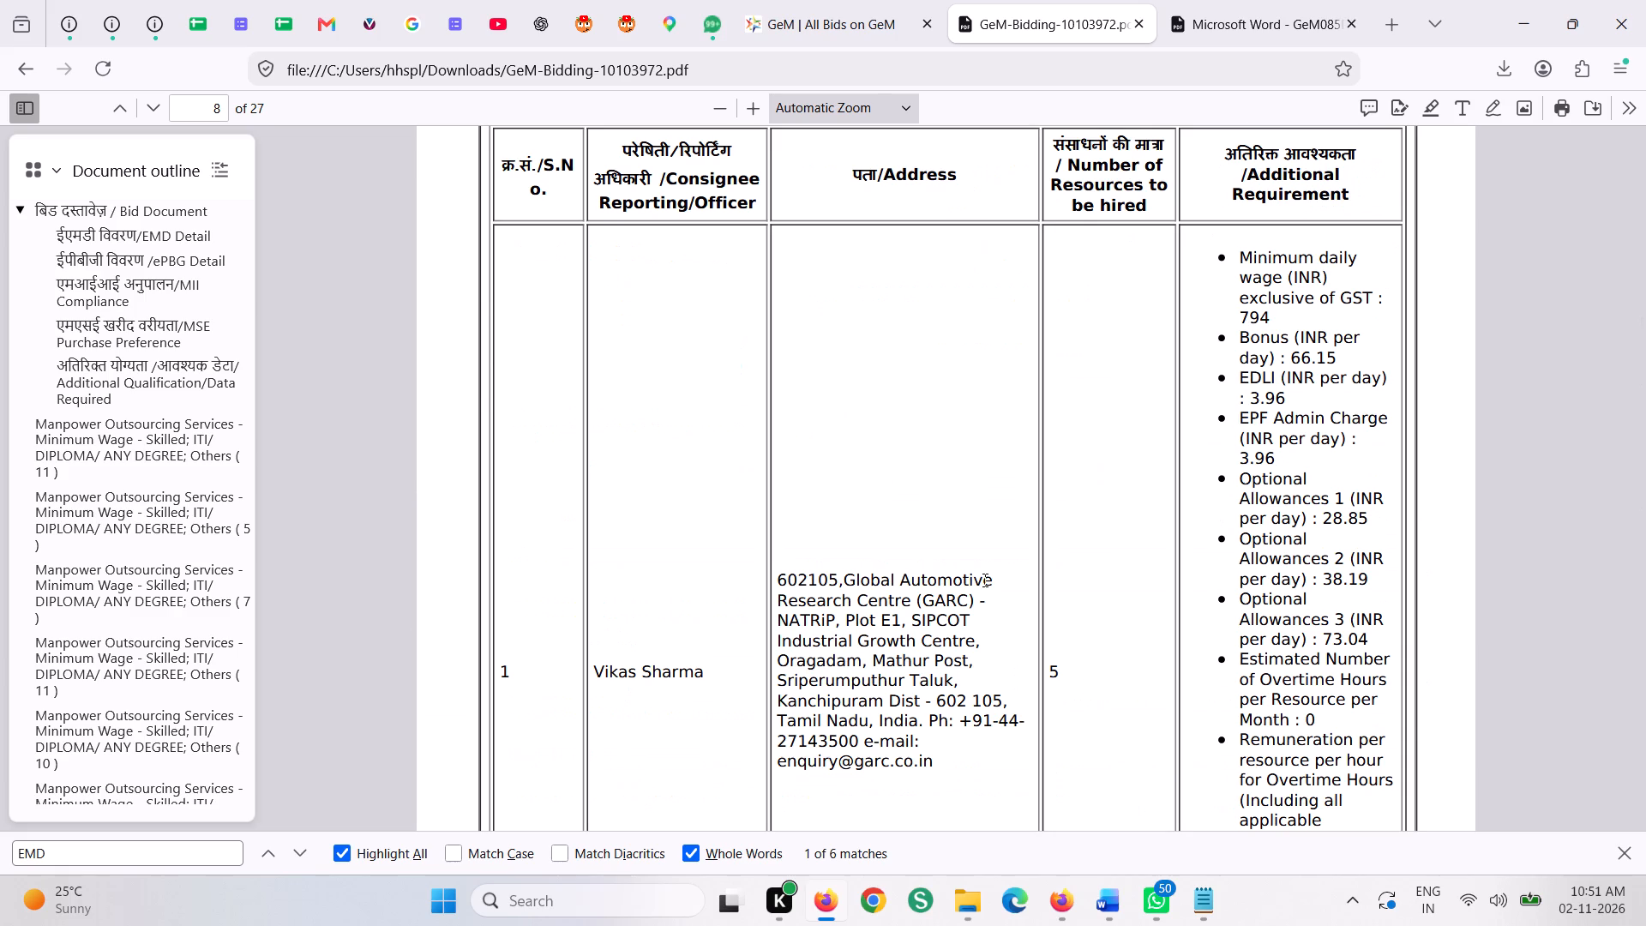
pyautogui.scroll(20, 982, 579)
pyautogui.scroll(3, 982, 579)
pyautogui.scroll(-1, 858, 547)
pyautogui.scroll(-1, 792, 702)
pyautogui.scroll(-1, 929, 585)
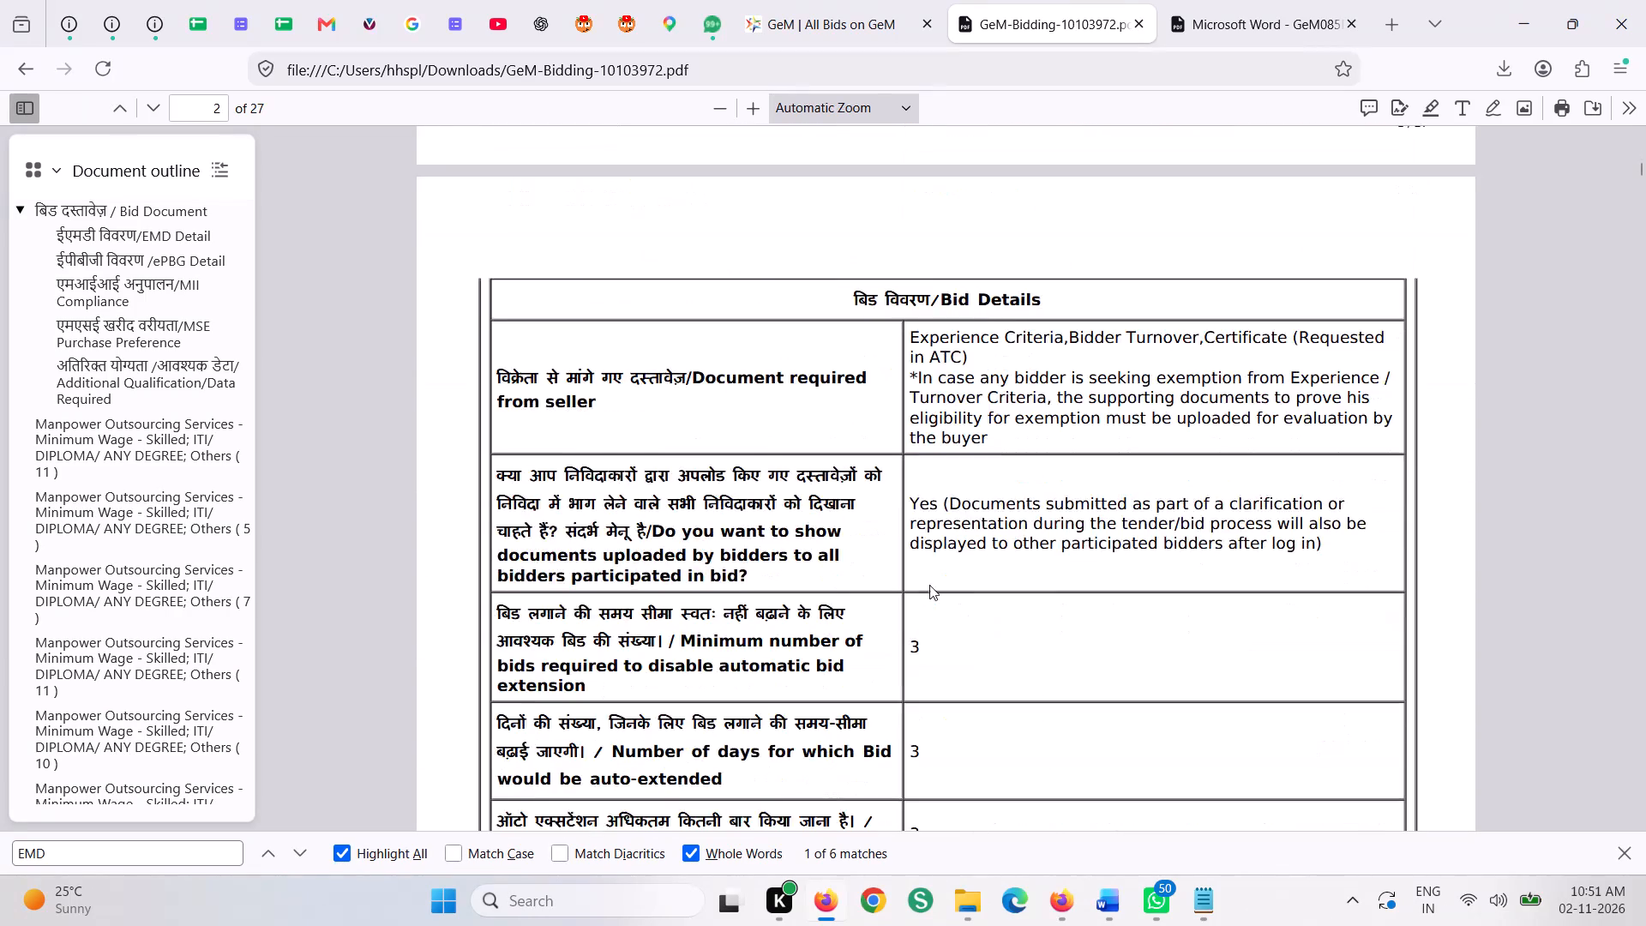
pyautogui.scroll(-2, 929, 585)
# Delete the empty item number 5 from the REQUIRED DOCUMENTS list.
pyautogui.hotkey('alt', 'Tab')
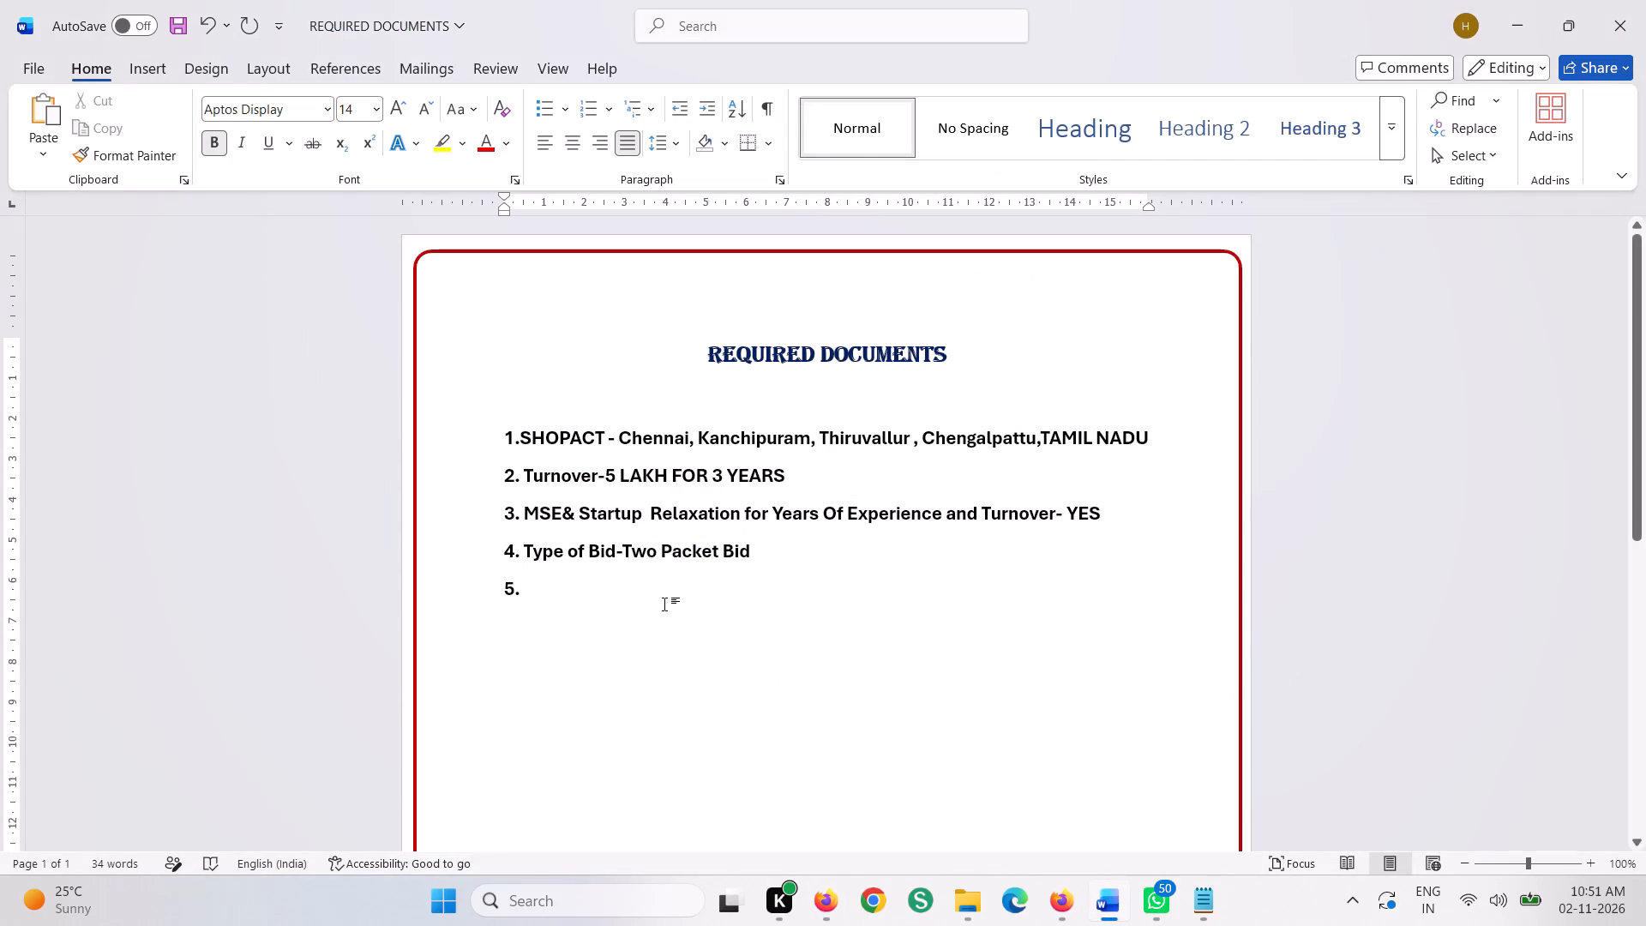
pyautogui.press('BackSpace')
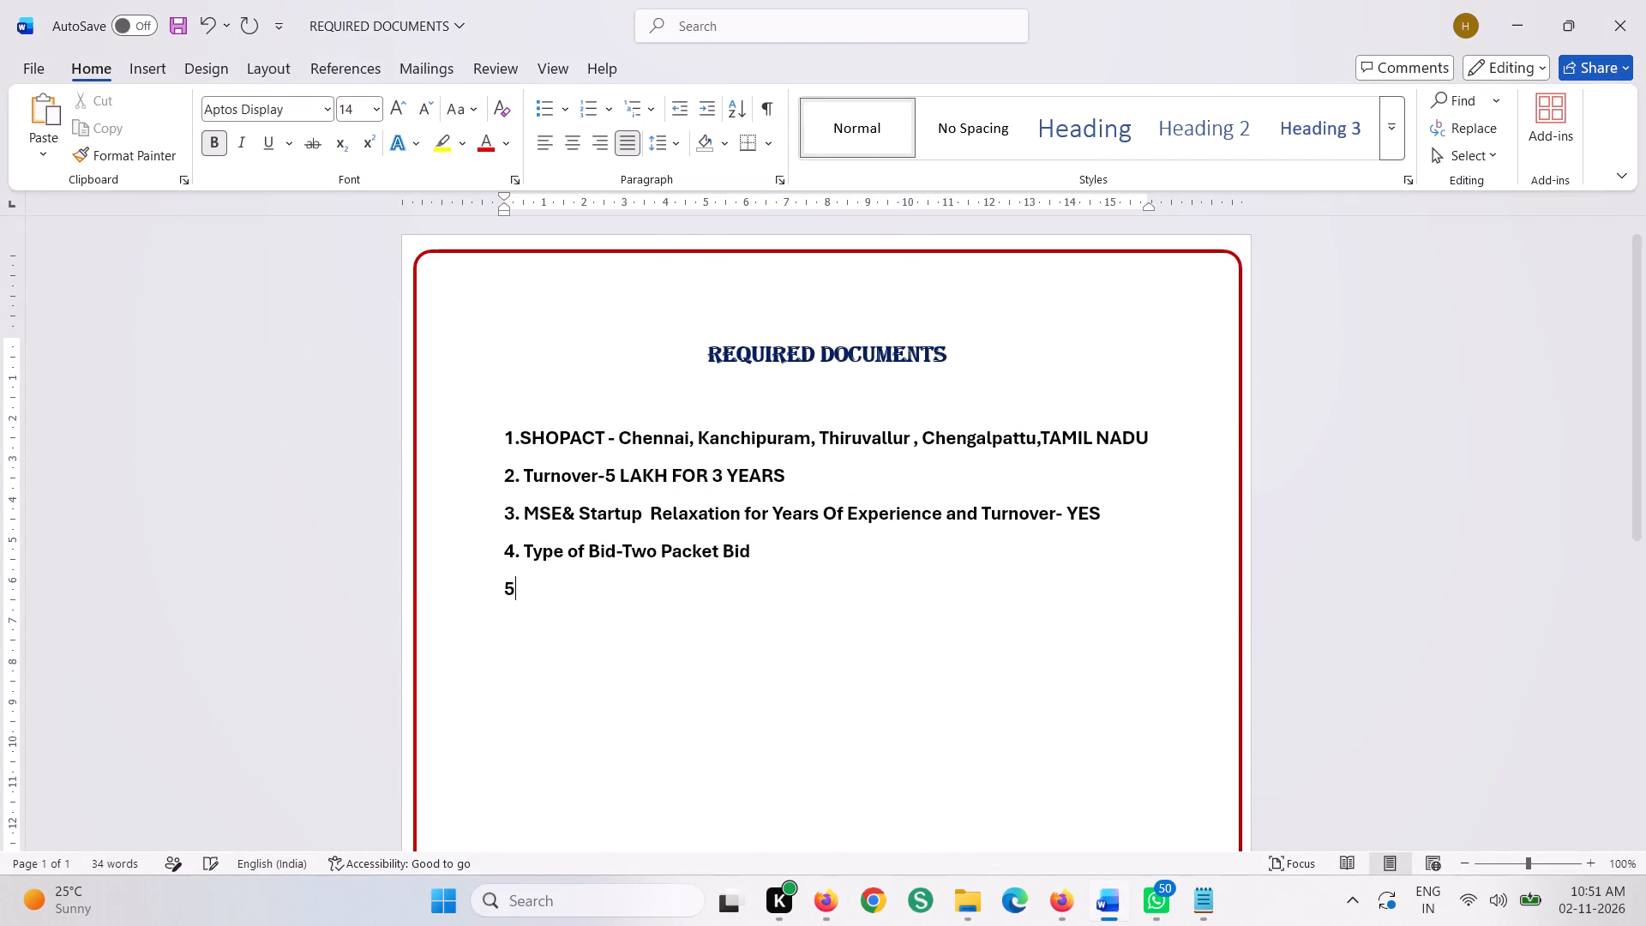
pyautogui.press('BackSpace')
# Check the EMD clause in the NIT document and add "5.EMD MANDATORY" to the REQUIRED DOCUMENTS list.
pyautogui.hotkey('alt', 'Tab')
pyautogui.click(1237, 0)
pyautogui.scroll(2, 923, 395)
pyautogui.scroll(-1, 879, 413)
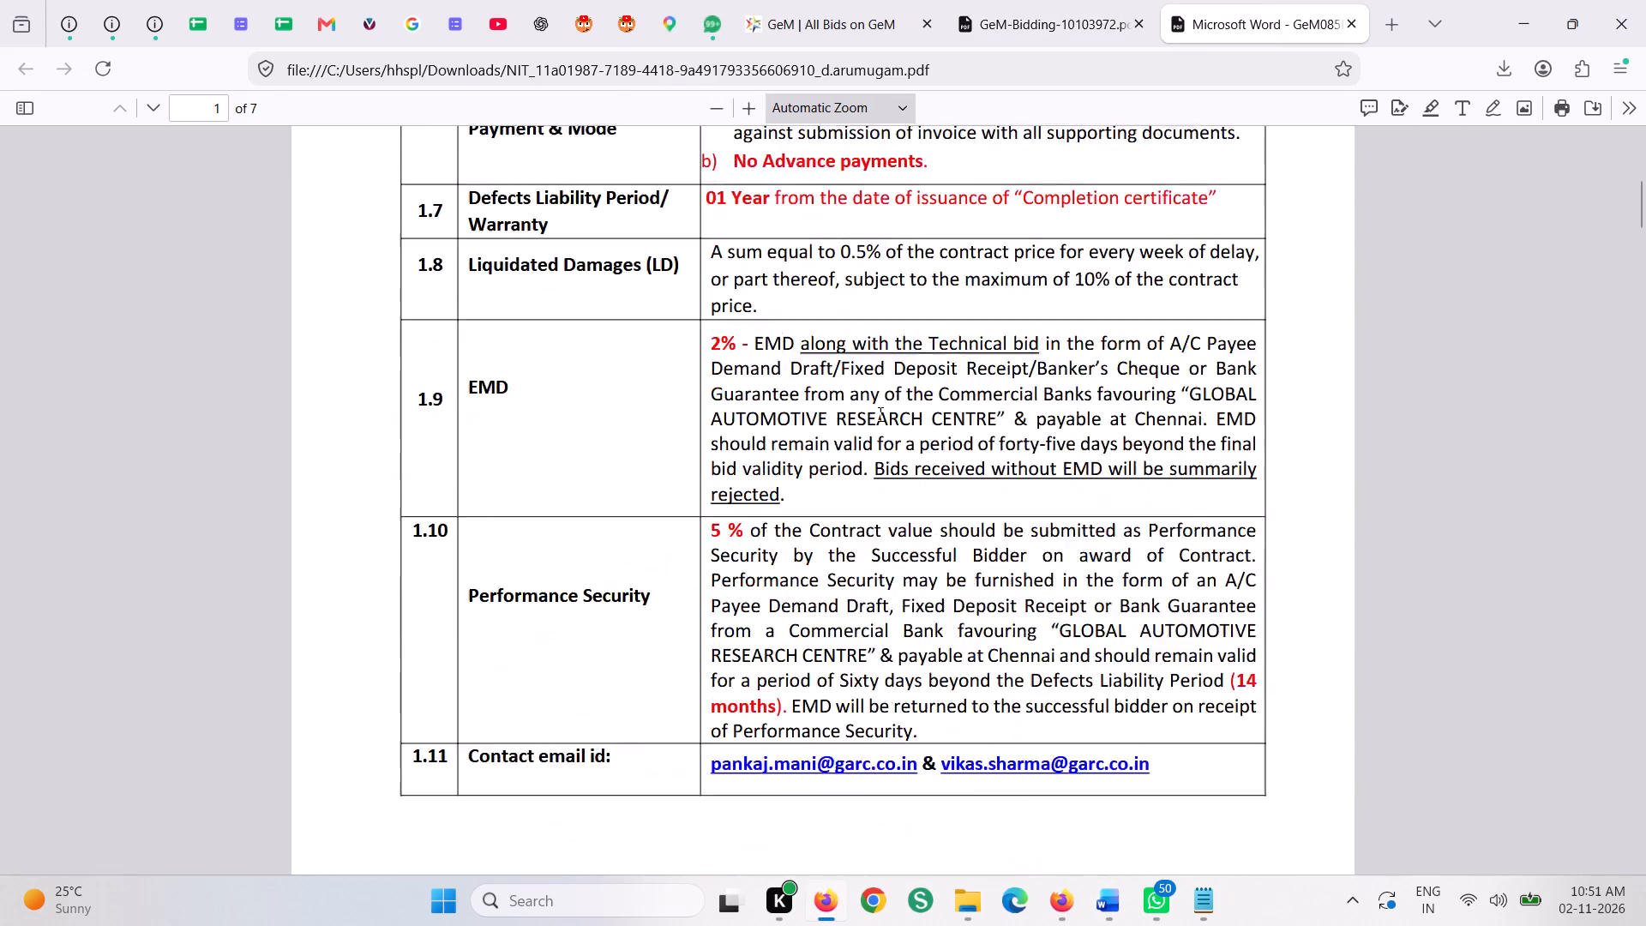
pyautogui.scroll(6, 875, 413)
pyautogui.scroll(-1, 855, 592)
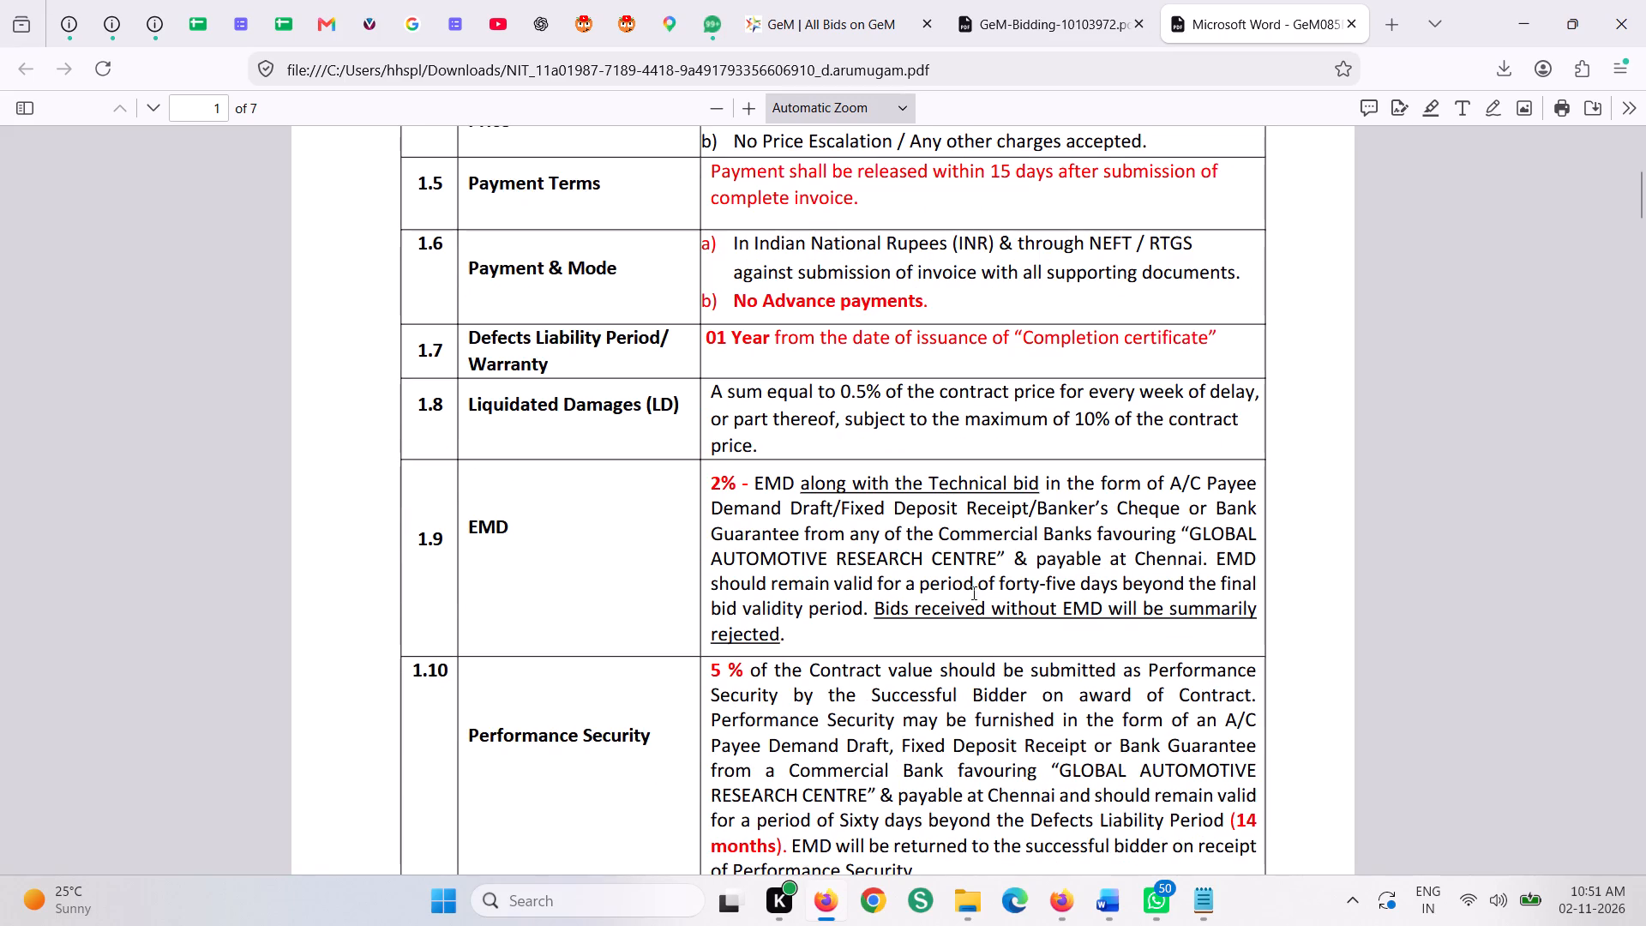
pyautogui.hotkey('alt', 'Tab')
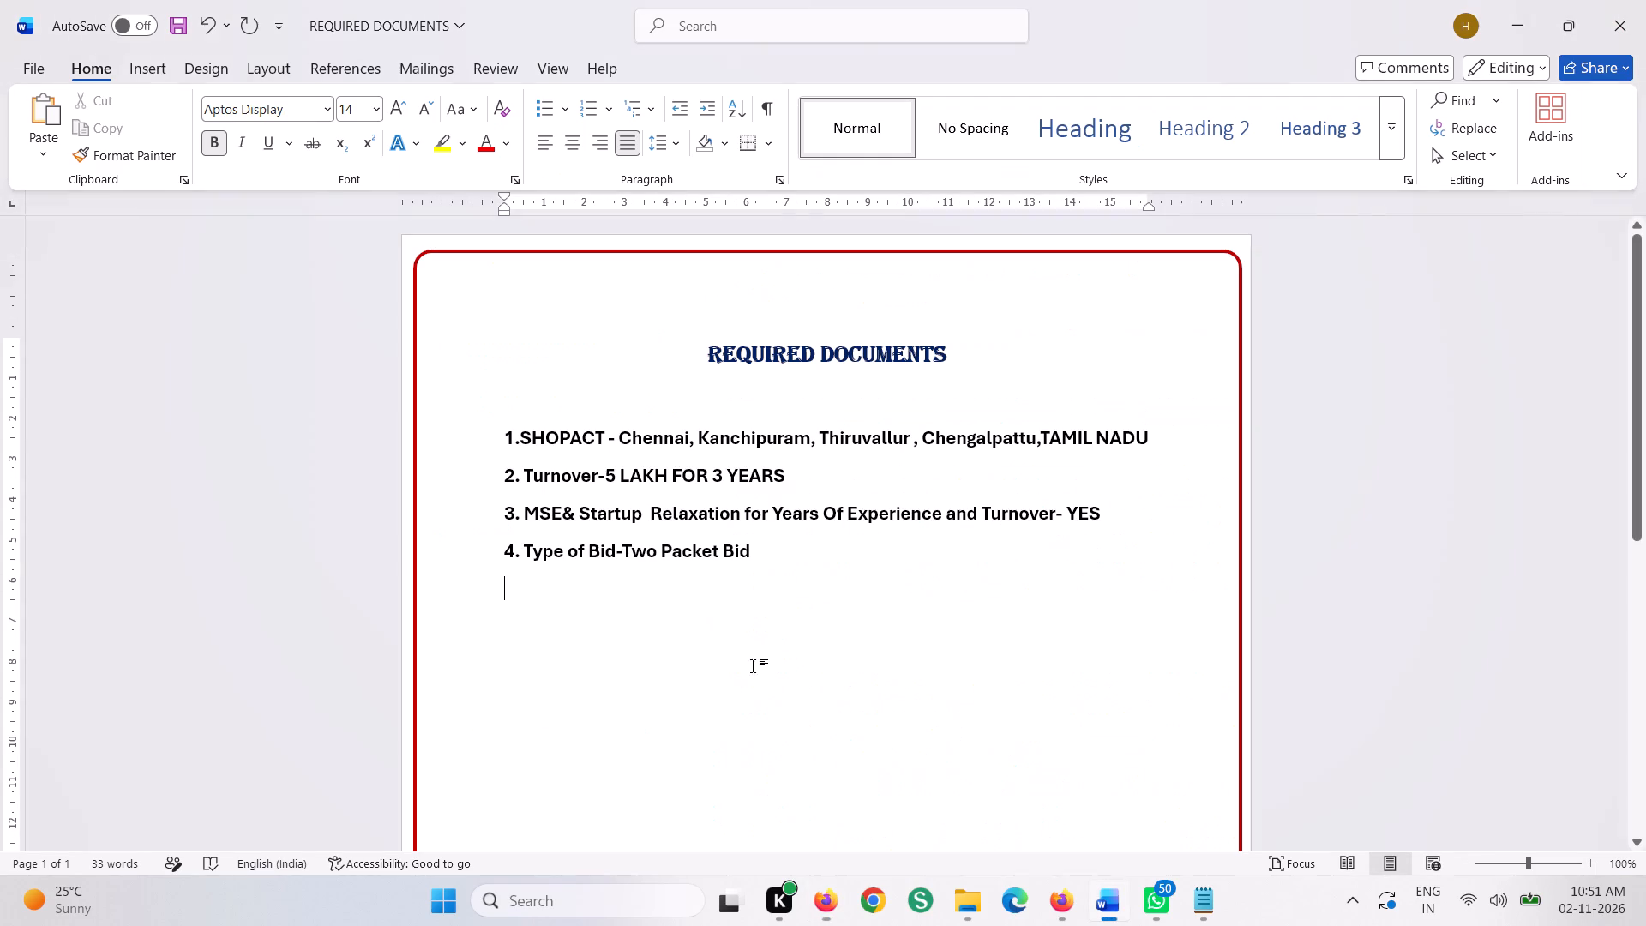
pyautogui.write('5.EMD EX=')
pyautogui.press('BackSpace')
pyautogui.press('BackSpace')
pyautogui.press('BackSpace')
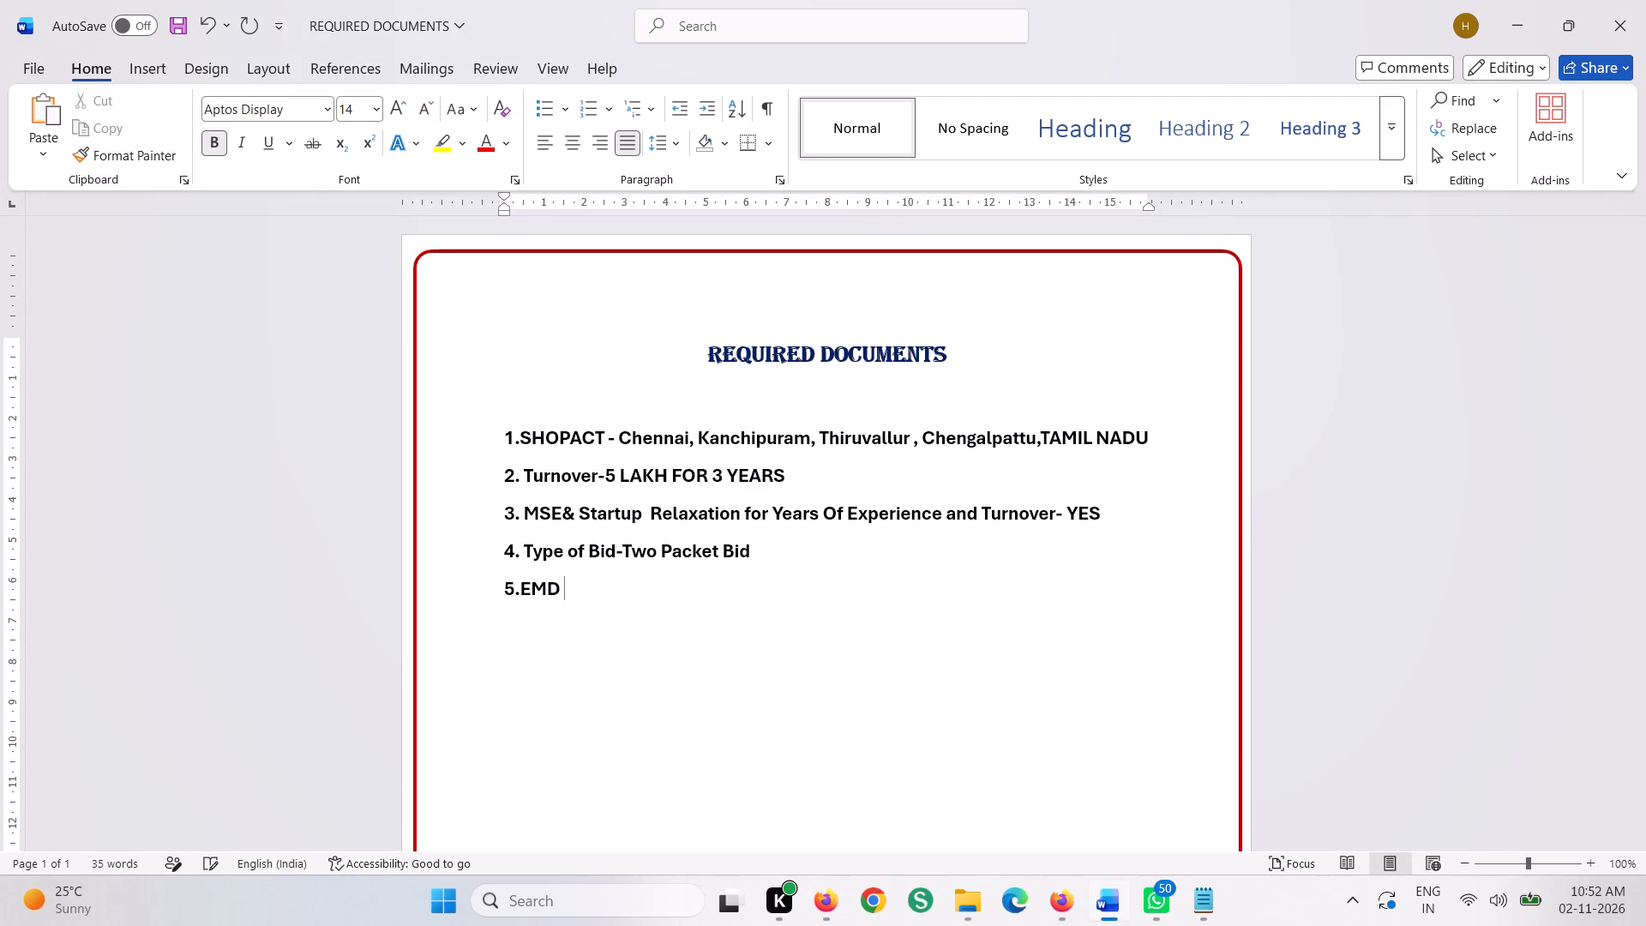
pyautogui.write('MANDA')
pyautogui.write('TORY')
pyautogui.press('space')
pyautogui.press('Return')
# Add item 6 to the list with the Rs 3,00,000 medical insurance coverage text copied from clause (G) of the NIT document.
pyautogui.write('6.')
pyautogui.hotkey('alt', 'Tab')
pyautogui.scroll(-1, 730, 595)
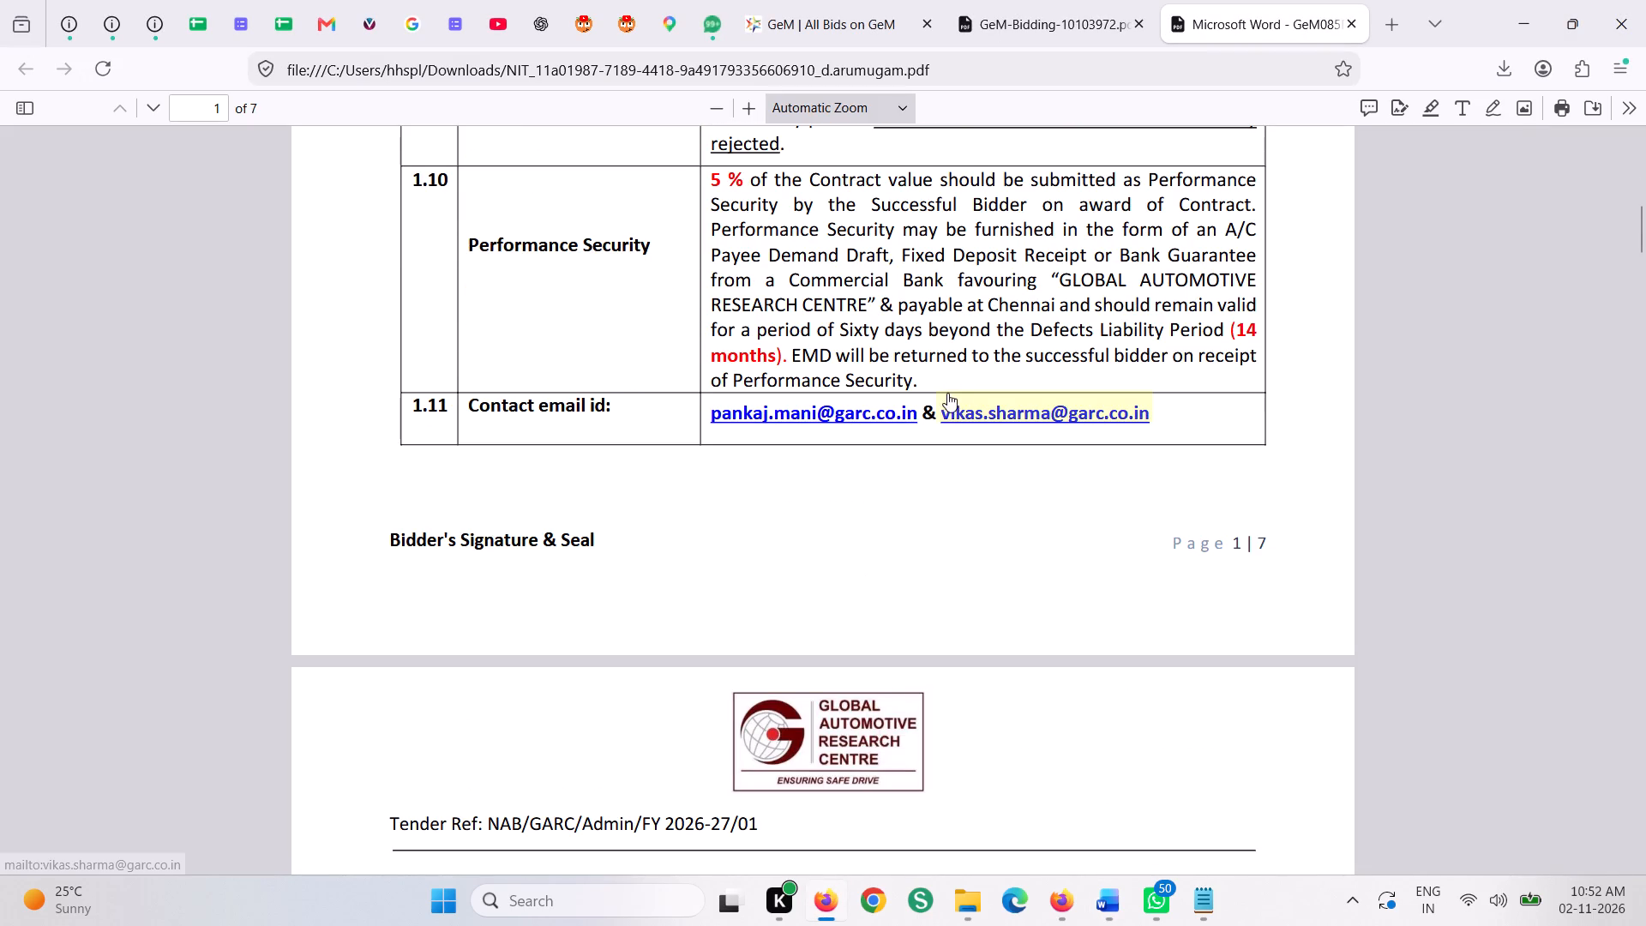
pyautogui.scroll(-1, 664, 555)
pyautogui.scroll(-2, 770, 562)
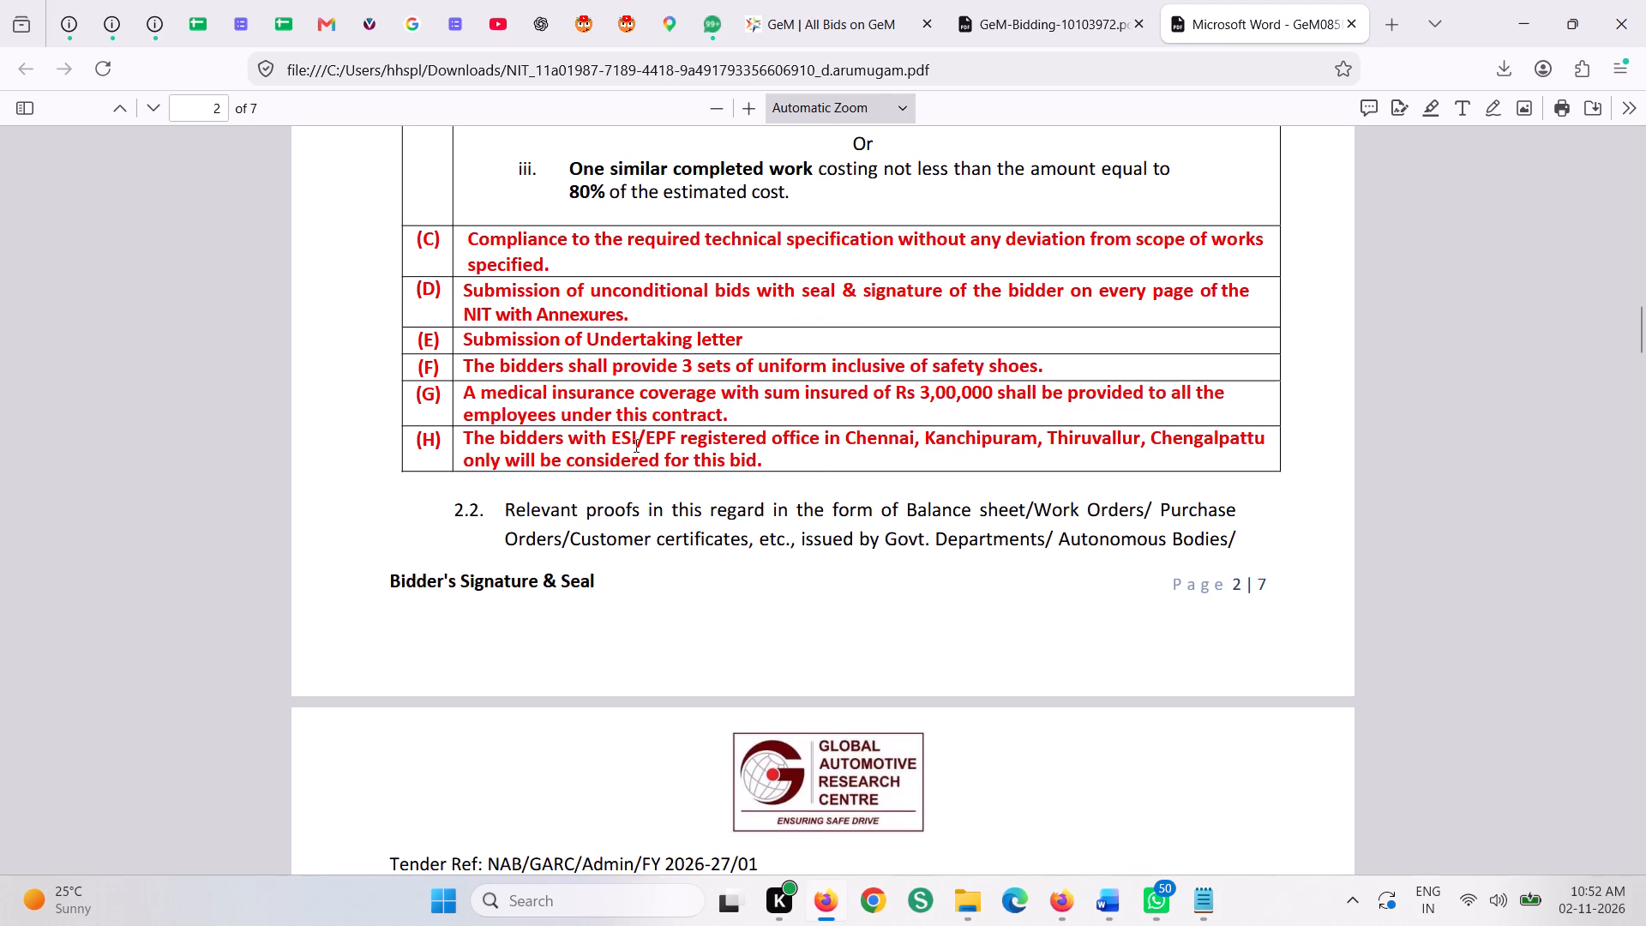
pyautogui.click(724, 385)
pyautogui.click(474, 391)
pyautogui.moveTo(474, 391); pyautogui.dragTo(731, 406)
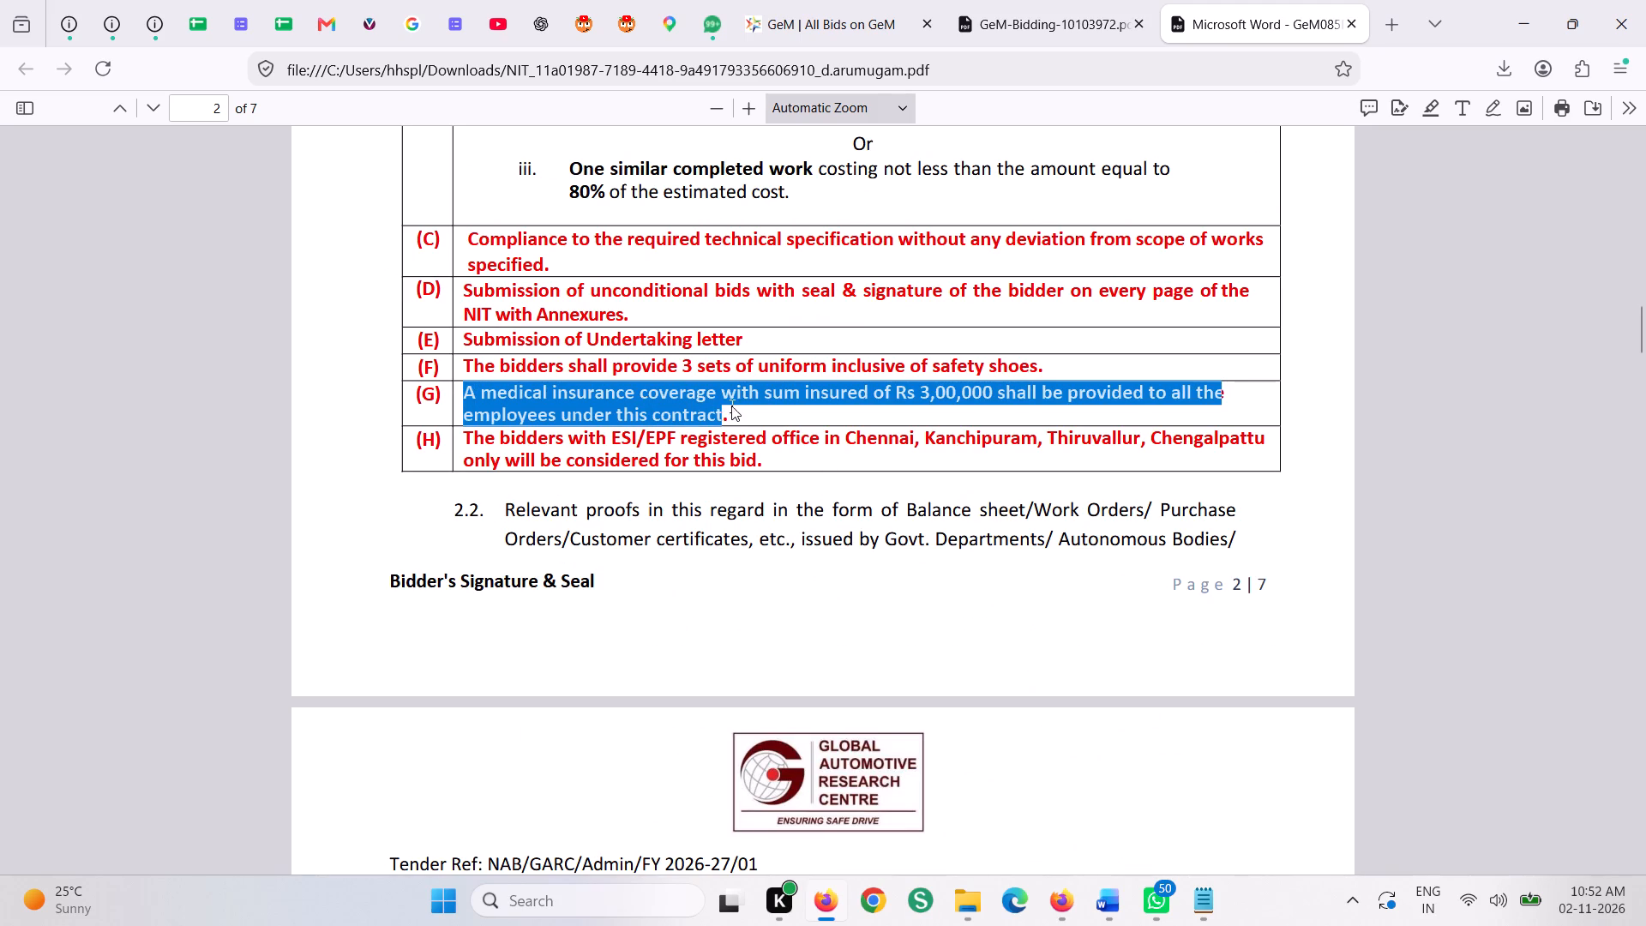
pyautogui.moveTo(731, 406); pyautogui.dragTo(738, 406)
pyautogui.hotkey('ctrl', 'c')
pyautogui.hotkey('ctrl', 'c')
pyautogui.hotkey('alt', 'Tab')
pyautogui.hotkey('ctrl', 'v')
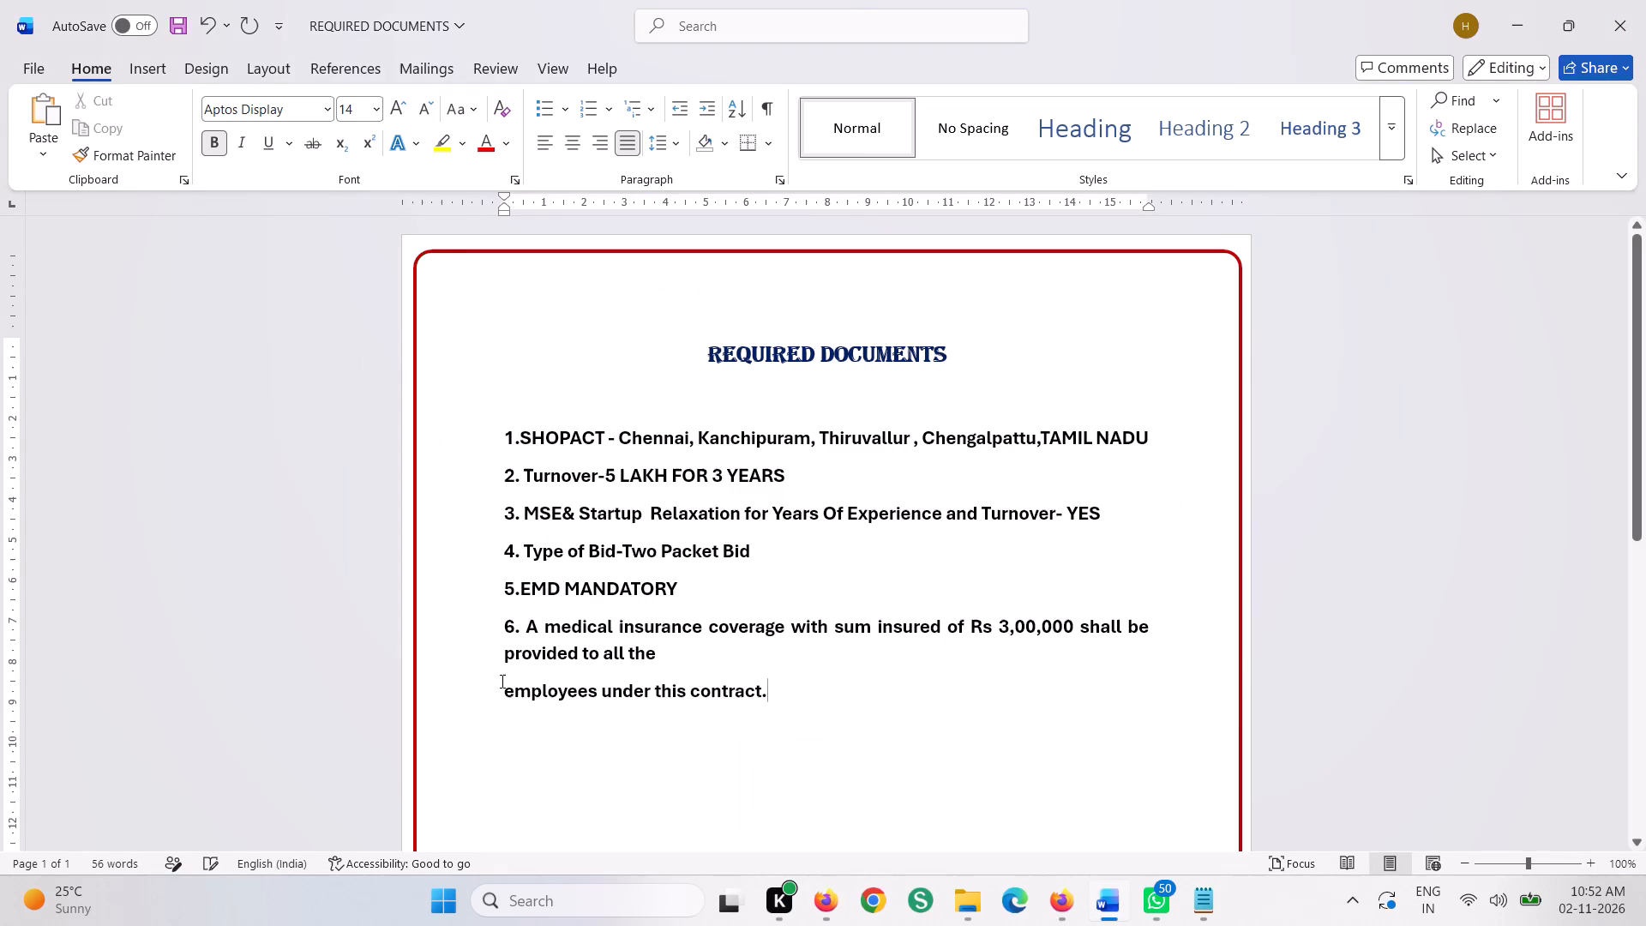
# Join the broken lines of item 6 into one continuous paragraph and start a new line below it.
pyautogui.click(499, 683)
pyautogui.press('BackSpace')
pyautogui.press('space')
pyautogui.click(959, 657)
pyautogui.press('Return')
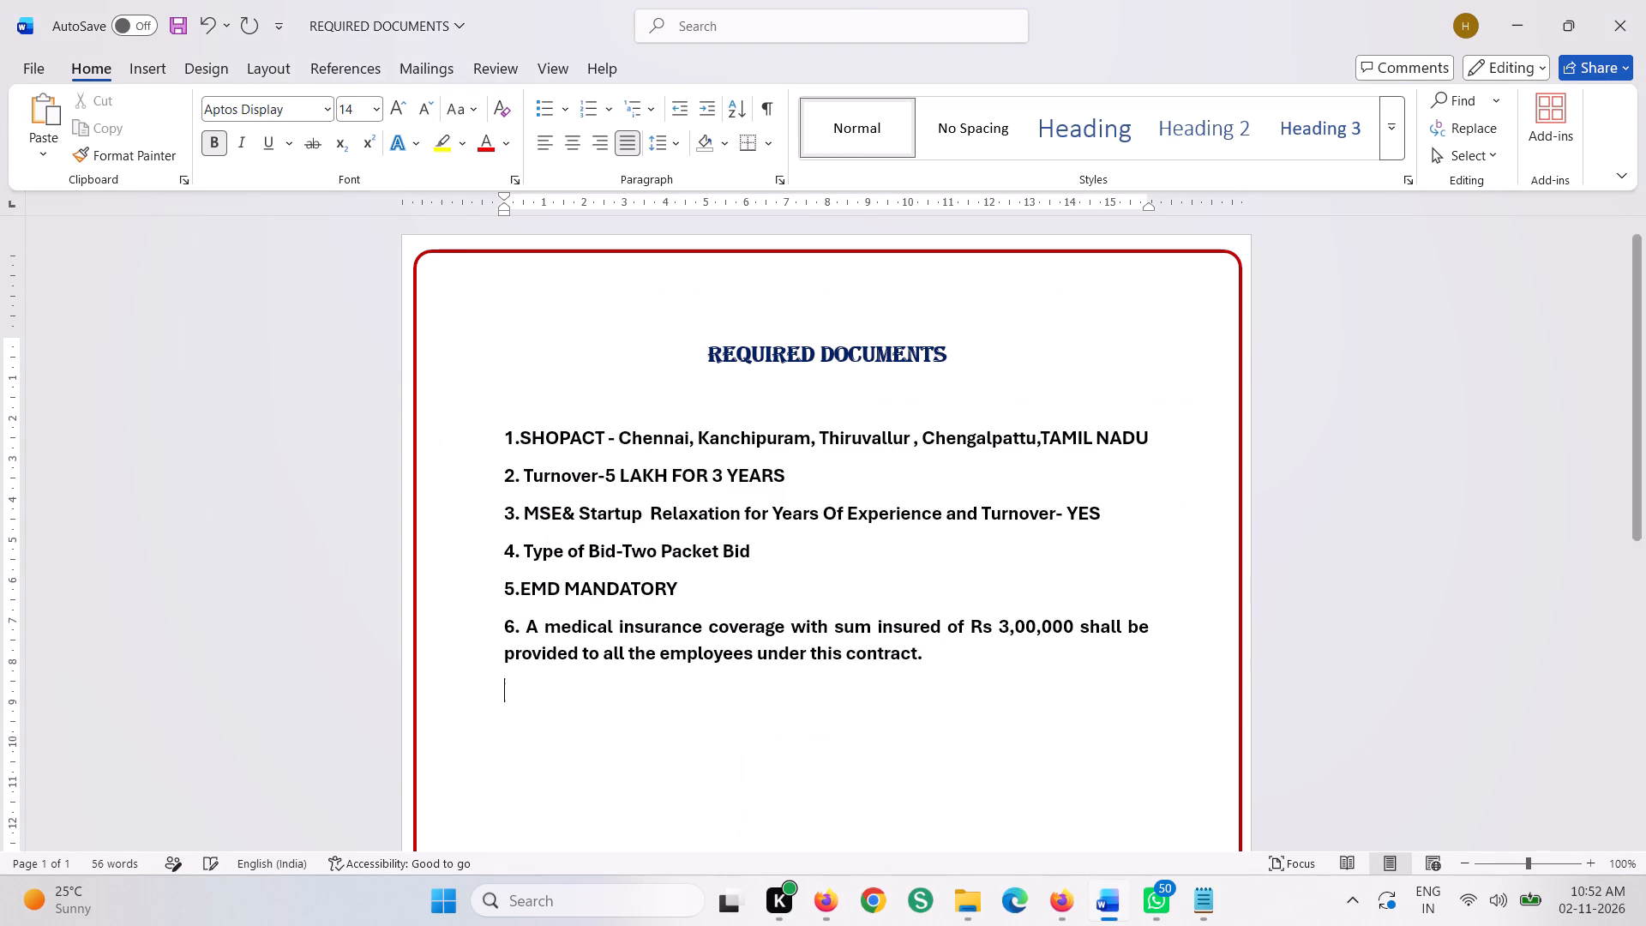
# Add item number "7." below item 6 in the REQUIRED DOCUMENTS list.
pyautogui.write('7.')
pyautogui.press('Return')
pyautogui.hotkey('alt', 'Tab')
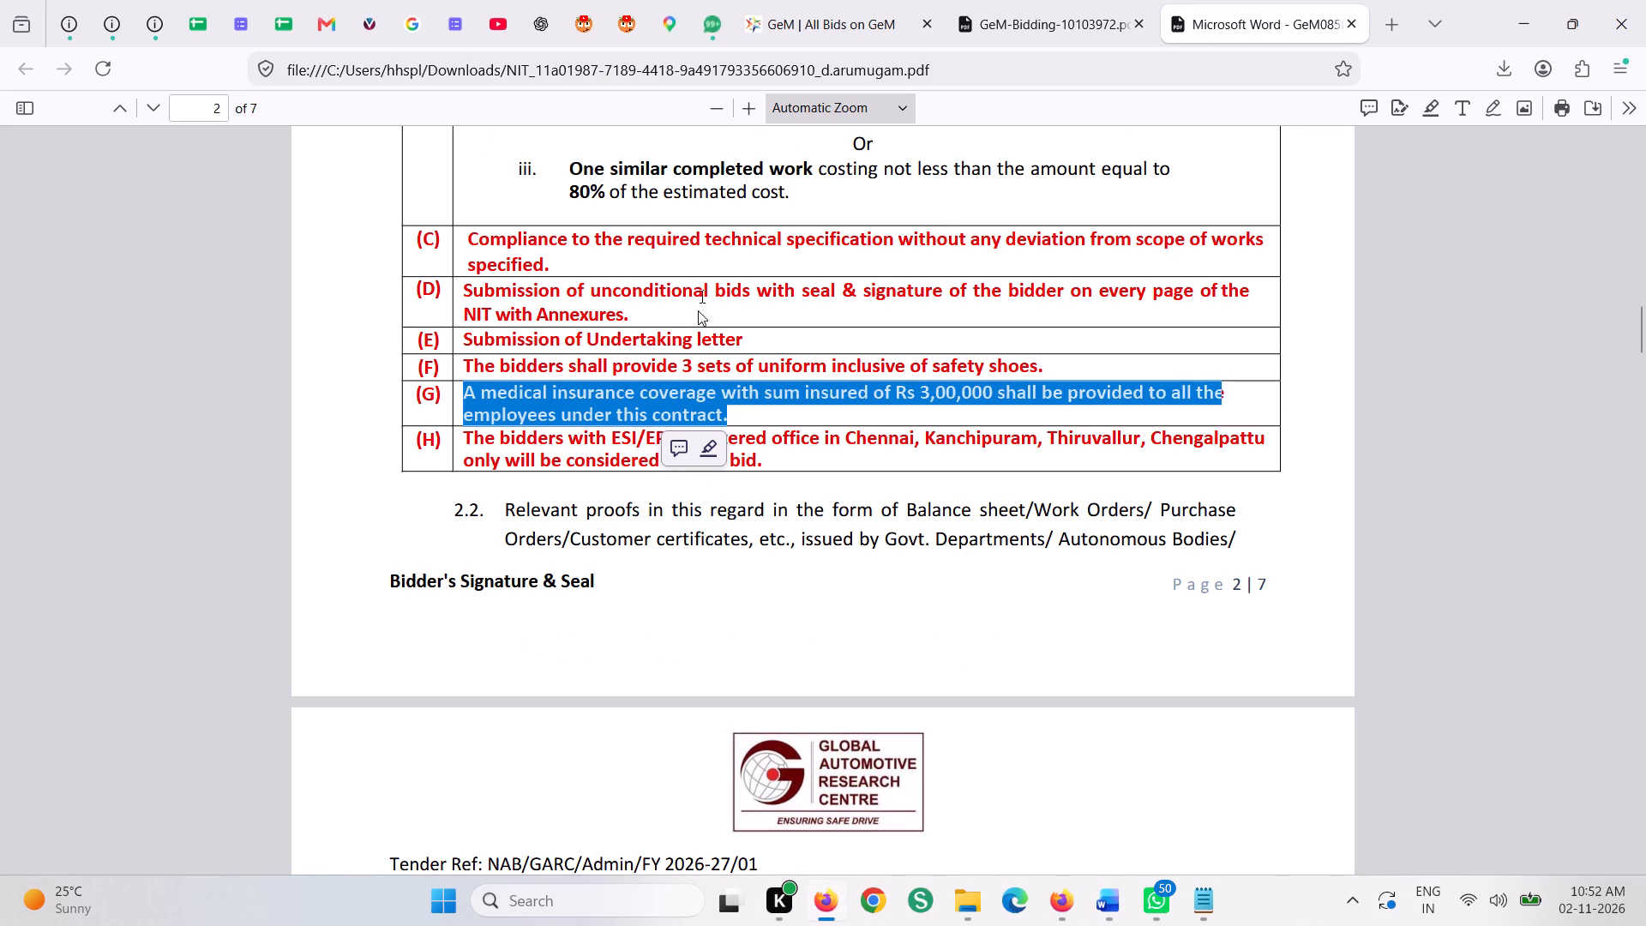
pyautogui.click(736, 308)
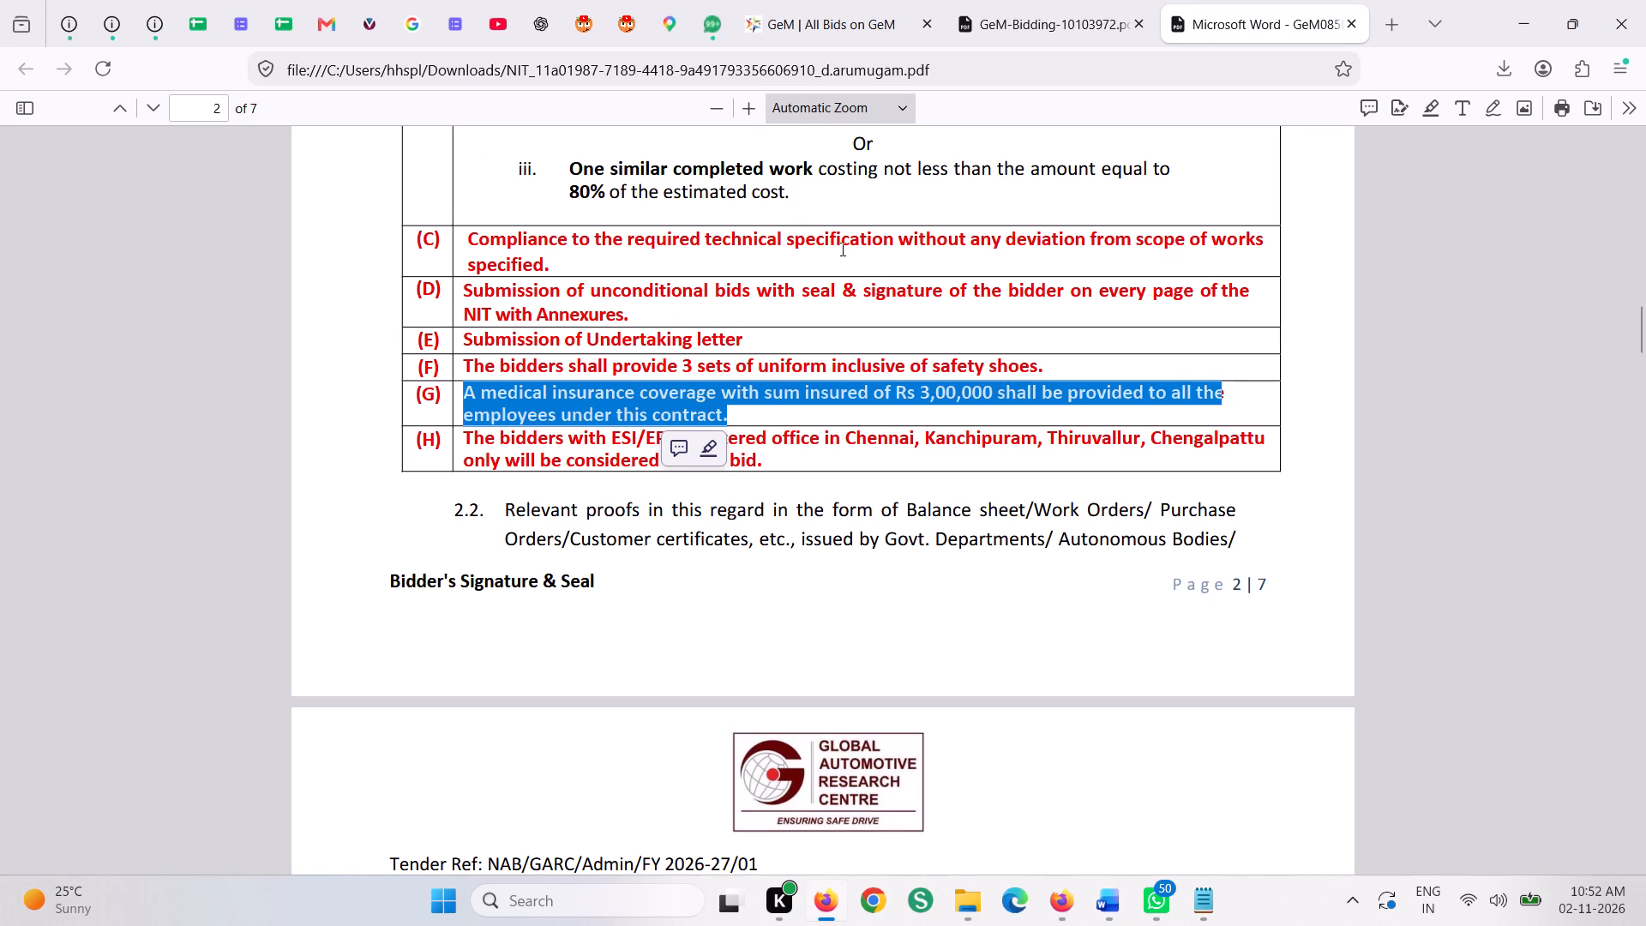
pyautogui.click(841, 249)
pyautogui.hotkey('alt', 'Tab')
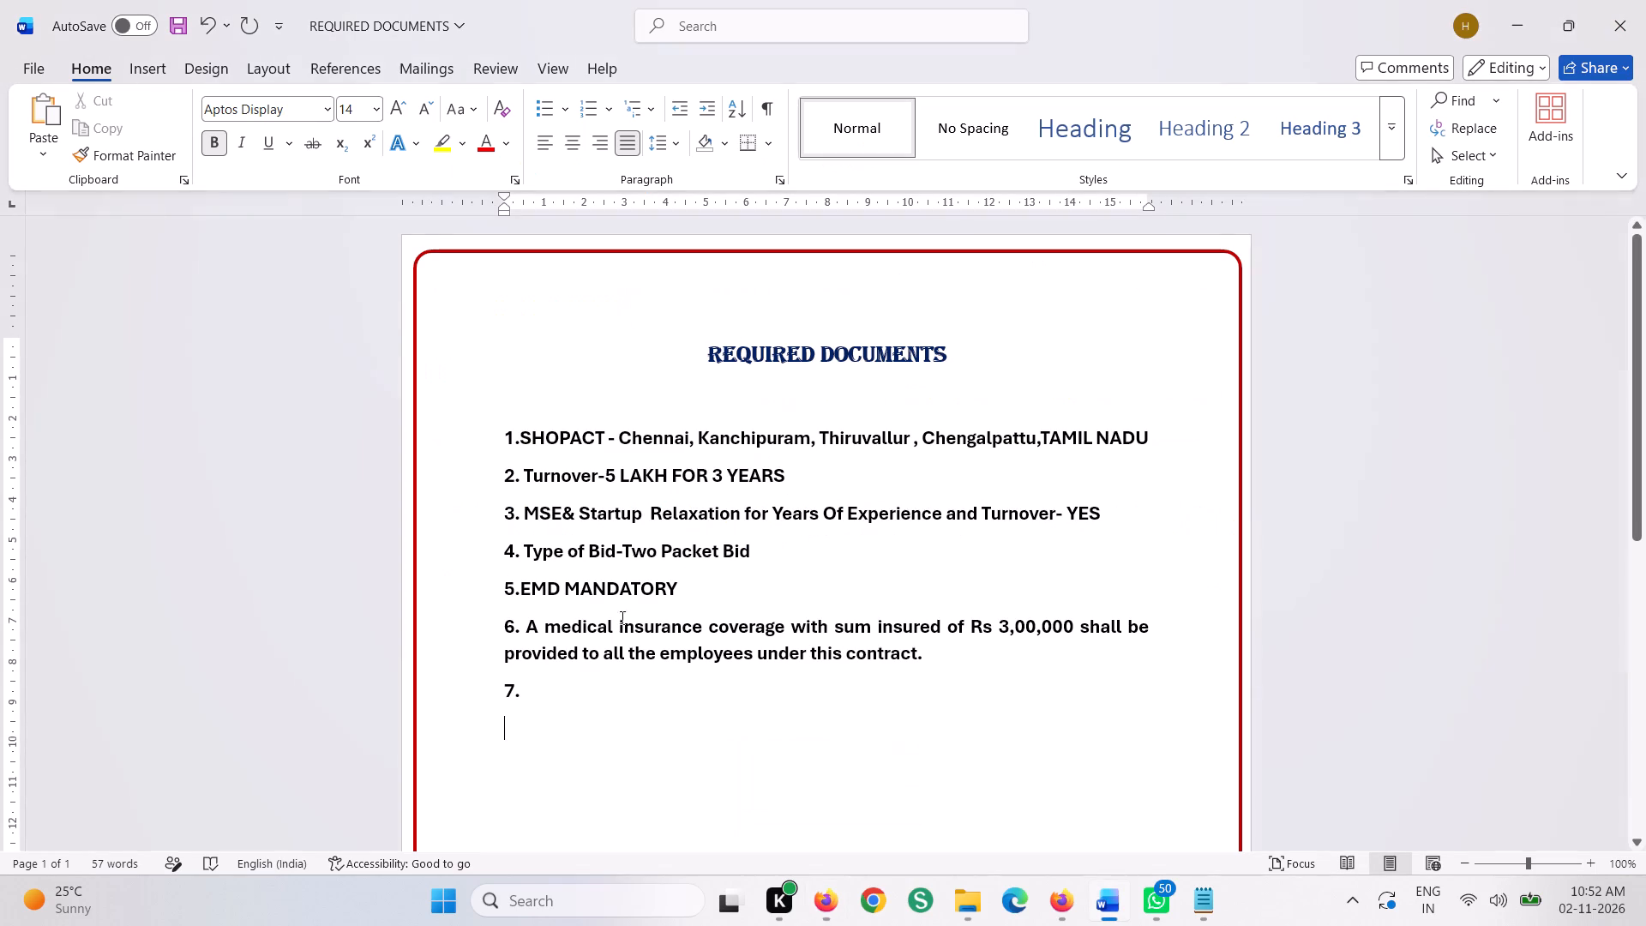
pyautogui.click(564, 677)
# Colour the medical insurance coverage text of item 6 red.
pyautogui.moveTo(531, 625); pyautogui.dragTo(902, 648)
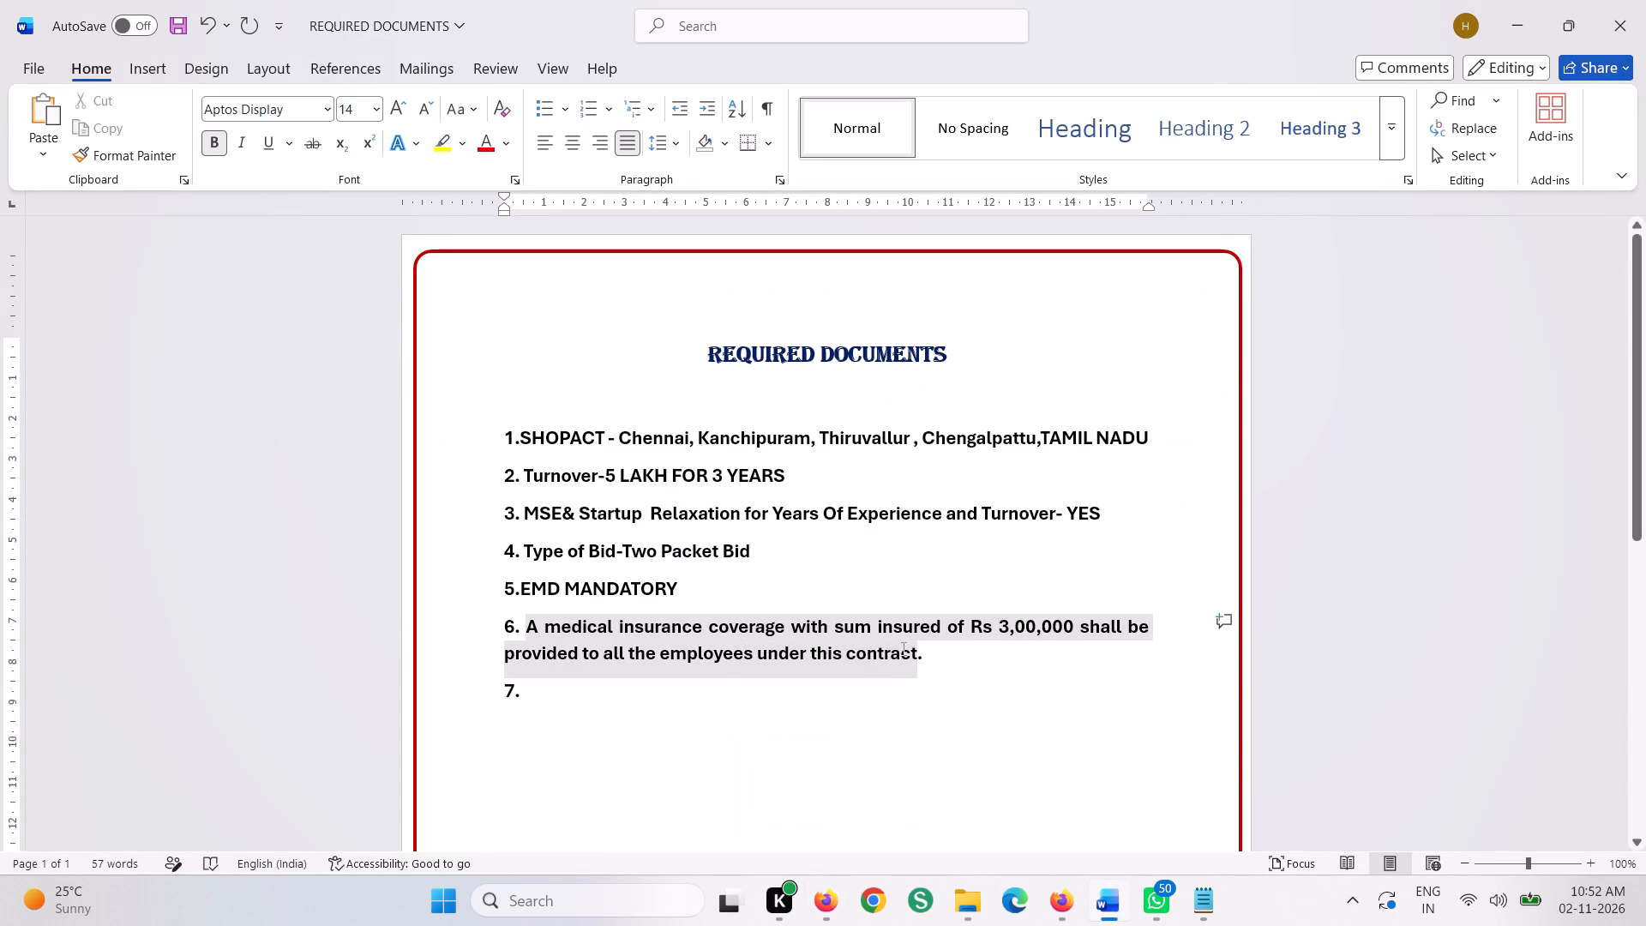
pyautogui.moveTo(902, 648); pyautogui.dragTo(929, 651)
pyautogui.click(1065, 615)
pyautogui.click(966, 703)
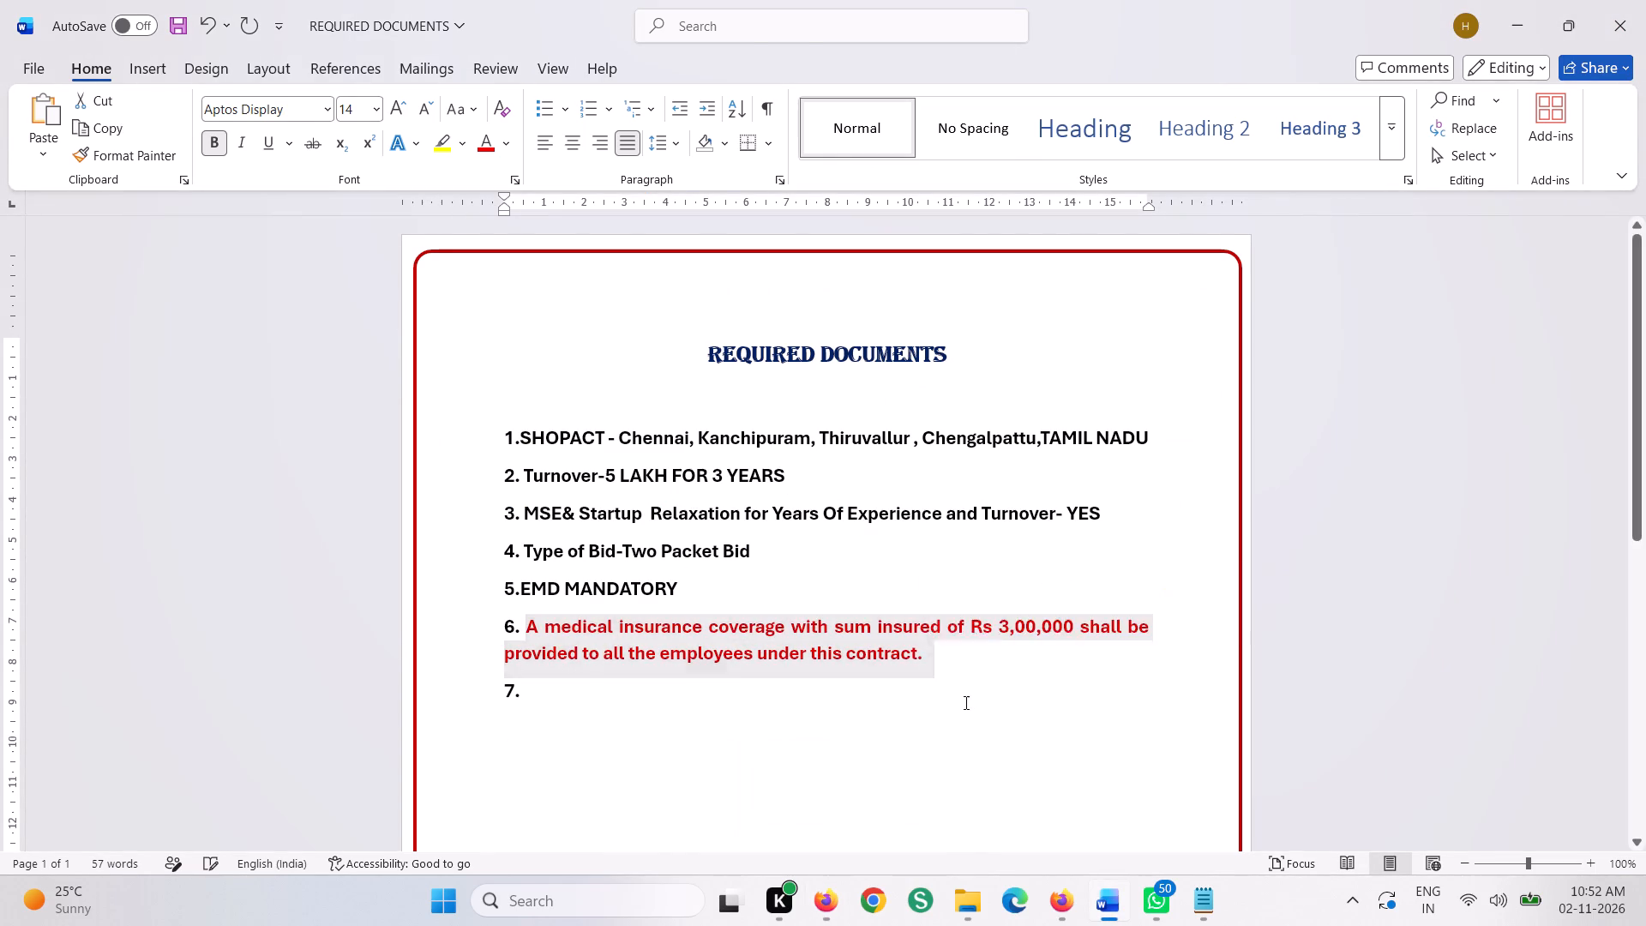
# Fill item 7 with the minimum 3 years' experience text from clause (B) b) of the NIT document, up to "should be submitted".
pyautogui.hotkey('alt', 'Tab')
pyautogui.scroll(2, 964, 563)
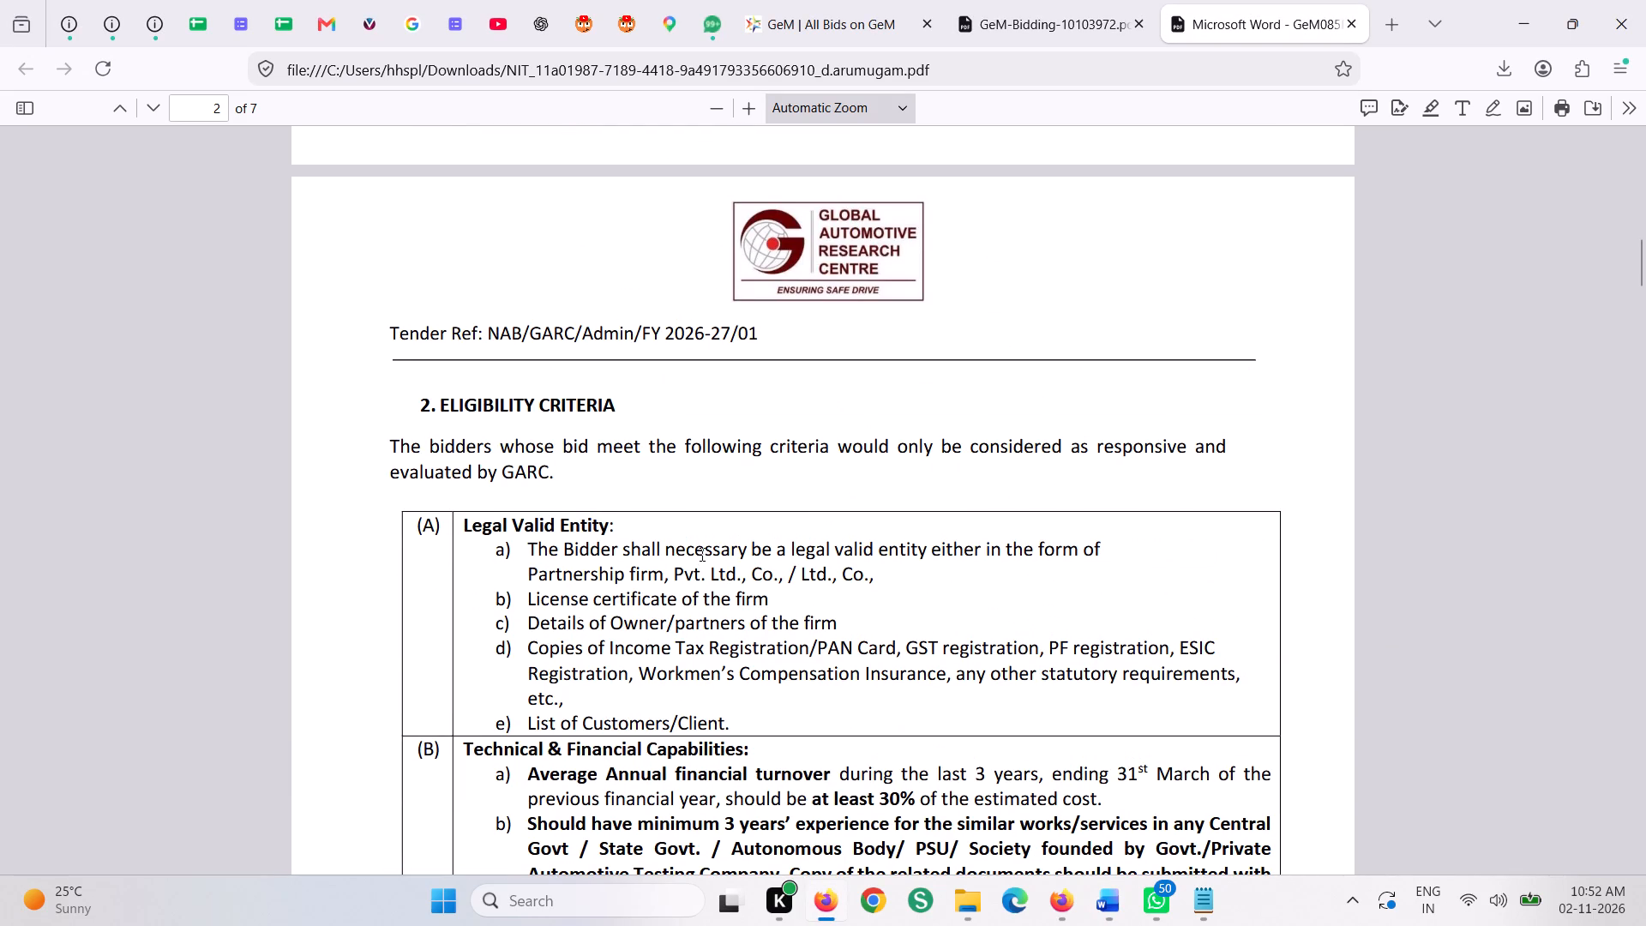
pyautogui.scroll(-2, 929, 648)
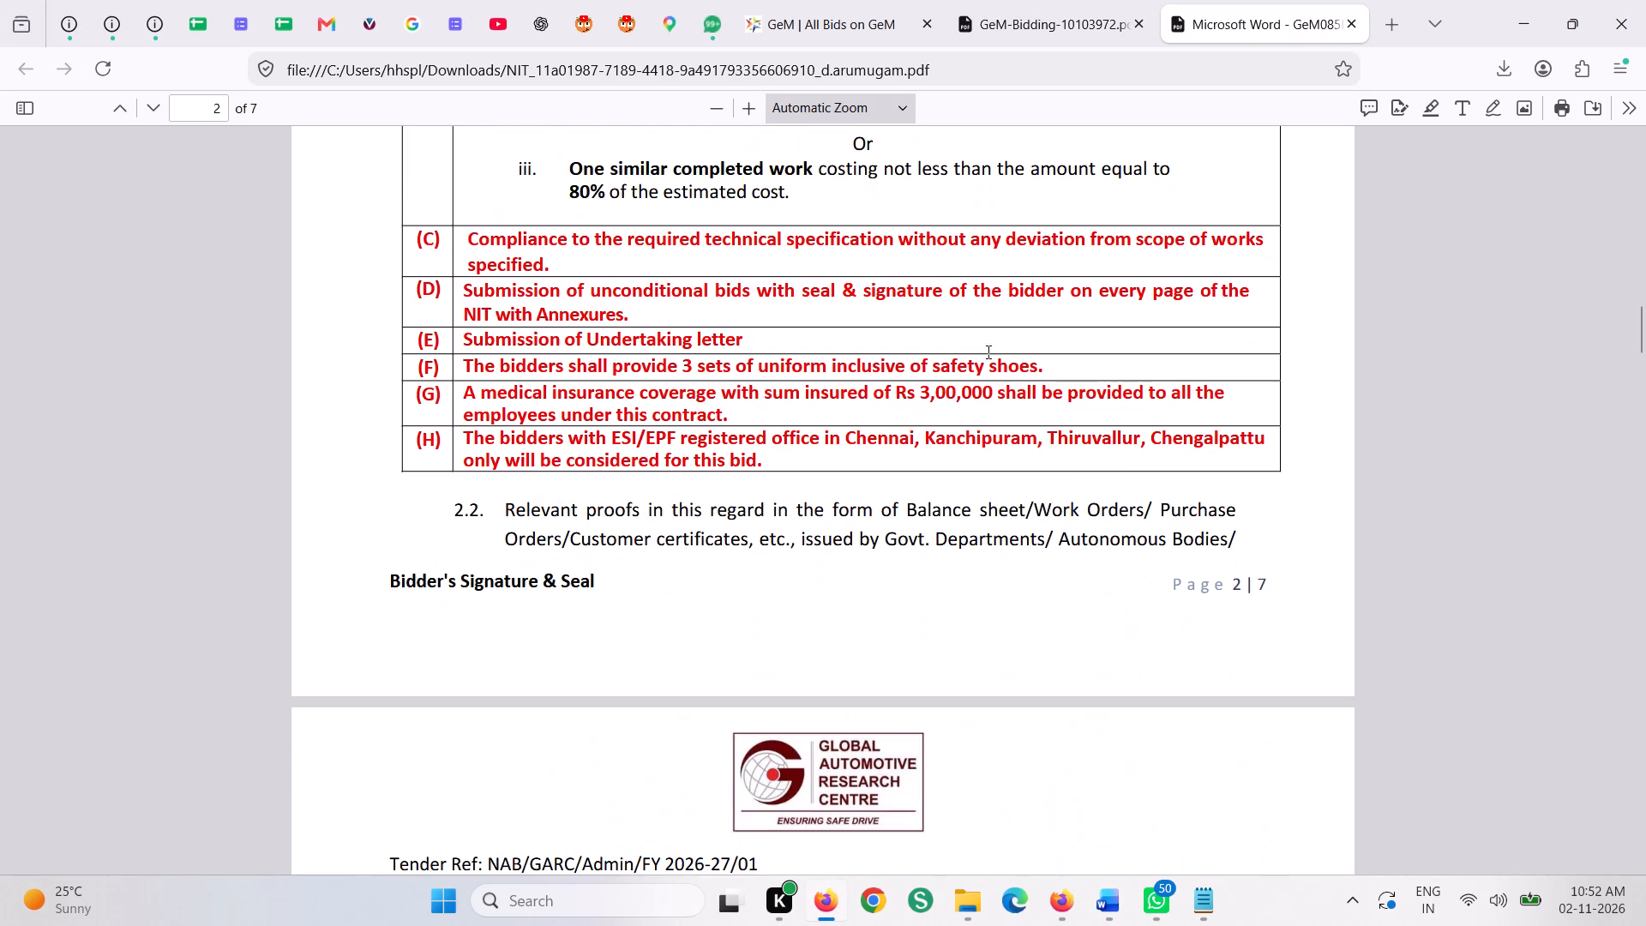
pyautogui.scroll(1, 983, 350)
pyautogui.click(836, 330)
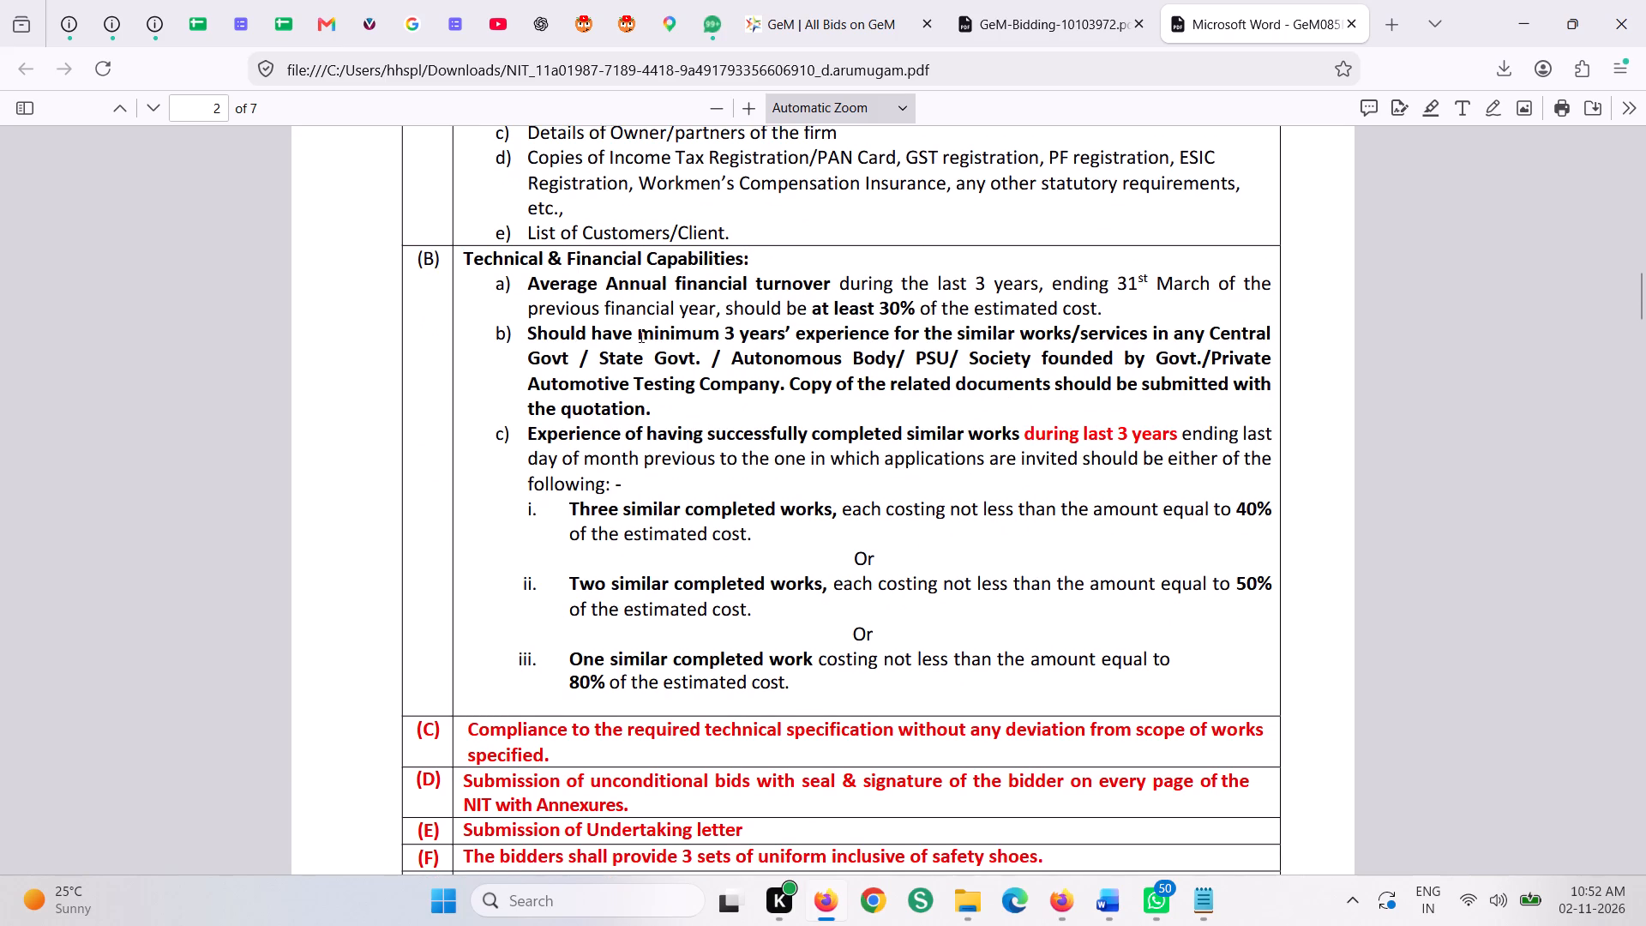
pyautogui.click(532, 334)
pyautogui.moveTo(532, 334); pyautogui.dragTo(707, 391)
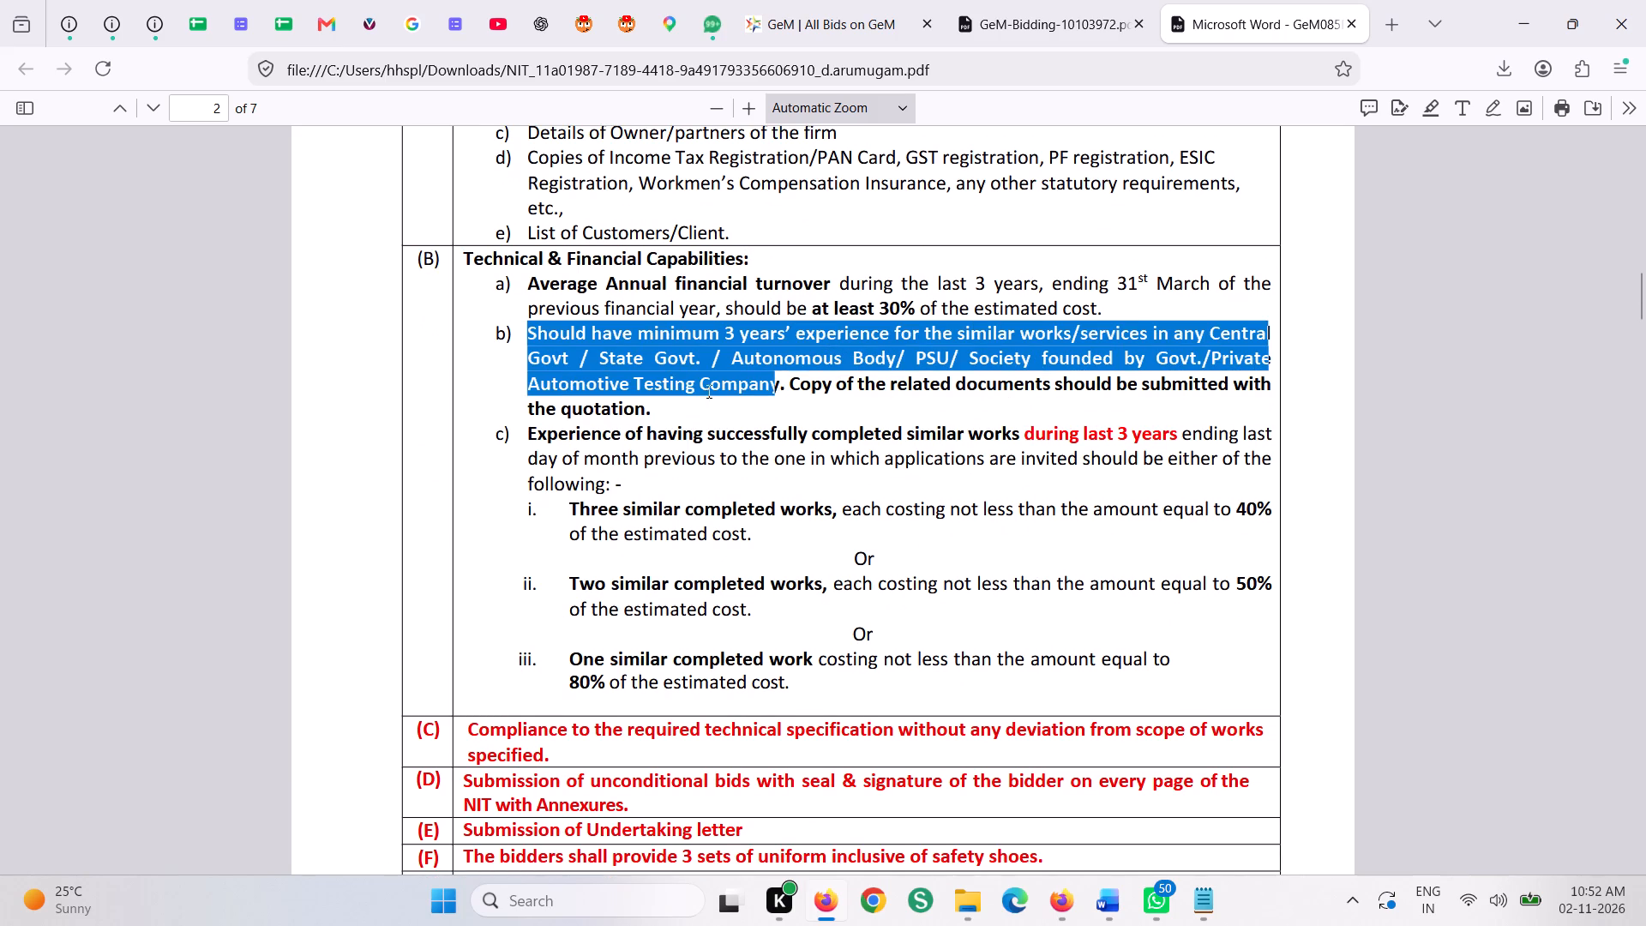
pyautogui.moveTo(707, 391); pyautogui.dragTo(1010, 383)
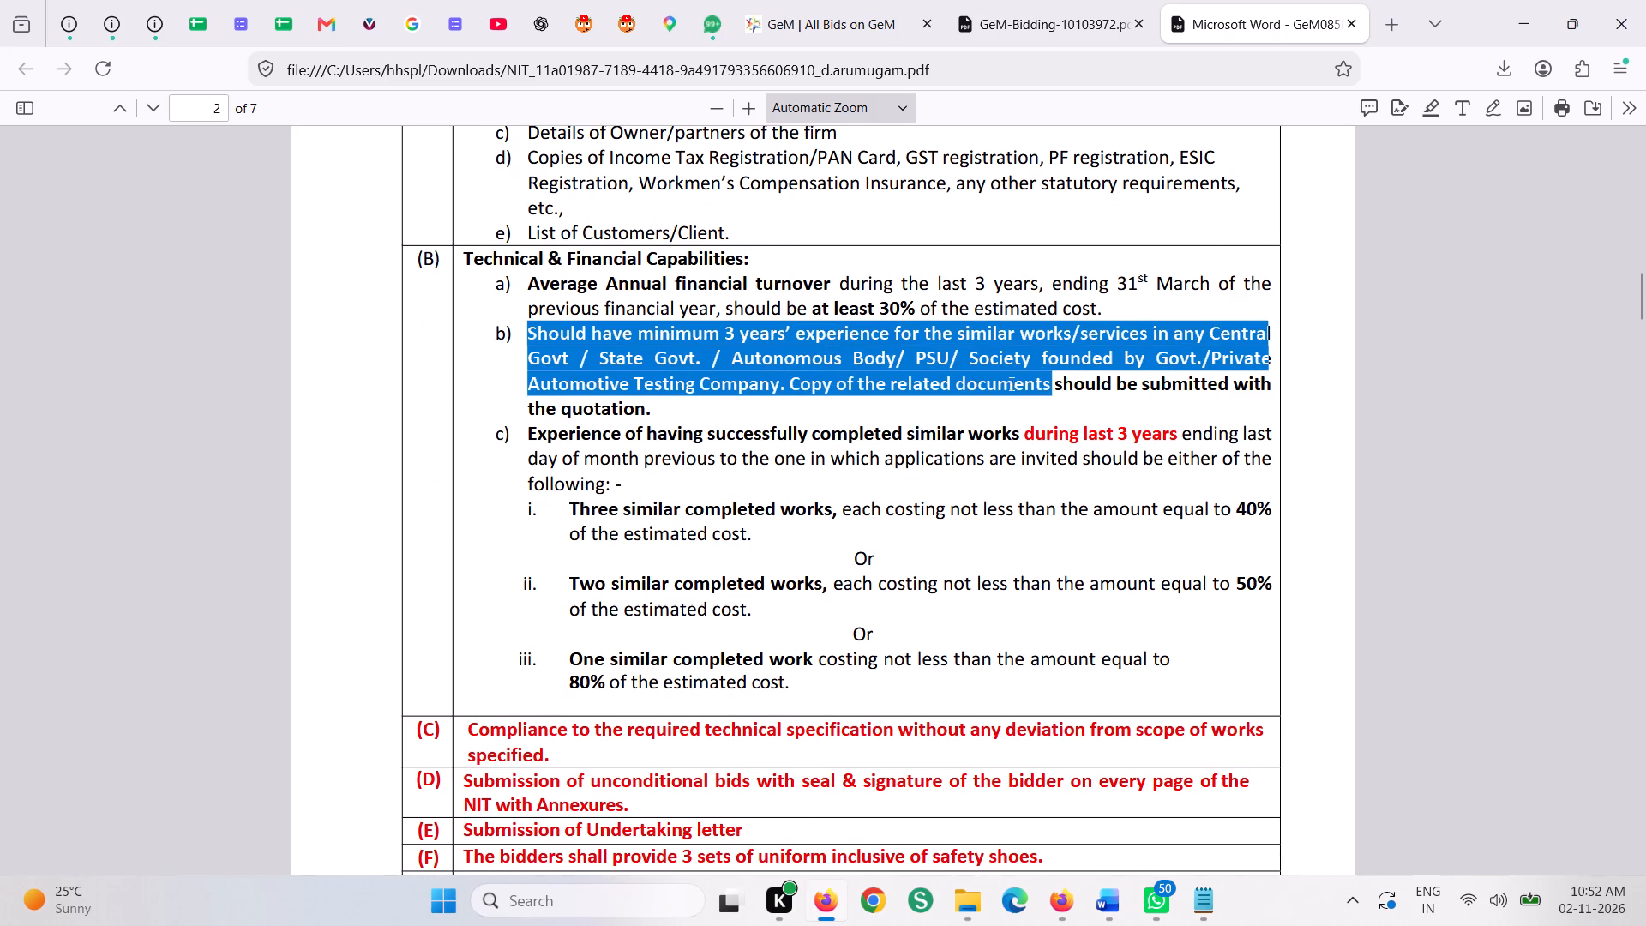
pyautogui.moveTo(1010, 383); pyautogui.dragTo(1206, 379)
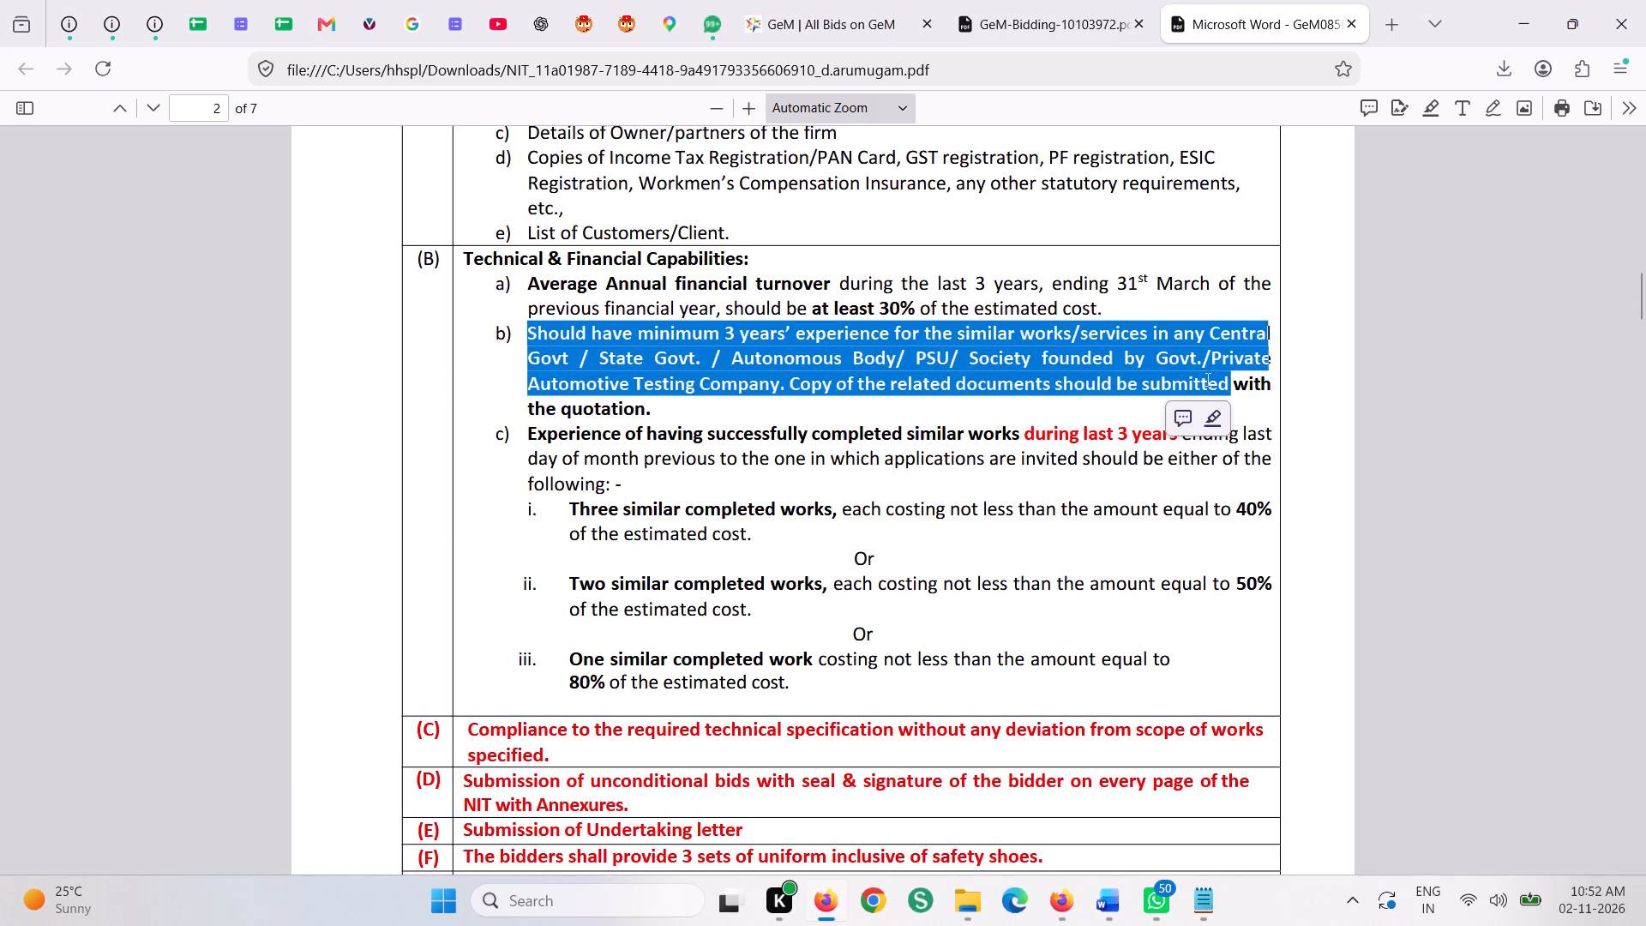
pyautogui.hotkey('ctrl', 'c')
pyautogui.hotkey('ctrl', 'c')
pyautogui.hotkey('alt', 'Tab')
pyautogui.hotkey('ctrl', 'v')
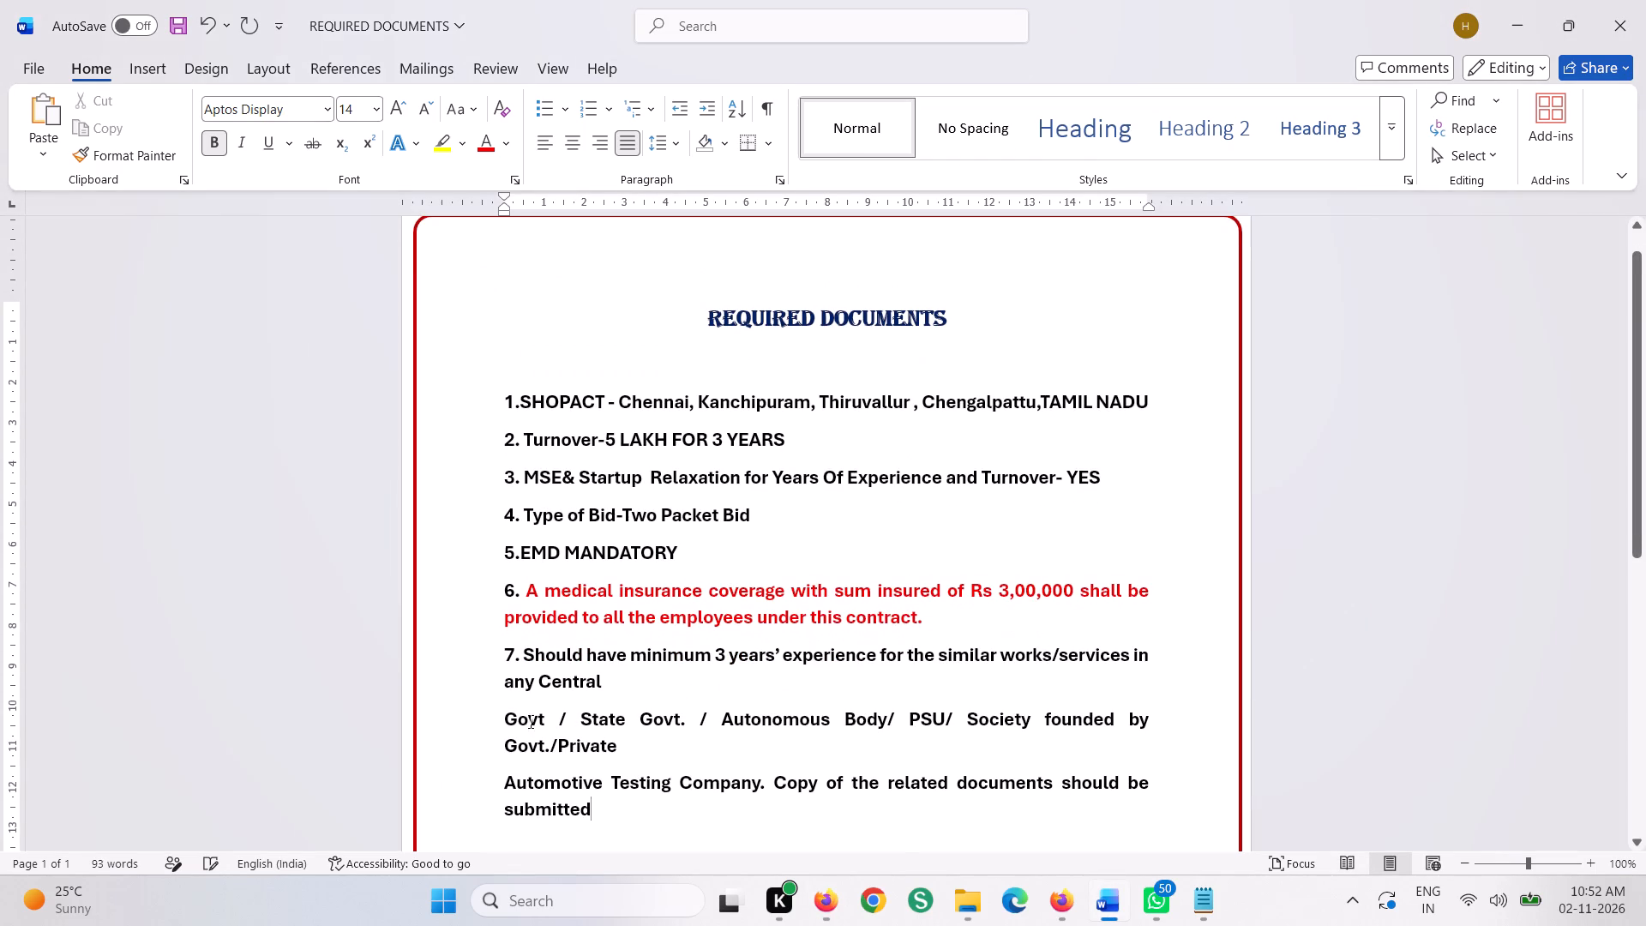
# Join the broken lines of item 7 into one continuous paragraph.
pyautogui.click(497, 720)
pyautogui.press('BackSpace')
pyautogui.click(497, 738)
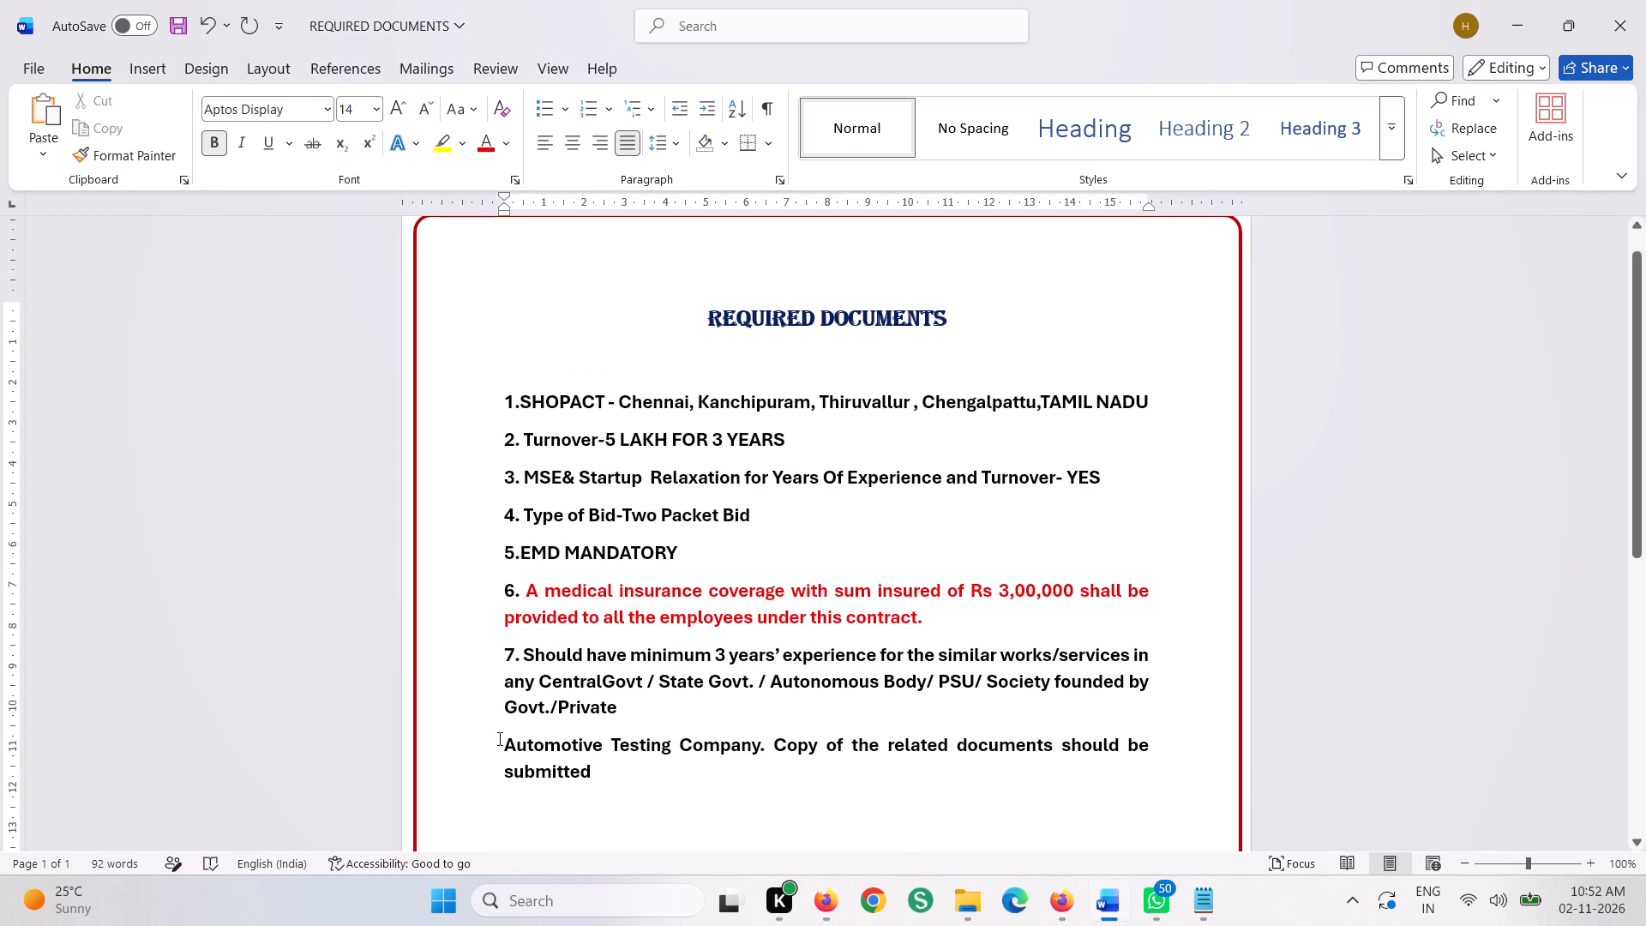
pyautogui.press('BackSpace')
pyautogui.click(735, 746)
# Add the similar work experience text from NIT clause 2.6 below item 7 as one continuous paragraph.
pyautogui.hotkey('alt', 'Tab')
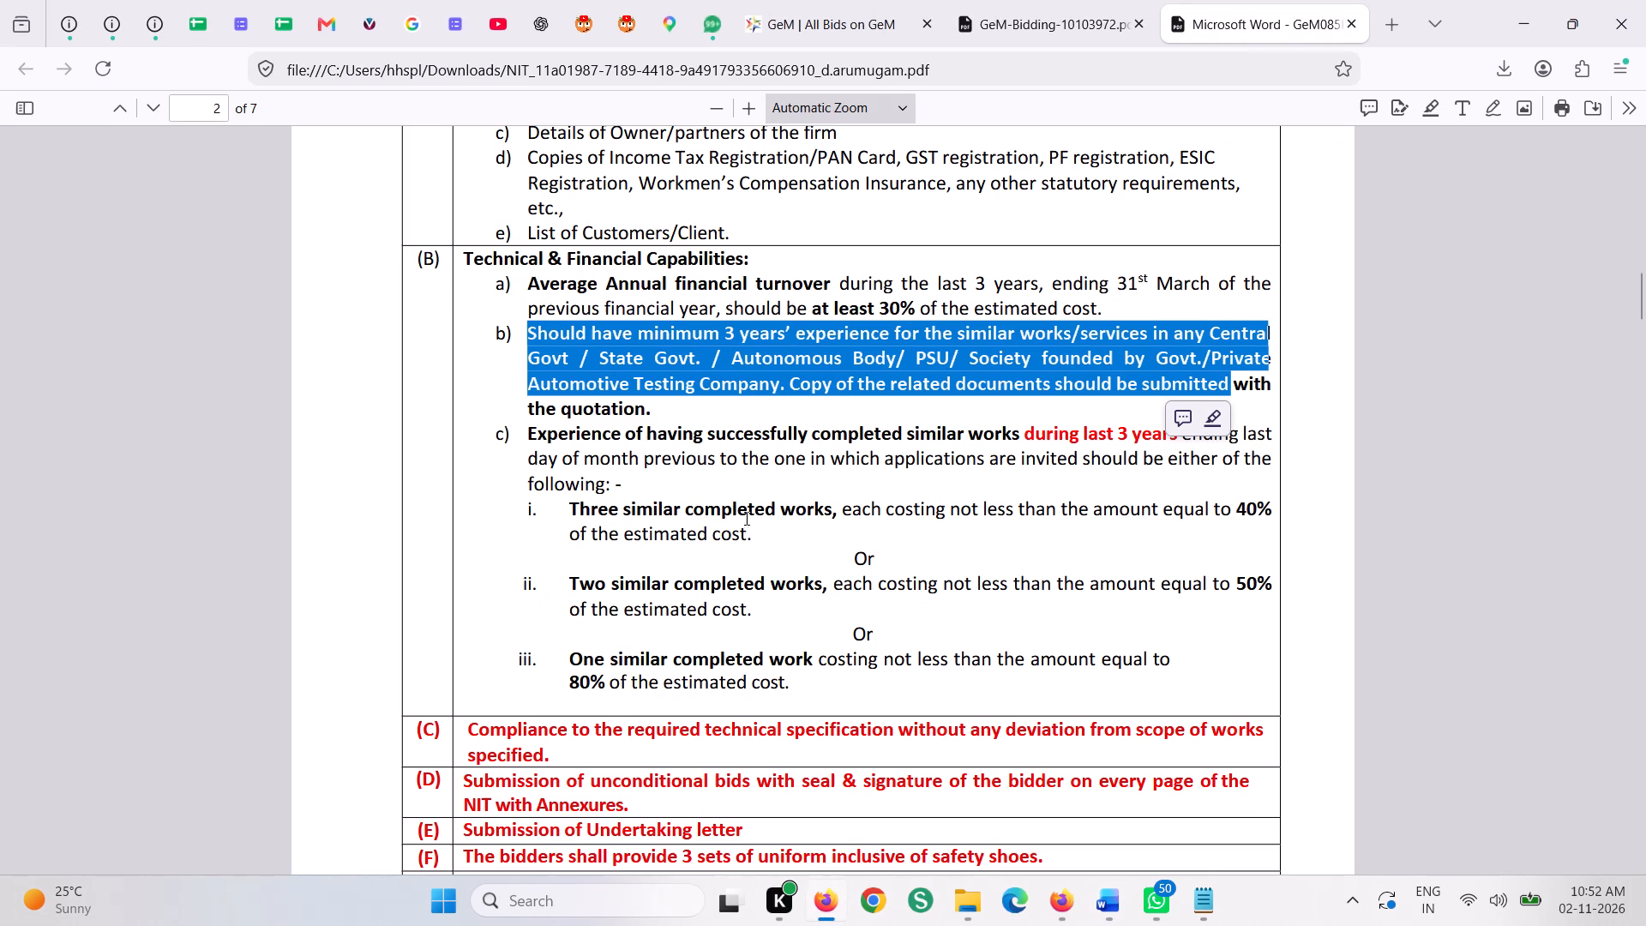
pyautogui.scroll(-2, 778, 538)
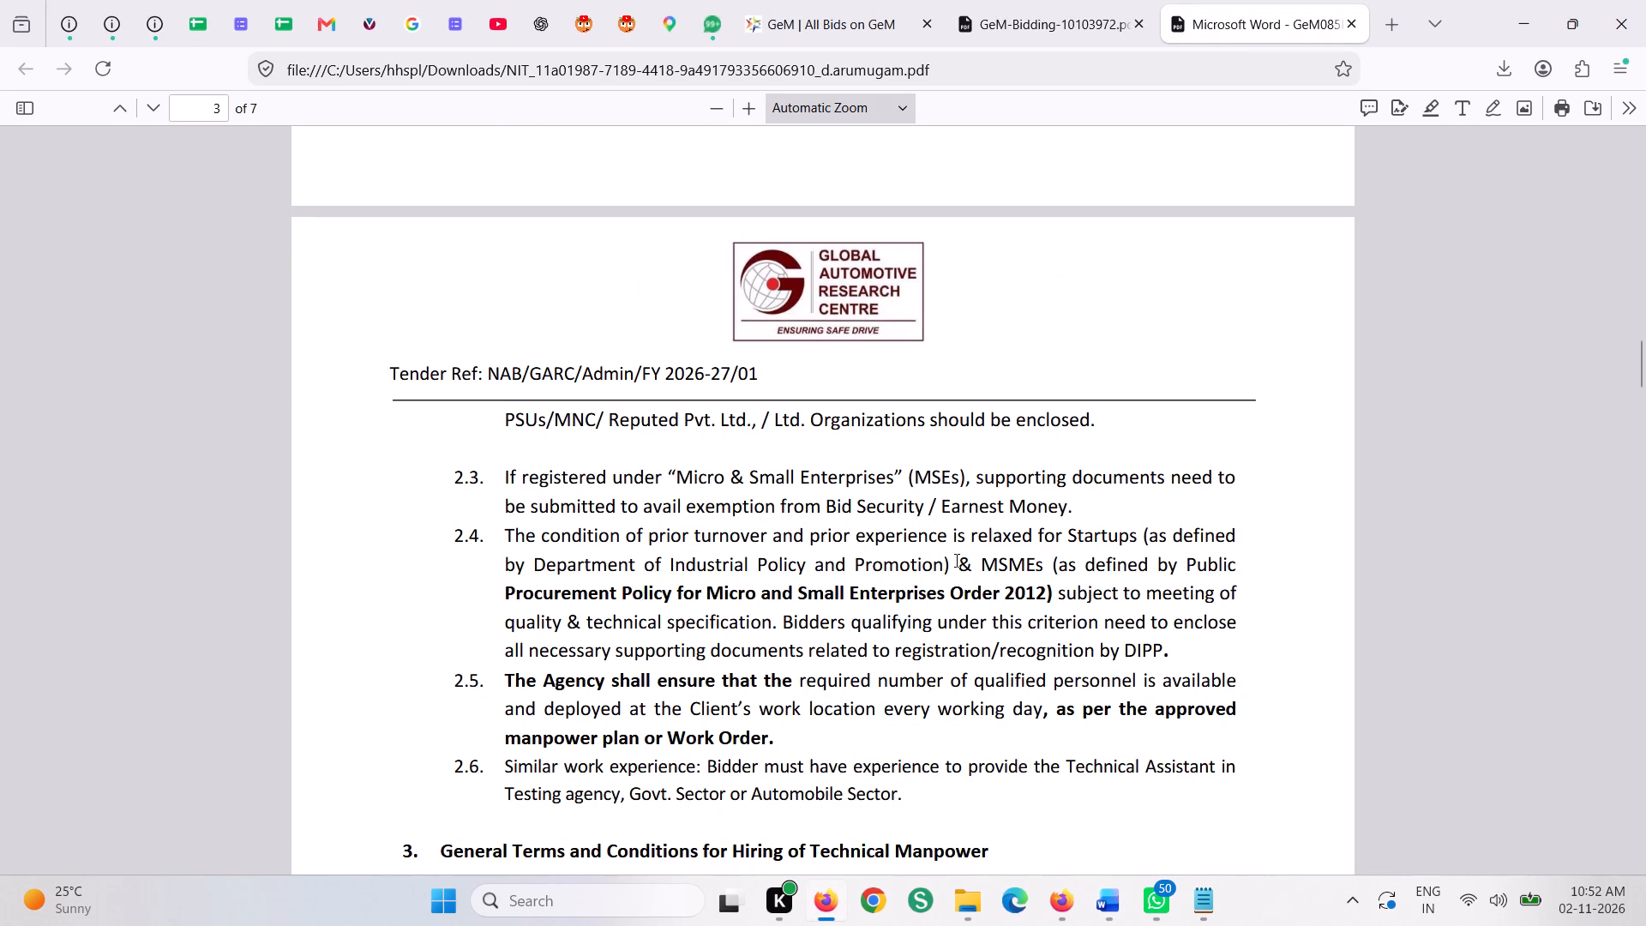
pyautogui.click(717, 555)
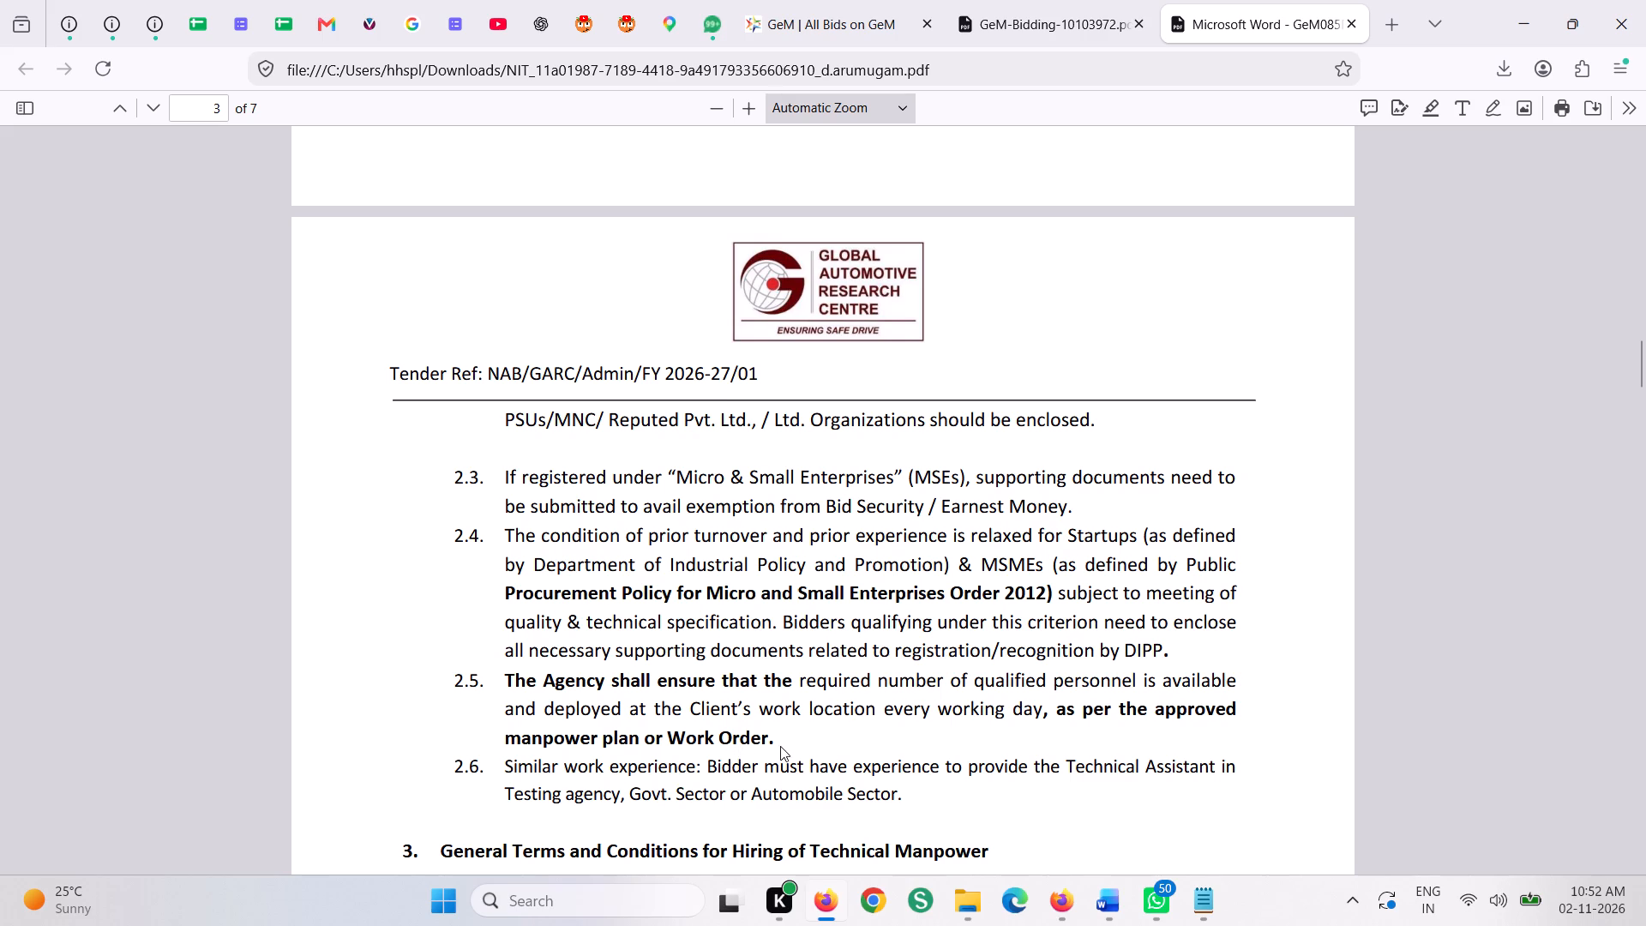
pyautogui.click(509, 764)
pyautogui.moveTo(509, 764); pyautogui.dragTo(885, 801)
pyautogui.hotkey('ctrl', 'c')
pyautogui.hotkey('ctrl', 'c')
pyautogui.hotkey('alt', 'Tab')
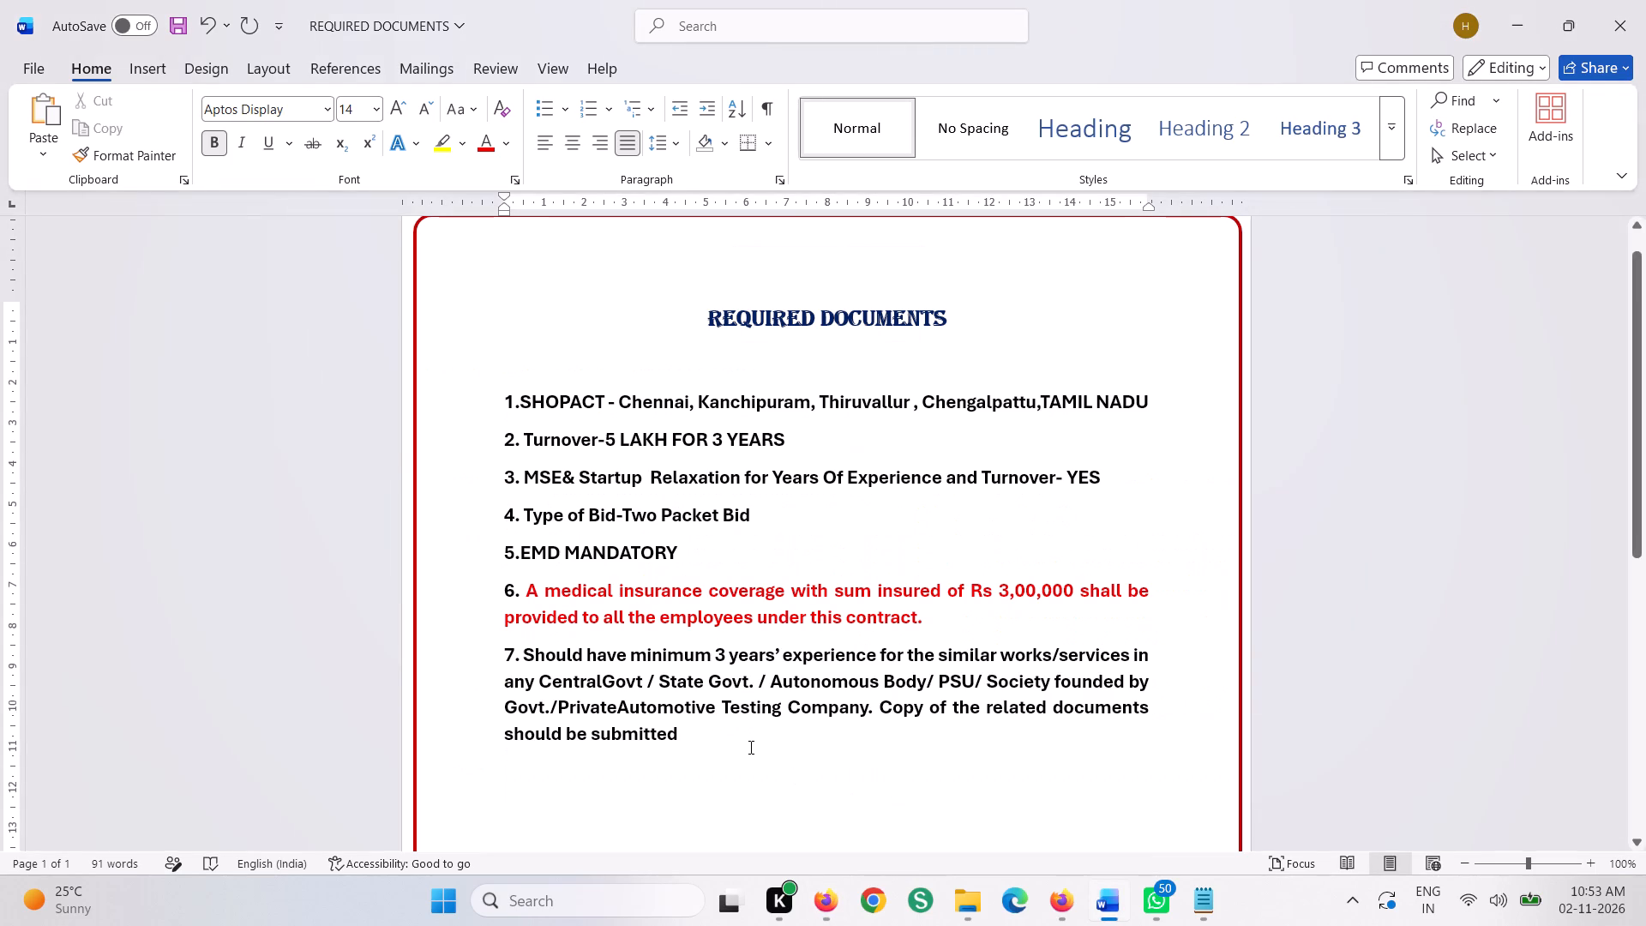
pyautogui.press('Return')
pyautogui.hotkey('ctrl', 'v')
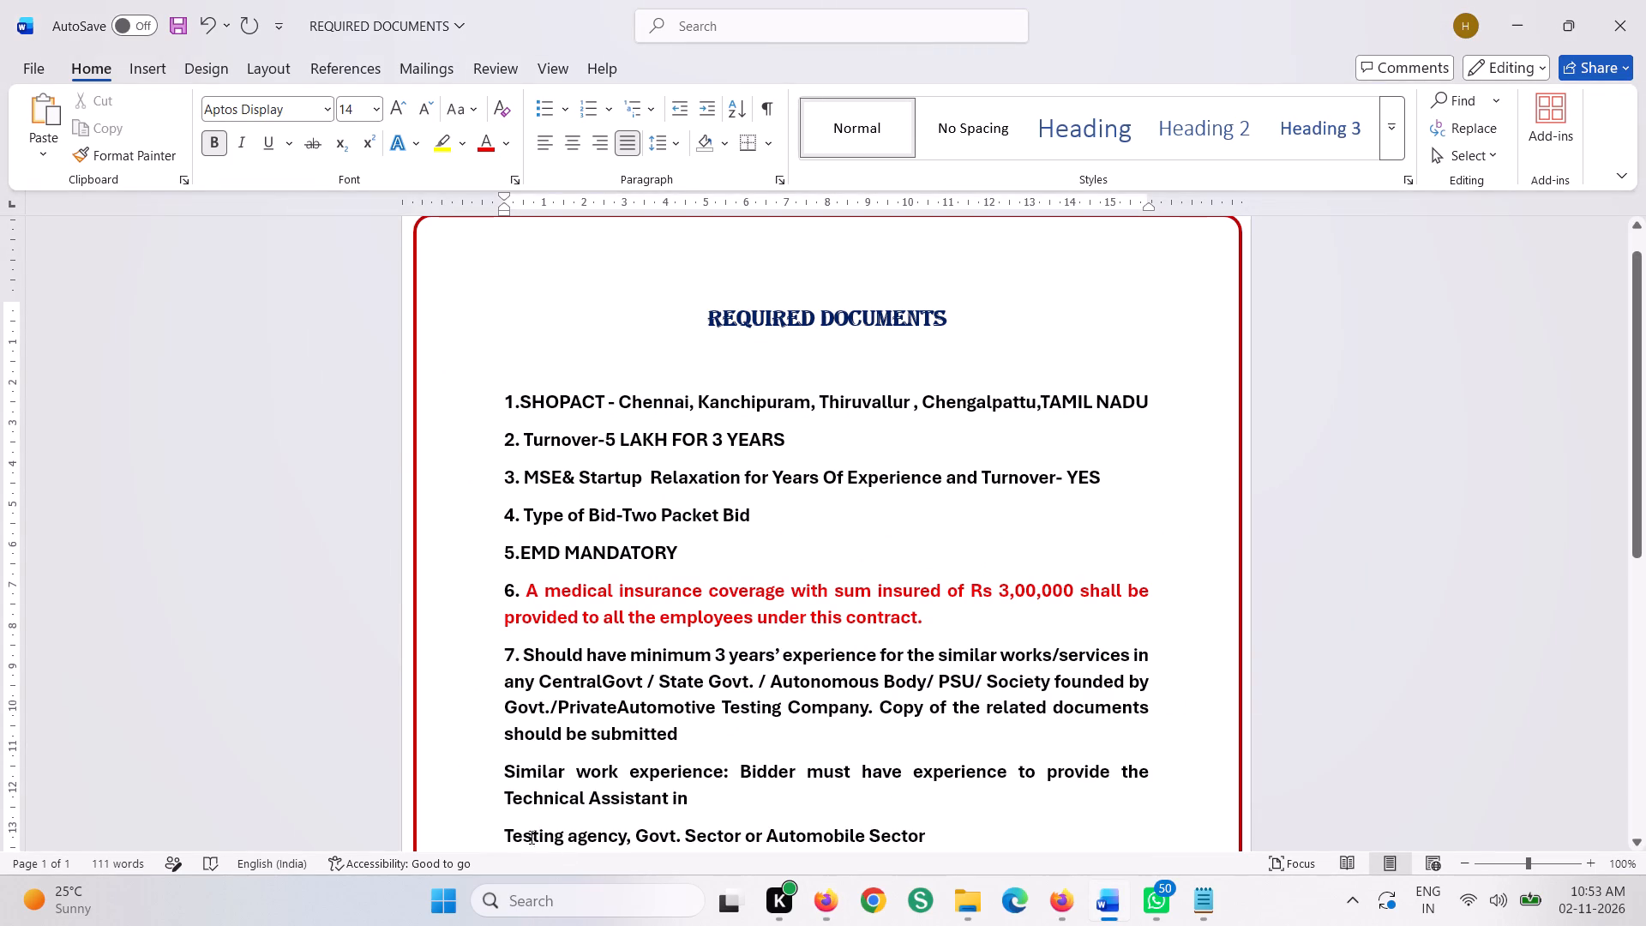
pyautogui.click(501, 828)
pyautogui.press('BackSpace')
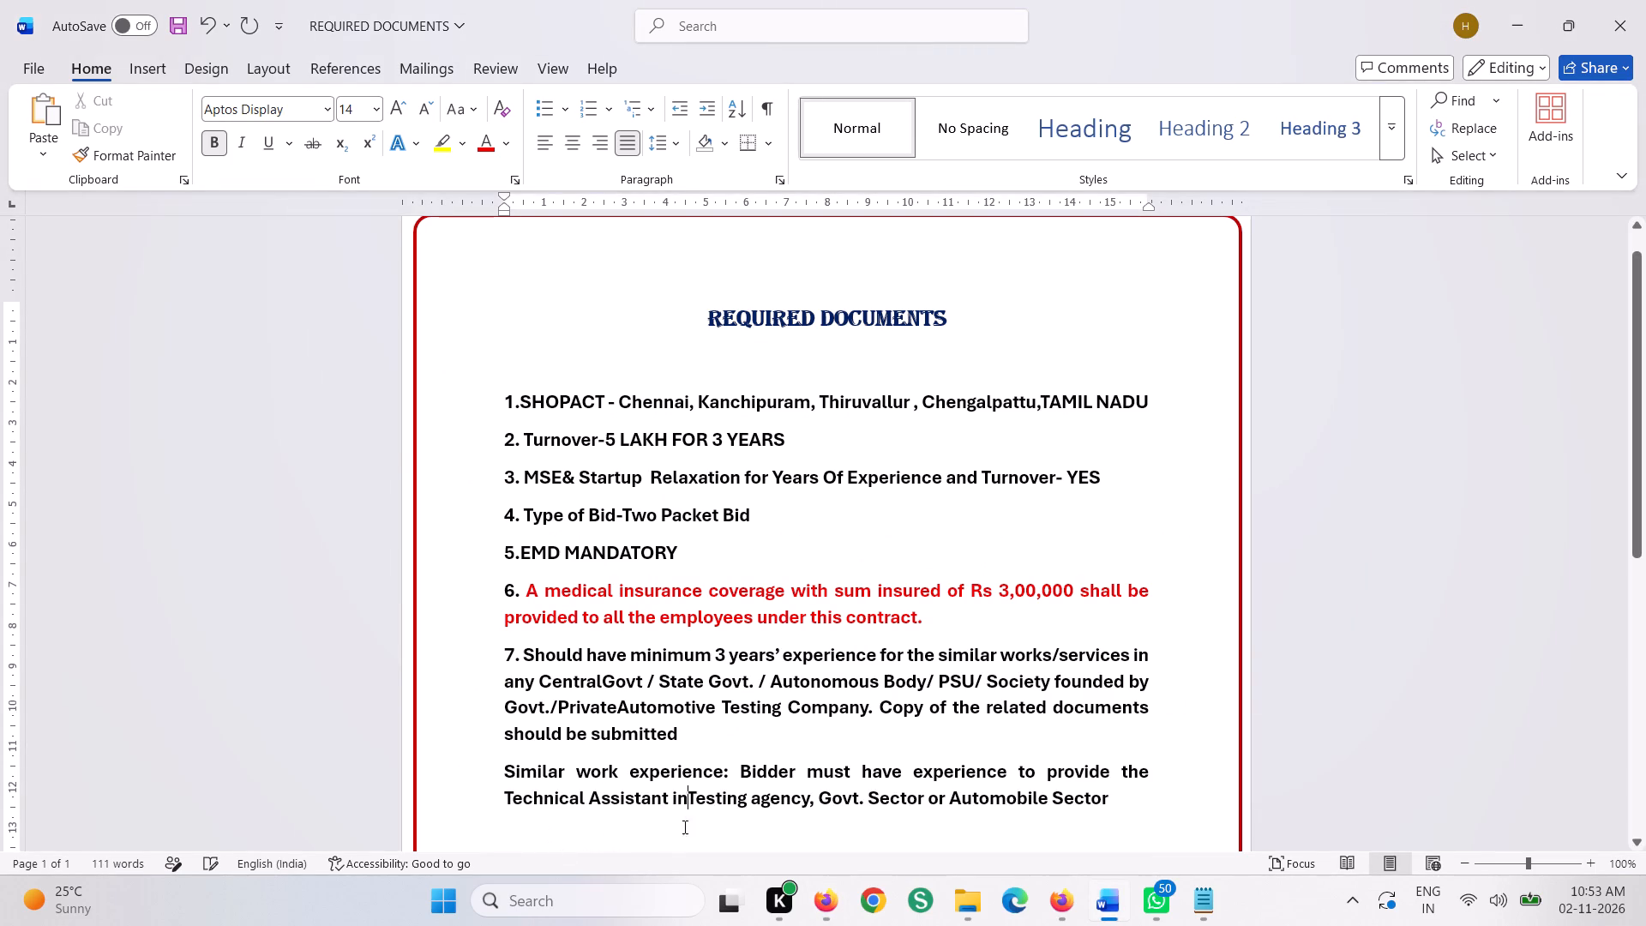
pyautogui.press('space')
# Highlight the item 7 experience text and the similar work experience paragraph in yellow.
pyautogui.moveTo(528, 655); pyautogui.dragTo(1118, 815)
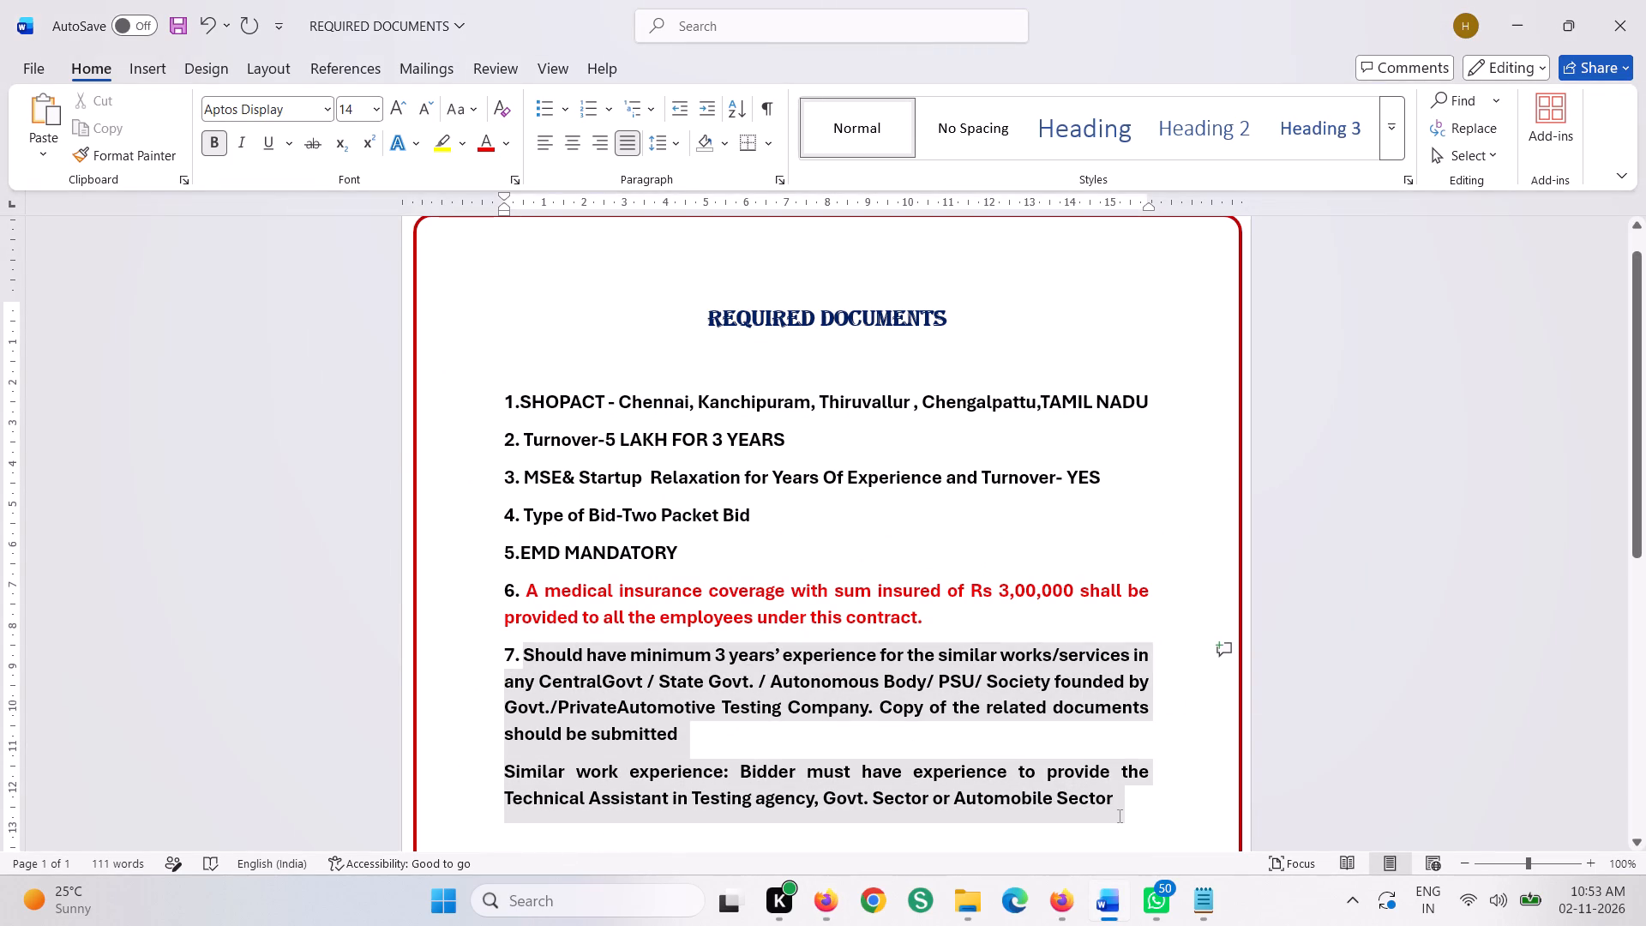
pyautogui.moveTo(1118, 815); pyautogui.dragTo(1120, 815)
pyautogui.click(1211, 774)
pyautogui.click(1018, 819)
pyautogui.click(1120, 807)
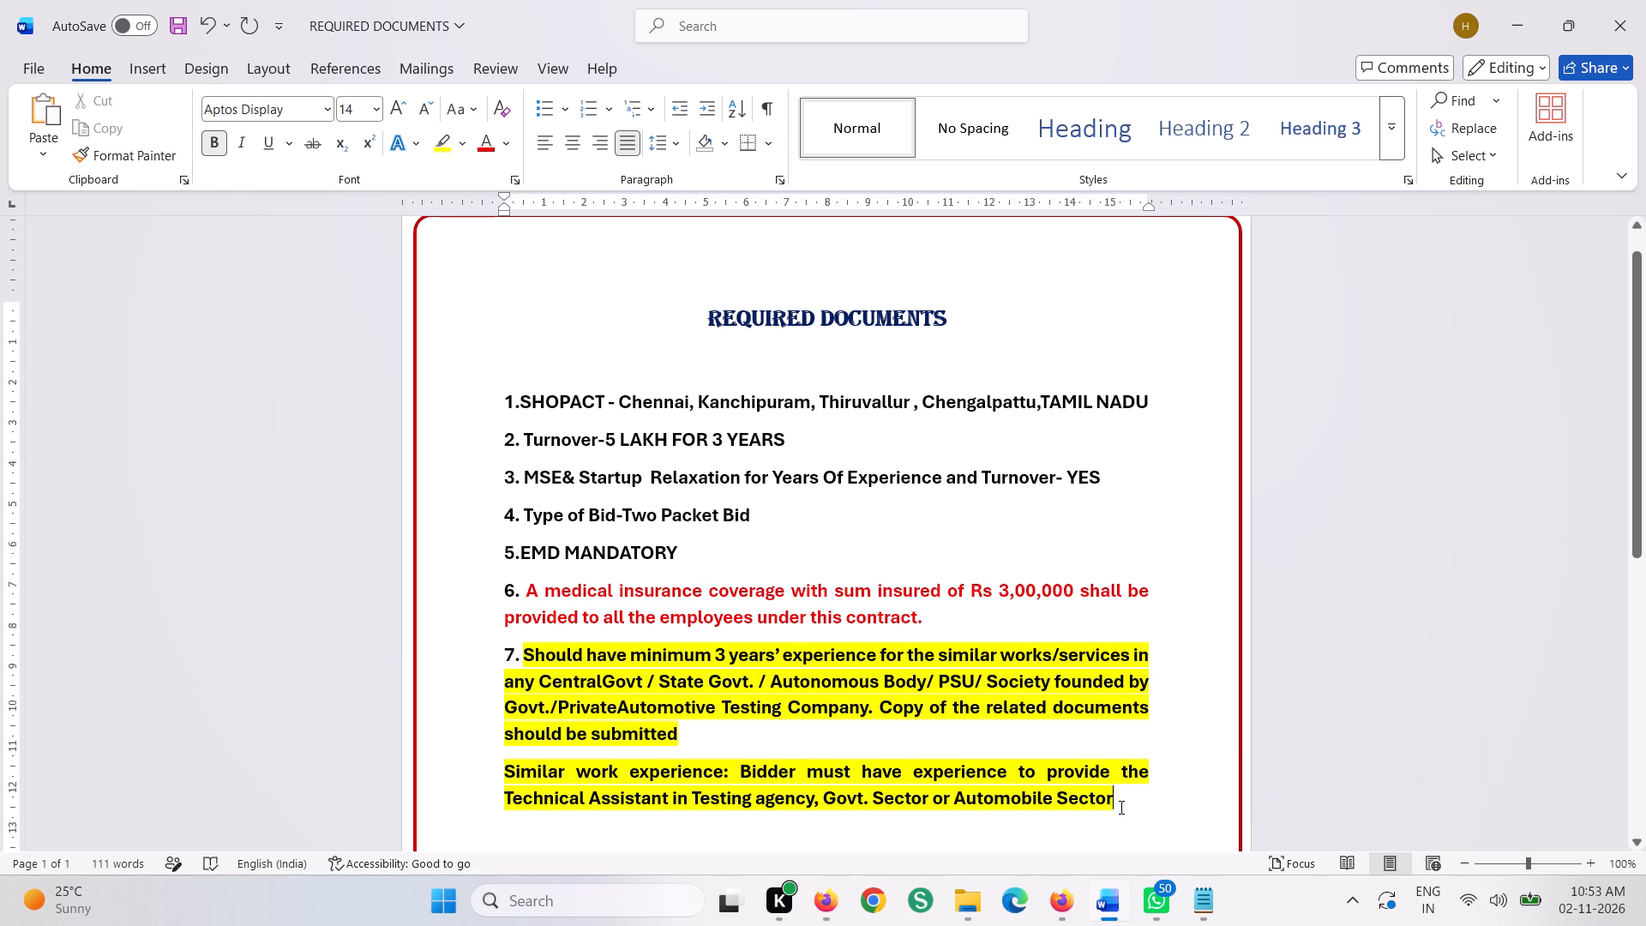
# Add item number "8." on a new line below the similar work experience paragraph.
pyautogui.press('Return')
pyautogui.write('8.')
# Read the NIT document's terms, manpower details and technical evaluation criteria for further requirements to list.
pyautogui.hotkey('alt', 'Tab')
pyautogui.scroll(-1, 1121, 683)
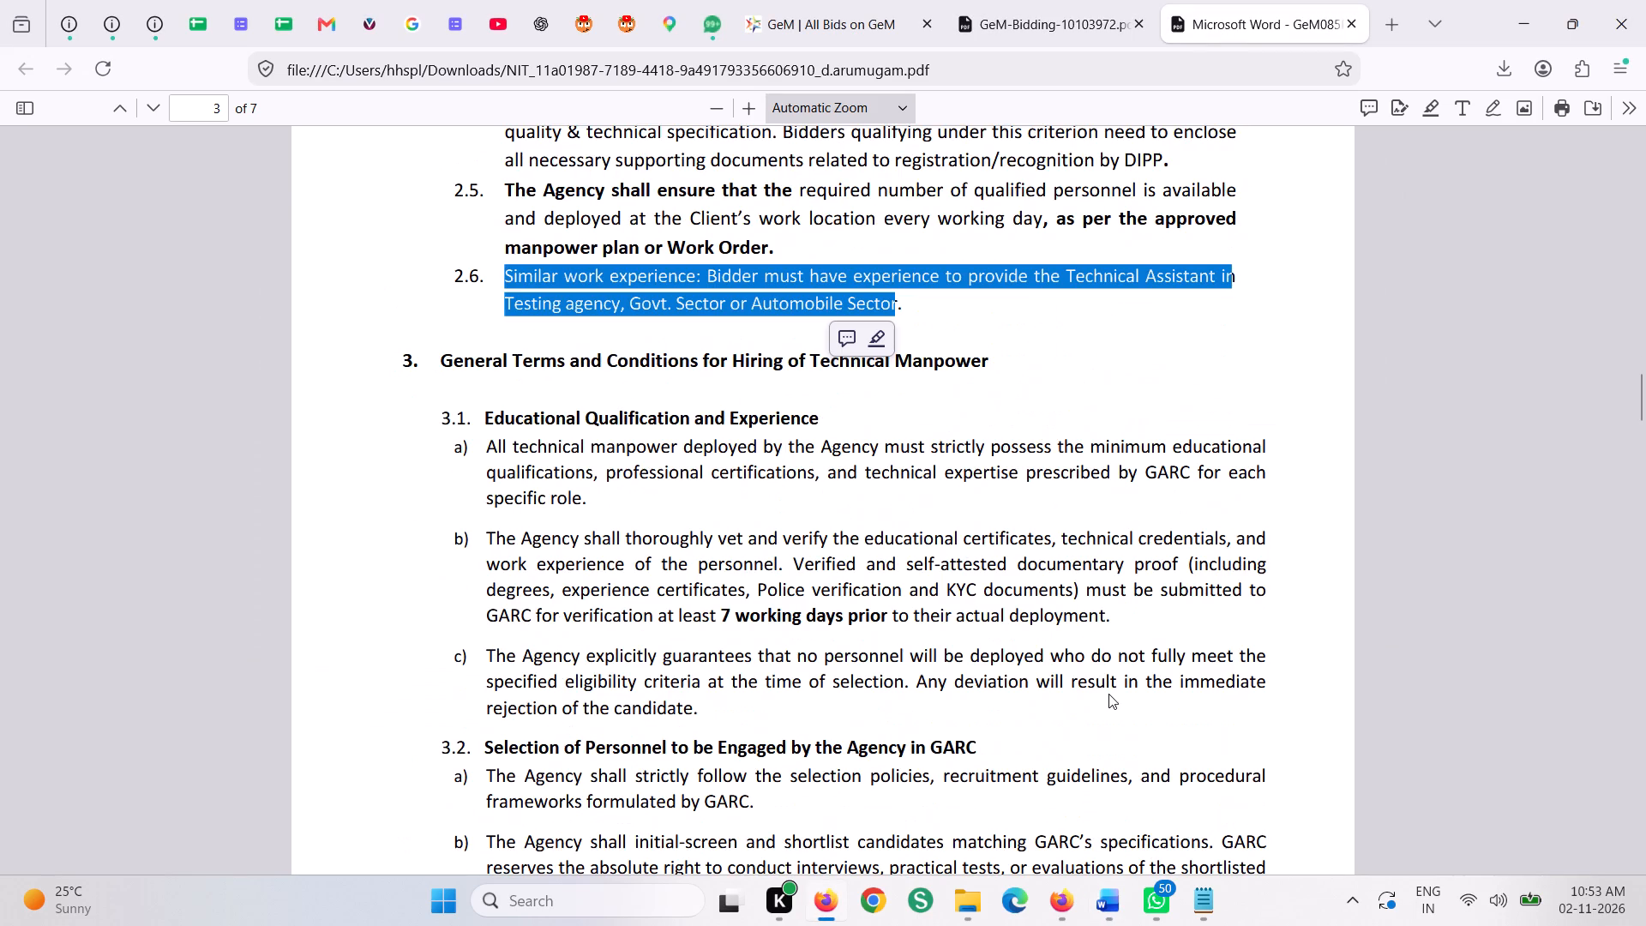
pyautogui.scroll(-1, 723, 616)
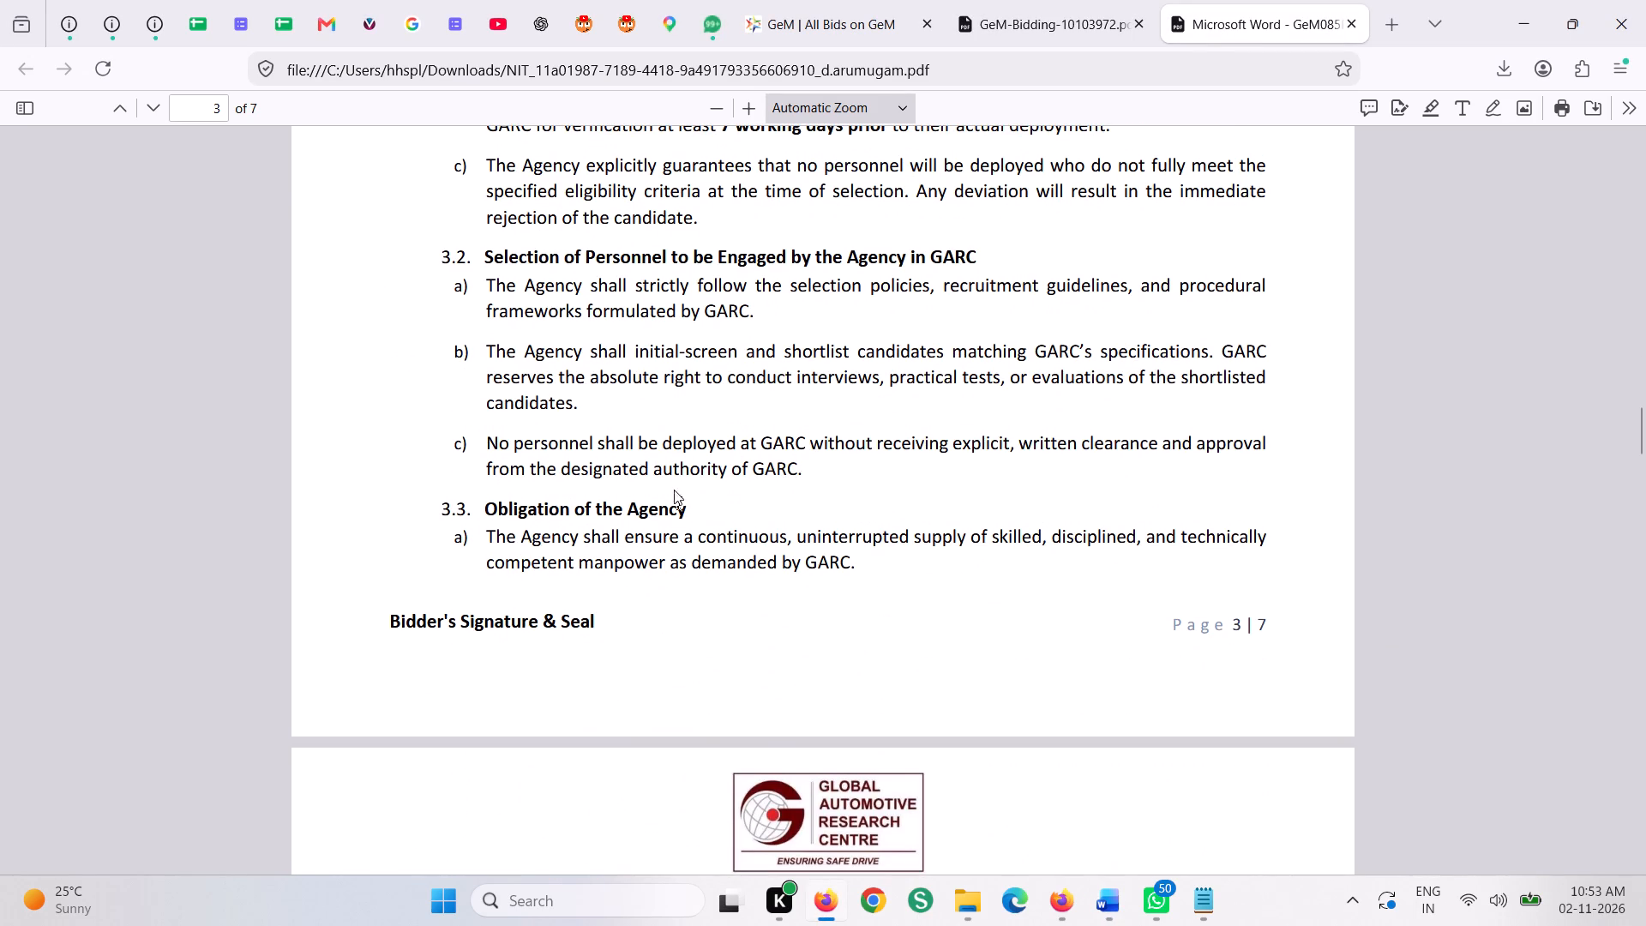
pyautogui.scroll(-2, 888, 574)
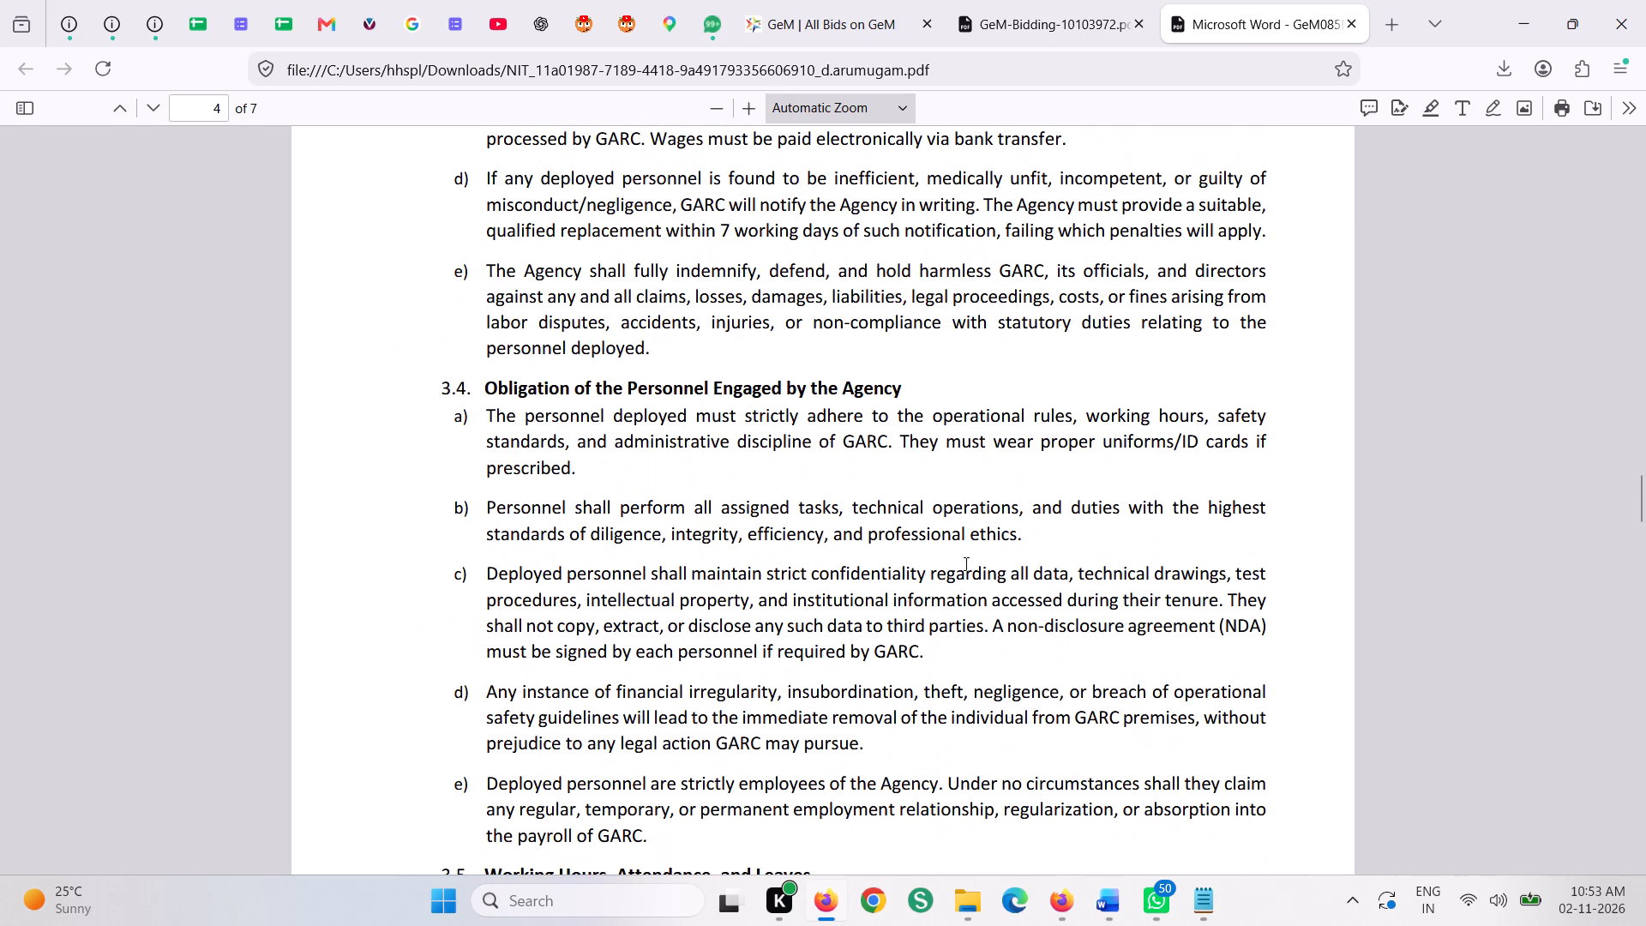
pyautogui.scroll(1, 773, 576)
pyautogui.scroll(-3, 791, 586)
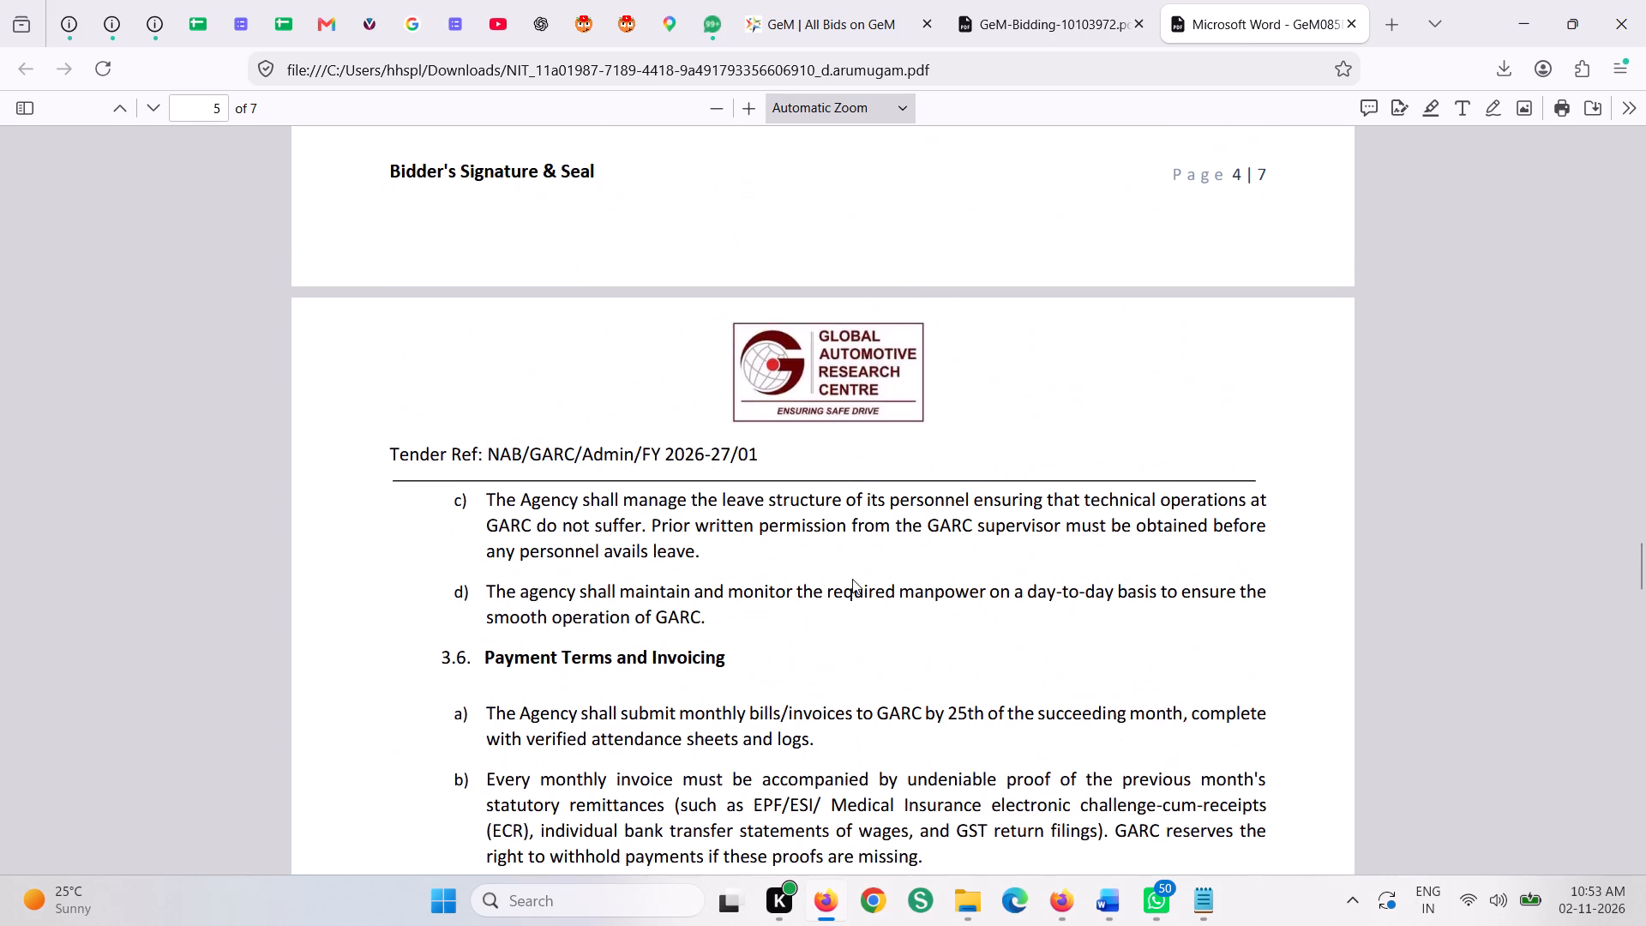
pyautogui.scroll(-2, 852, 579)
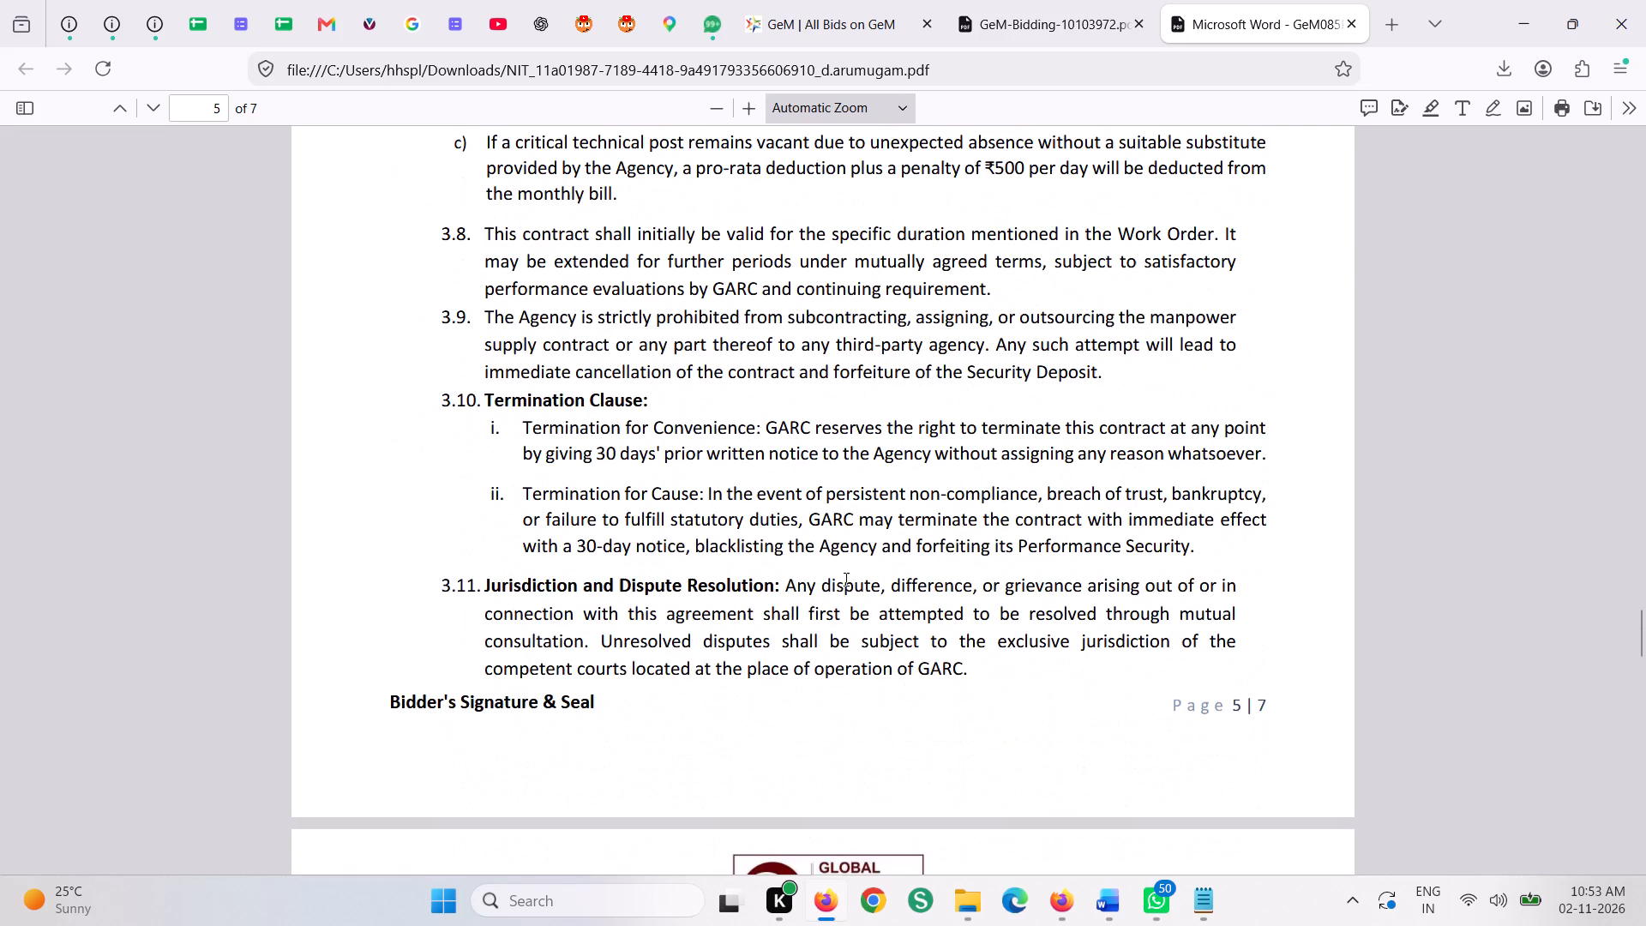
pyautogui.scroll(-1, 844, 579)
pyautogui.scroll(-2, 743, 596)
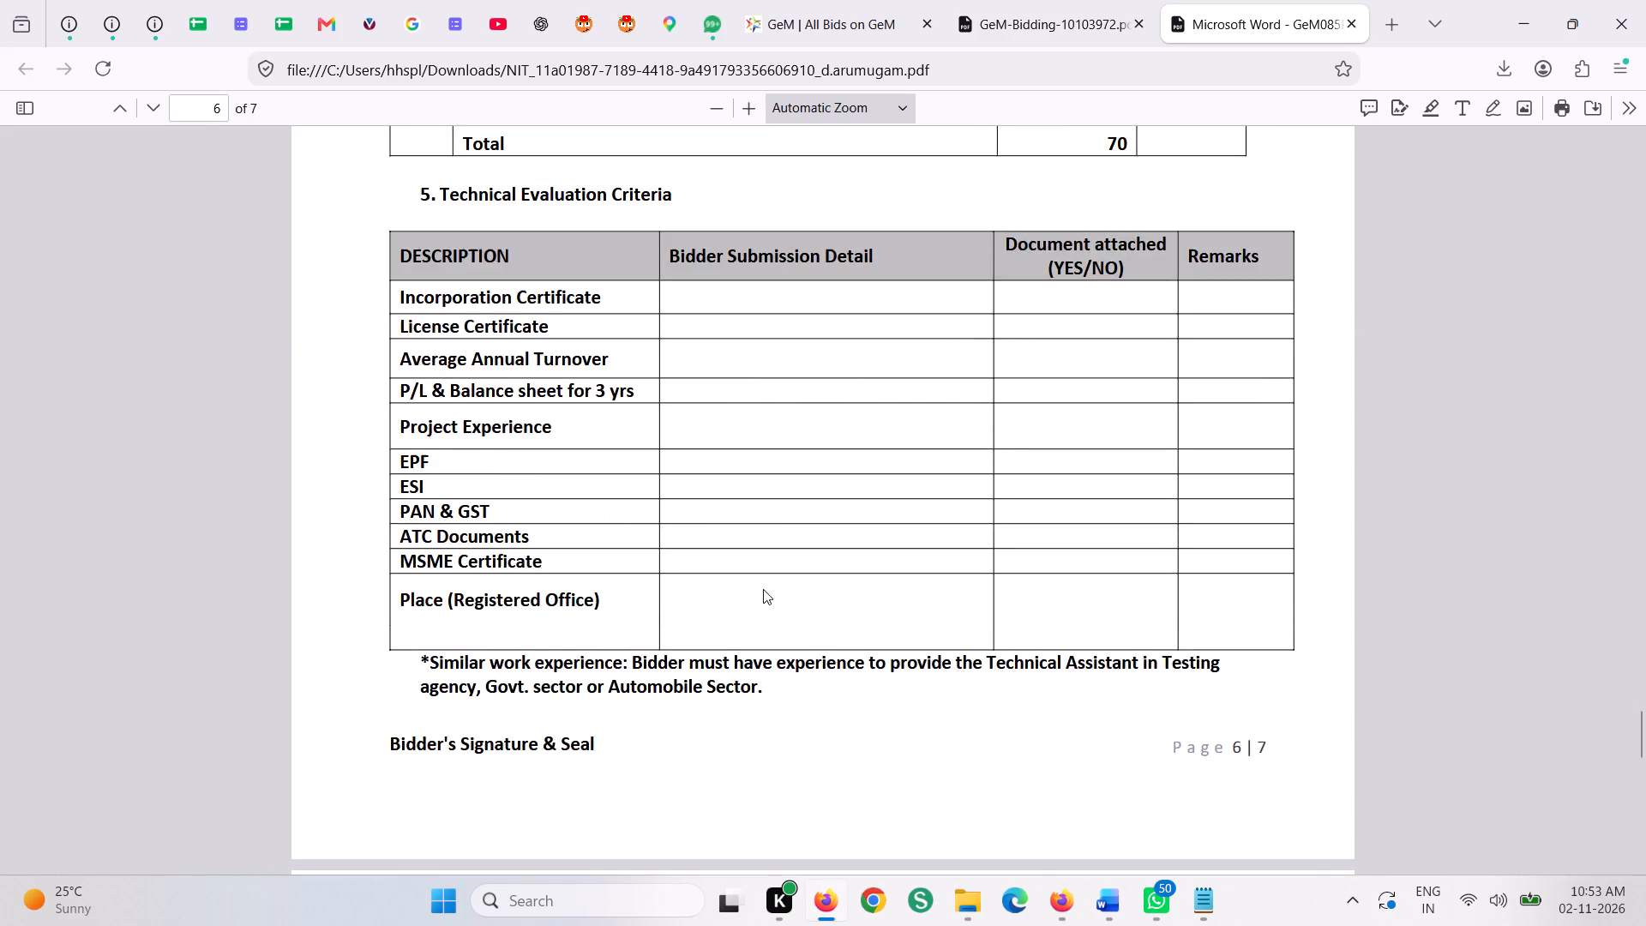
pyautogui.scroll(-1, 804, 584)
pyautogui.scroll(2, 806, 584)
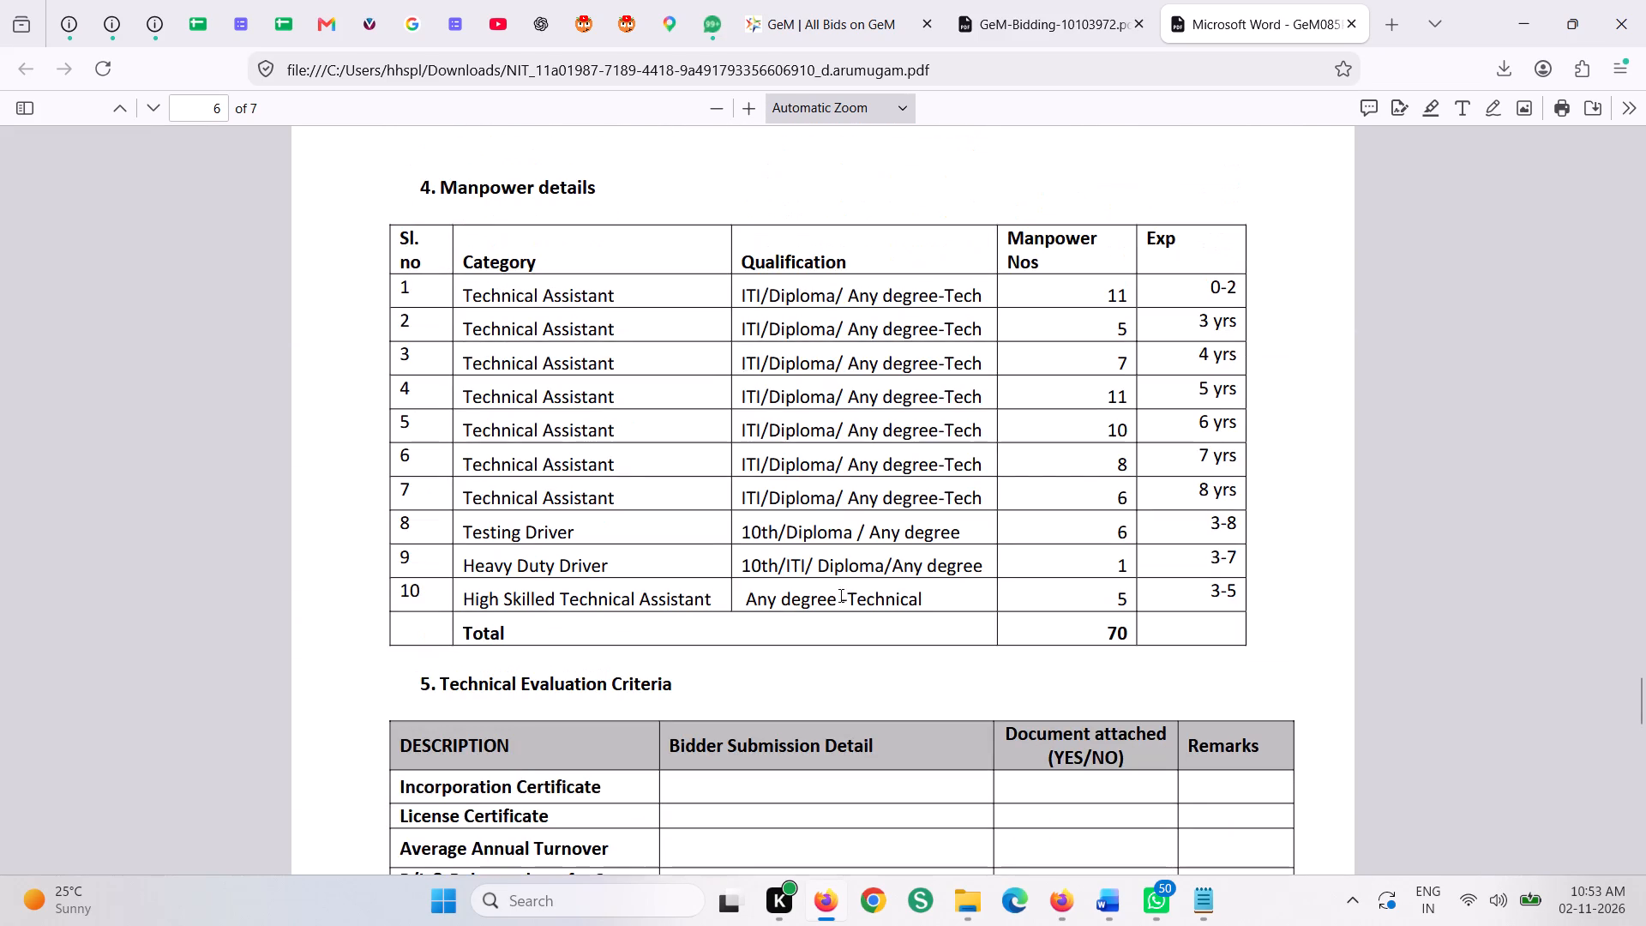
pyautogui.scroll(-1, 850, 599)
pyautogui.scroll(5, 850, 599)
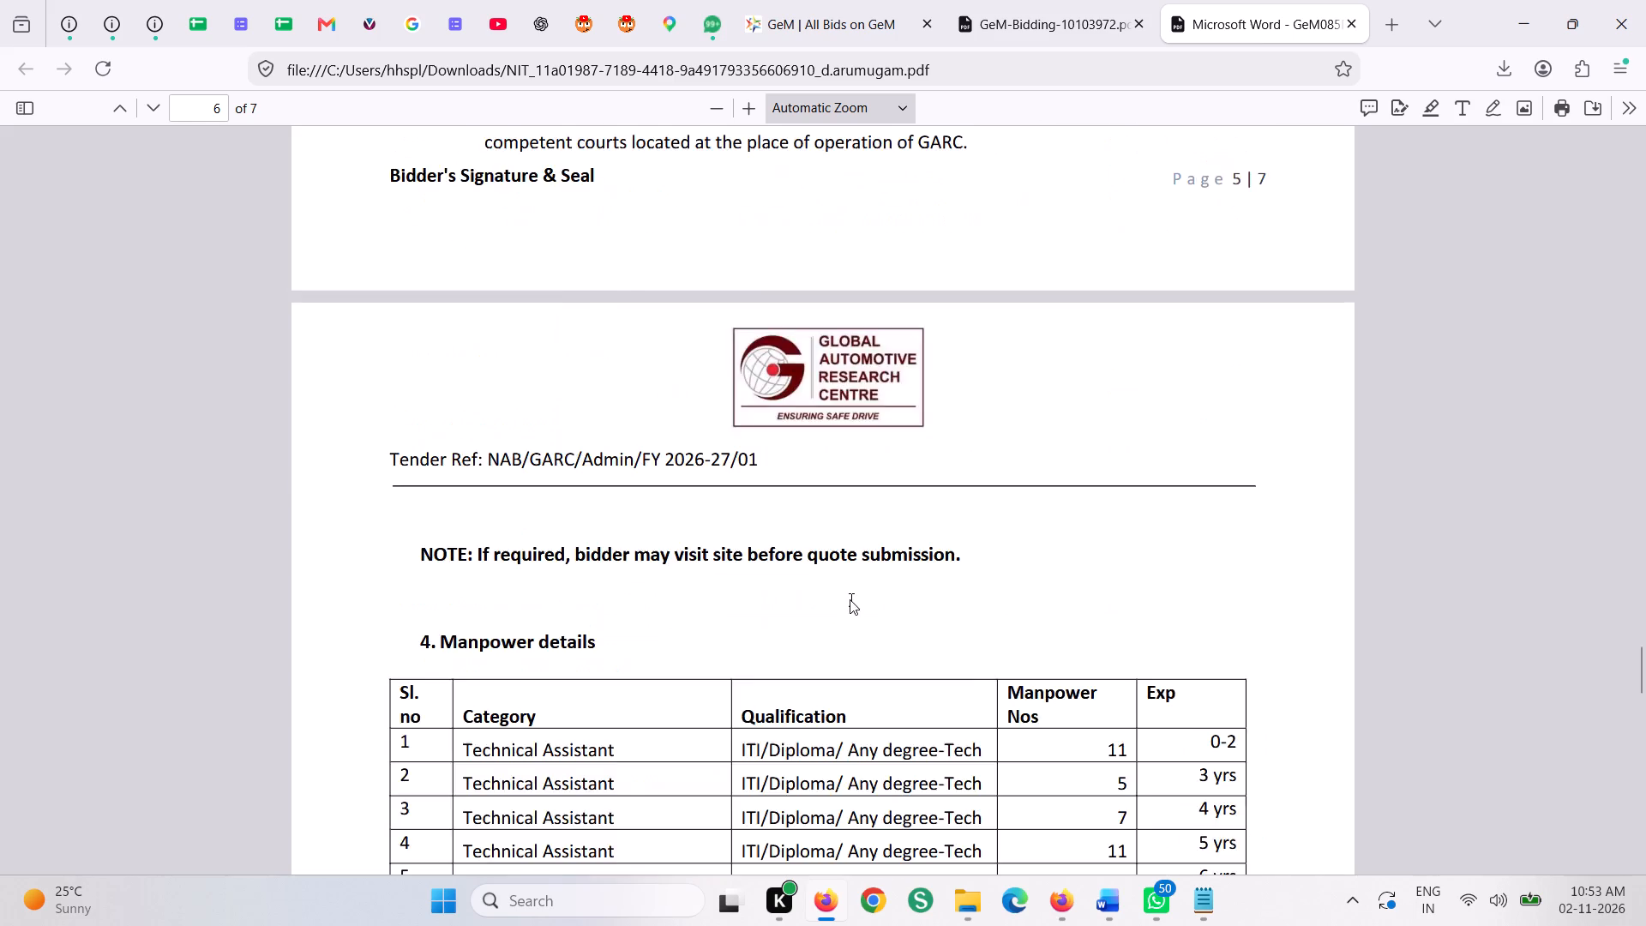
pyautogui.scroll(20, 850, 599)
pyautogui.scroll(1, 850, 599)
pyautogui.scroll(-11, 850, 609)
# Look through the GeM bidding document and view its scope of work and job description attachment.
pyautogui.click(1018, 0)
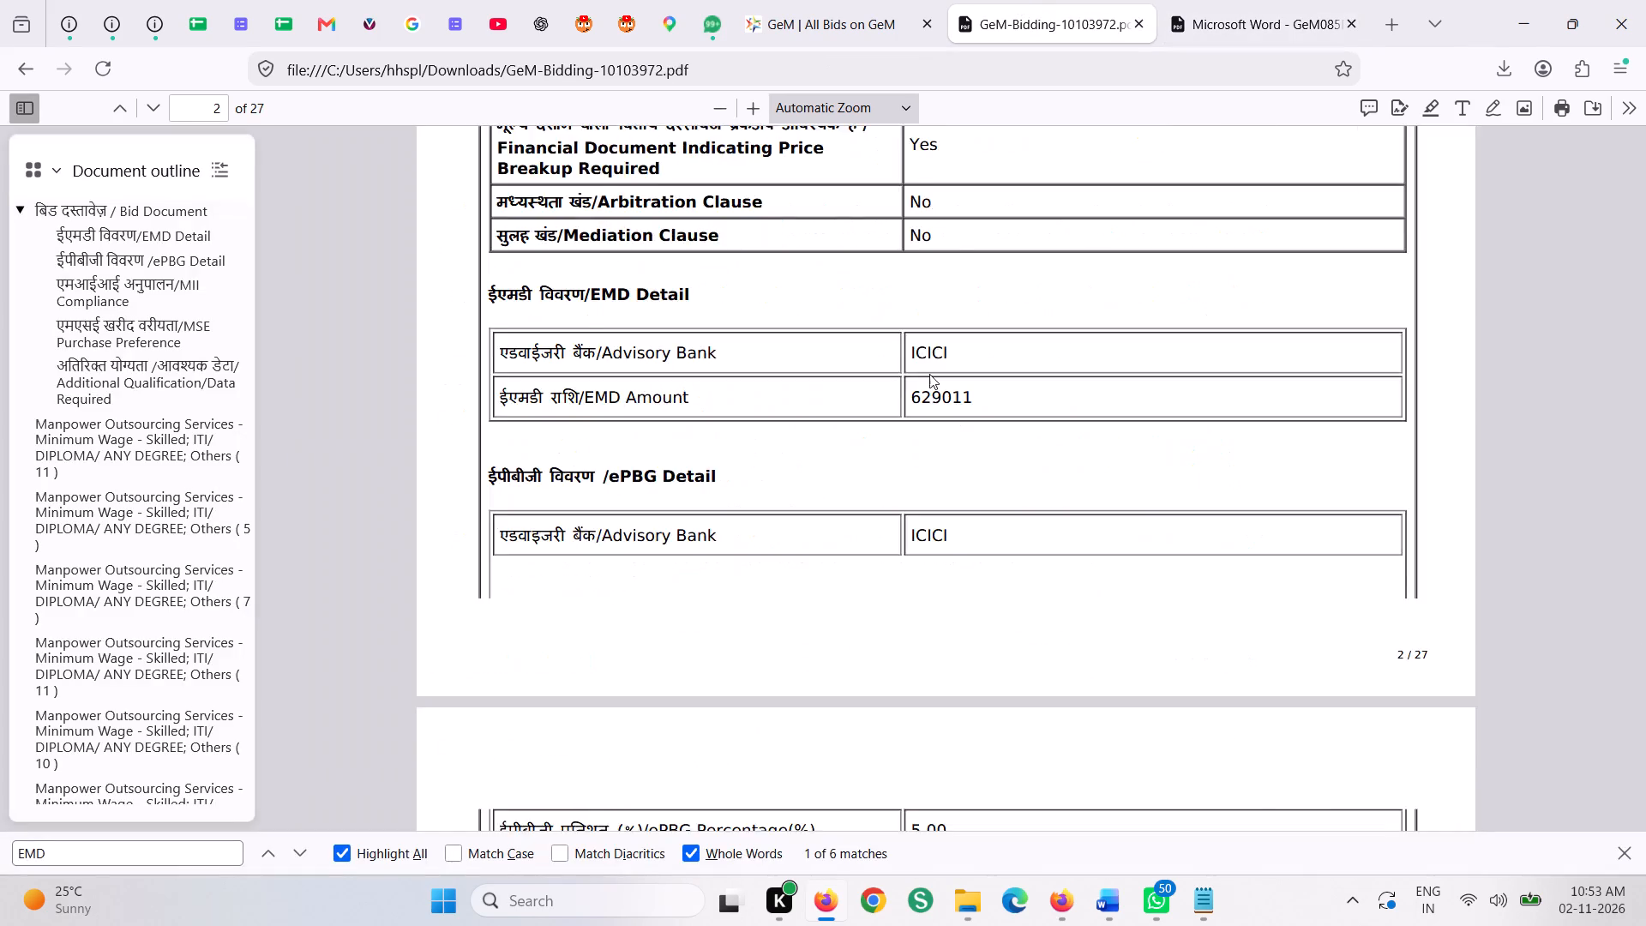
pyautogui.scroll(18, 923, 404)
pyautogui.scroll(-13, 917, 467)
pyautogui.scroll(1, 906, 476)
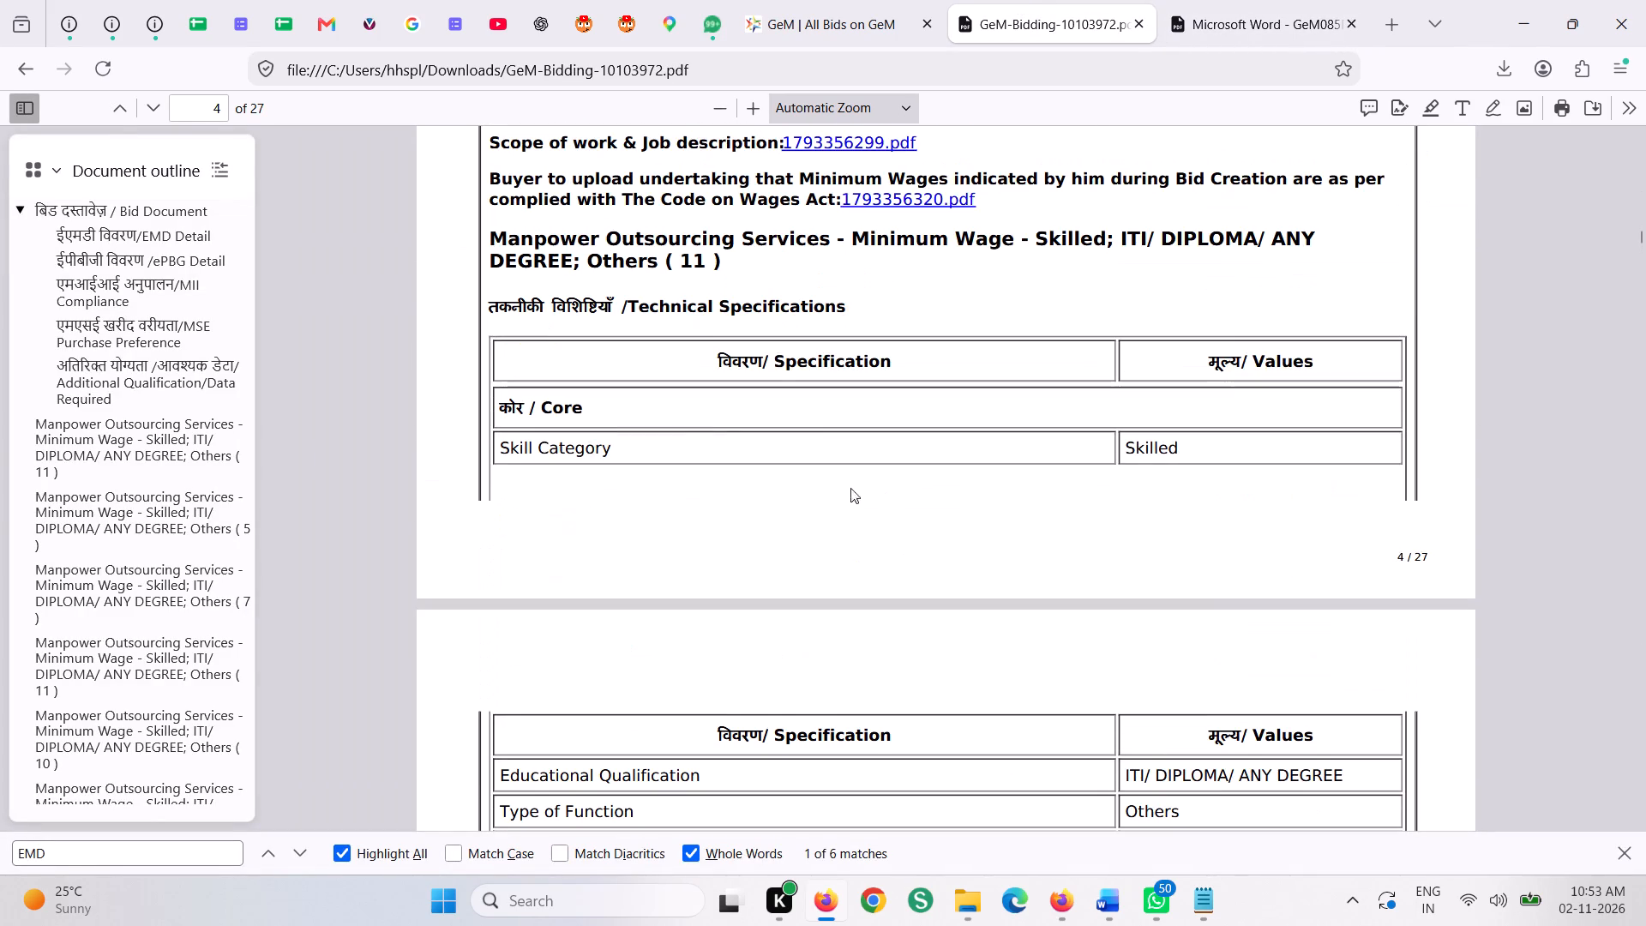
pyautogui.click(820, 150)
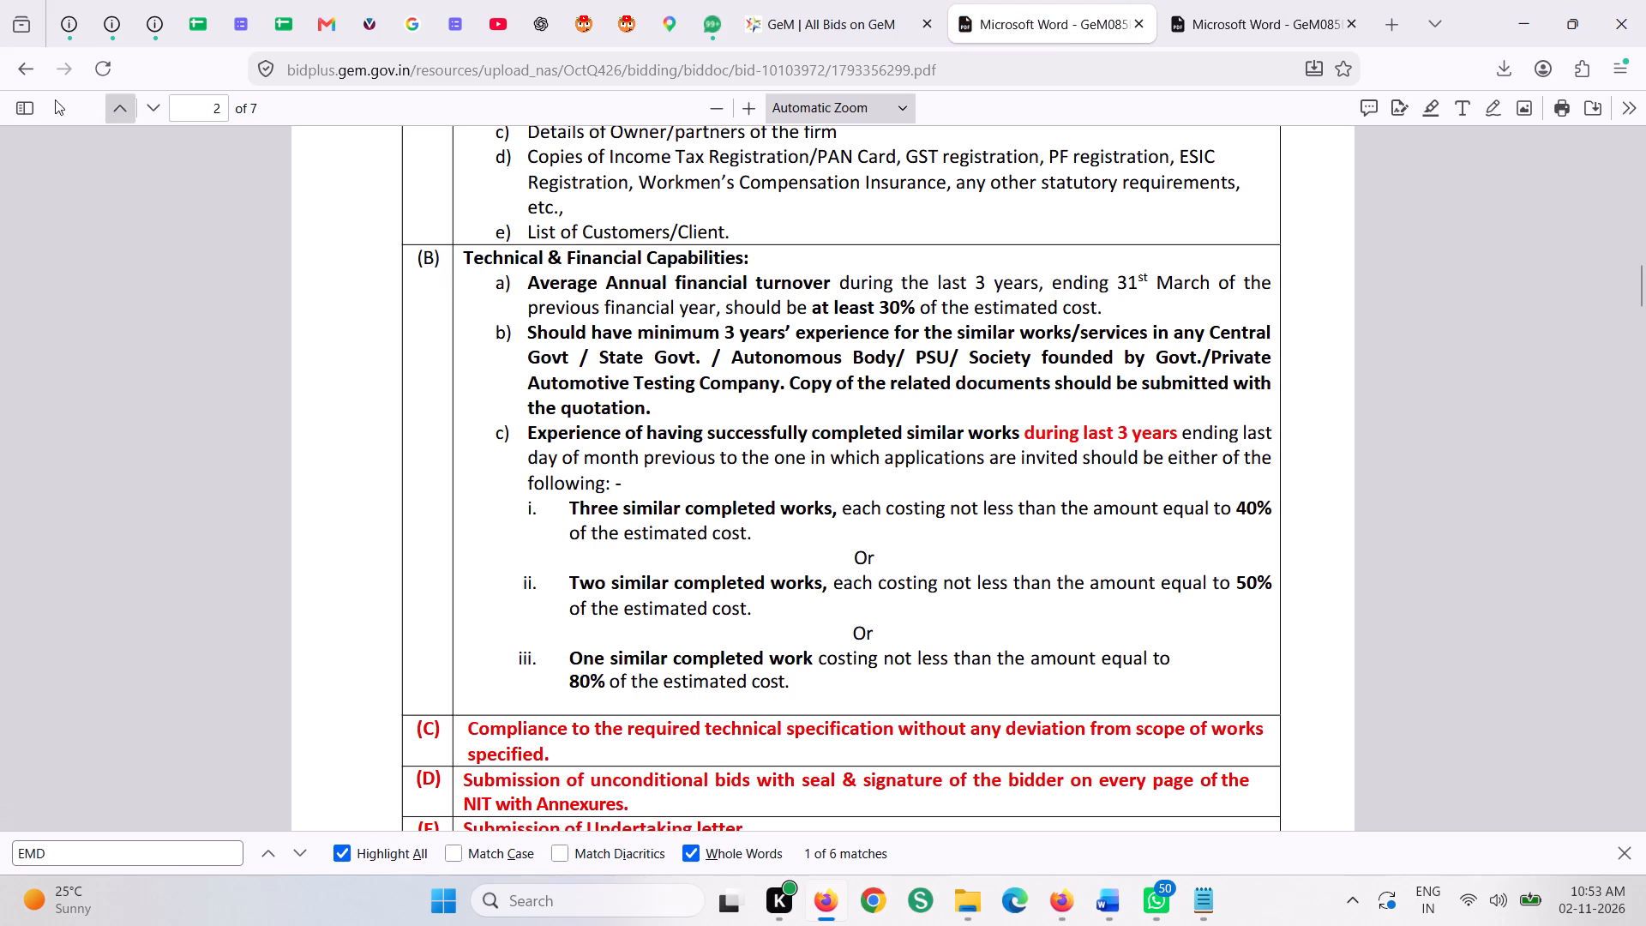
pyautogui.click(21, 72)
# Find the Technical Evaluation Criteria section on page 6 of the NIT document and copy "Technical Evaluation" from its heading.
pyautogui.click(1160, 0)
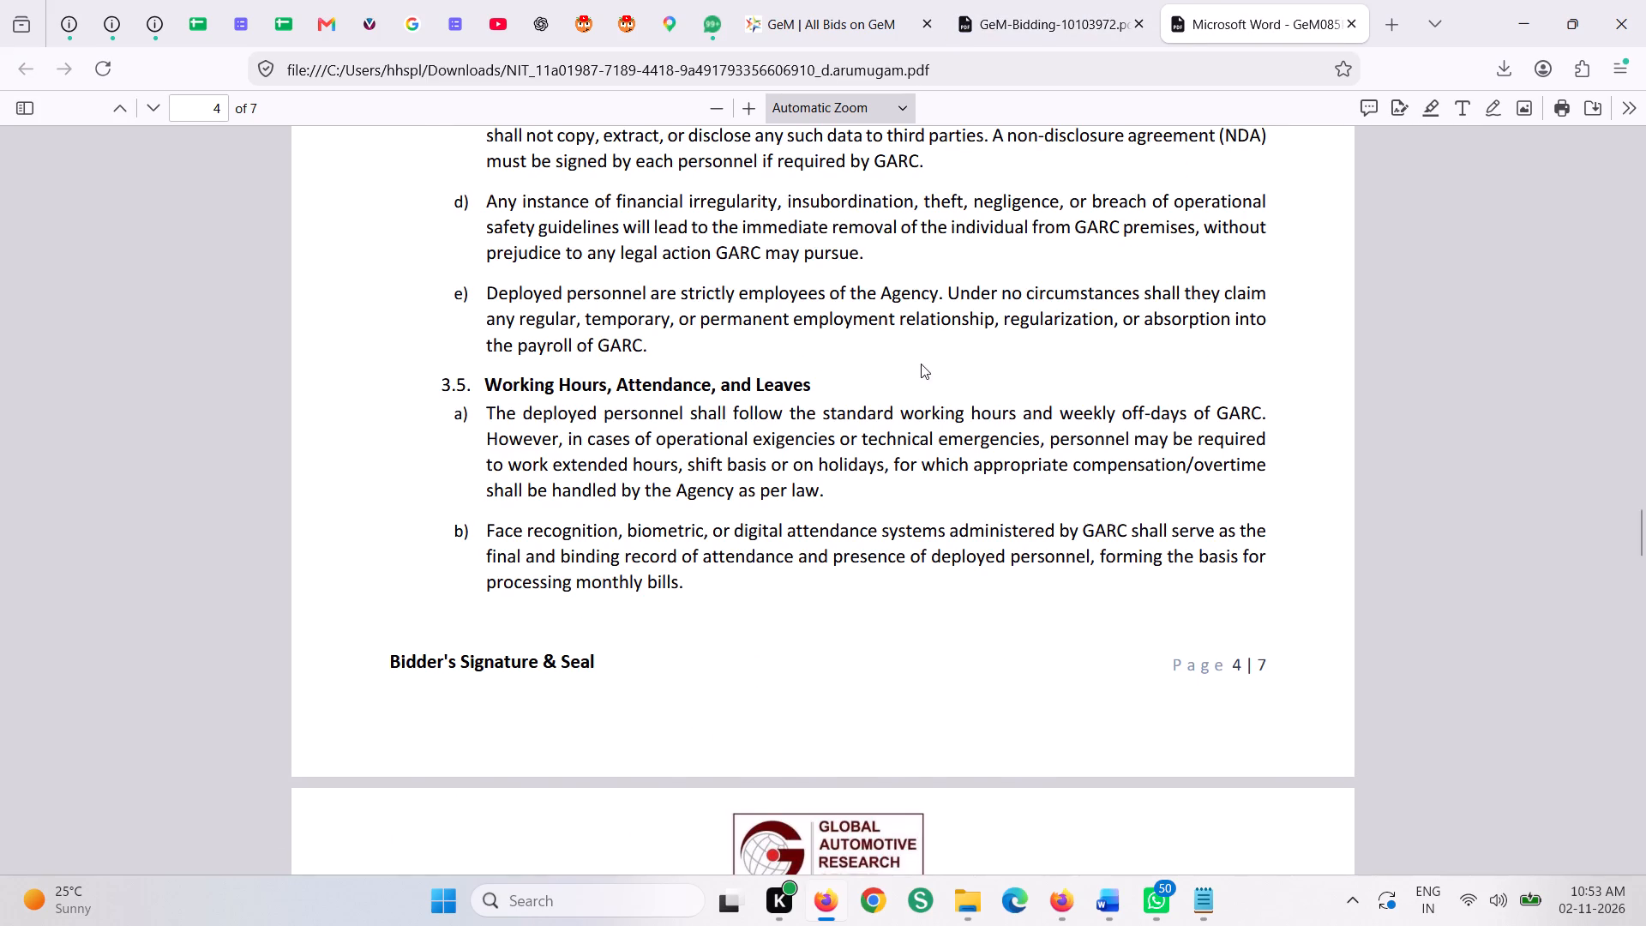
pyautogui.scroll(7, 869, 390)
pyautogui.scroll(-4, 862, 394)
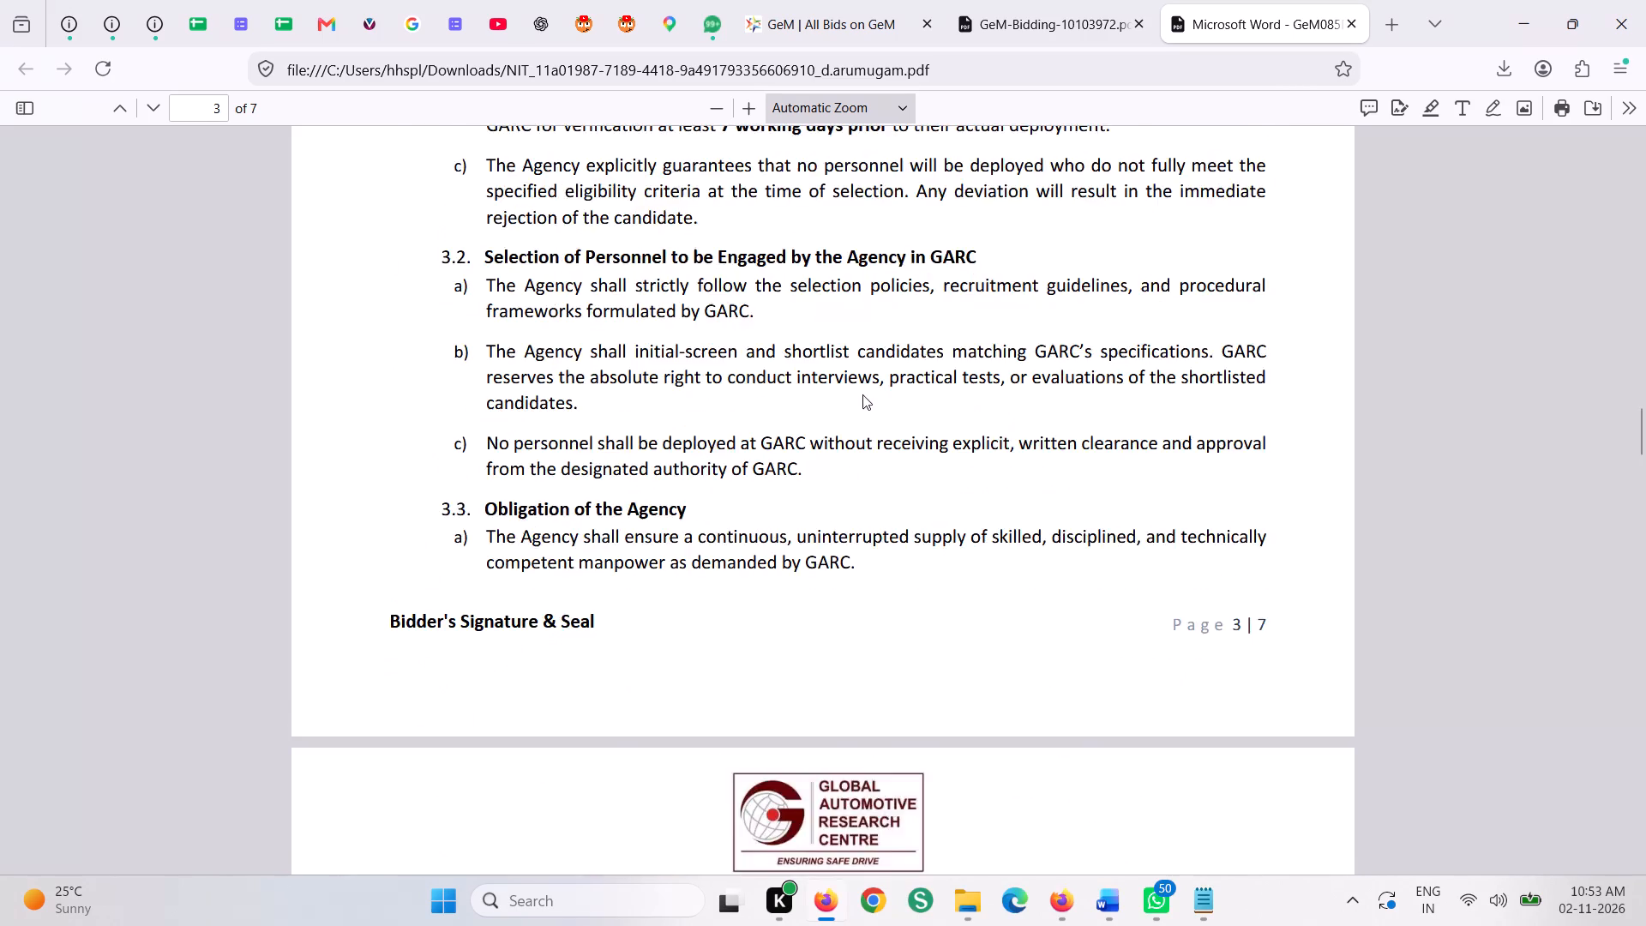
pyautogui.scroll(-10, 863, 395)
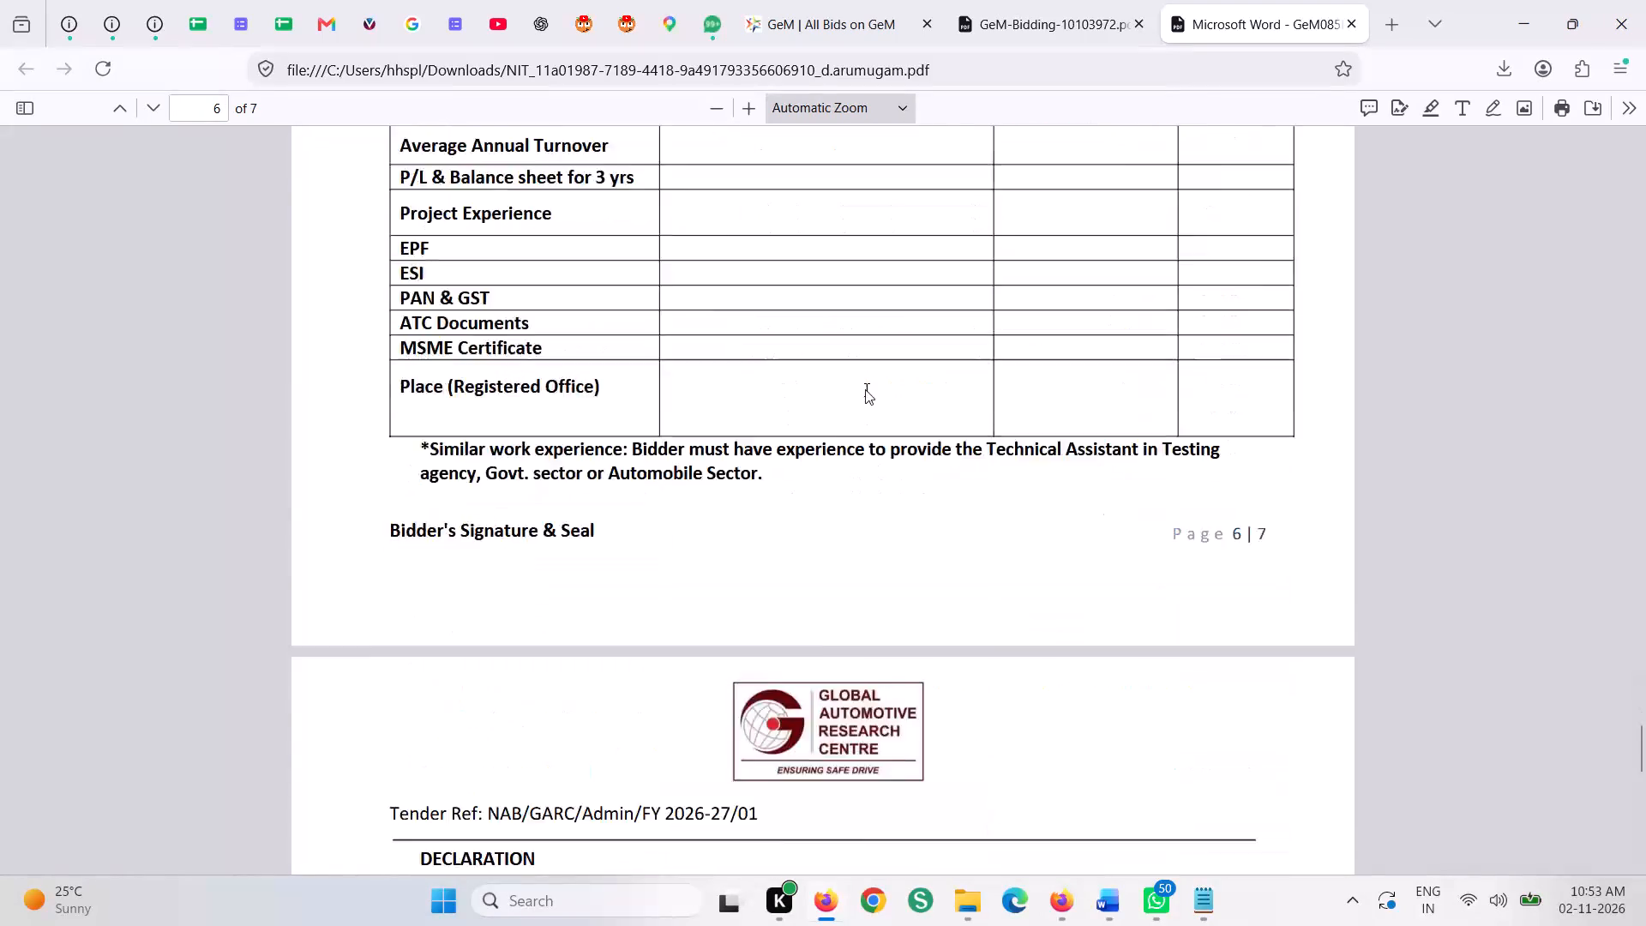
pyautogui.scroll(1, 865, 389)
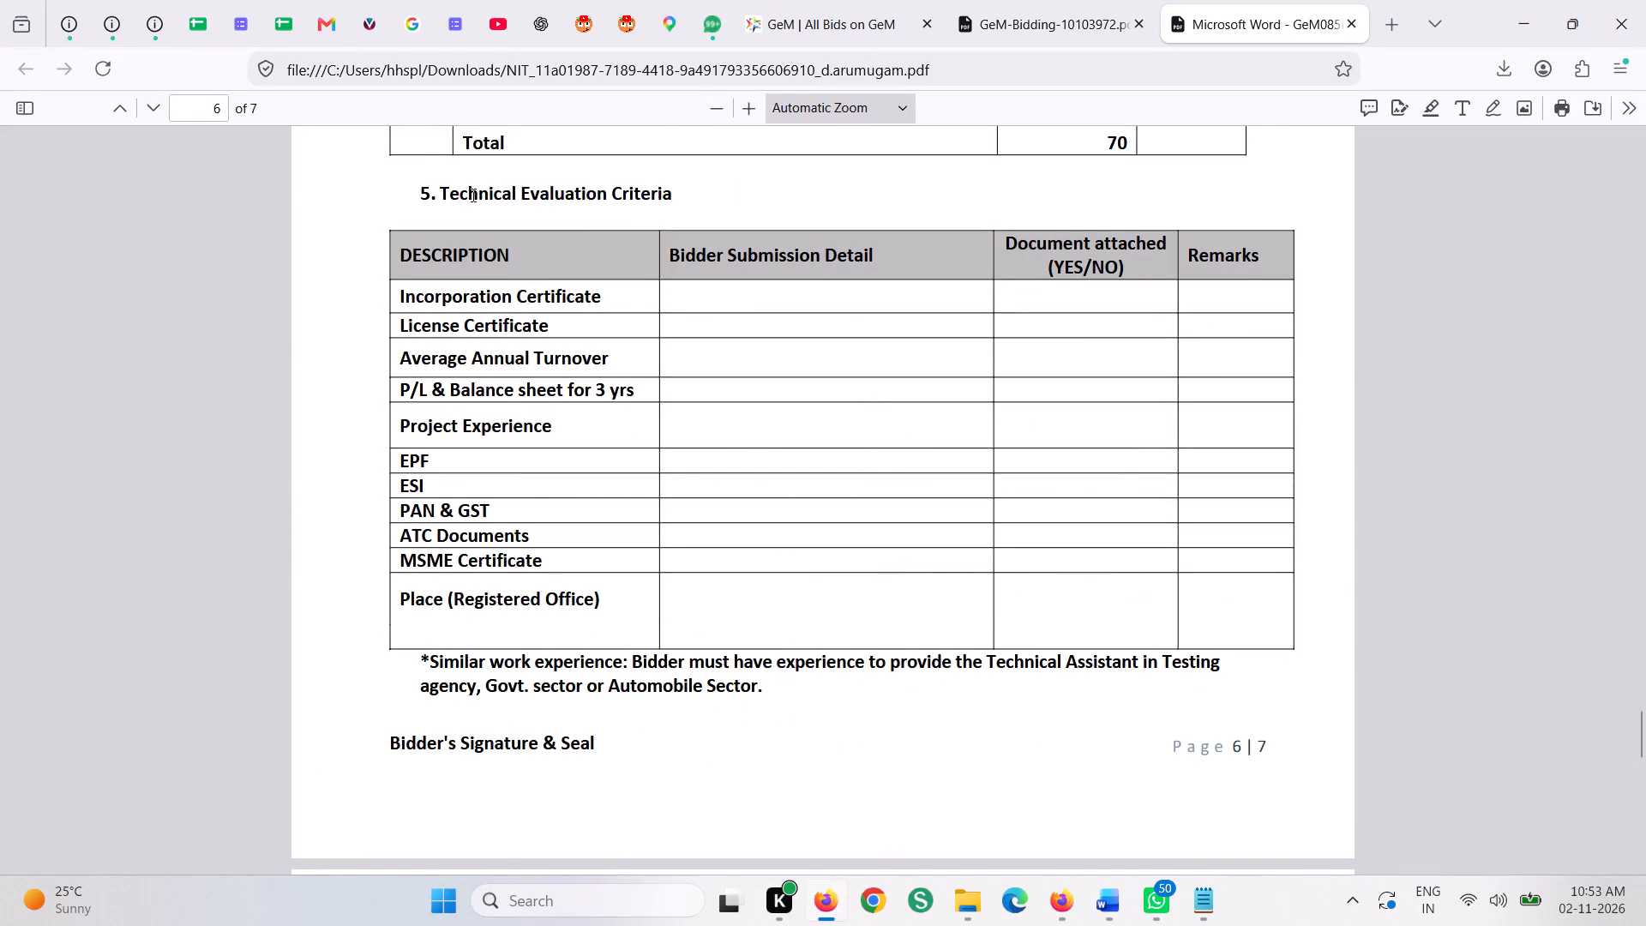
pyautogui.click(450, 190)
pyautogui.moveTo(450, 190); pyautogui.dragTo(569, 198)
pyautogui.hotkey('ctrl', 'c')
pyautogui.hotkey('ctrl', 'c')
pyautogui.hotkey('ctrl', 'c')
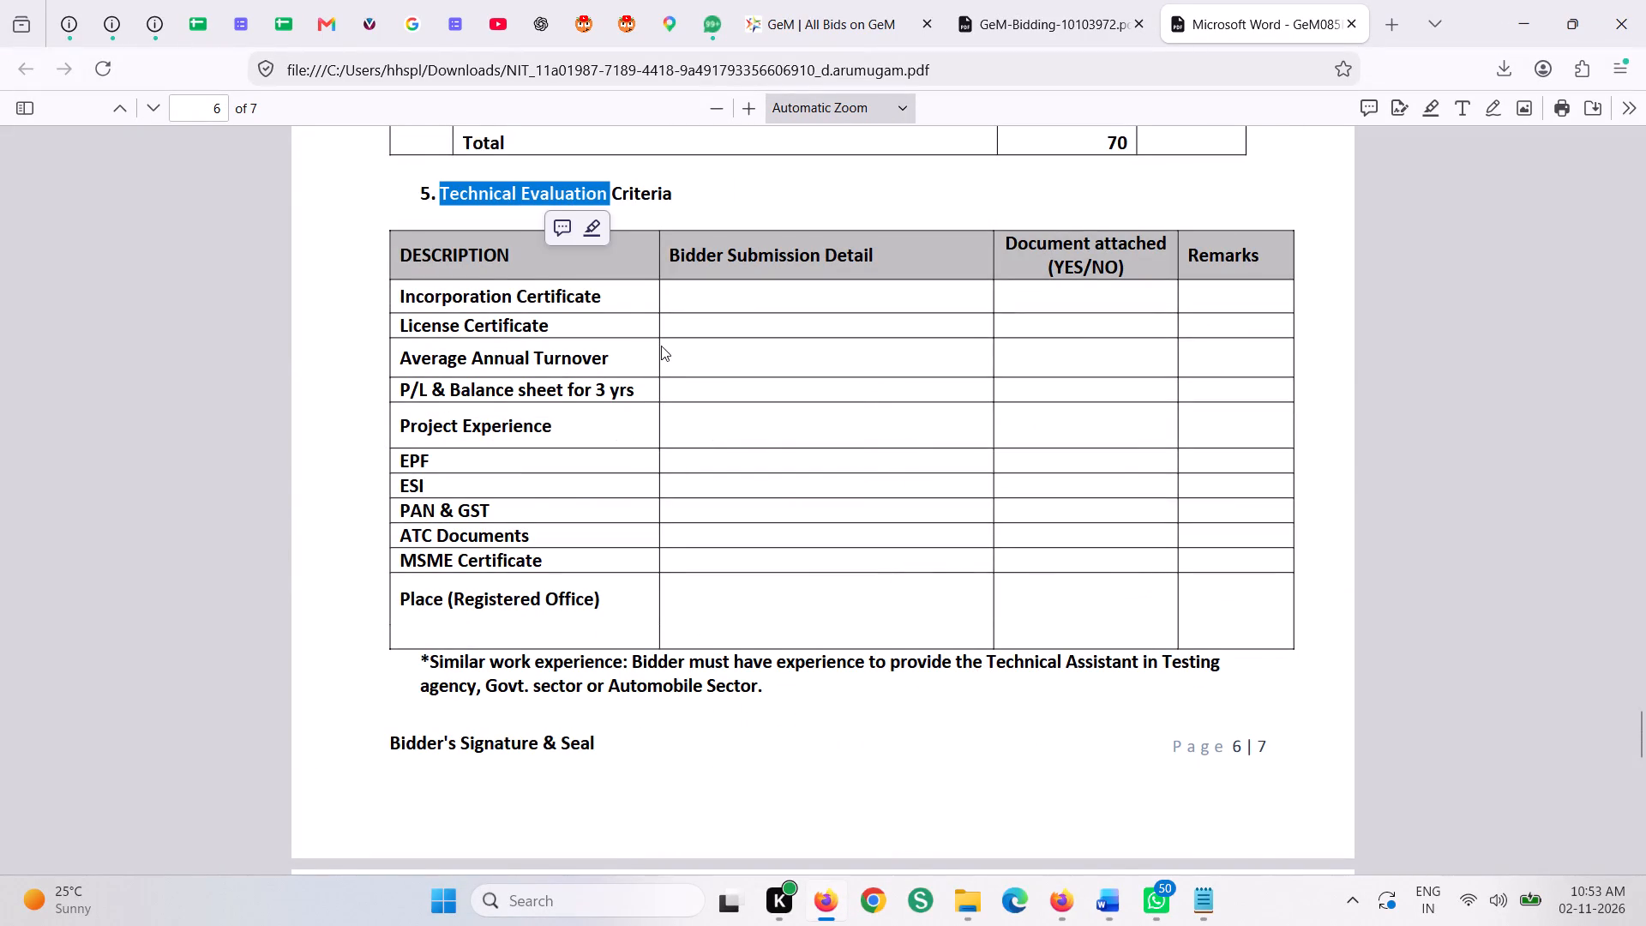
pyautogui.scroll(-1, 663, 346)
pyautogui.scroll(1, 666, 340)
# In the Word required-documents list, complete item 8 as "SCOPE OF WORK-PG.NO-6 (Technical Evaluation) FILL".
pyautogui.hotkey('alt', 'Tab')
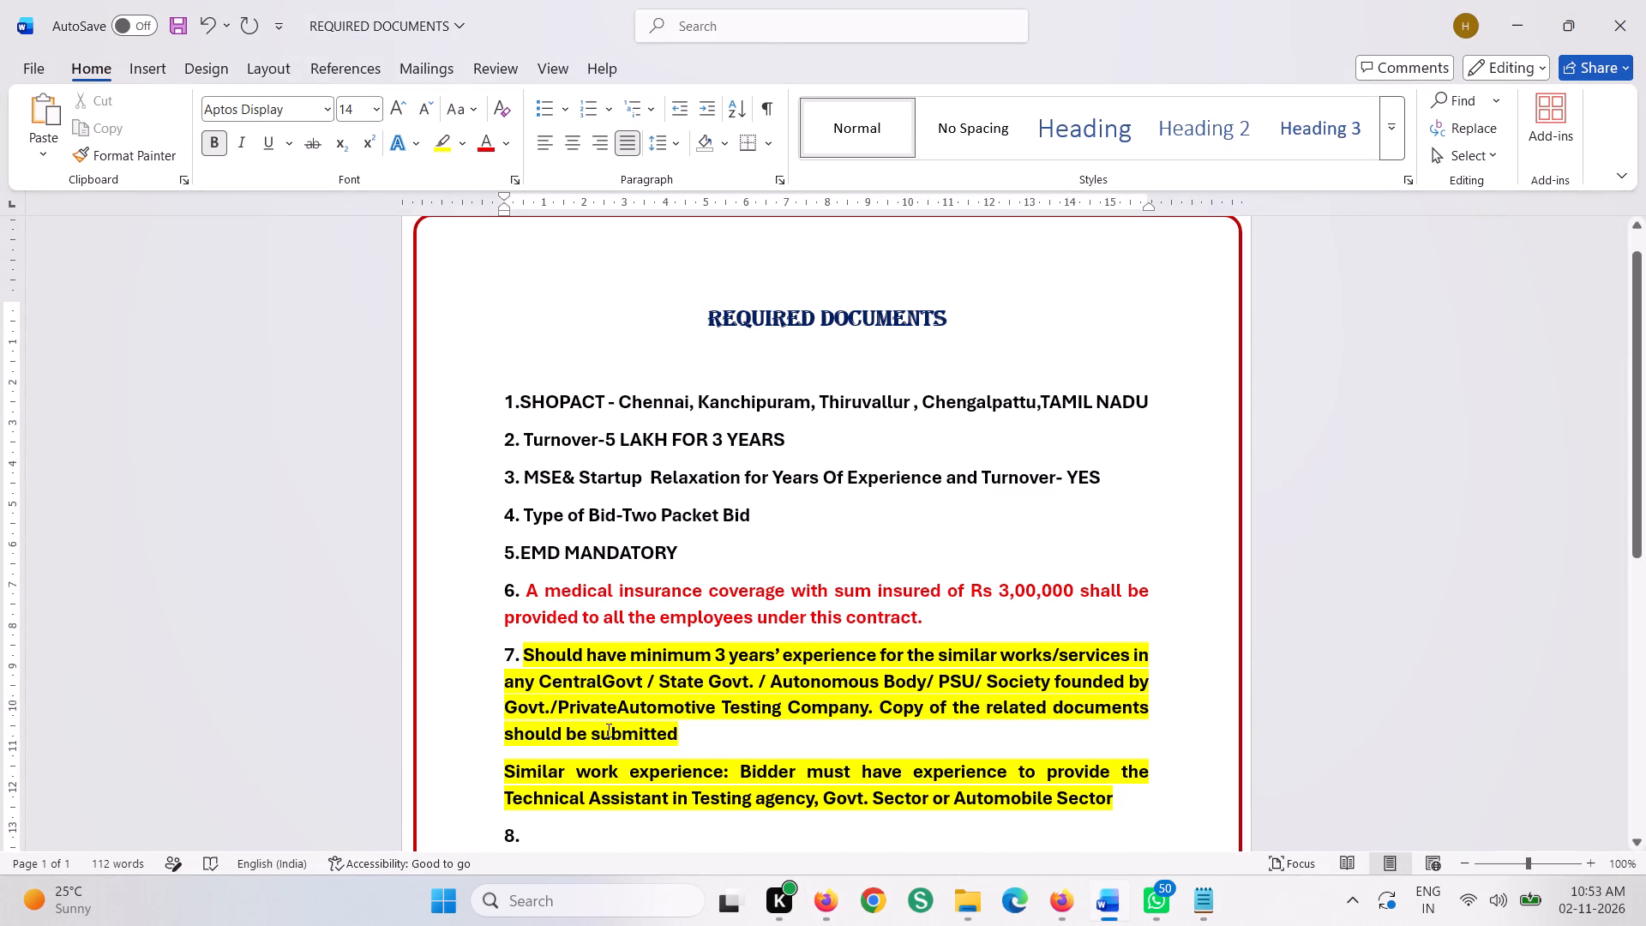
pyautogui.write('SCOPE OF WOR')
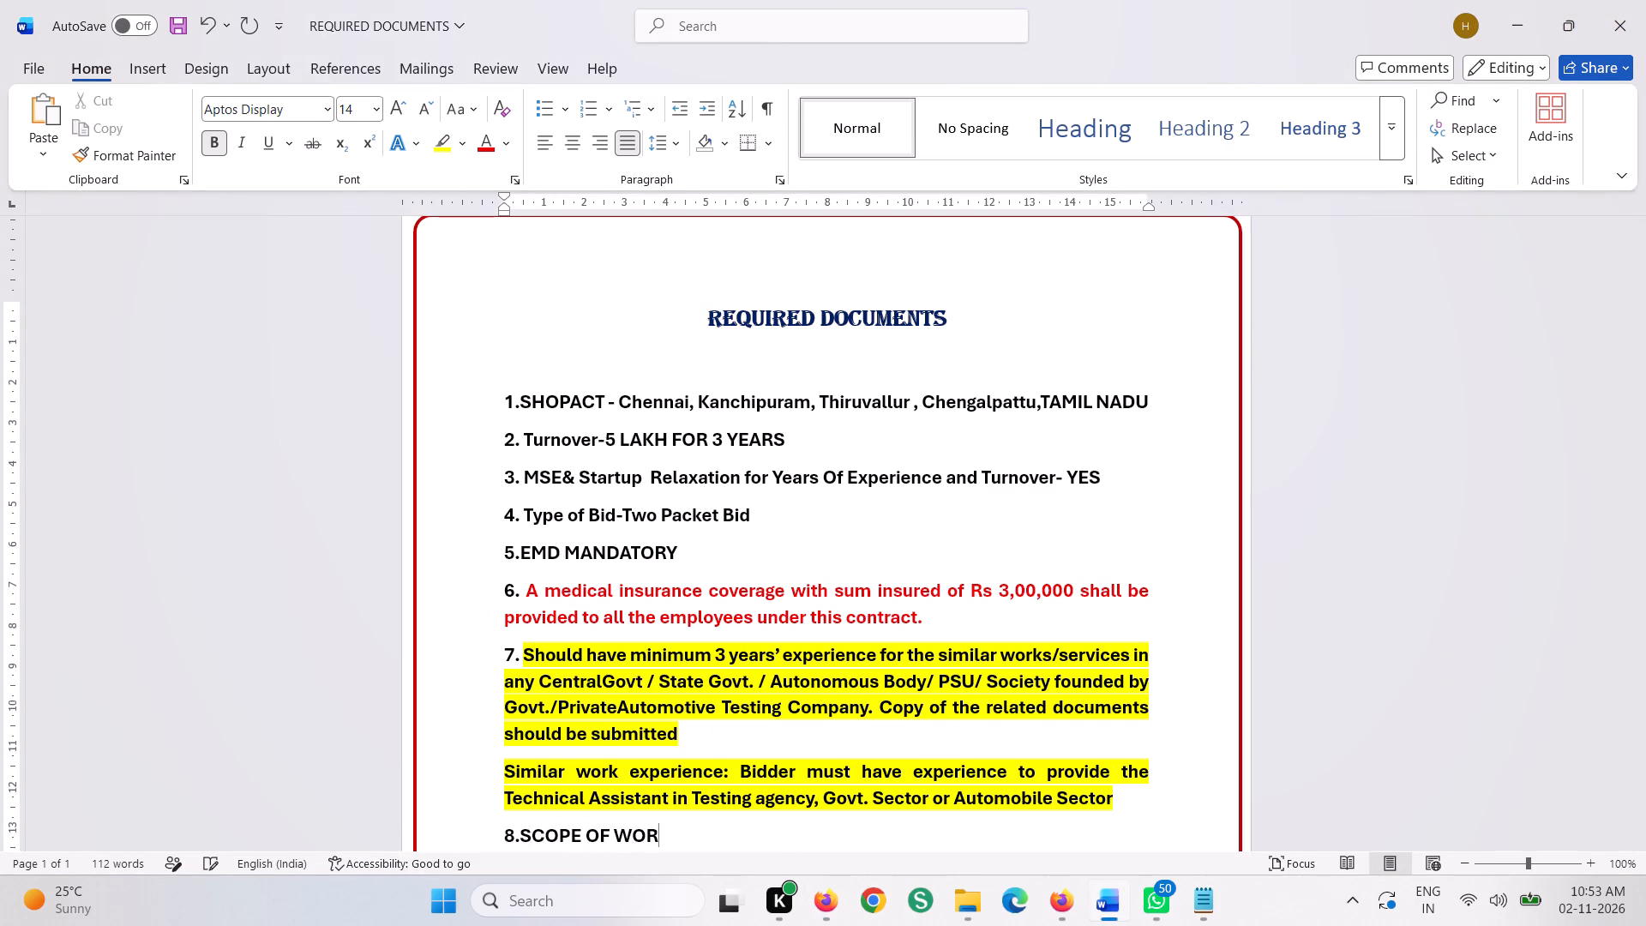
pyautogui.write('K-PG.NO-6')
pyautogui.press('space')
pyautogui.hotkey('shift', '(')
pyautogui.hotkey('ctrl', 'shift', 'v')
pyautogui.hotkey('shift', ')')
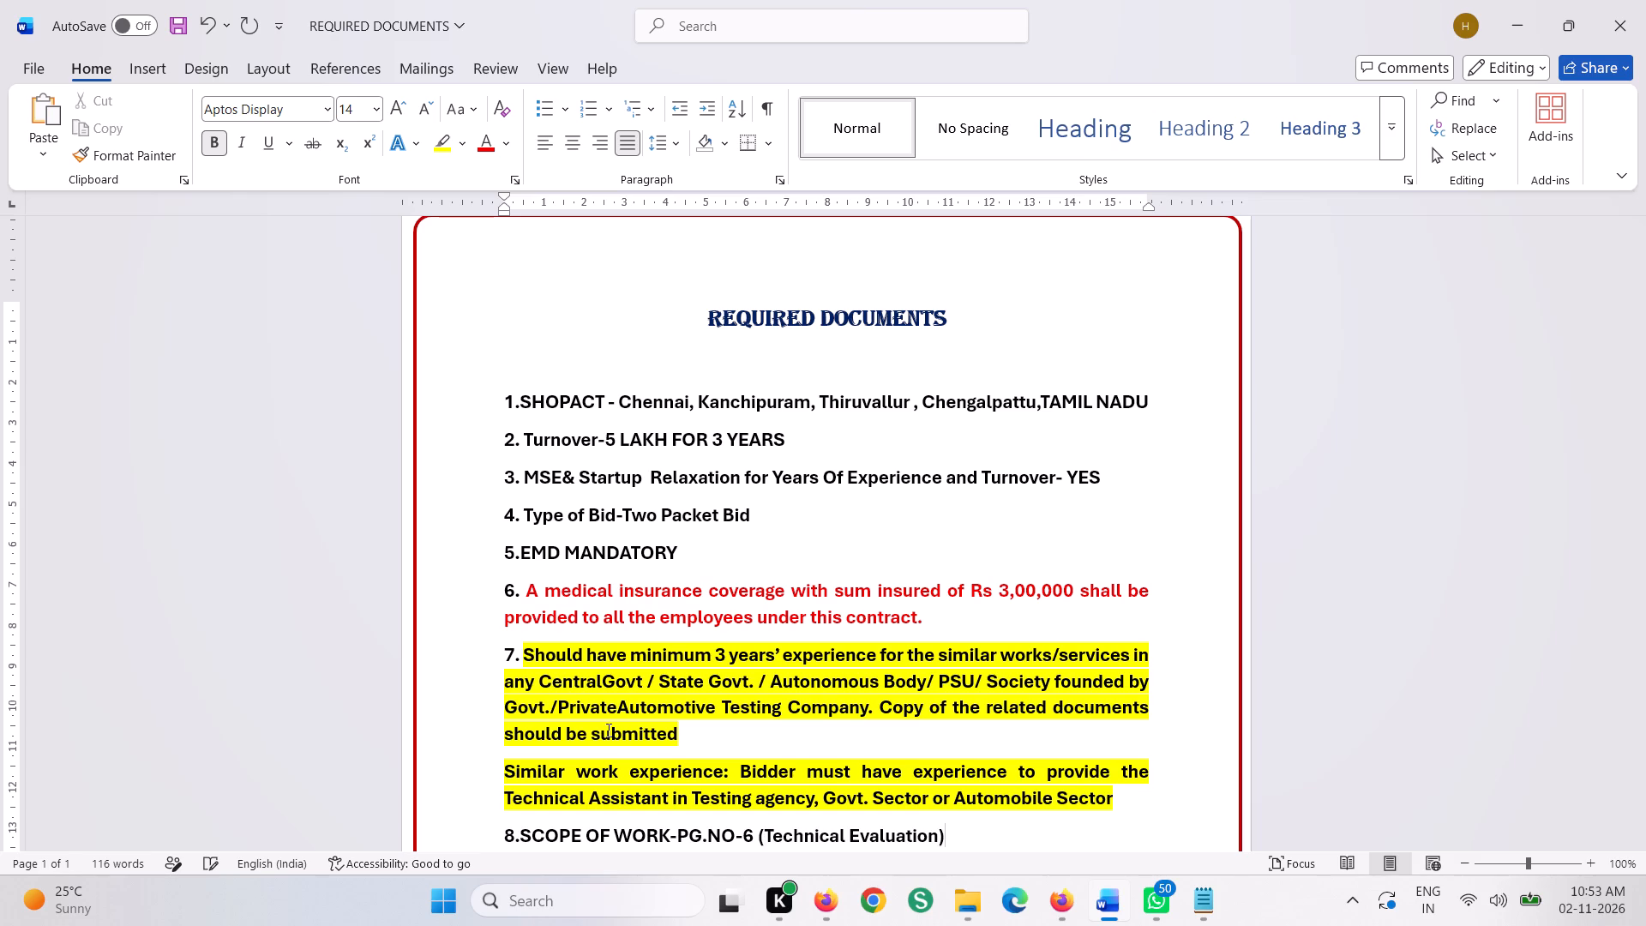
pyautogui.press('space')
pyautogui.write('FILL')
pyautogui.press('space')
# Return to the NIT document in the browser and review the evaluation table and the bidder declaration on its last two pages.
pyautogui.hotkey('alt', 'Tab')
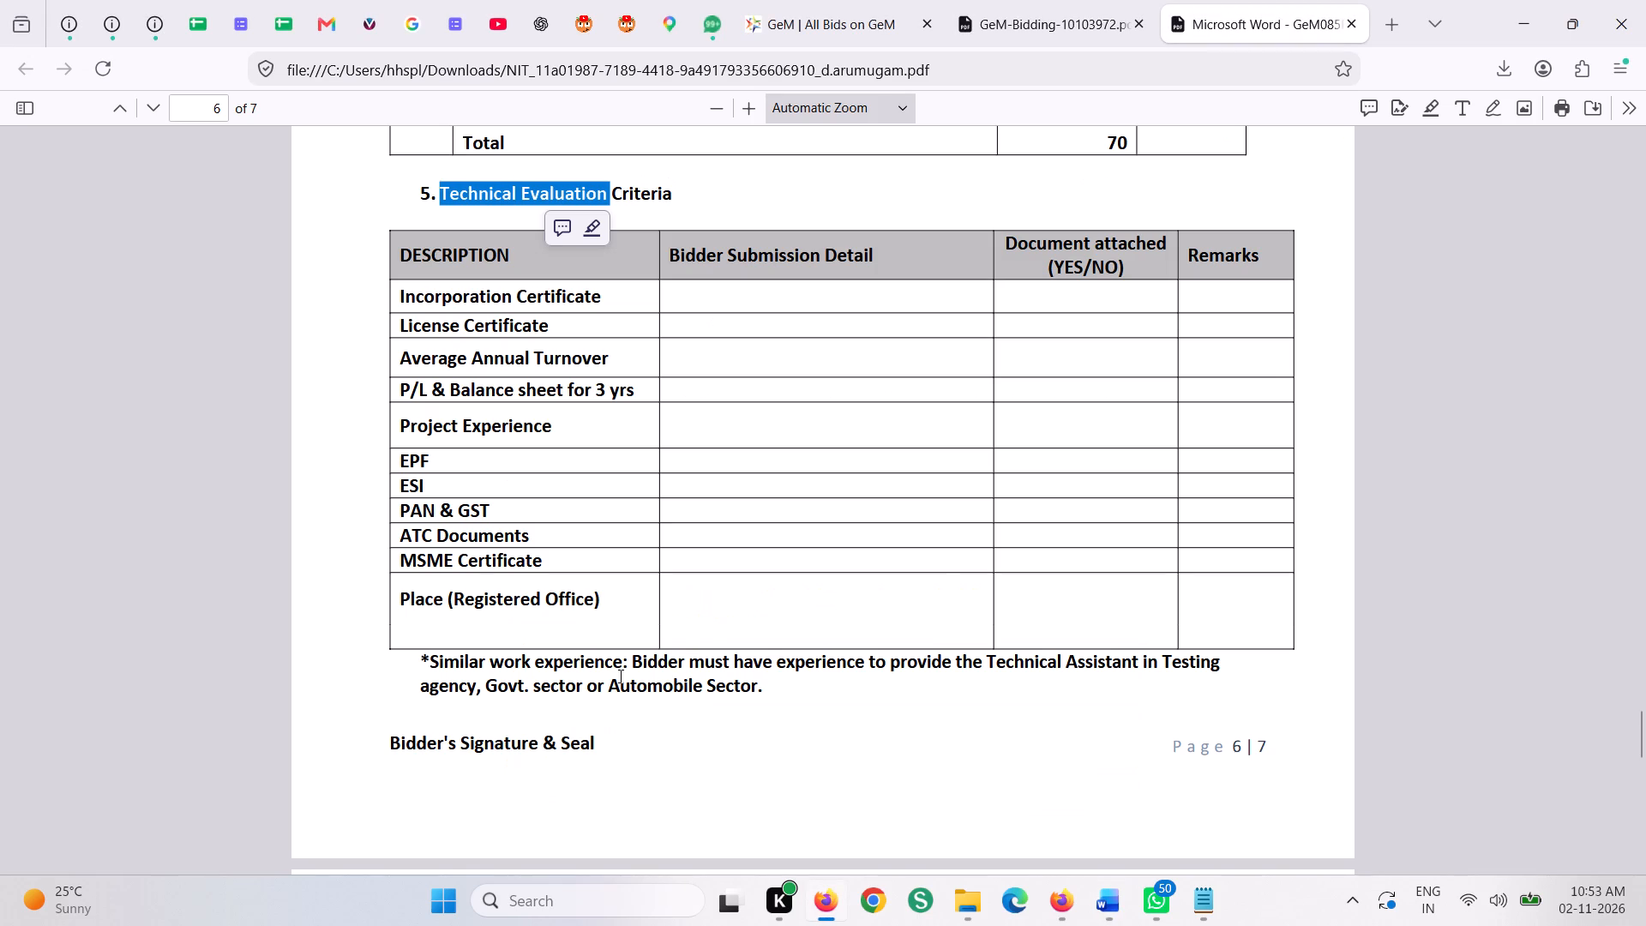
pyautogui.scroll(-2, 621, 674)
pyautogui.scroll(1, 646, 681)
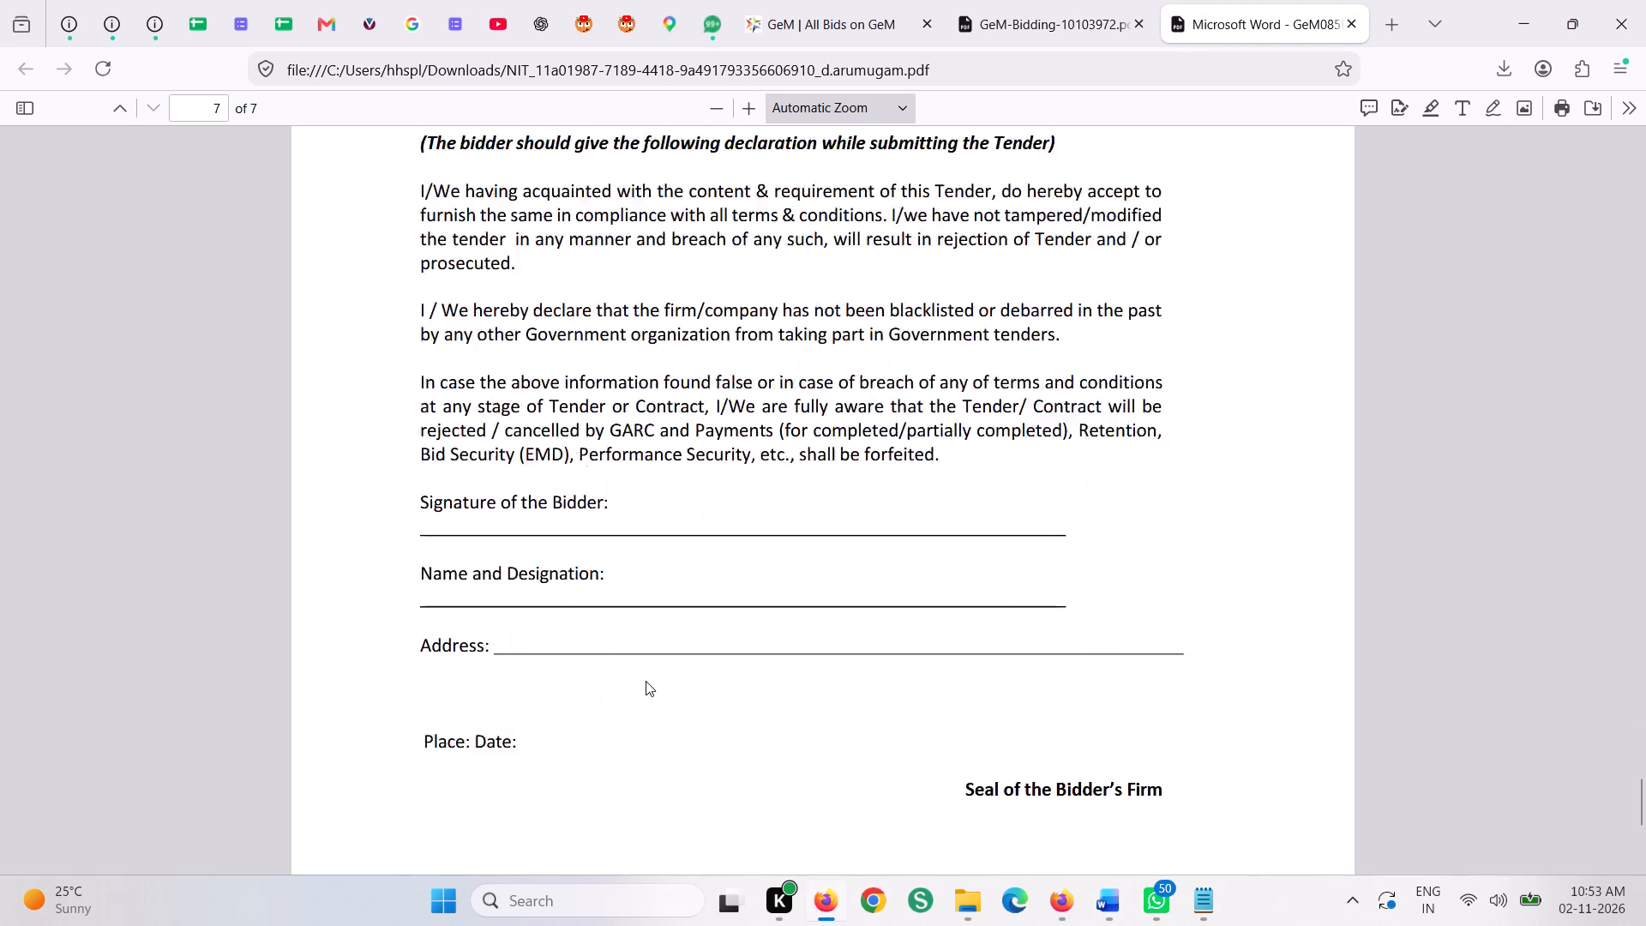
pyautogui.scroll(-7, 790, 641)
pyautogui.scroll(3, 789, 640)
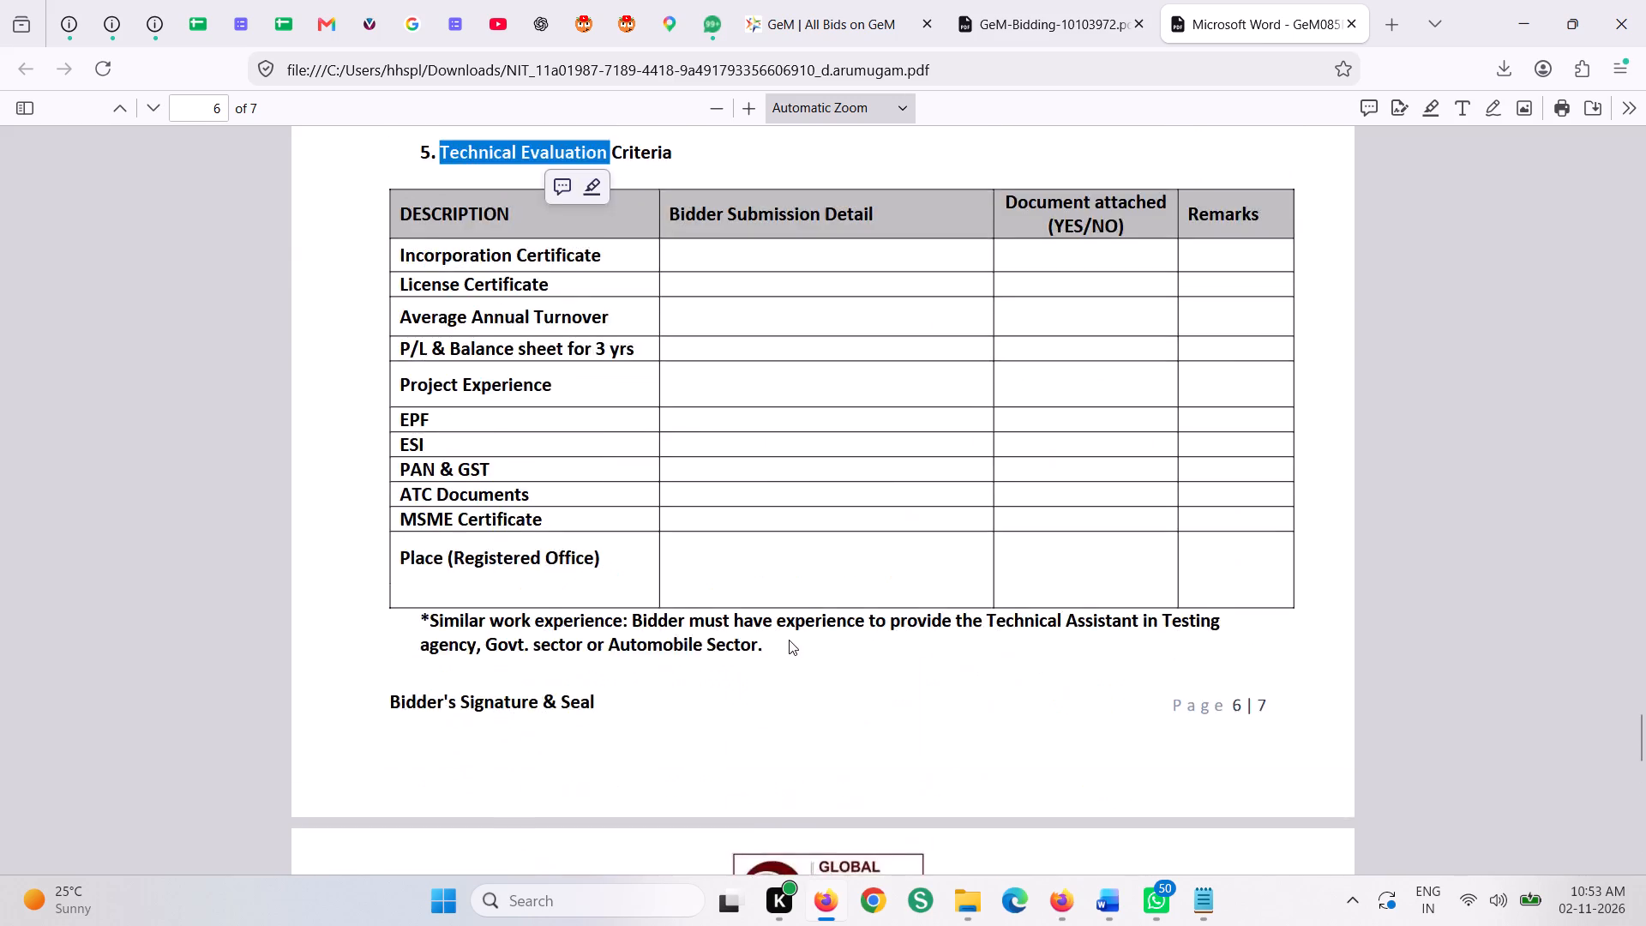
pyautogui.scroll(-2, 789, 640)
pyautogui.scroll(1, 738, 628)
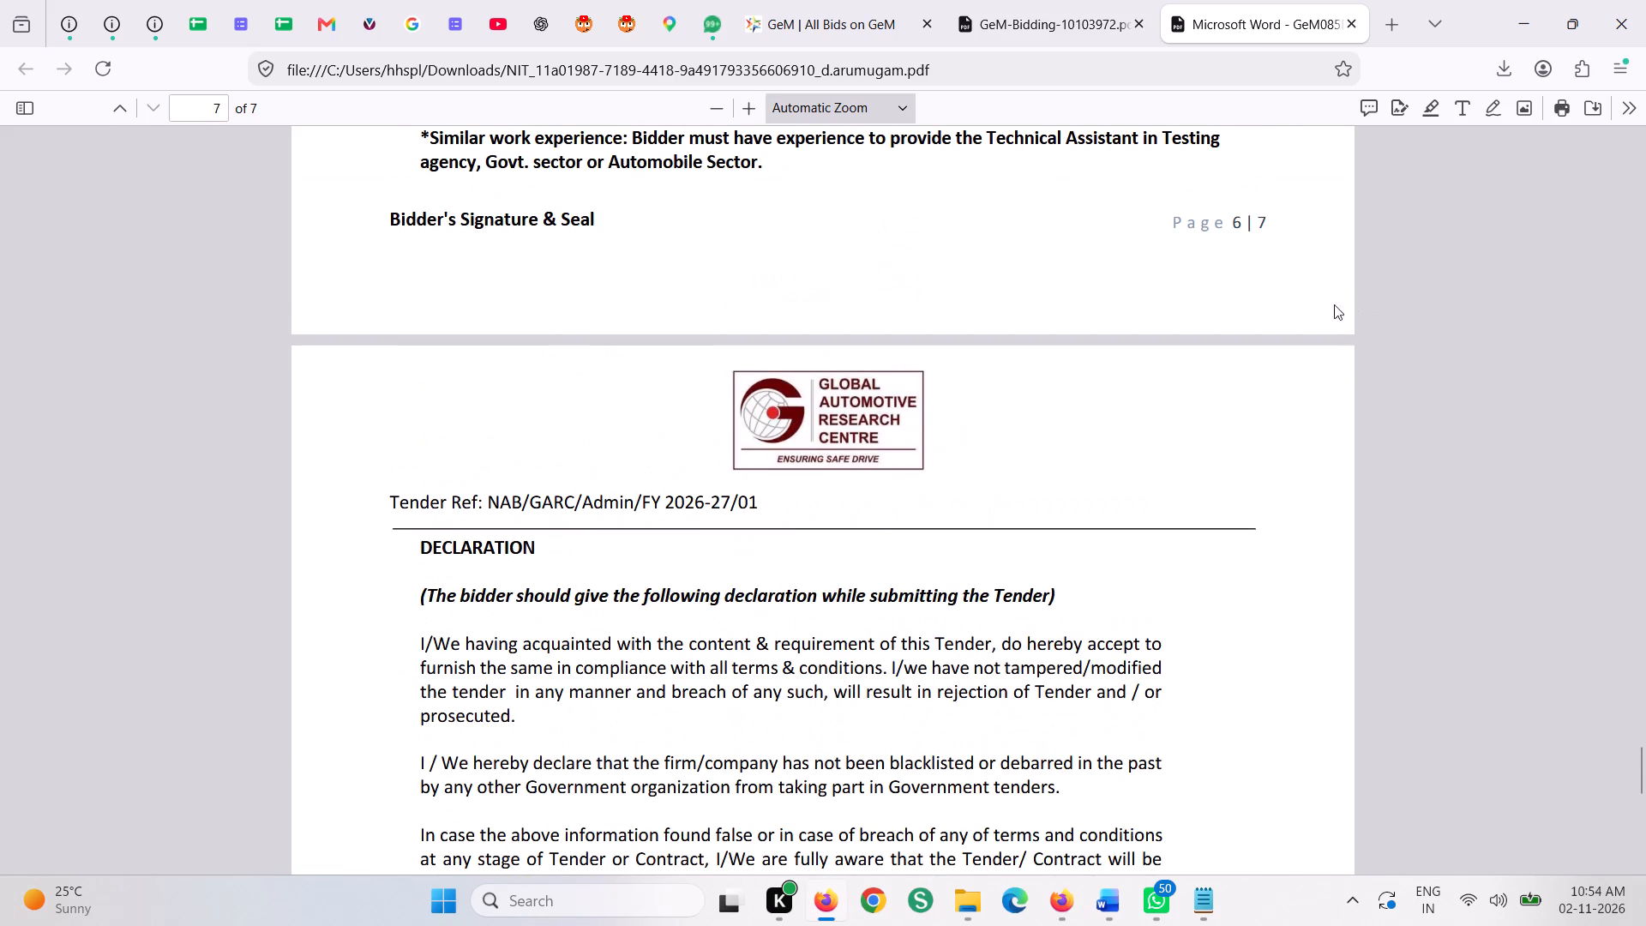
# Print only page 7 of the NIT document to a PDF named "5+5+59+9" in Downloads.
pyautogui.click(1589, 111)
pyautogui.click(1200, 598)
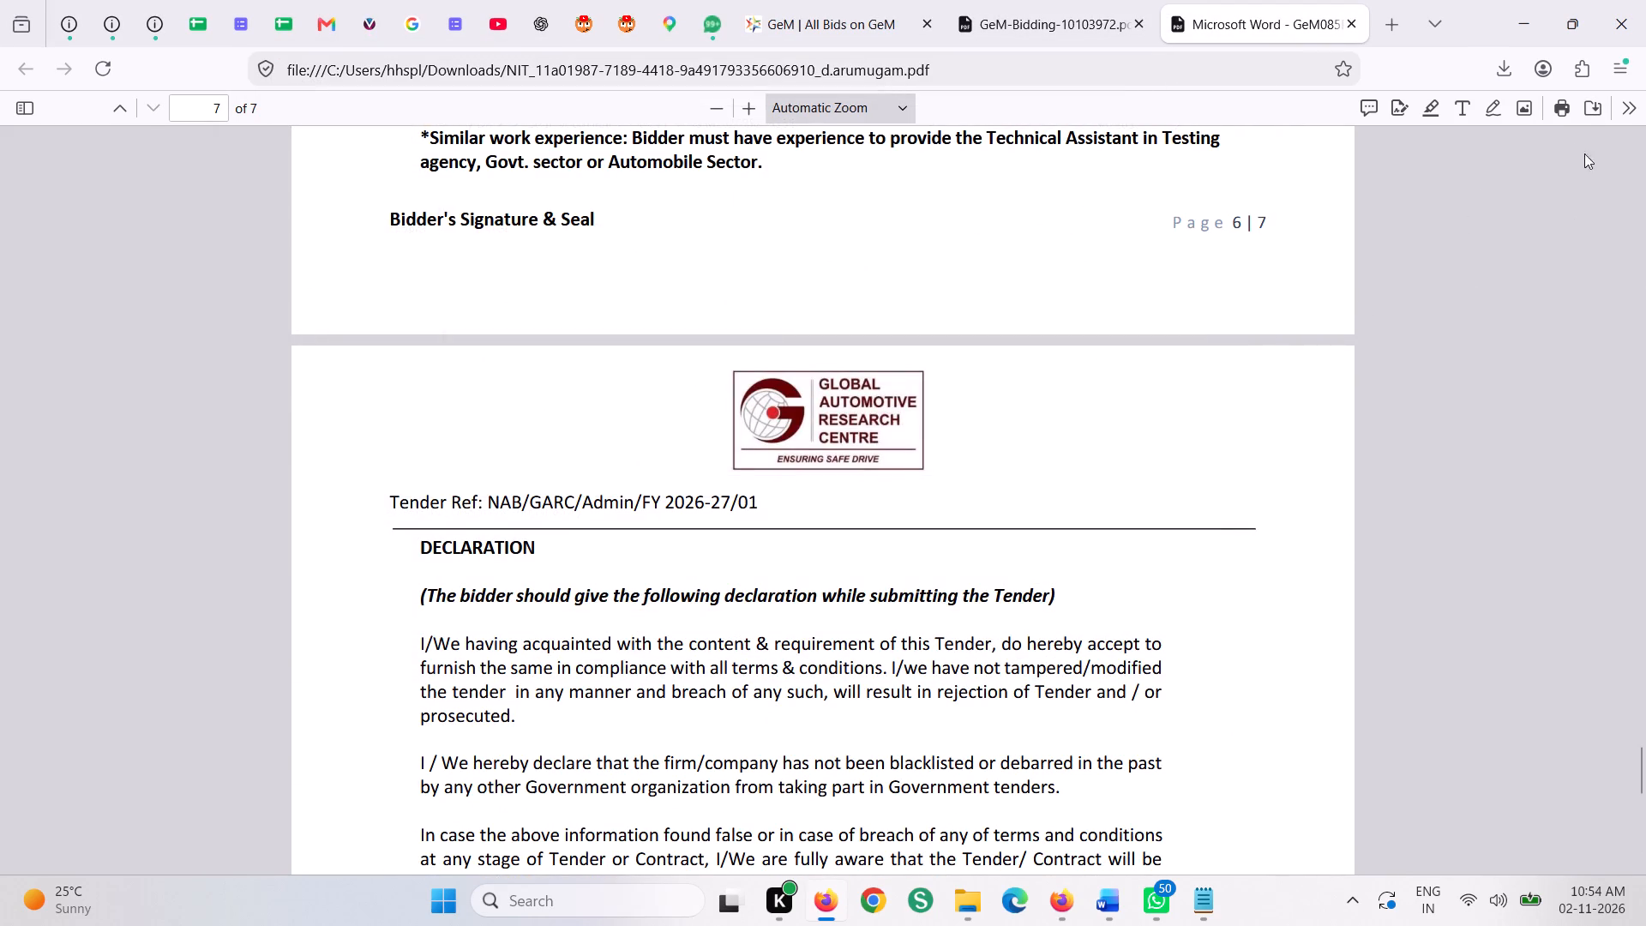
pyautogui.click(1572, 117)
pyautogui.click(1266, 240)
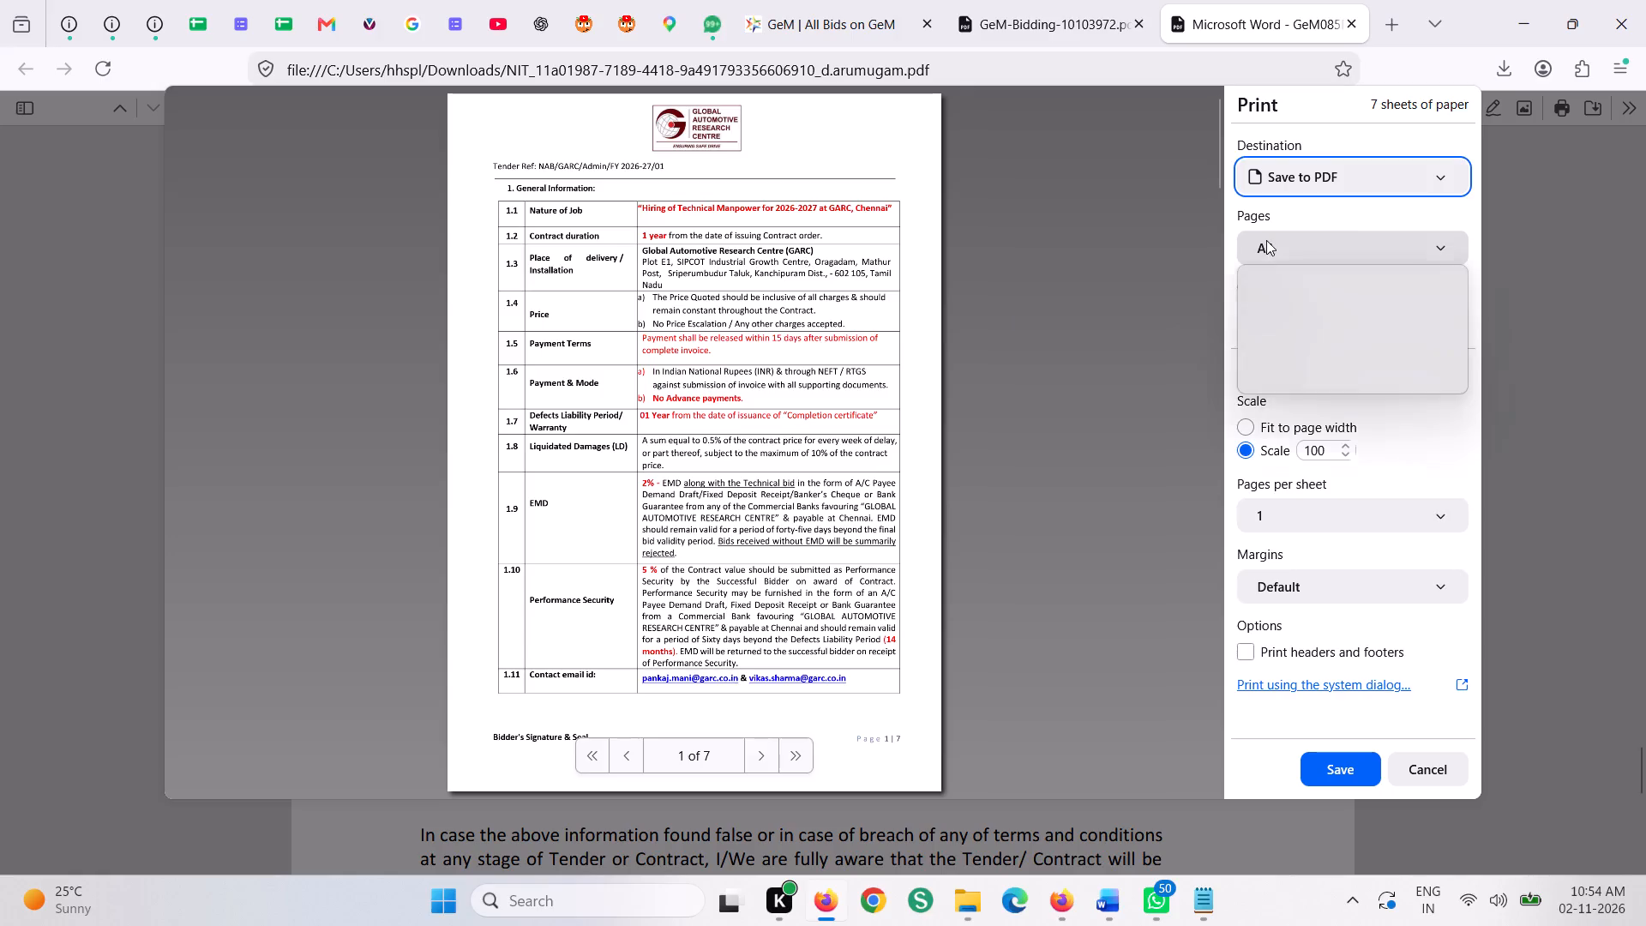
pyautogui.click(1258, 377)
pyautogui.write('7-7')
pyautogui.press('Return')
pyautogui.scroll(3, 350, 279)
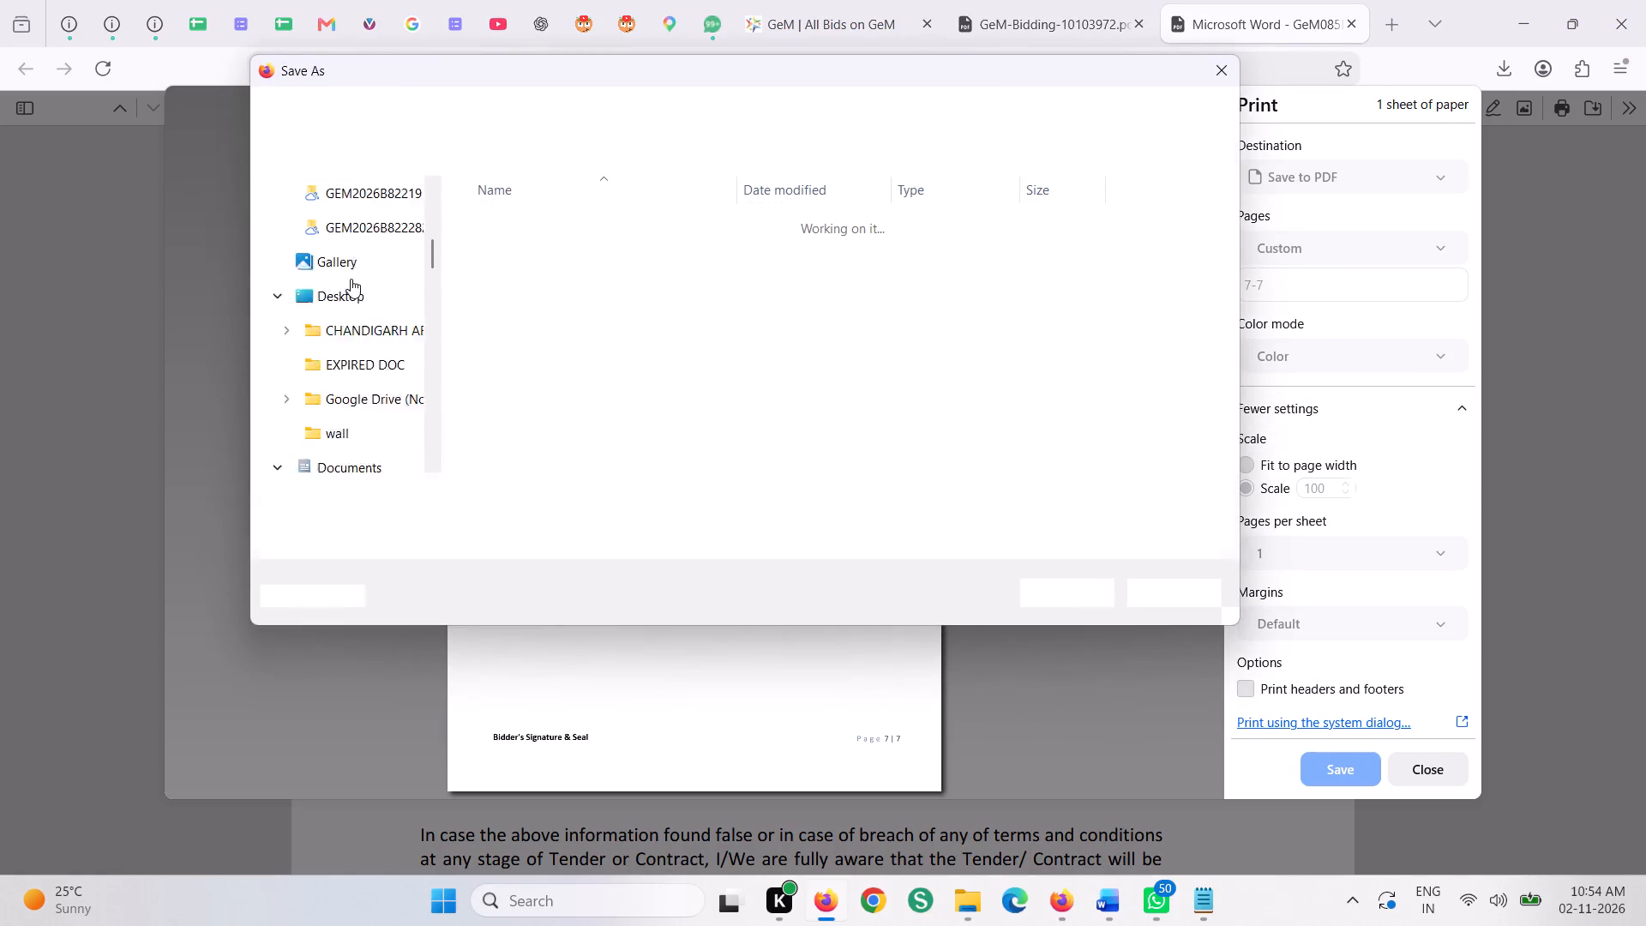
pyautogui.scroll(8, 351, 279)
pyautogui.click(364, 269)
pyautogui.click(611, 502)
pyautogui.write('5+5+59+9')
pyautogui.press('Return')
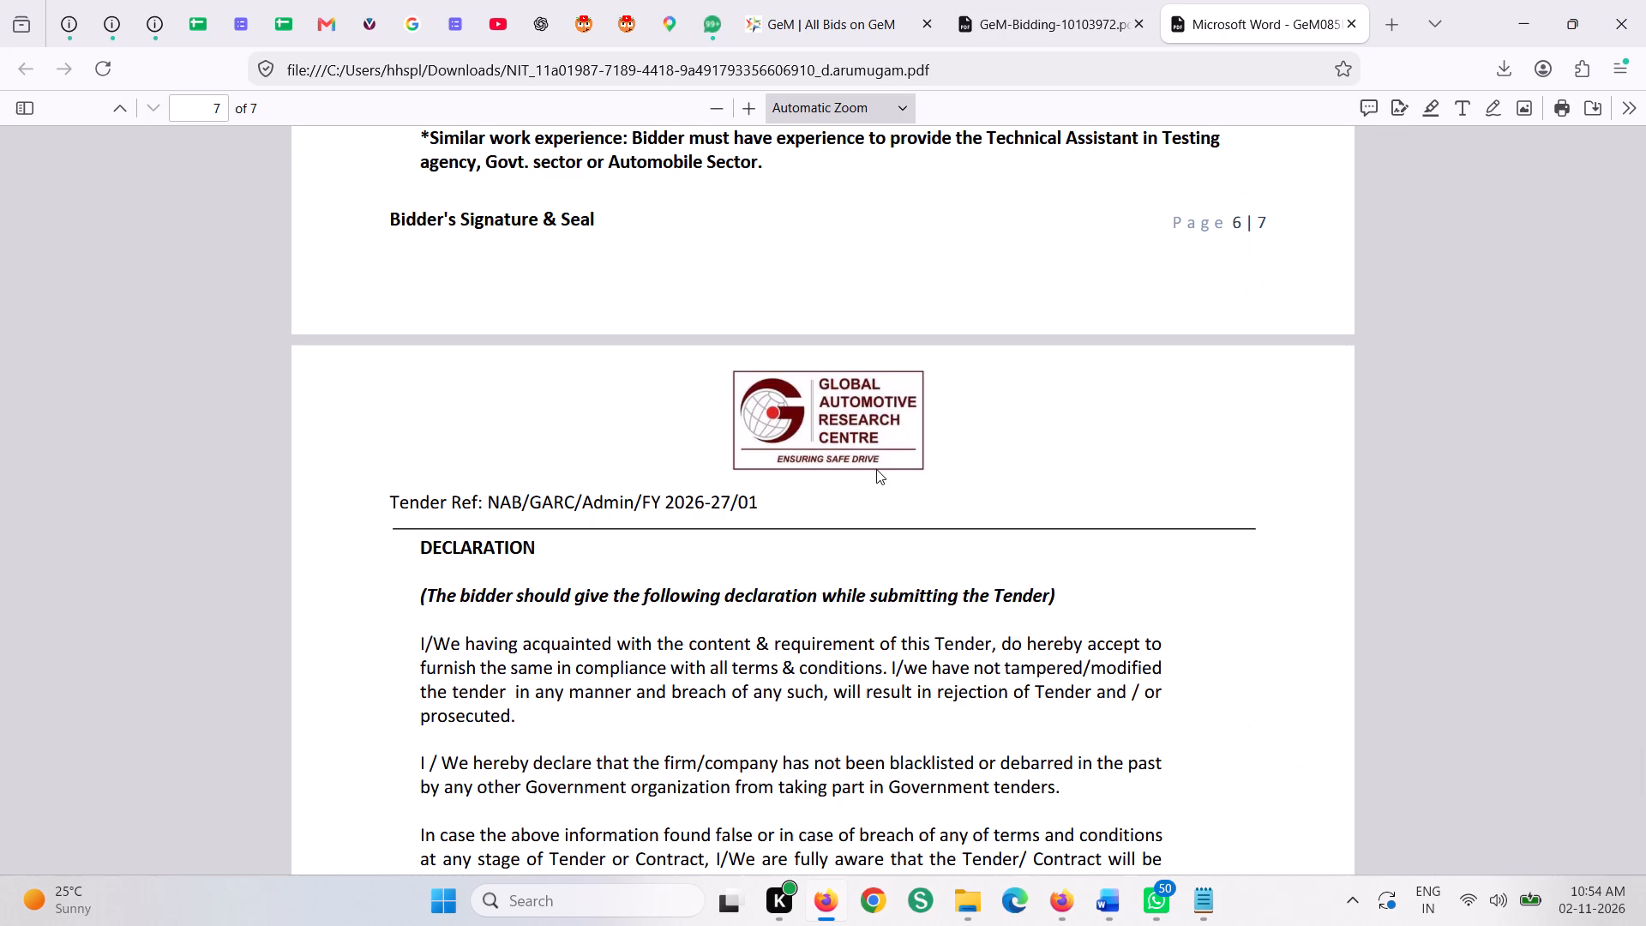
# Switch to Word and open the "5+5+59+9" PDF from Downloads, converting it to an editable document.
pyautogui.click(895, 0)
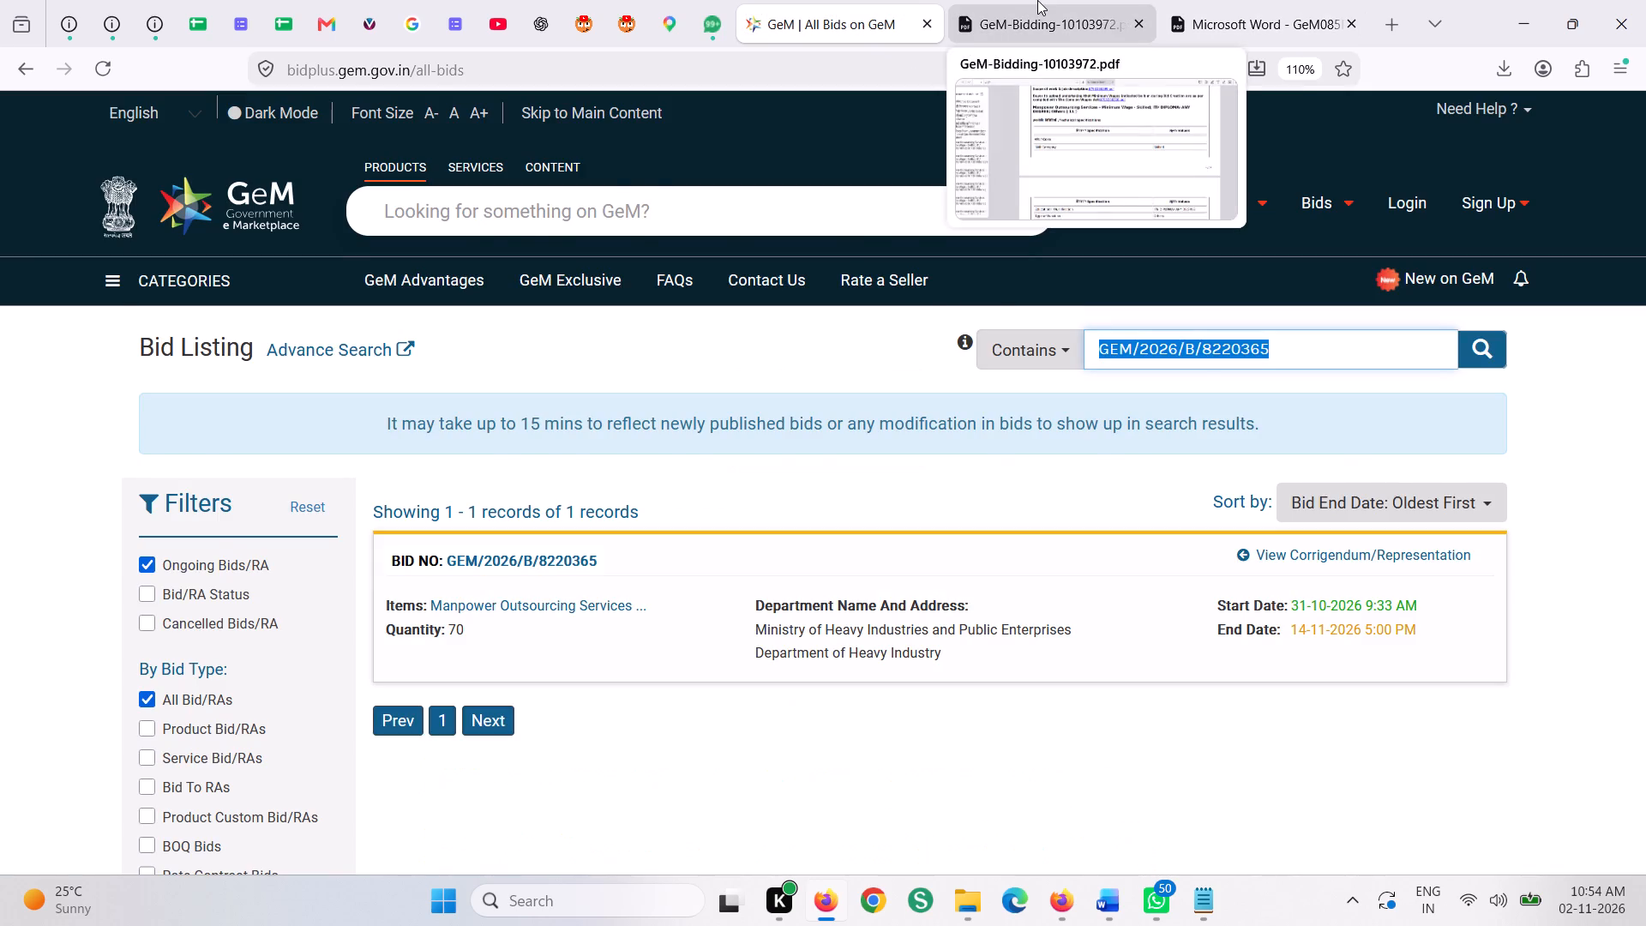
pyautogui.click(1038, 0)
pyautogui.click(1100, 899)
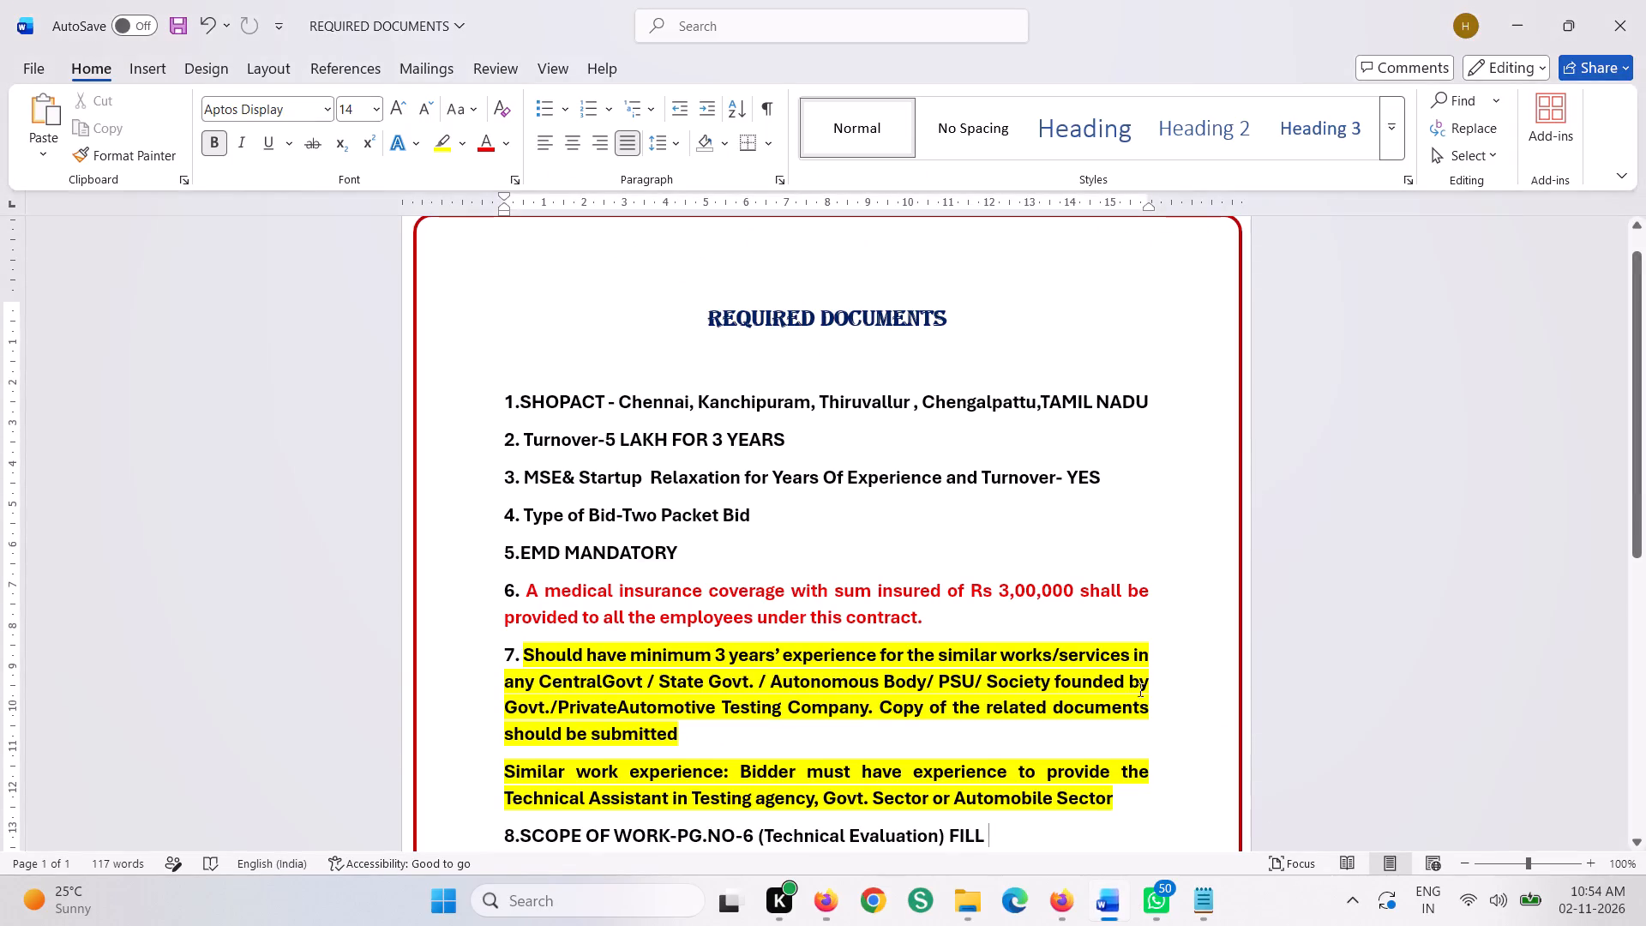
pyautogui.click(21, 64)
pyautogui.click(59, 215)
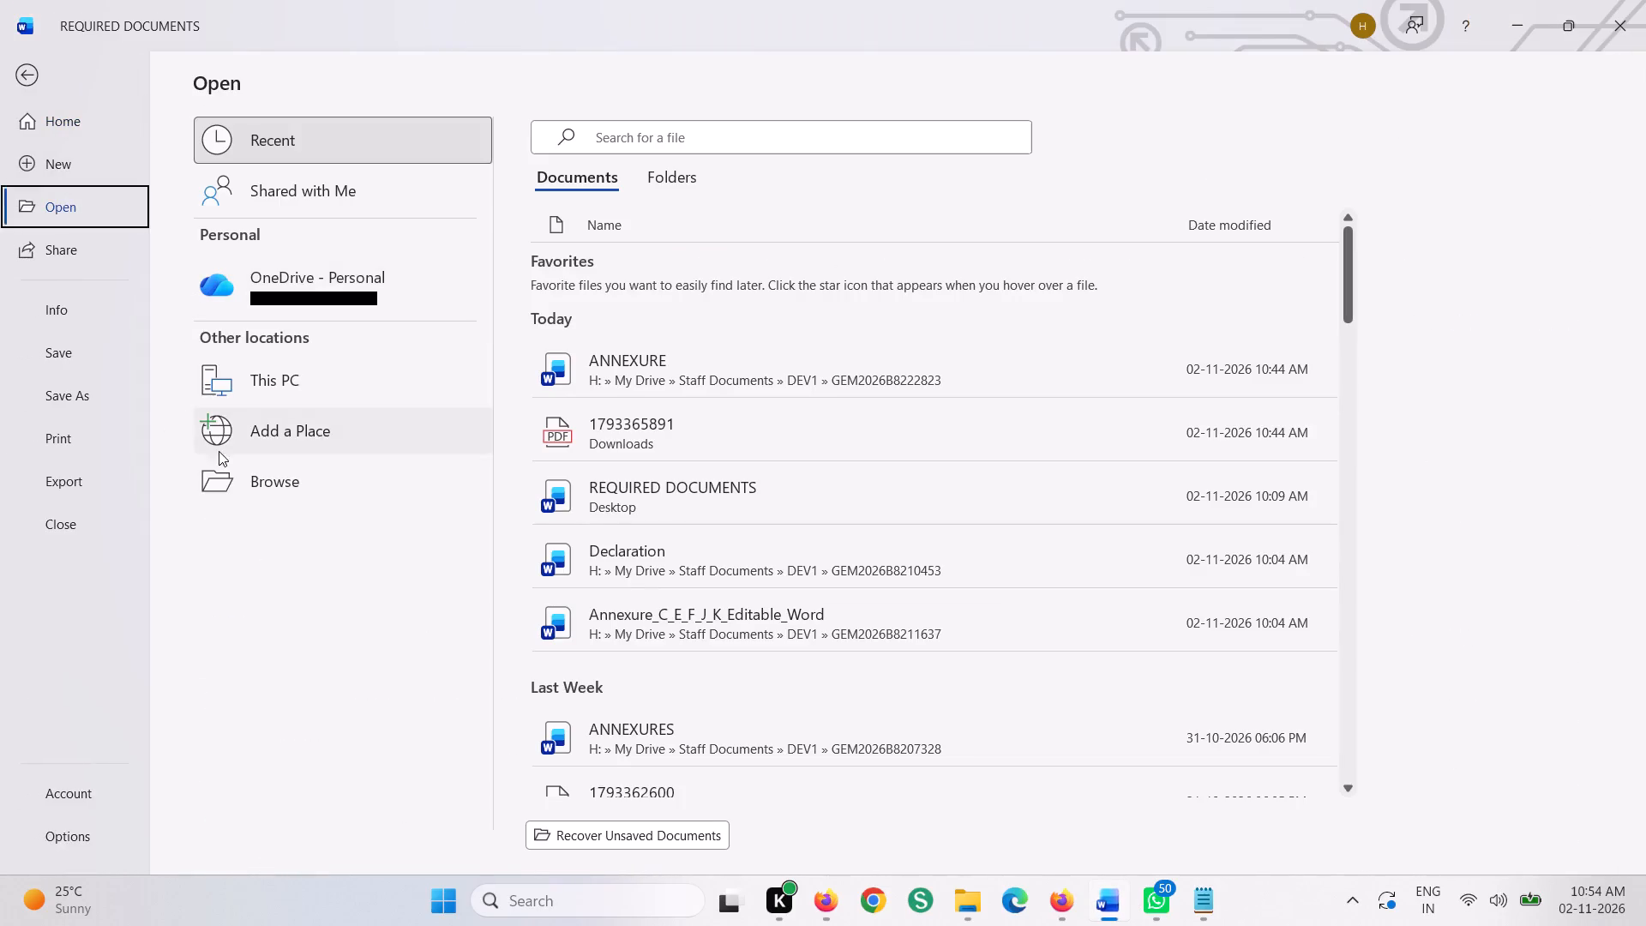
pyautogui.click(232, 472)
pyautogui.scroll(11, 129, 316)
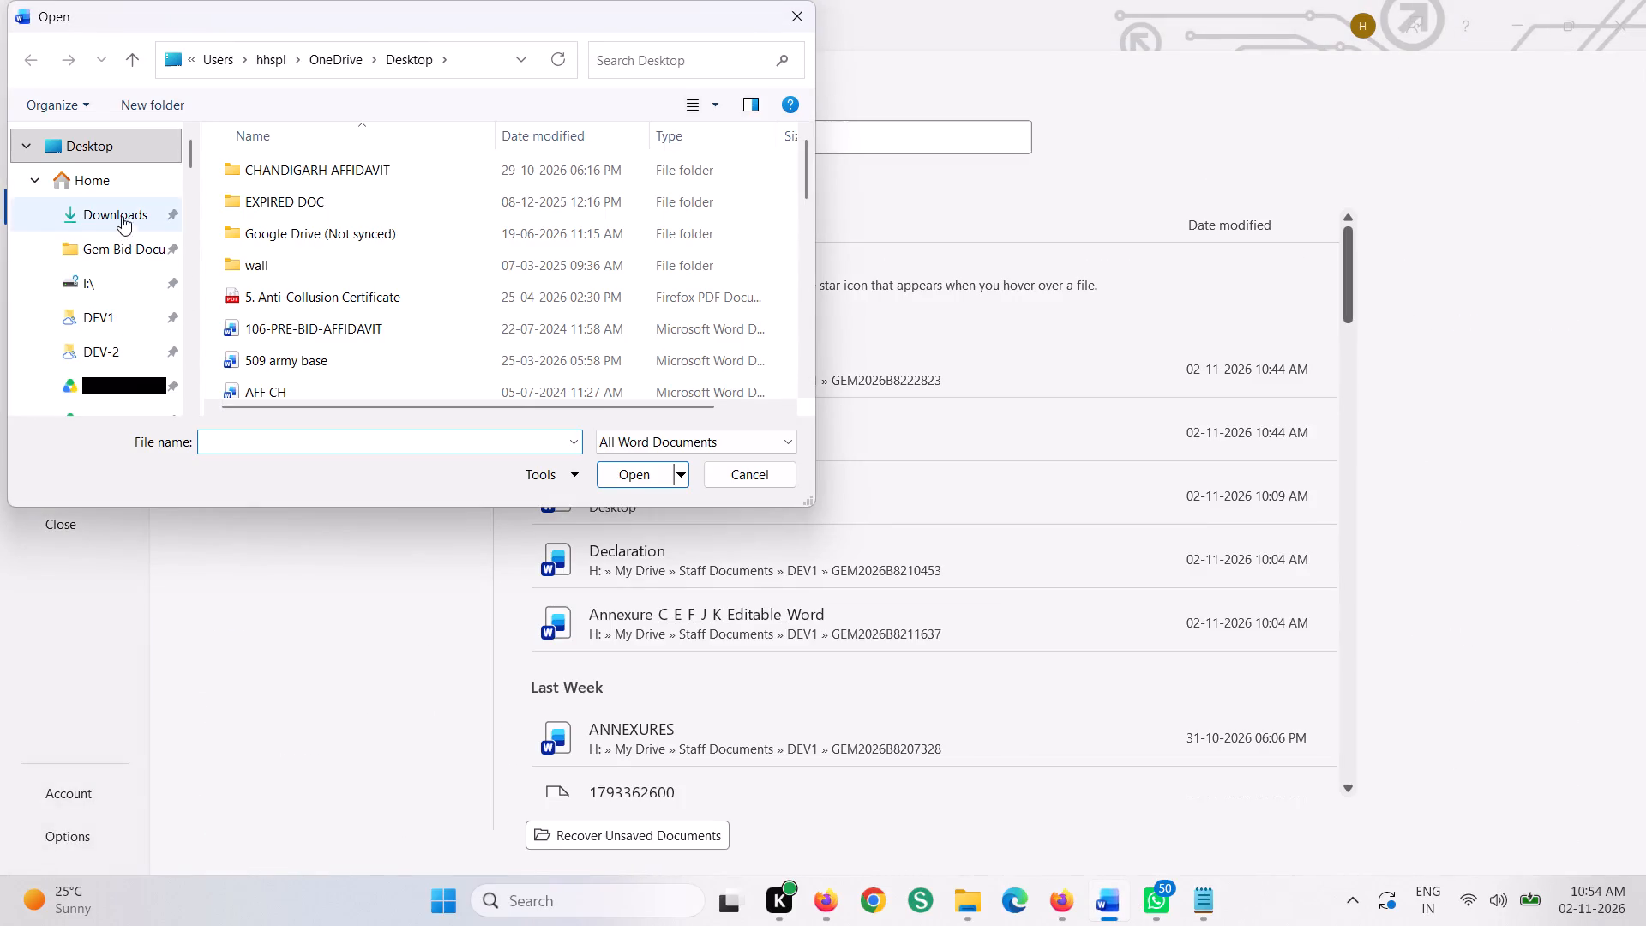
pyautogui.click(123, 215)
pyautogui.scroll(11, 309, 229)
pyautogui.doubleClick(289, 195)
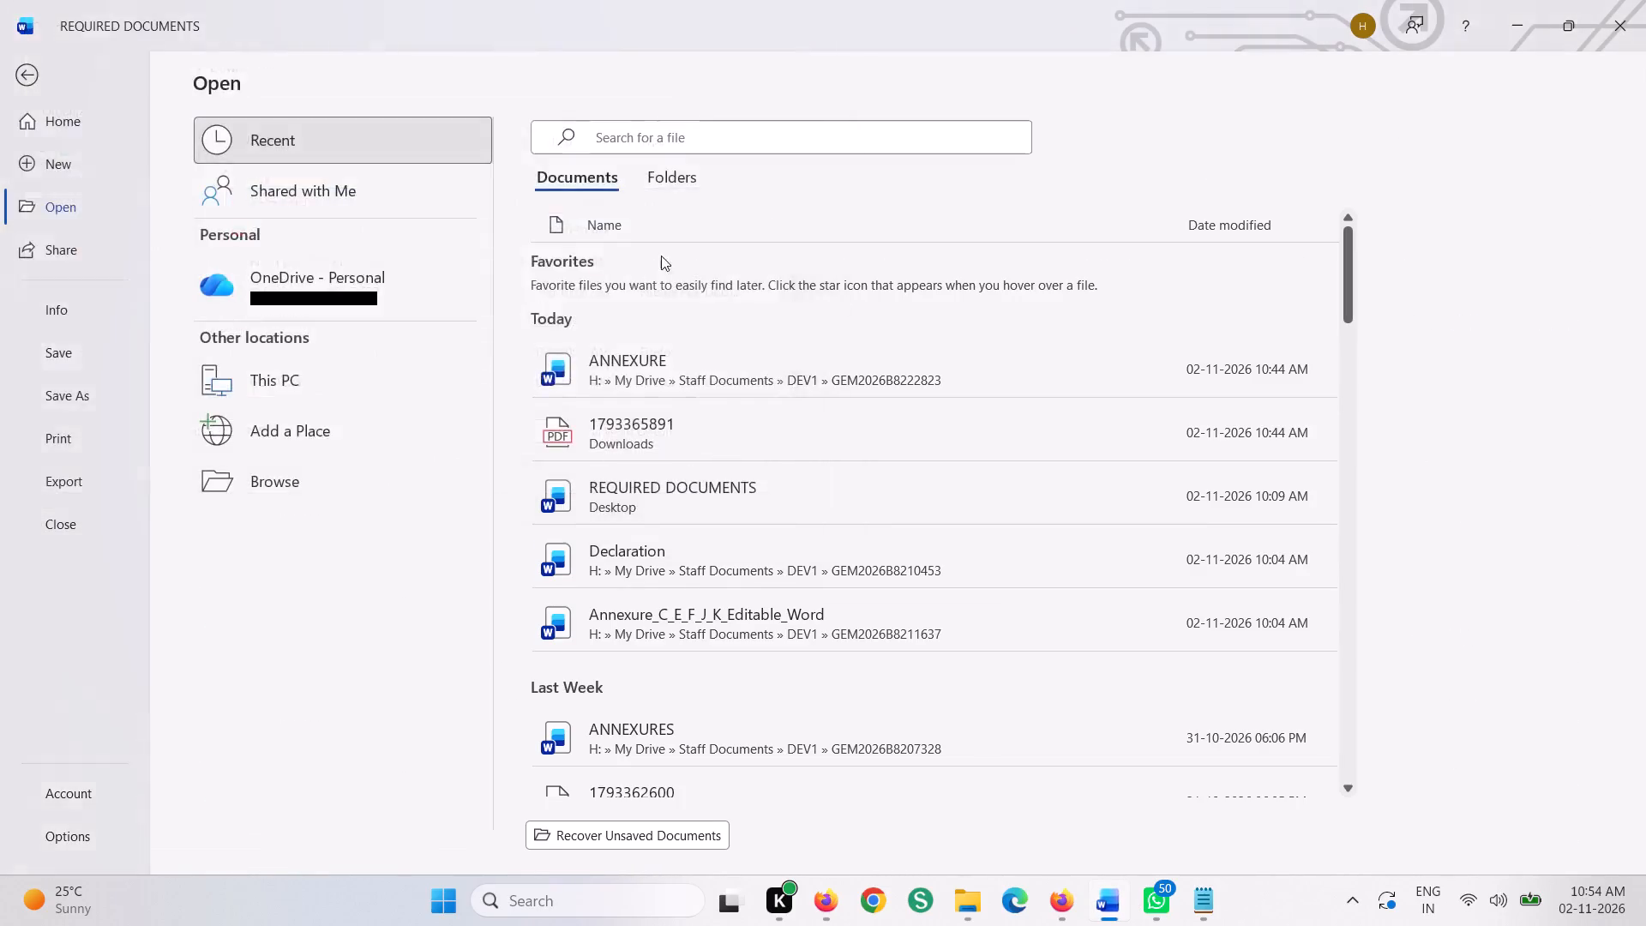
pyautogui.click(874, 534)
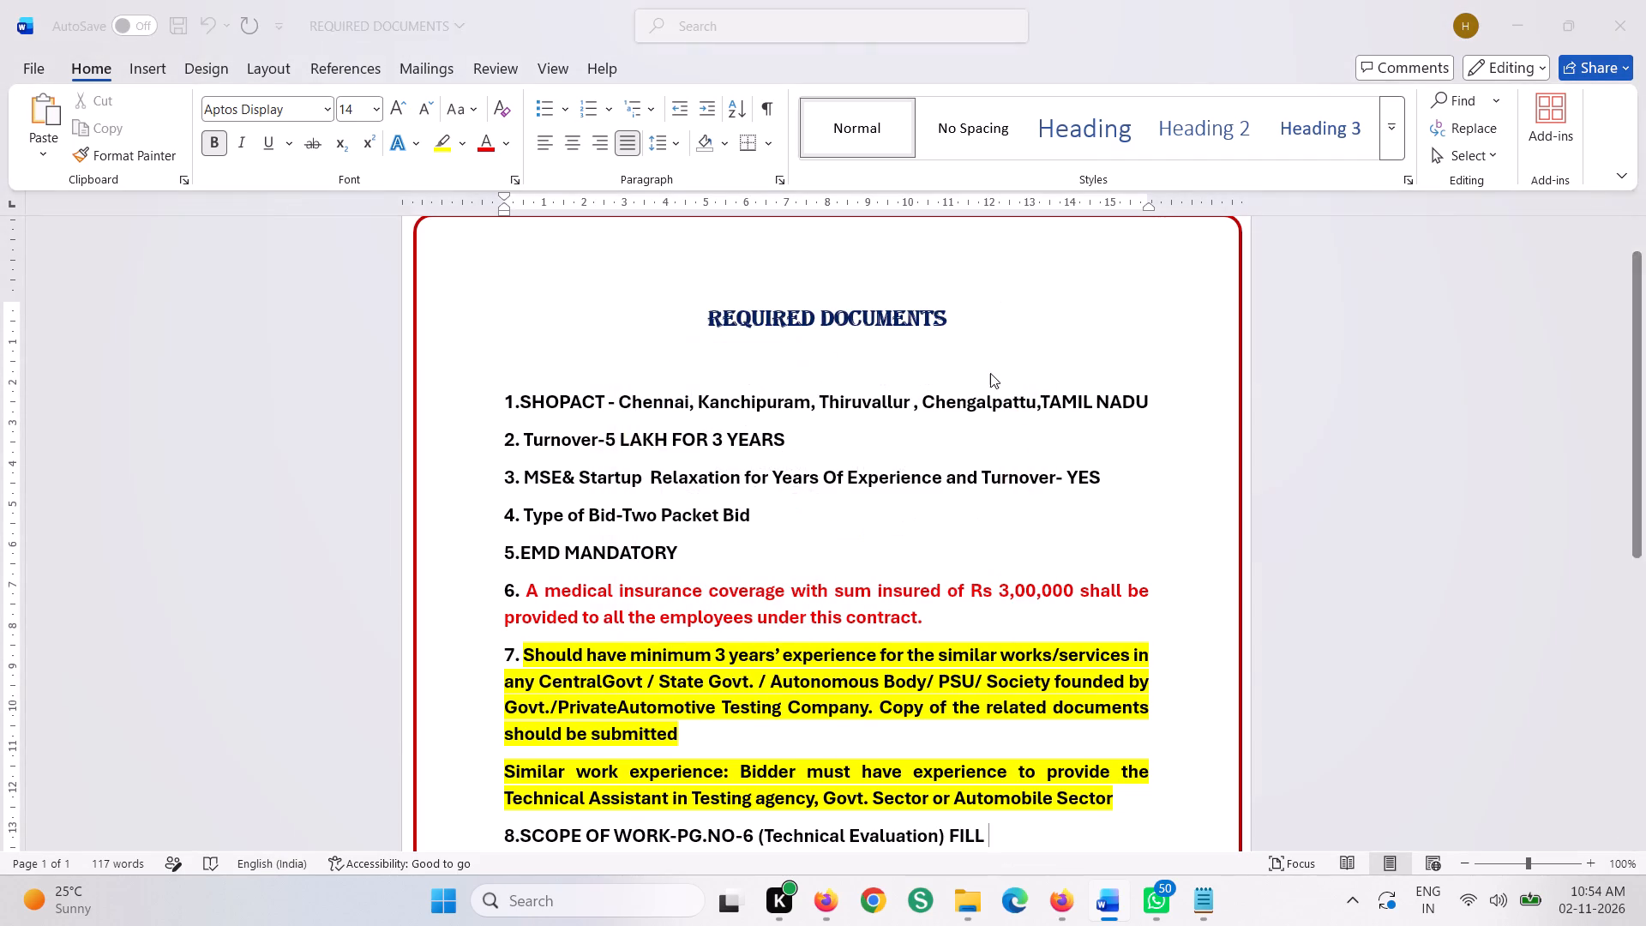
pyautogui.click(657, 453)
# Delete the tender reference line, the Global Automotive Research Centre logo and the horizontal line above the DECLARATION heading.
pyautogui.click(593, 352)
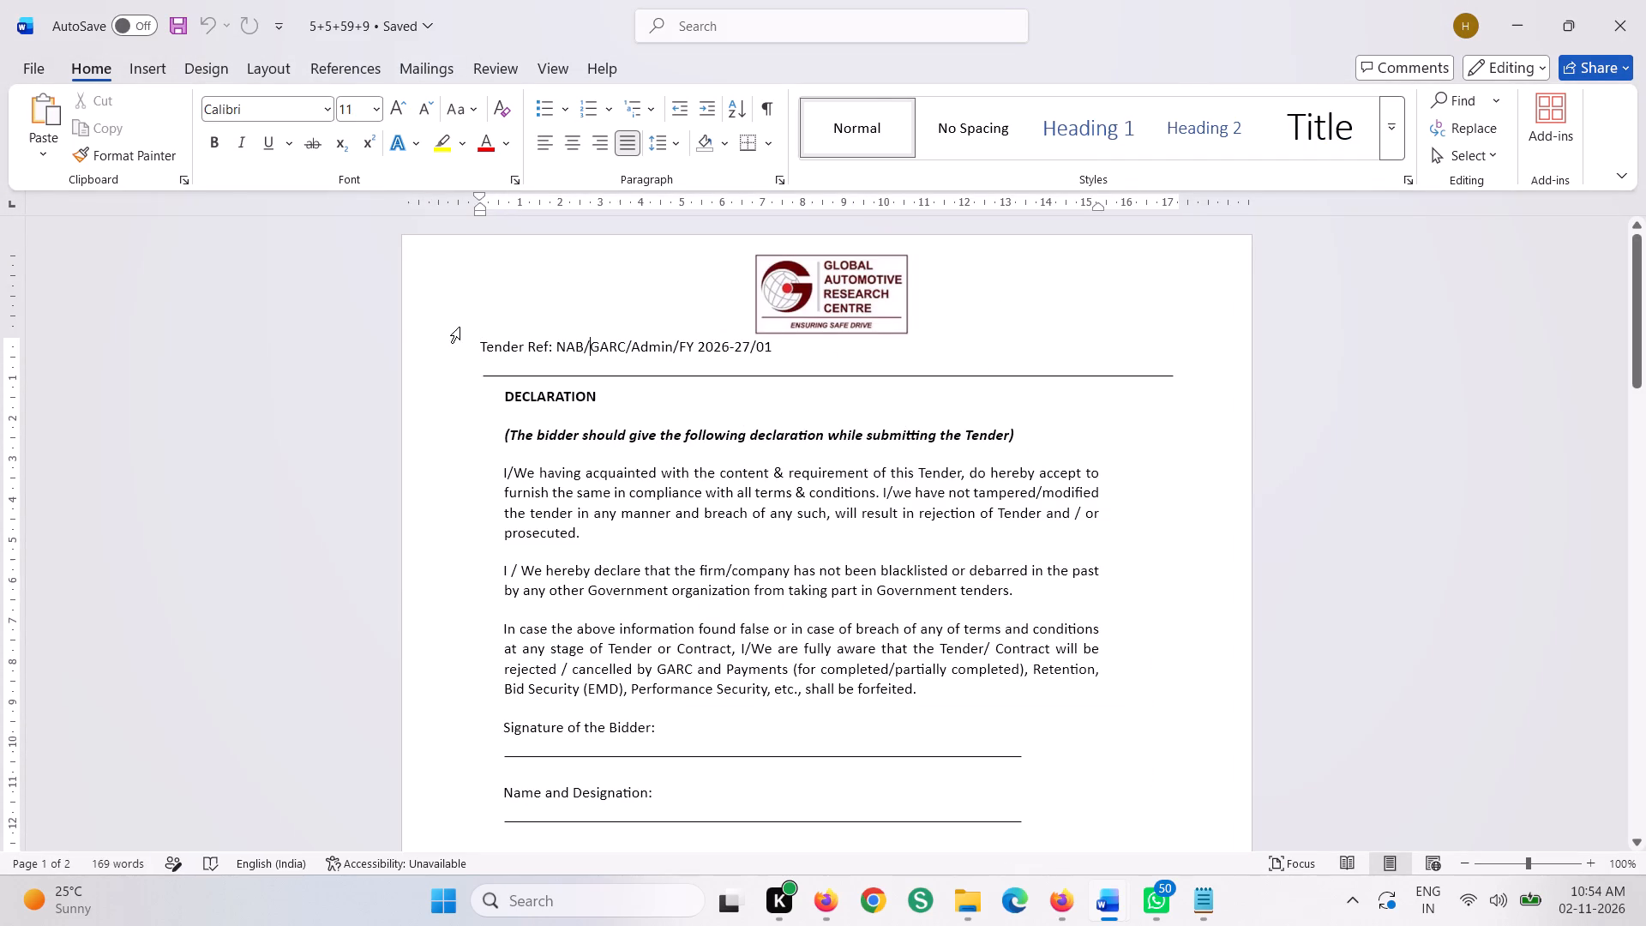
pyautogui.moveTo(454, 304); pyautogui.dragTo(793, 342)
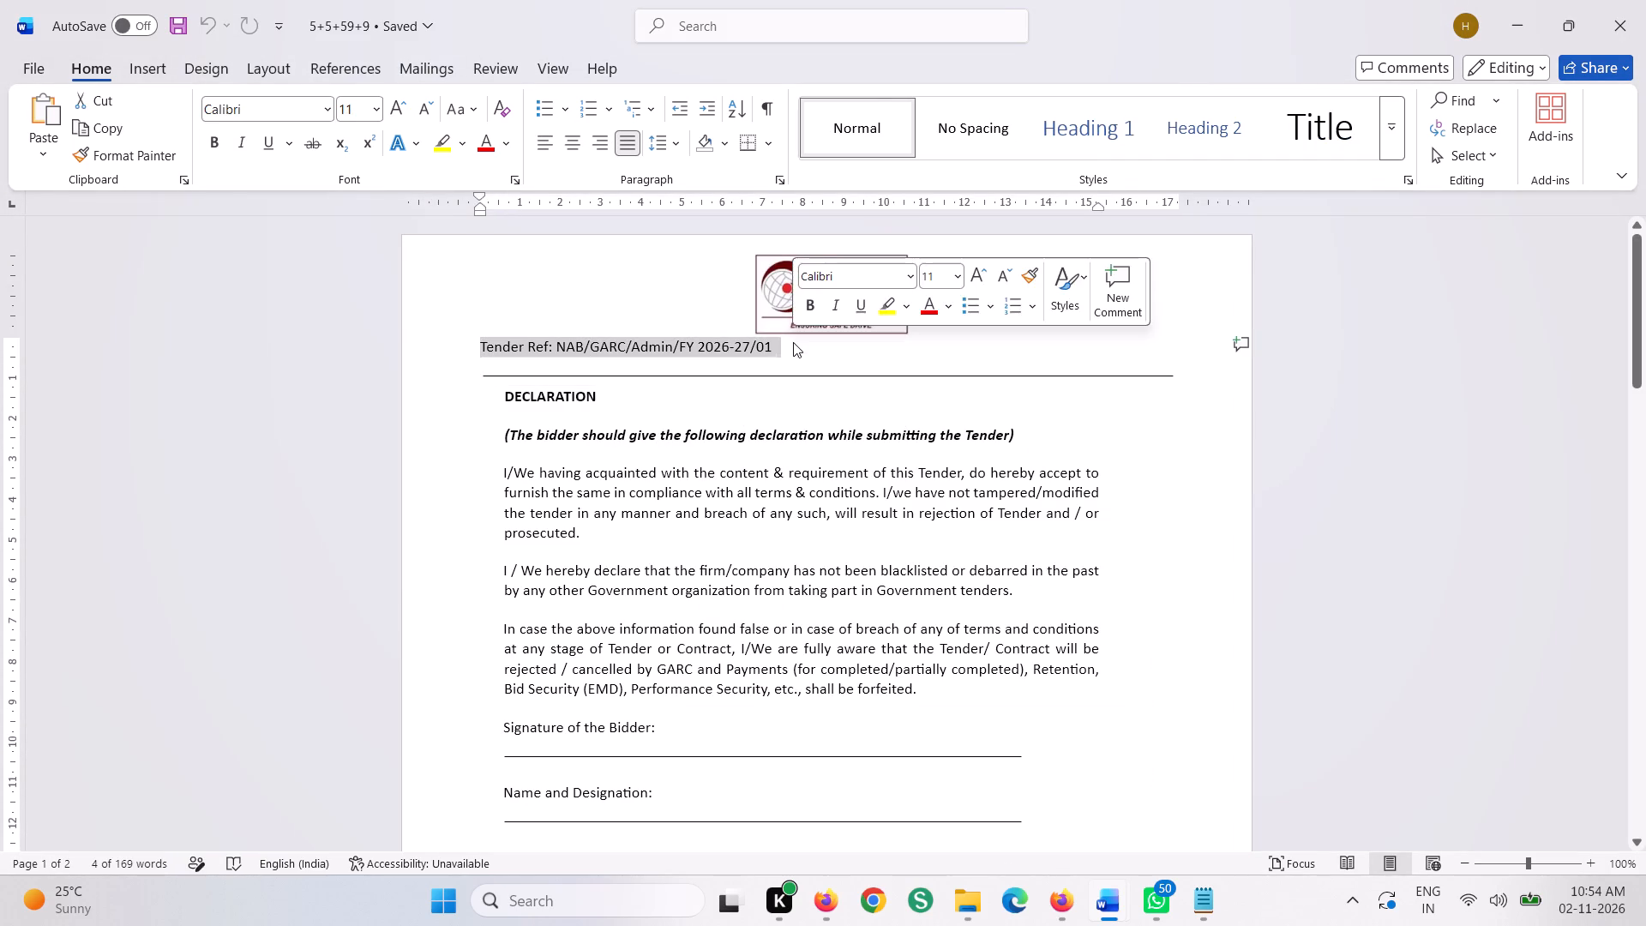
pyautogui.press('BackSpace')
pyautogui.click(853, 271)
pyautogui.press('BackSpace')
pyautogui.scroll(-1, 716, 431)
pyautogui.scroll(1, 684, 357)
pyautogui.click(548, 354)
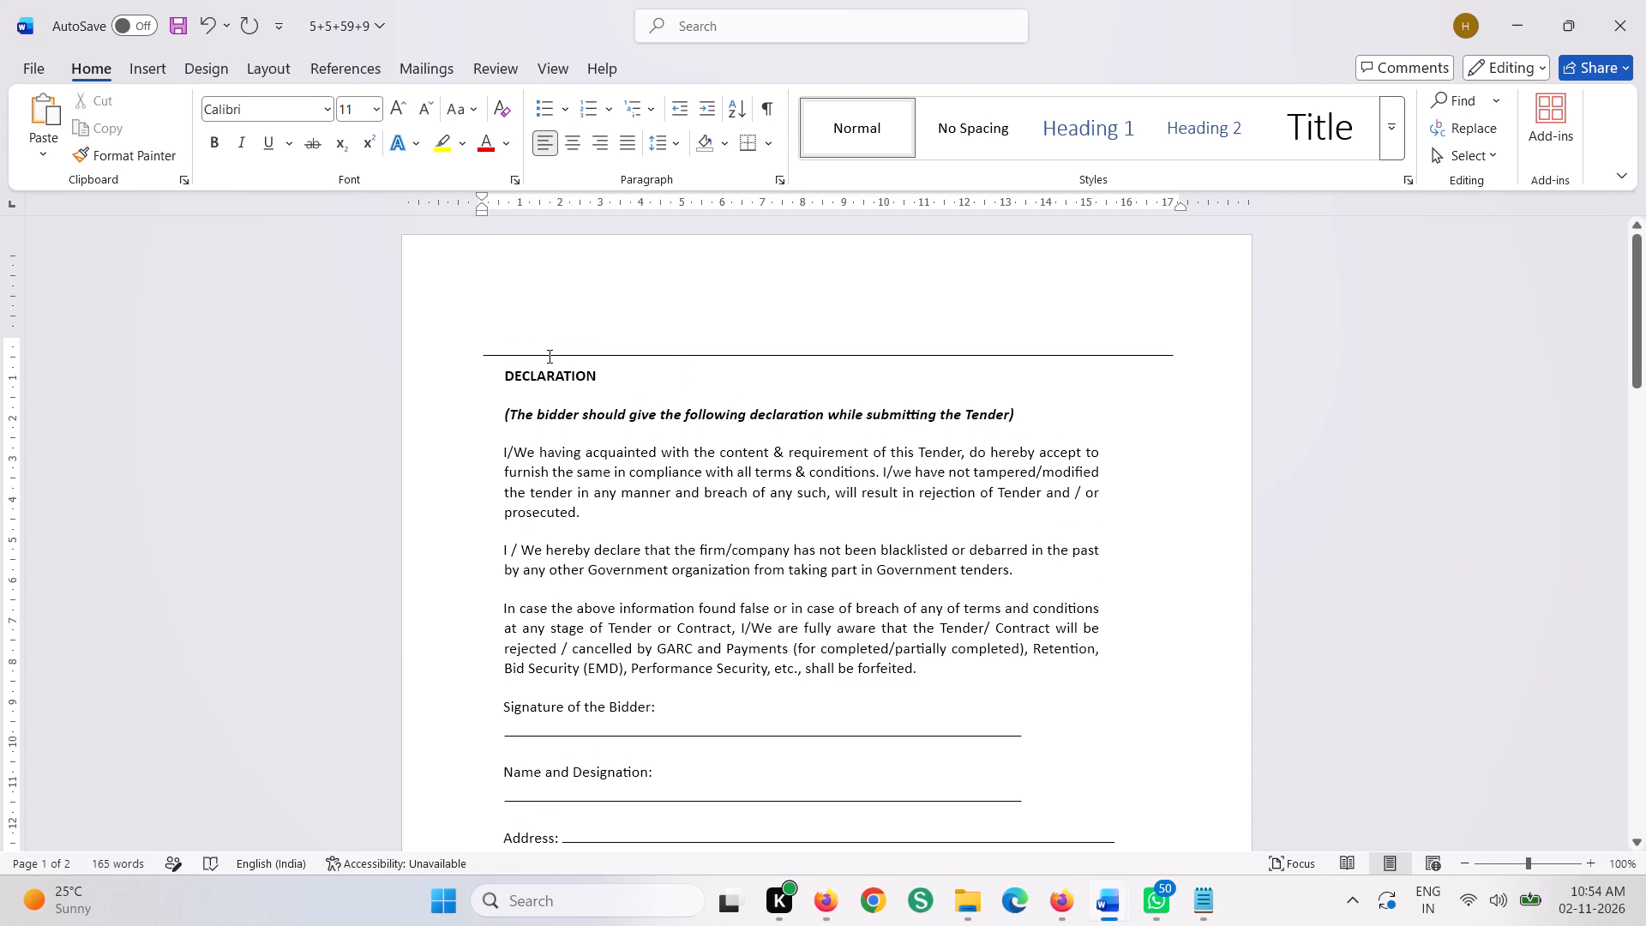
pyautogui.click(548, 356)
pyautogui.click(548, 355)
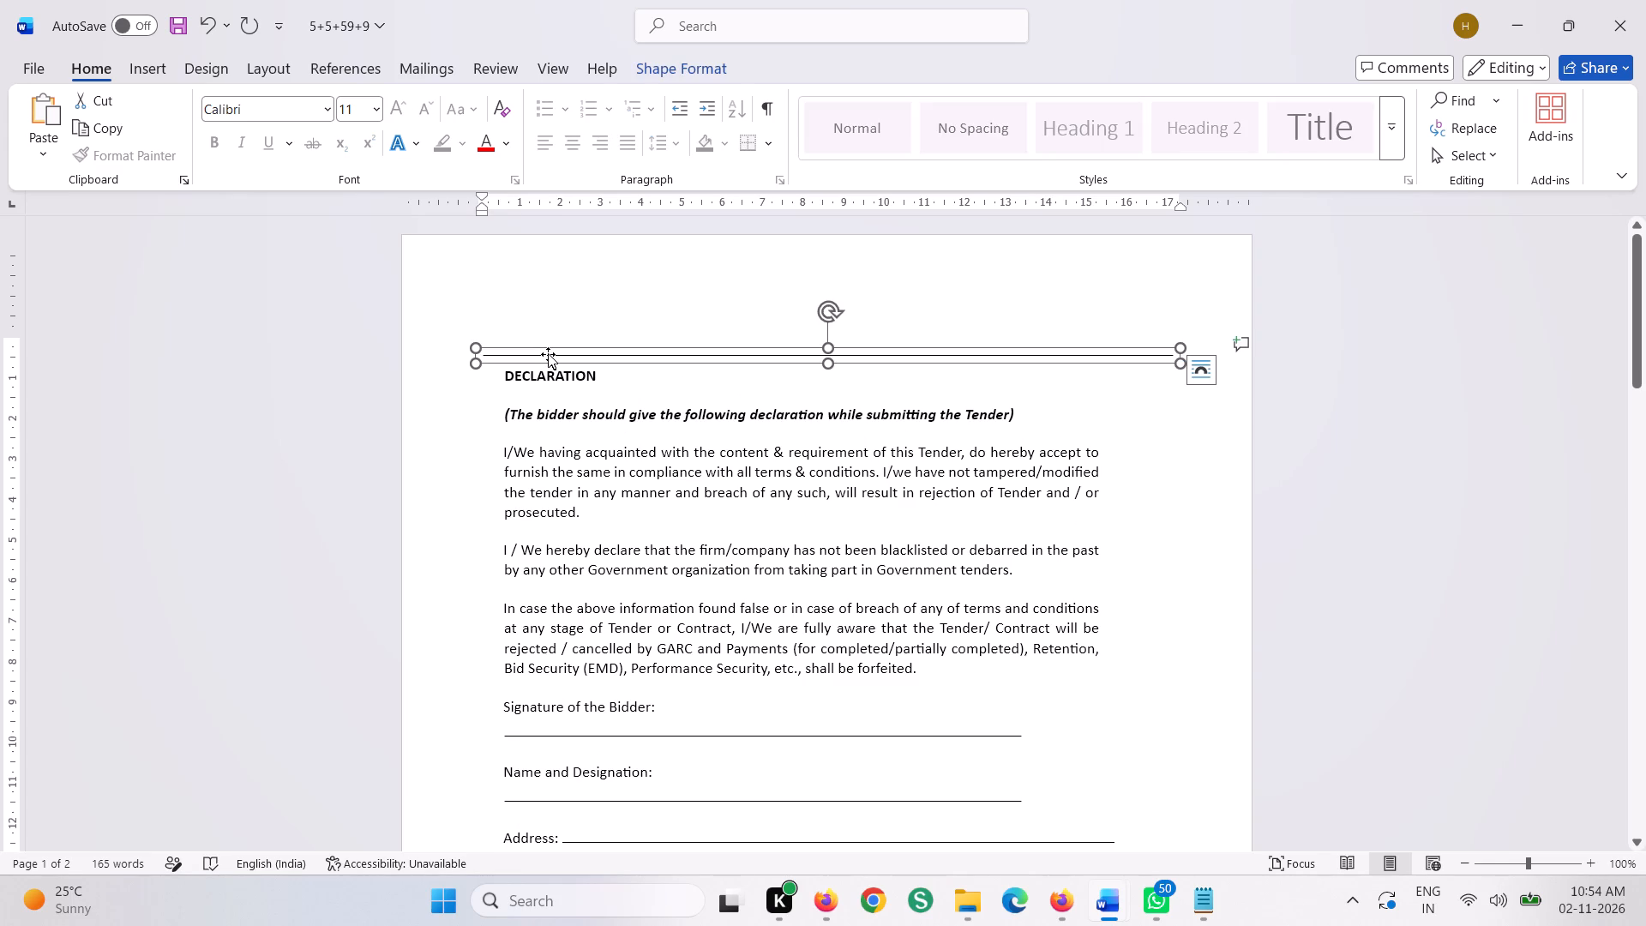
pyautogui.press('Delete')
pyautogui.scroll(-1, 592, 380)
pyautogui.scroll(1, 641, 388)
pyautogui.scroll(-2, 645, 396)
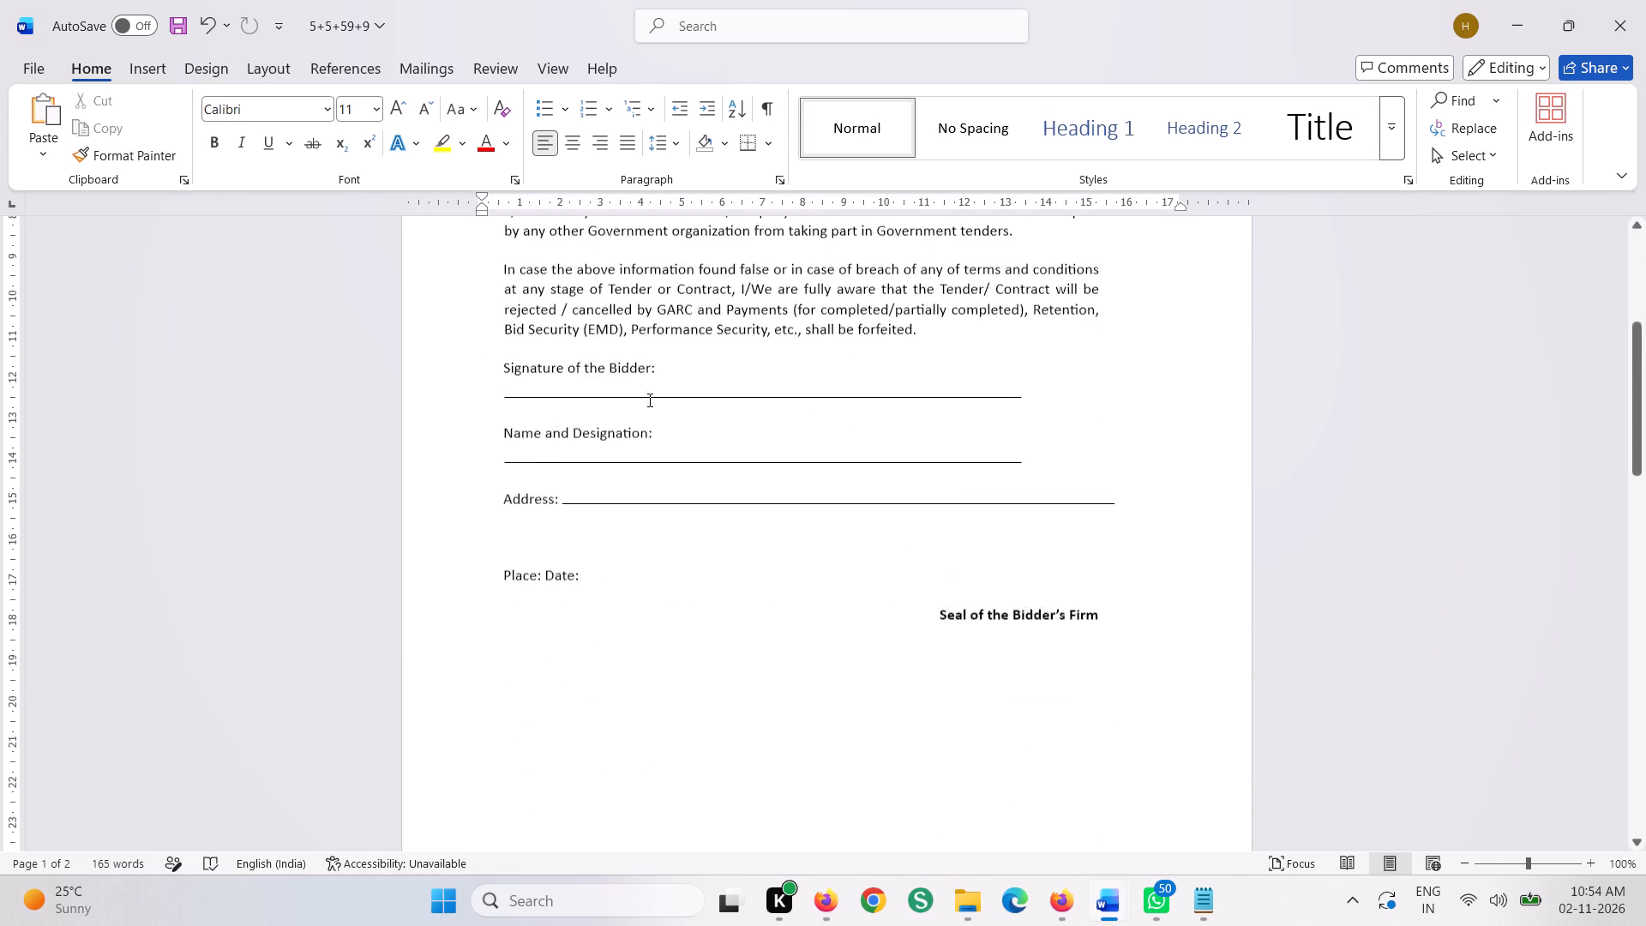
# Save the declaration as a Word document named "ANNEXURE" in the GEM2026B8220365 folder under DEV1.
pyautogui.click(960, 893)
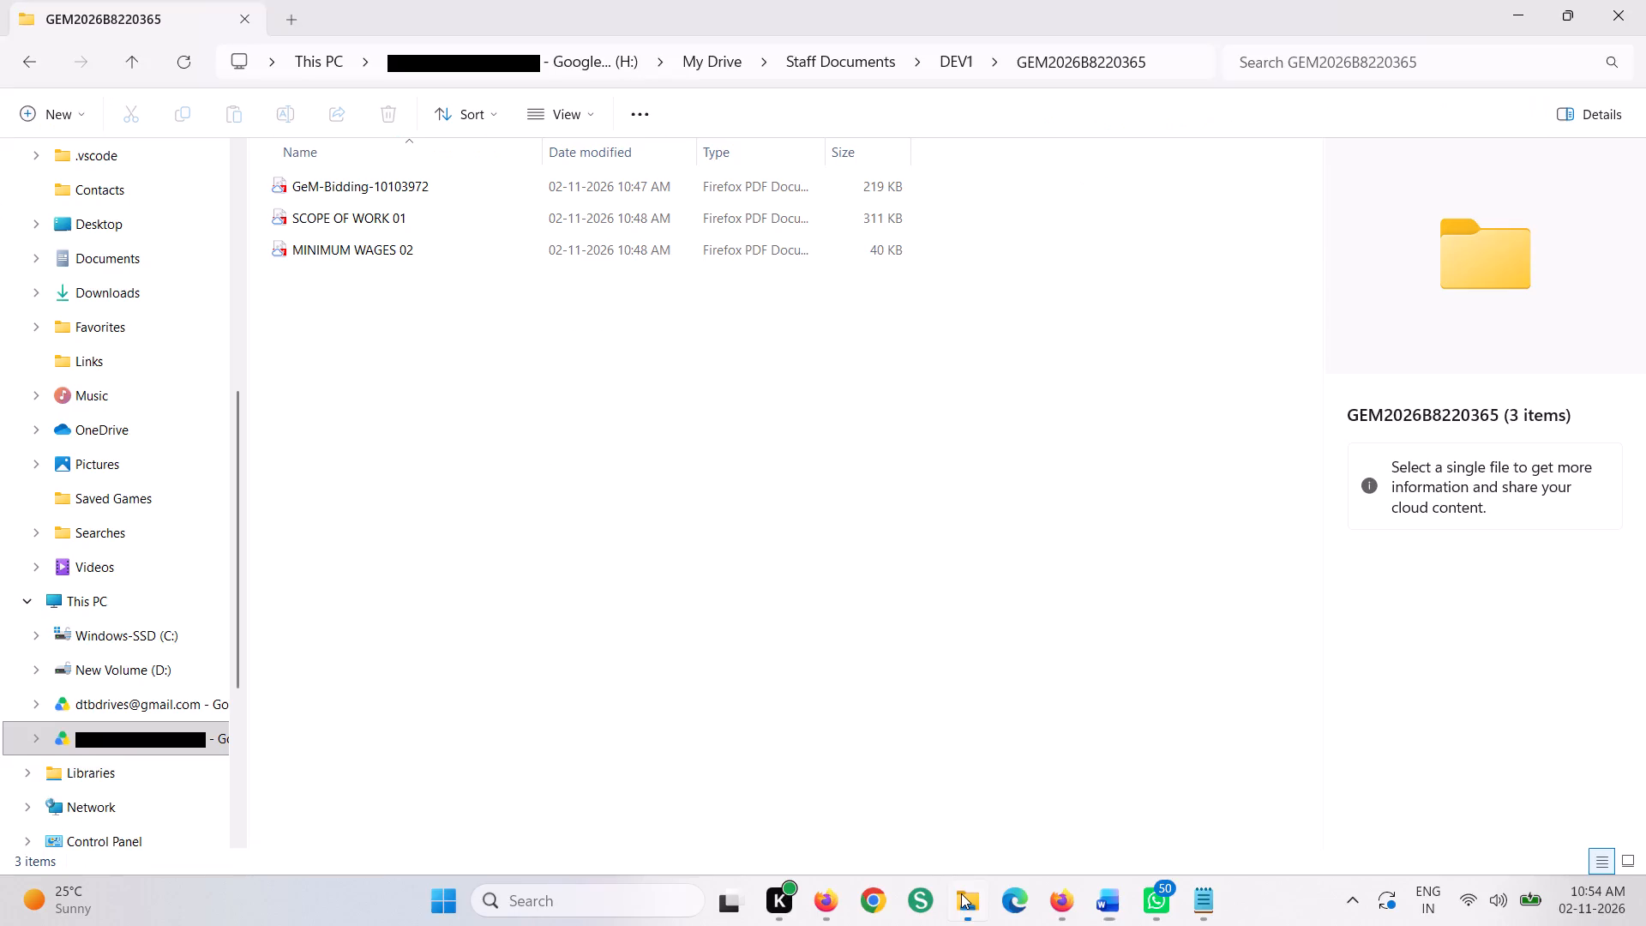
pyautogui.click(961, 893)
pyautogui.click(31, 69)
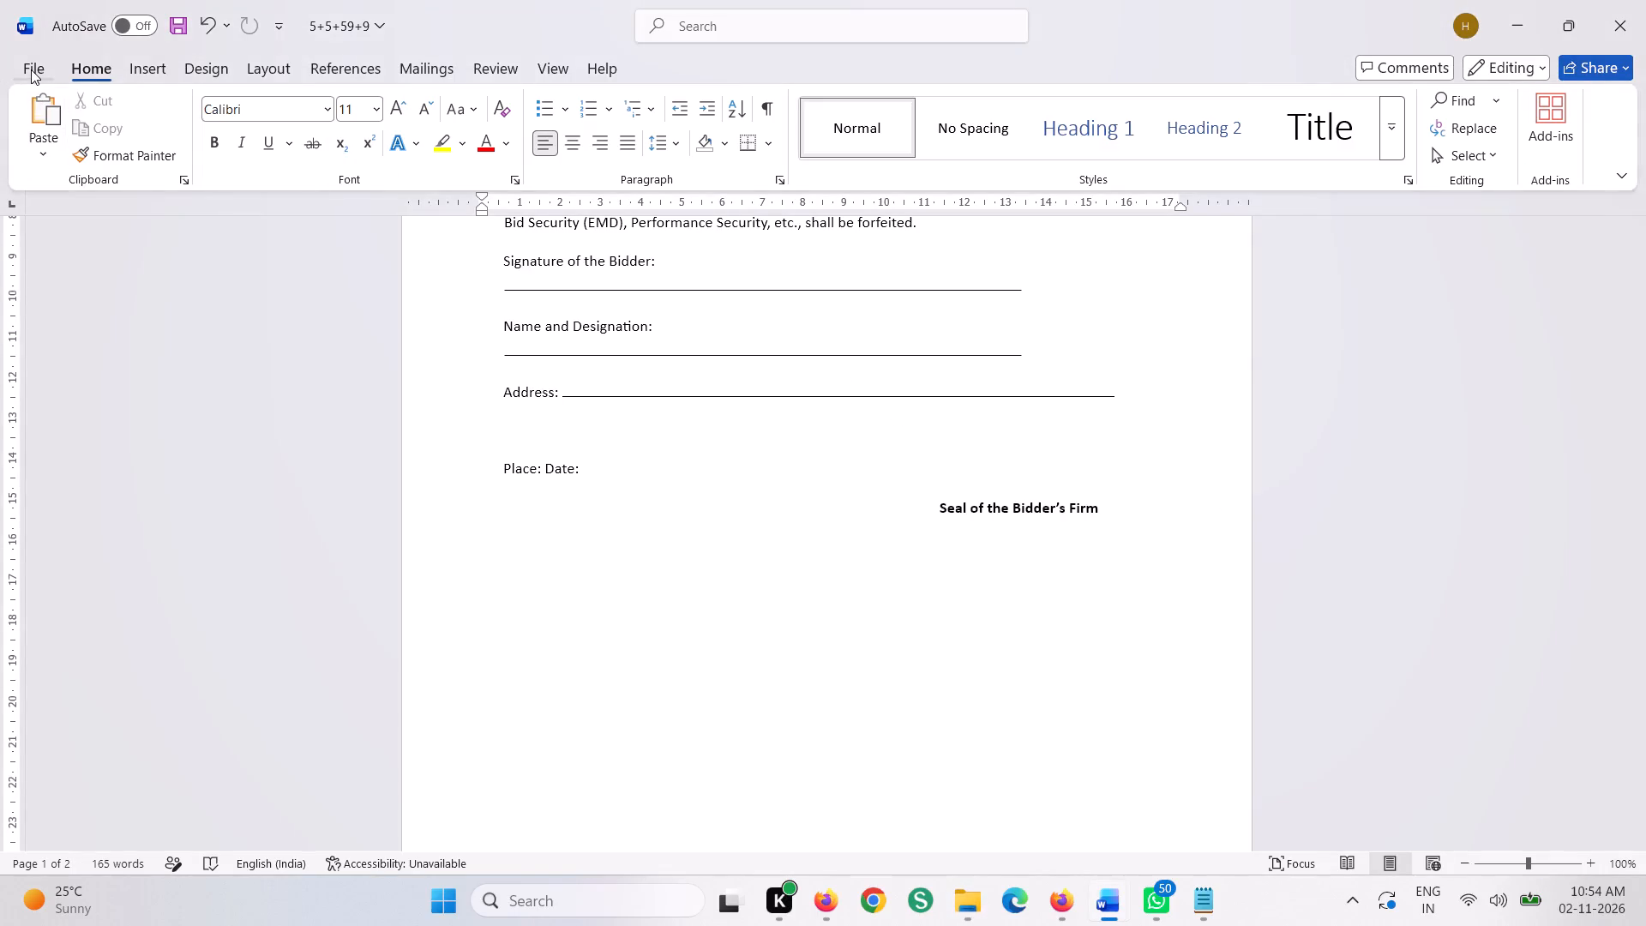
pyautogui.click(43, 403)
pyautogui.click(269, 561)
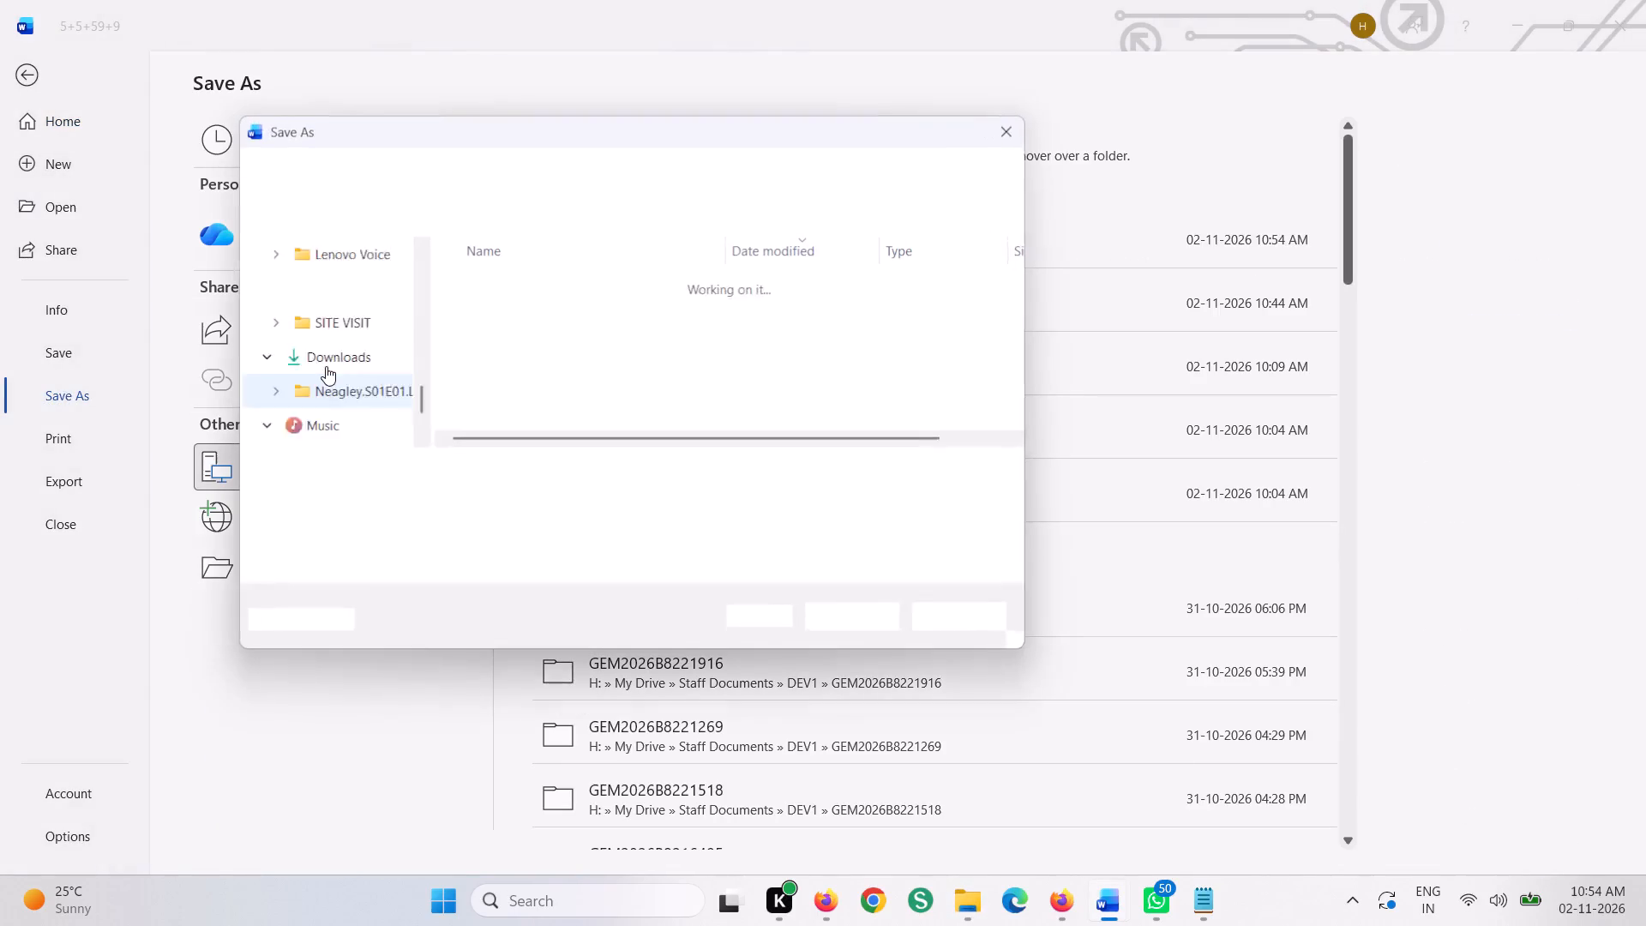
pyautogui.click(345, 394)
pyautogui.scroll(8, 515, 350)
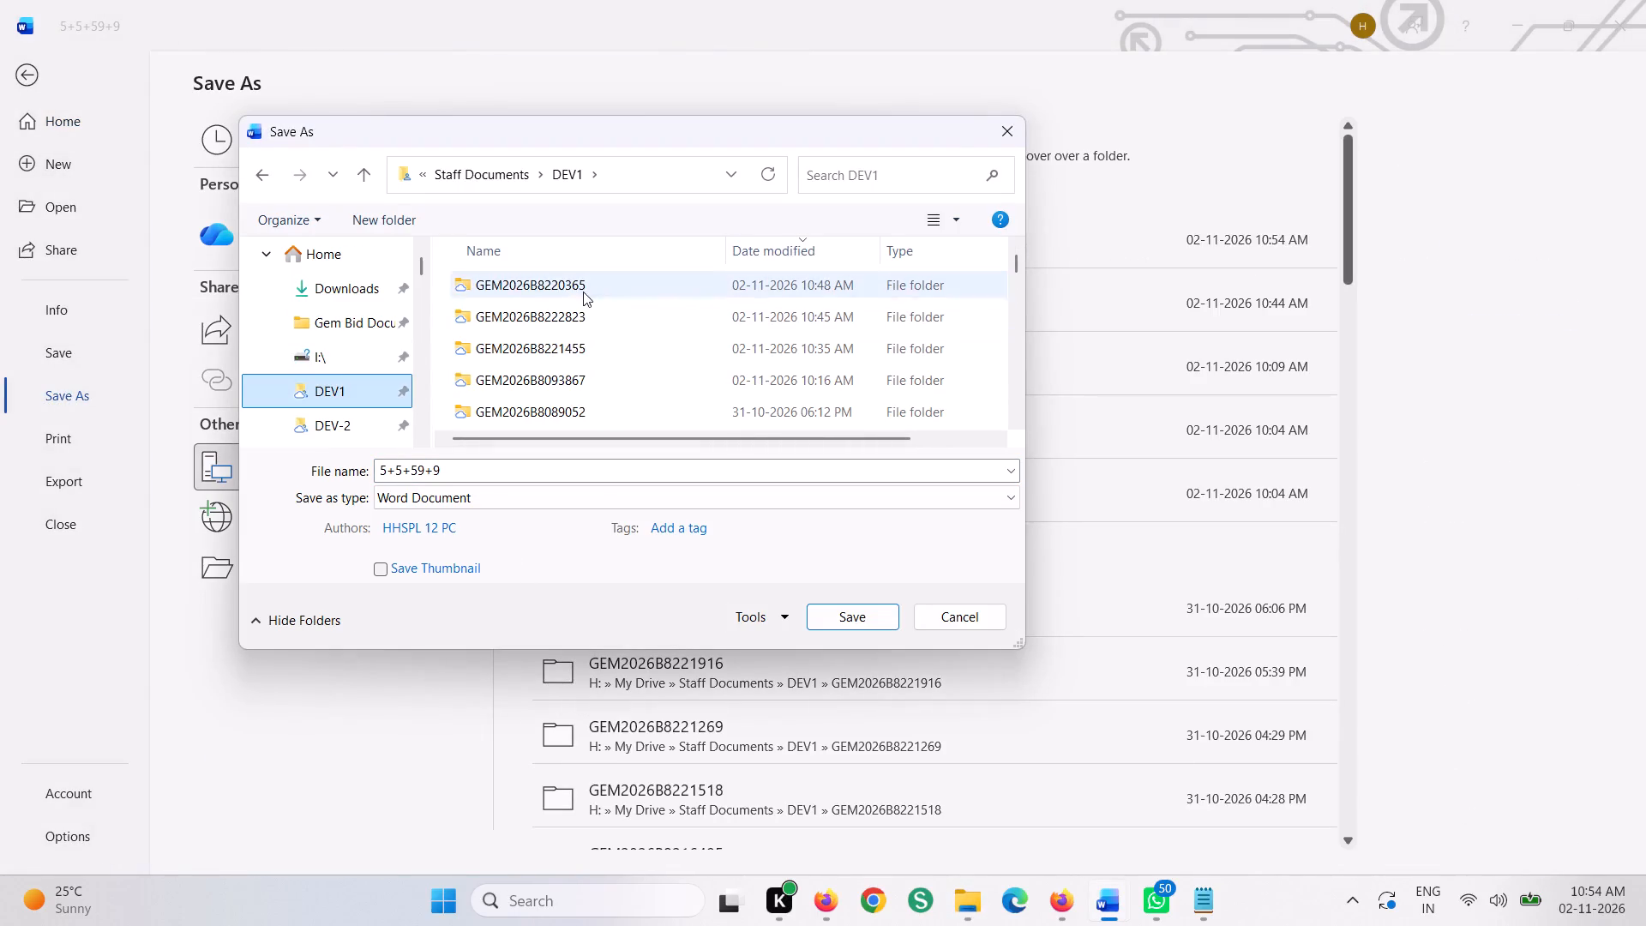
pyautogui.doubleClick(584, 291)
pyautogui.click(512, 473)
pyautogui.write('ANNEXURE')
pyautogui.press('Return')
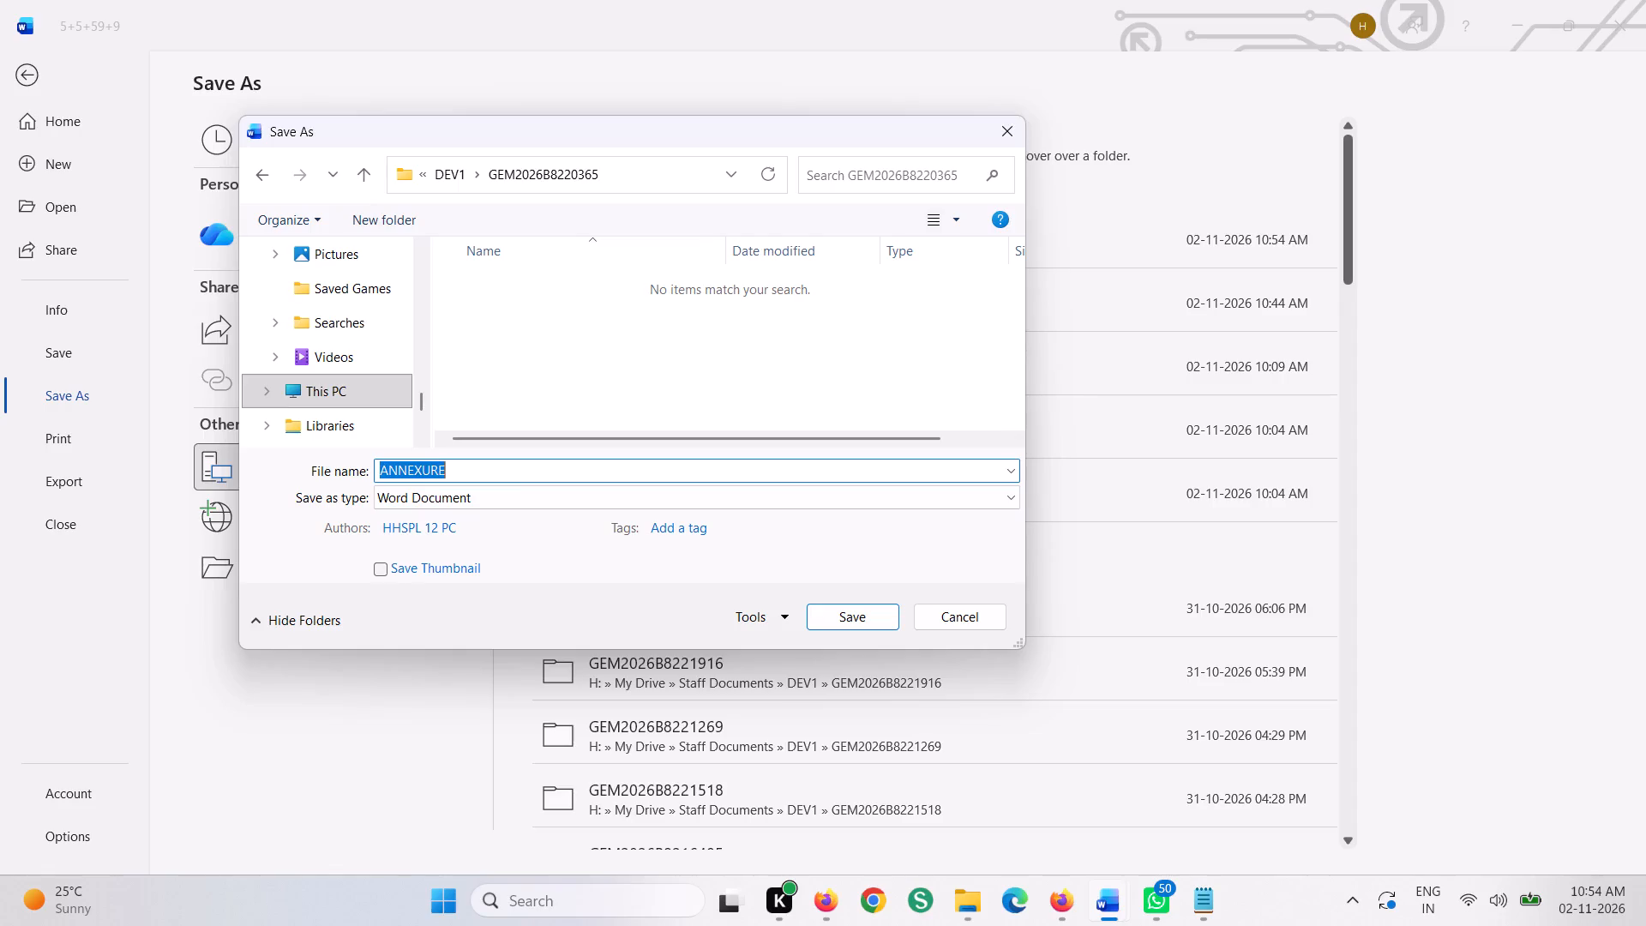
pyautogui.scroll(3, 1520, 199)
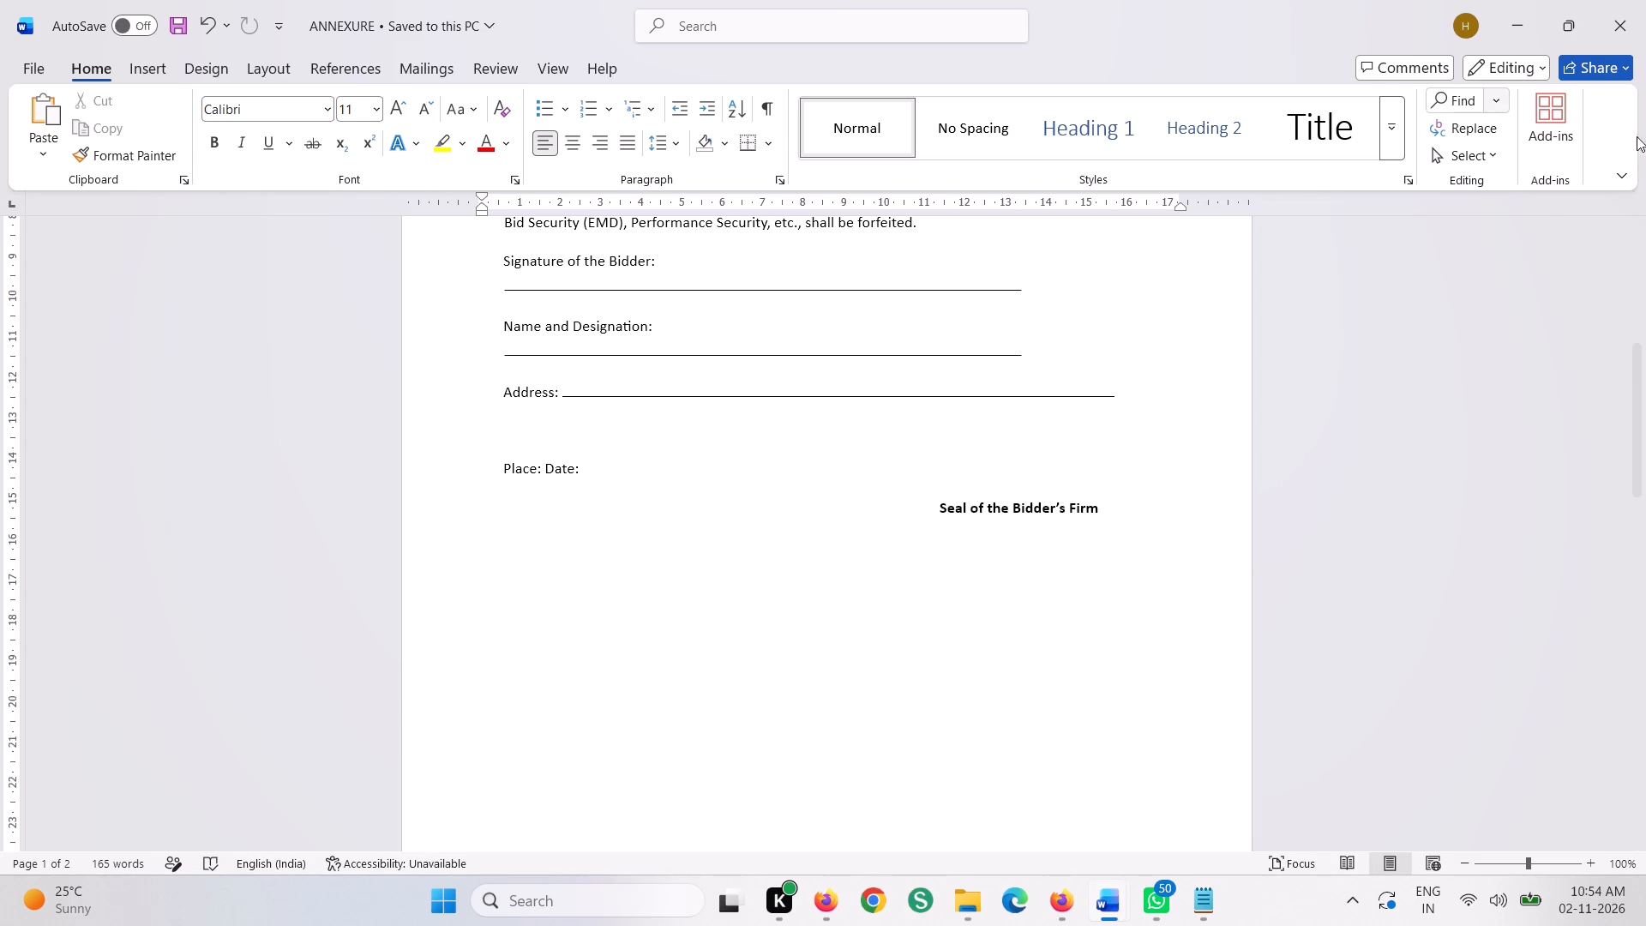
# Close the saved ANNEXURE document in Word.
pyautogui.scroll(2, 1637, 136)
pyautogui.click(1626, 16)
# Export the REQUIRED DOCUMENTS list as a PDF into the GEM2026B8220365 folder under DEV1 and close its browser preview.
pyautogui.click(1108, 897)
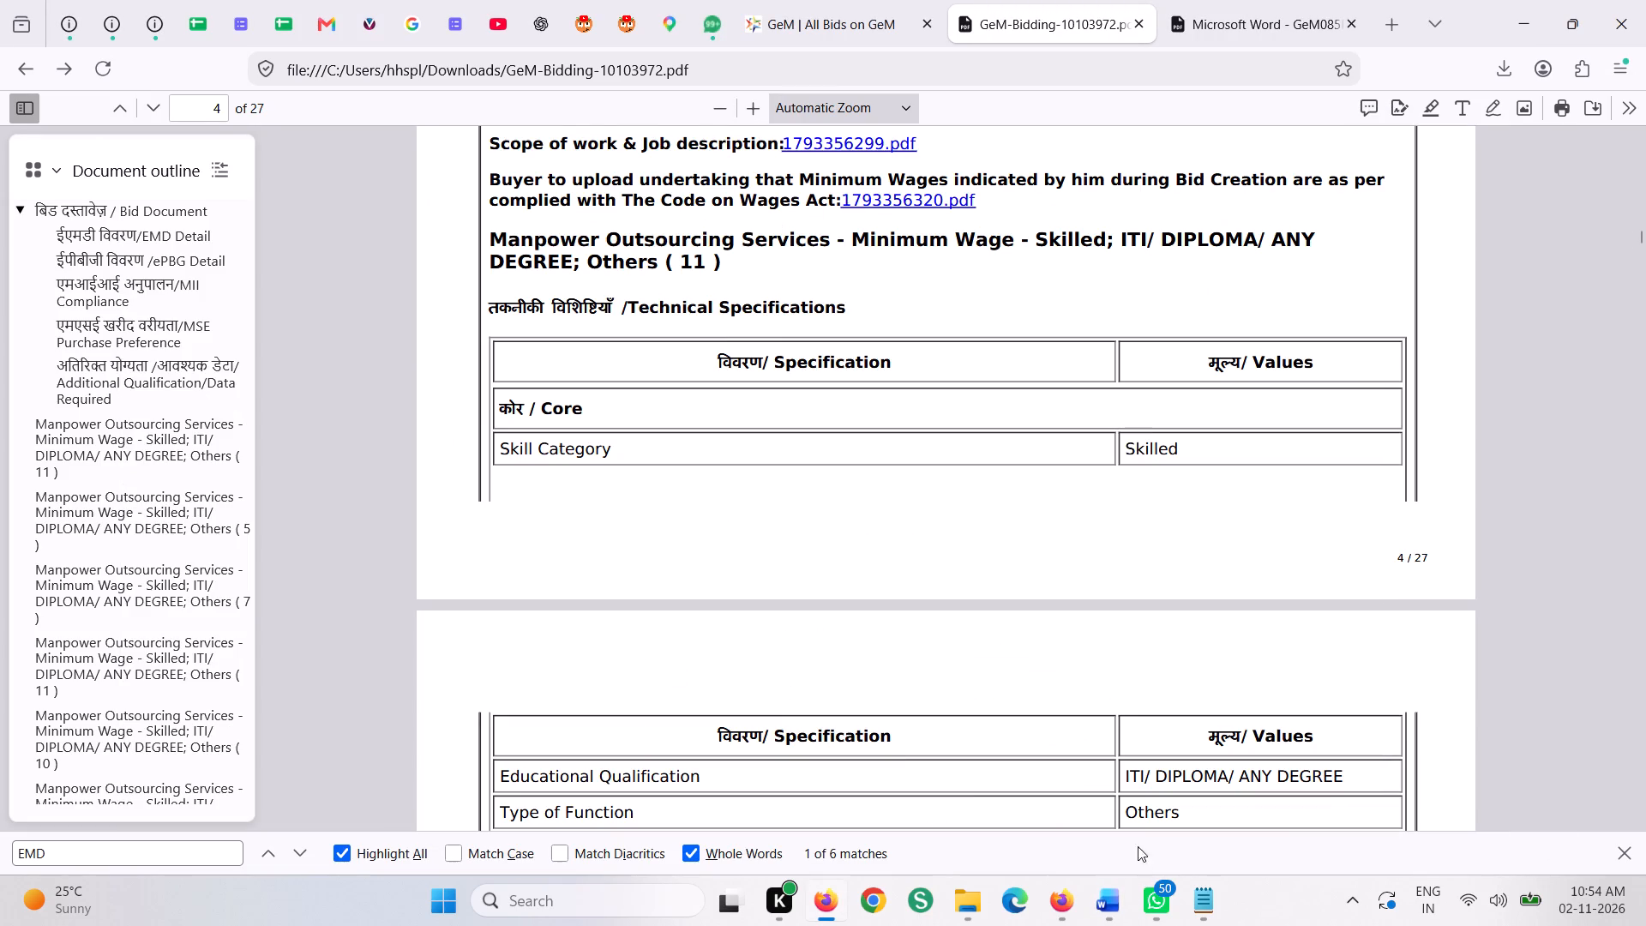
pyautogui.click(1112, 897)
pyautogui.scroll(-2, 754, 725)
pyautogui.scroll(2, 786, 618)
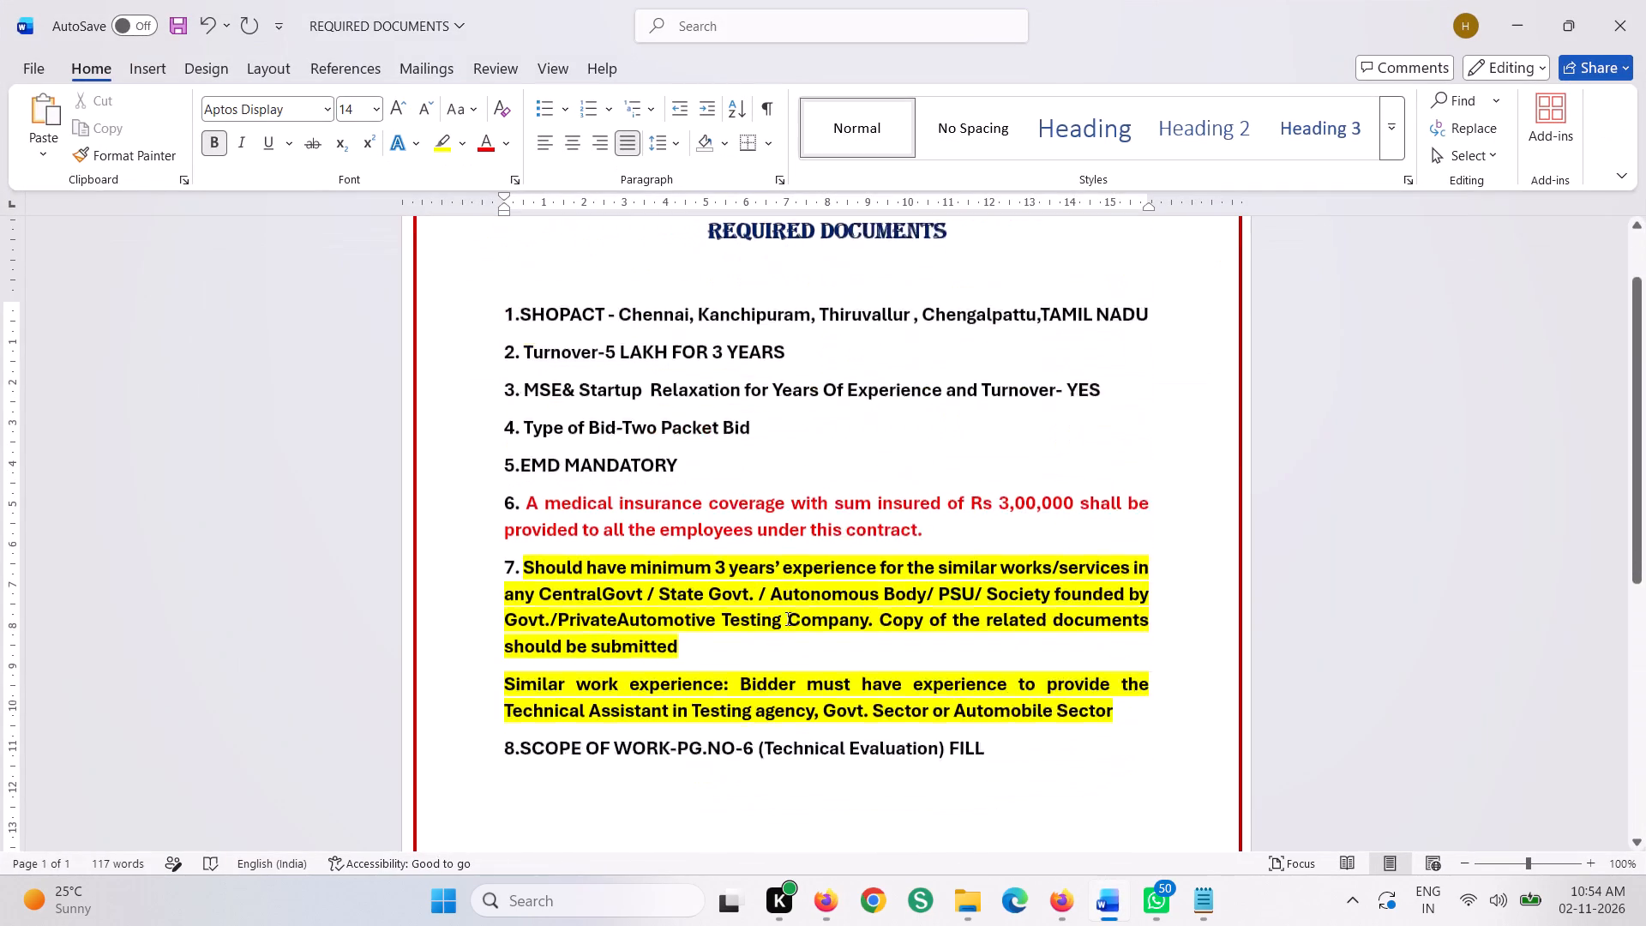
pyautogui.click(33, 68)
pyautogui.click(64, 478)
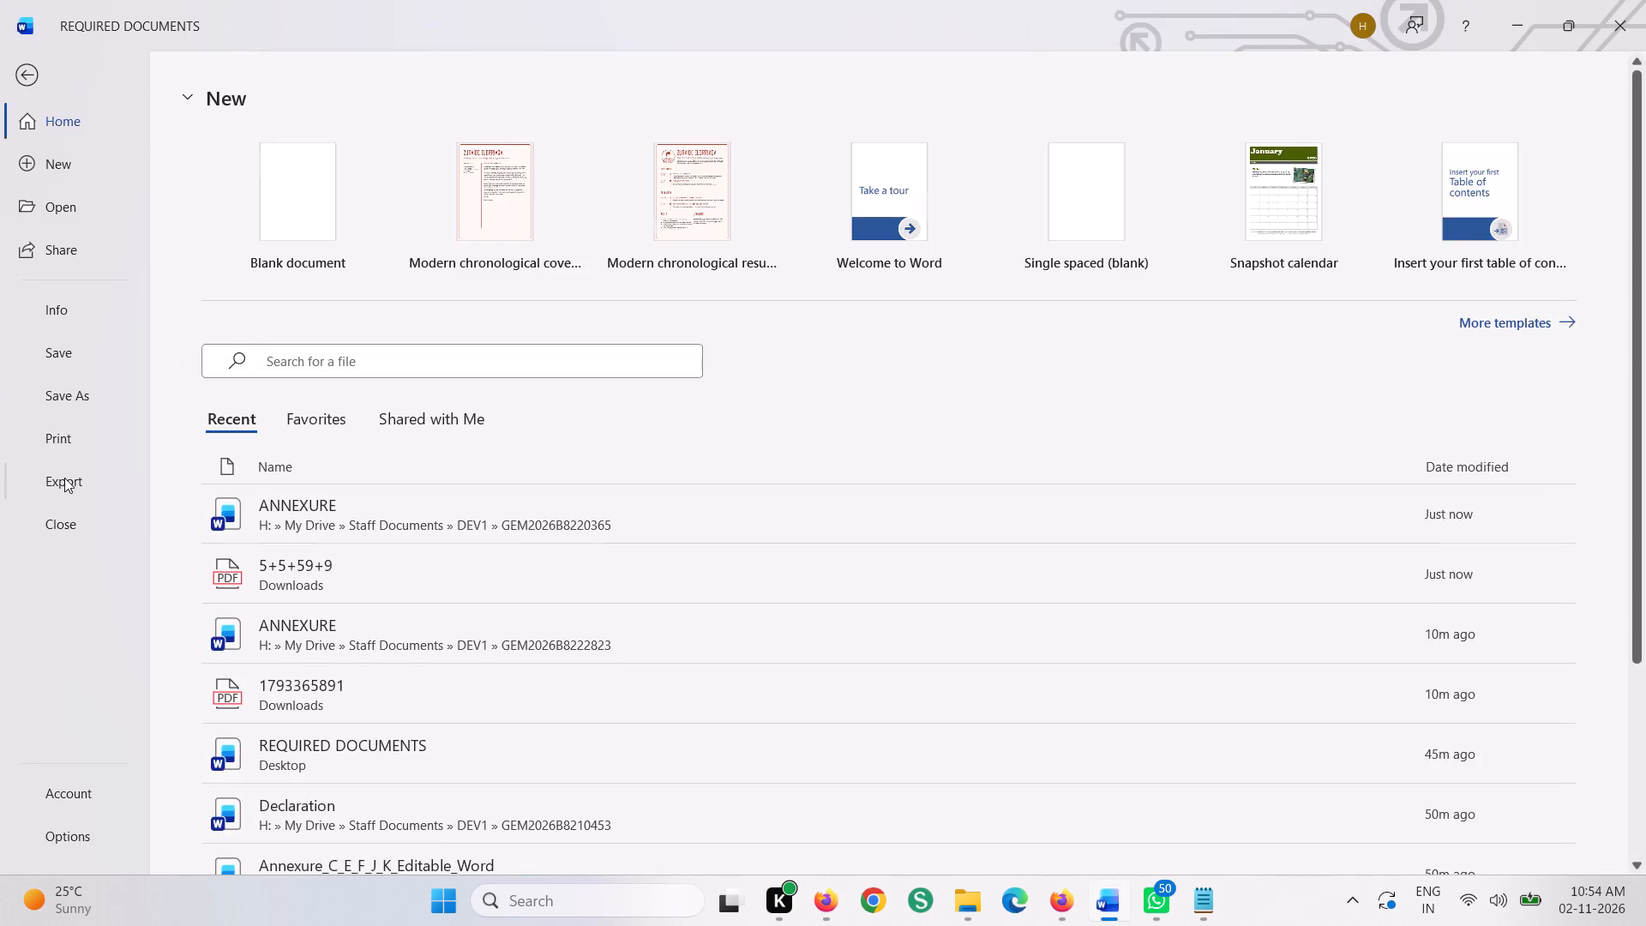
pyautogui.click(625, 304)
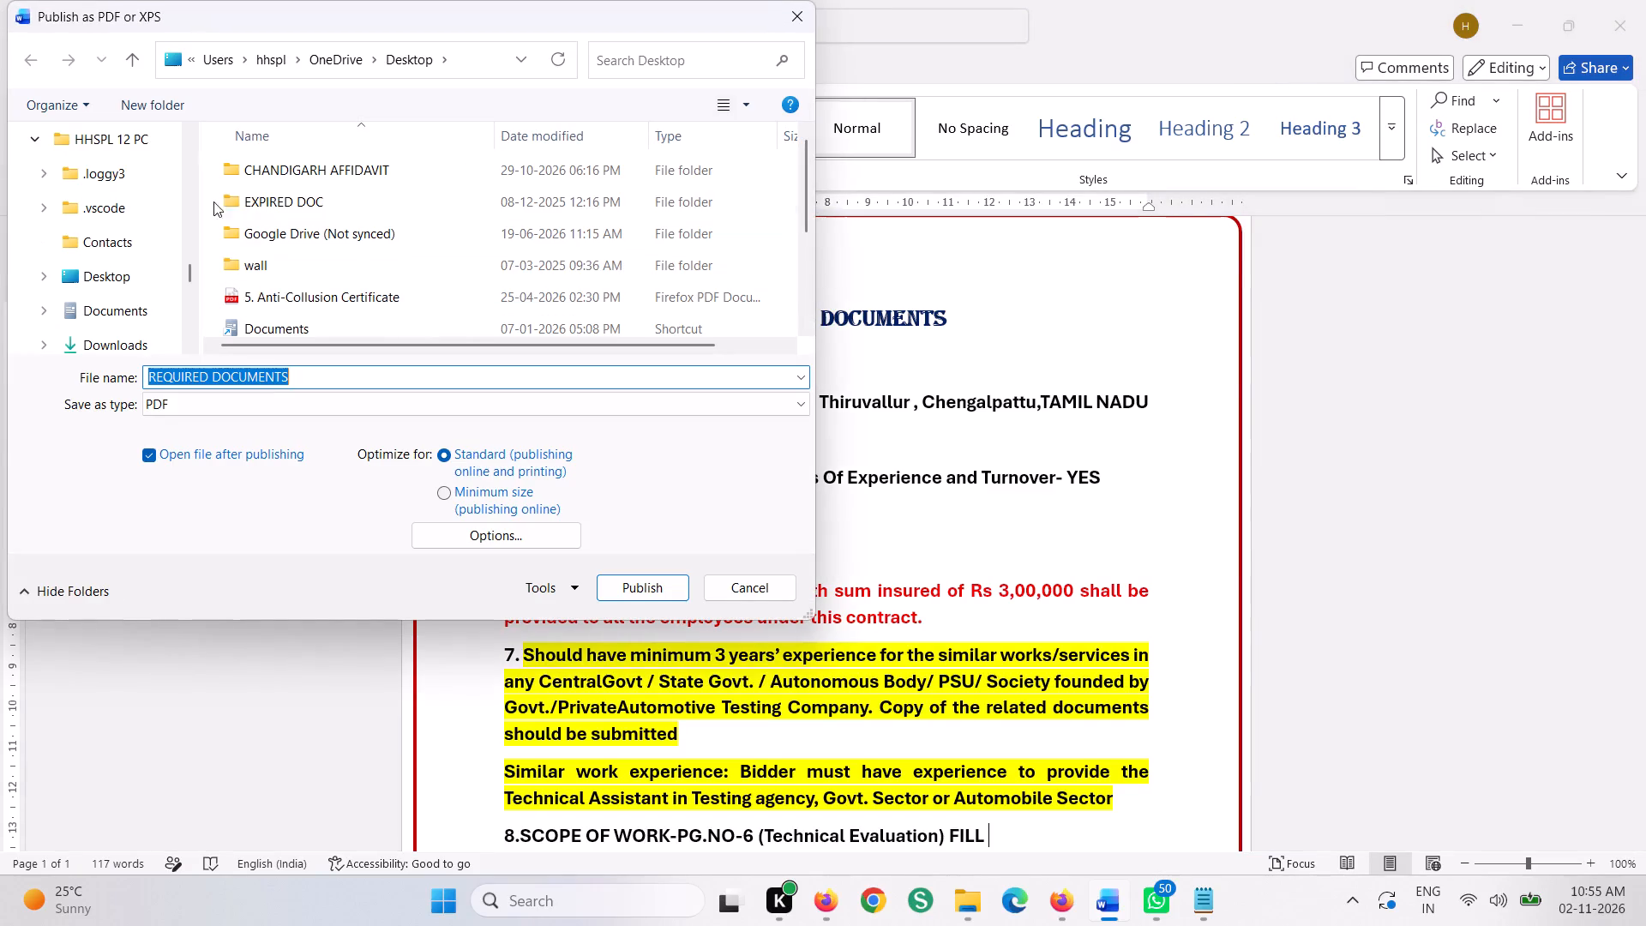
pyautogui.scroll(13, 139, 261)
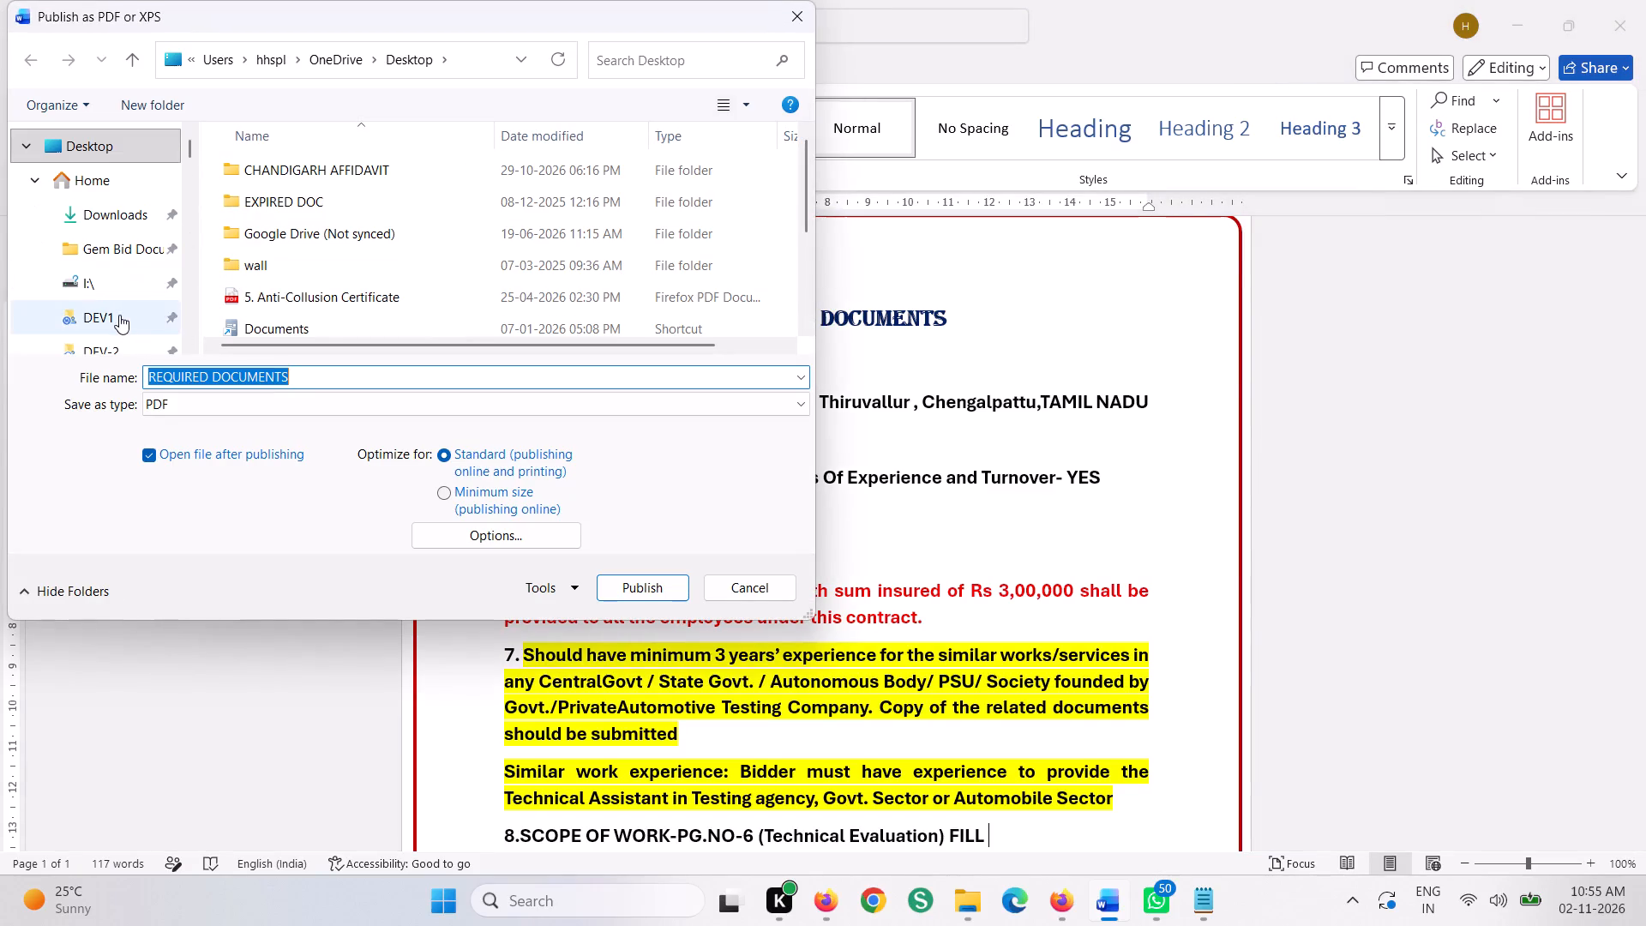
pyautogui.click(153, 319)
pyautogui.scroll(11, 286, 238)
pyautogui.doubleClick(339, 177)
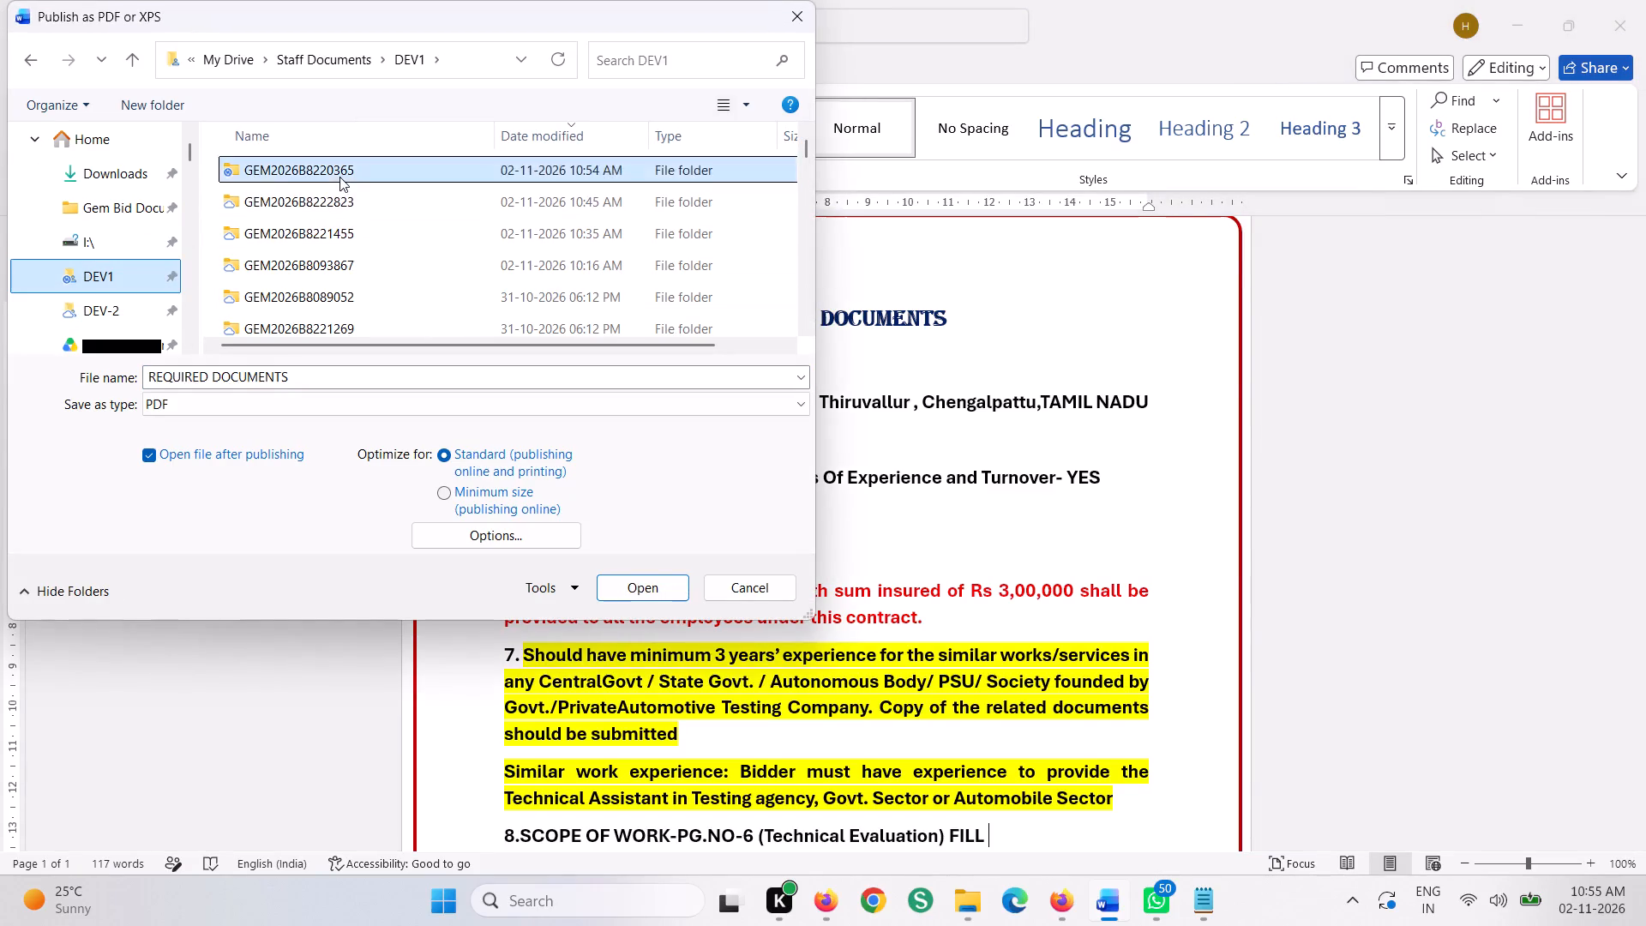
pyautogui.click(301, 374)
pyautogui.click(630, 588)
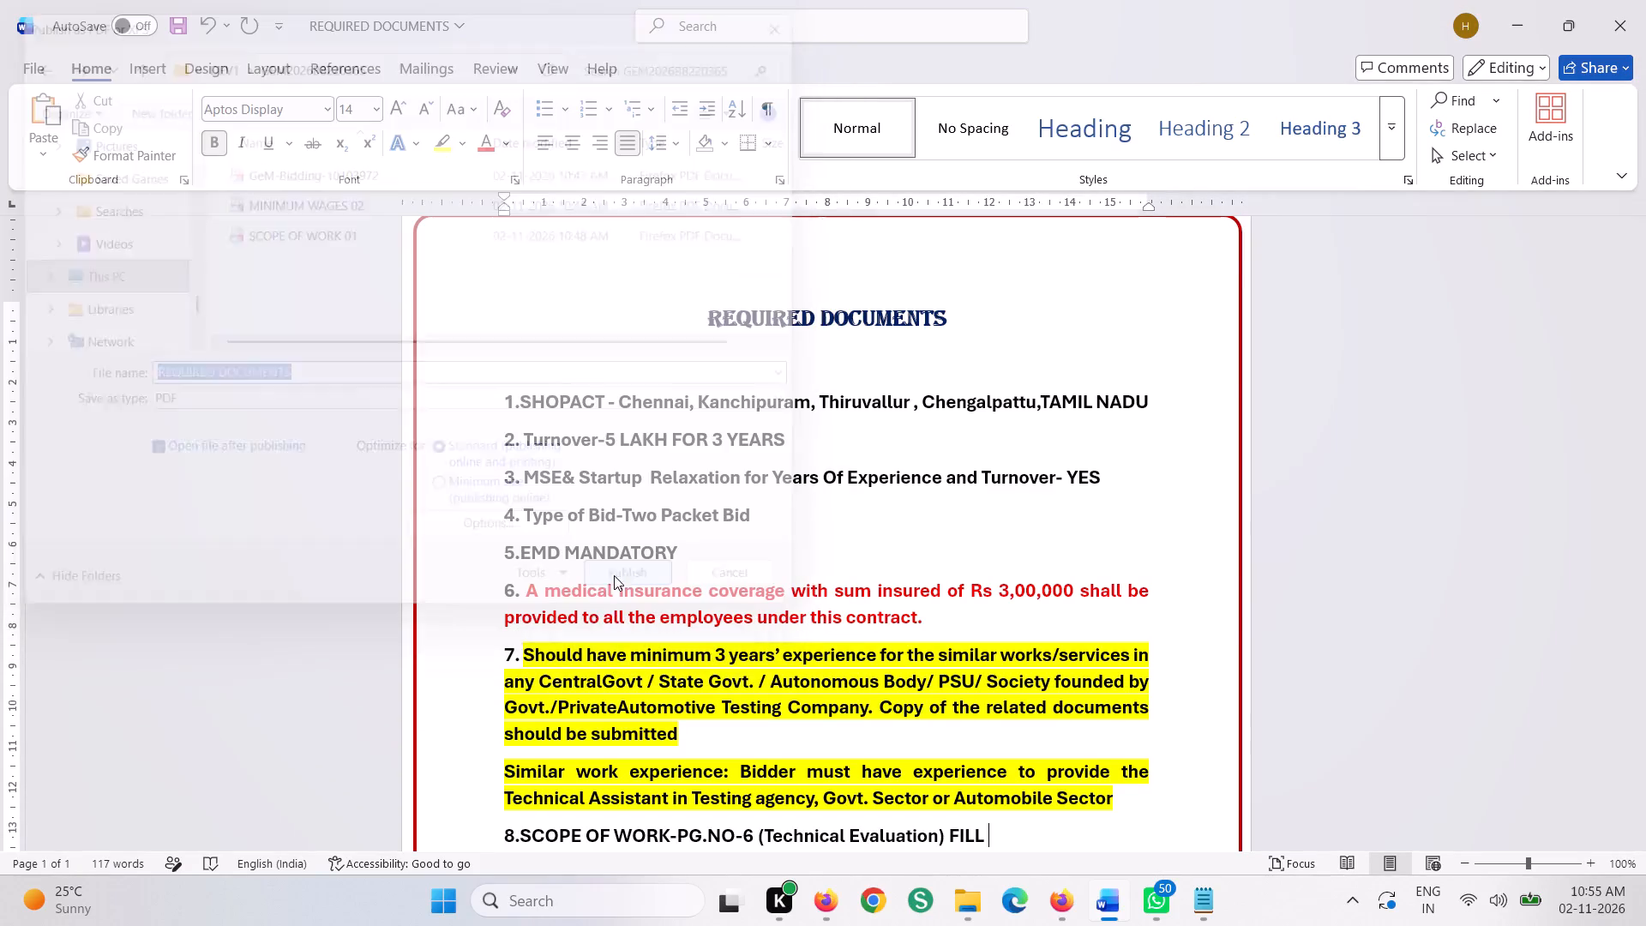
pyautogui.click(1326, 0)
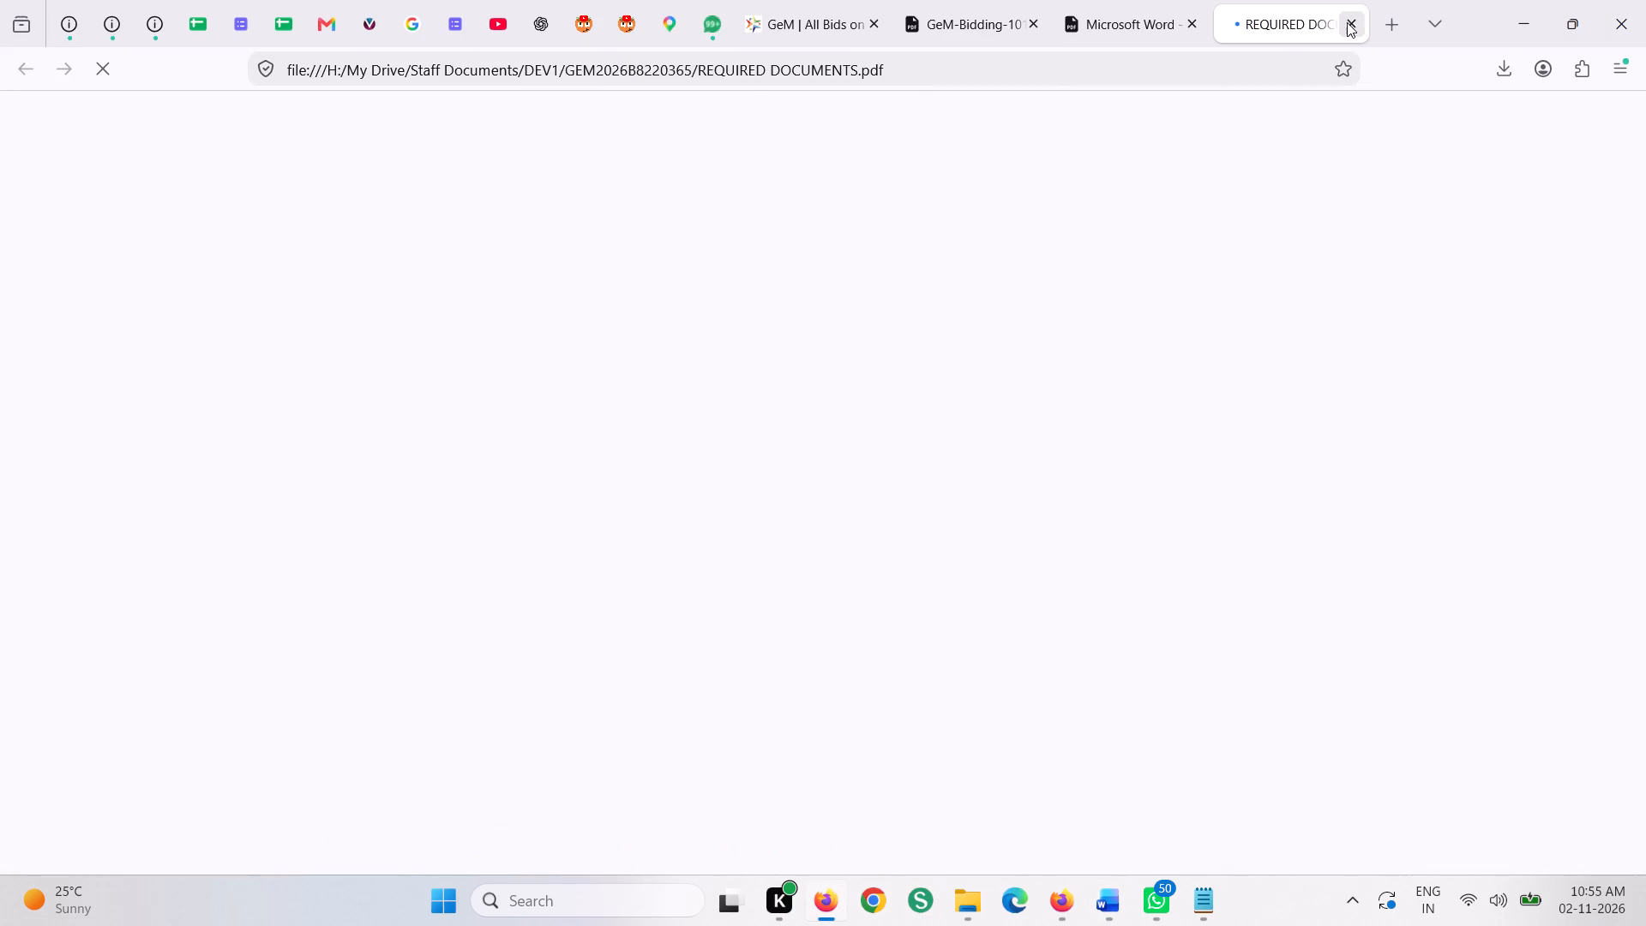
pyautogui.click(1348, 22)
# Check the files saved in the GEM2026B8220365 folder in File Explorer and return to the DEV1 folder.
pyautogui.click(976, 900)
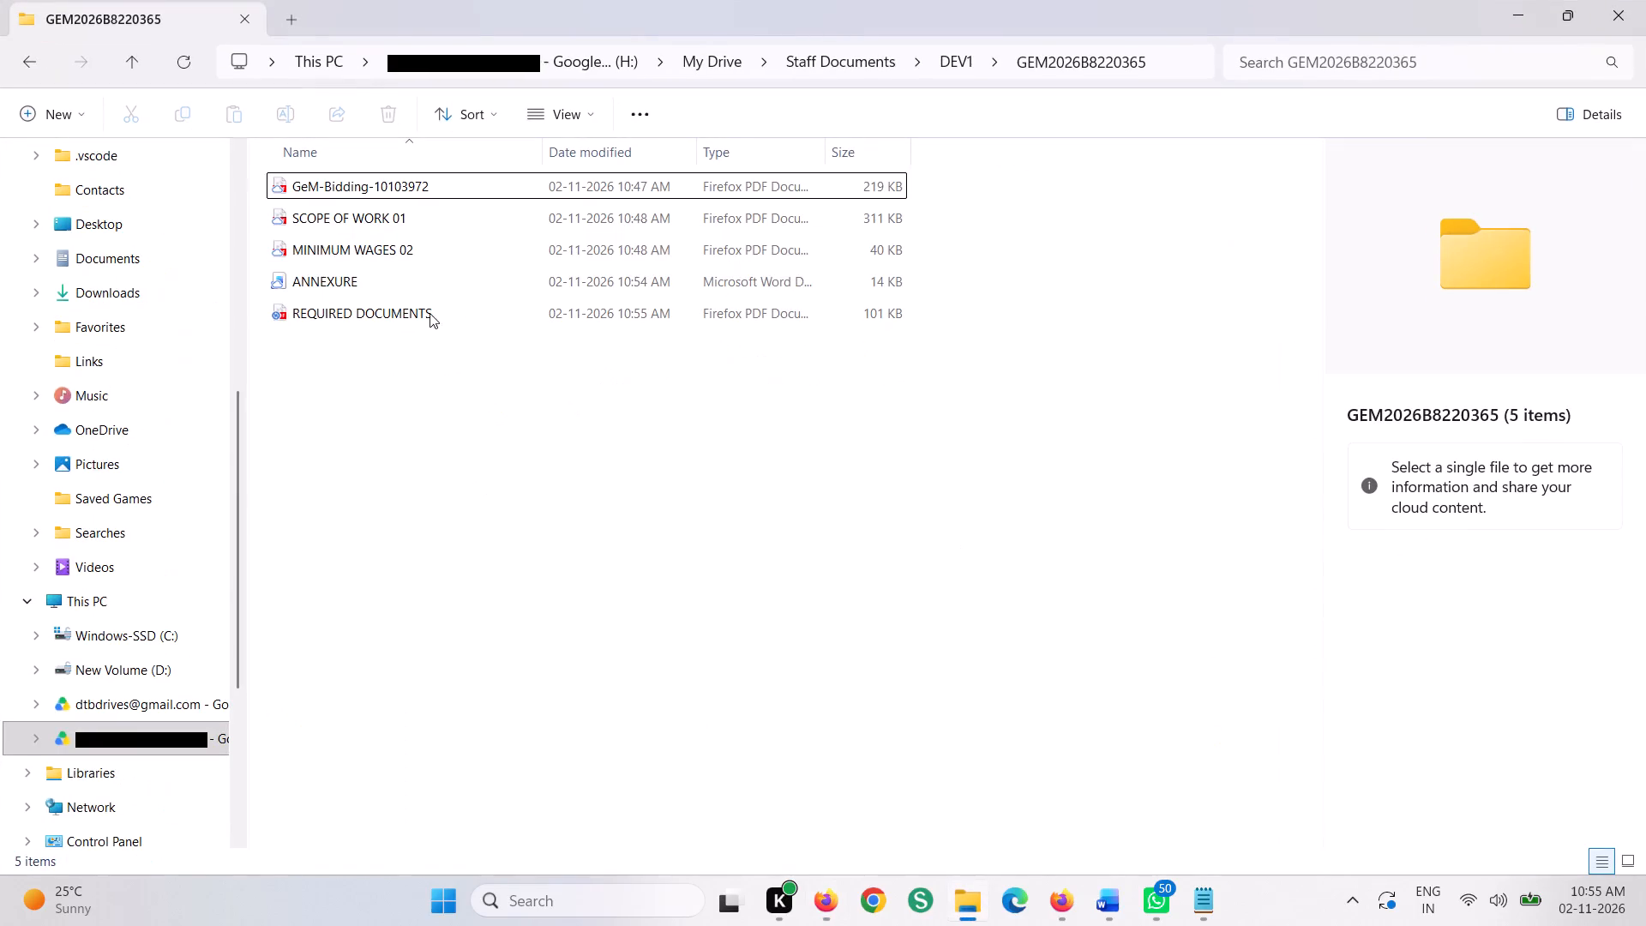
pyautogui.click(323, 241)
pyautogui.click(316, 276)
pyautogui.click(345, 316)
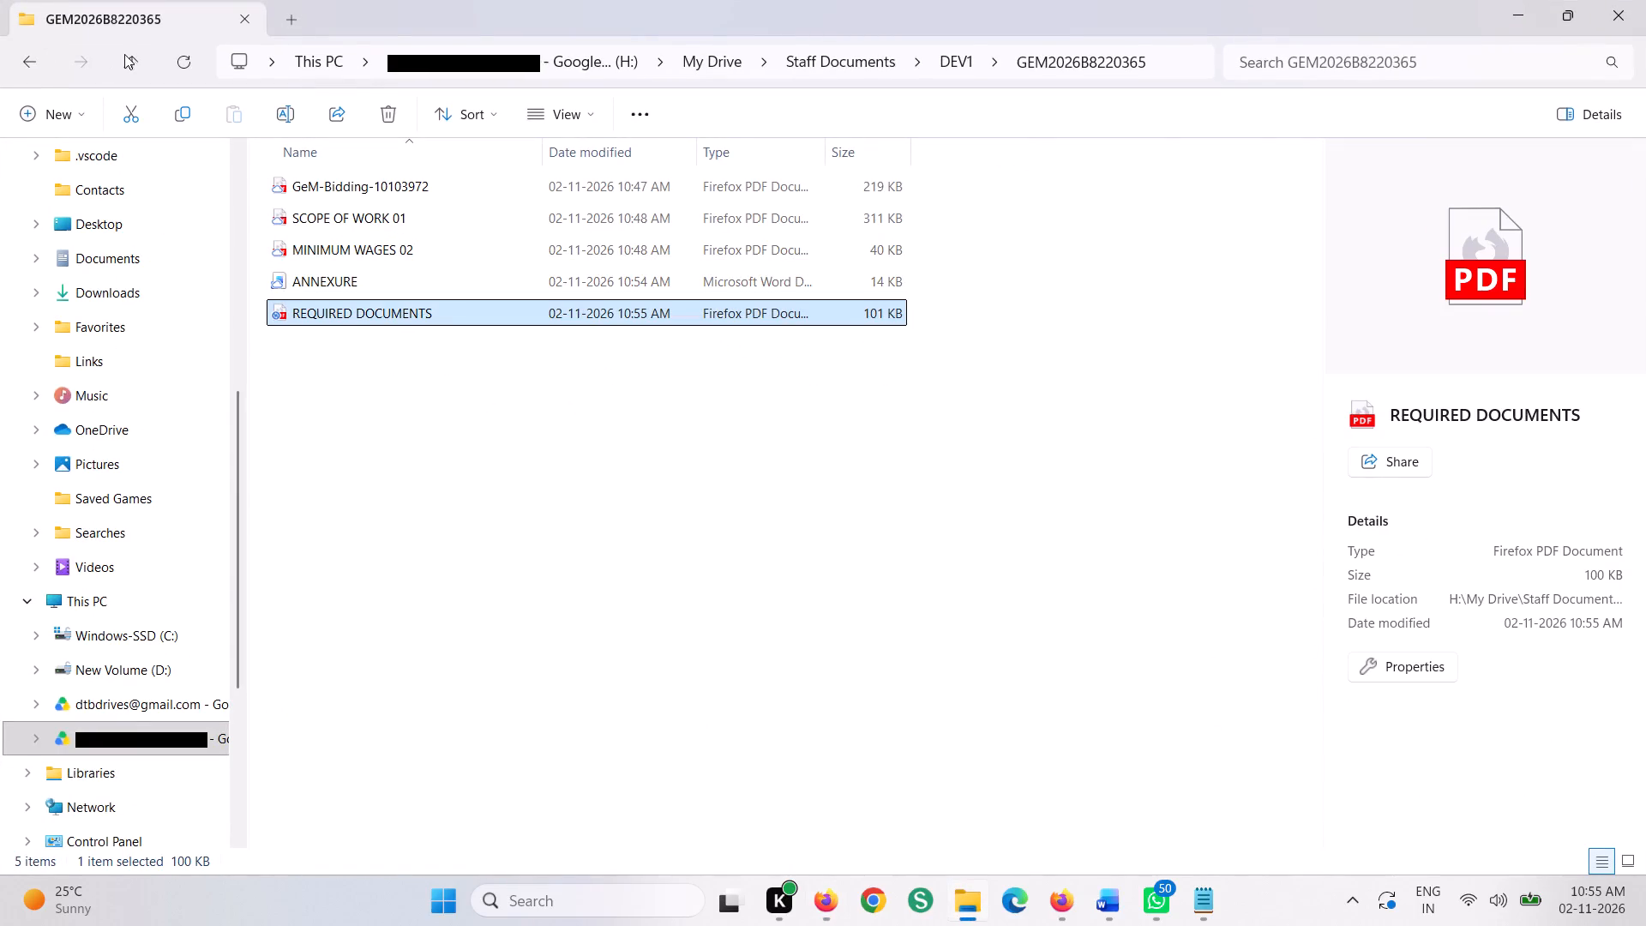
pyautogui.click(129, 51)
# Switch to Firefox and close the tab with the NIT document.
pyautogui.click(817, 905)
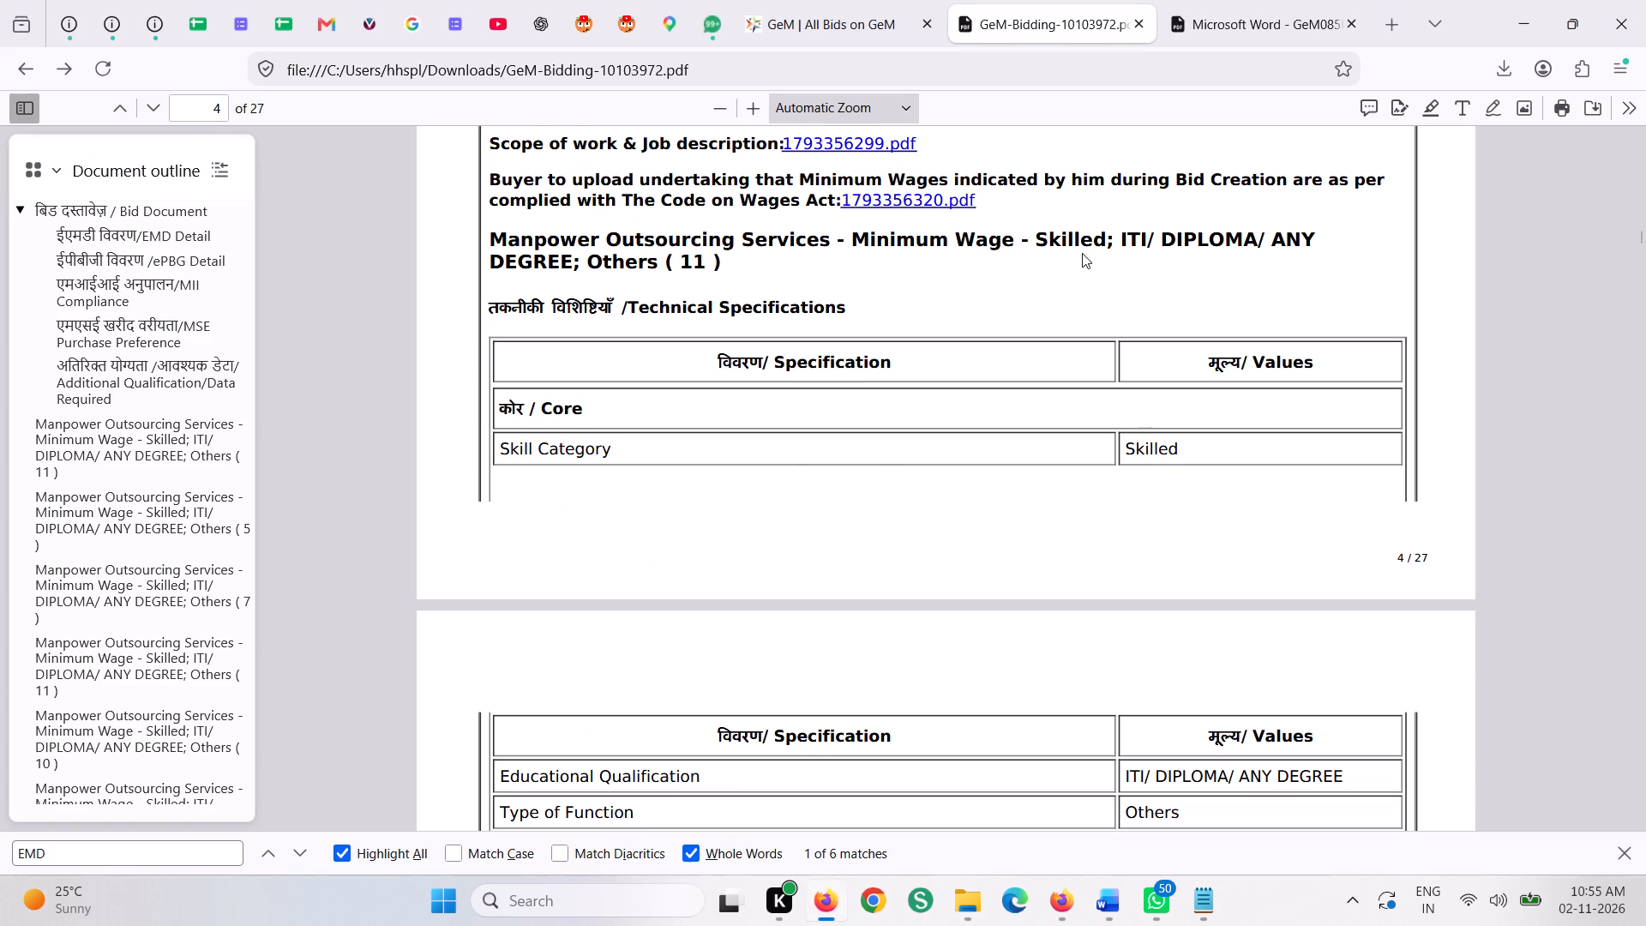
pyautogui.click(1260, 0)
pyautogui.click(1351, 16)
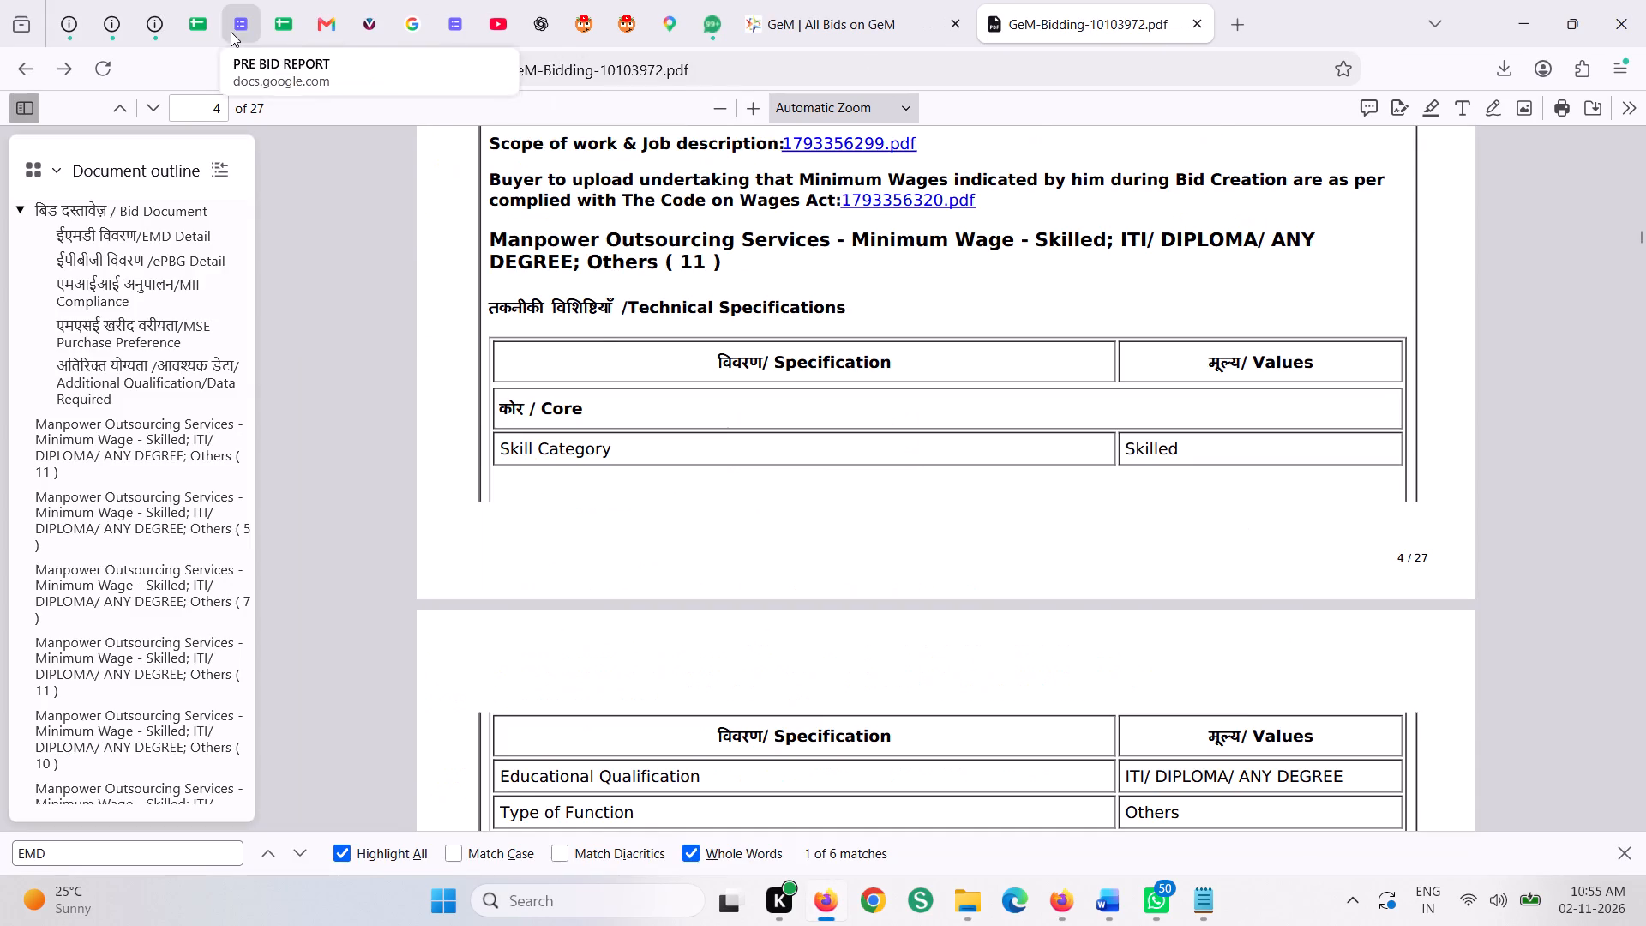
# Look through the bid rows below row 762 of Daily Tender Sheet 2026 for bids without a researcher.
pyautogui.click(286, 27)
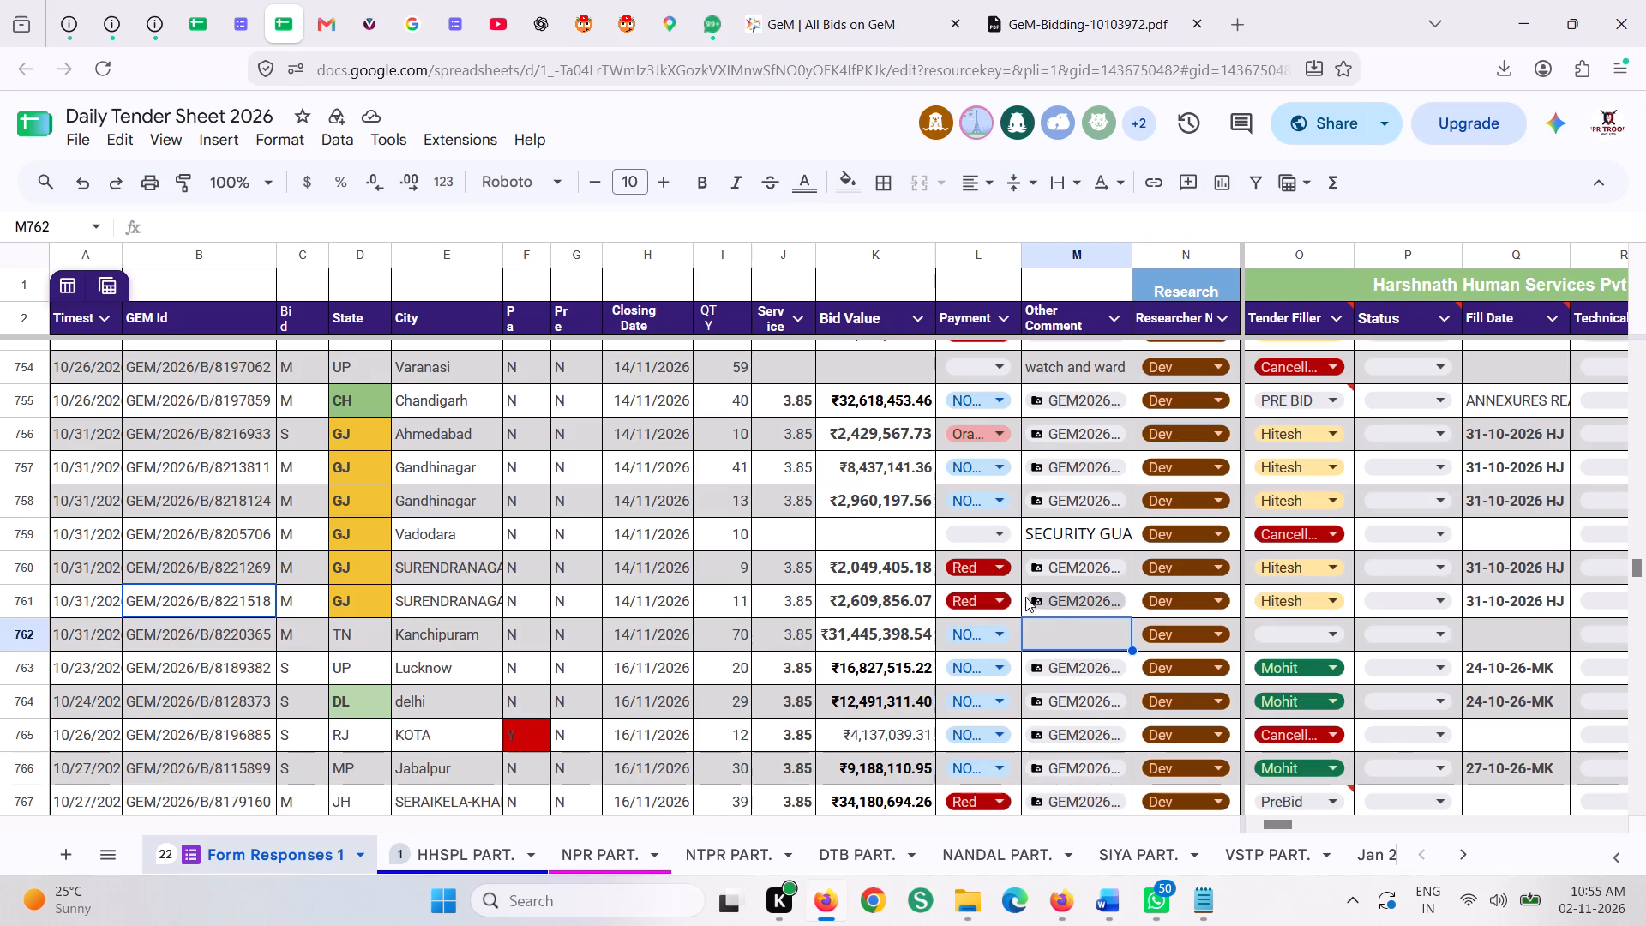
pyautogui.scroll(-3, 796, 594)
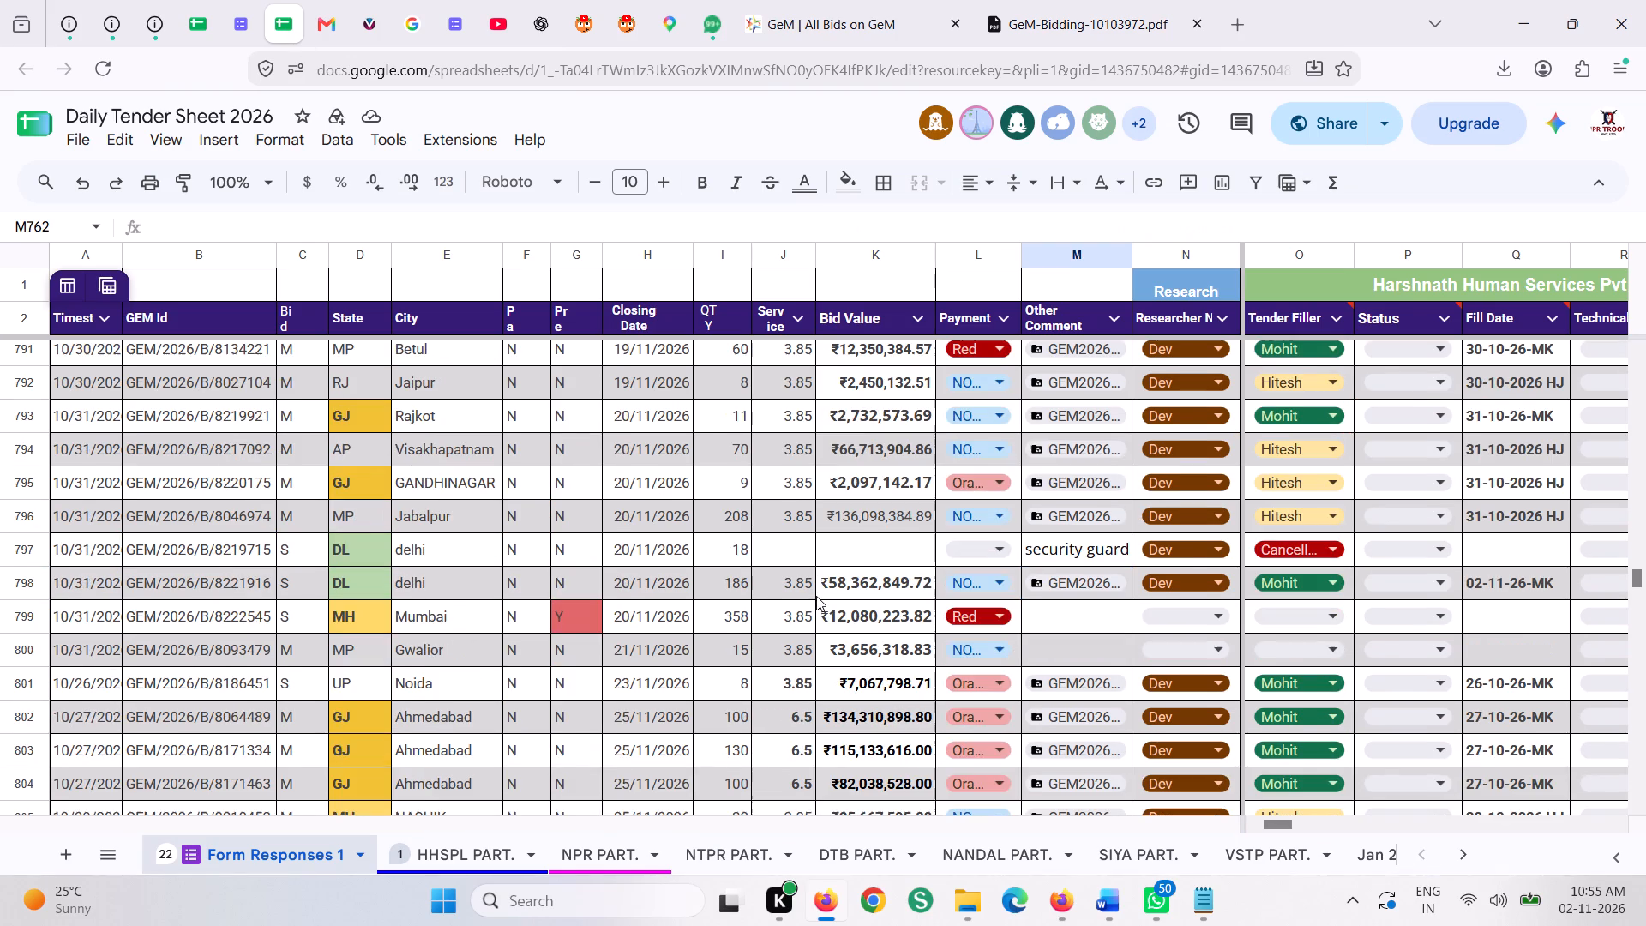
pyautogui.scroll(-2, 816, 596)
pyautogui.scroll(1, 816, 596)
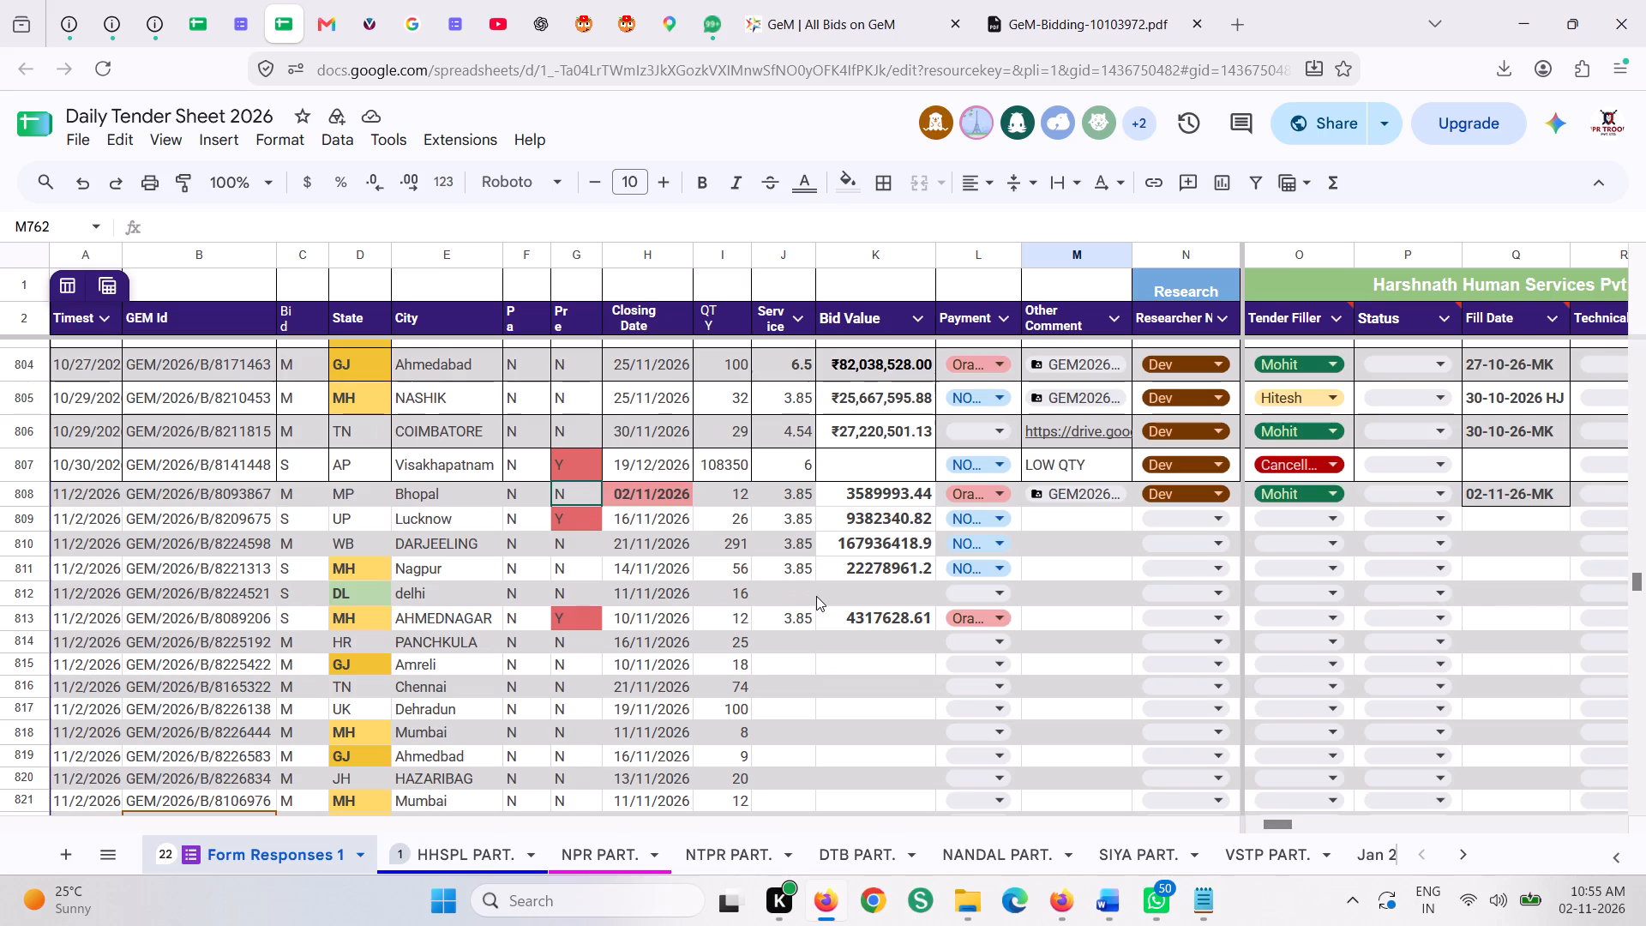
pyautogui.scroll(3, 816, 596)
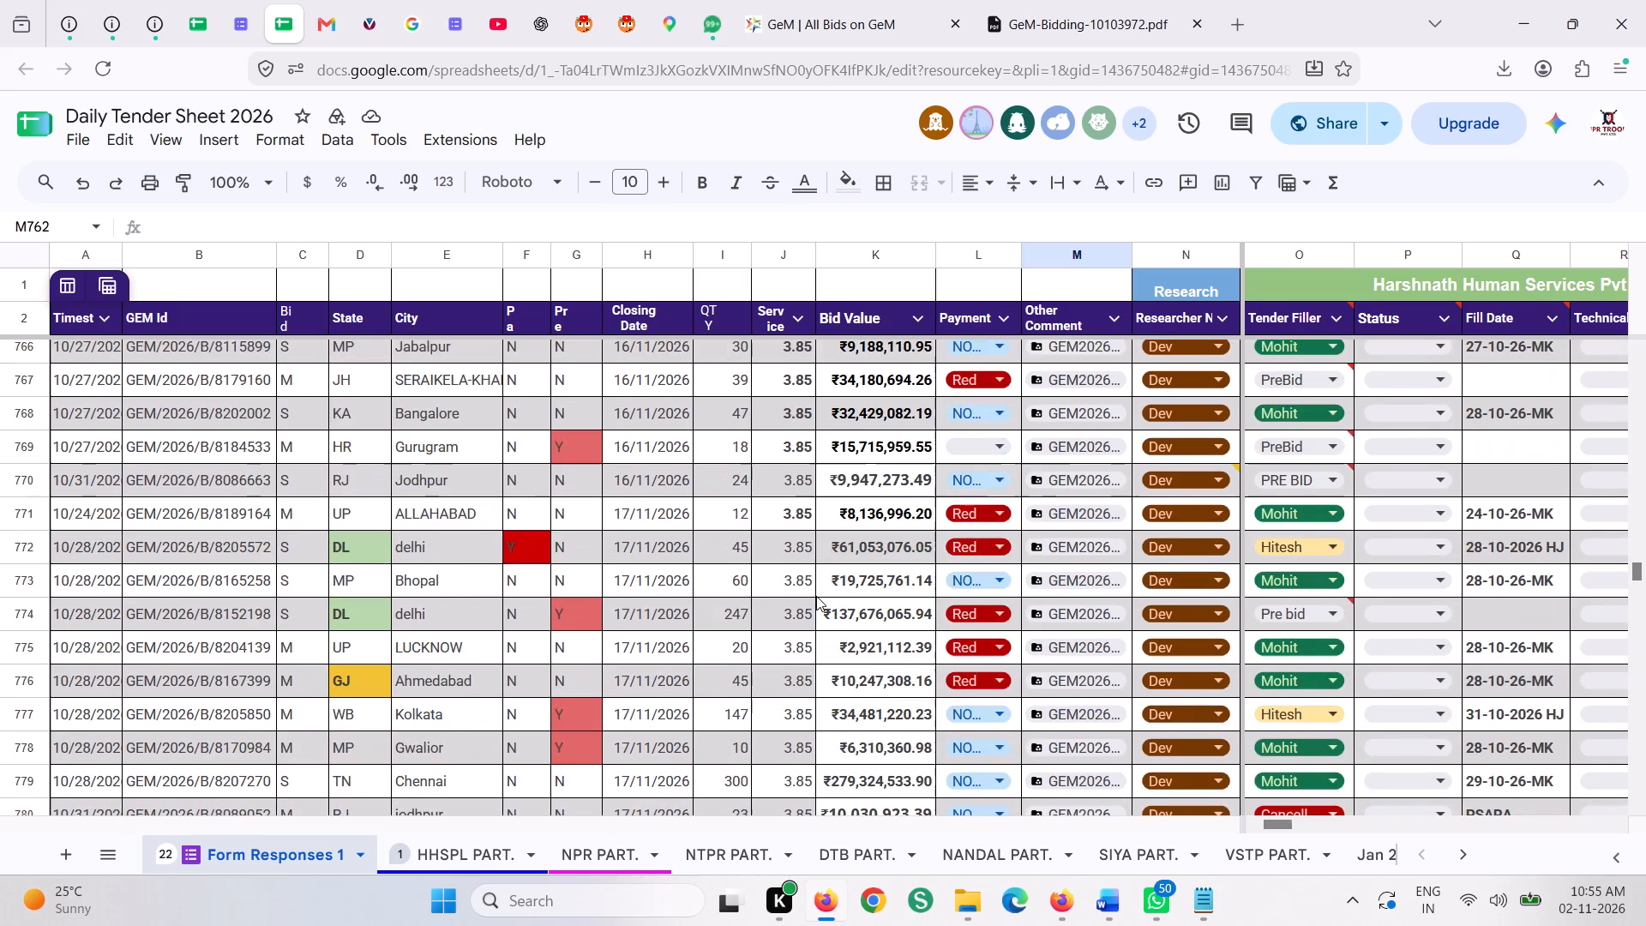
pyautogui.scroll(1, 816, 596)
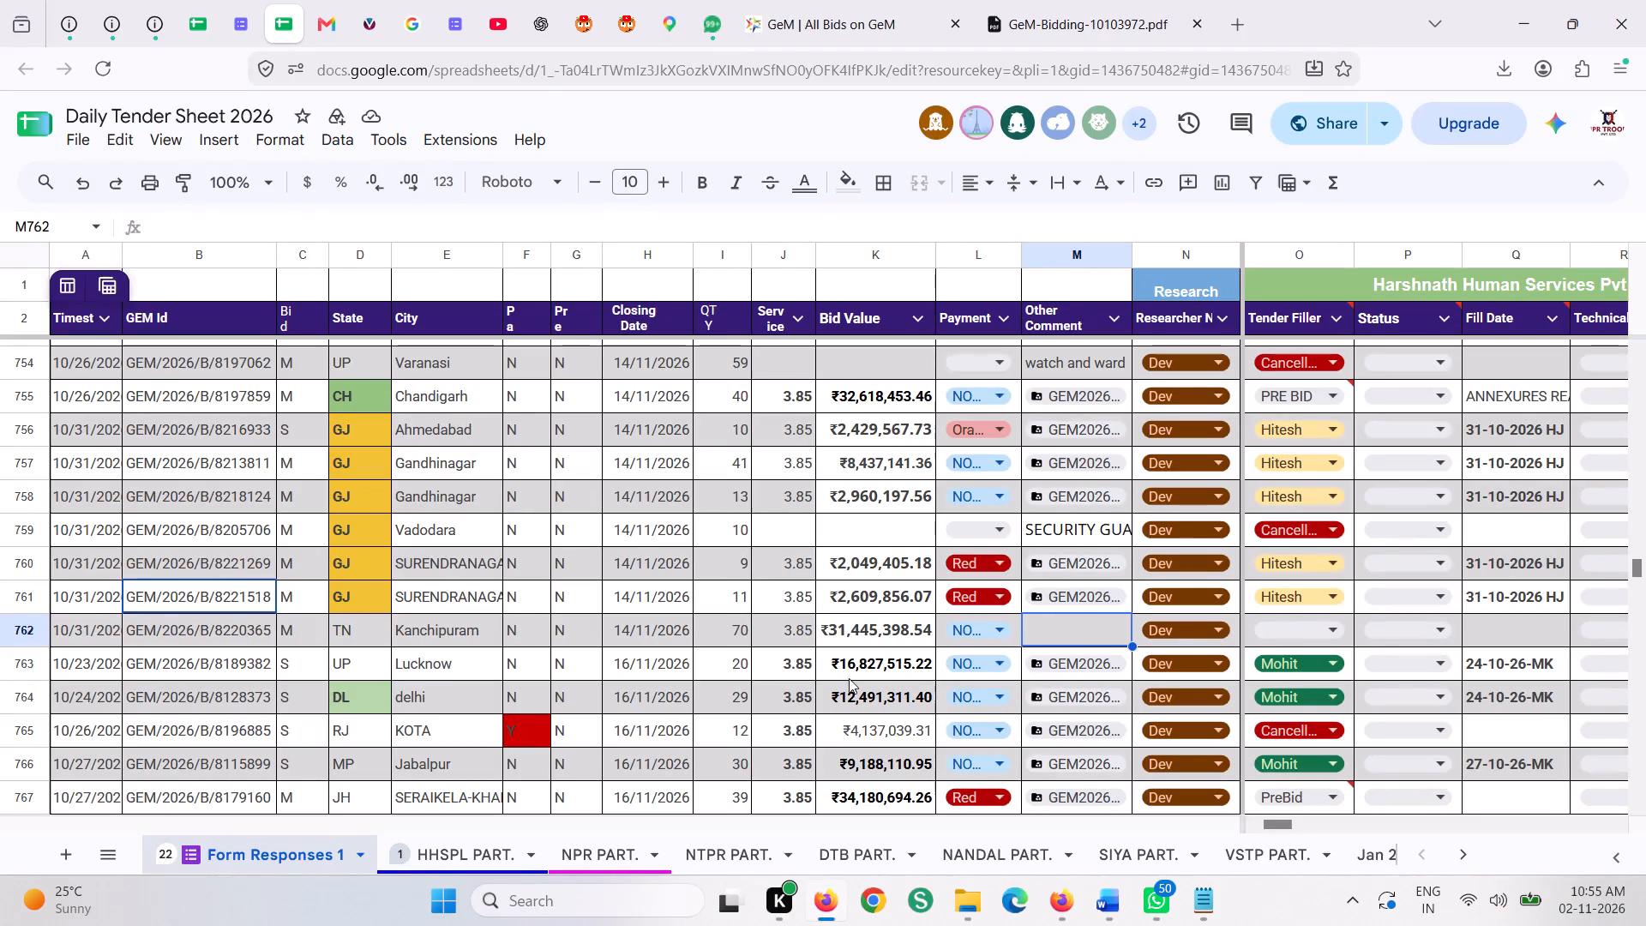
# Copy the Drive link of the GEM2026B8220365 folder and paste it into the Other Comment cell of that bid's row 762.
pyautogui.click(967, 907)
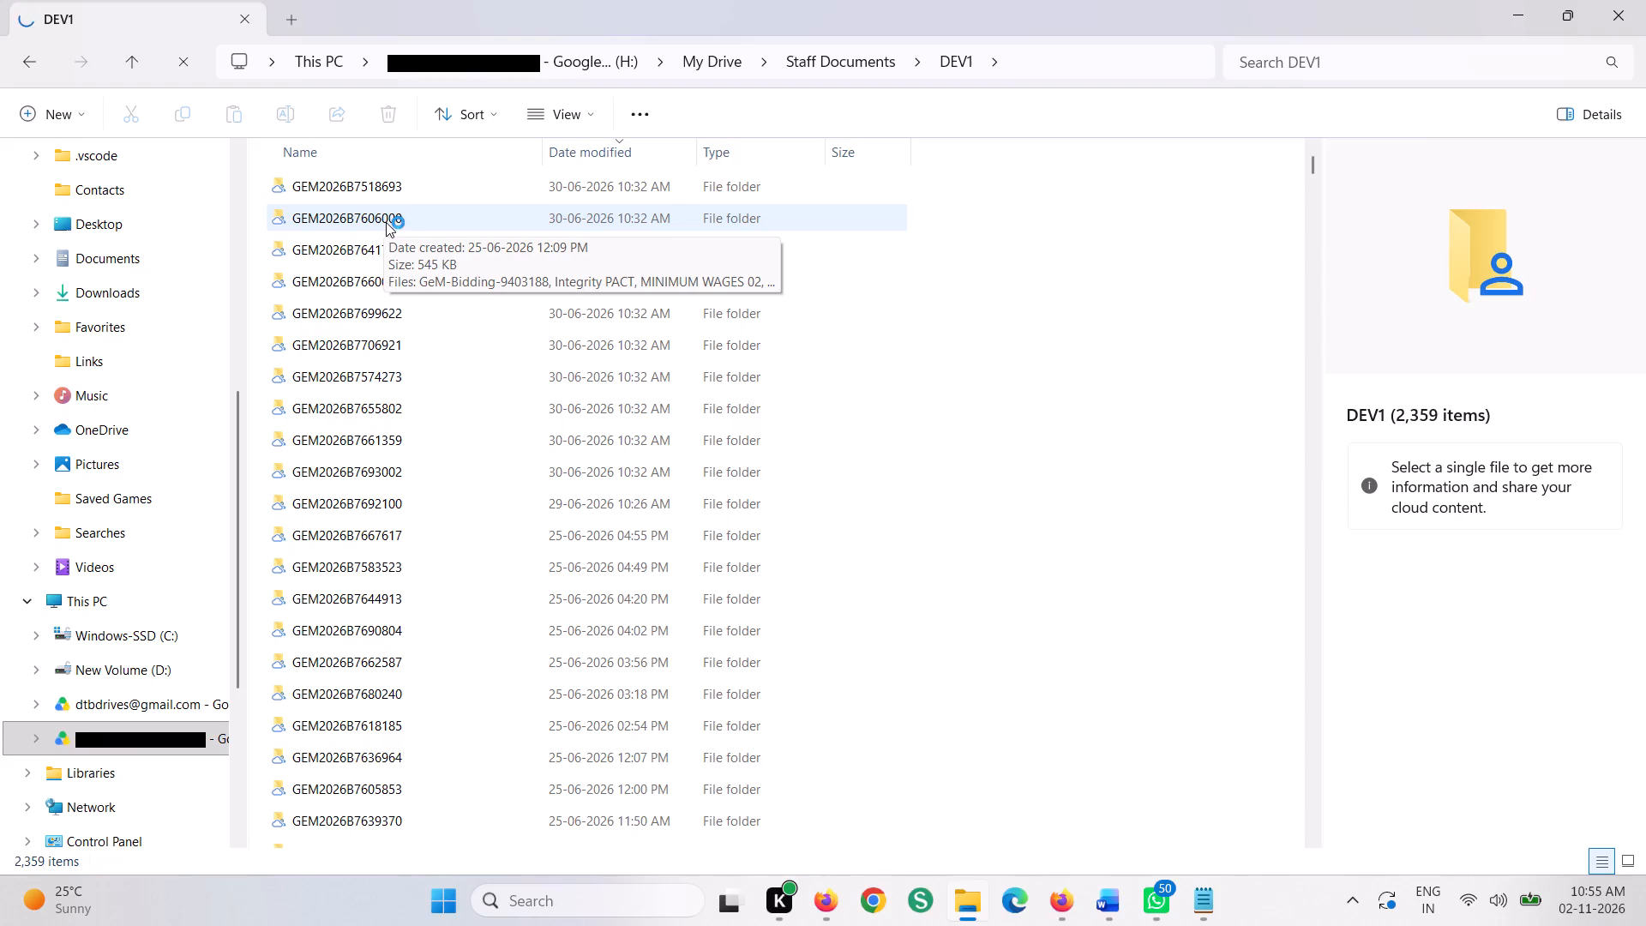
pyautogui.scroll(2, 396, 211)
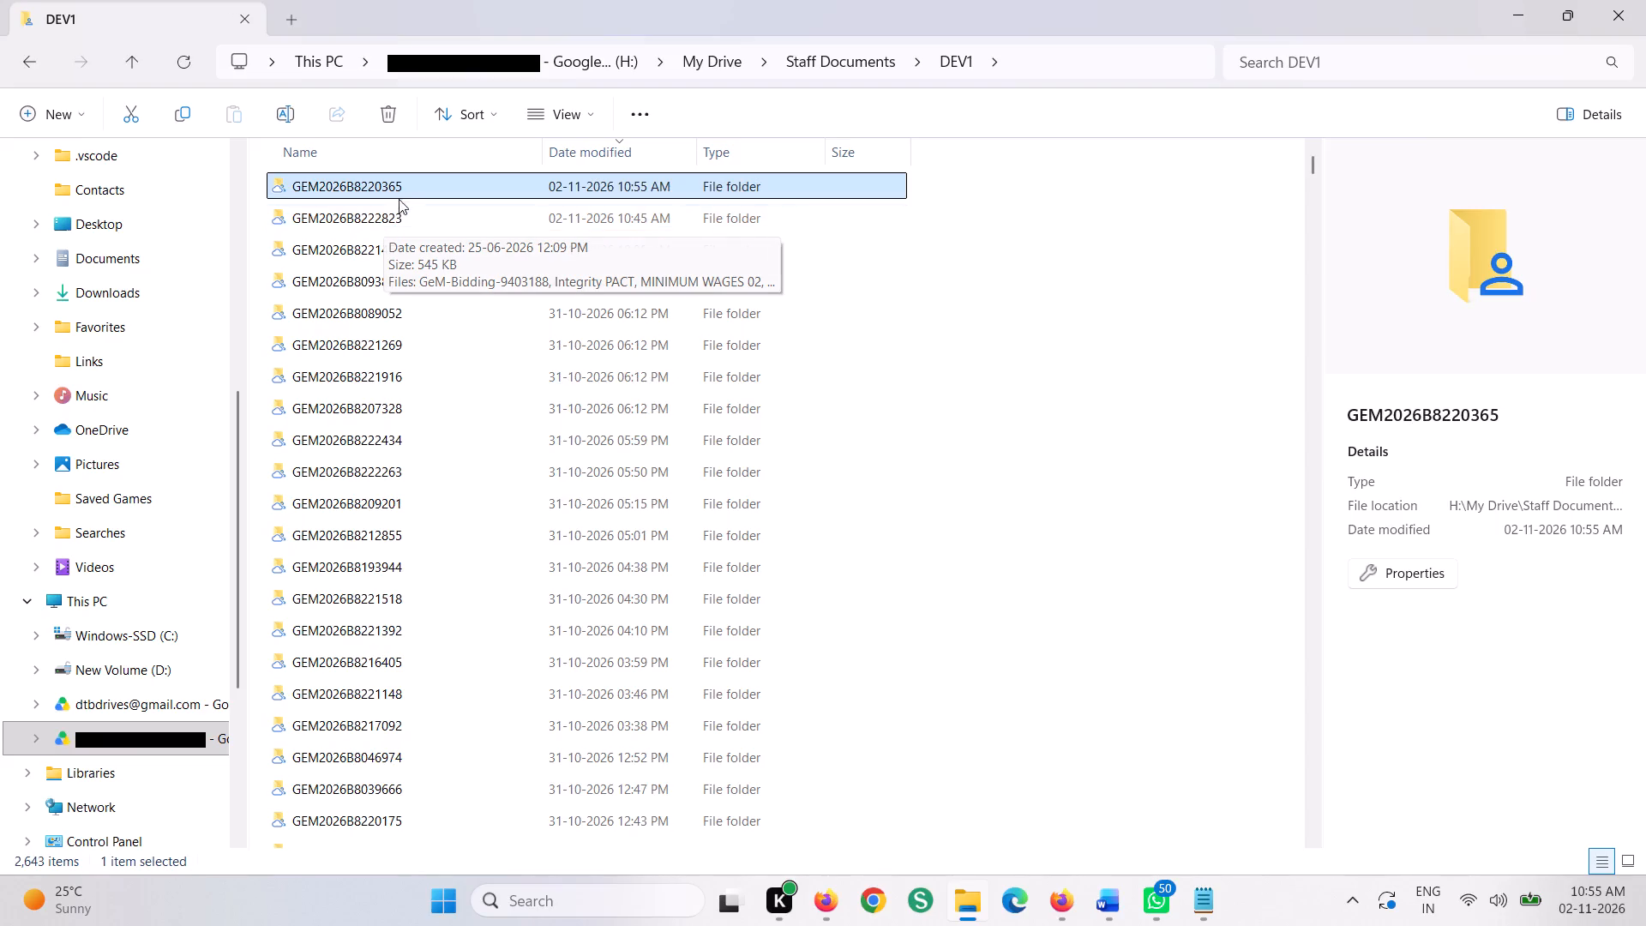
pyautogui.rightClick(391, 184)
pyautogui.click(446, 599)
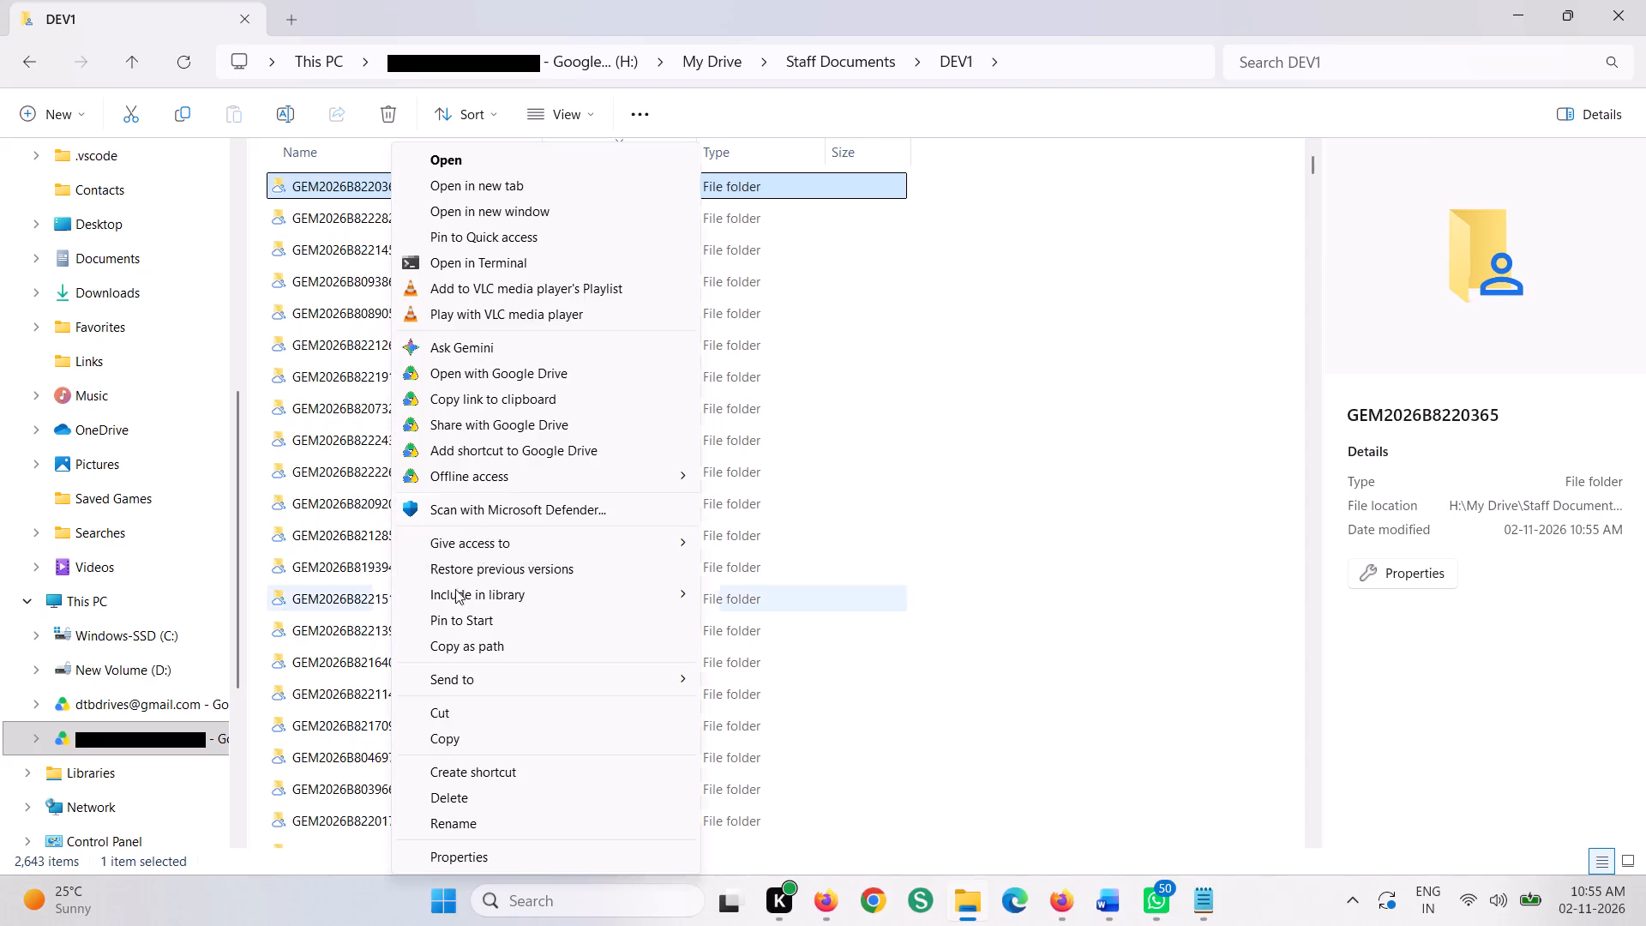
pyautogui.click(439, 406)
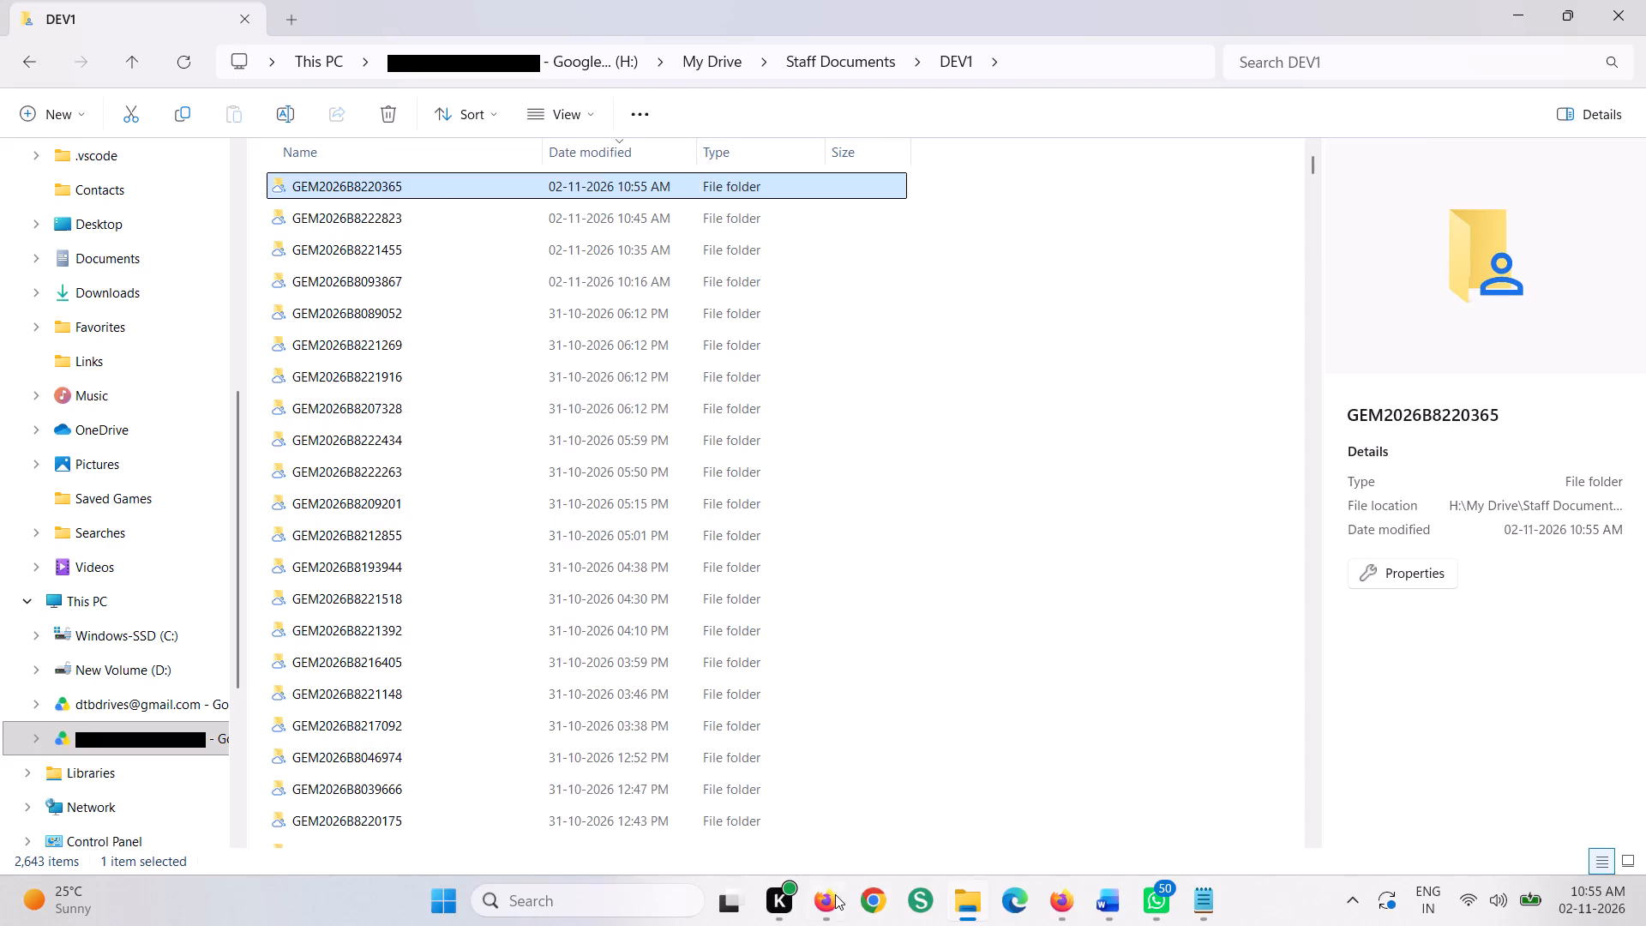
pyautogui.click(835, 894)
pyautogui.doubleClick(1042, 628)
pyautogui.hotkey('ctrl', 'v')
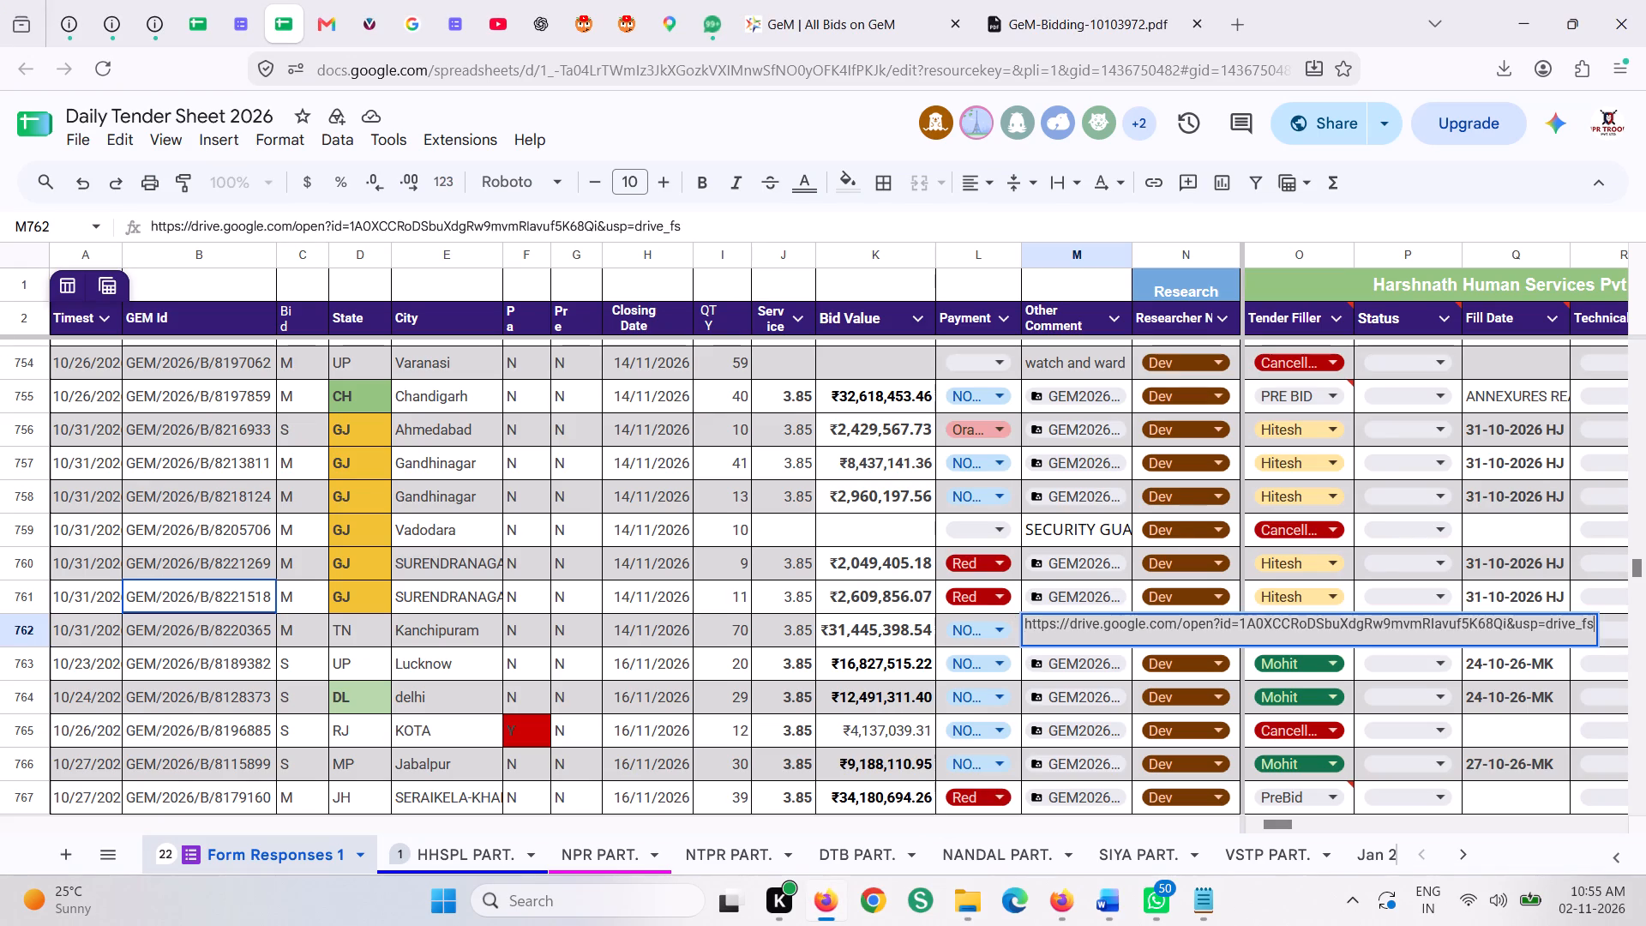
pyautogui.press('Tab')
pyautogui.click(750, 618)
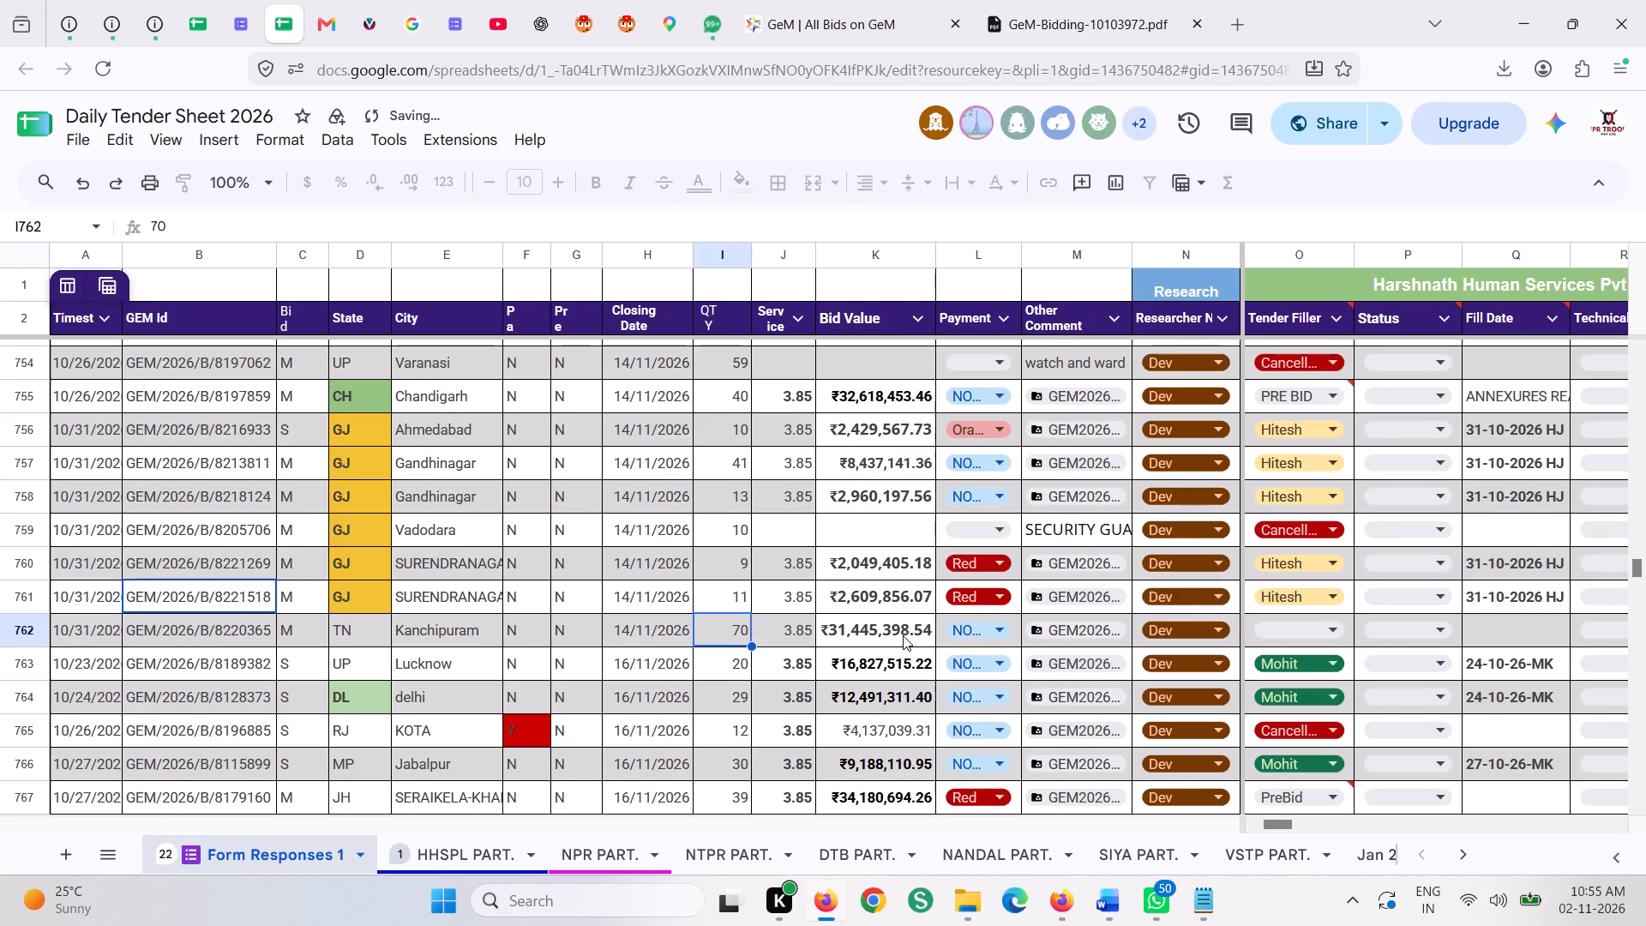
# Set the researcher name to Dev for Mumbai bid GEM/2026/B/8222545 in row 799.
pyautogui.scroll(-2, 914, 610)
pyautogui.scroll(-2, 1141, 554)
pyautogui.scroll(1, 1223, 544)
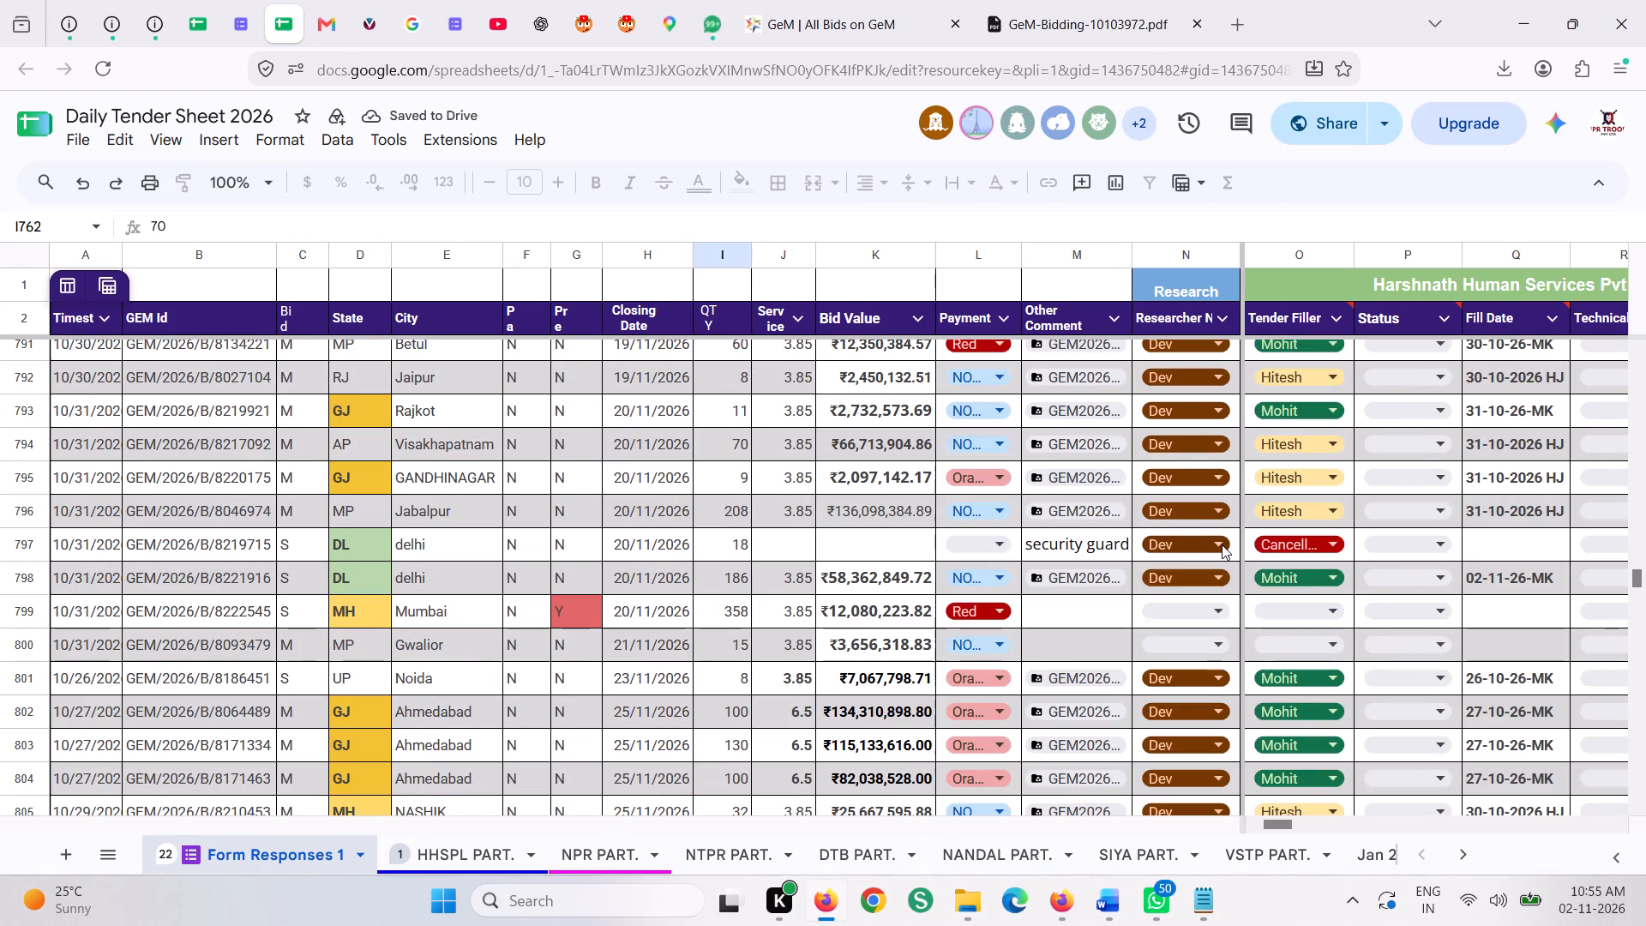
pyautogui.click(1149, 614)
pyautogui.click(1156, 645)
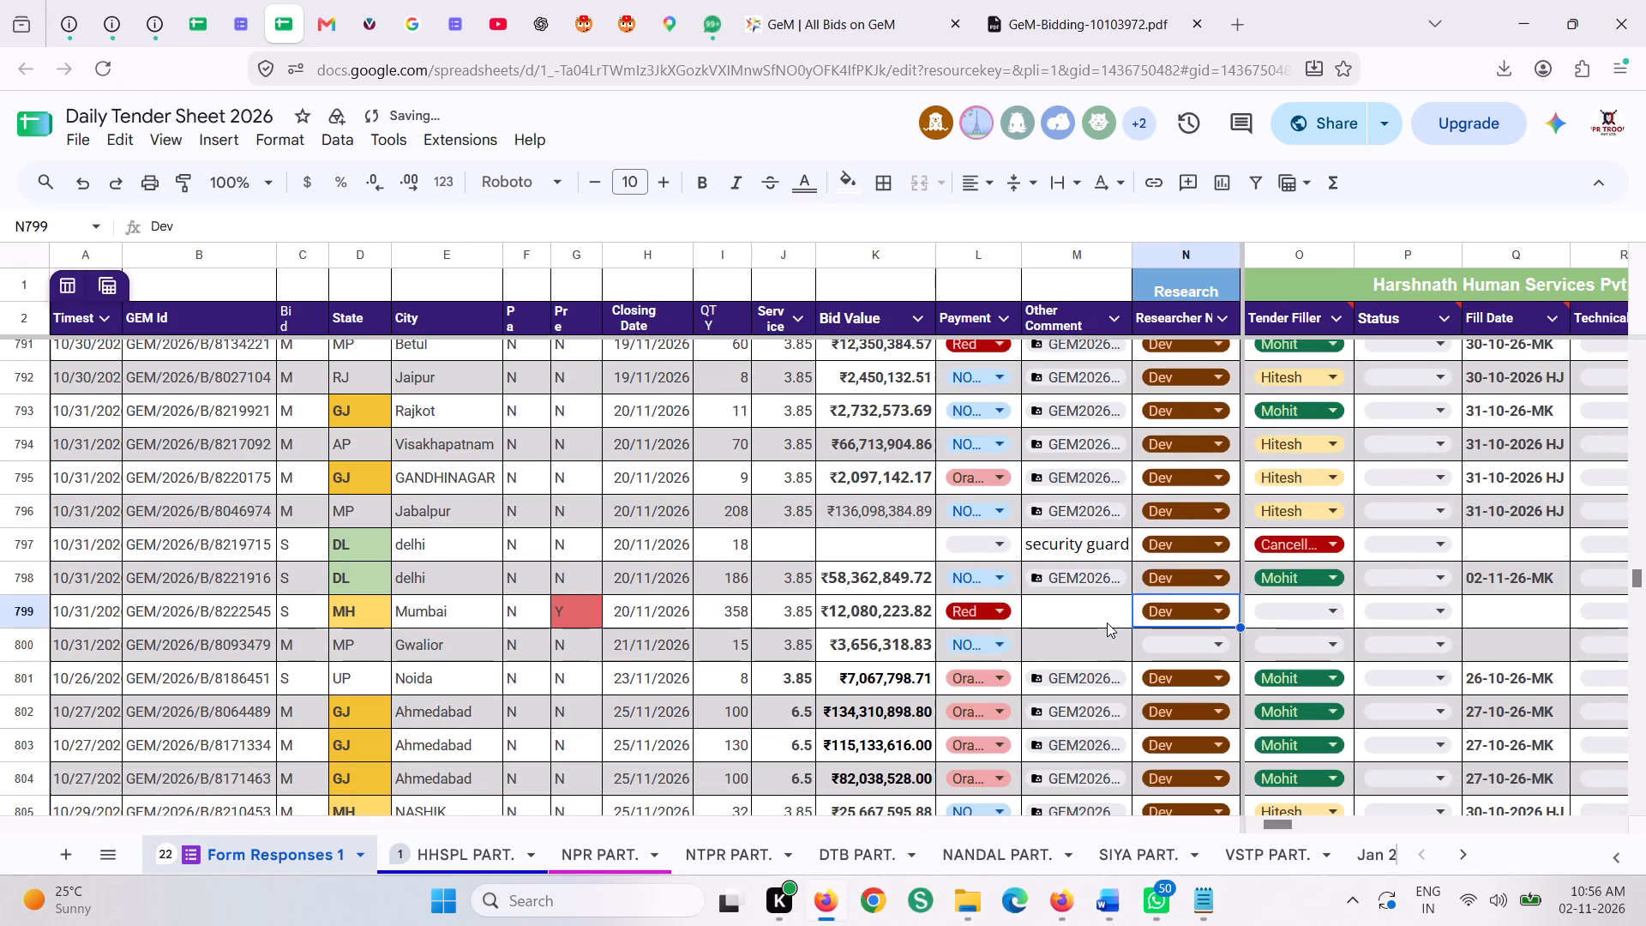
# Copy bid number GEM/2026/B/8222545 from the sheet, close the previous bid's PDF, search GeM for the number and open its bid document.
pyautogui.click(1107, 622)
pyautogui.press('Left')
pyautogui.press('Left')
pyautogui.press('Left')
pyautogui.press('Left')
pyautogui.press('Left')
pyautogui.press('Left')
pyautogui.press('Left')
pyautogui.press('Left')
pyautogui.press('Left')
pyautogui.press('Left')
pyautogui.press('Left')
pyautogui.press('Left')
pyautogui.press('Left')
pyautogui.press('Left')
pyautogui.press('Left')
pyautogui.press('Left')
pyautogui.press('Left')
pyautogui.press('Right')
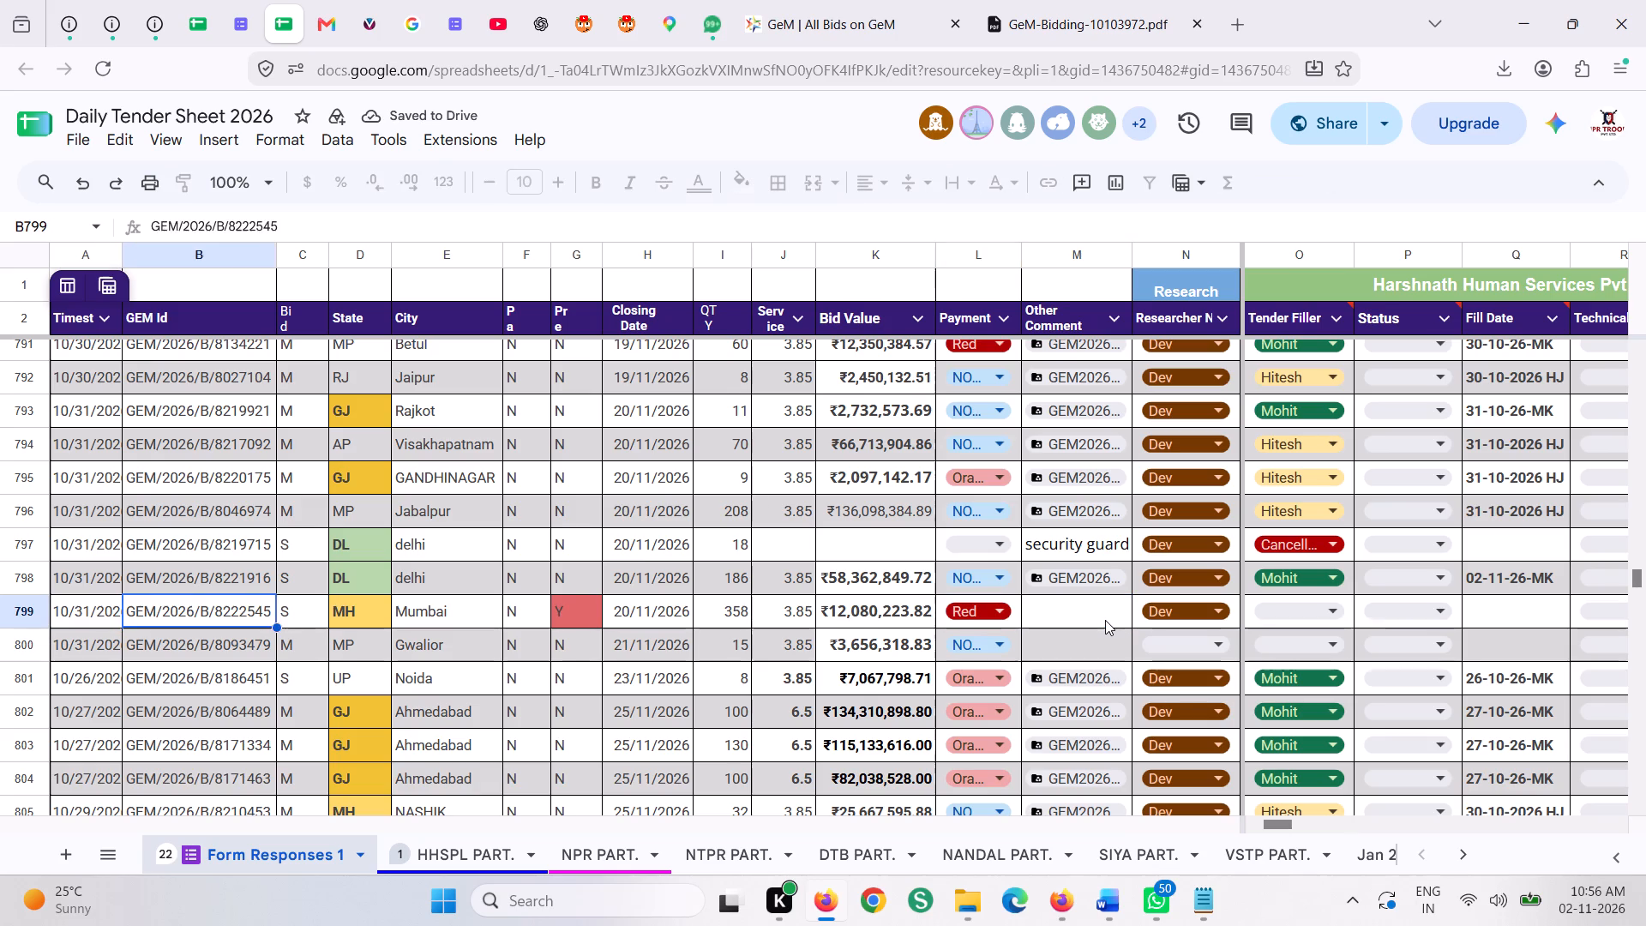
pyautogui.hotkey('ctrl', 'c')
pyautogui.press('Right')
pyautogui.press('Right')
pyautogui.press('Right')
pyautogui.press('Right')
pyautogui.press('Right')
pyautogui.press('Right')
pyautogui.press('Right')
pyautogui.press('Right')
pyautogui.press('Right')
pyautogui.press('Right')
pyautogui.press('Right')
pyautogui.press('Right')
pyautogui.press('Right')
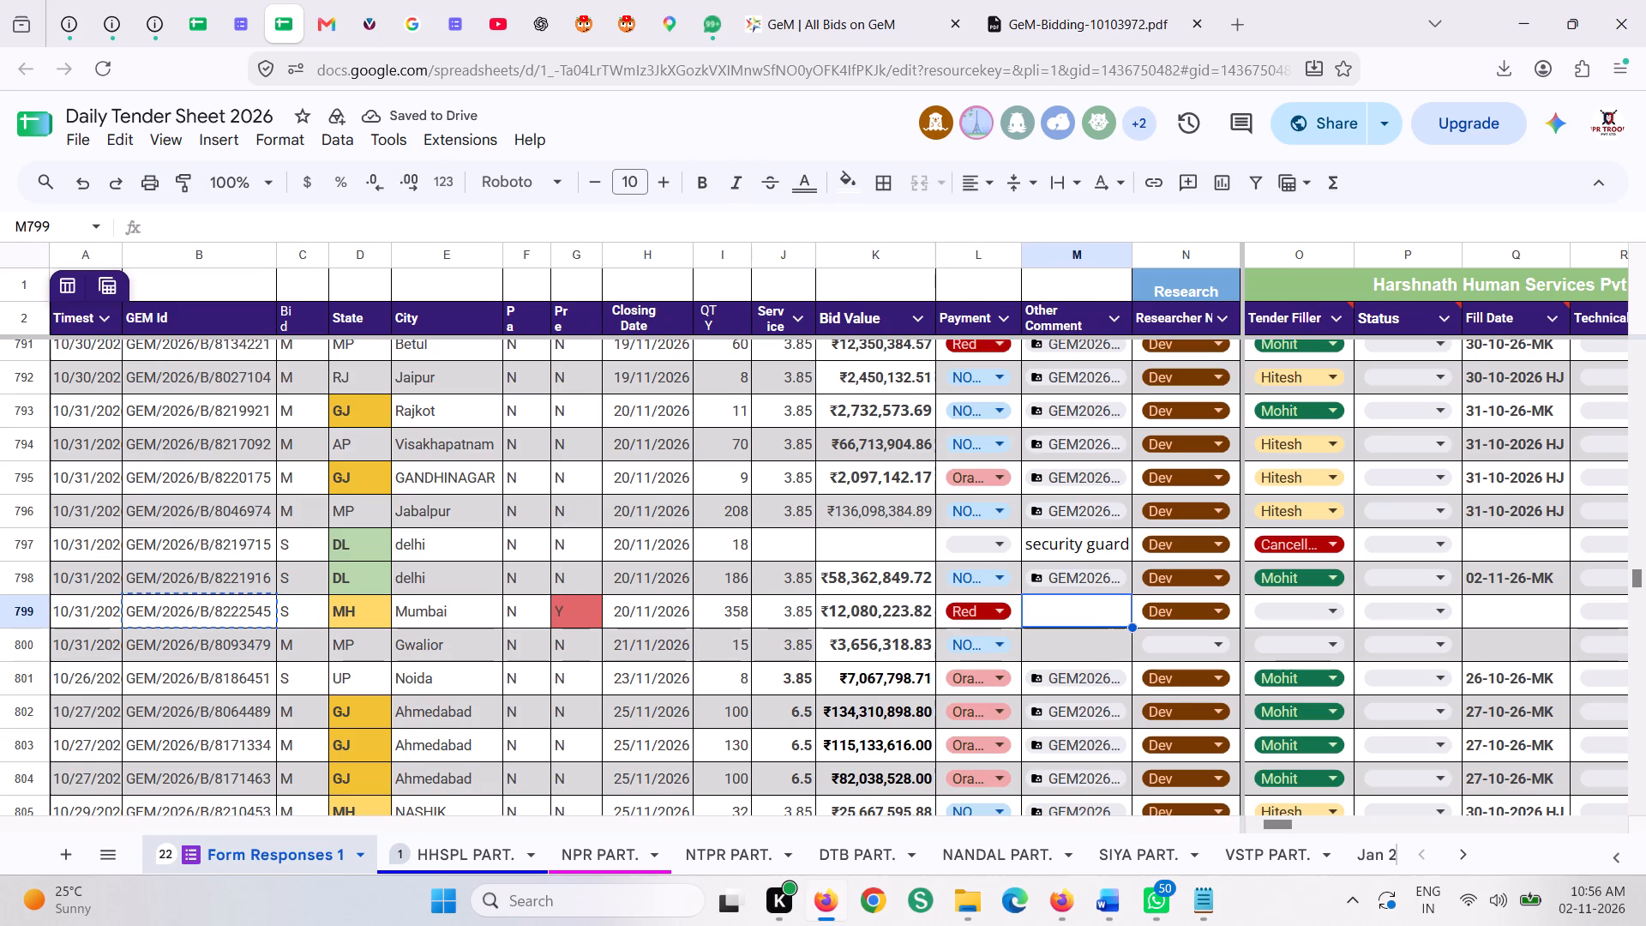
pyautogui.click(1108, 0)
pyautogui.click(1199, 22)
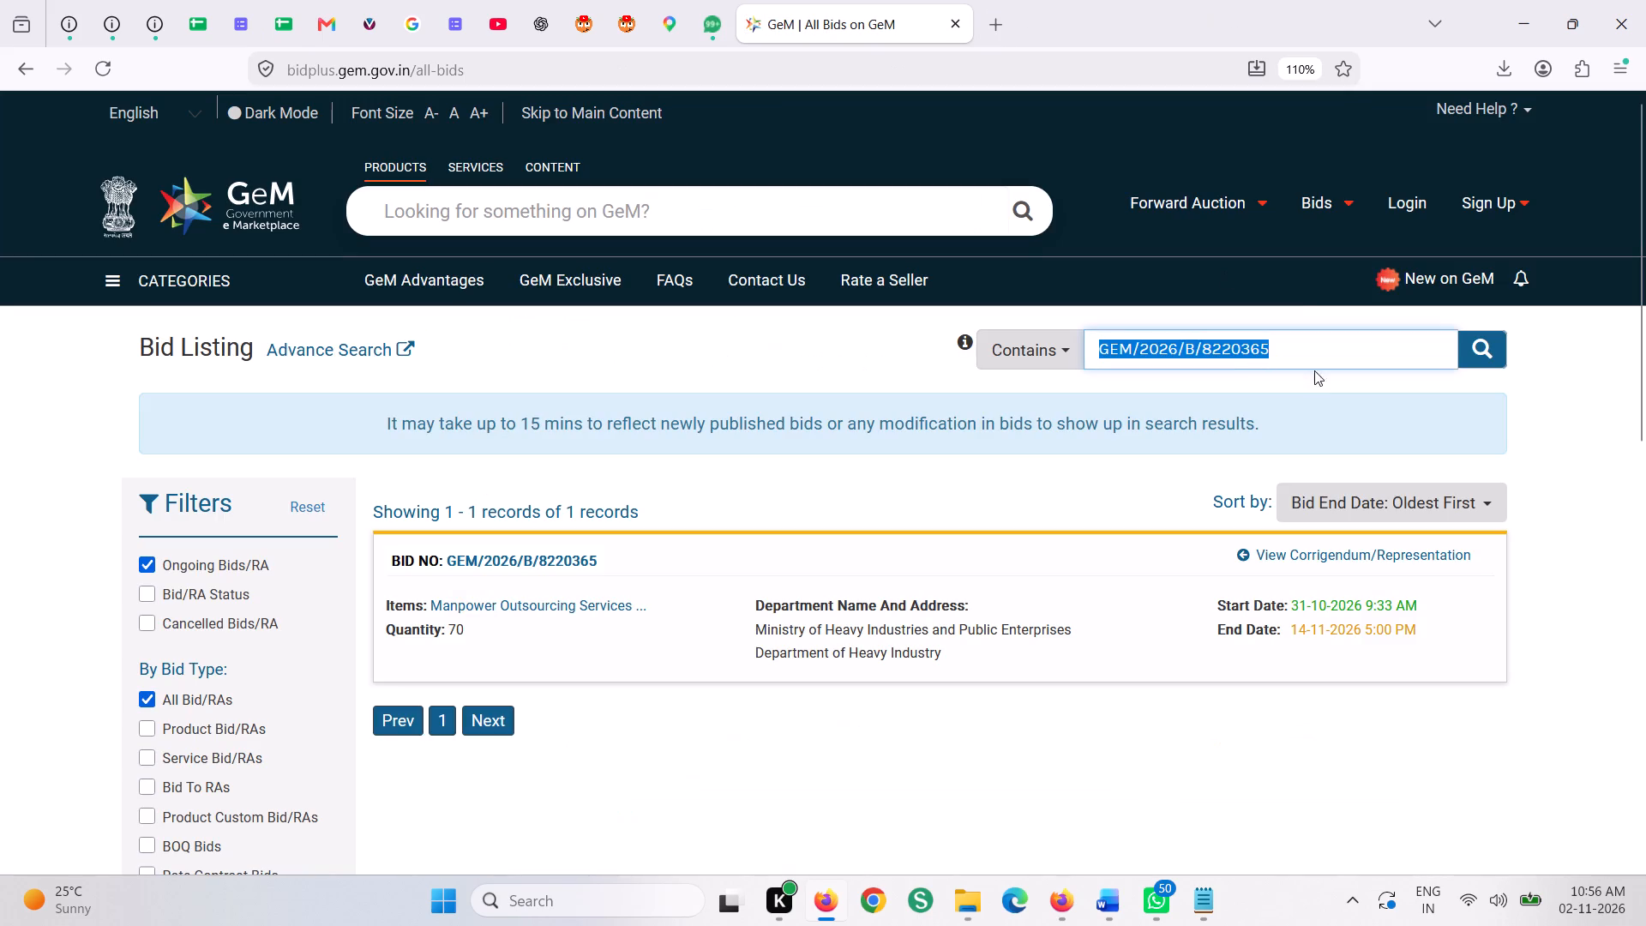
pyautogui.hotkey('ctrl', 'v')
pyautogui.press('Return')
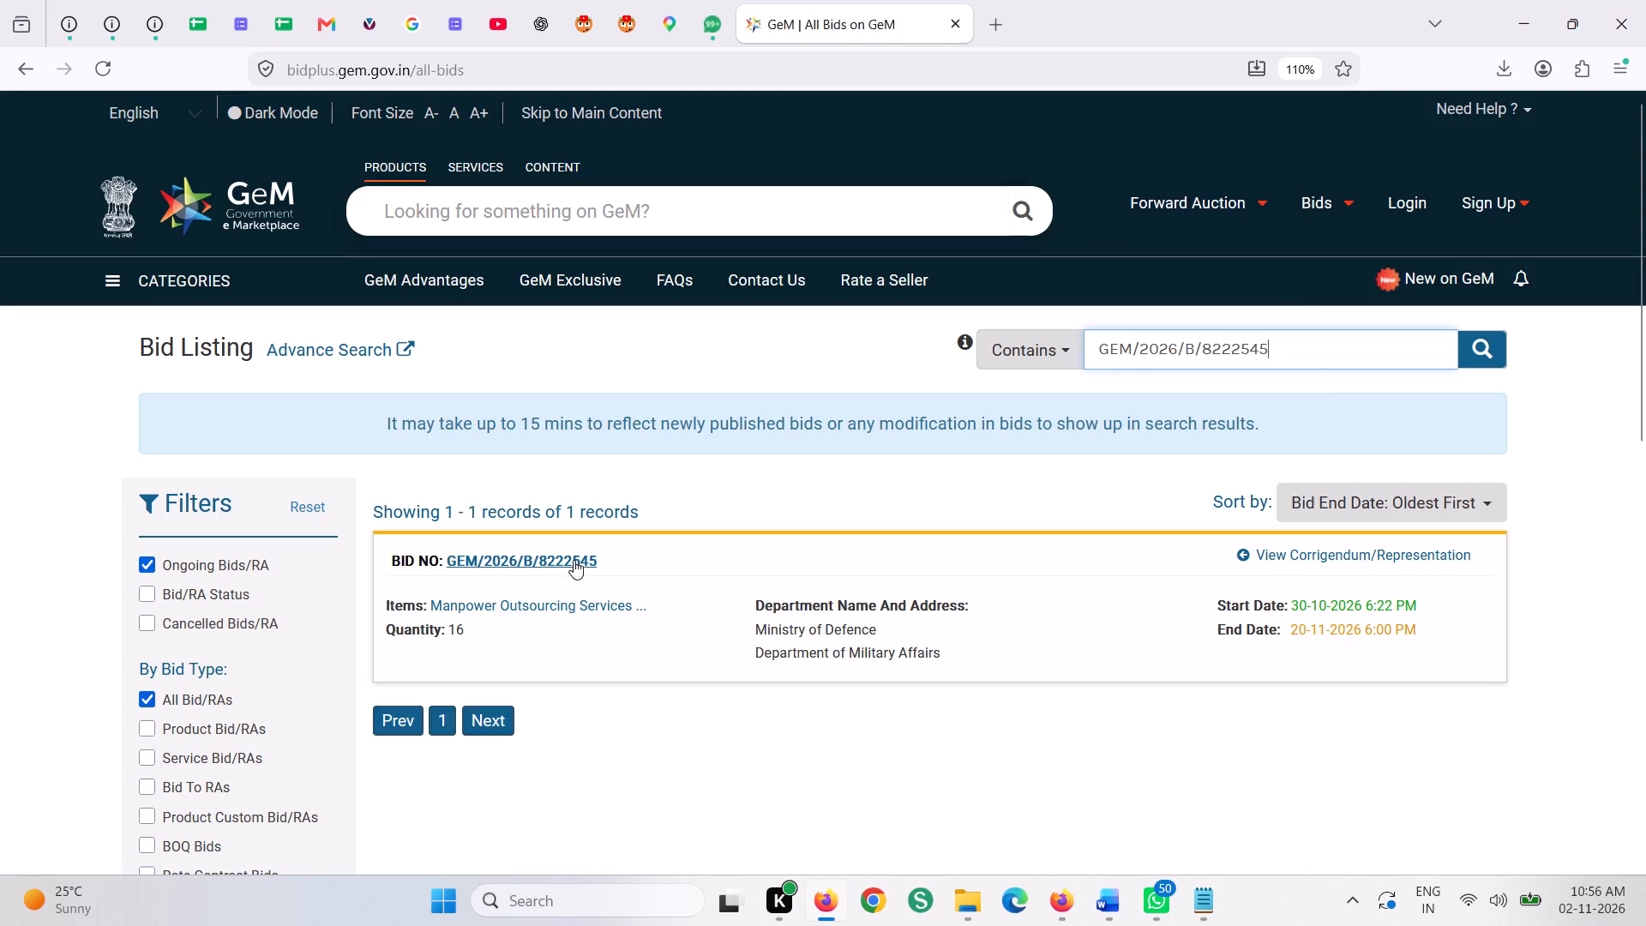
pyautogui.click(574, 560)
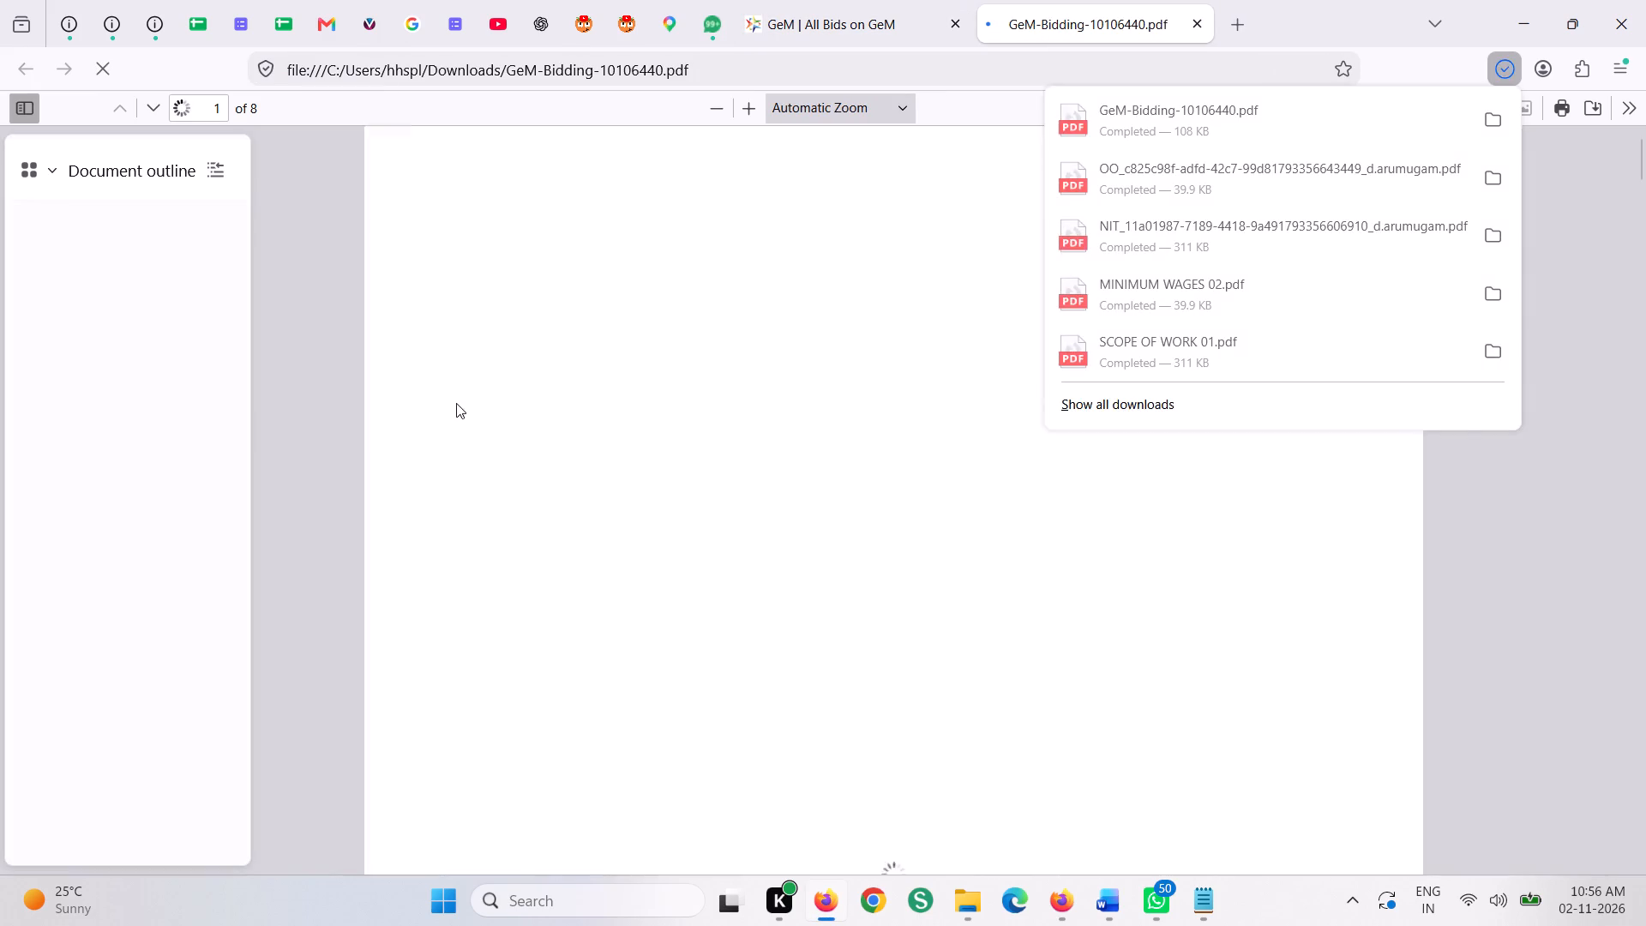
# Search the bid document for the words SECURITY, WATCH and CHOWKIDAR.
pyautogui.moveTo(456, 403); pyautogui.dragTo(464, 406)
pyautogui.scroll(-1, 758, 504)
pyautogui.click(929, 488)
pyautogui.hotkey('ctrl', 'f')
pyautogui.write('SECURITY')
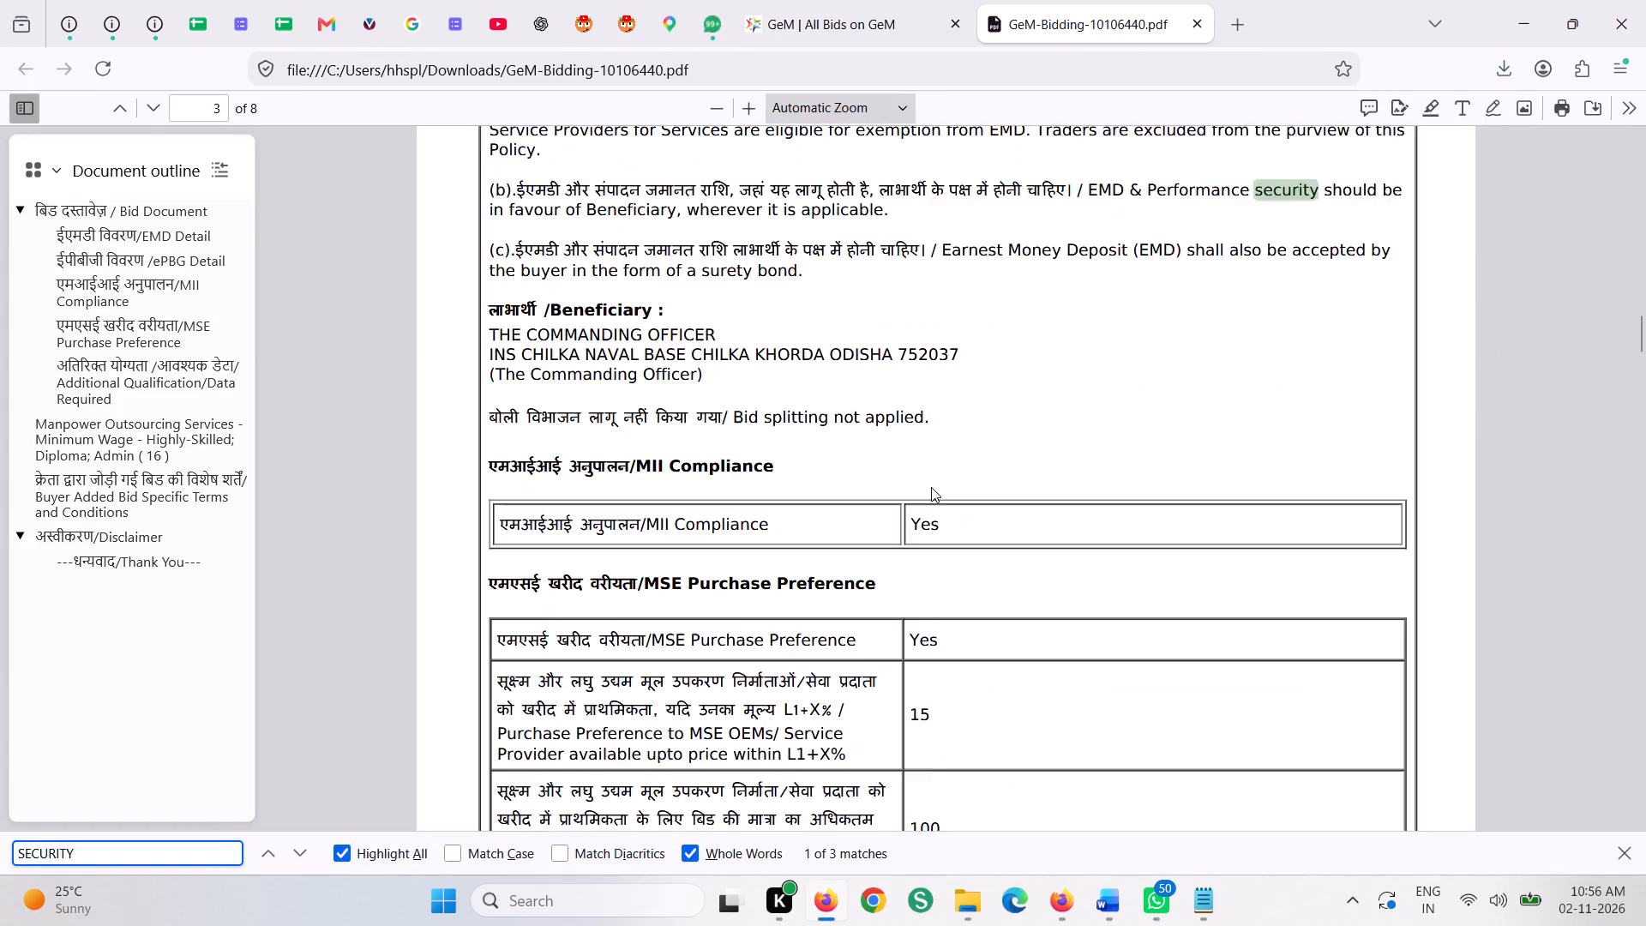
pyautogui.press('Return')
pyautogui.press('Return')
pyautogui.press('Return')
pyautogui.press('Return')
pyautogui.press('BackSpace')
pyautogui.press('BackSpace')
pyautogui.press('BackSpace')
pyautogui.press('BackSpace')
pyautogui.press('BackSpace')
pyautogui.press('BackSpace')
pyautogui.press('BackSpace')
pyautogui.press('BackSpace')
pyautogui.press('BackSpace')
pyautogui.press('BackSpace')
pyautogui.press('BackSpace')
pyautogui.press('BackSpace')
pyautogui.press('BackSpace')
pyautogui.press('BackSpace')
pyautogui.press('BackSpace')
pyautogui.press('BackSpace')
pyautogui.press('BackSpace')
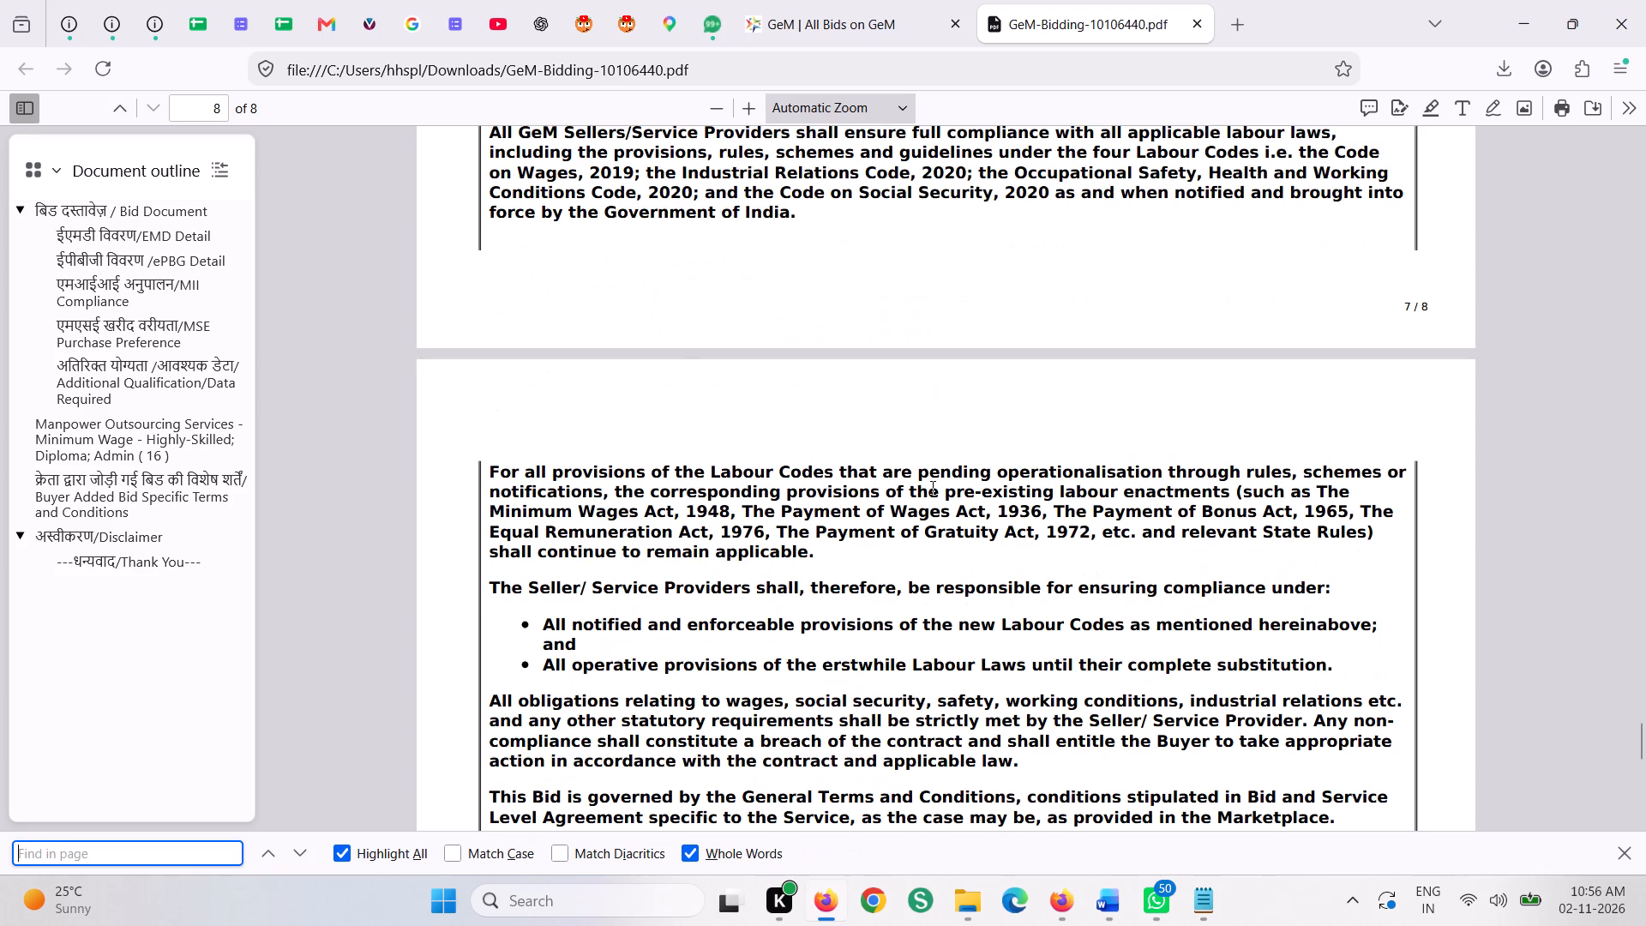
pyautogui.write('WATCH')
pyautogui.press('BackSpace')
pyautogui.press('BackSpace')
pyautogui.press('BackSpace')
pyautogui.press('BackSpace')
pyautogui.press('BackSpace')
pyautogui.press('BackSpace')
pyautogui.press('BackSpace')
pyautogui.press('BackSpace')
pyautogui.press('BackSpace')
pyautogui.press('BackSpace')
pyautogui.press('BackSpace')
pyautogui.press('BackSpace')
pyautogui.press('BackSpace')
pyautogui.press('BackSpace')
pyautogui.press('BackSpace')
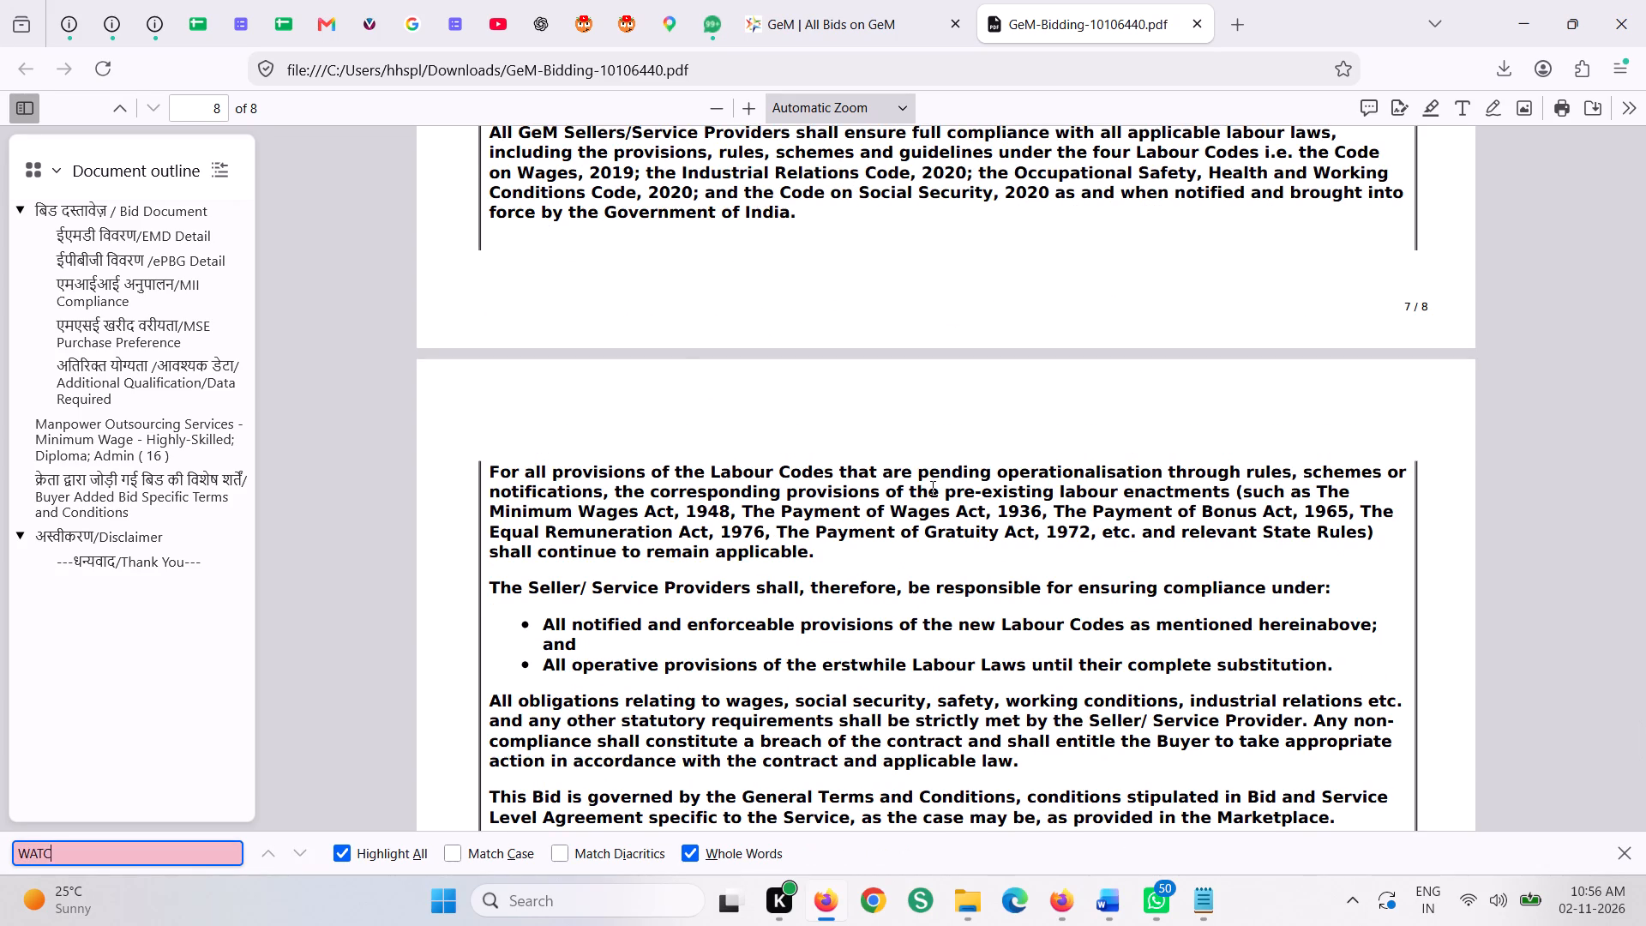
pyautogui.write('CHOWKIDAR')
pyautogui.press('BackSpace')
pyautogui.press('BackSpace')
pyautogui.press('BackSpace')
pyautogui.press('BackSpace')
pyautogui.press('BackSpace')
pyautogui.press('BackSpace')
pyautogui.press('BackSpace')
pyautogui.press('BackSpace')
pyautogui.press('BackSpace')
pyautogui.press('BackSpace')
pyautogui.press('BackSpace')
pyautogui.press('BackSpace')
pyautogui.press('BackSpace')
pyautogui.press('BackSpace')
pyautogui.press('BackSpace')
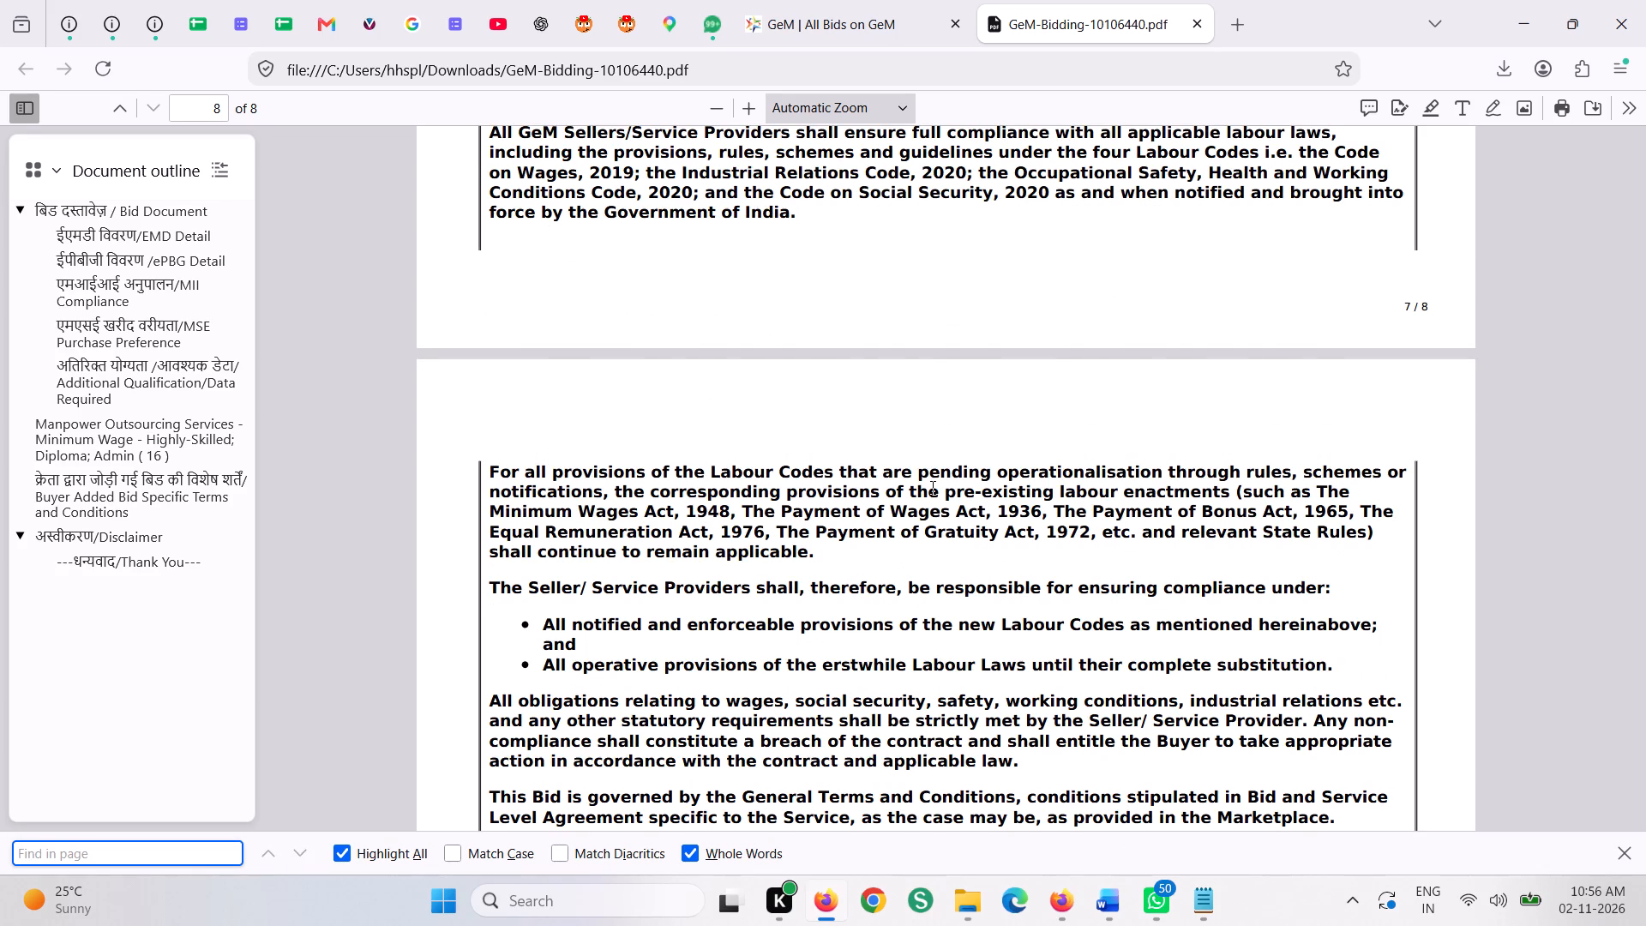
# Open the Scope of work & Job description attachment 1793362798.pdf from the bid document's additional qualification section.
pyautogui.scroll(15, 931, 487)
pyautogui.scroll(-2, 845, 457)
pyautogui.scroll(-1, 944, 437)
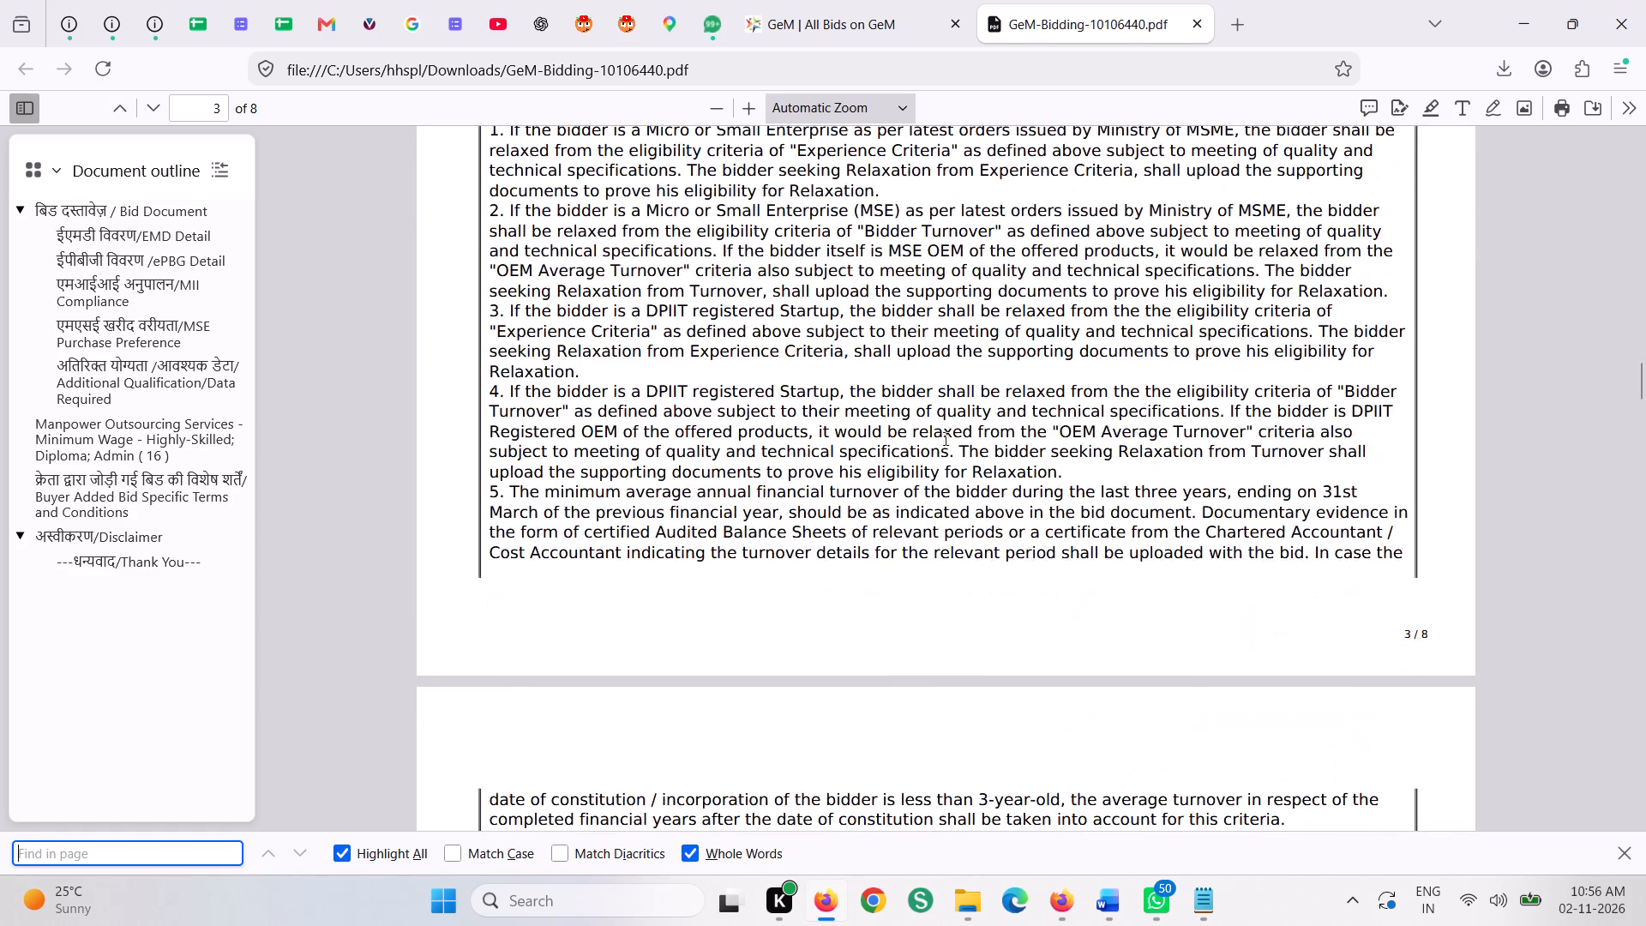
pyautogui.scroll(-1, 842, 478)
pyautogui.click(876, 369)
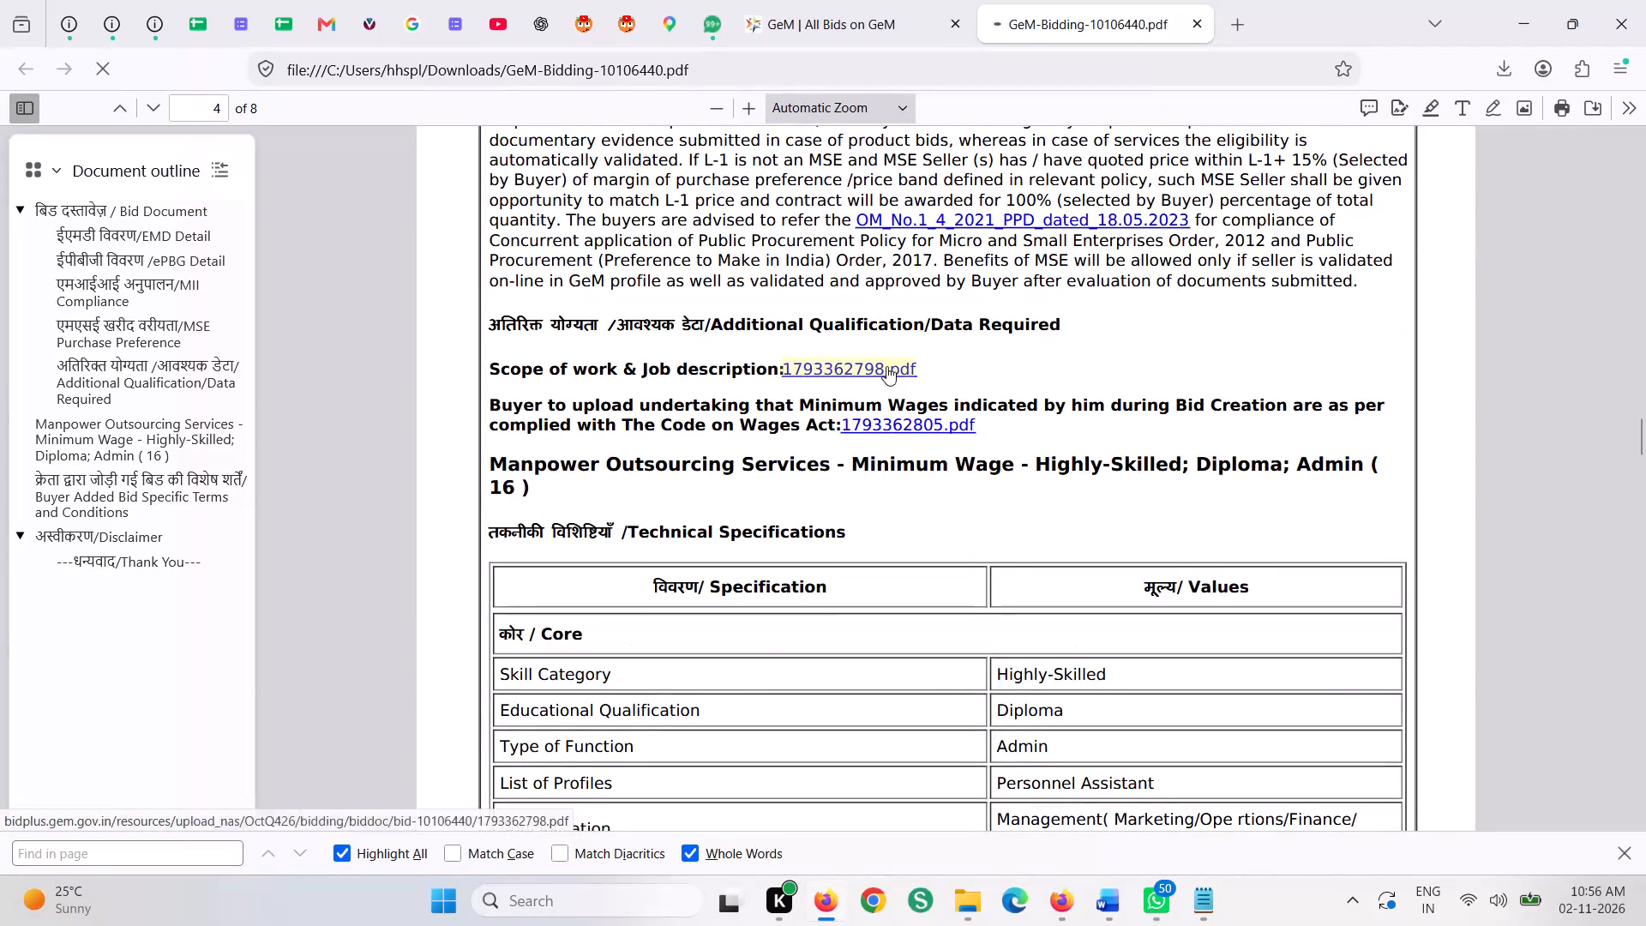
pyautogui.click(676, 449)
# Examine the scope document's eligibility criteria and documents-to-be-submitted table on page 17, checking it against the bid's sheet row and GeM listing.
pyautogui.scroll(1, 899, 451)
pyautogui.scroll(-2, 898, 452)
pyautogui.scroll(-20, 898, 452)
pyautogui.scroll(-4, 898, 452)
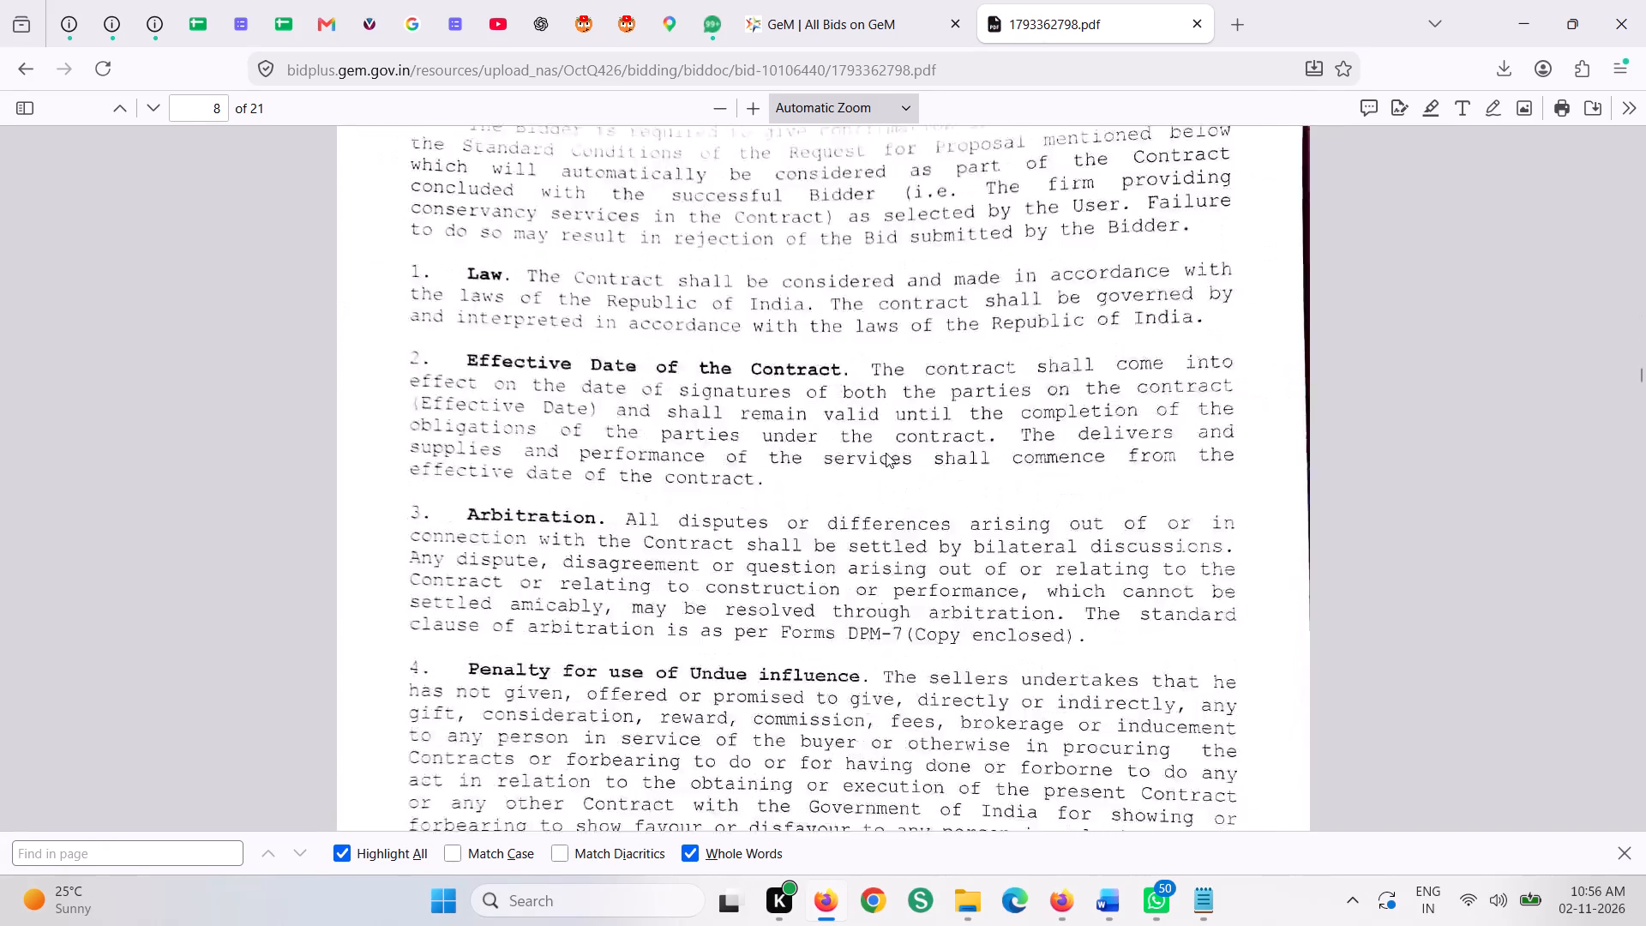
pyautogui.scroll(-20, 886, 453)
pyautogui.scroll(-8, 886, 453)
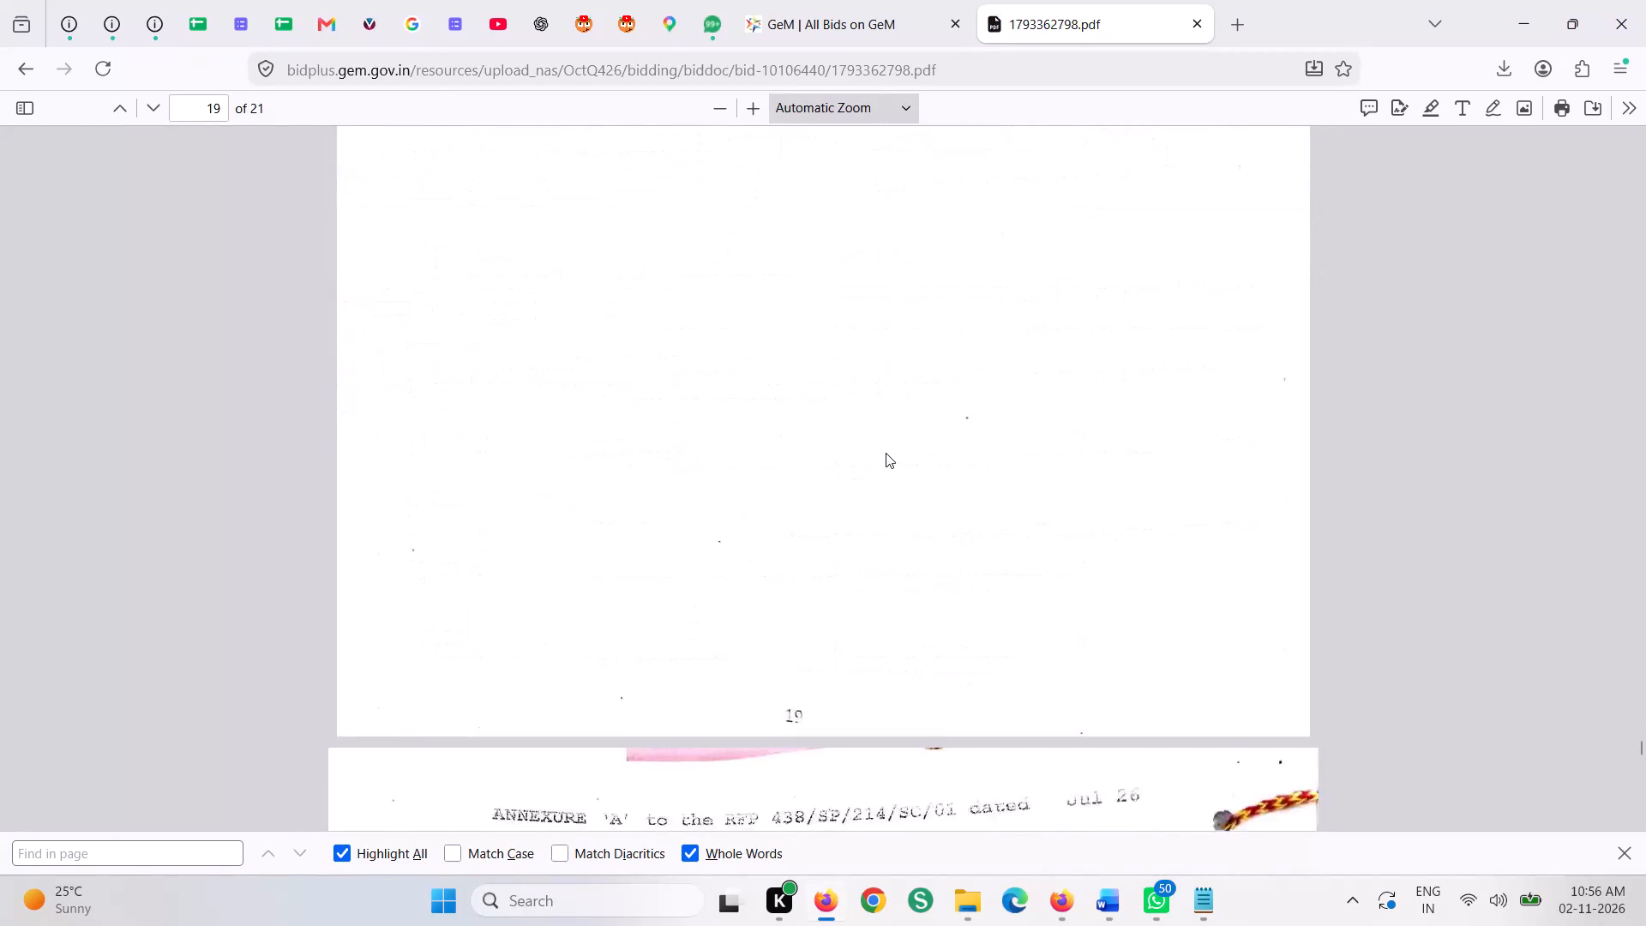
pyautogui.scroll(7, 886, 453)
pyautogui.scroll(-1, 886, 453)
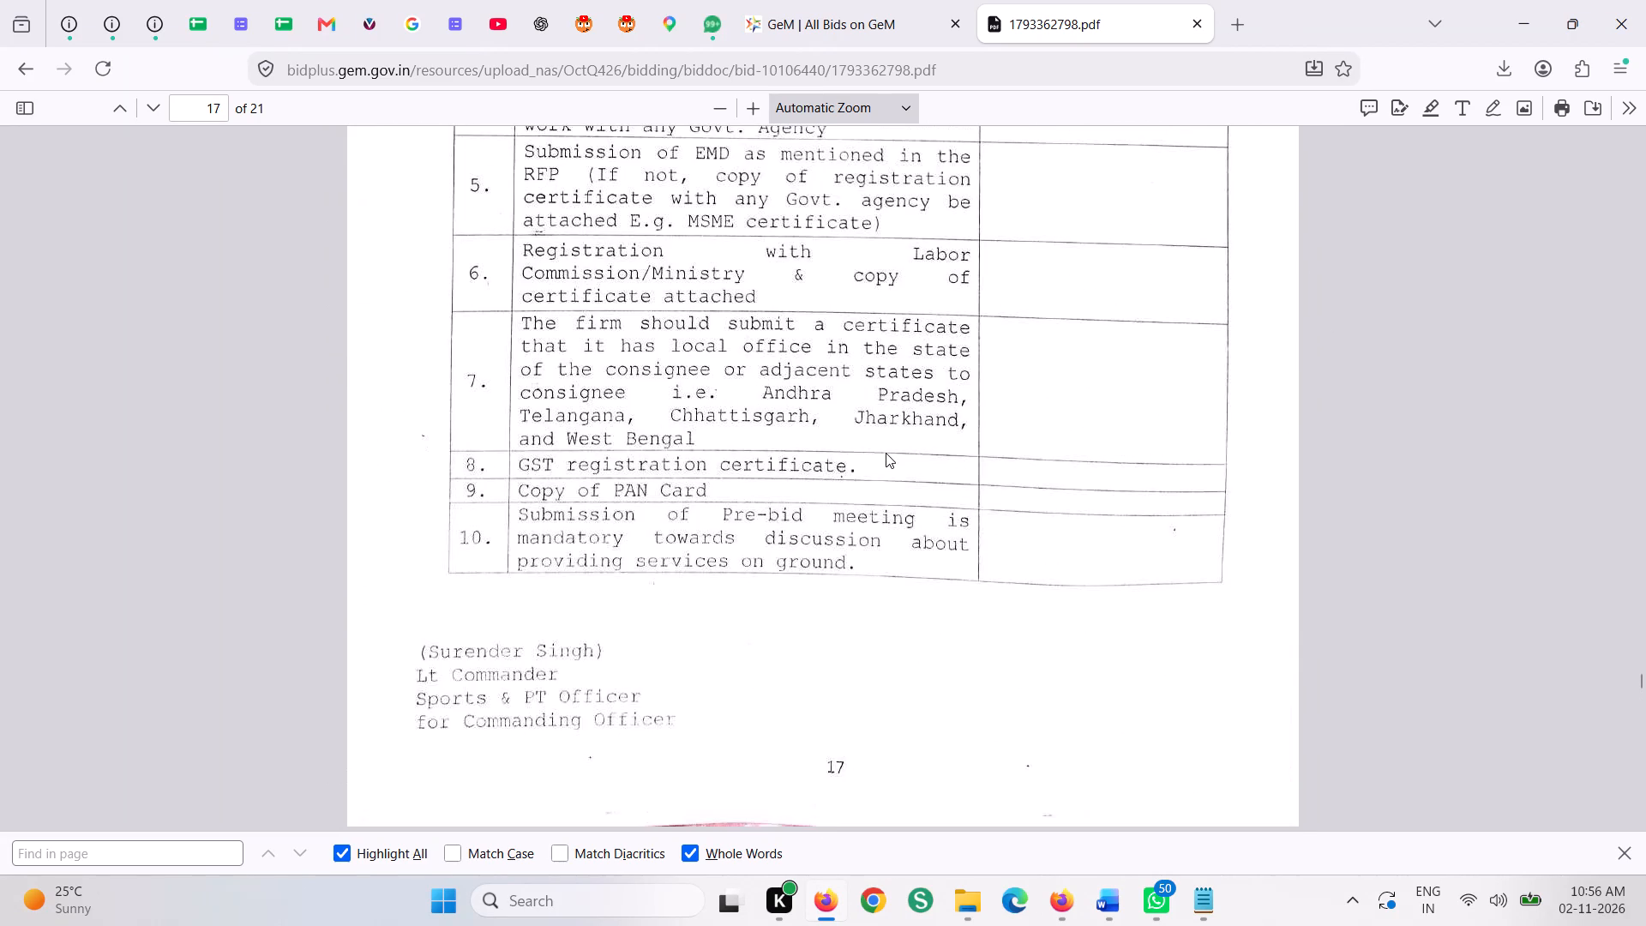
pyautogui.scroll(1, 886, 453)
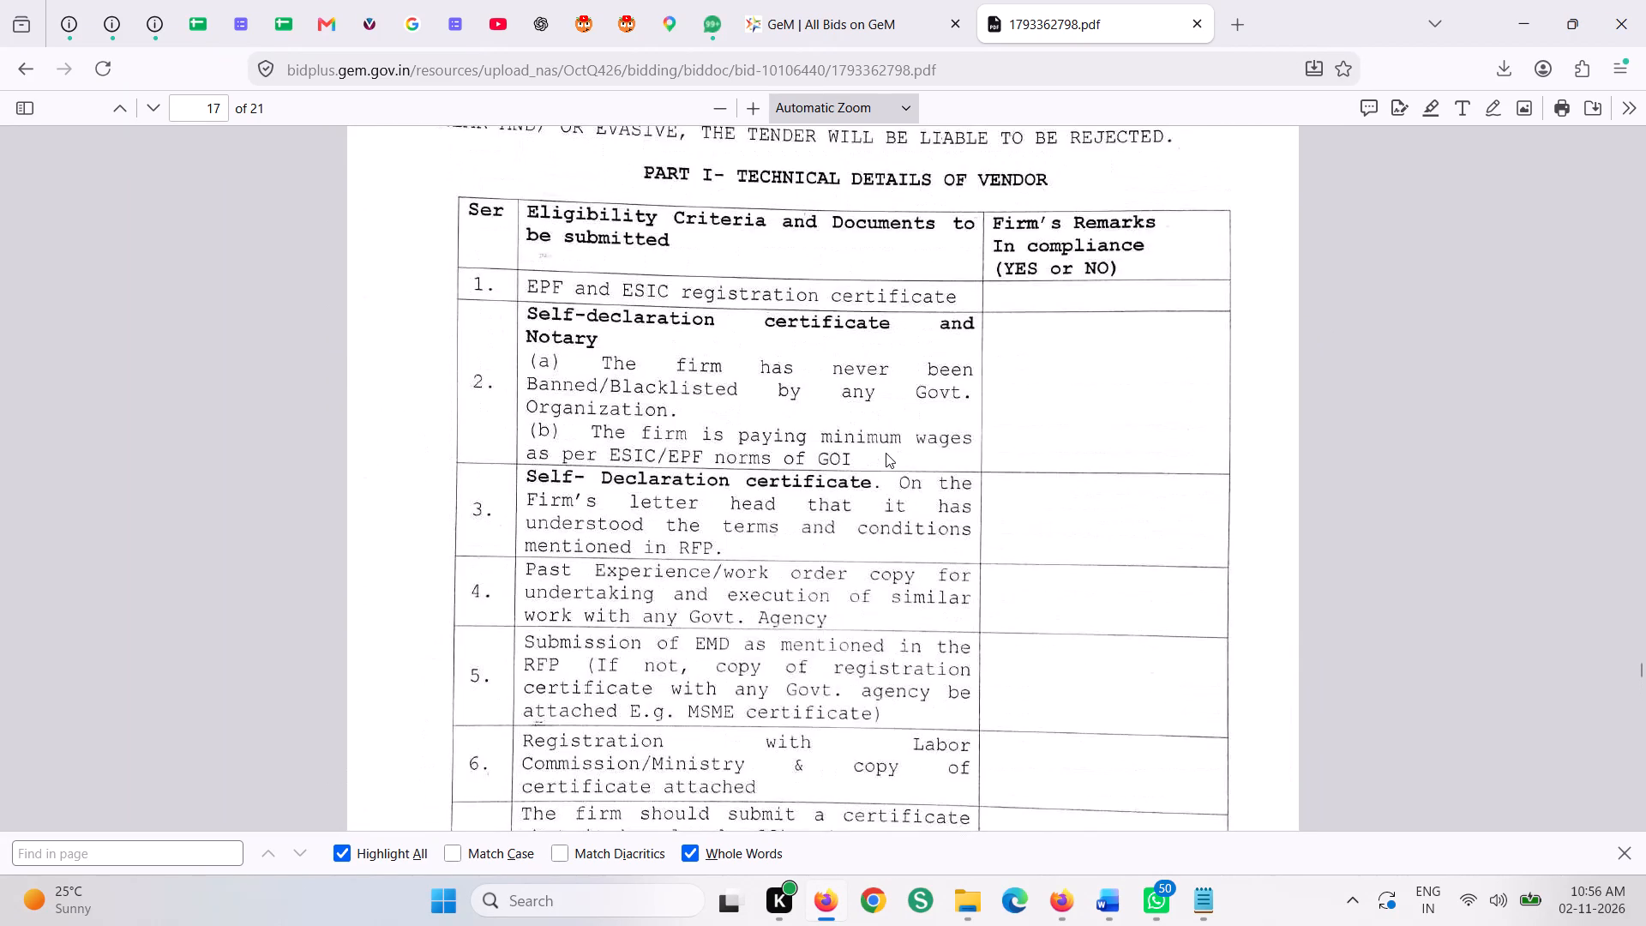
pyautogui.scroll(-1, 886, 453)
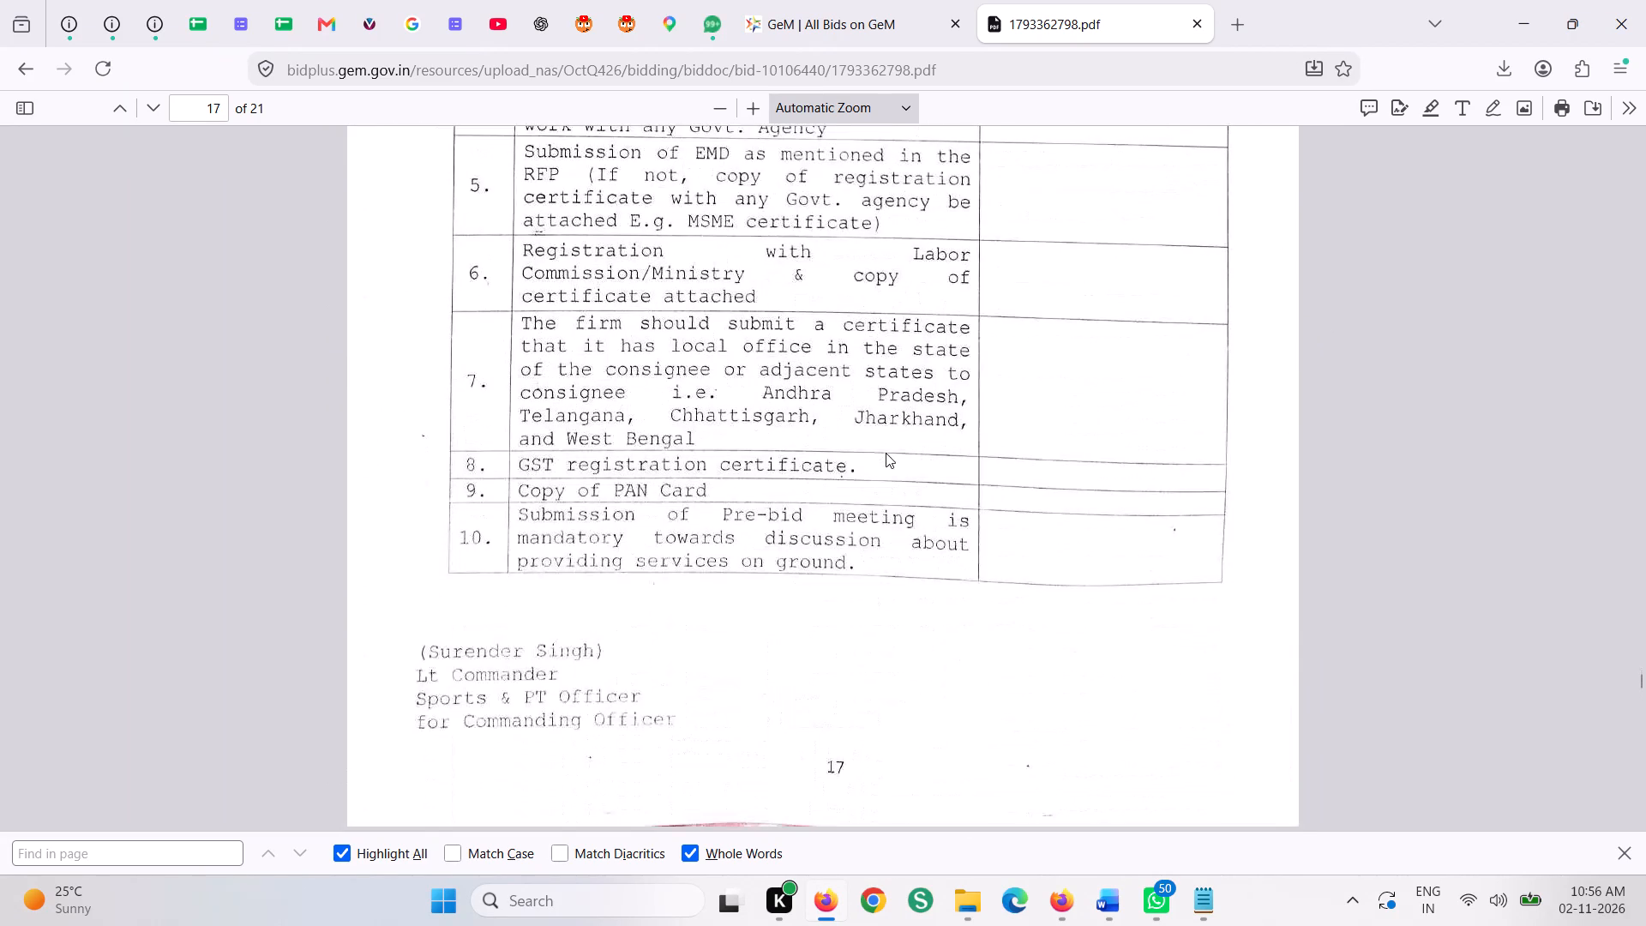
pyautogui.click(282, 31)
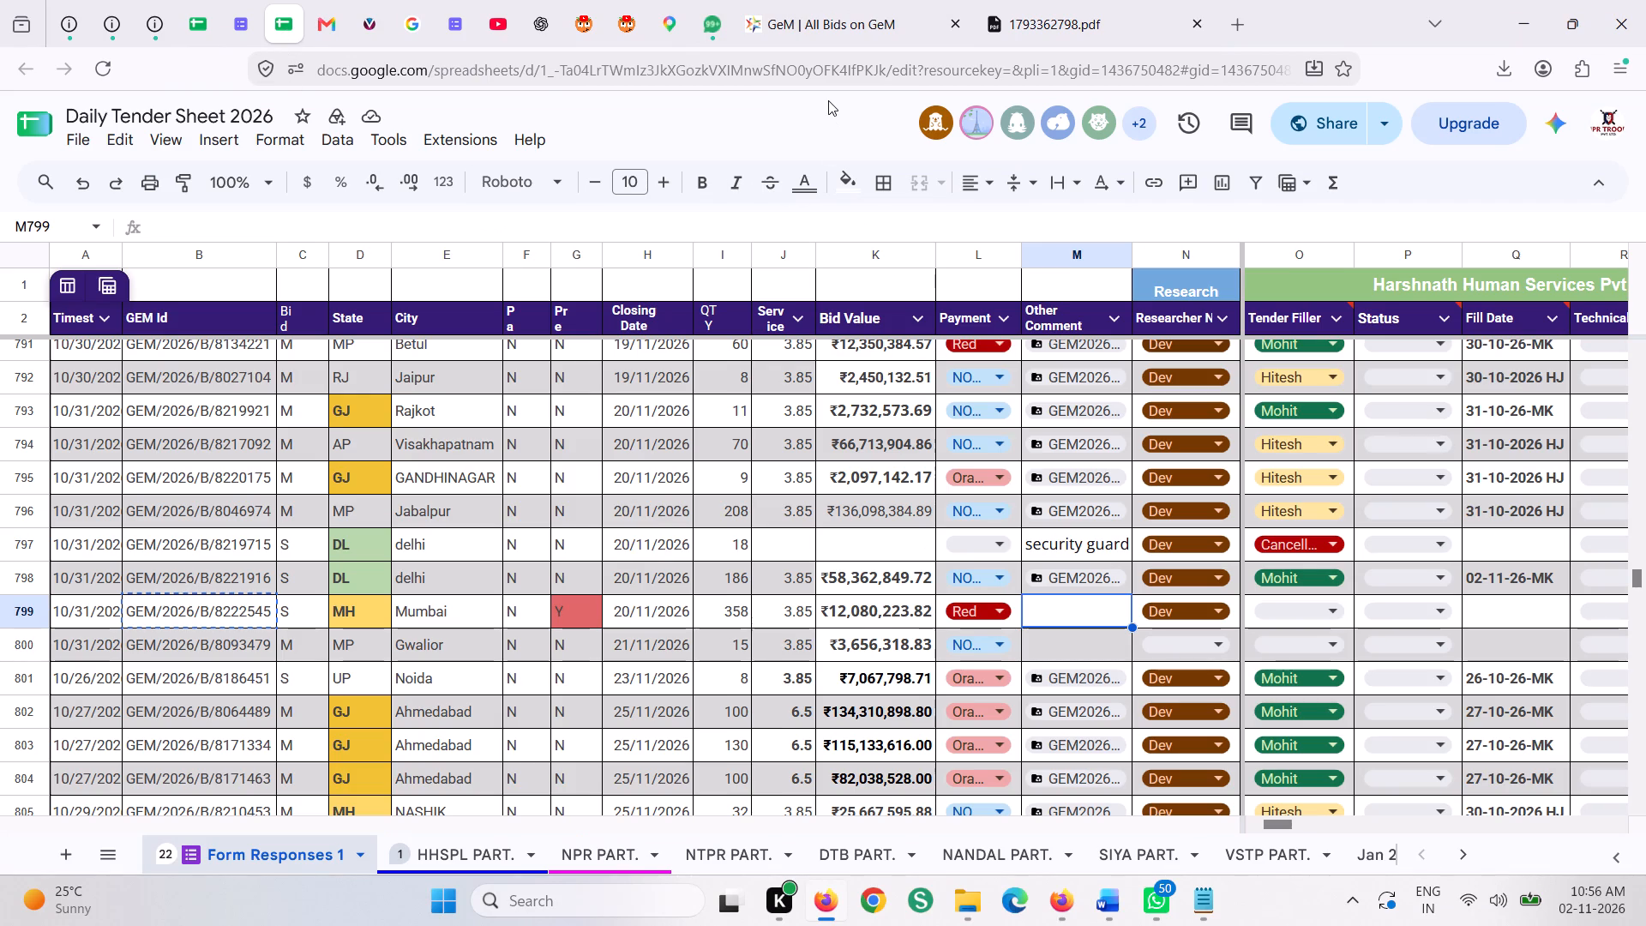
pyautogui.click(887, 0)
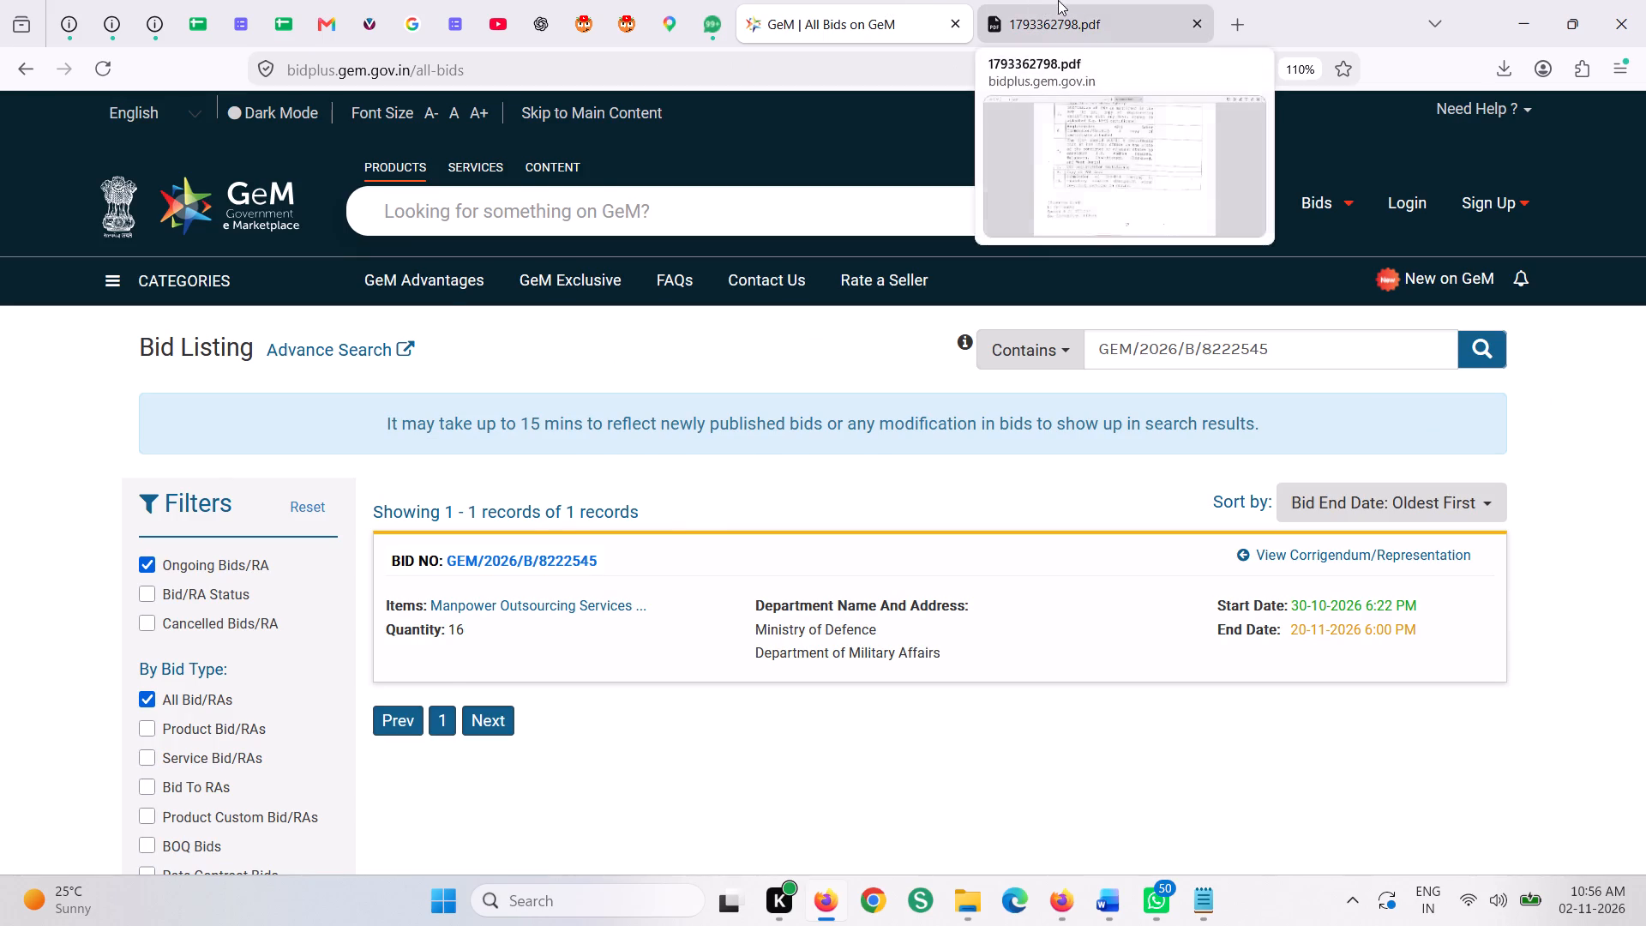
pyautogui.click(1084, 0)
pyautogui.scroll(2, 983, 243)
pyautogui.scroll(-1, 980, 250)
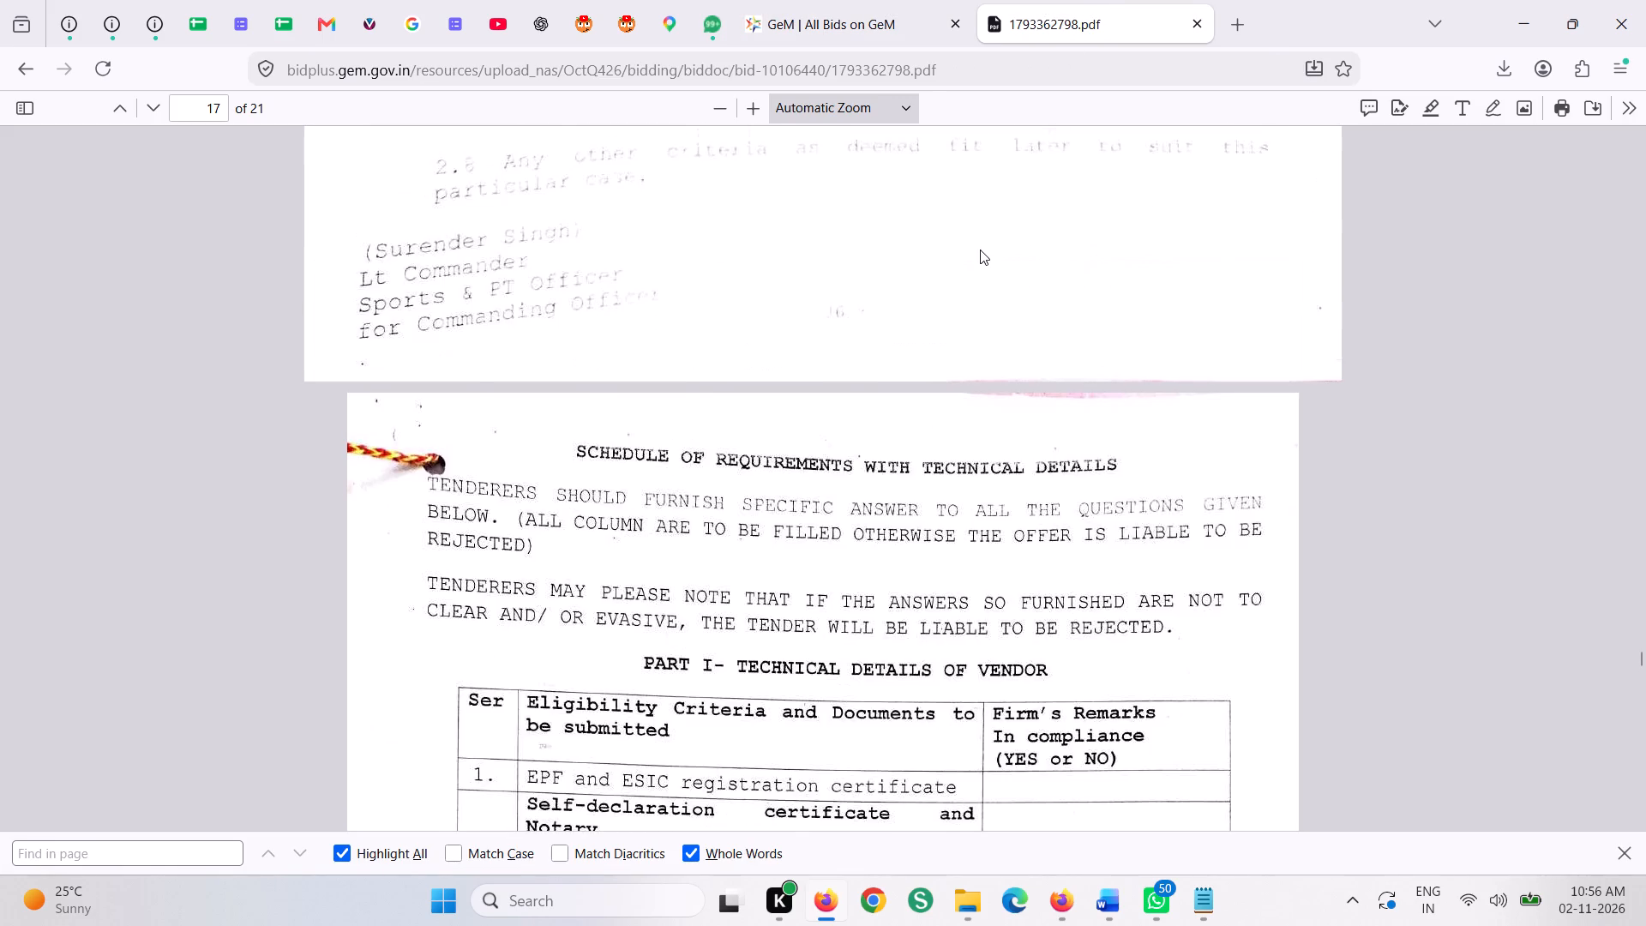
pyautogui.scroll(-1, 980, 250)
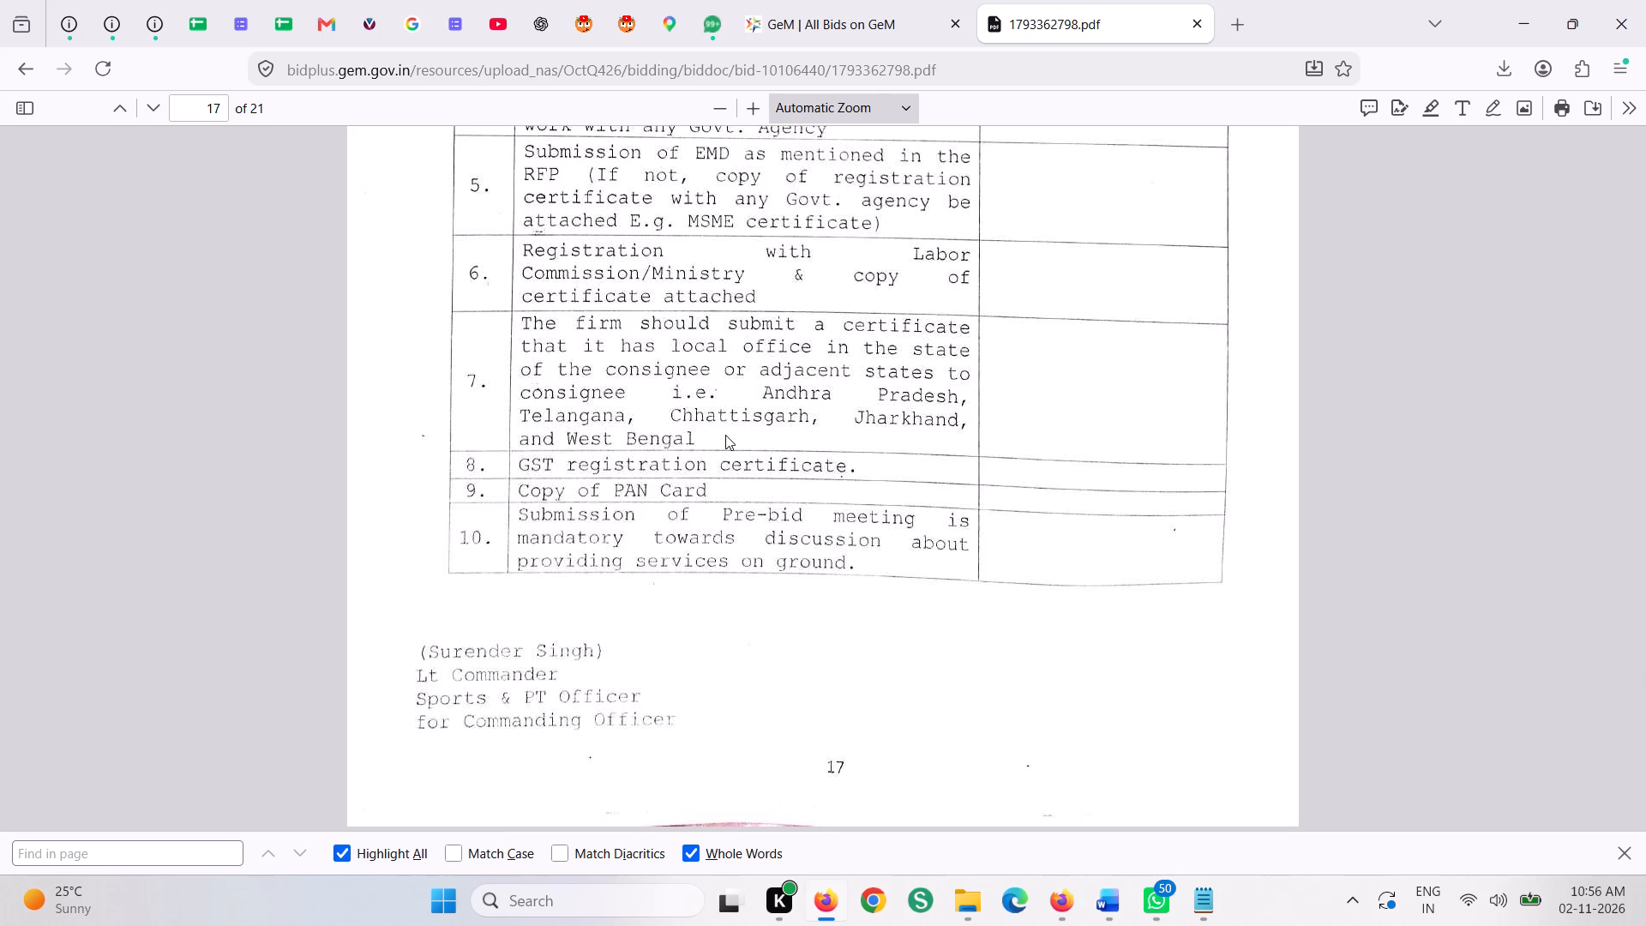
# Capture the local office clause, item 7 of the eligibility table, as an image and run a Google image search on it.
pyautogui.hotkey('ctrl', 'shift', 's')
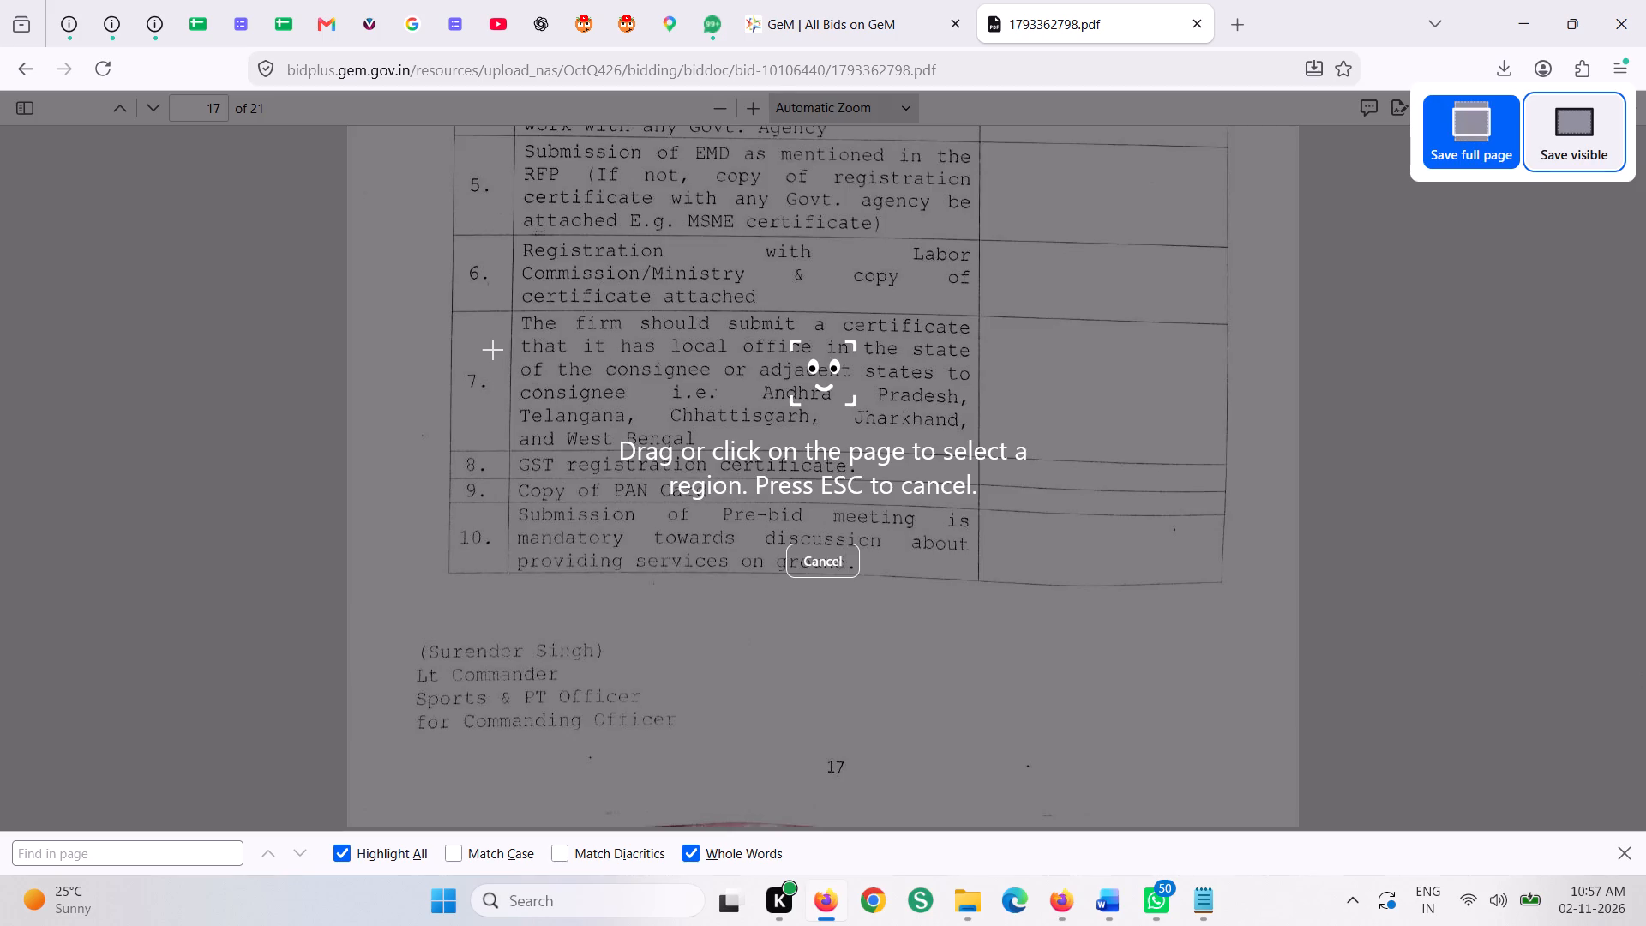
pyautogui.moveTo(497, 348); pyautogui.dragTo(993, 459)
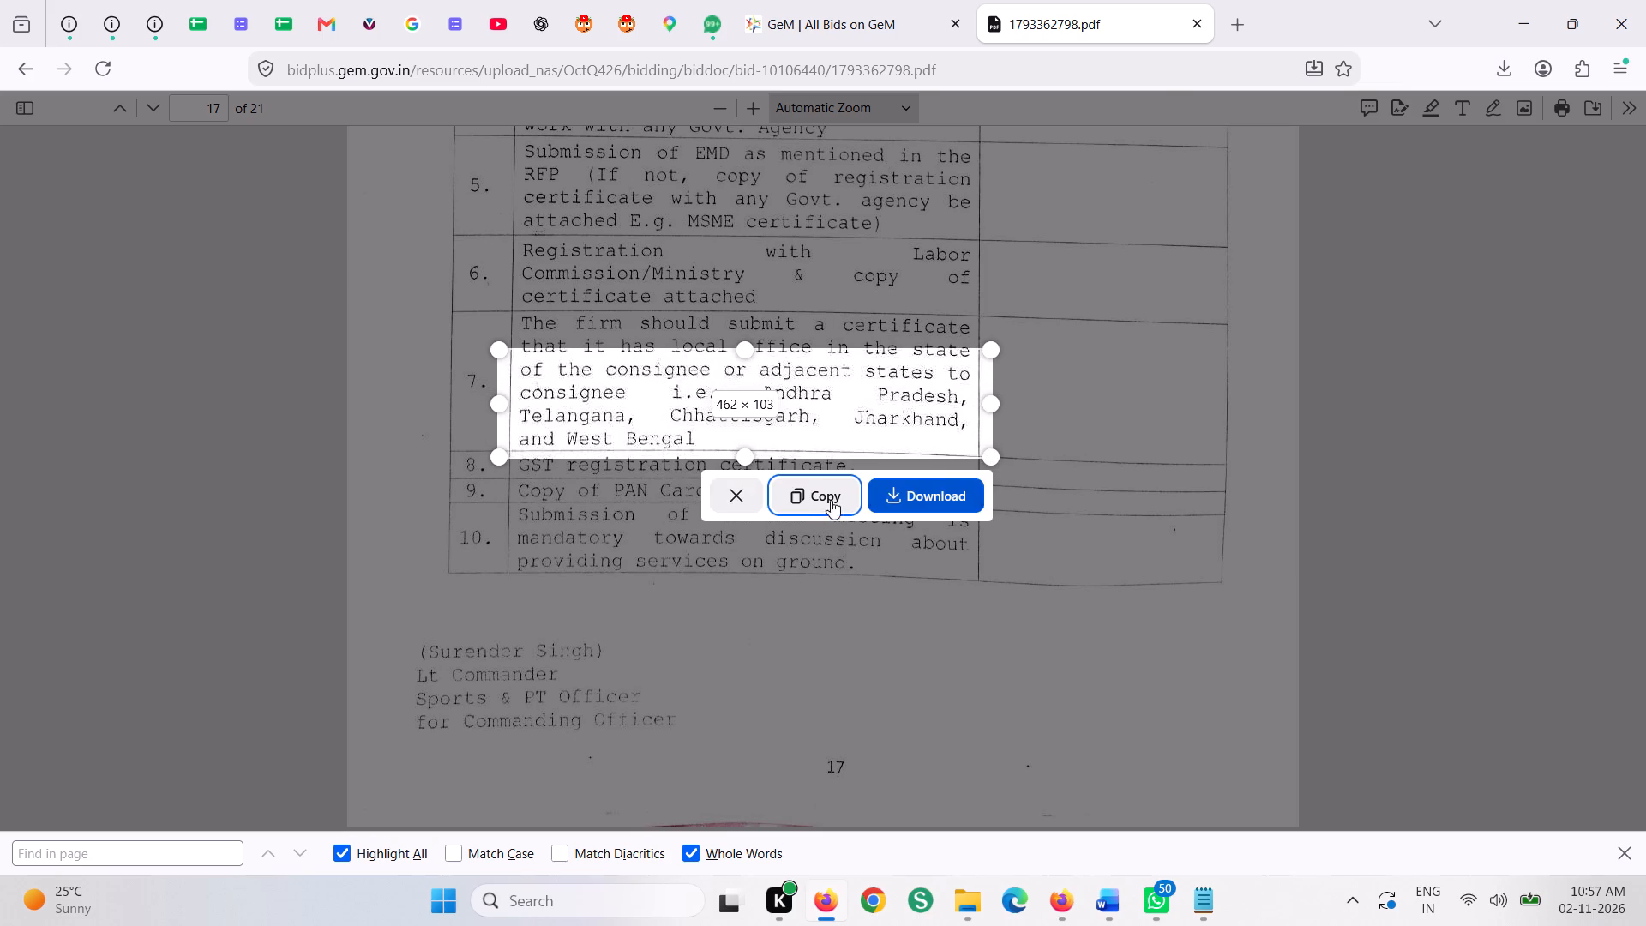
pyautogui.click(819, 496)
pyautogui.click(424, 27)
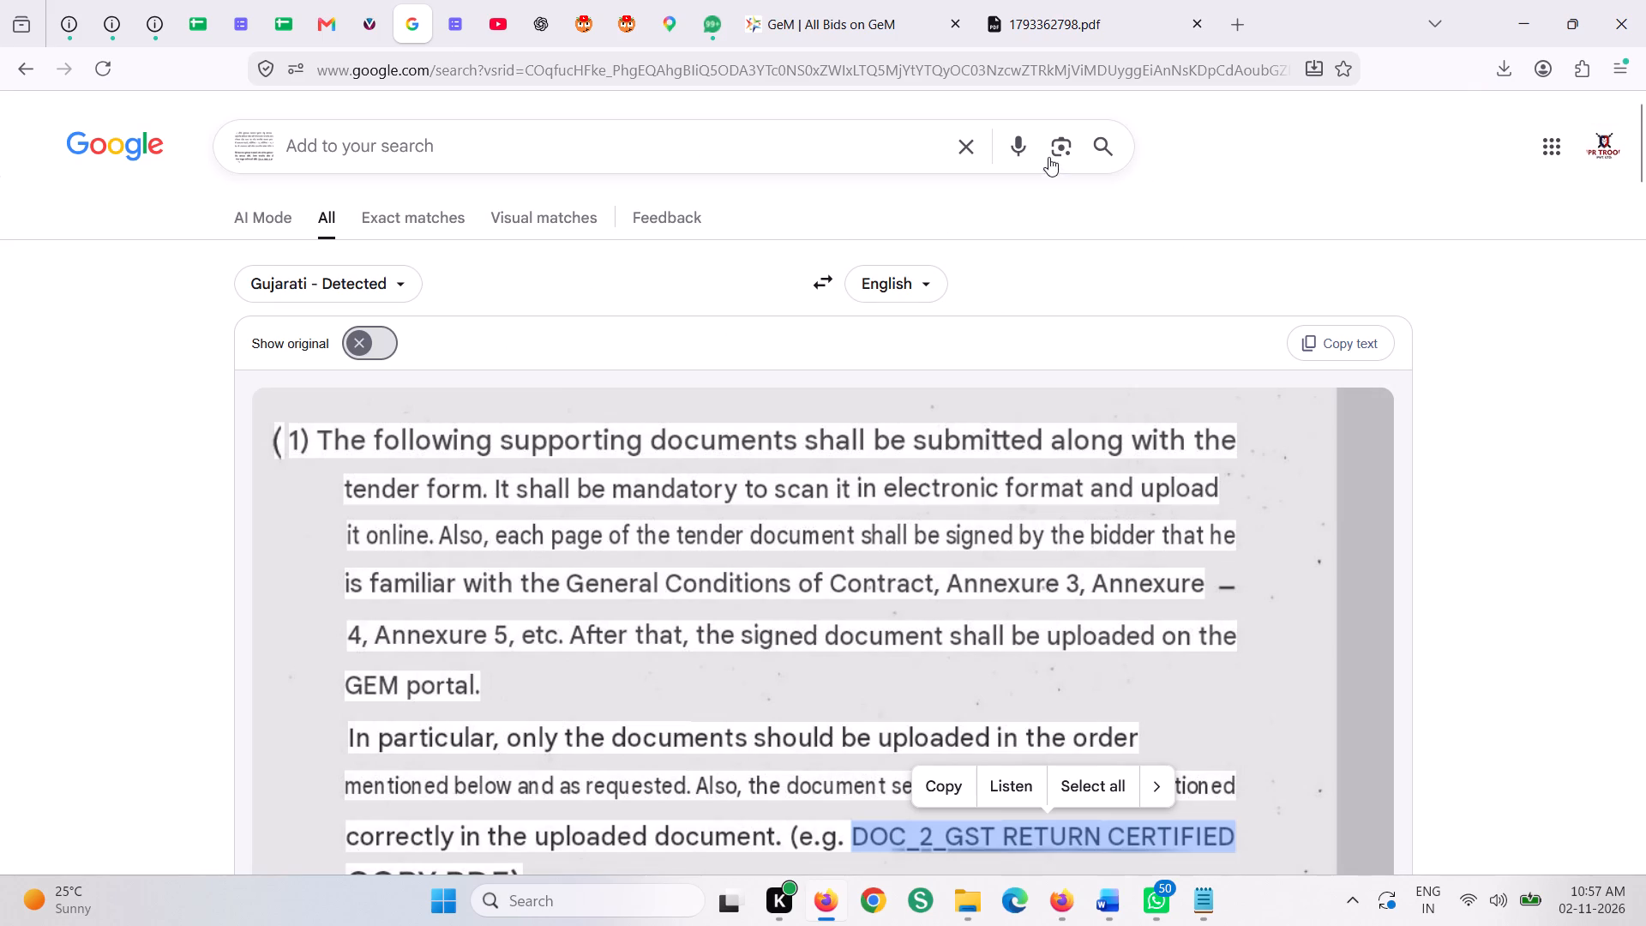
pyautogui.click(1057, 147)
pyautogui.click(858, 431)
pyautogui.hotkey('ctrl', 'v')
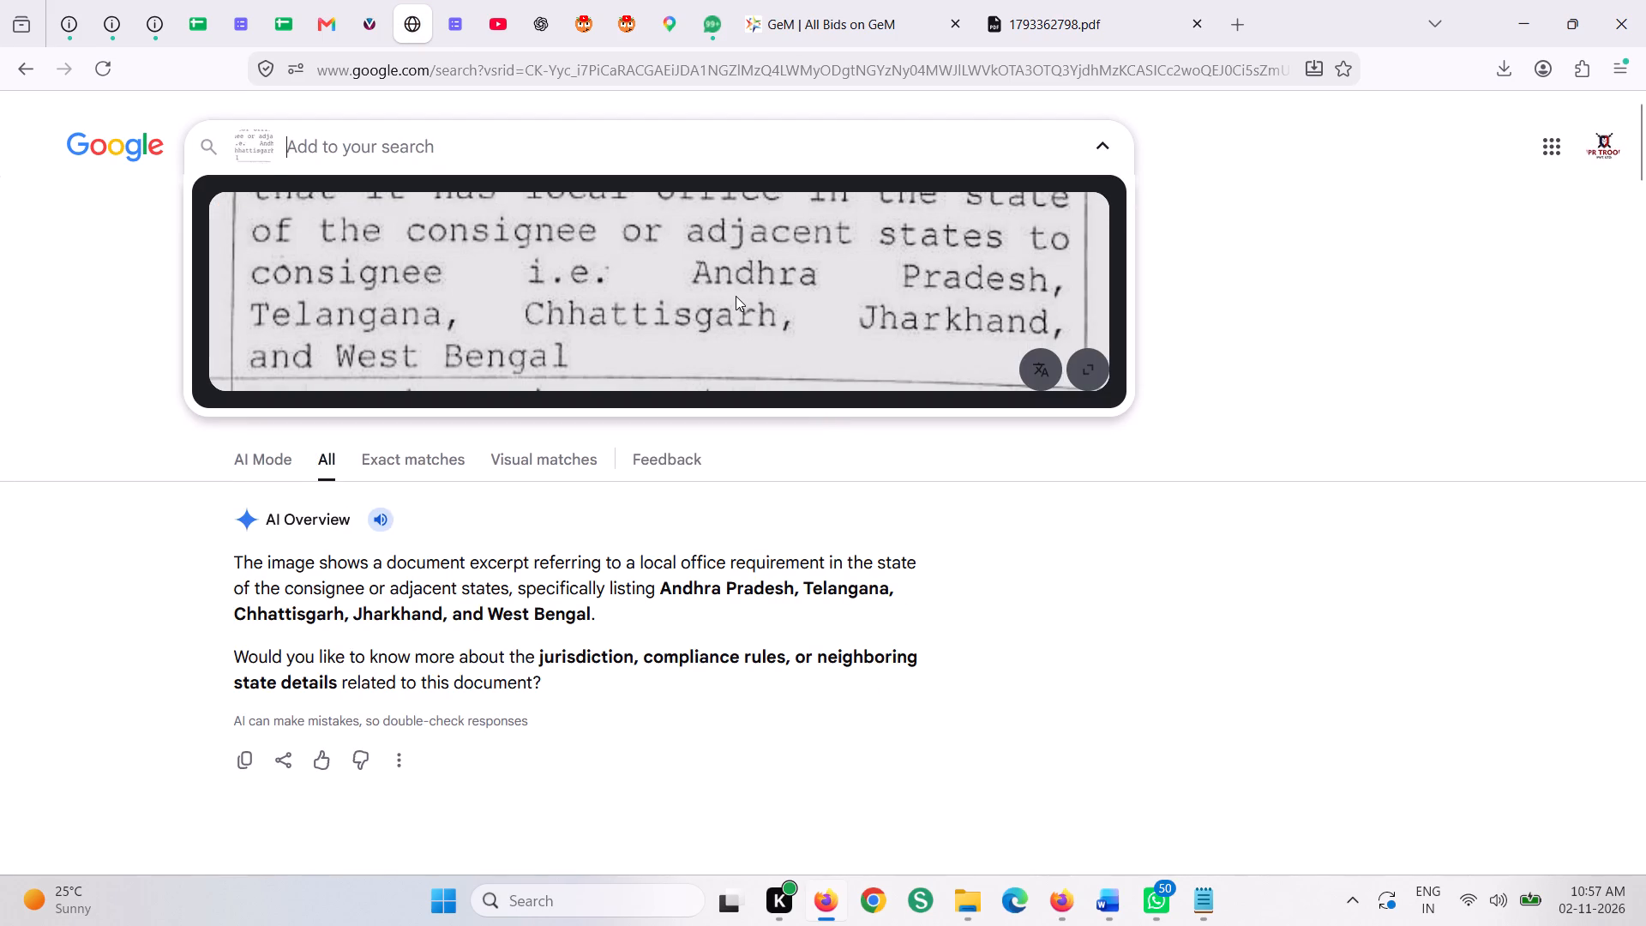
# Recheck the clause in the scope PDF and select the words Chhattisgarh, Jharkhand in the image search's recognised text.
pyautogui.click(1075, 6)
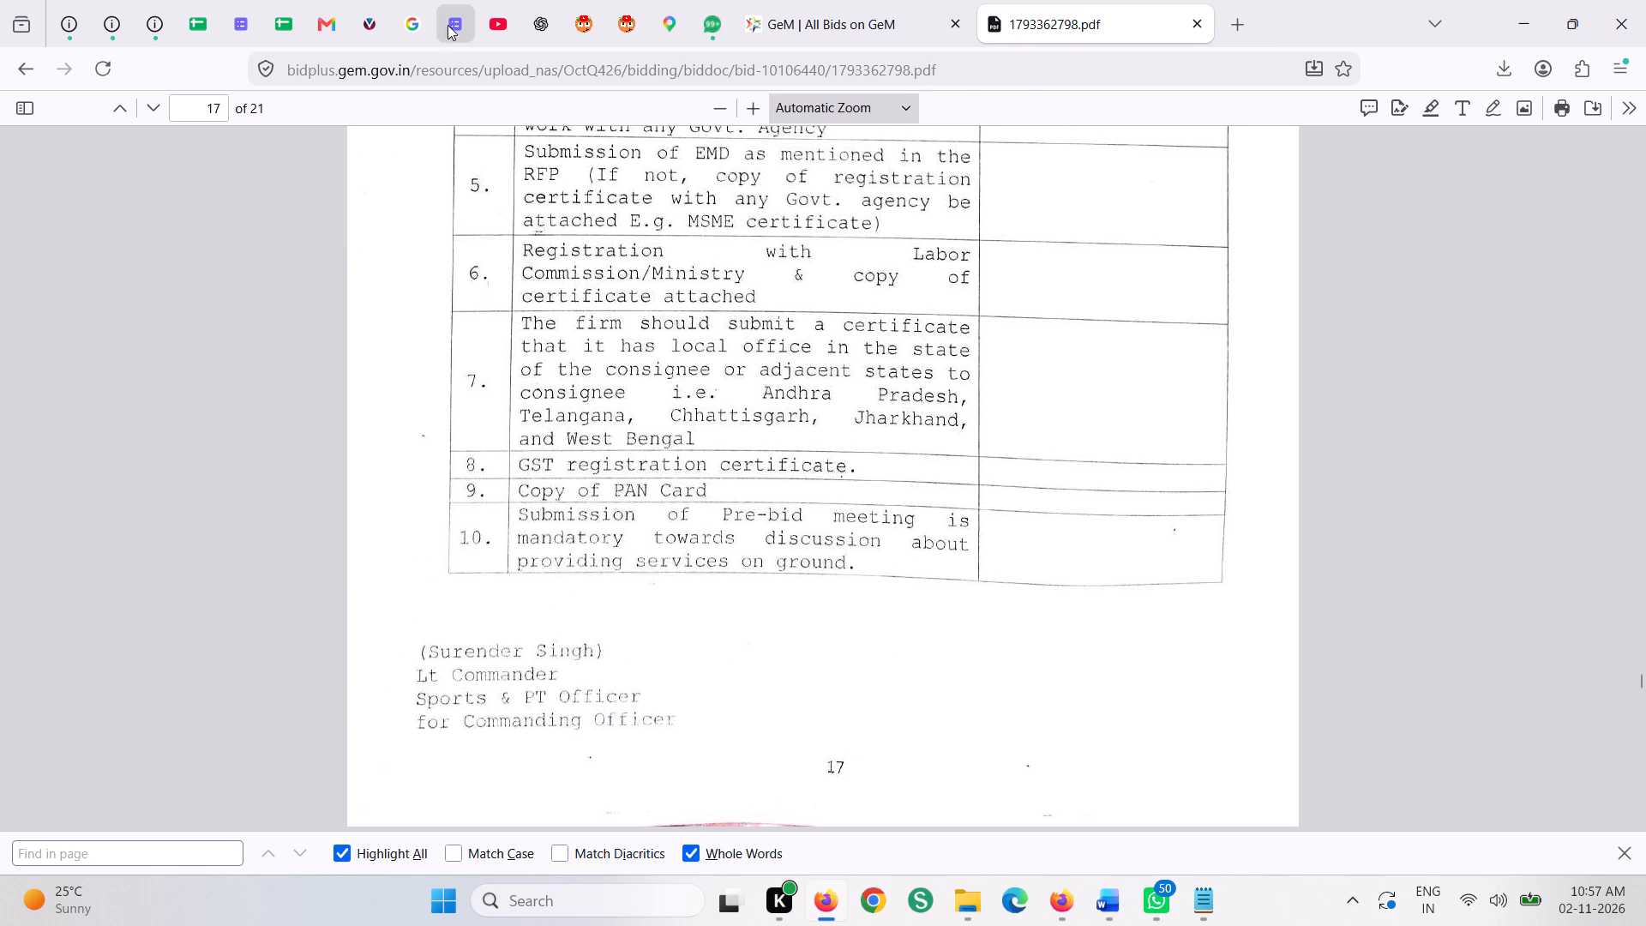
pyautogui.click(416, 31)
pyautogui.click(662, 314)
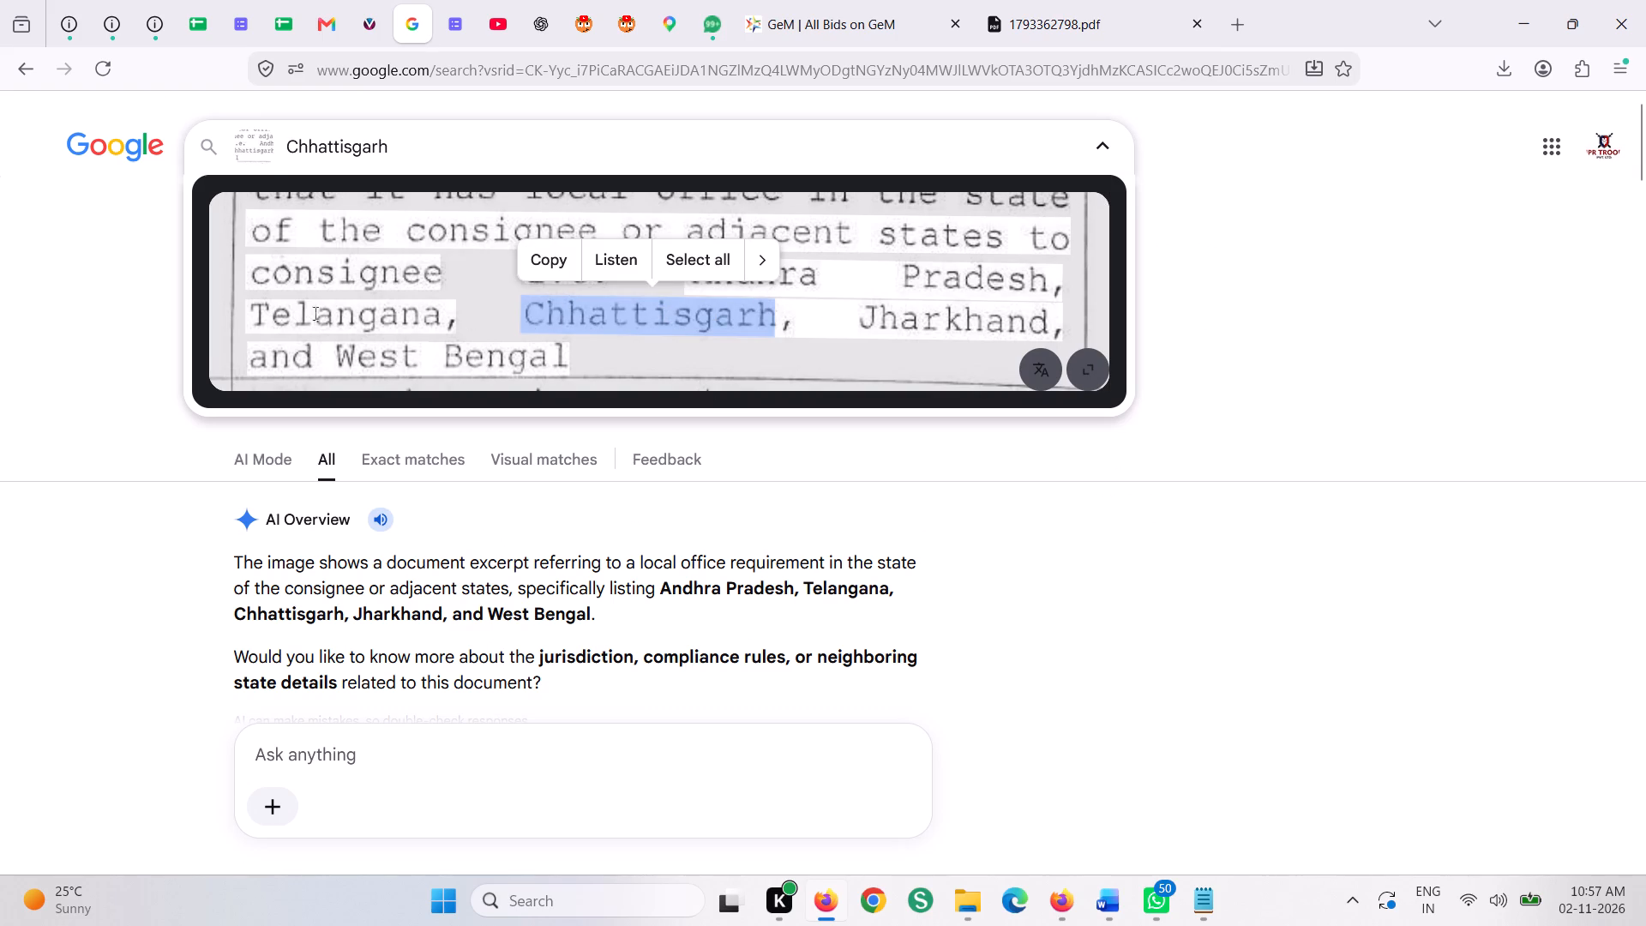
pyautogui.moveTo(548, 314); pyautogui.dragTo(983, 310)
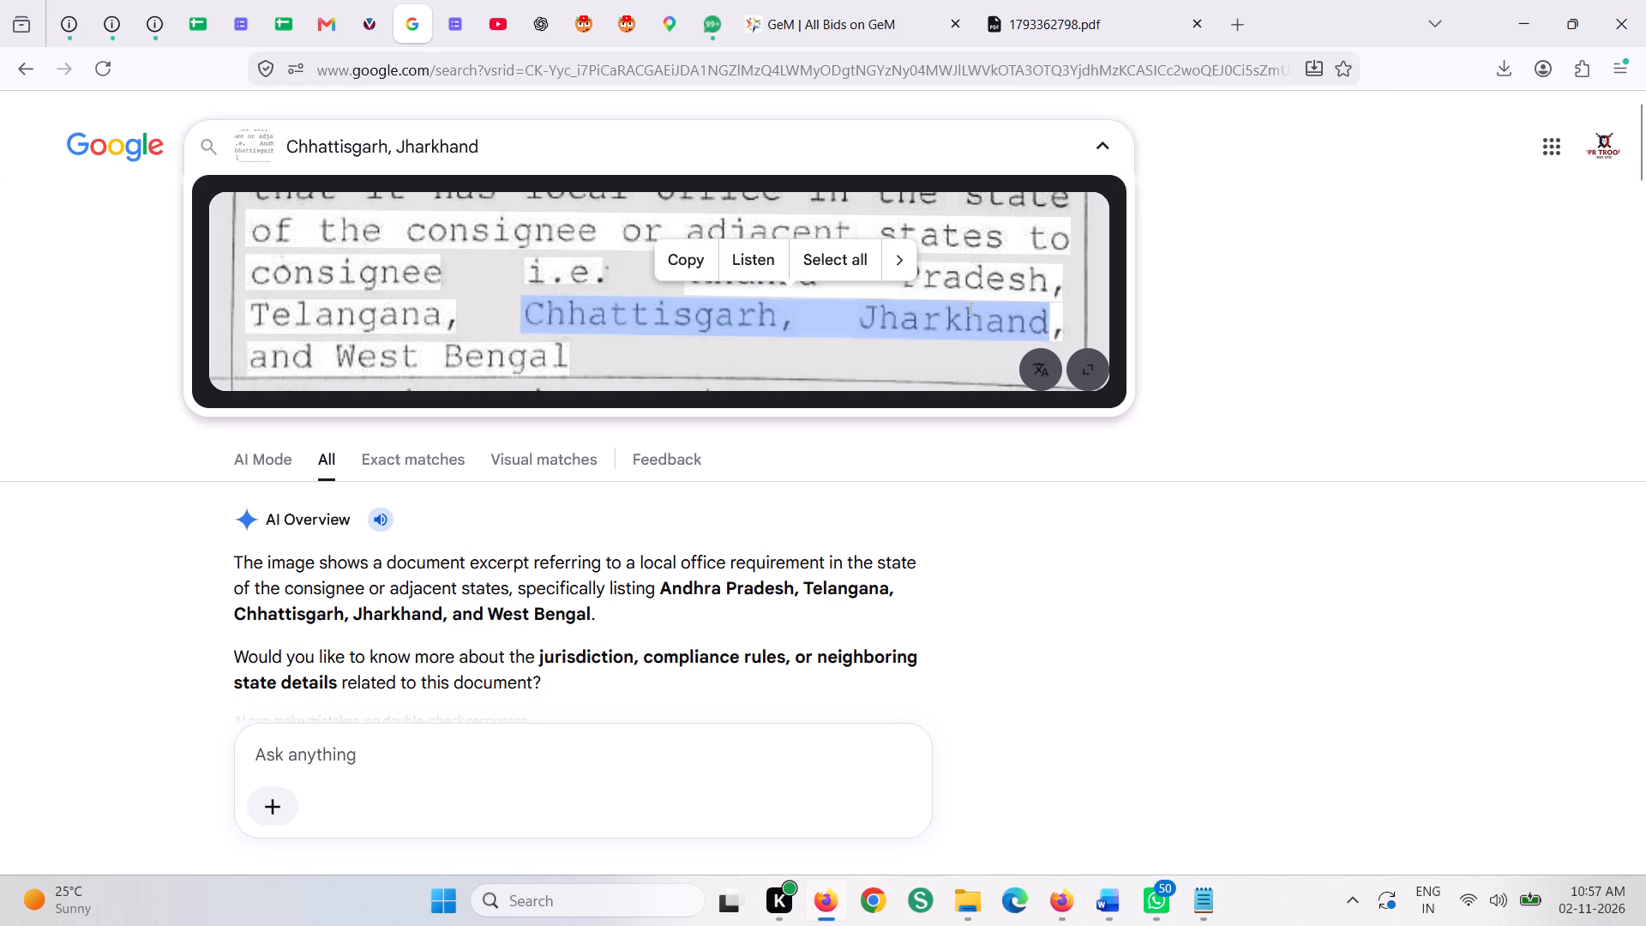
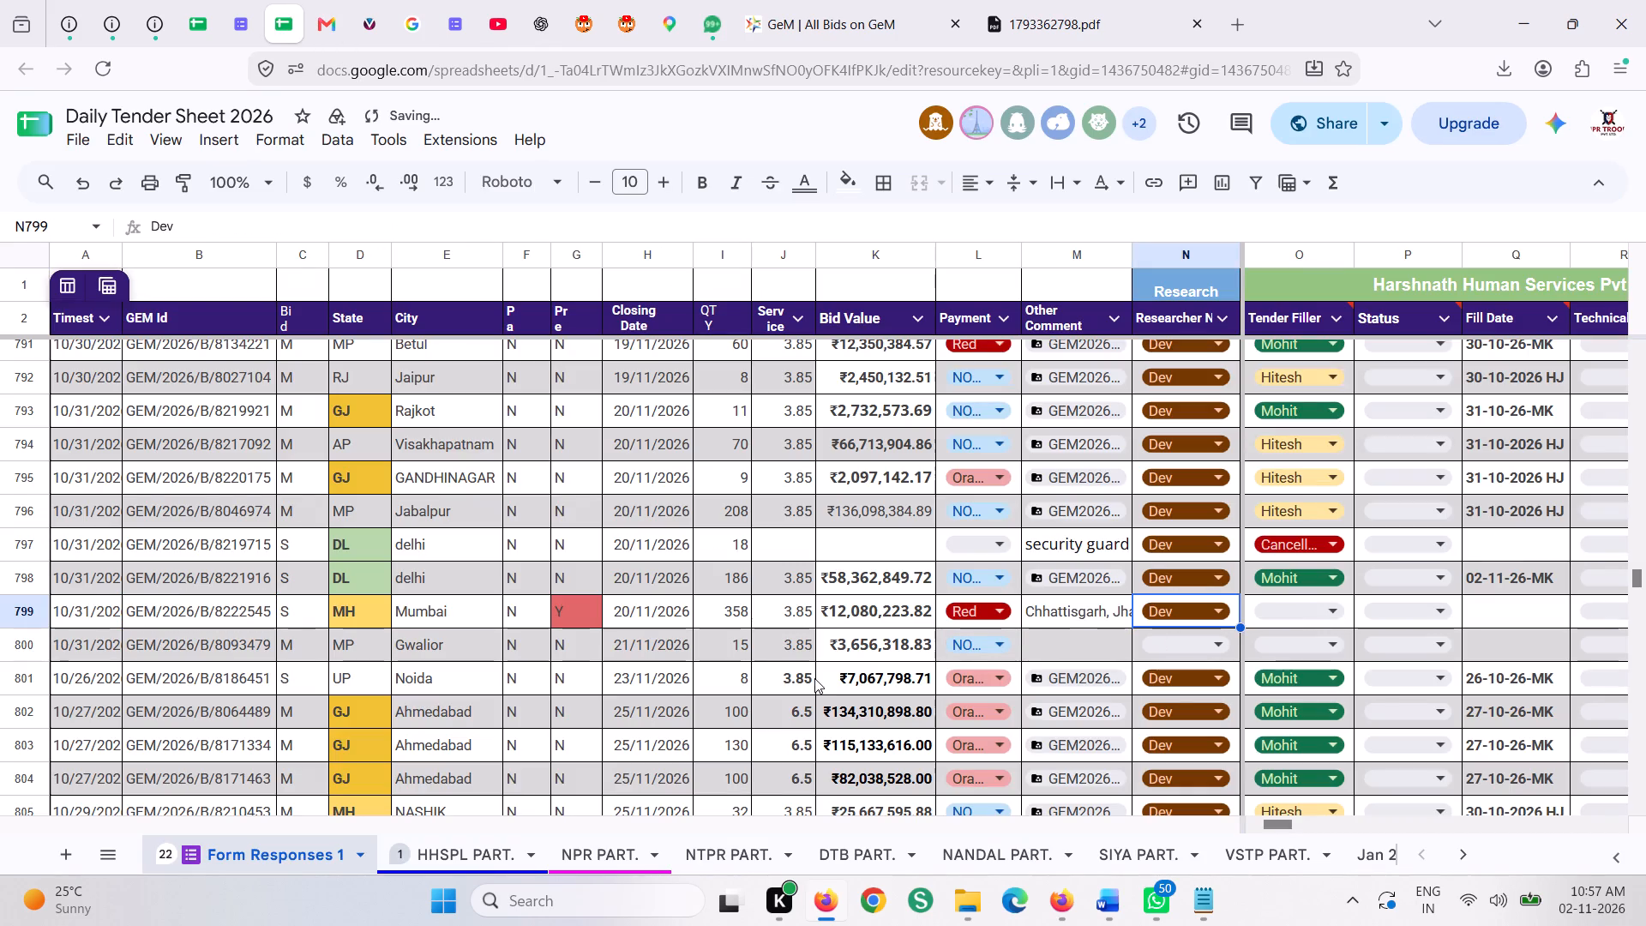
# Switch to Notepad and place the text cursor before TUESDAY KO MAT BHEJNA in the grocery list note.
pyautogui.click(1200, 899)
pyautogui.scroll(2, 526, 314)
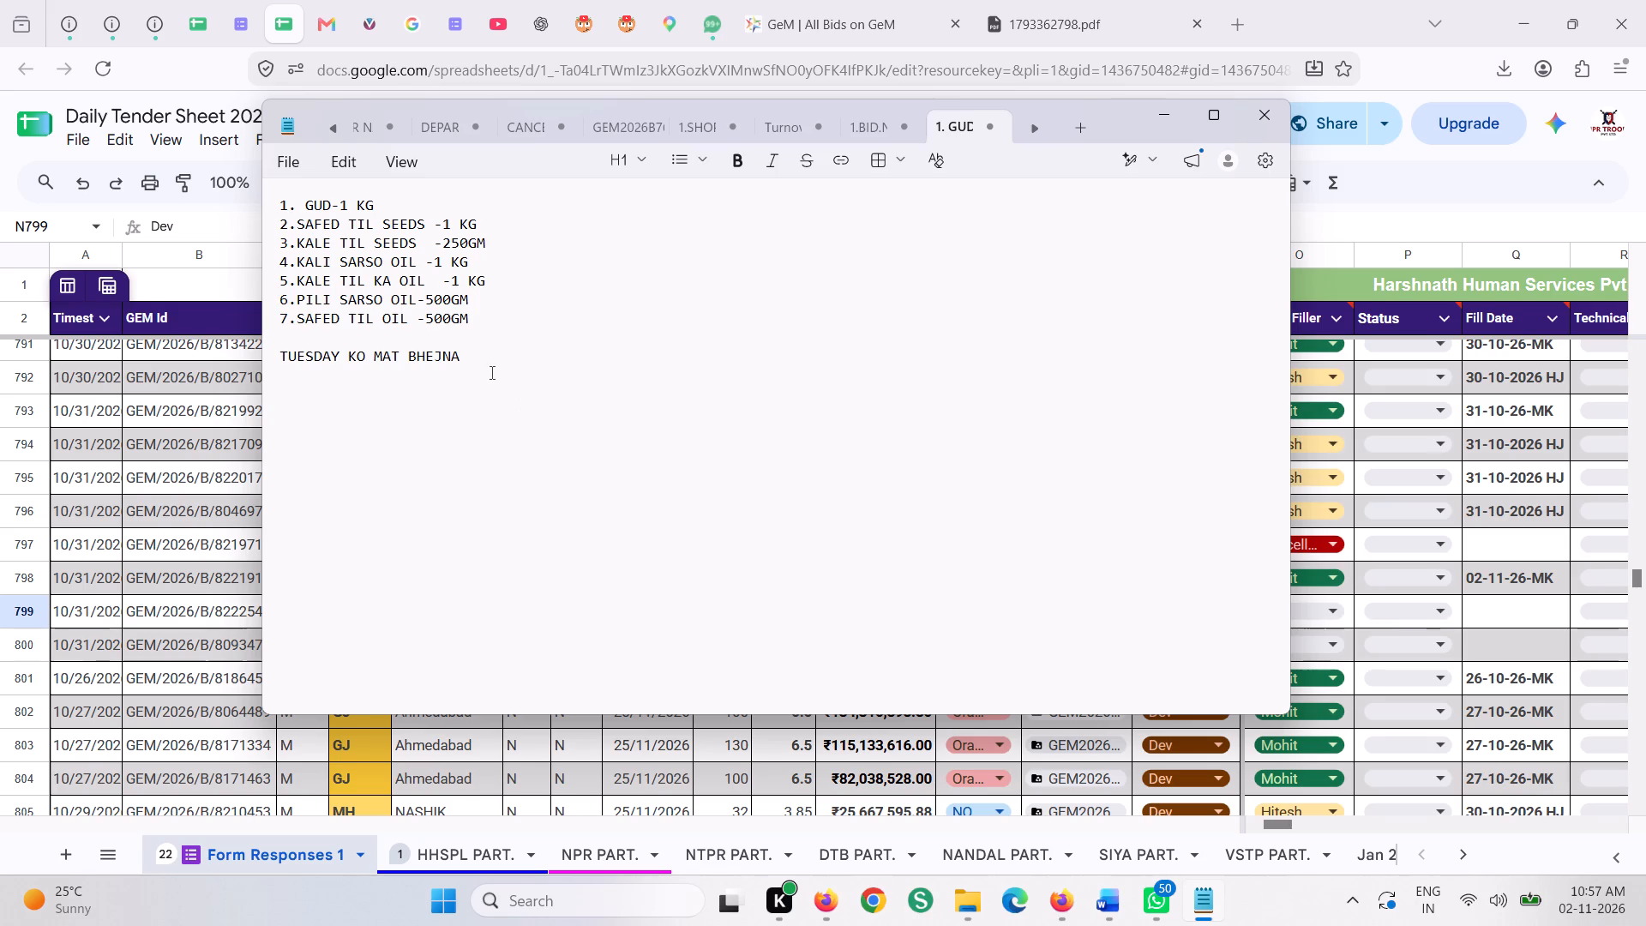
pyautogui.click(280, 353)
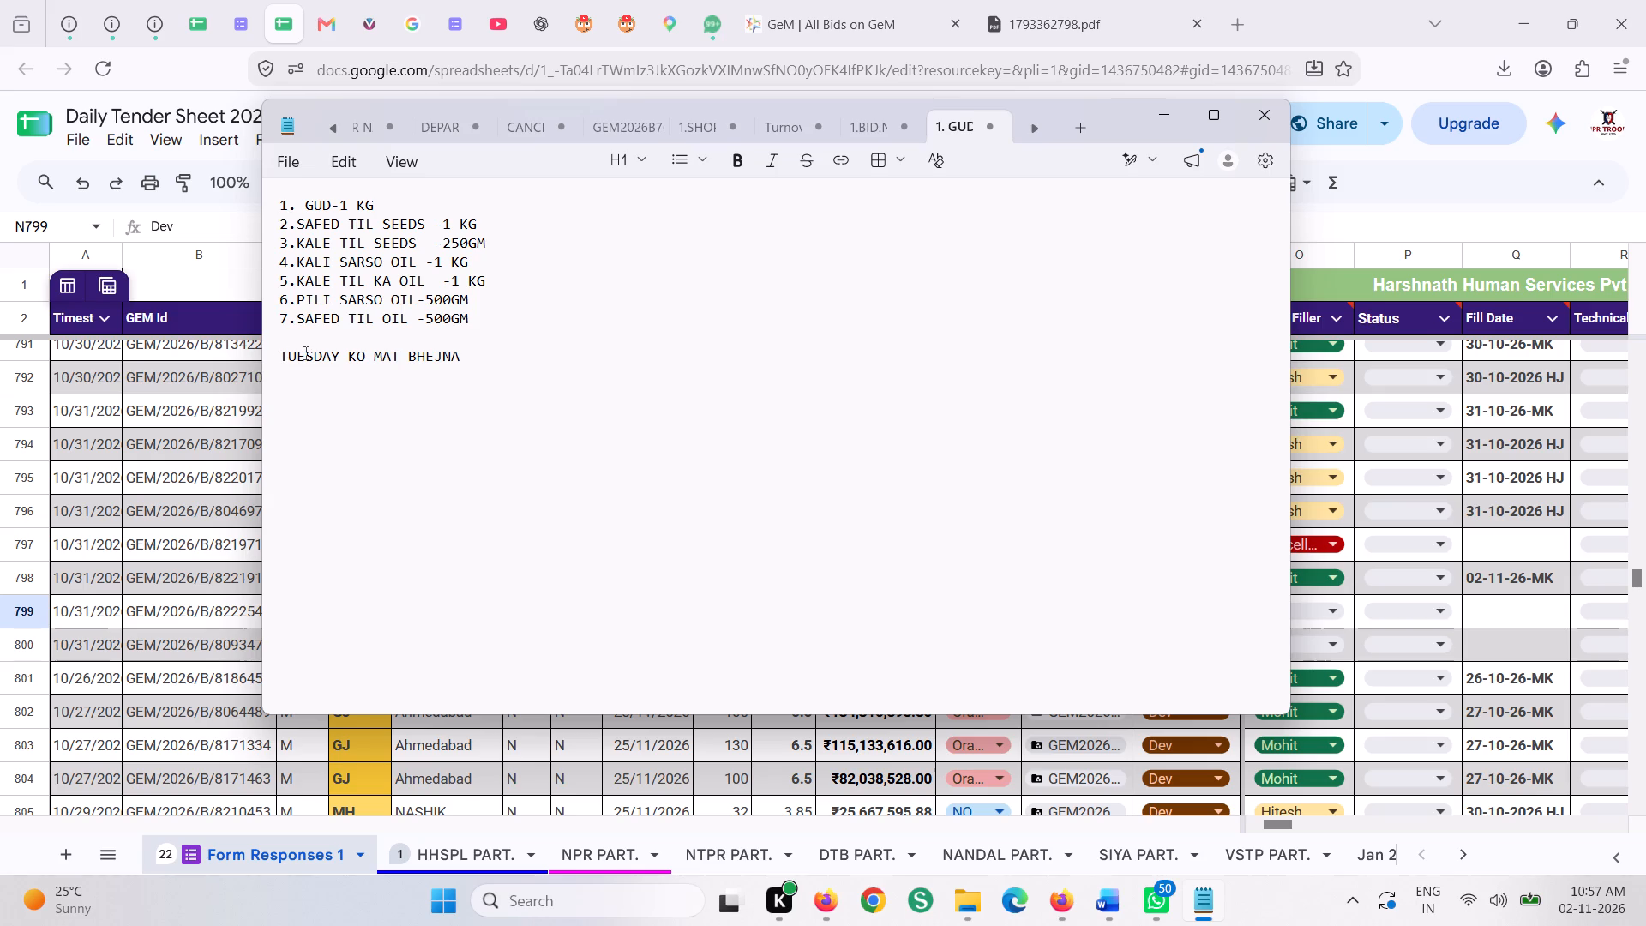
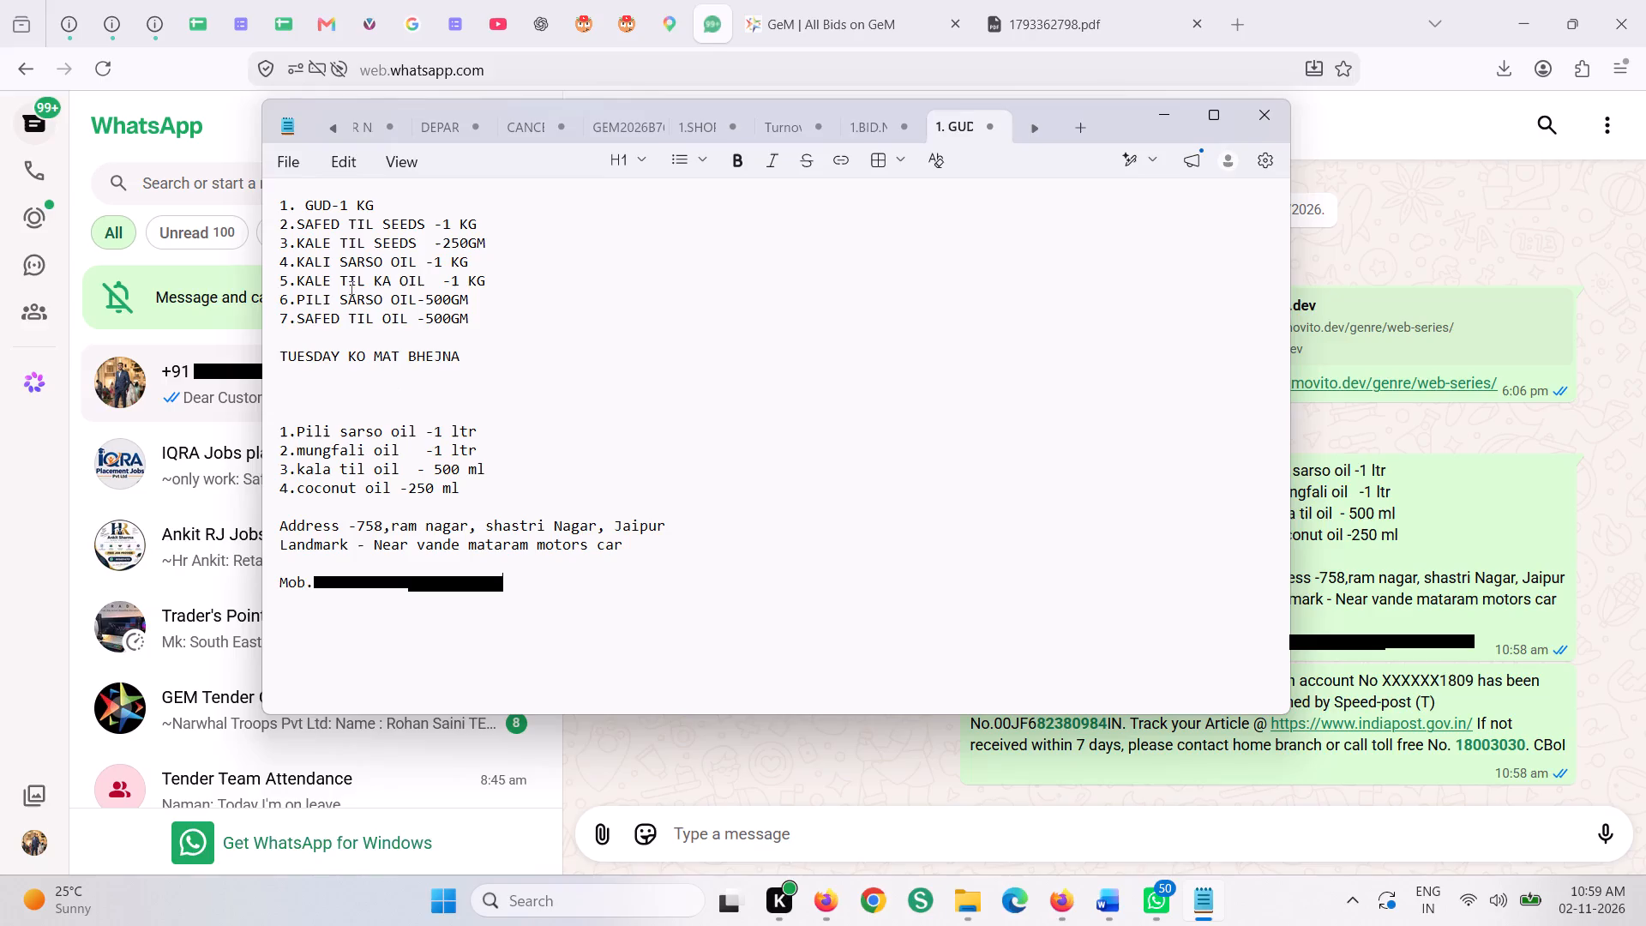
# Remove the word KA from item 5, KALE TIL KA OIL, in the first grocery list.
pyautogui.click(390, 281)
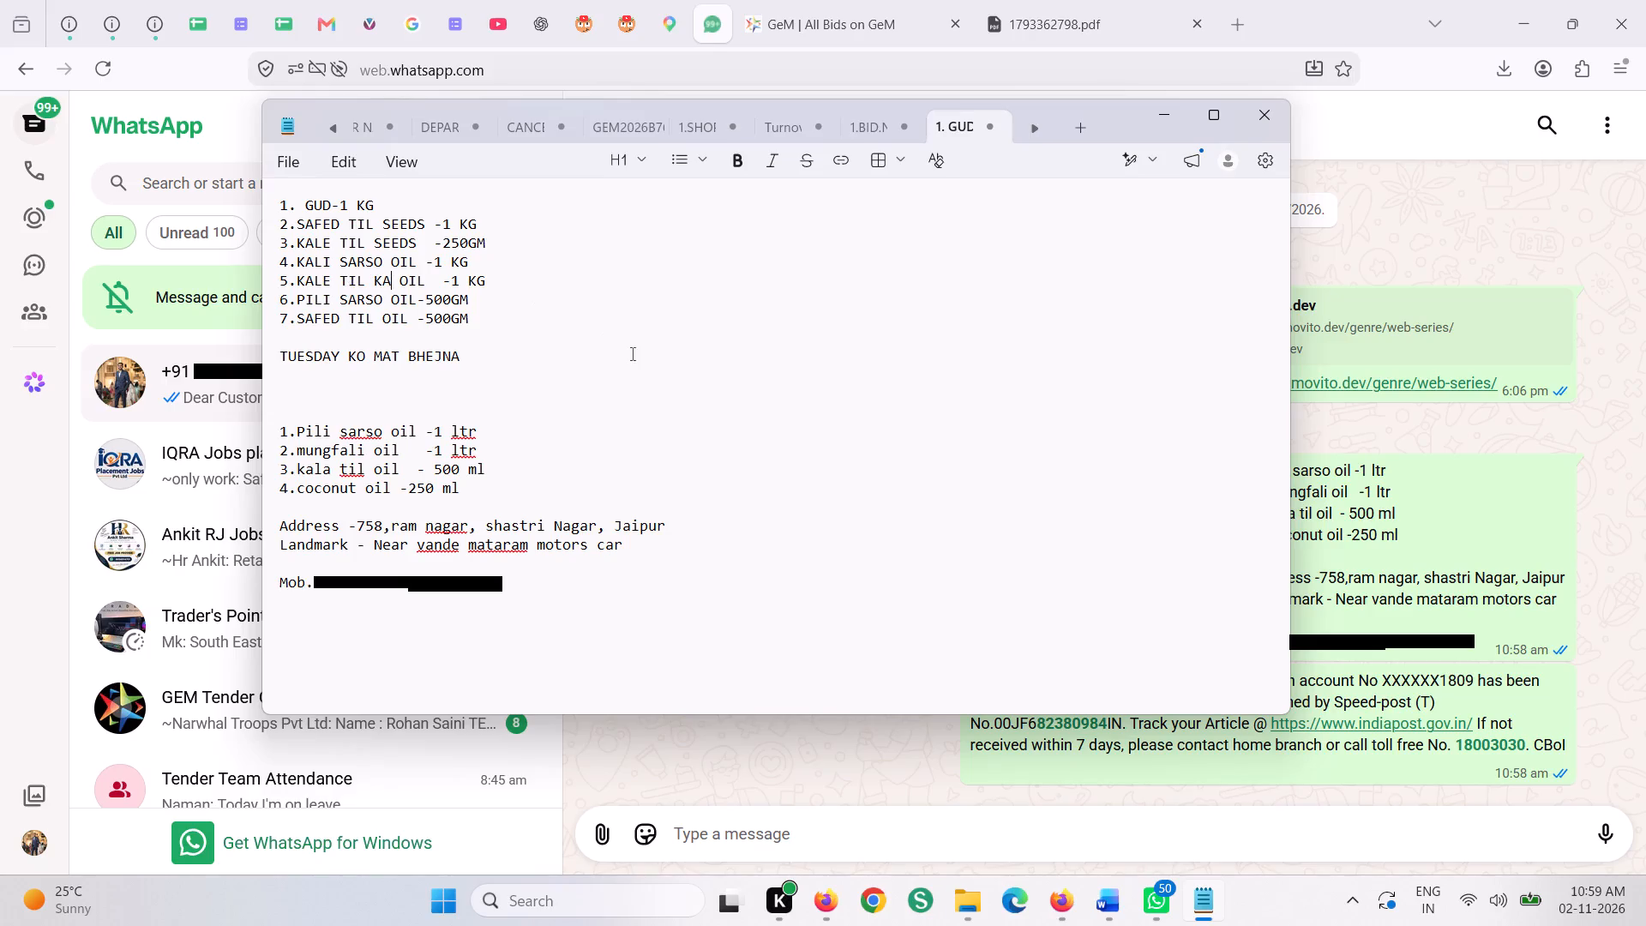
pyautogui.press('BackSpace')
pyautogui.press('BackSpace')
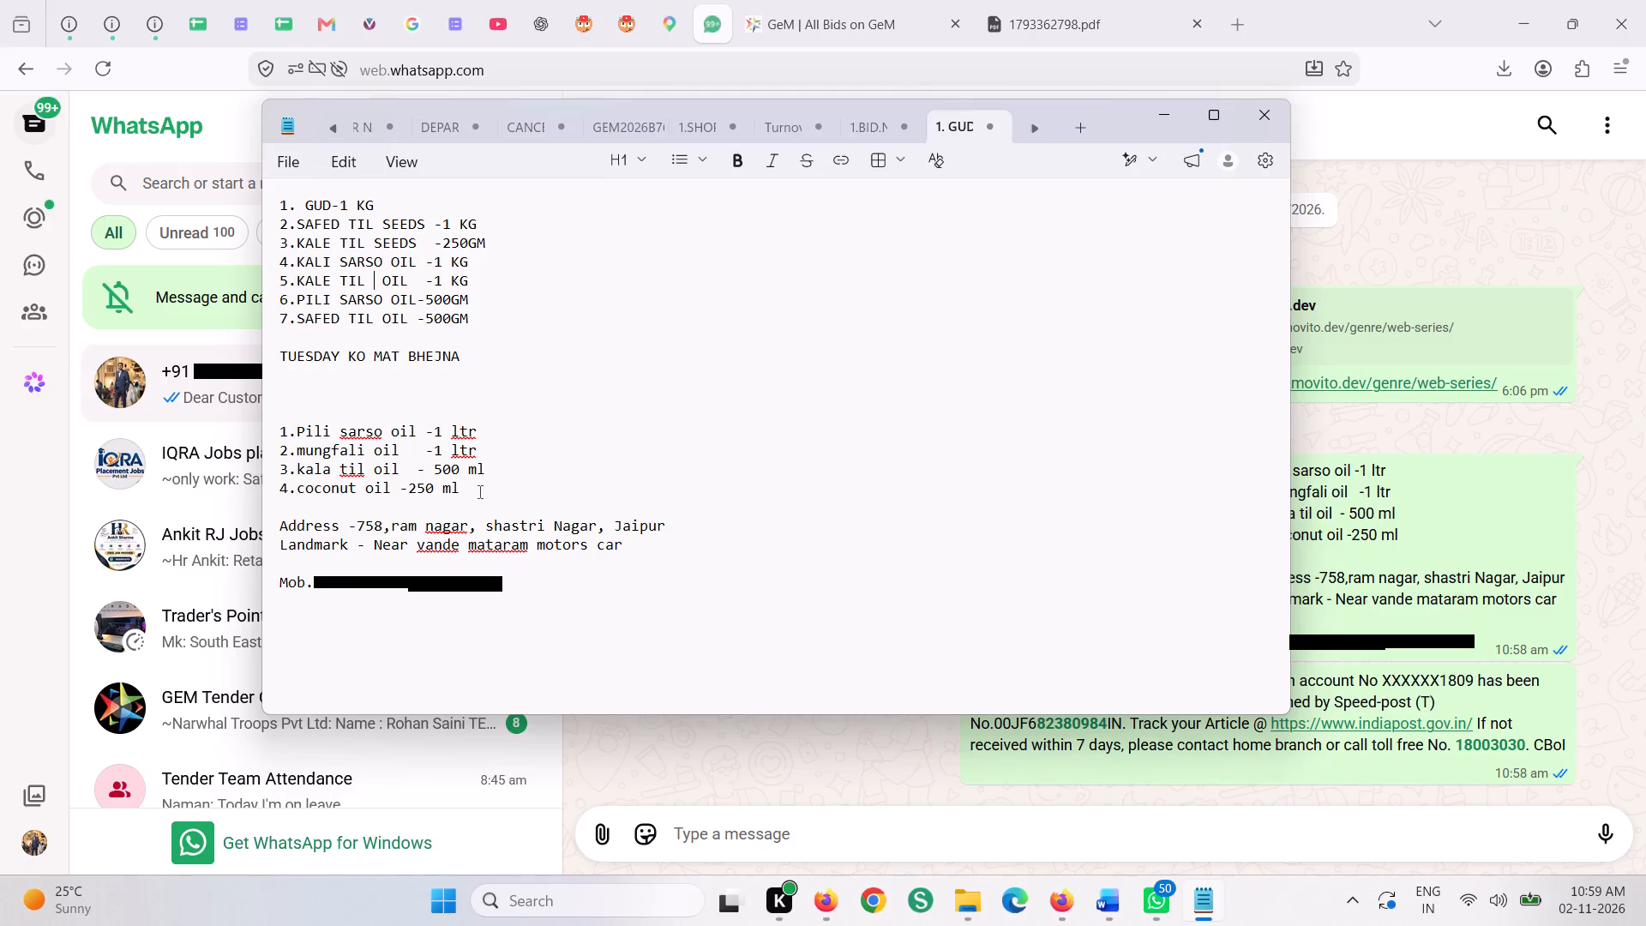
# Change the quantities of item 6, PILI SARSO OIL, and item 7, SAFED TIL OIL, to 500 ML.
pyautogui.click(475, 297)
pyautogui.press('BackSpace')
pyautogui.press('BackSpace')
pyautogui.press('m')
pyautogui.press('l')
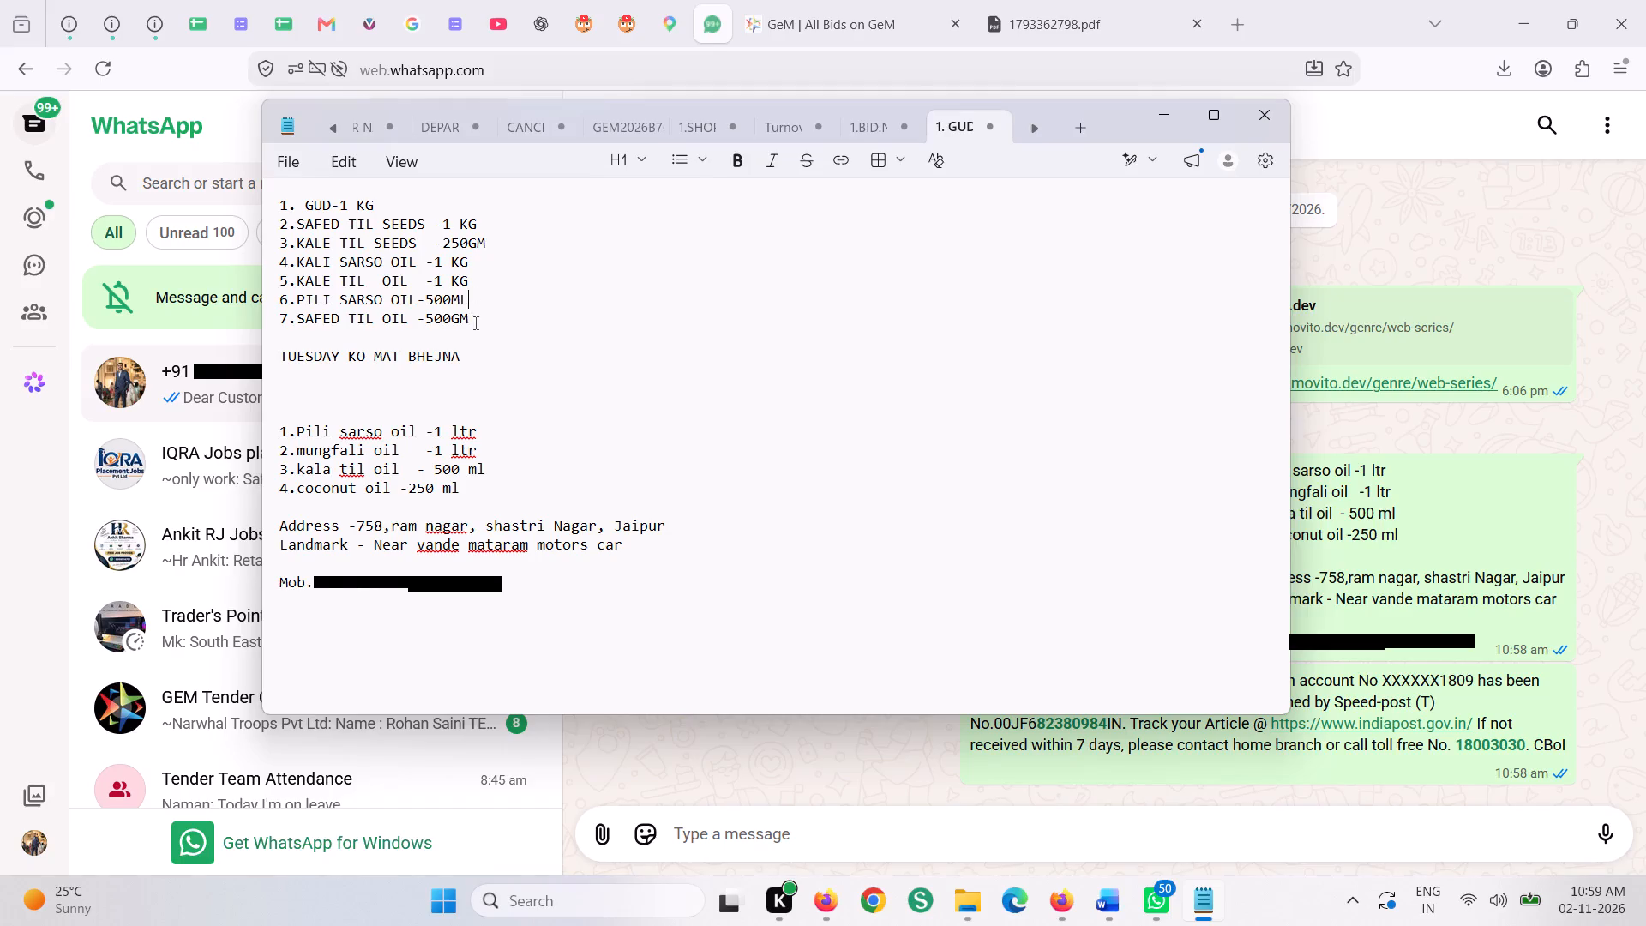
pyautogui.click(474, 322)
pyautogui.press('BackSpace')
pyautogui.press('BackSpace')
pyautogui.press('BackSpace')
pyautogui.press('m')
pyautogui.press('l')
# In the Notepad grocery list, insert a space between 500 and ML in item 6, PILI SARSO OIL.
pyautogui.click(449, 298)
pyautogui.press('space')
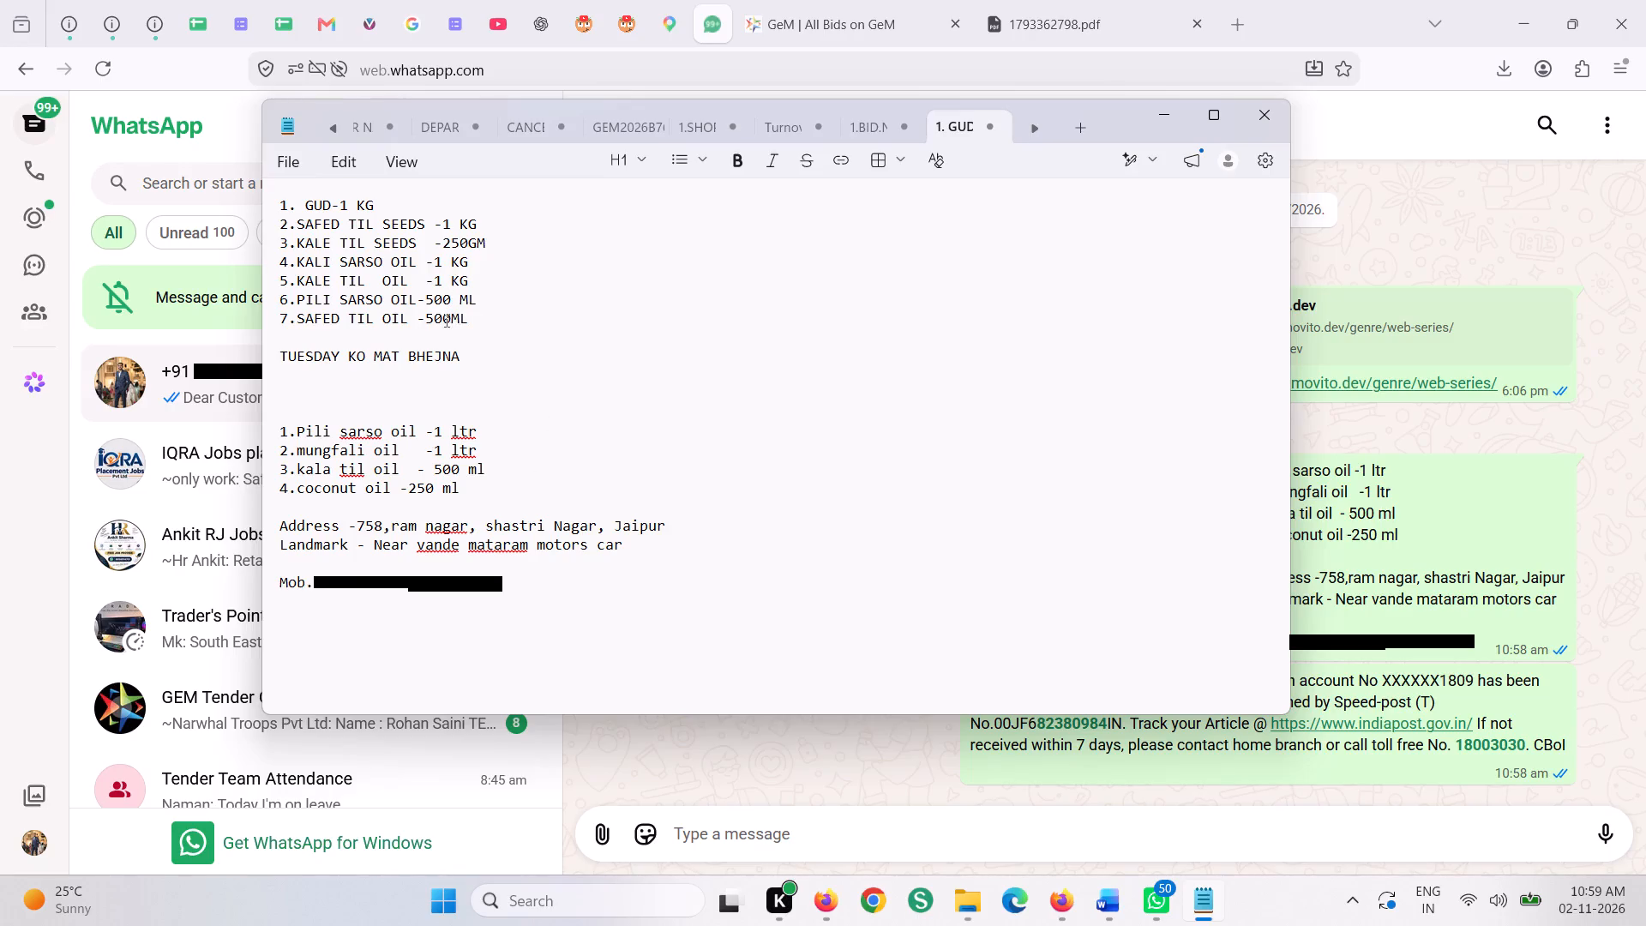
pyautogui.click(452, 320)
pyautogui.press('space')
# Copy the address, landmark and mobile lines from the second grocery list and paste them below the TUESDAY KO MAT BHEJNA note.
pyautogui.moveTo(284, 524); pyautogui.dragTo(539, 590)
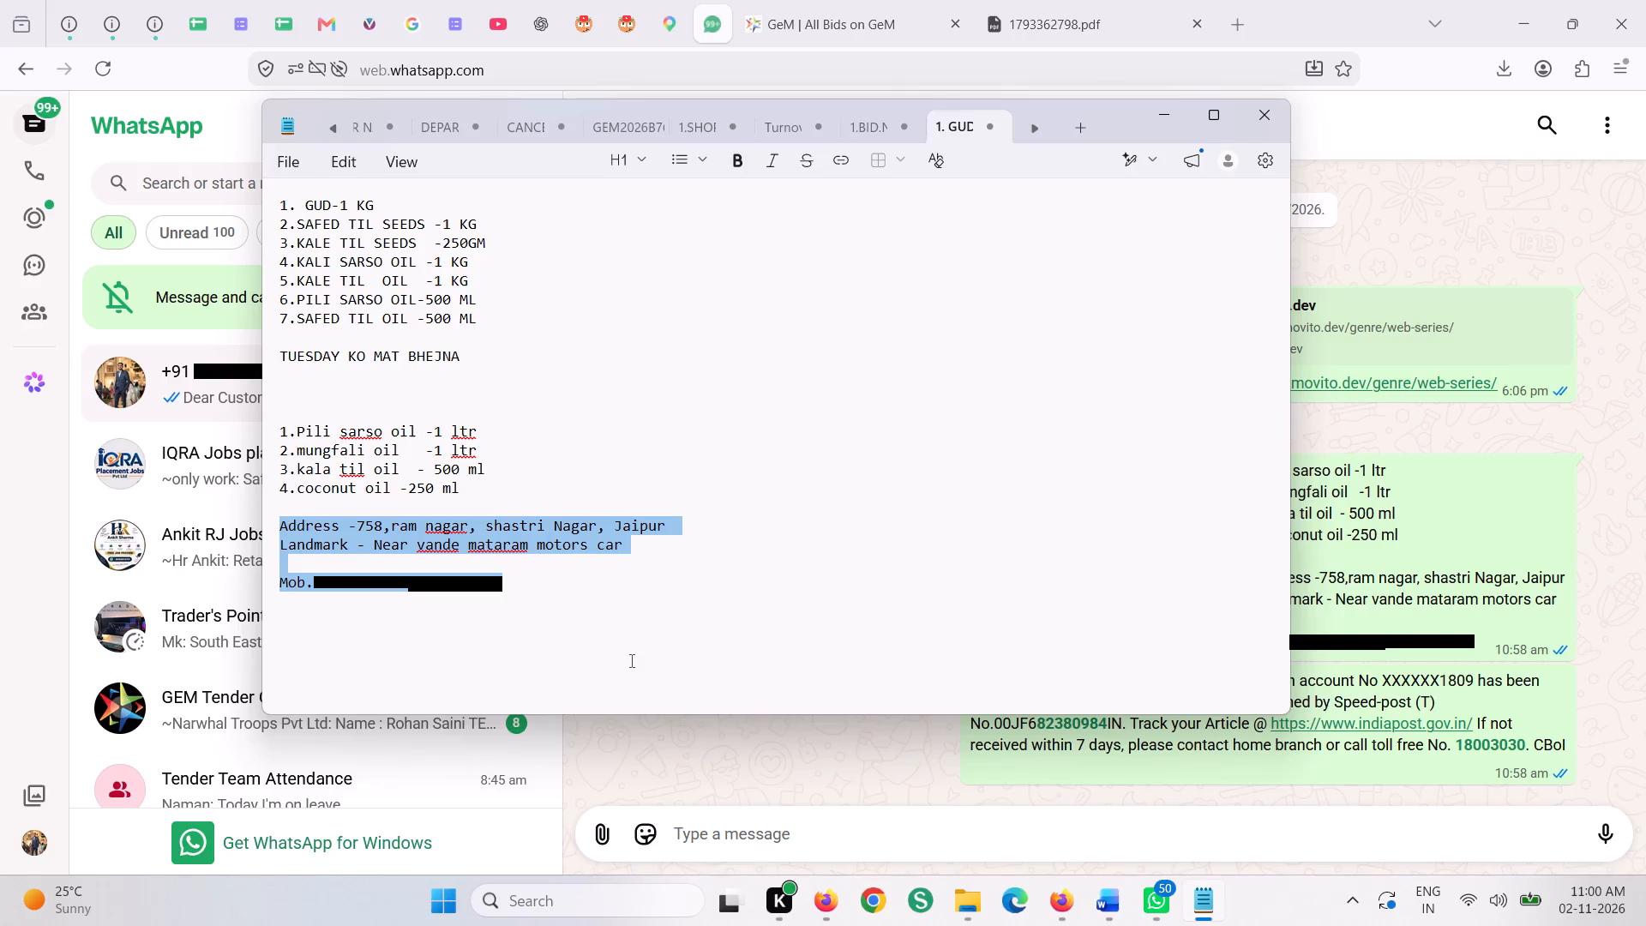
pyautogui.hotkey('ctrl', 'c')
pyautogui.hotkey('ctrl', 'c')
pyautogui.hotkey('ctrl', 'c')
pyautogui.hotkey('ctrl', 'c')
pyautogui.hotkey('ctrl', 'c')
pyautogui.hotkey('ctrl', 'c')
pyautogui.hotkey('ctrl', 'c')
pyautogui.hotkey('ctrl', 'c')
pyautogui.hotkey('ctrl', 'c')
pyautogui.hotkey('ctrl', 'c')
pyautogui.hotkey('ctrl', 'c')
pyautogui.hotkey('ctrl', 'c')
pyautogui.hotkey('ctrl', 'c')
pyautogui.click(520, 598)
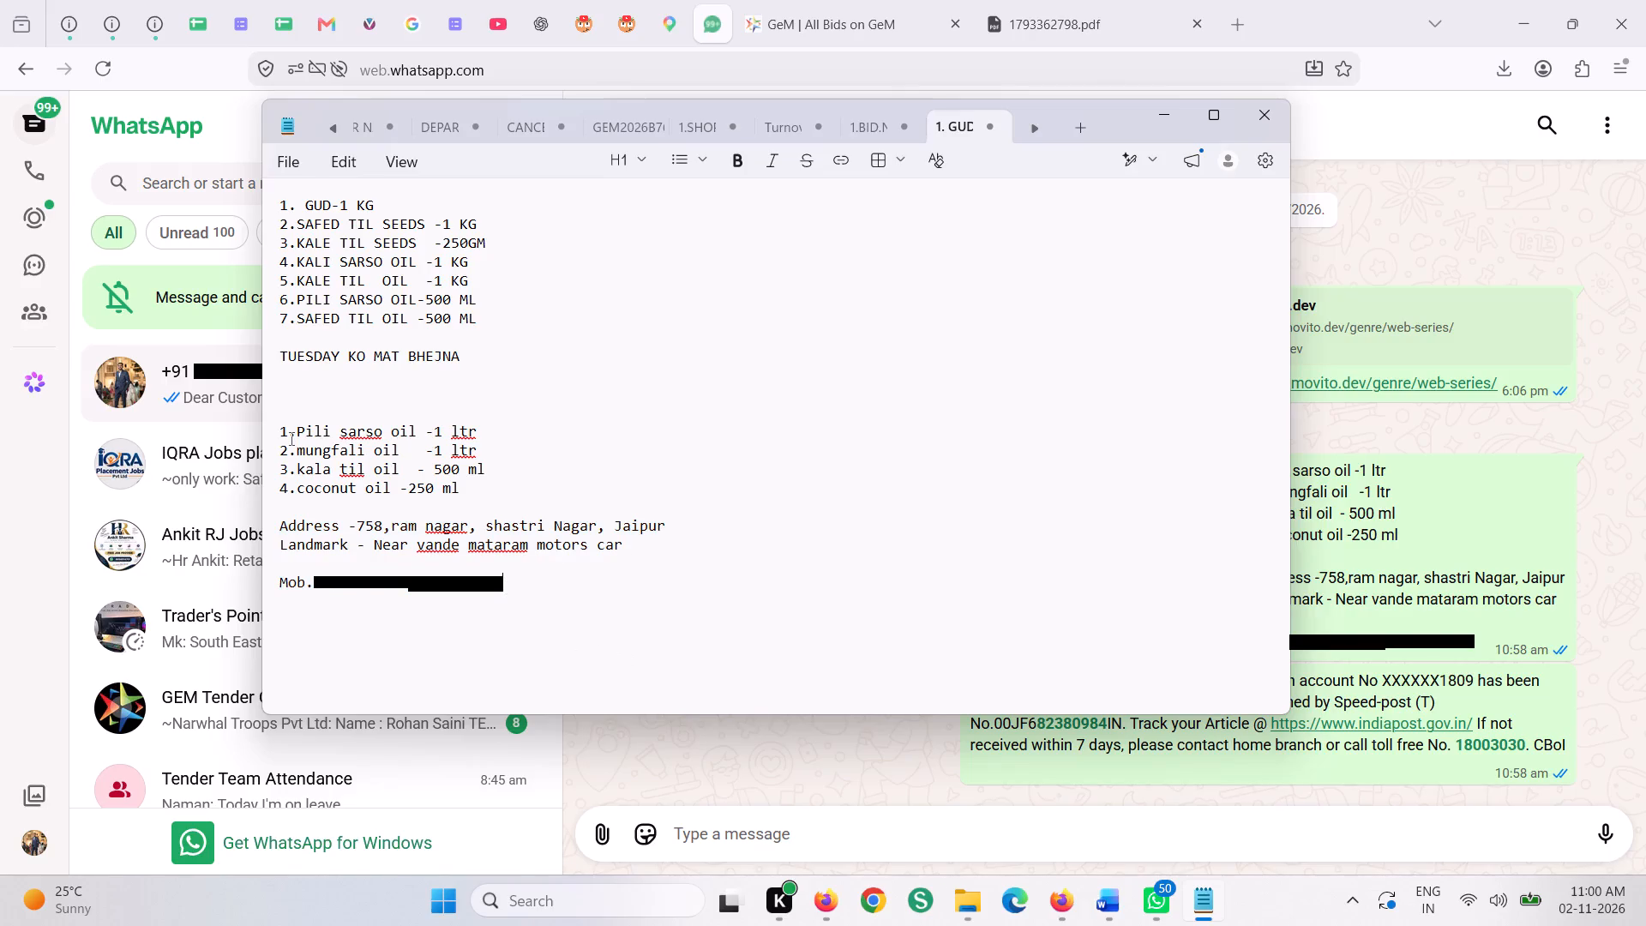
pyautogui.moveTo(283, 520); pyautogui.dragTo(550, 622)
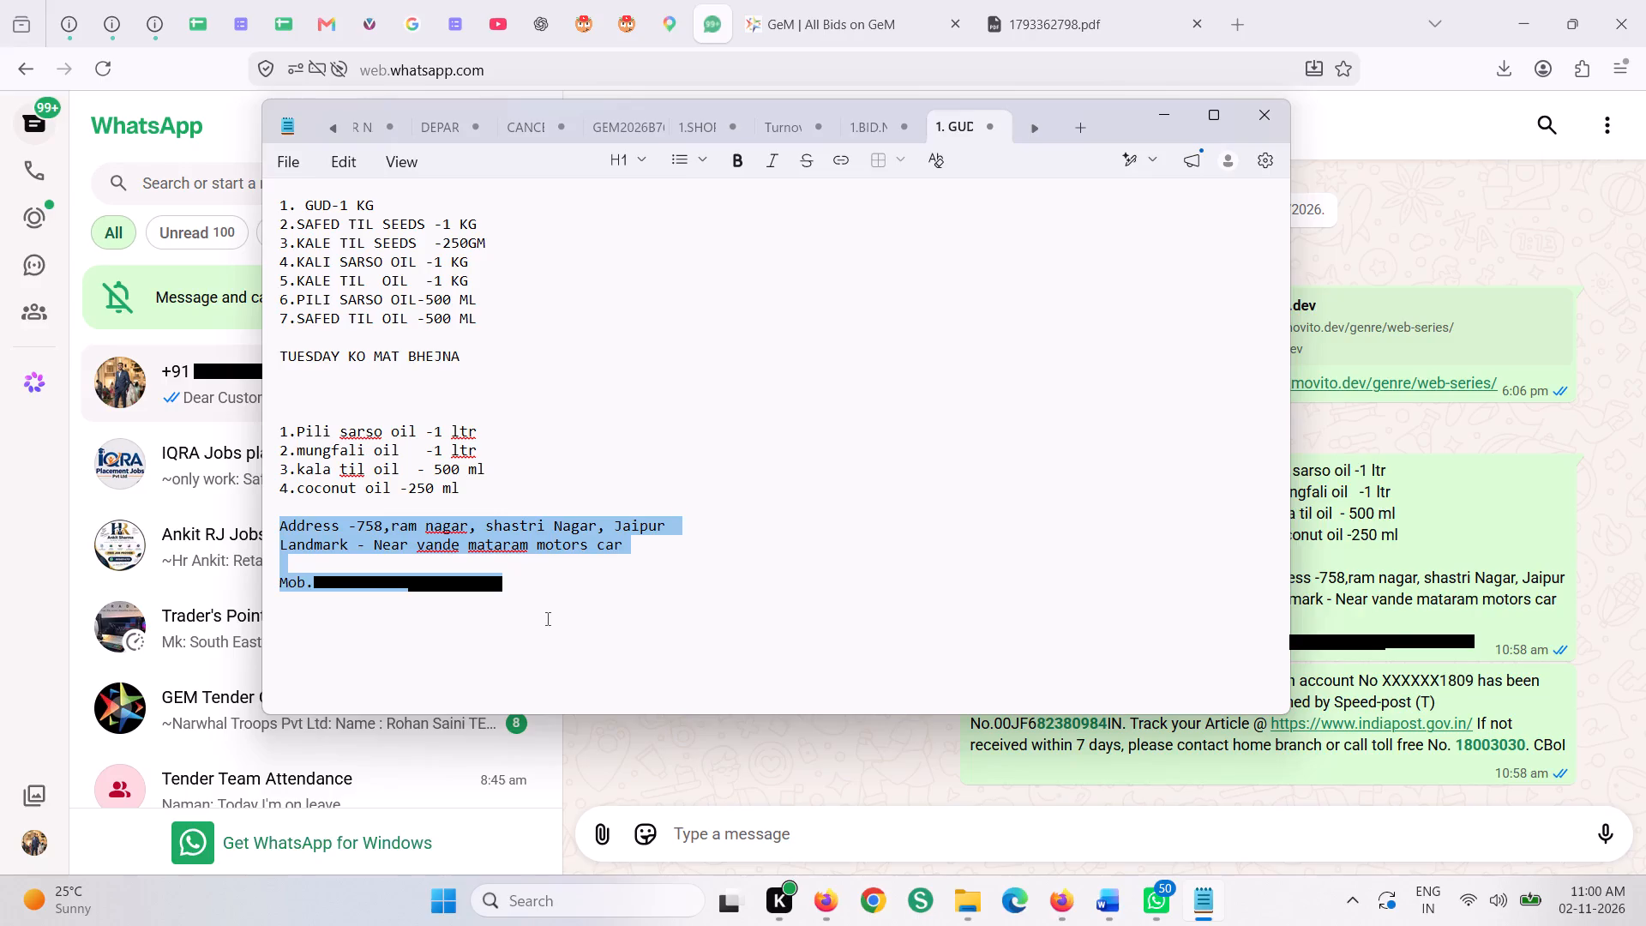
pyautogui.hotkey('ctrl', 'c')
pyautogui.hotkey('ctrl', 'c')
pyautogui.click(485, 359)
pyautogui.press('Return')
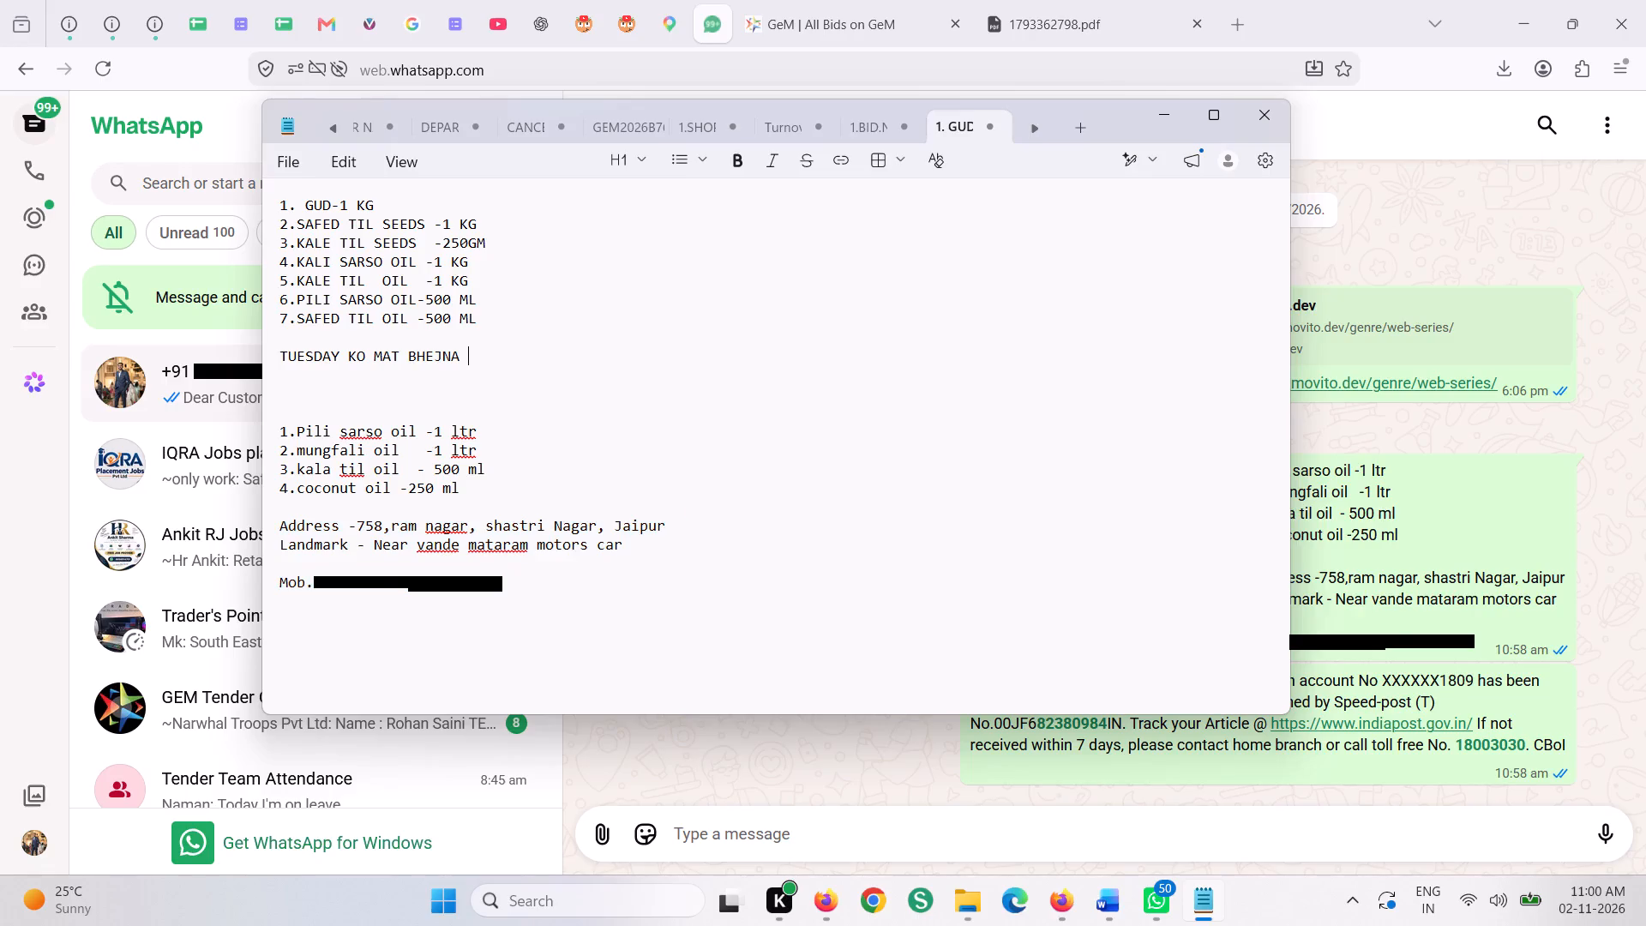
pyautogui.press('Return')
pyautogui.hotkey('ctrl', 'v')
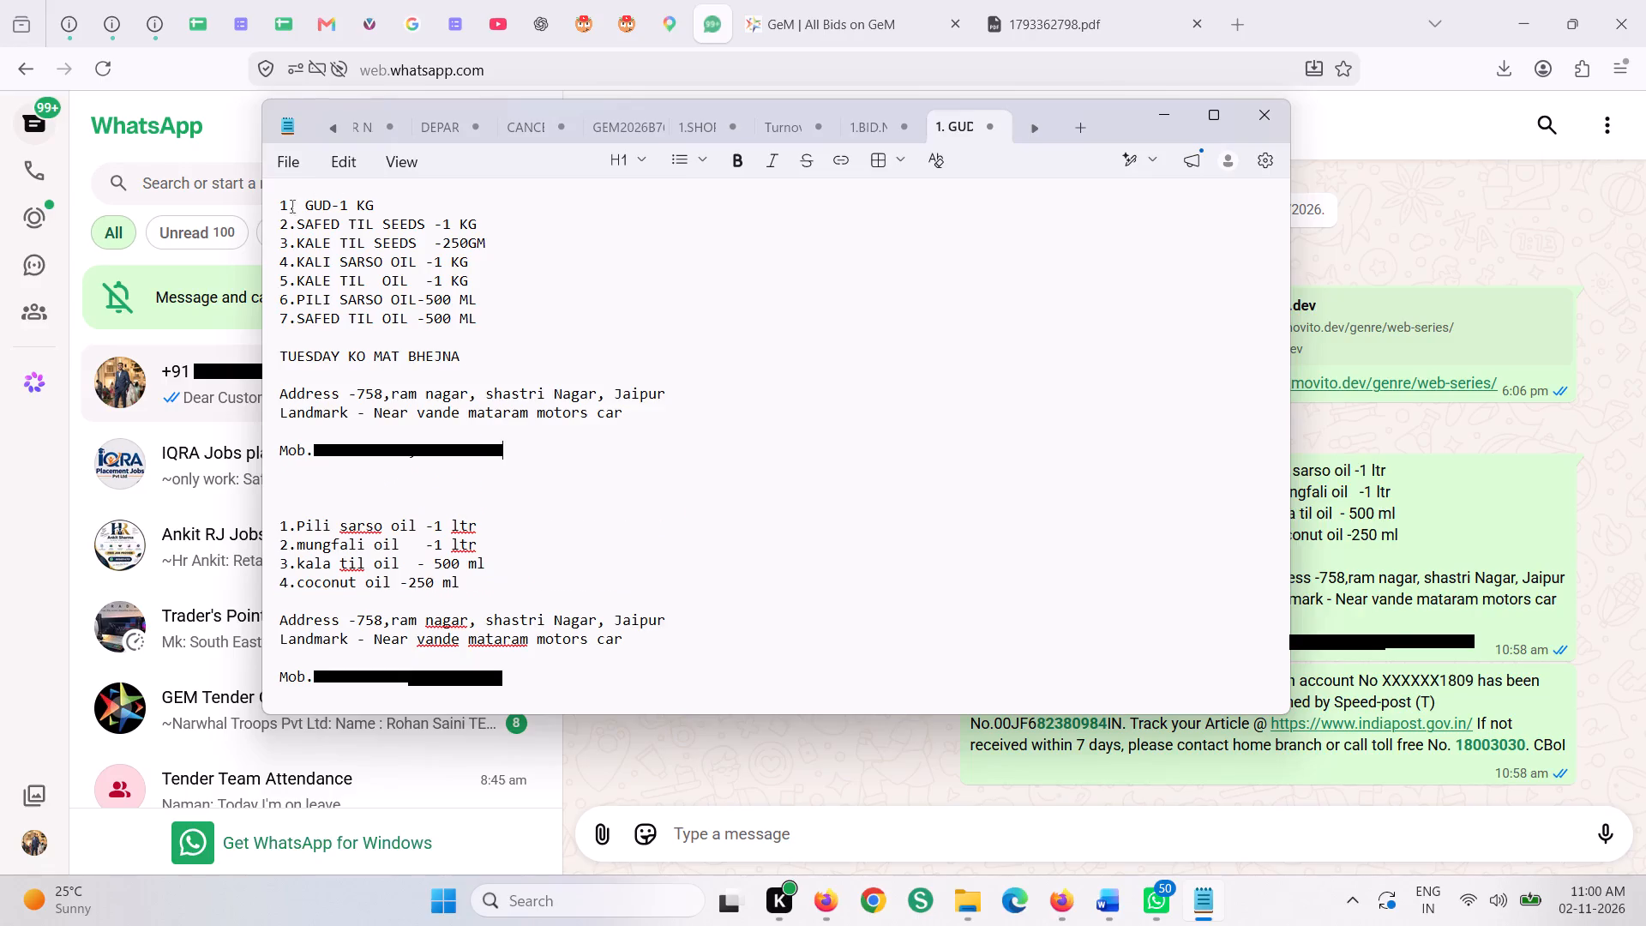
# Select the whole first grocery list, from GUD through the delivery note, address, landmark and mobile lines.
pyautogui.moveTo(282, 205); pyautogui.dragTo(523, 451)
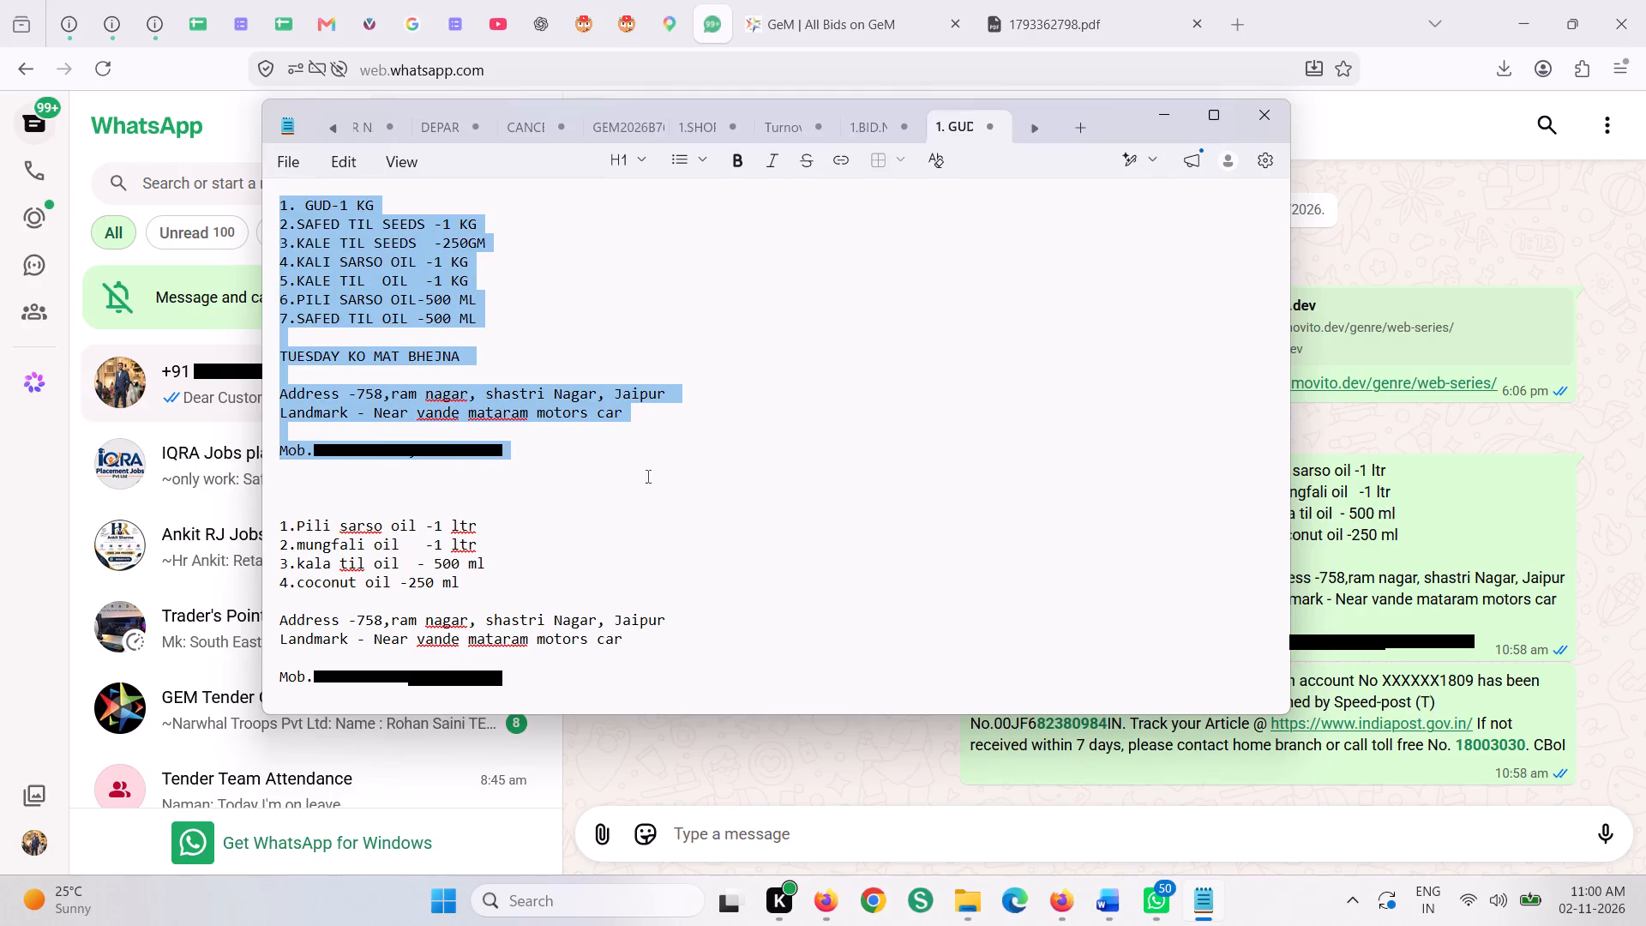
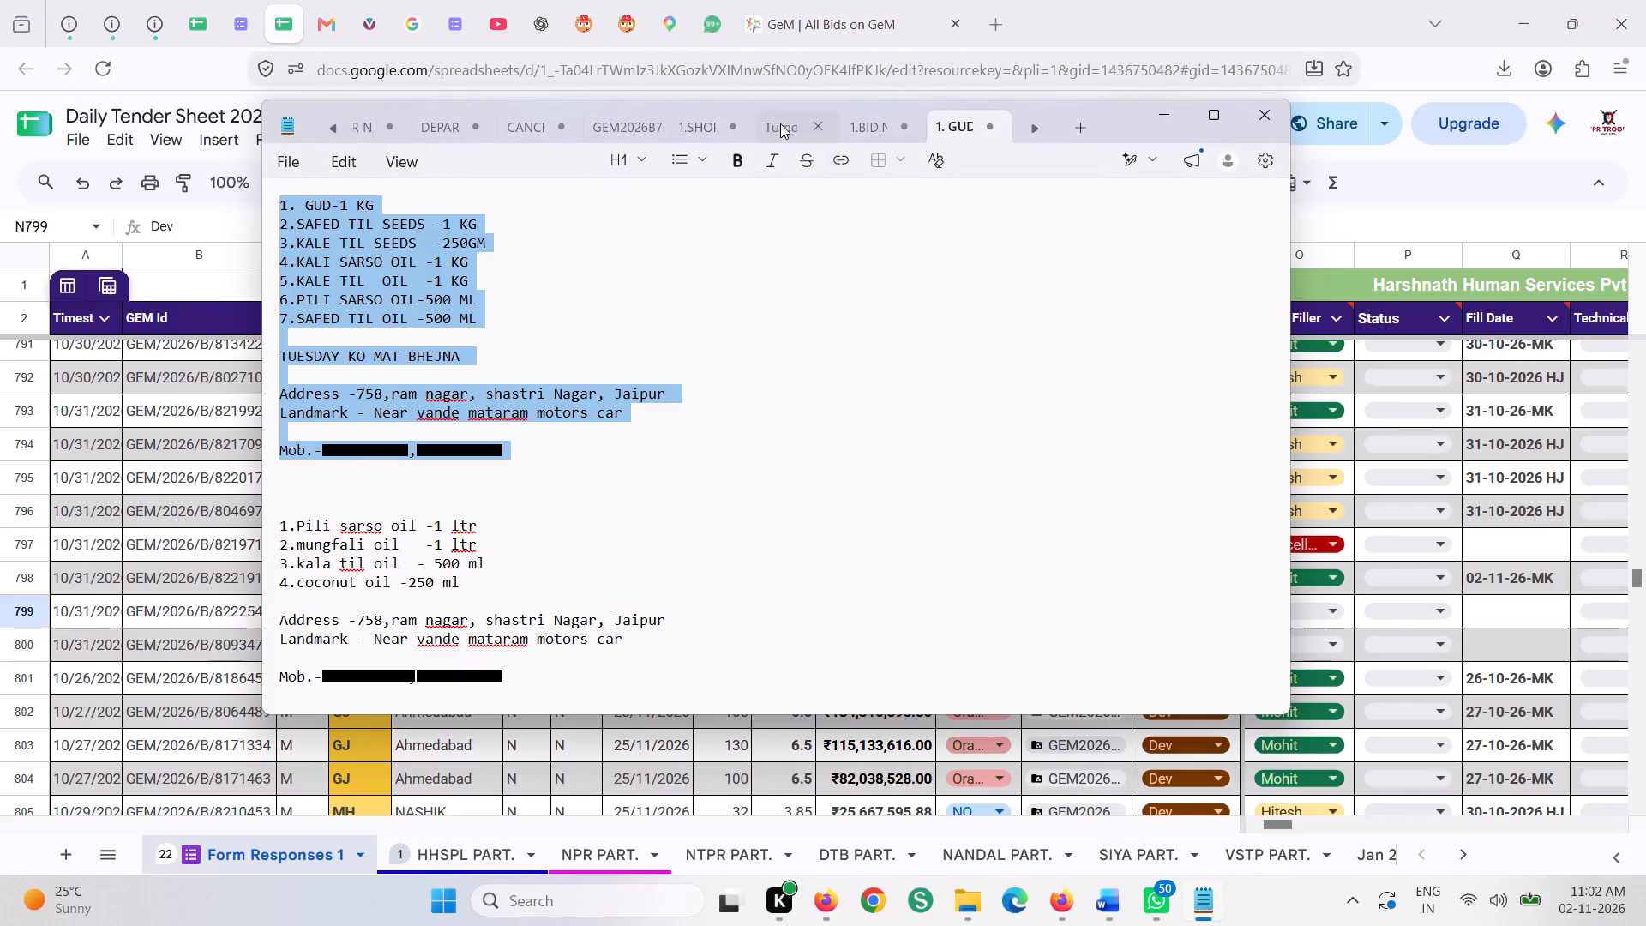
# Look through the other open Notepad notes, including the pre-bid authorization certificate list and the turnover notes.
pyautogui.click(781, 123)
pyautogui.click(621, 123)
pyautogui.click(527, 121)
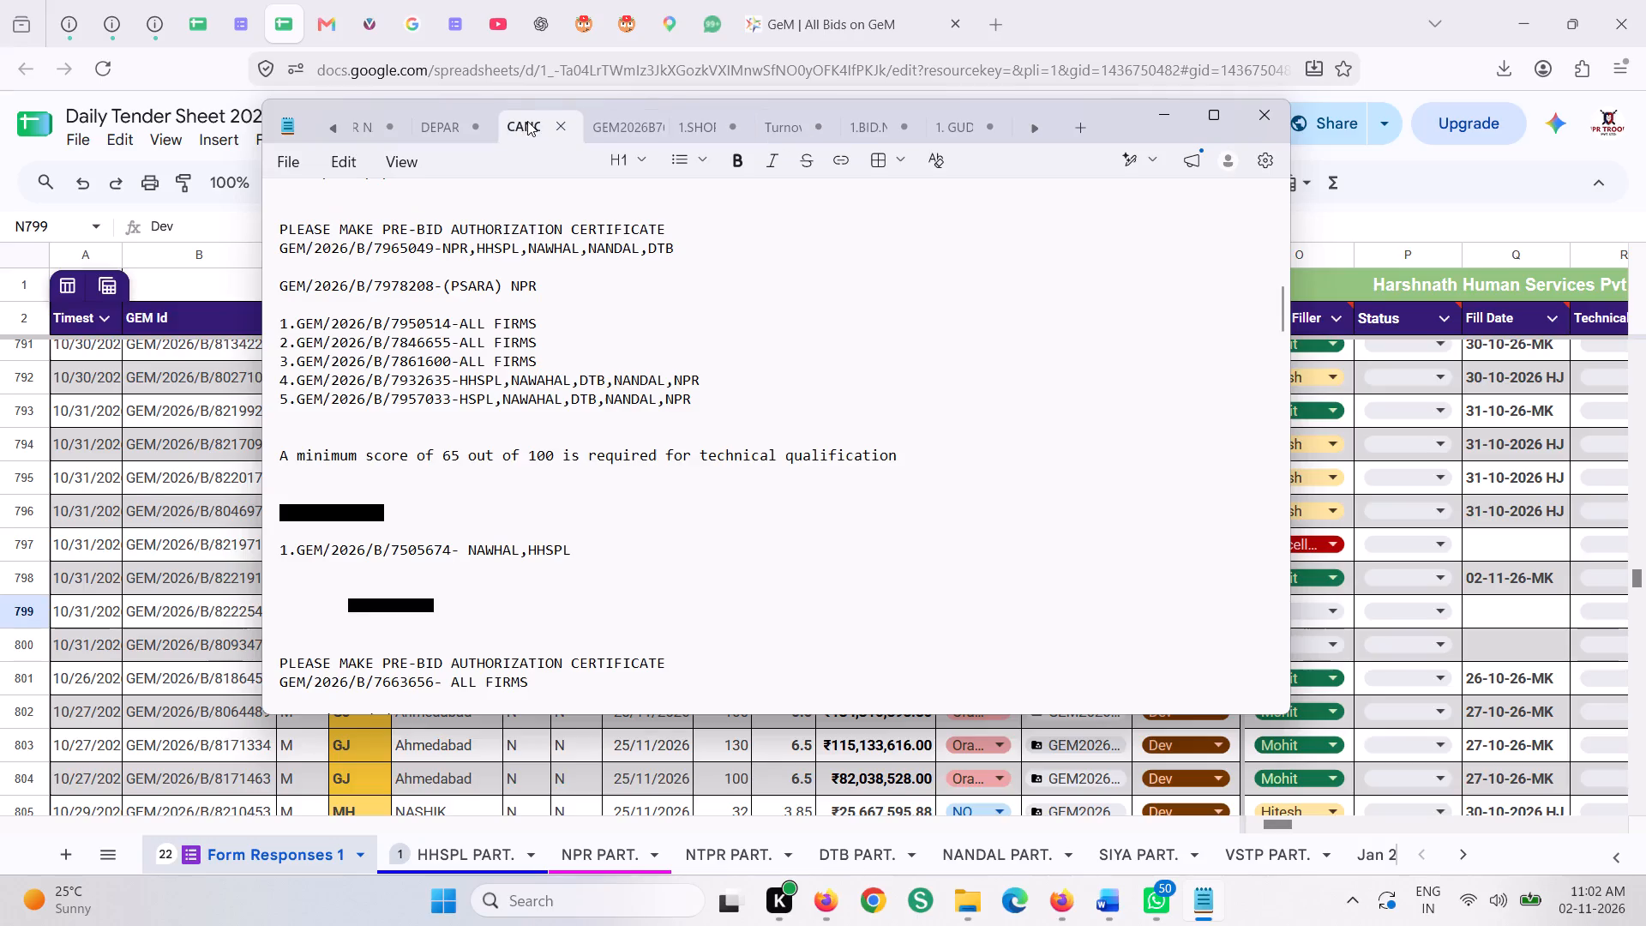
pyautogui.click(440, 123)
pyautogui.click(769, 124)
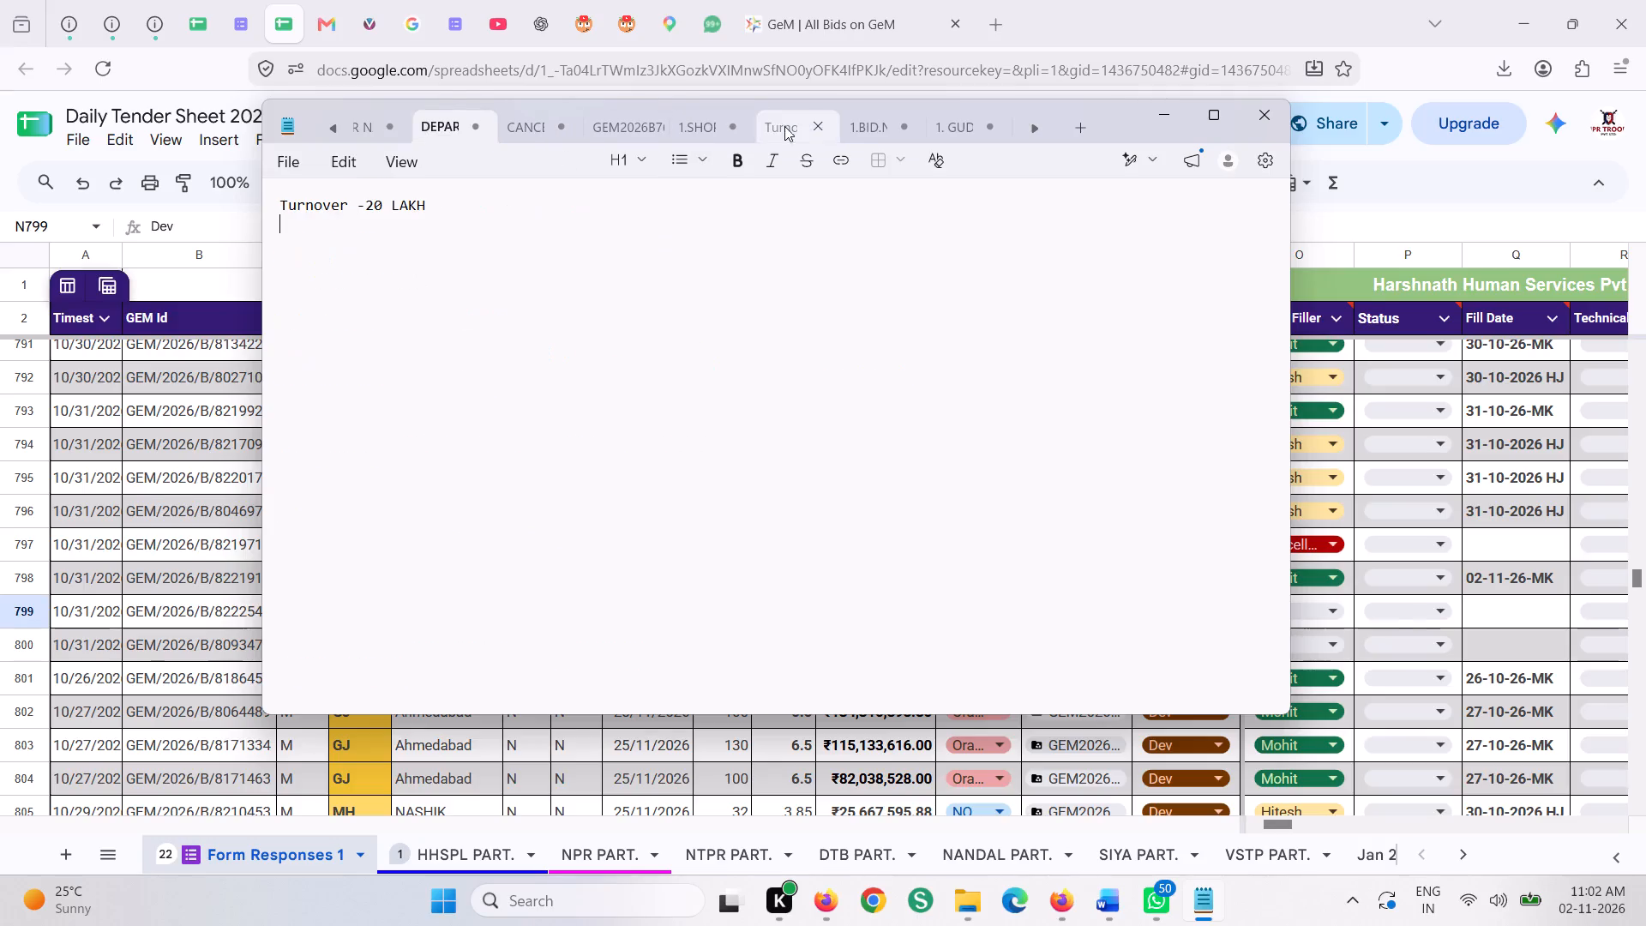
# Find the CANCEL note among the open Notepad notes and replace its running tally after CANCEL- with 1.
pyautogui.click(870, 125)
pyautogui.scroll(6, 680, 231)
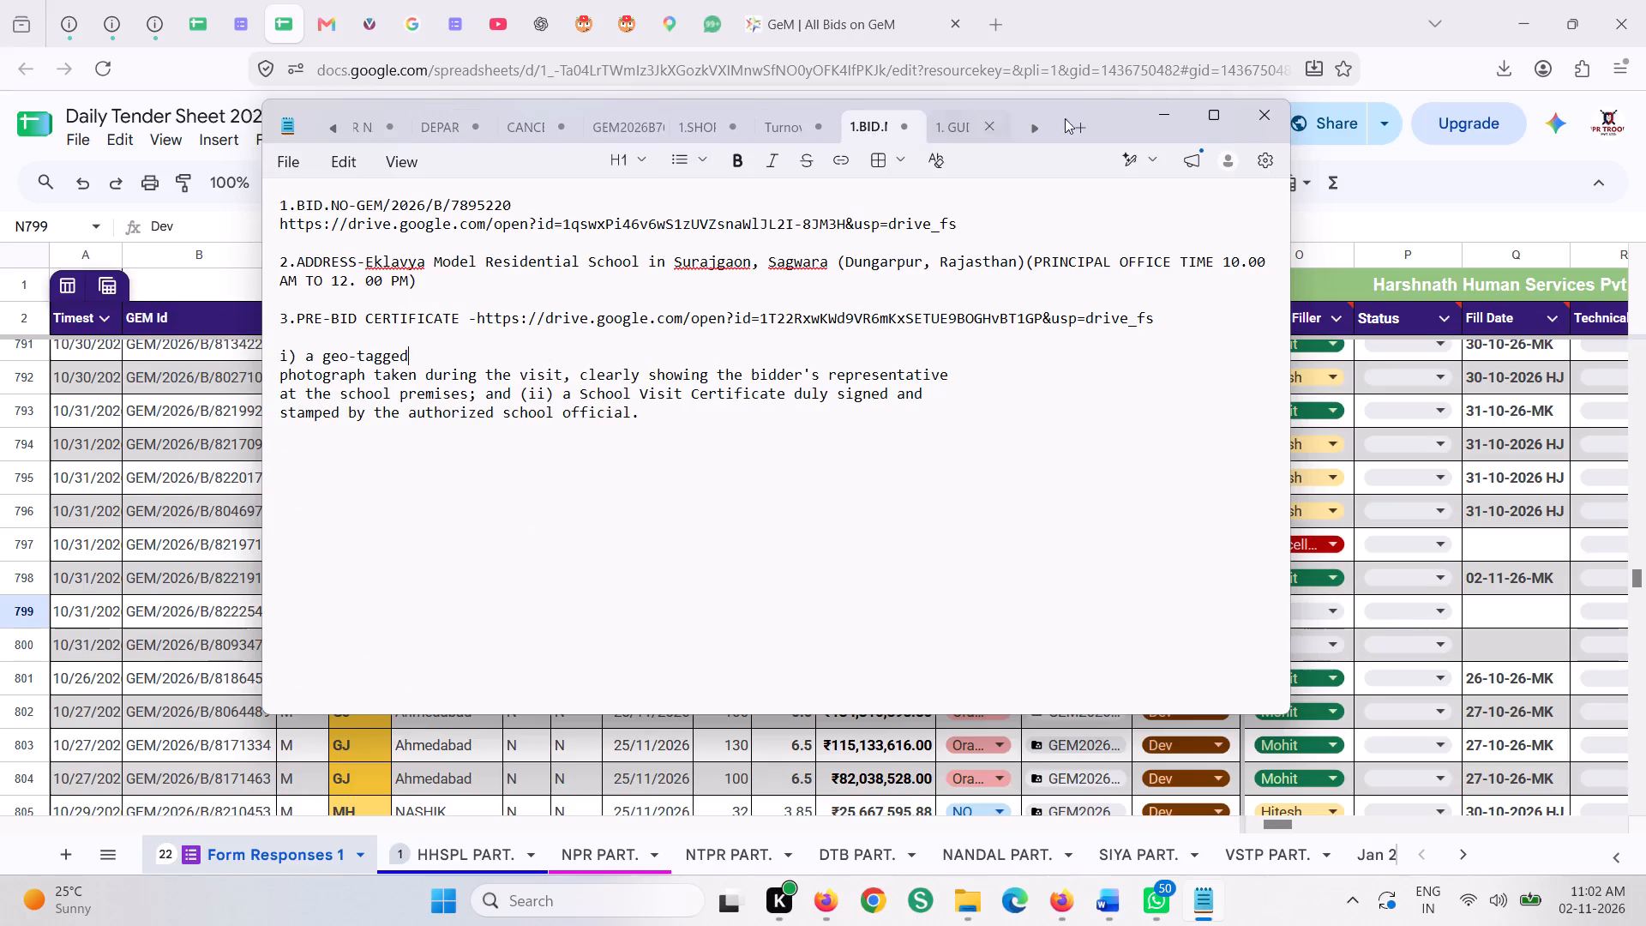
pyautogui.click(1037, 132)
pyautogui.doubleClick(1037, 131)
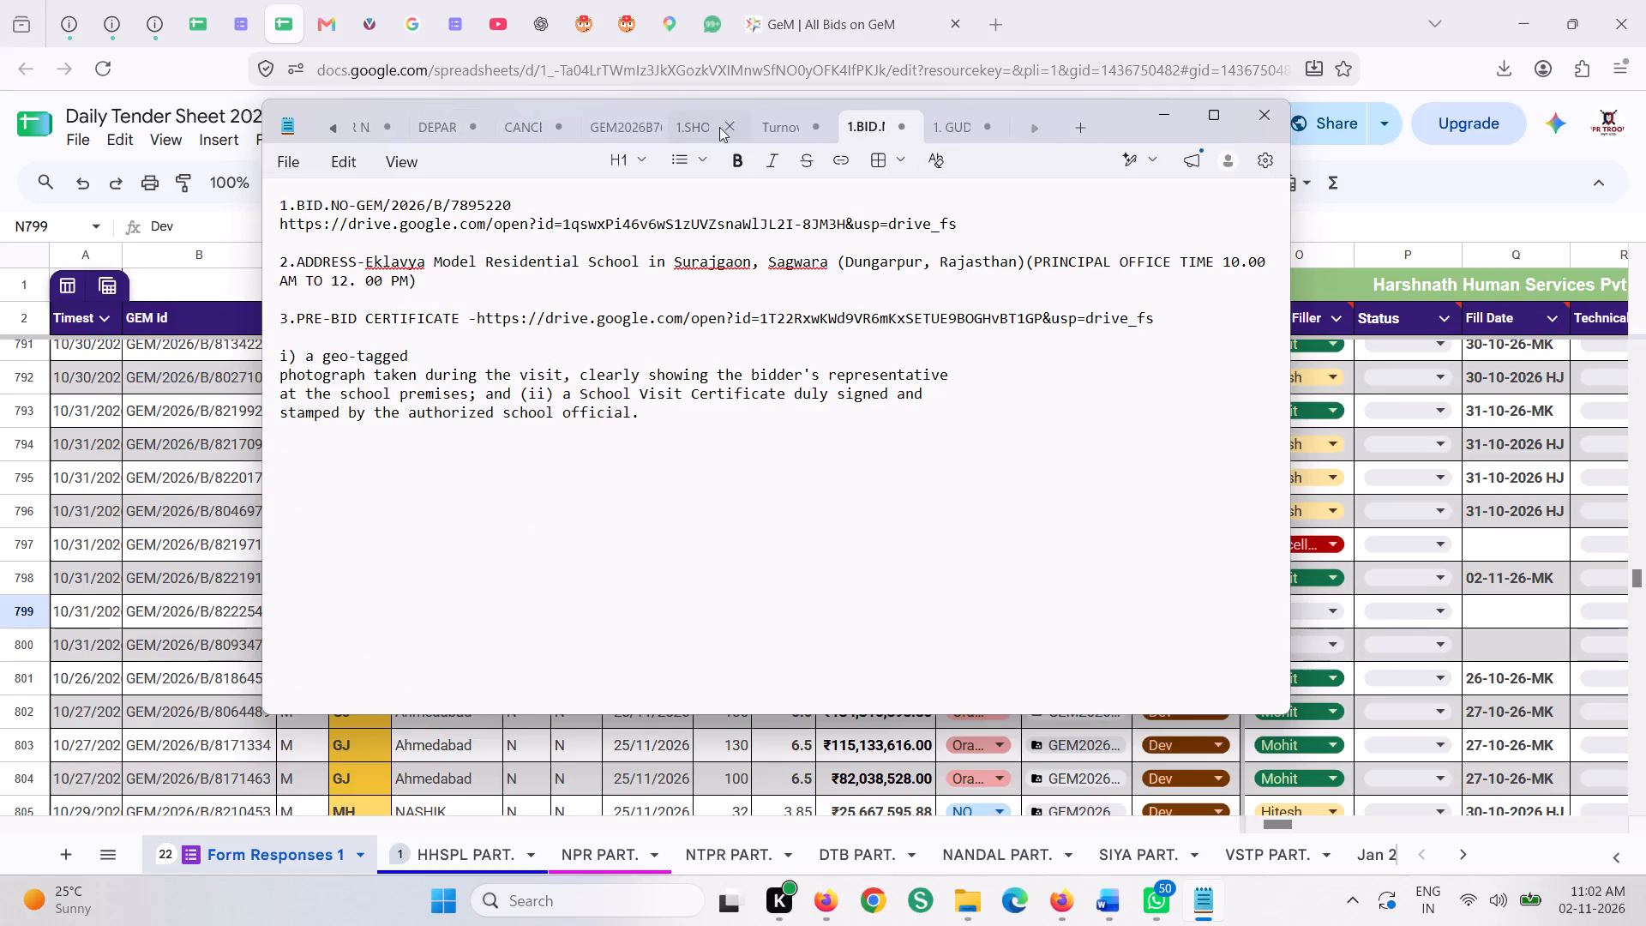
pyautogui.click(682, 129)
pyautogui.click(618, 121)
pyautogui.click(532, 118)
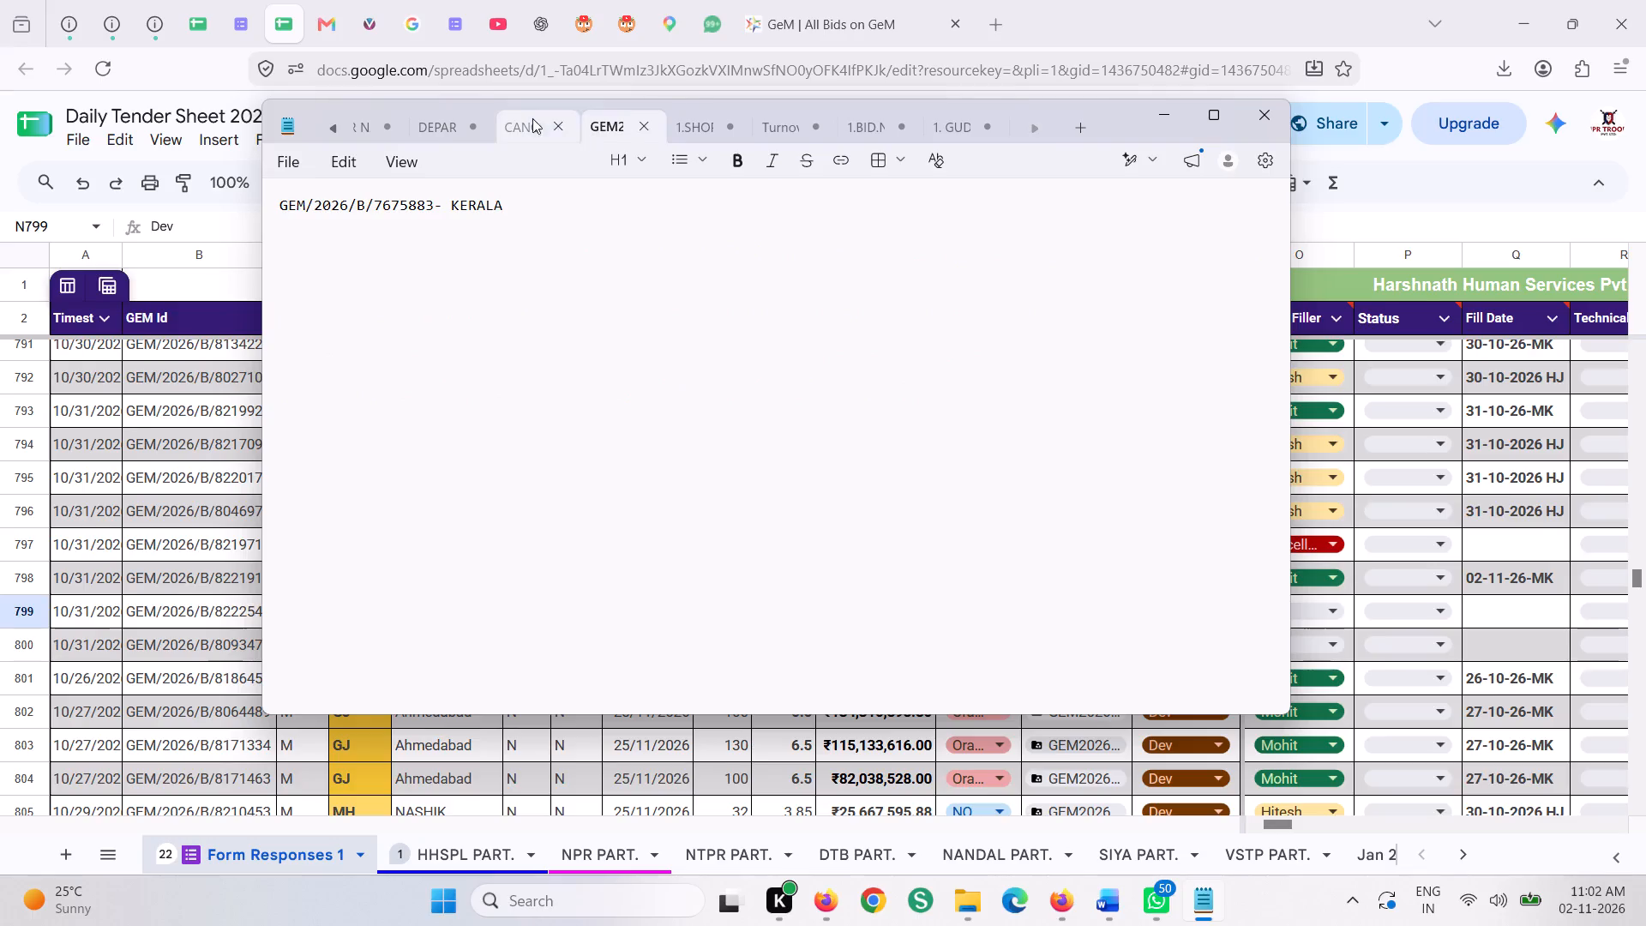
pyautogui.click(433, 130)
pyautogui.click(517, 131)
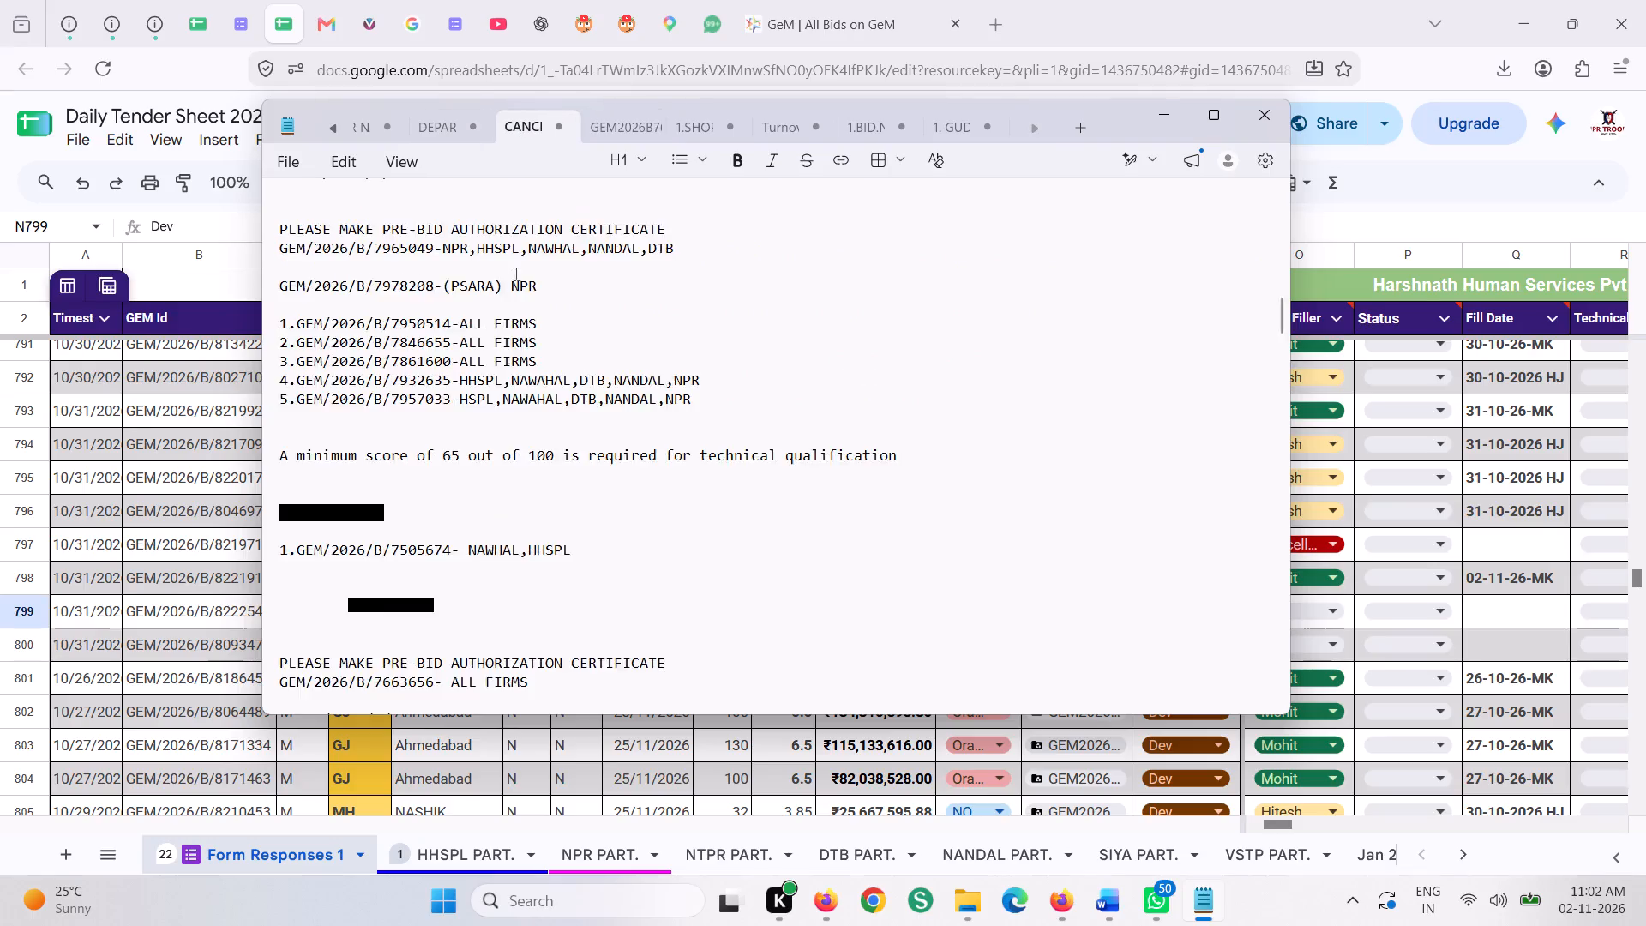
pyautogui.scroll(18, 513, 279)
pyautogui.moveTo(655, 206); pyautogui.dragTo(386, 211)
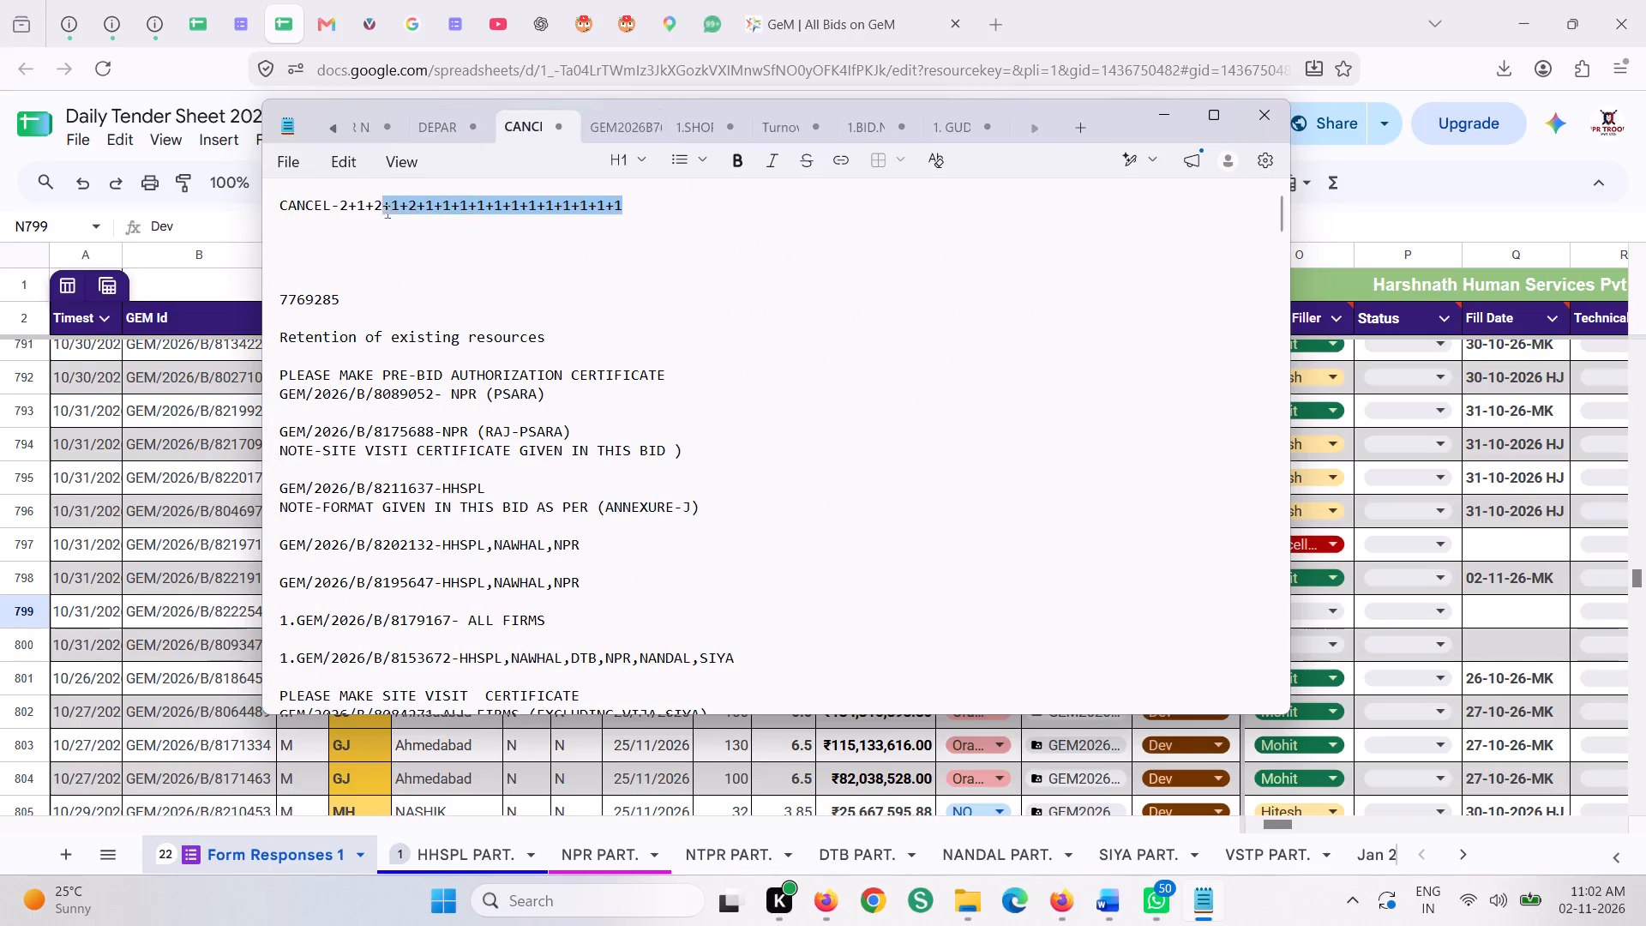
pyautogui.moveTo(386, 211); pyautogui.dragTo(340, 209)
pyautogui.press('1')
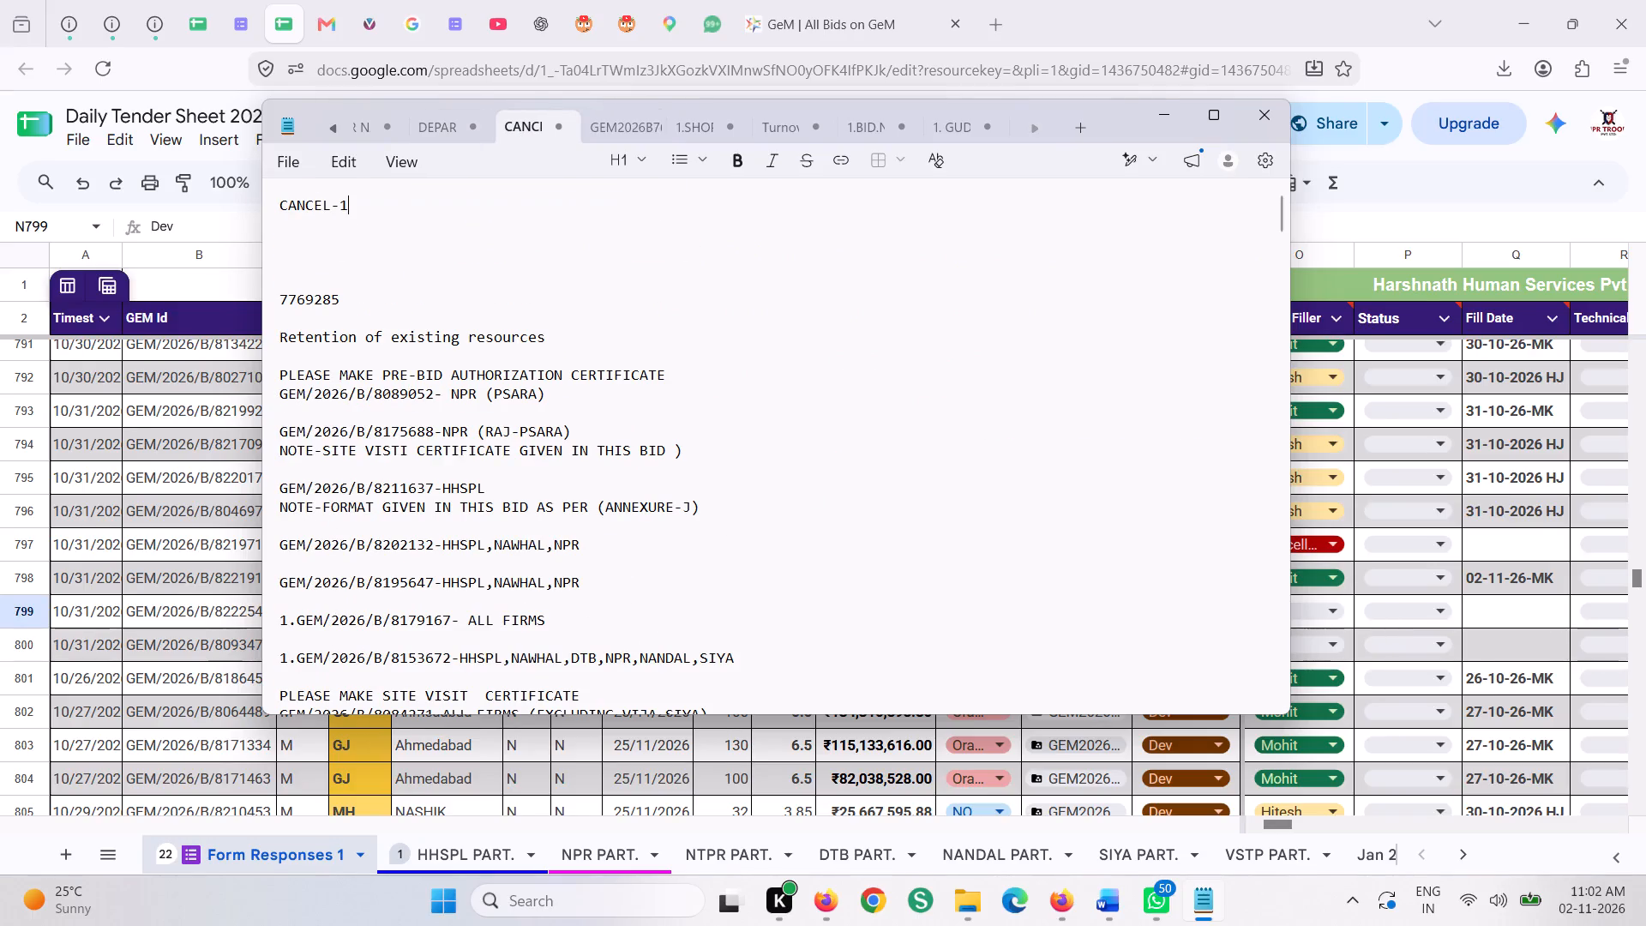
# Switch to Daily Tender Sheet 2026 and set the researcher name for row 800, the Gwalior bid, to Dev.
pyautogui.hotkey('alt', 'Tab')
pyautogui.click(1156, 640)
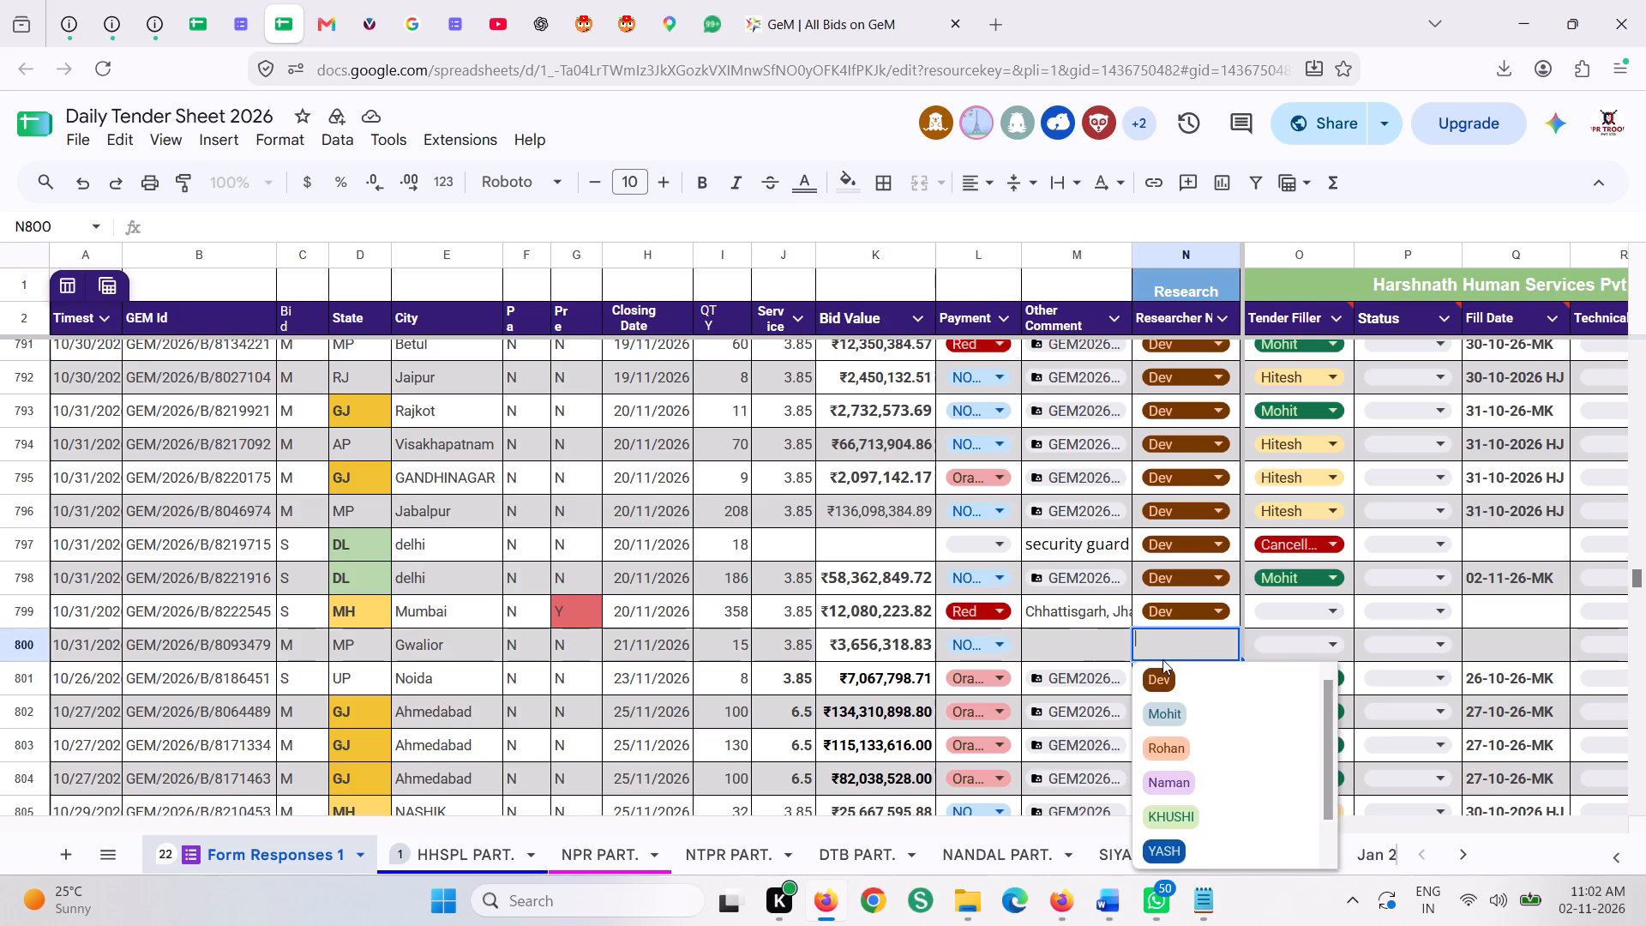
pyautogui.click(1150, 678)
# Copy row 800's GEM Id, GEM/2026/B/8093479, and search for it in the GeM bid listing.
pyautogui.click(1066, 636)
pyautogui.press('Left')
pyautogui.press('Left')
pyautogui.press('Left')
pyautogui.press('Left')
pyautogui.press('Left')
pyautogui.press('Left')
pyautogui.press('Left')
pyautogui.press('Left')
pyautogui.press('Left')
pyautogui.press('Left')
pyautogui.press('Left')
pyautogui.press('Left')
pyautogui.press('Left')
pyautogui.press('Left')
pyautogui.press('Left')
pyautogui.press('Left')
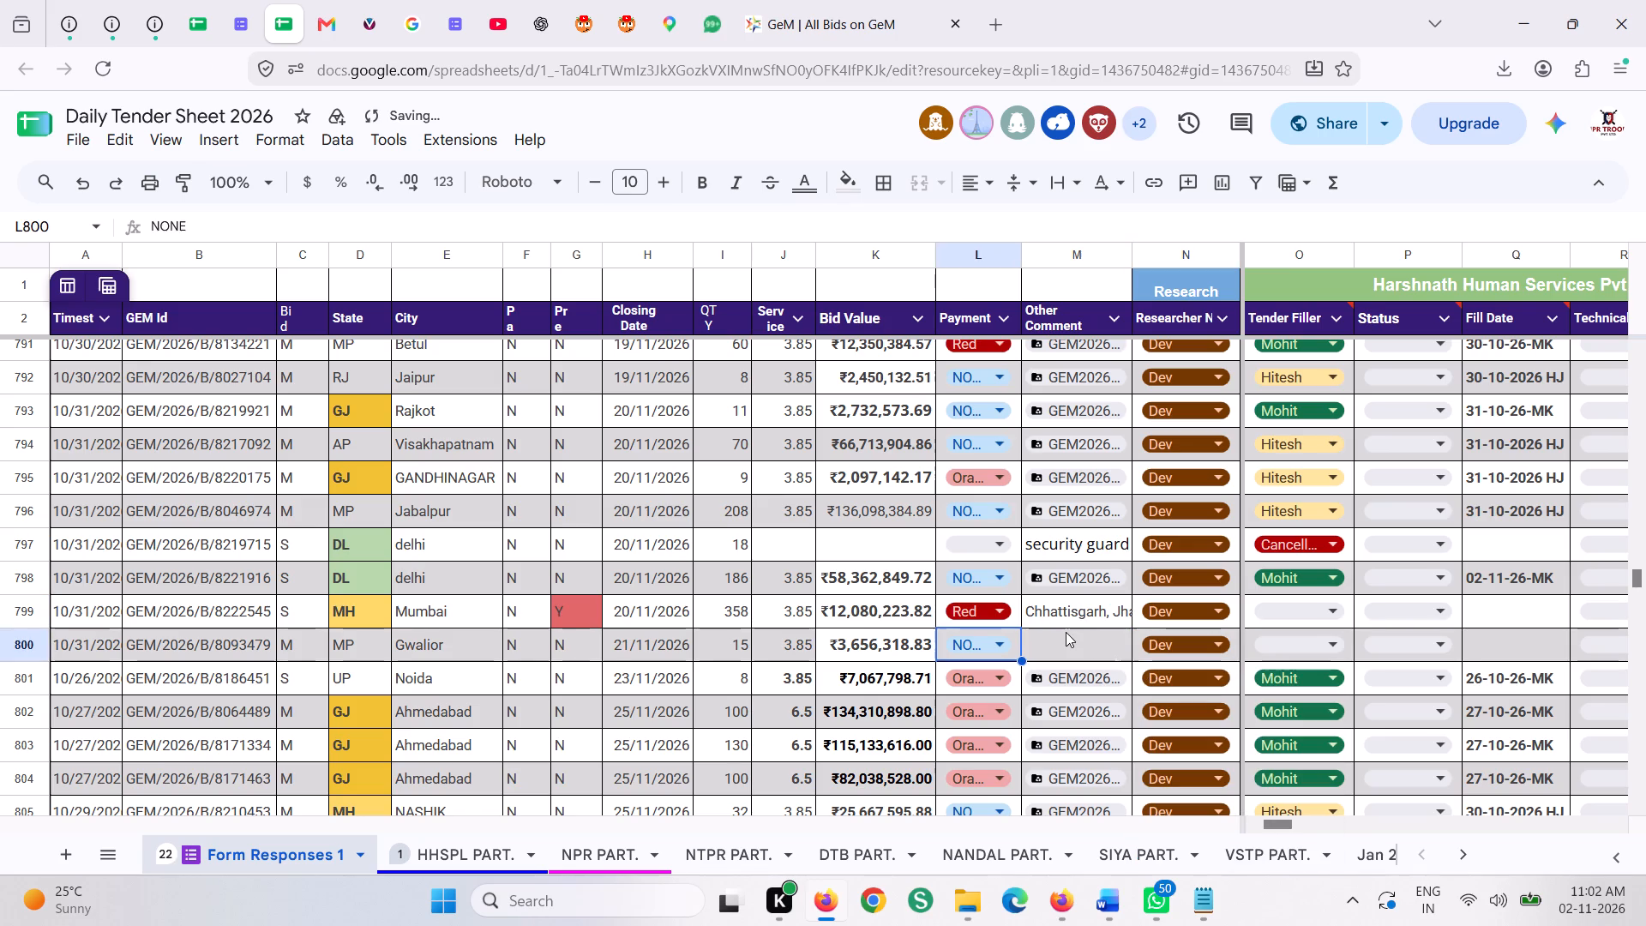
pyautogui.press('Right')
pyautogui.hotkey('ctrl', 'c')
pyautogui.press('Right')
pyautogui.press('Right')
pyautogui.press('Right')
pyautogui.press('Right')
pyautogui.press('Right')
pyautogui.press('Right')
pyautogui.press('Right')
pyautogui.press('Right')
pyautogui.press('Right')
pyautogui.press('Right')
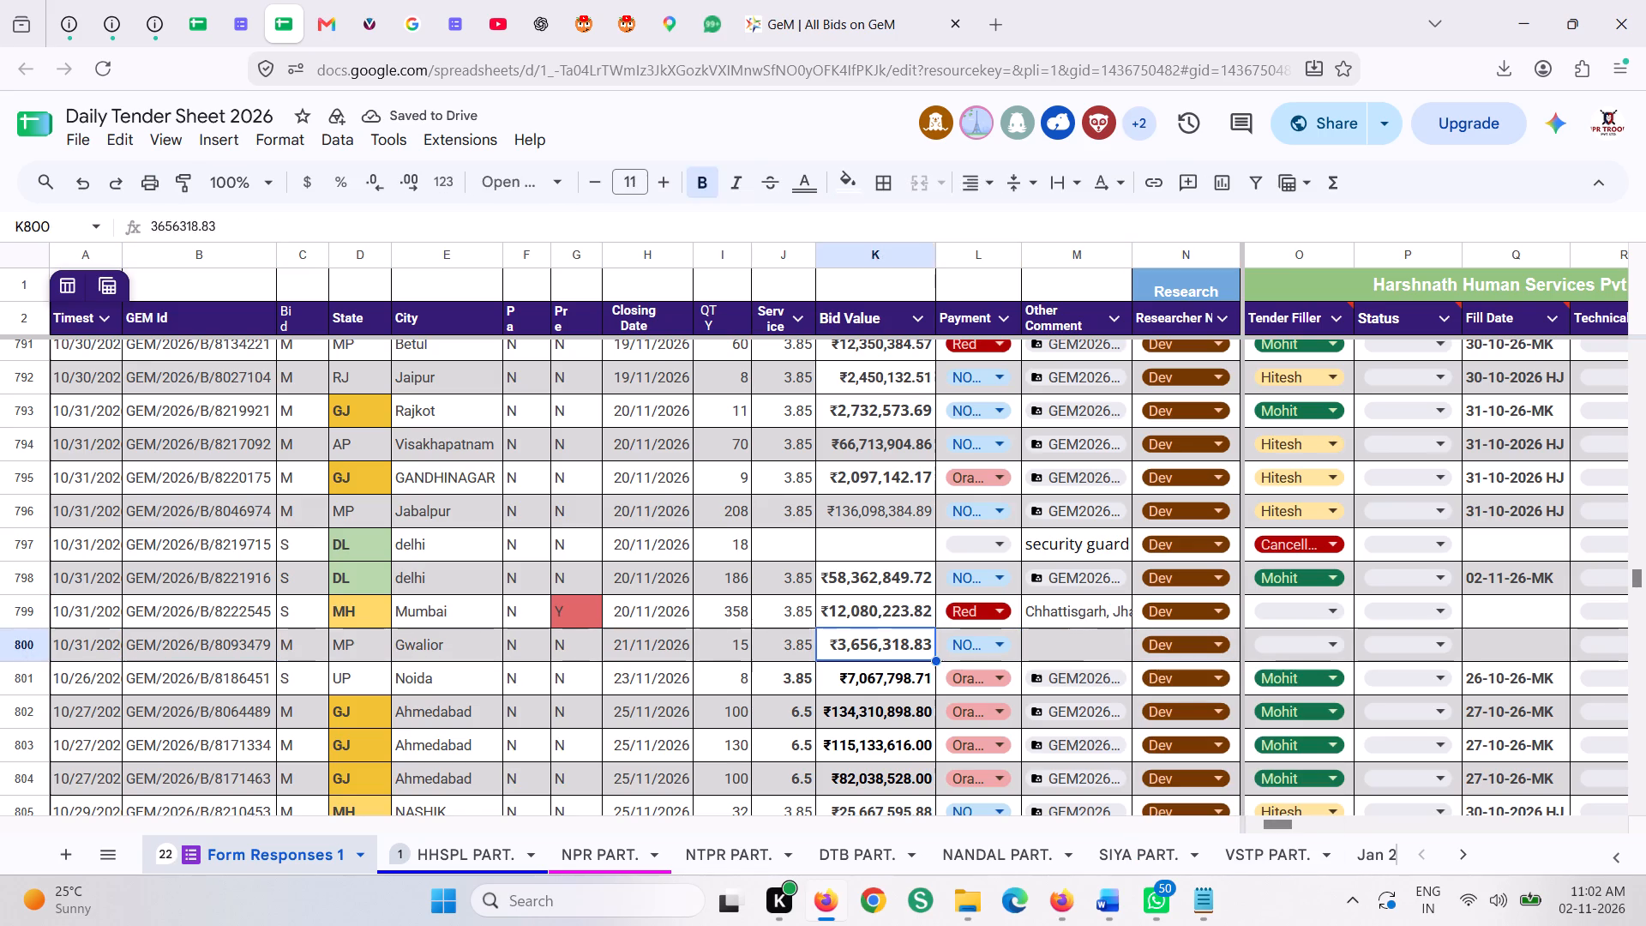
pyautogui.press('Right')
pyautogui.press('Right')
pyautogui.click(760, 0)
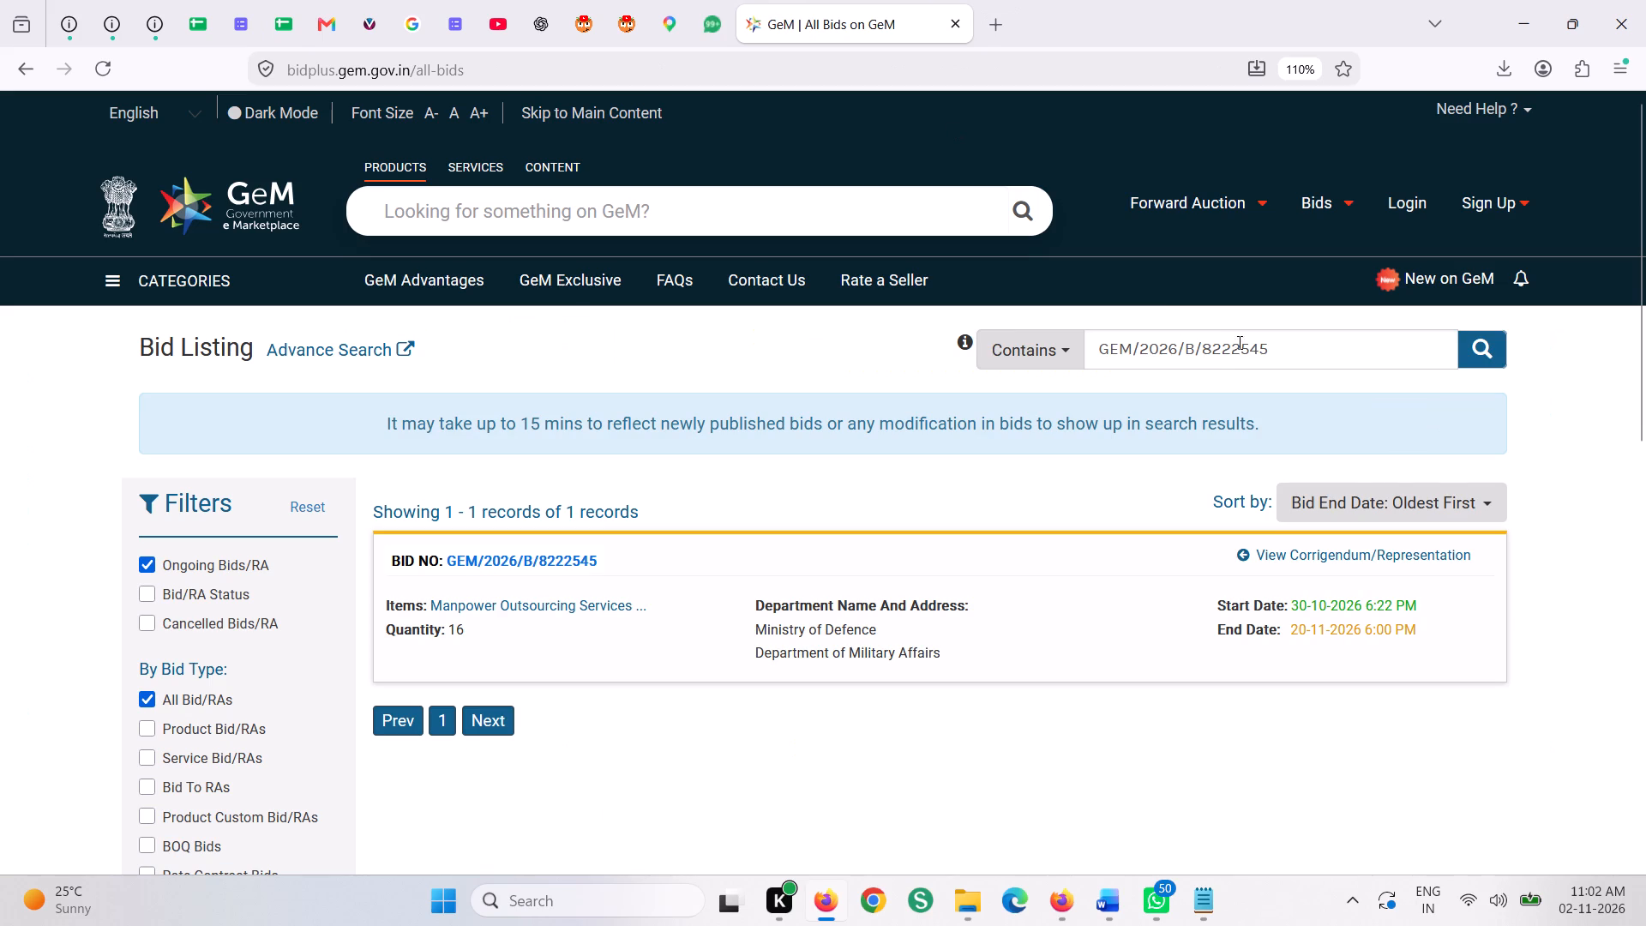
pyautogui.moveTo(1309, 356); pyautogui.dragTo(1006, 354)
pyautogui.hotkey('ctrl', 'v')
pyautogui.press('Return')
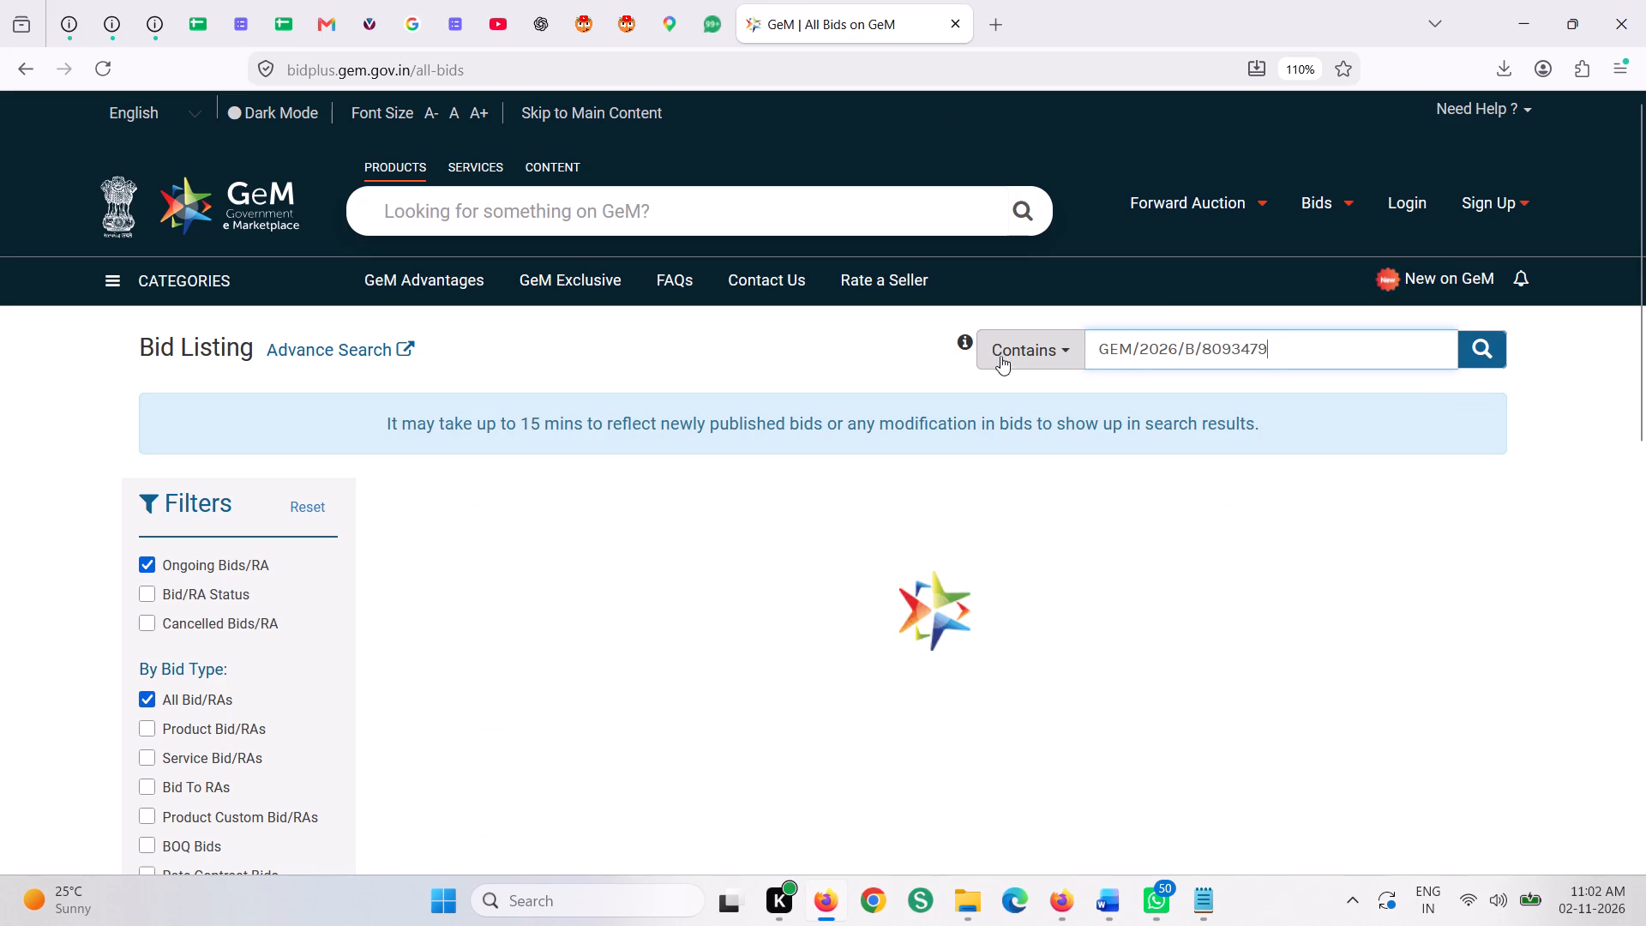
# Download and open the bid document for GEM/2026/B/8093479, moving down to its department and eligibility details.
pyautogui.click(563, 559)
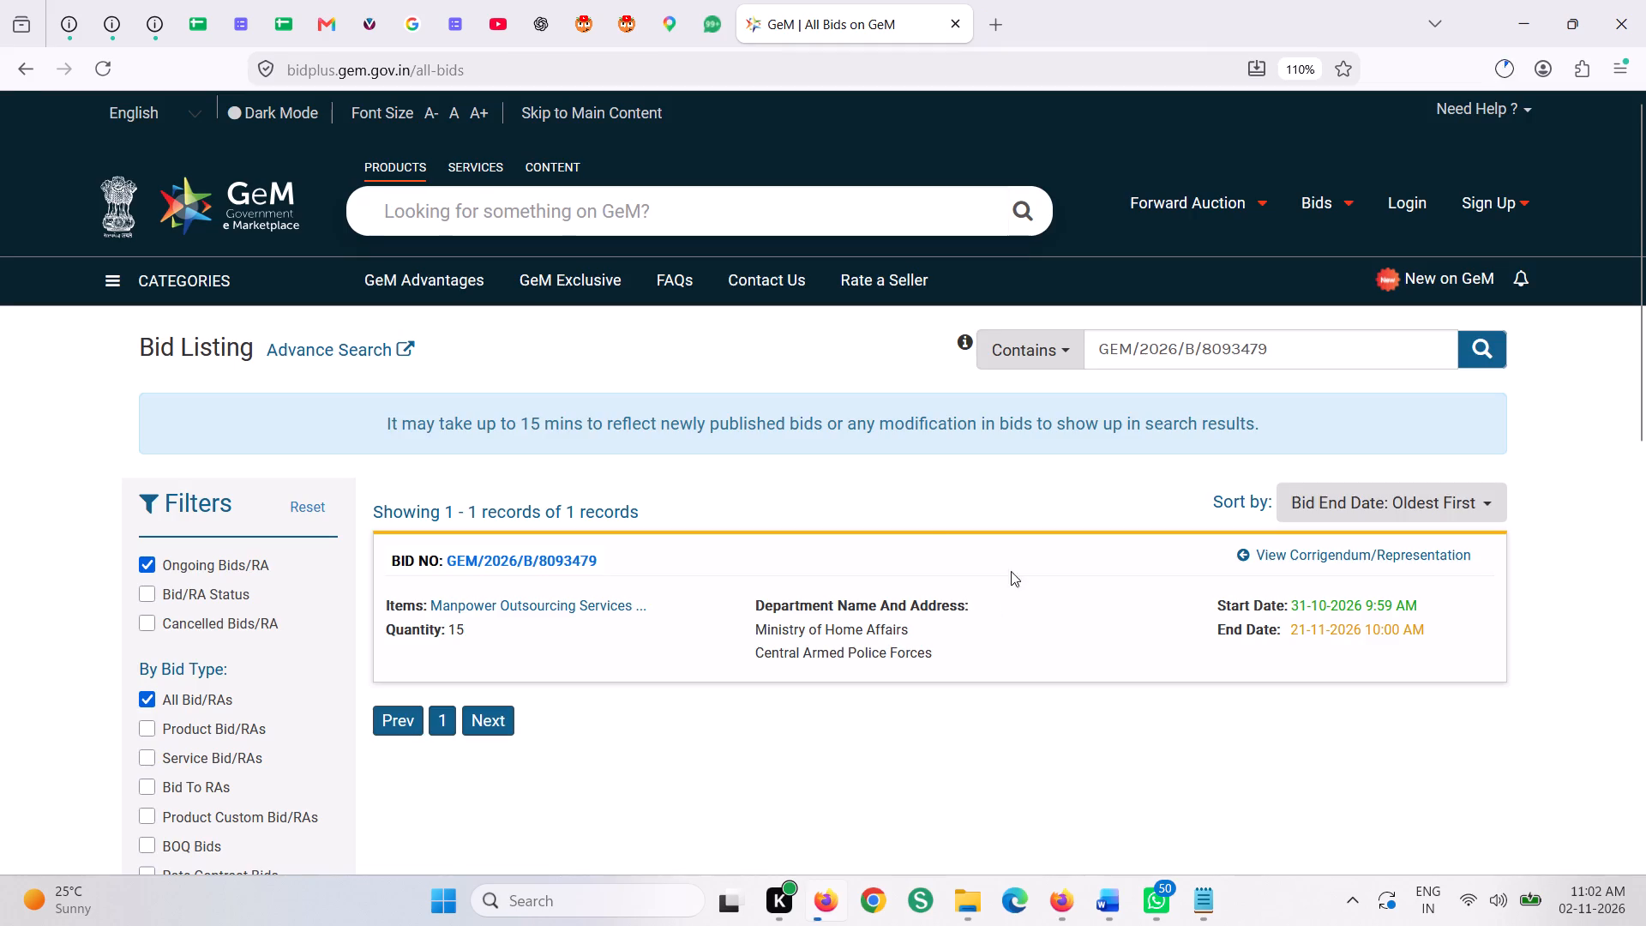
pyautogui.click(661, 430)
pyautogui.scroll(-1, 922, 526)
pyautogui.click(1130, 513)
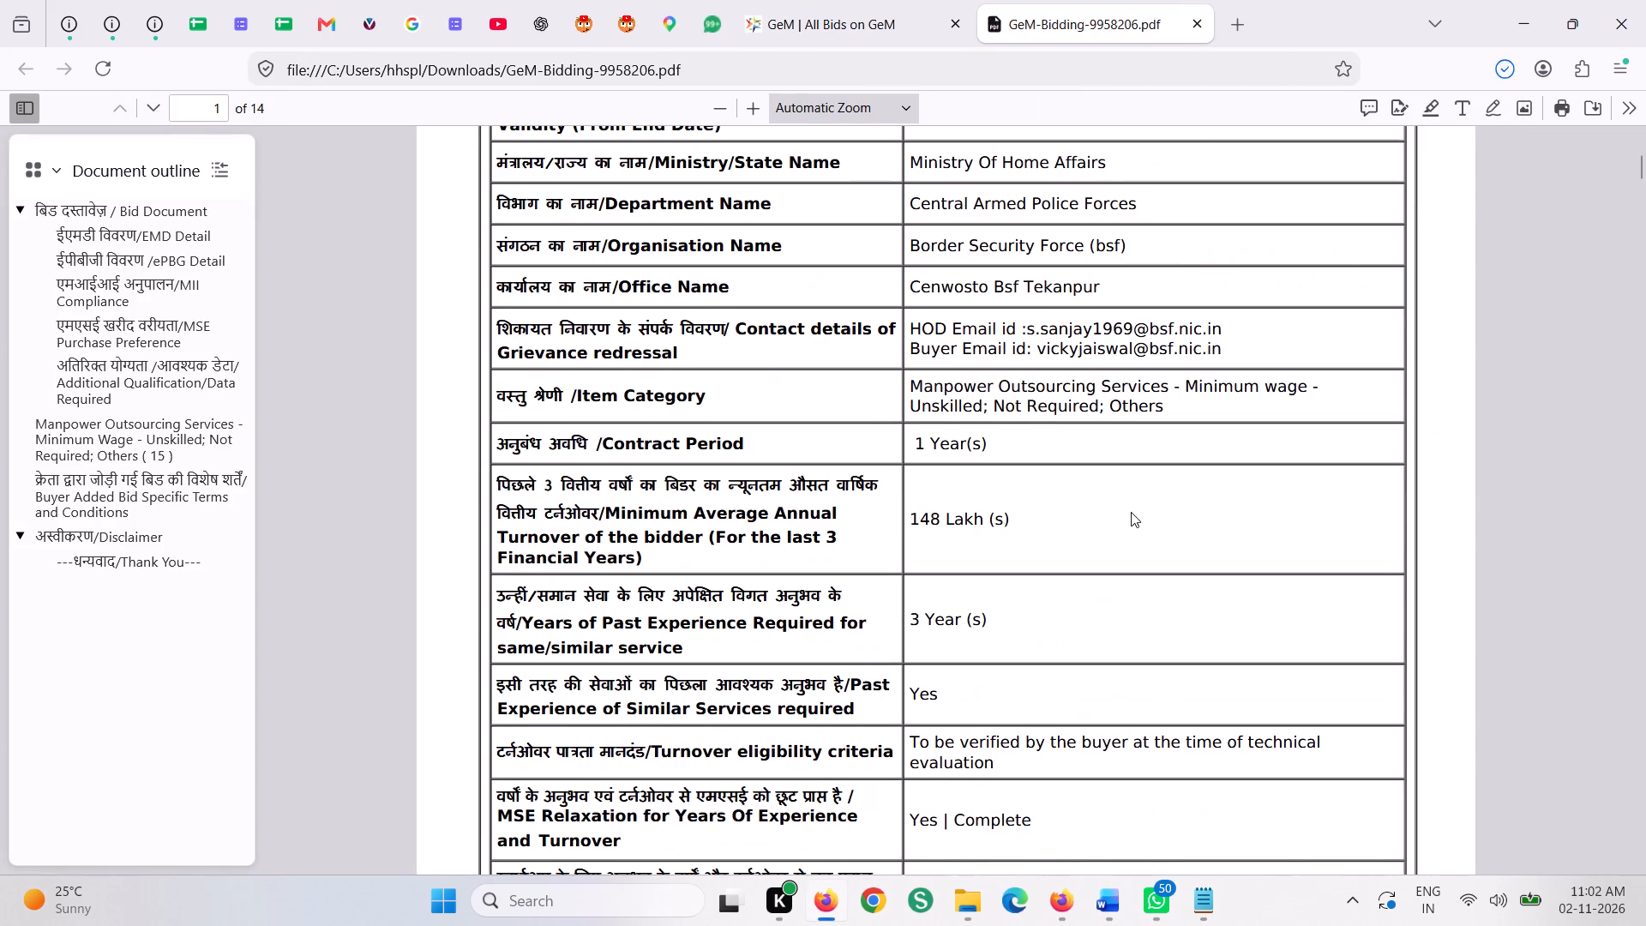
# Search the bid document for SECURITY and check each match through the buyer-added ATC clauses.
pyautogui.hotkey('ctrl', 'f')
pyautogui.write('SE')
pyautogui.press('c')
pyautogui.write('URITY')
pyautogui.press('Return')
pyautogui.press('Return')
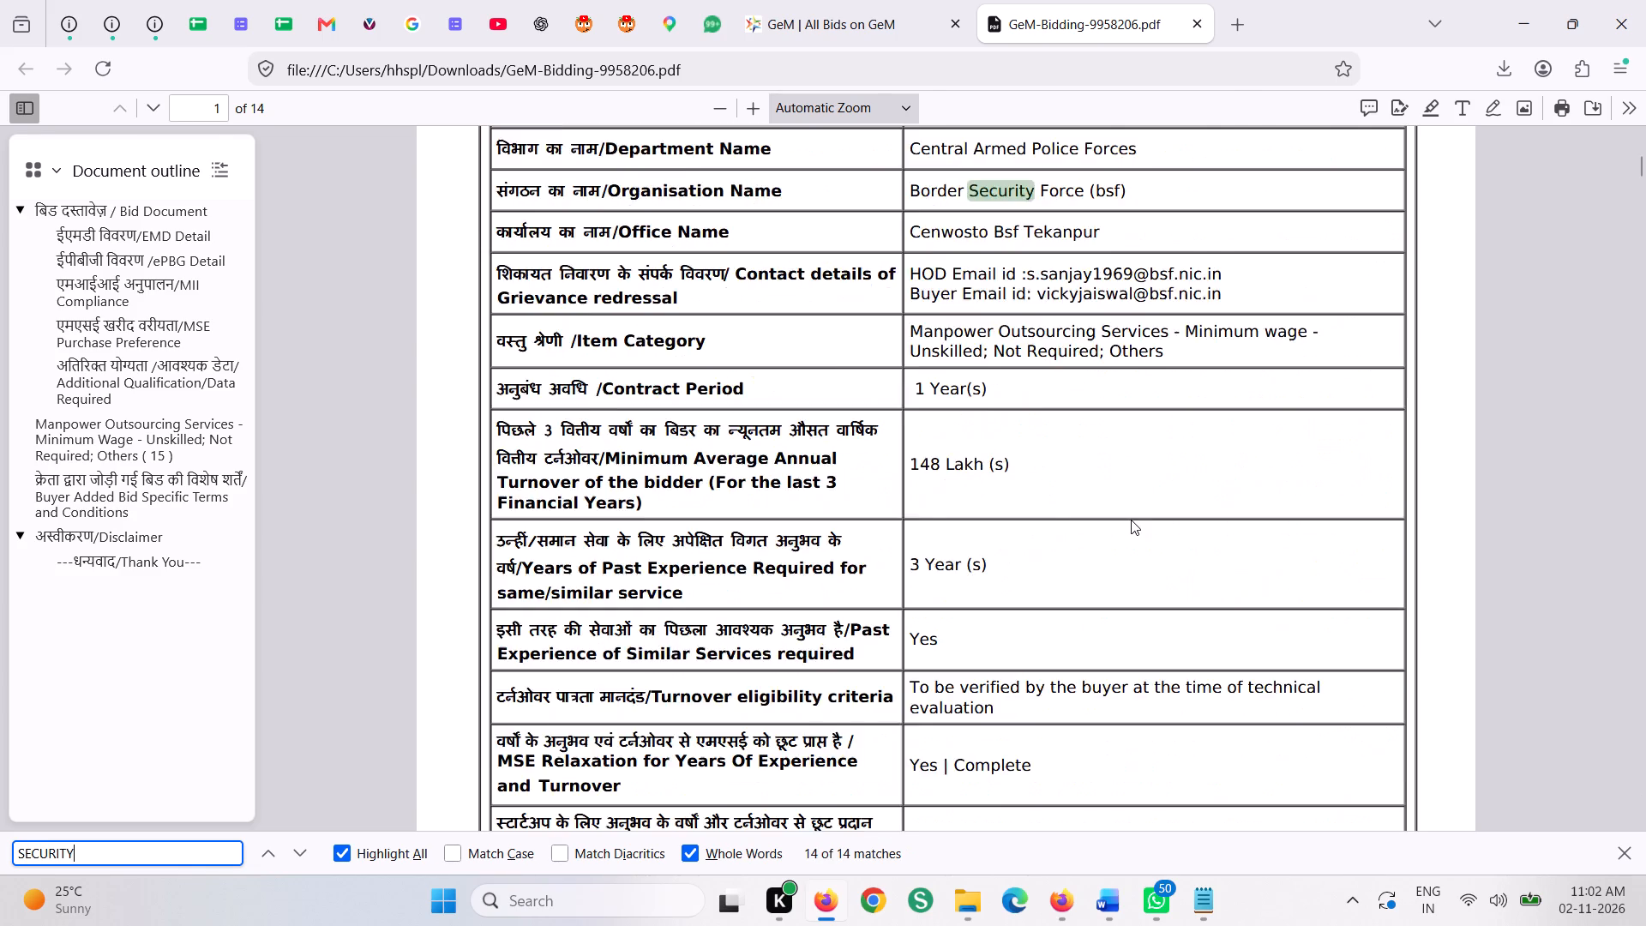
pyautogui.press('Return')
pyautogui.press('Return')
pyautogui.press('Return')
pyautogui.press('Return')
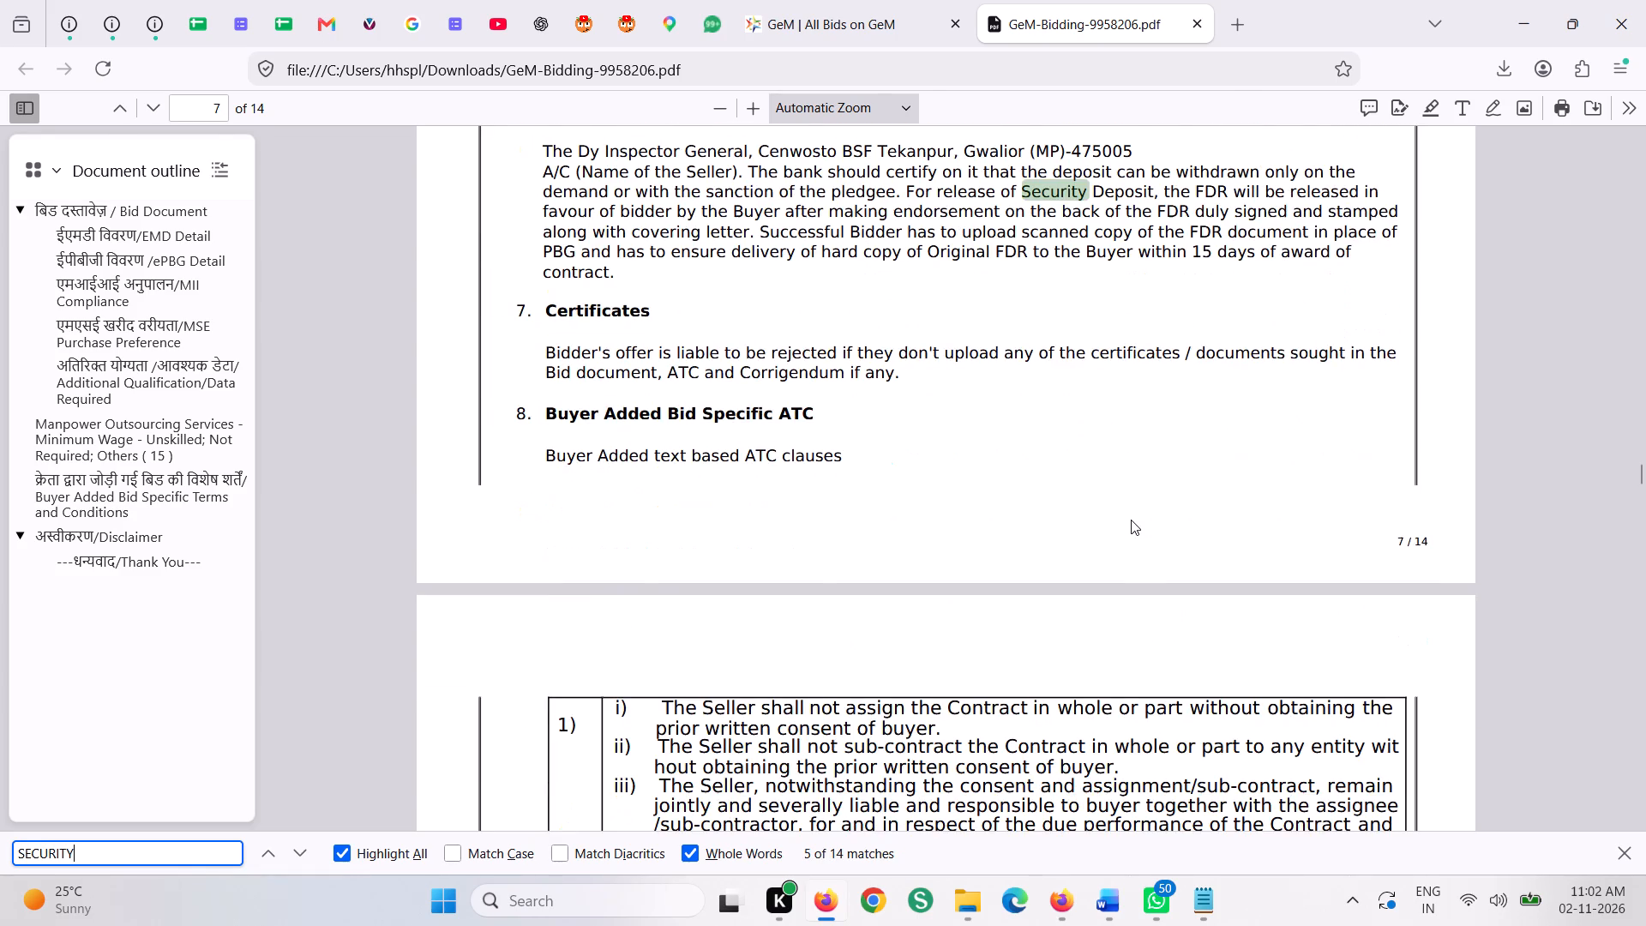
pyautogui.press('Return')
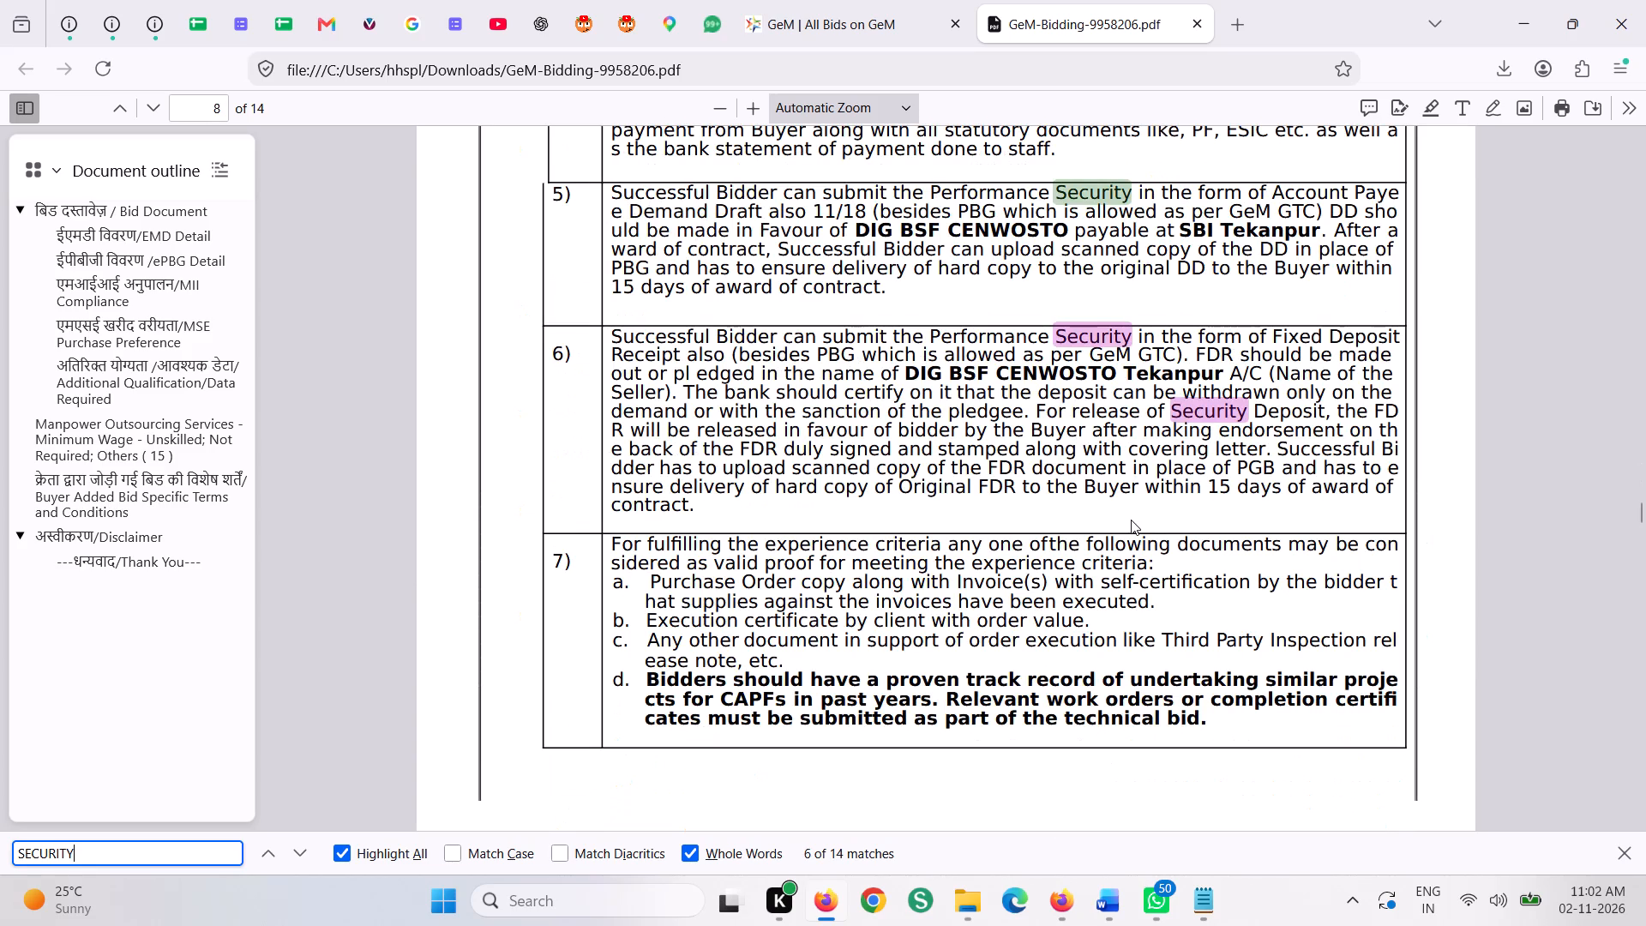
pyautogui.press('Return')
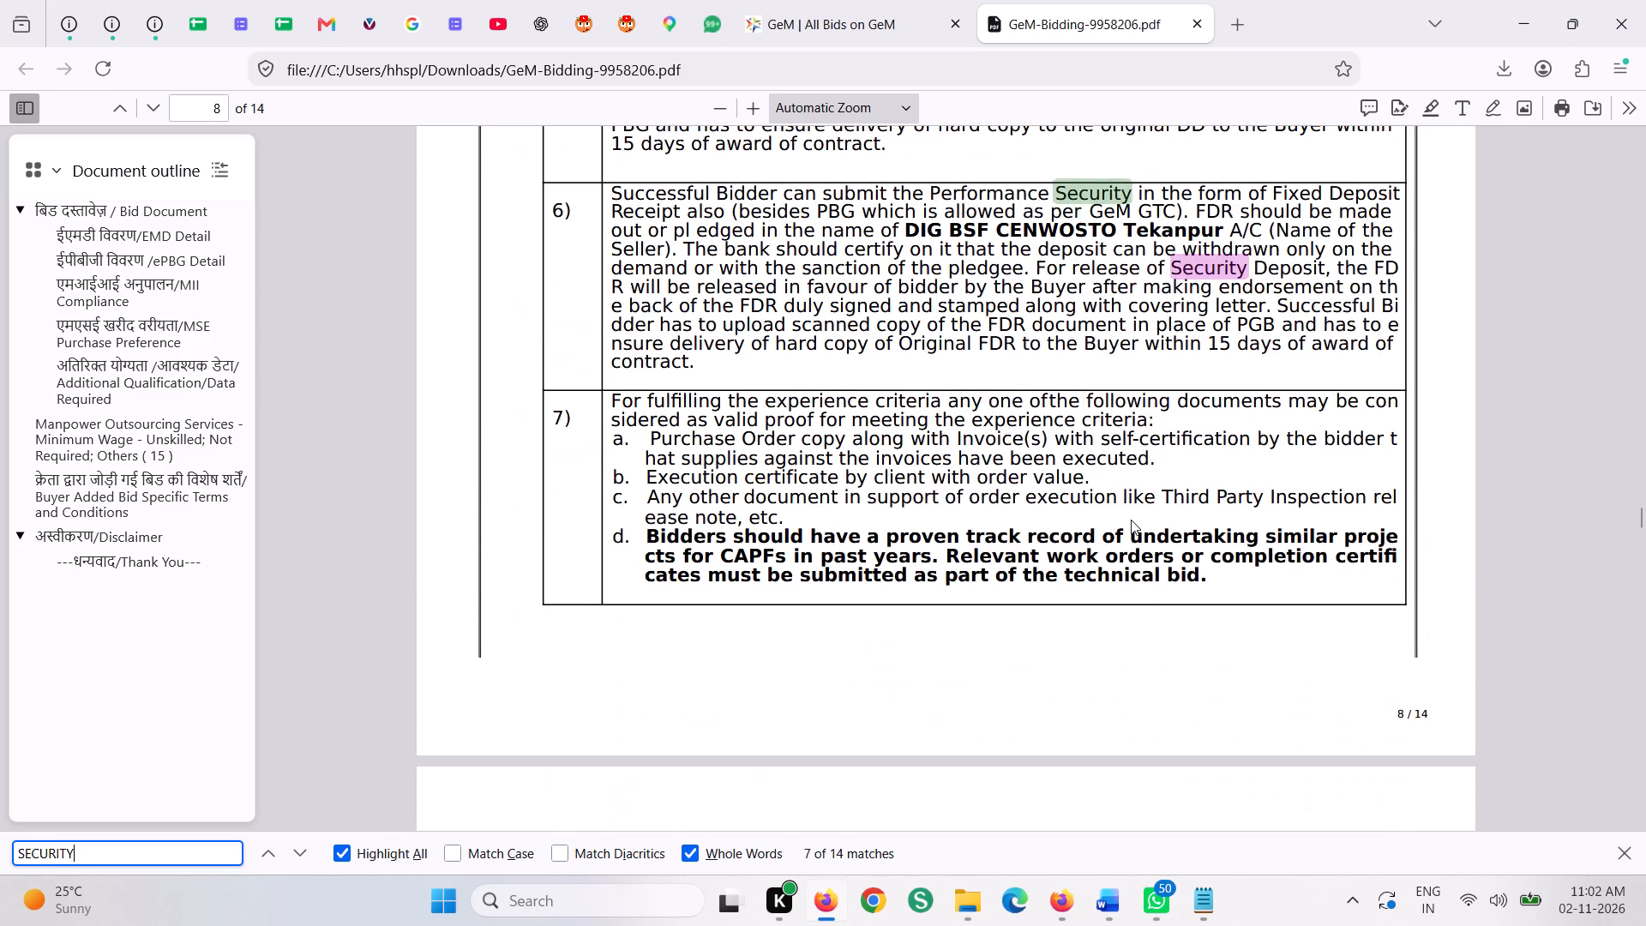
pyautogui.press('Return')
pyautogui.press('Return')
pyautogui.press('Return')
pyautogui.press('Return')
pyautogui.press('Return')
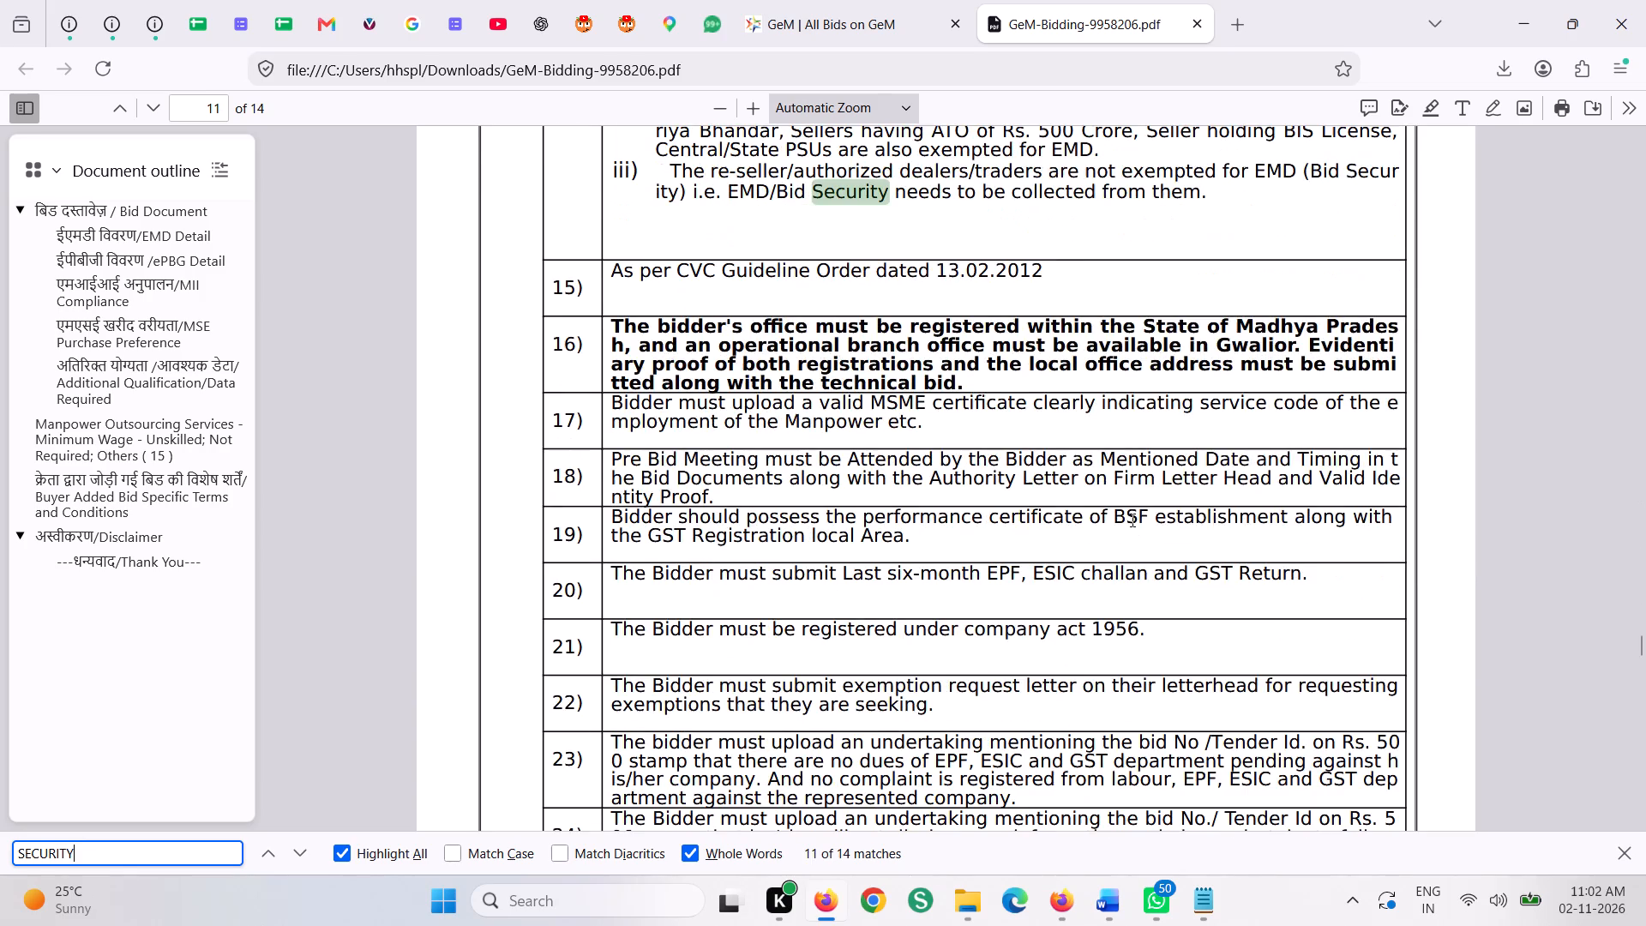
pyautogui.press('Return')
pyautogui.press('Return')
pyautogui.press('Return')
pyautogui.press('Return')
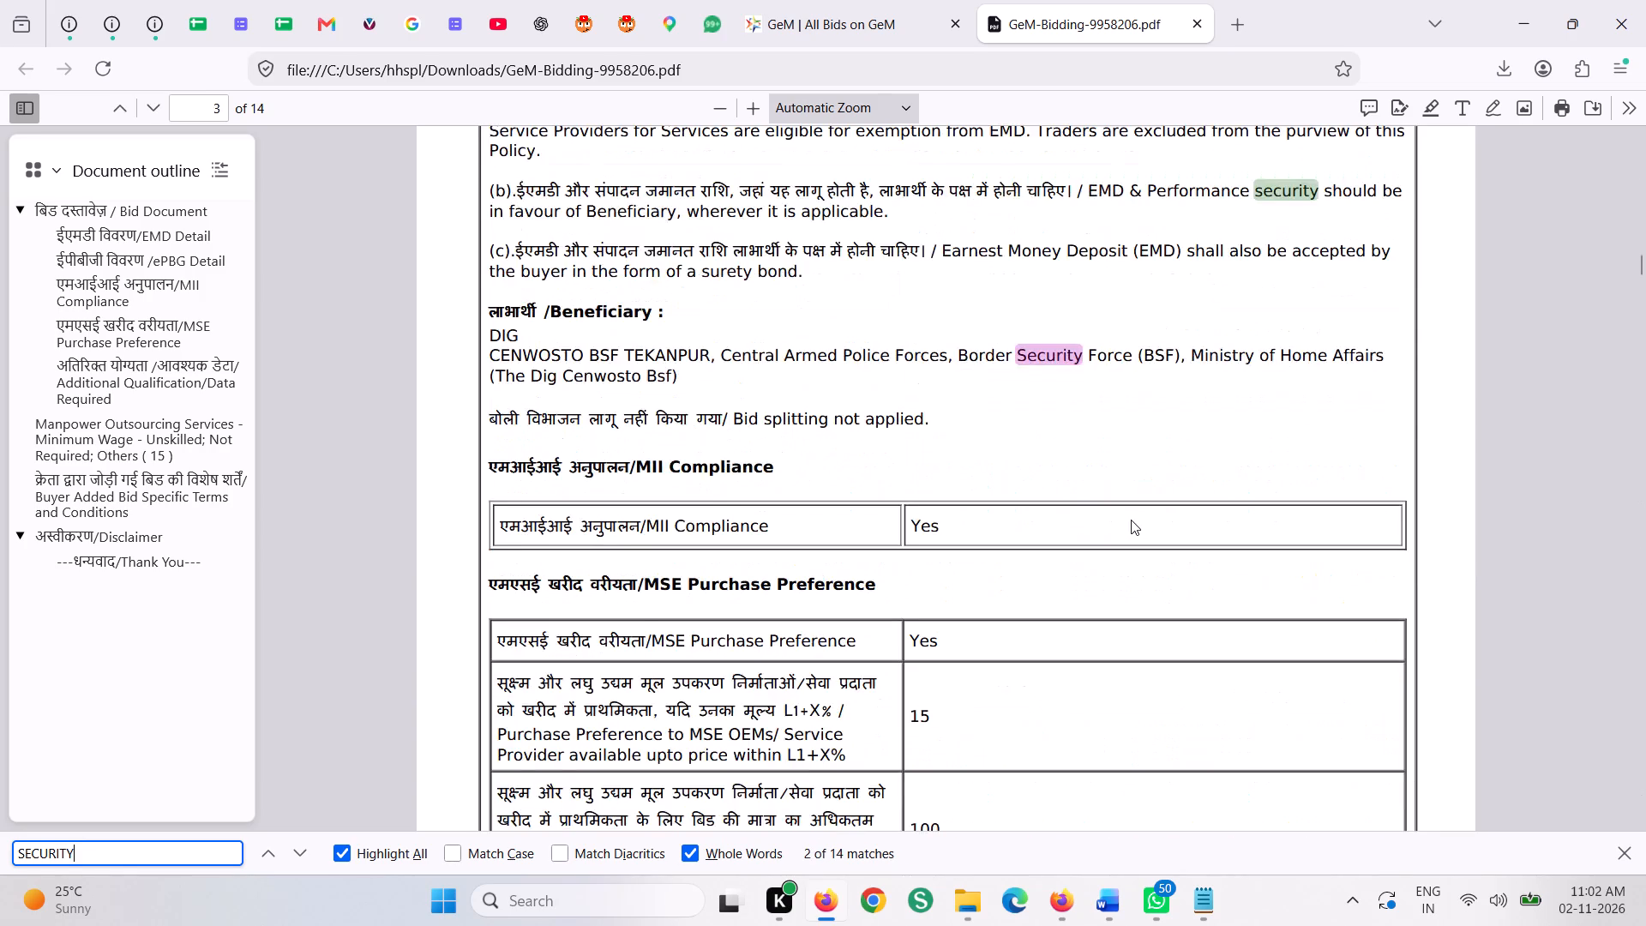
pyautogui.press('Return')
pyautogui.press('Return')
pyautogui.press('Return')
pyautogui.press('Return')
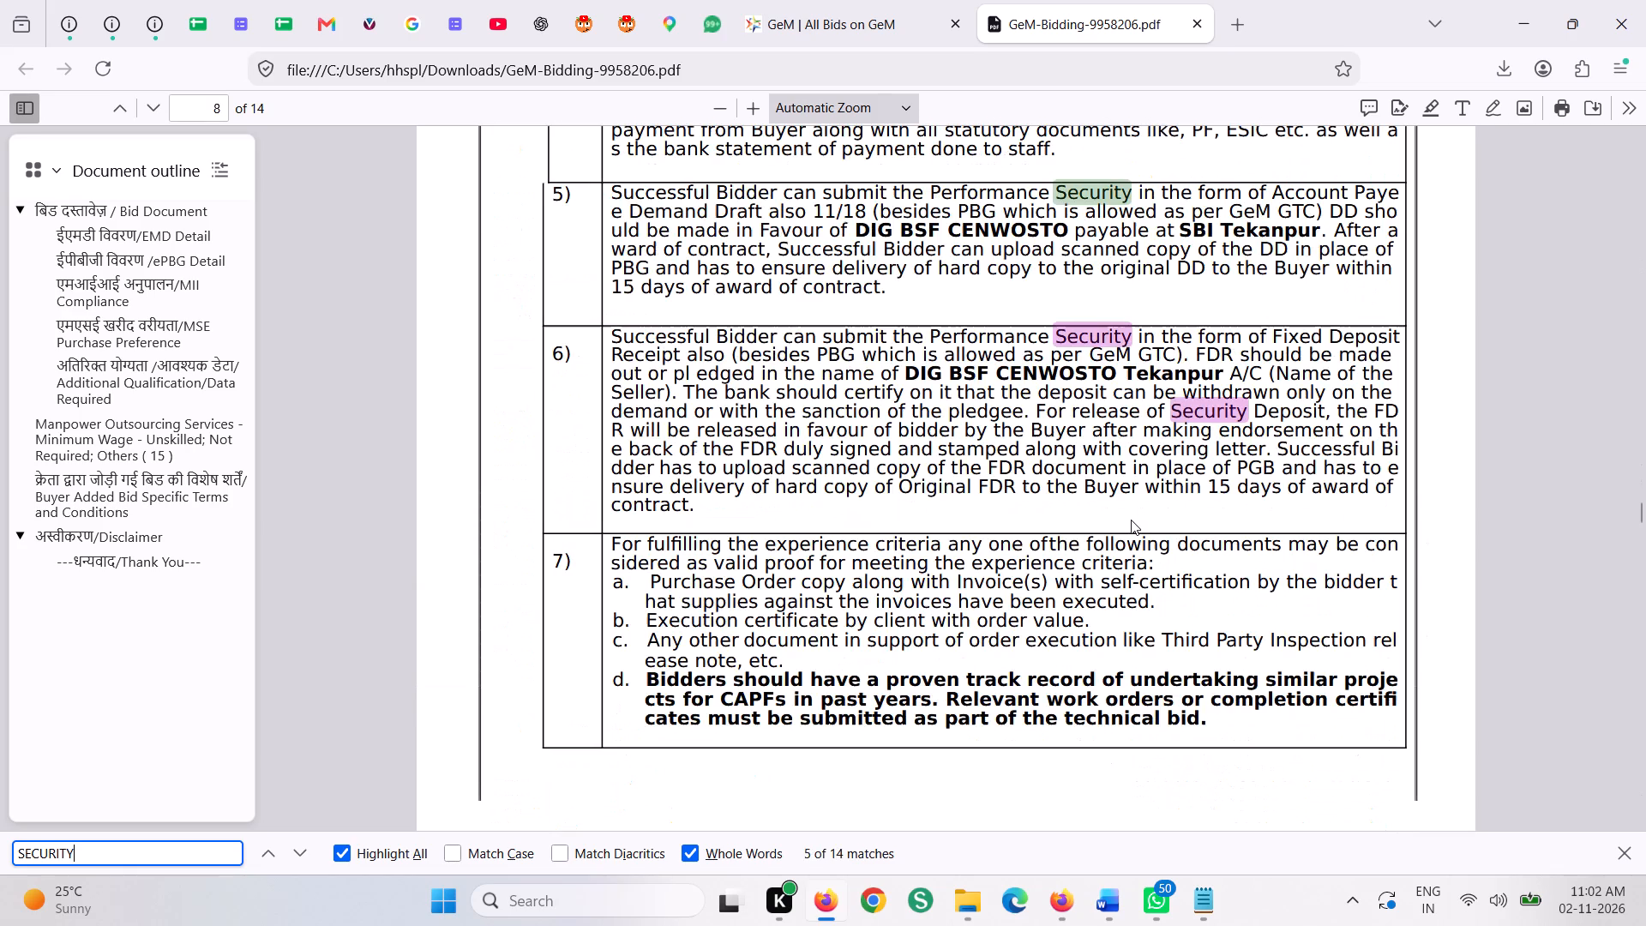
pyautogui.press('Return')
pyautogui.press('Return')
pyautogui.press('Return')
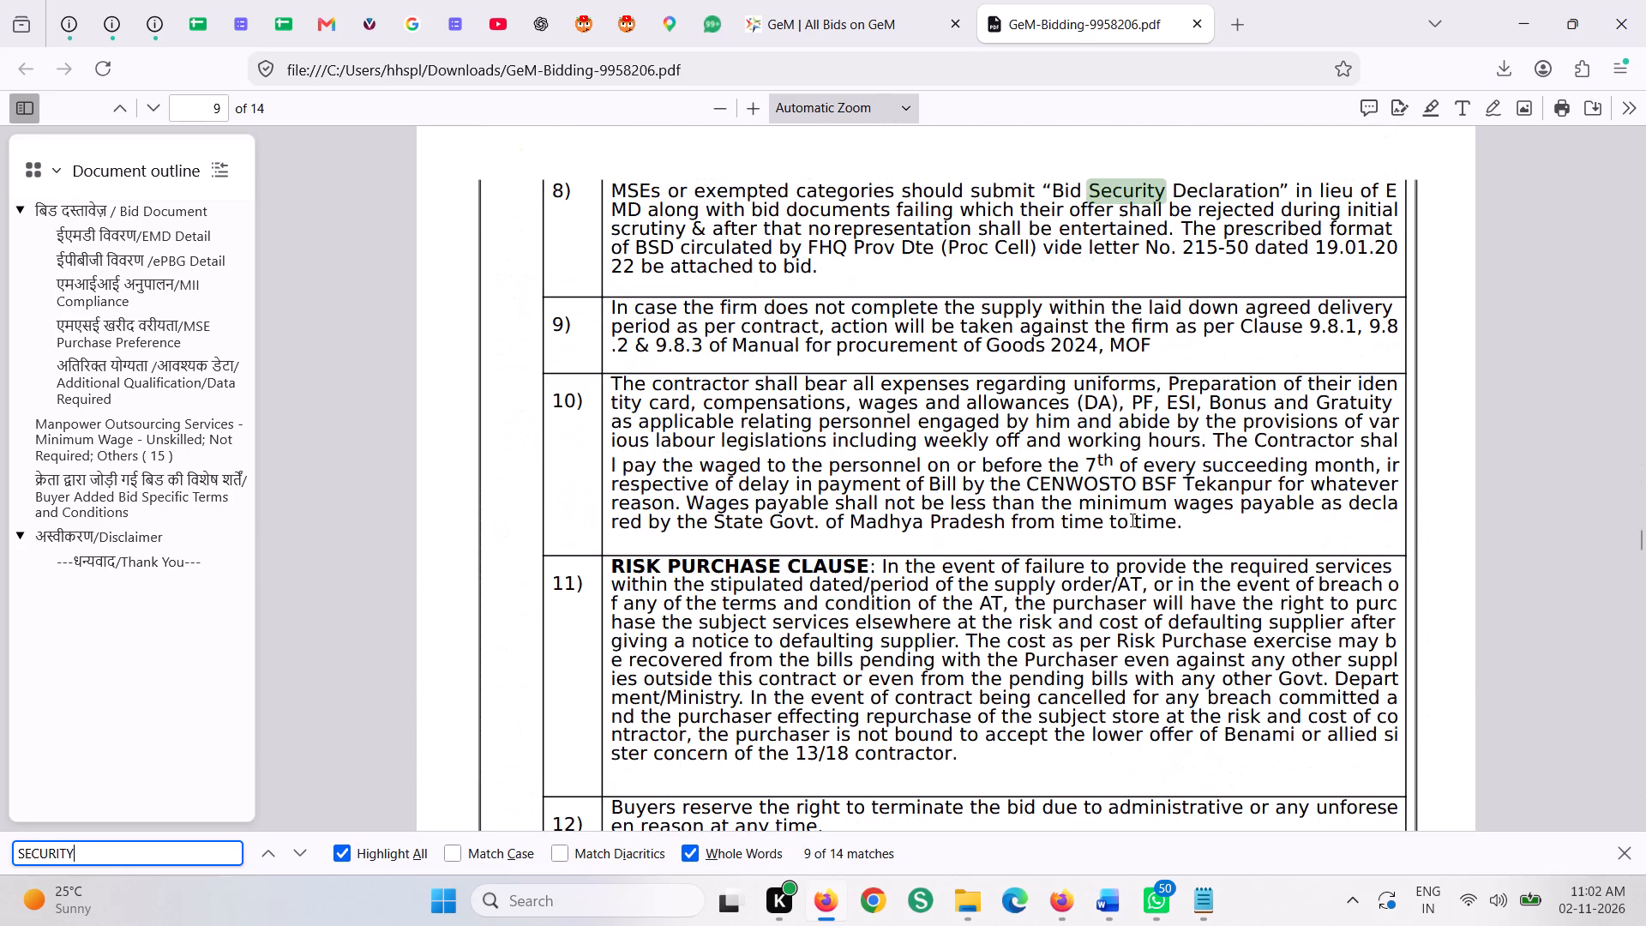
pyautogui.press('Return')
pyautogui.press('Return')
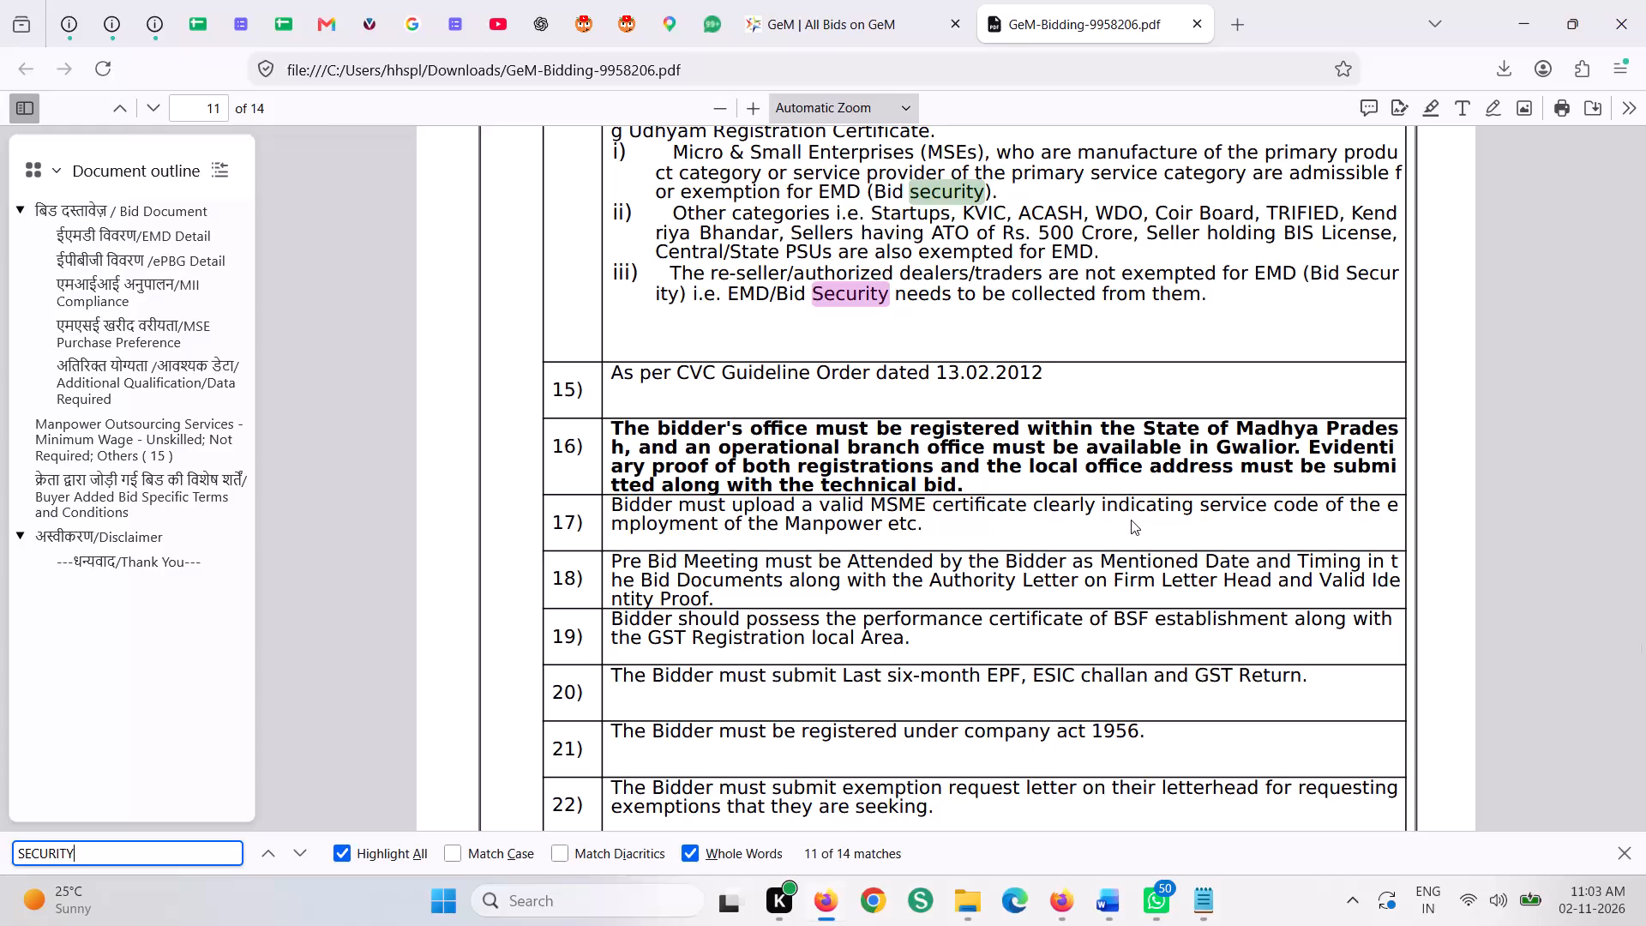
pyautogui.press('Return')
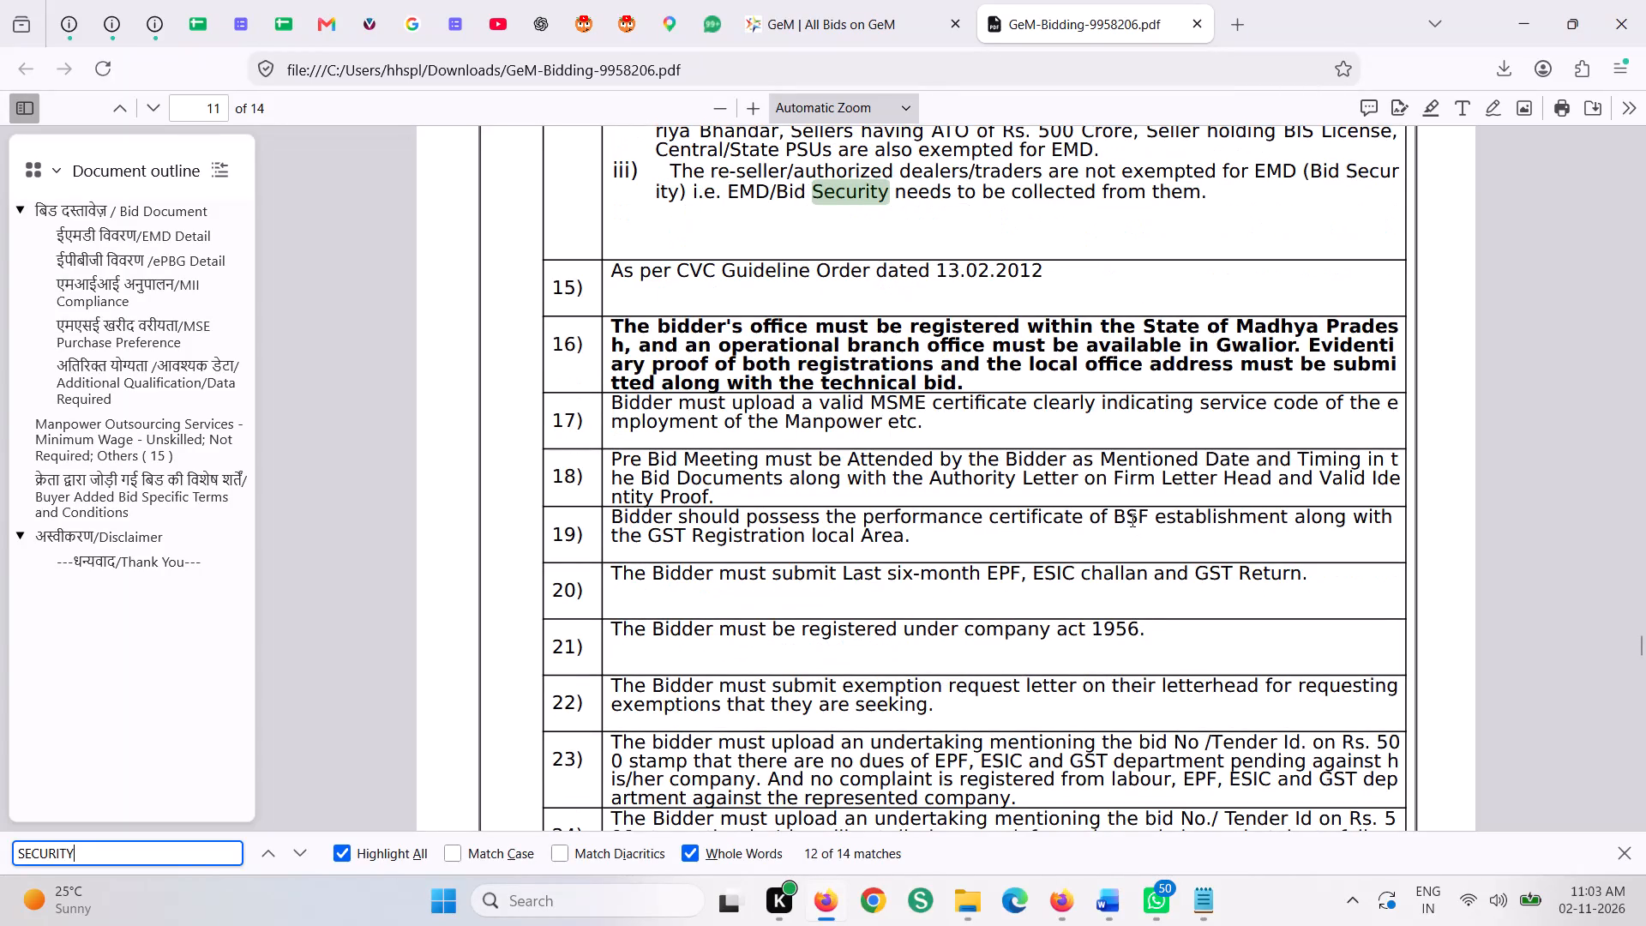
# Replace the search term and search the bid document for WATCH.
pyautogui.press('BackSpace')
pyautogui.press('BackSpace')
pyautogui.press('BackSpace')
pyautogui.press('BackSpace')
pyautogui.press('BackSpace')
pyautogui.press('BackSpace')
pyautogui.press('BackSpace')
pyautogui.press('BackSpace')
pyautogui.press('BackSpace')
pyautogui.press('BackSpace')
pyautogui.press('BackSpace')
pyautogui.press('BackSpace')
pyautogui.press('BackSpace')
pyautogui.press('BackSpace')
pyautogui.press('BackSpace')
pyautogui.press('BackSpace')
pyautogui.press('BackSpace')
pyautogui.press('BackSpace')
pyautogui.press('BackSpace')
pyautogui.press('BackSpace')
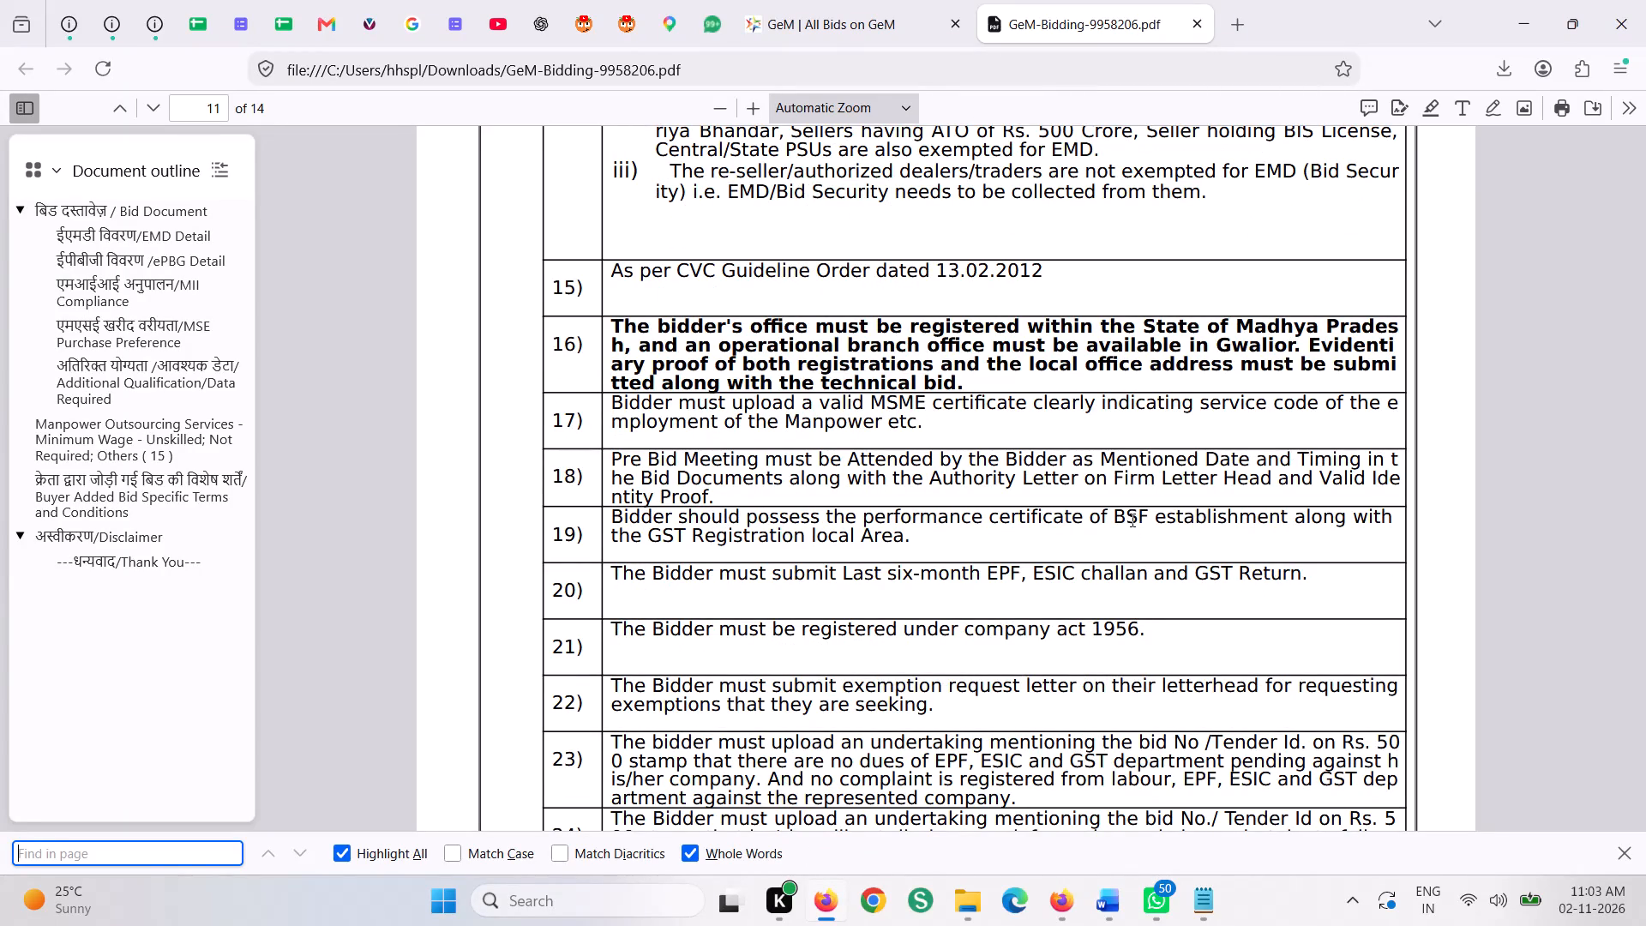
pyautogui.press('BackSpace')
pyautogui.press('BackSpace')
pyautogui.press('BackSpace')
pyautogui.press('BackSpace')
pyautogui.press('BackSpace')
pyautogui.press('BackSpace')
pyautogui.write('WATCH')
# Search the bid document for CHOWKIDAR, and clear the search term once checked.
pyautogui.press('BackSpace')
pyautogui.press('BackSpace')
pyautogui.press('BackSpace')
pyautogui.press('BackSpace')
pyautogui.press('BackSpace')
pyautogui.press('BackSpace')
pyautogui.press('BackSpace')
pyautogui.press('BackSpace')
pyautogui.press('BackSpace')
pyautogui.press('BackSpace')
pyautogui.press('BackSpace')
pyautogui.press('BackSpace')
pyautogui.press('BackSpace')
pyautogui.press('BackSpace')
pyautogui.press('BackSpace')
pyautogui.press('BackSpace')
pyautogui.press('BackSpace')
pyautogui.press('BackSpace')
pyautogui.press('BackSpace')
pyautogui.press('BackSpace')
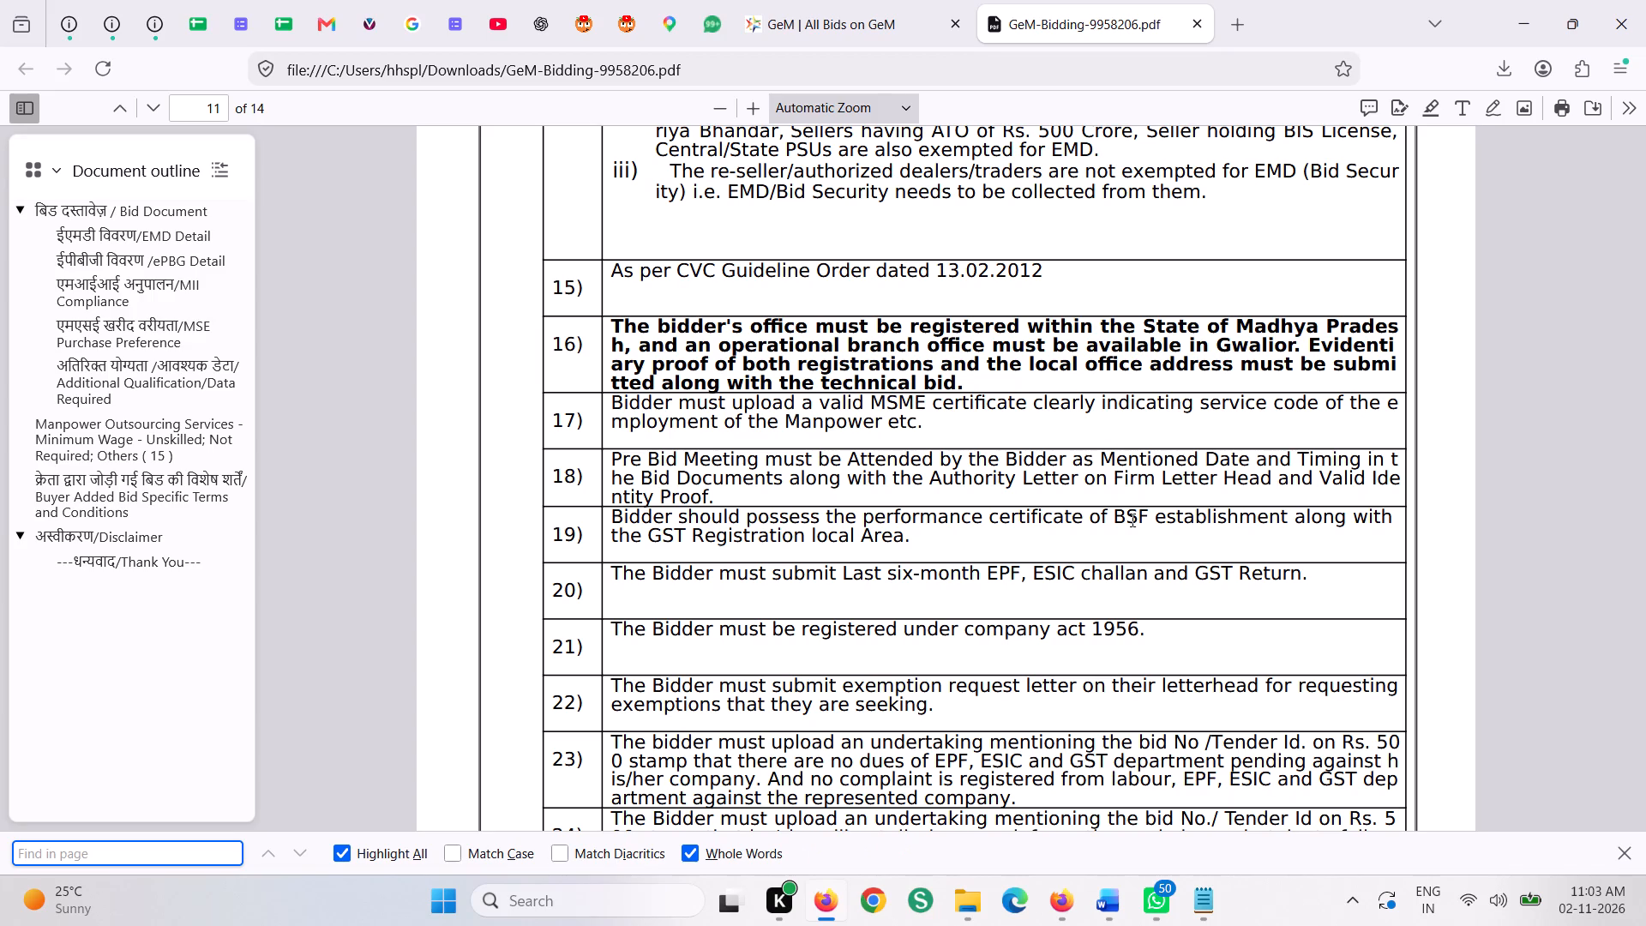
pyautogui.press('BackSpace')
pyautogui.write('CHOWKIDAR')
pyautogui.press('BackSpace')
pyautogui.press('BackSpace')
pyautogui.press('BackSpace')
pyautogui.press('BackSpace')
pyautogui.press('BackSpace')
pyautogui.press('BackSpace')
pyautogui.press('BackSpace')
pyautogui.press('BackSpace')
pyautogui.press('BackSpace')
pyautogui.press('BackSpace')
pyautogui.press('BackSpace')
pyautogui.press('BackSpace')
pyautogui.press('BackSpace')
pyautogui.press('BackSpace')
pyautogui.press('BackSpace')
pyautogui.press('BackSpace')
pyautogui.press('BackSpace')
pyautogui.press('BackSpace')
pyautogui.press('BackSpace')
# Review the bid document and its scope of work attachment 1790595566.pdf, and return to the bid document.
pyautogui.scroll(20, 1131, 520)
pyautogui.scroll(12, 1131, 520)
pyautogui.scroll(-5, 879, 477)
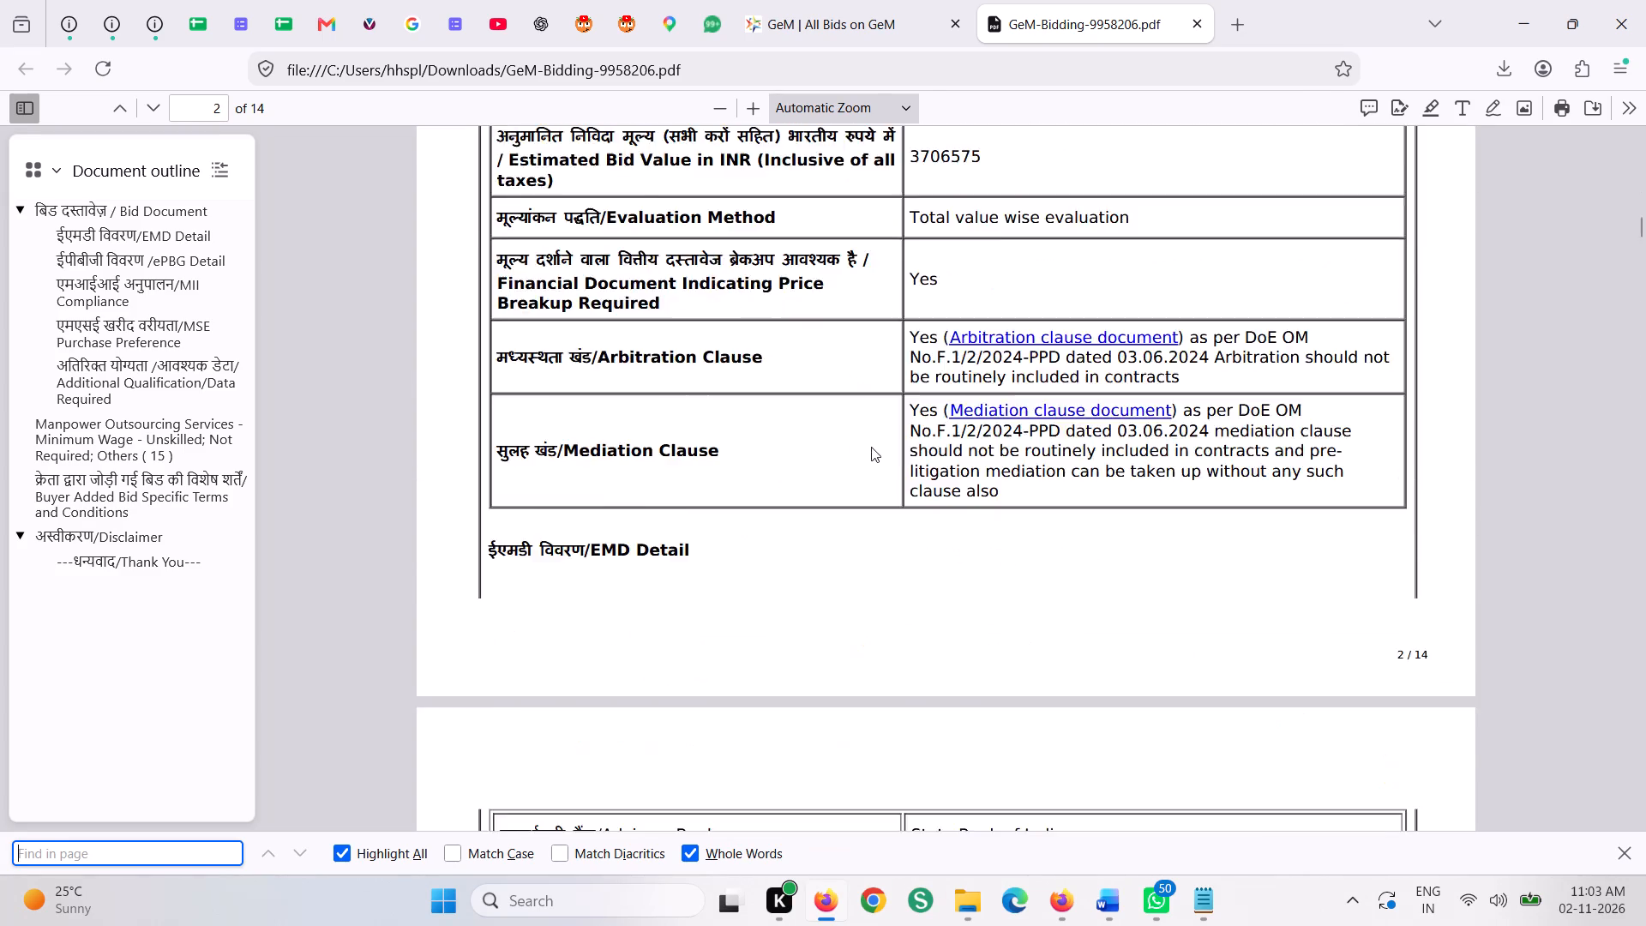
pyautogui.scroll(-3, 871, 447)
pyautogui.scroll(-4, 957, 441)
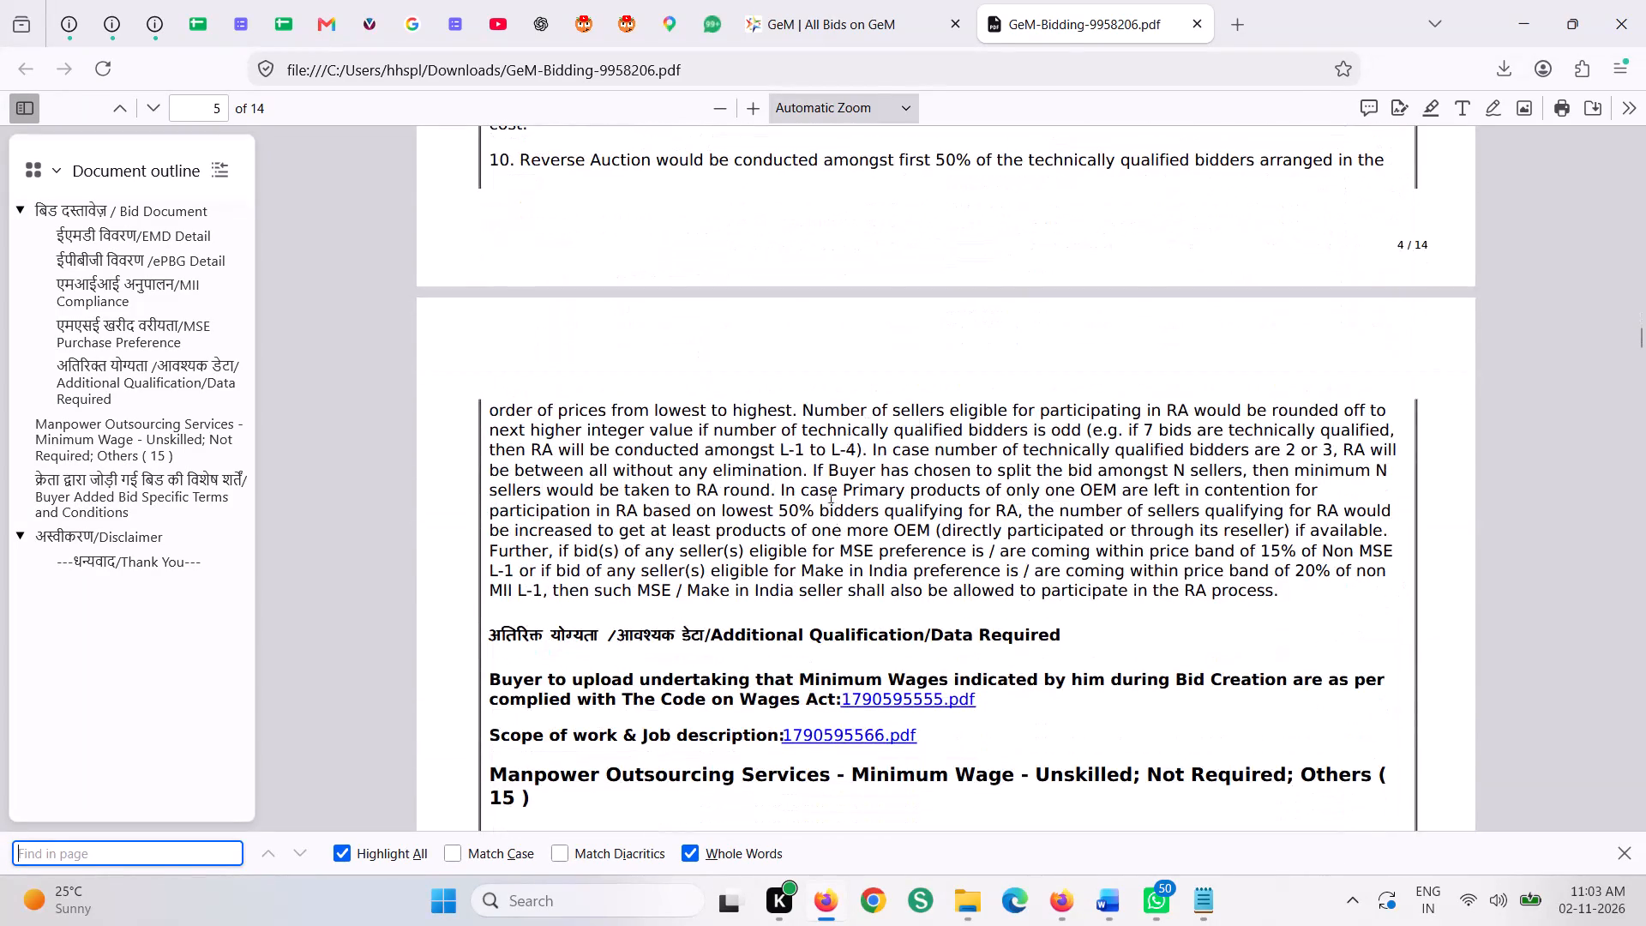
pyautogui.click(845, 733)
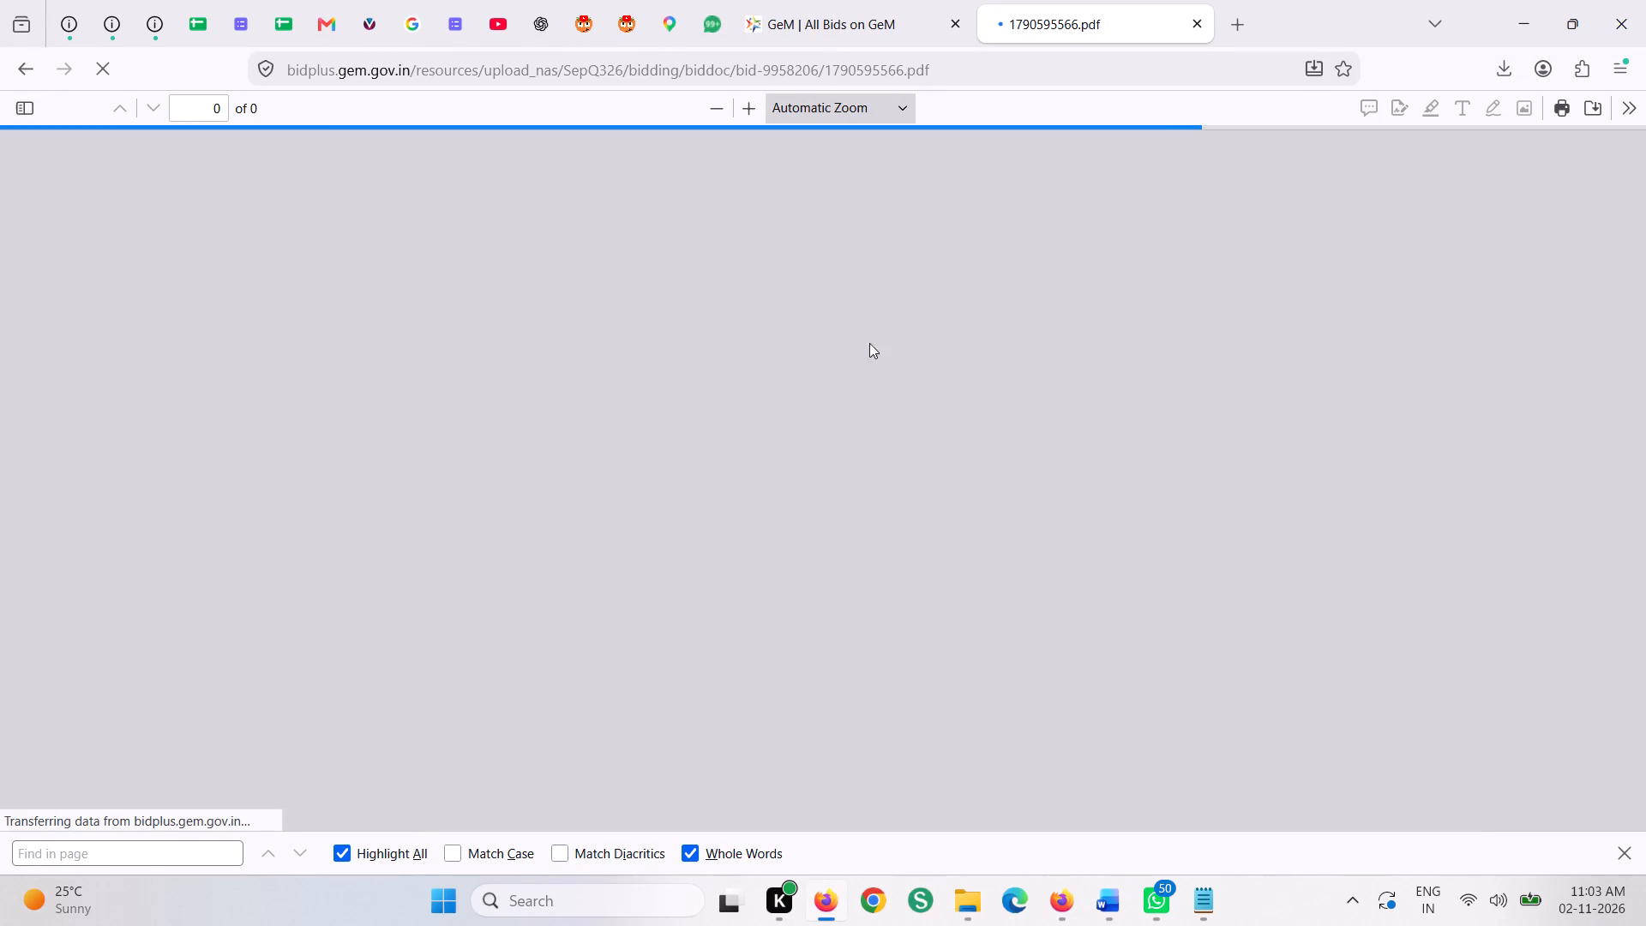
pyautogui.scroll(3, 796, 356)
pyautogui.scroll(-7, 868, 365)
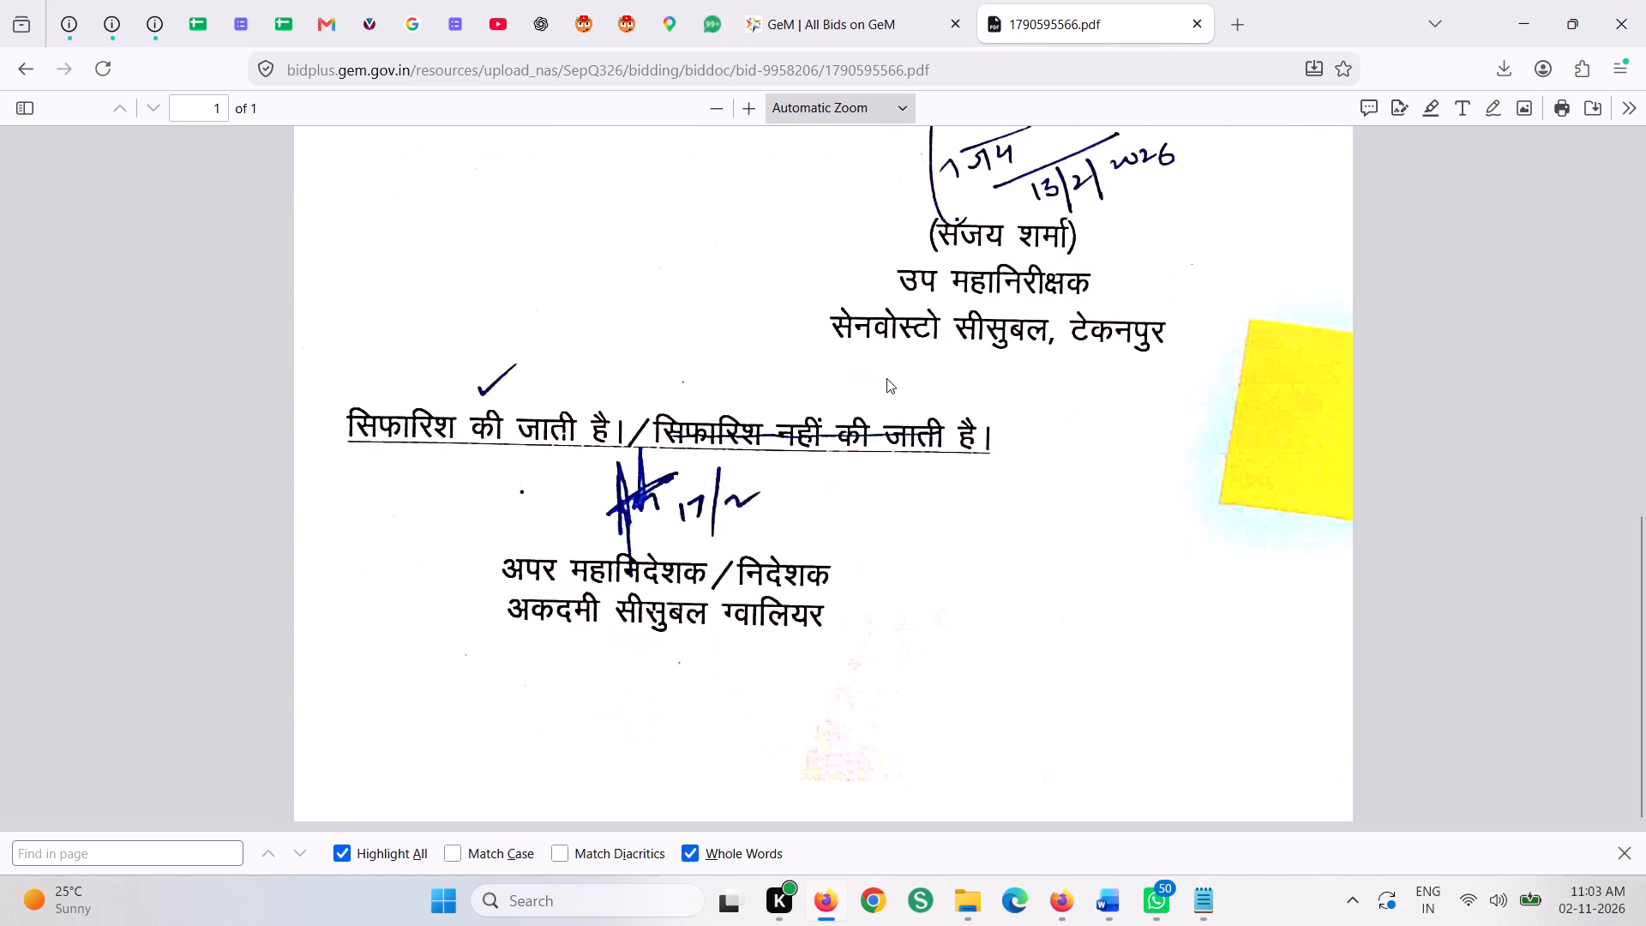
pyautogui.scroll(4, 886, 378)
pyautogui.scroll(2, 1082, 402)
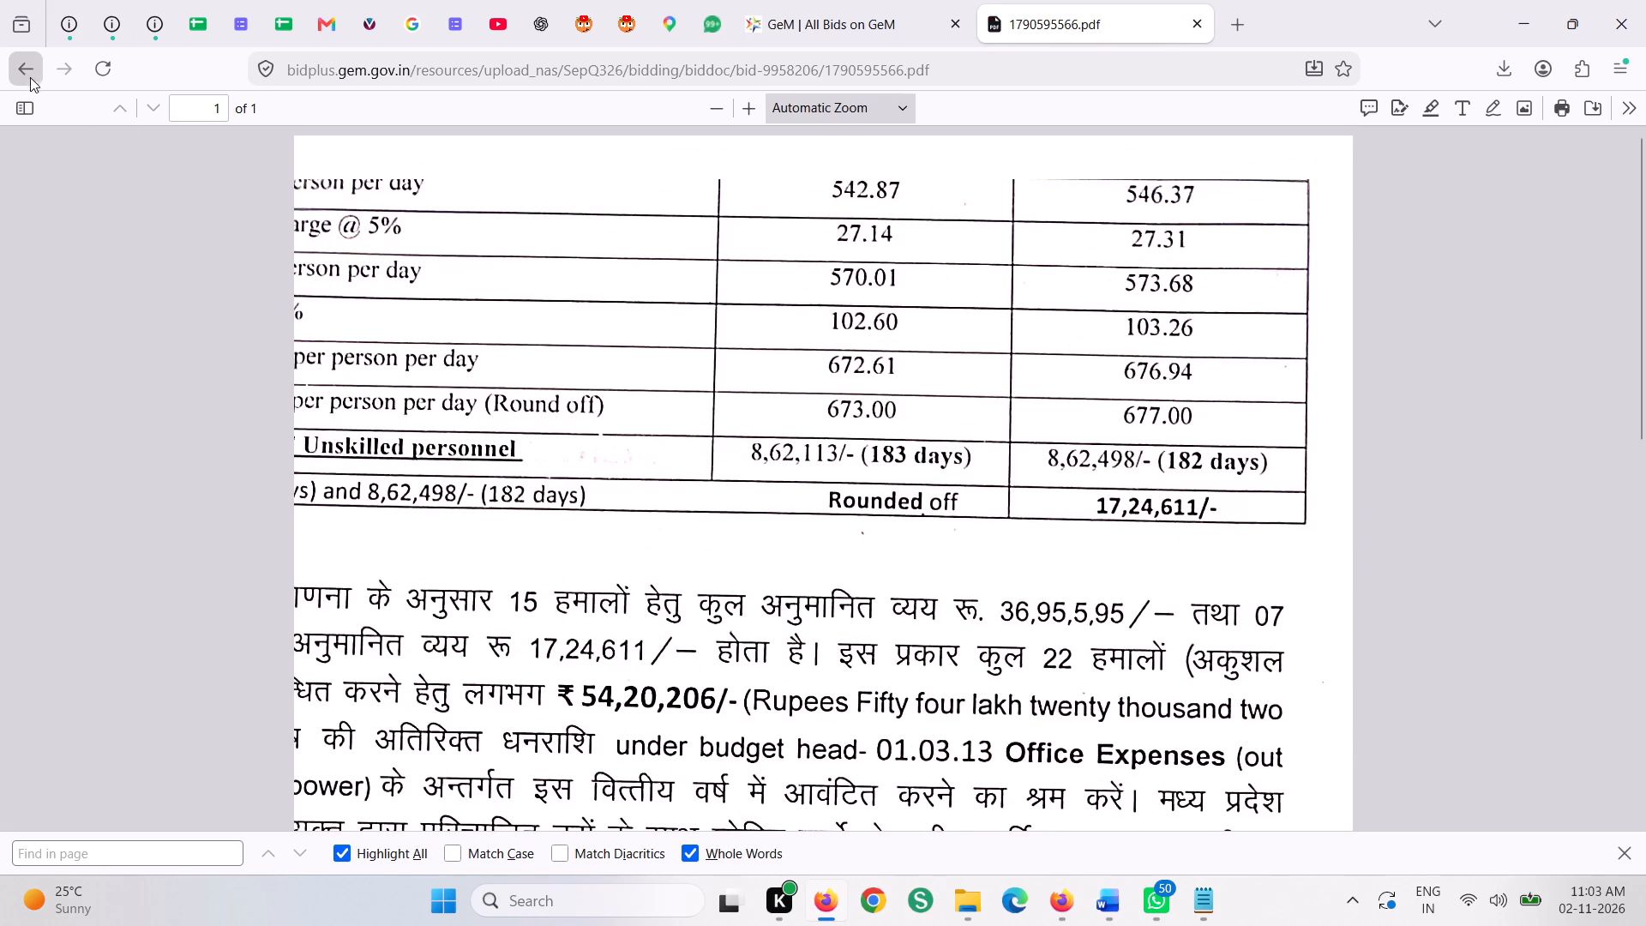
pyautogui.click(29, 81)
pyautogui.click(878, 0)
pyautogui.click(1074, 0)
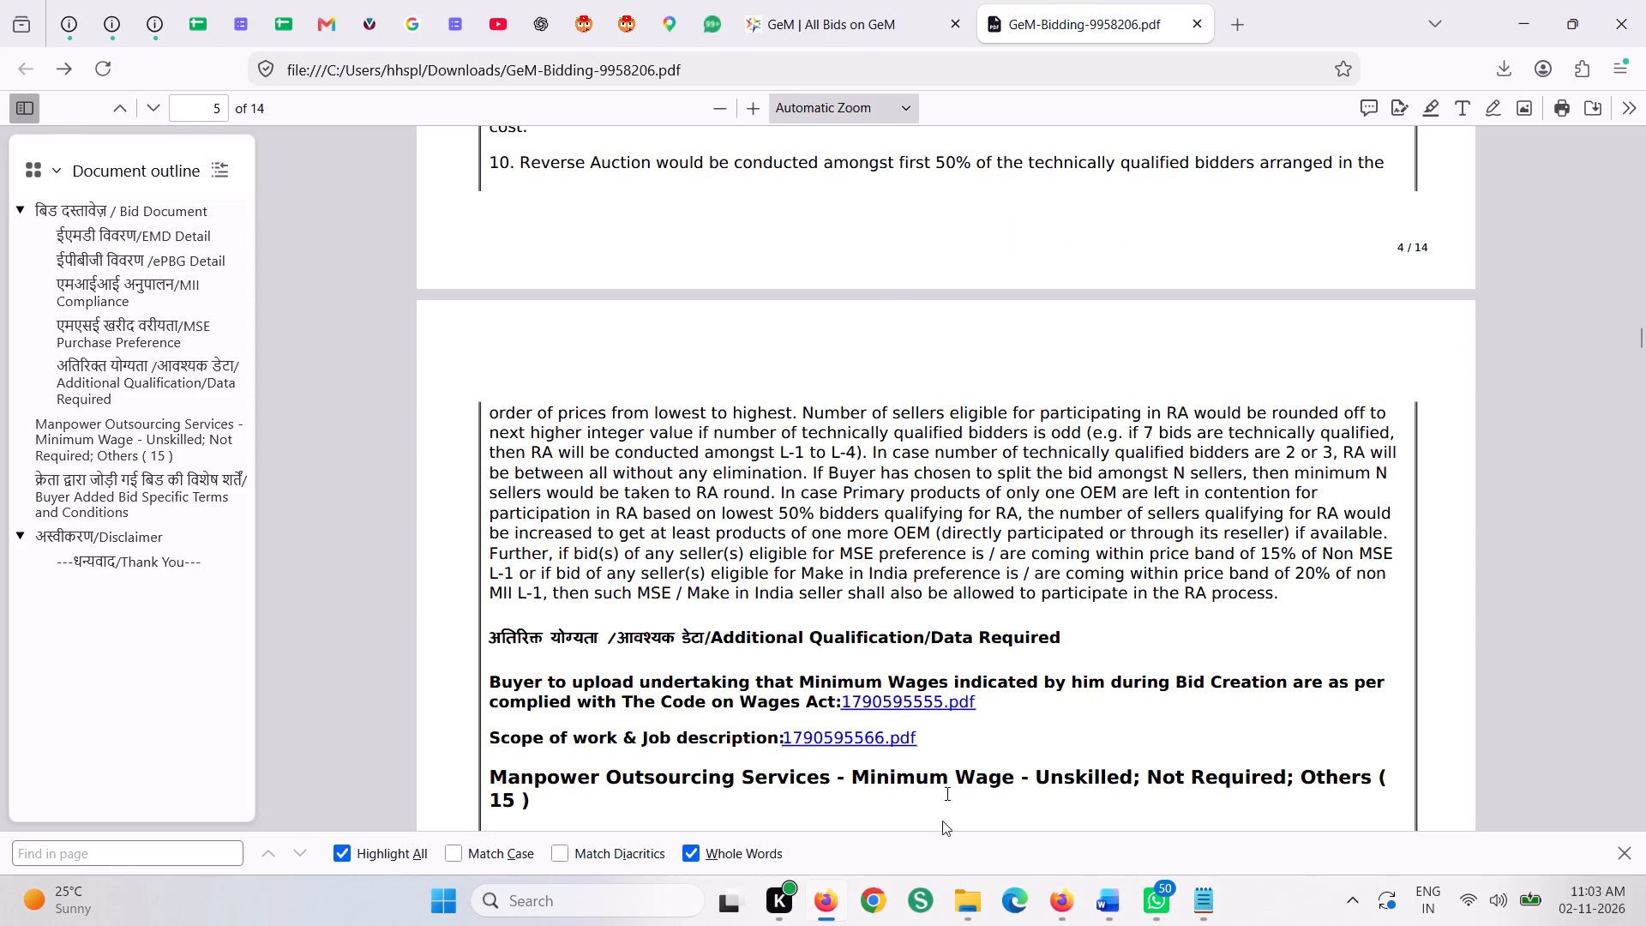
# In File Explorer, create a folder named GEM2026B8093479 inside DEV1 and open it.
pyautogui.click(962, 897)
pyautogui.rightClick(963, 346)
pyautogui.click(1031, 508)
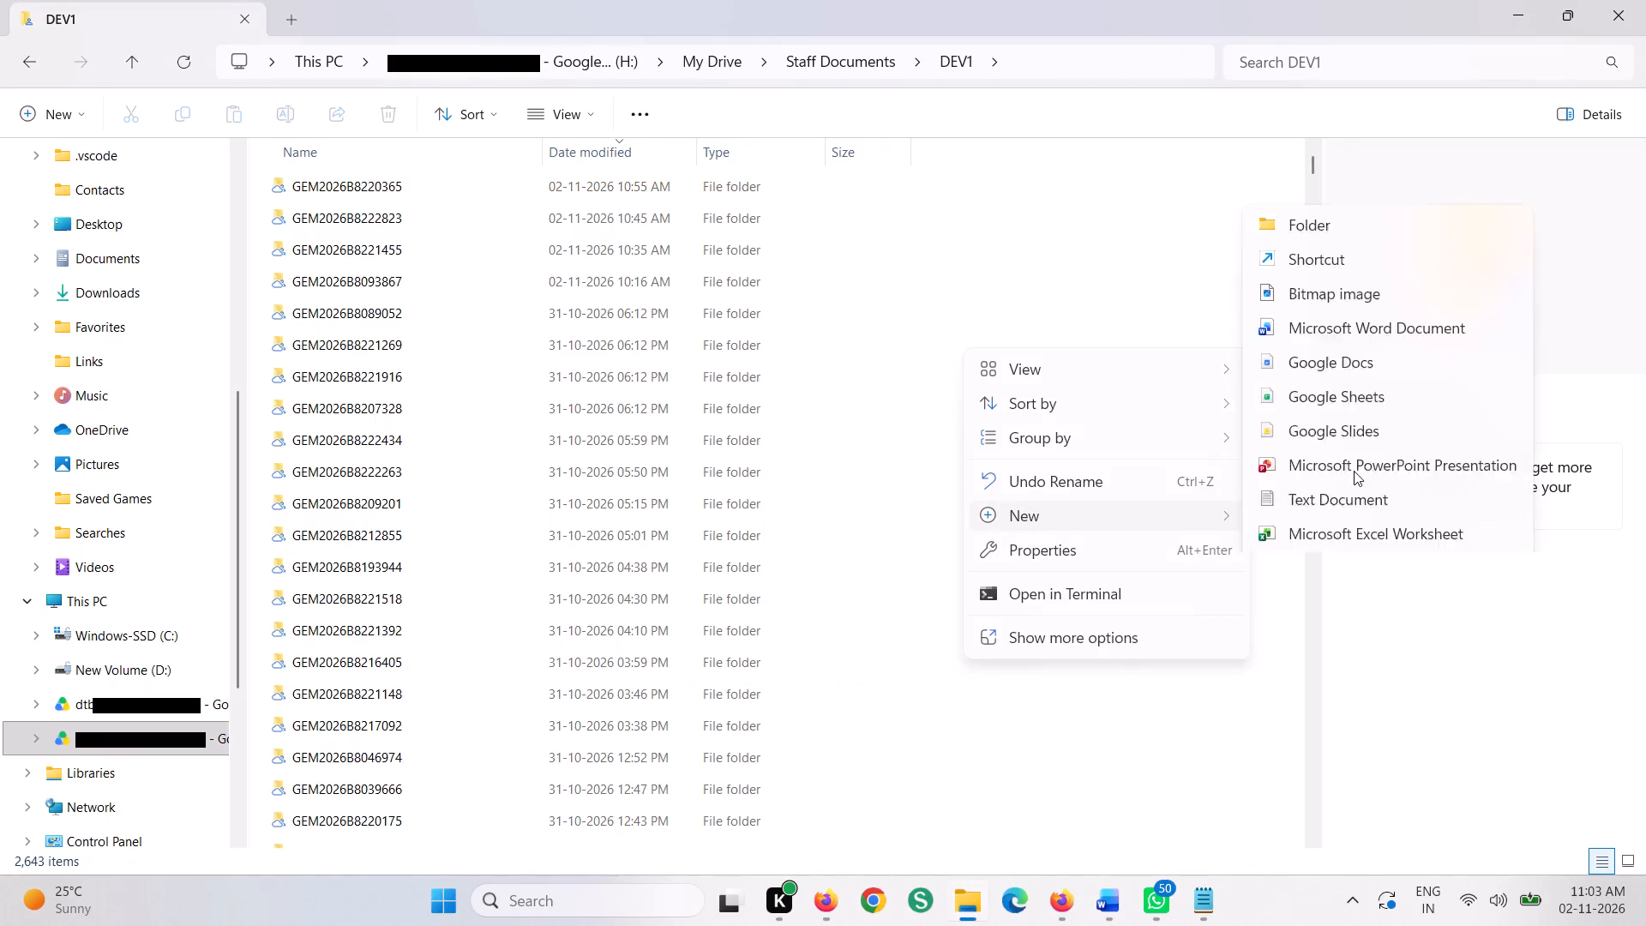
pyautogui.click(1309, 175)
pyautogui.hotkey('ctrl', 'v')
pyautogui.press('Return')
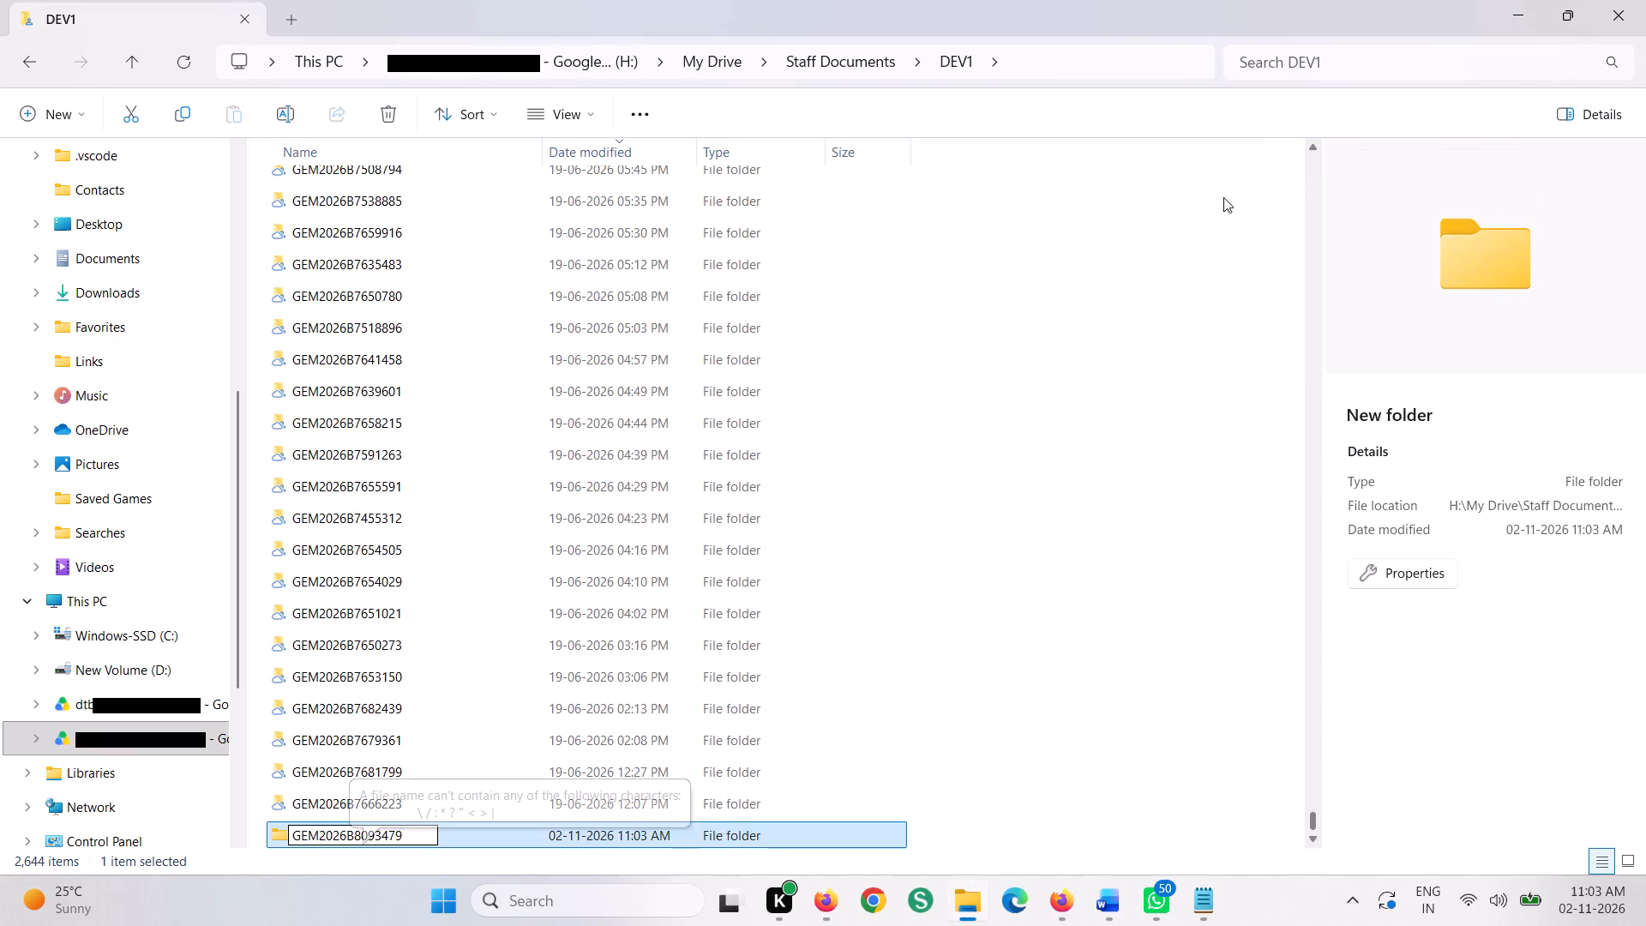
pyautogui.doubleClick(368, 833)
# Back in Firefox, save the bid document as GeM-Bidding-9958206 in the GEM2026B8093479 folder.
pyautogui.click(835, 899)
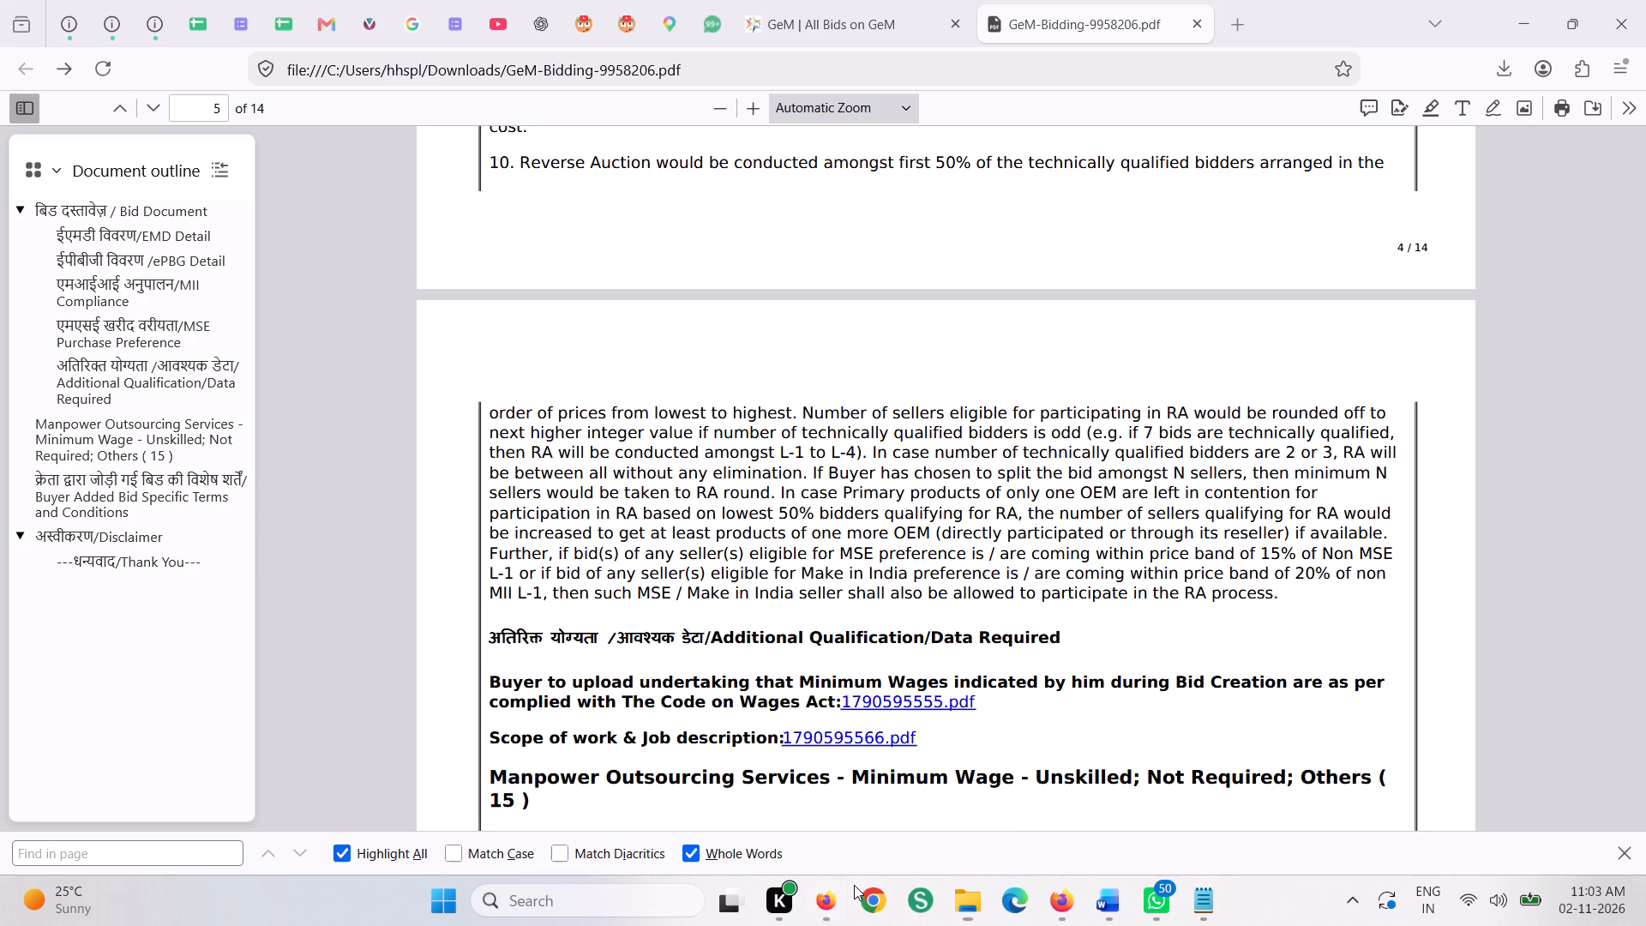
pyautogui.scroll(2, 1158, 453)
pyautogui.click(1585, 100)
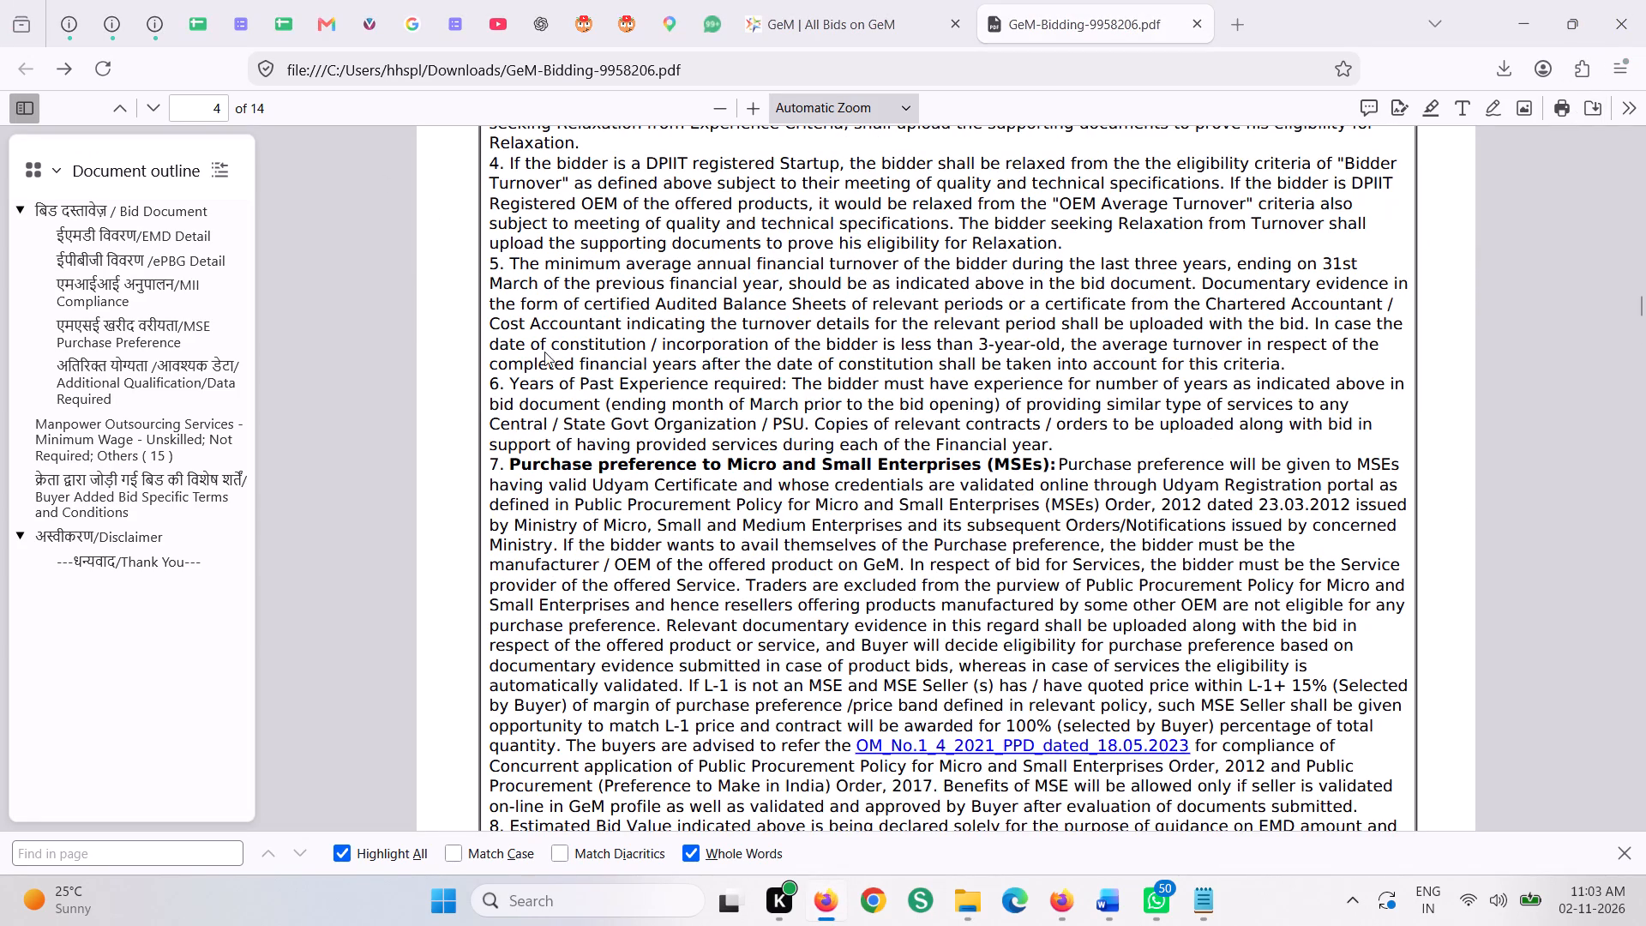
pyautogui.scroll(9, 549, 352)
pyautogui.click(358, 107)
pyautogui.scroll(2, 566, 258)
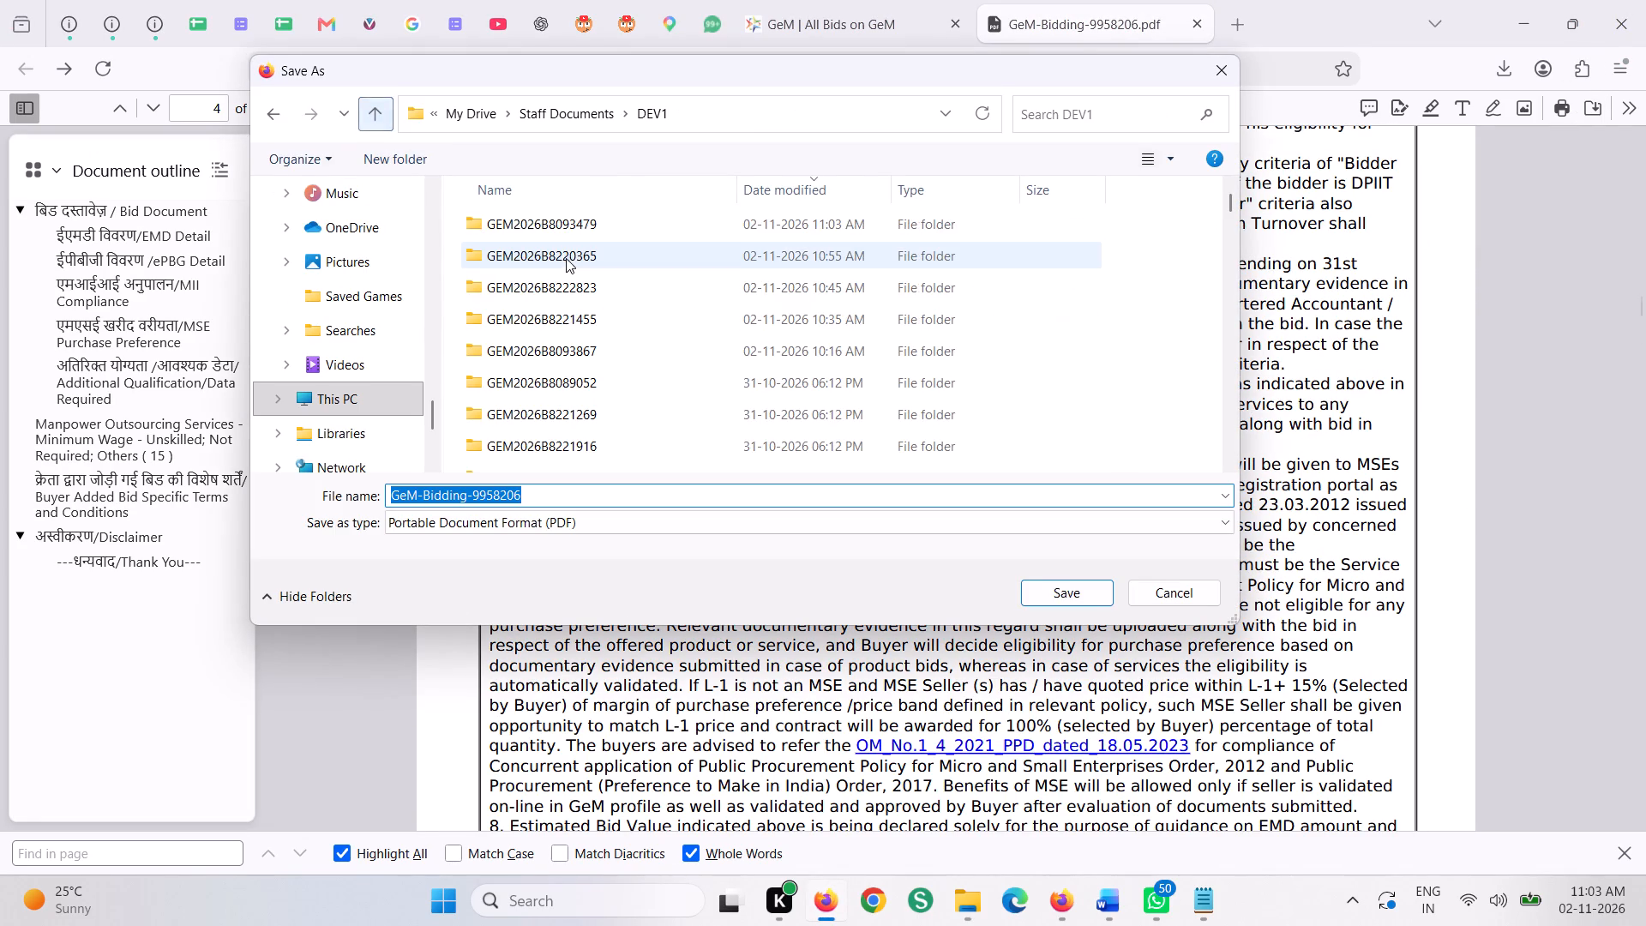
pyautogui.scroll(4, 566, 258)
pyautogui.doubleClick(577, 226)
pyautogui.click(570, 497)
pyautogui.click(1054, 595)
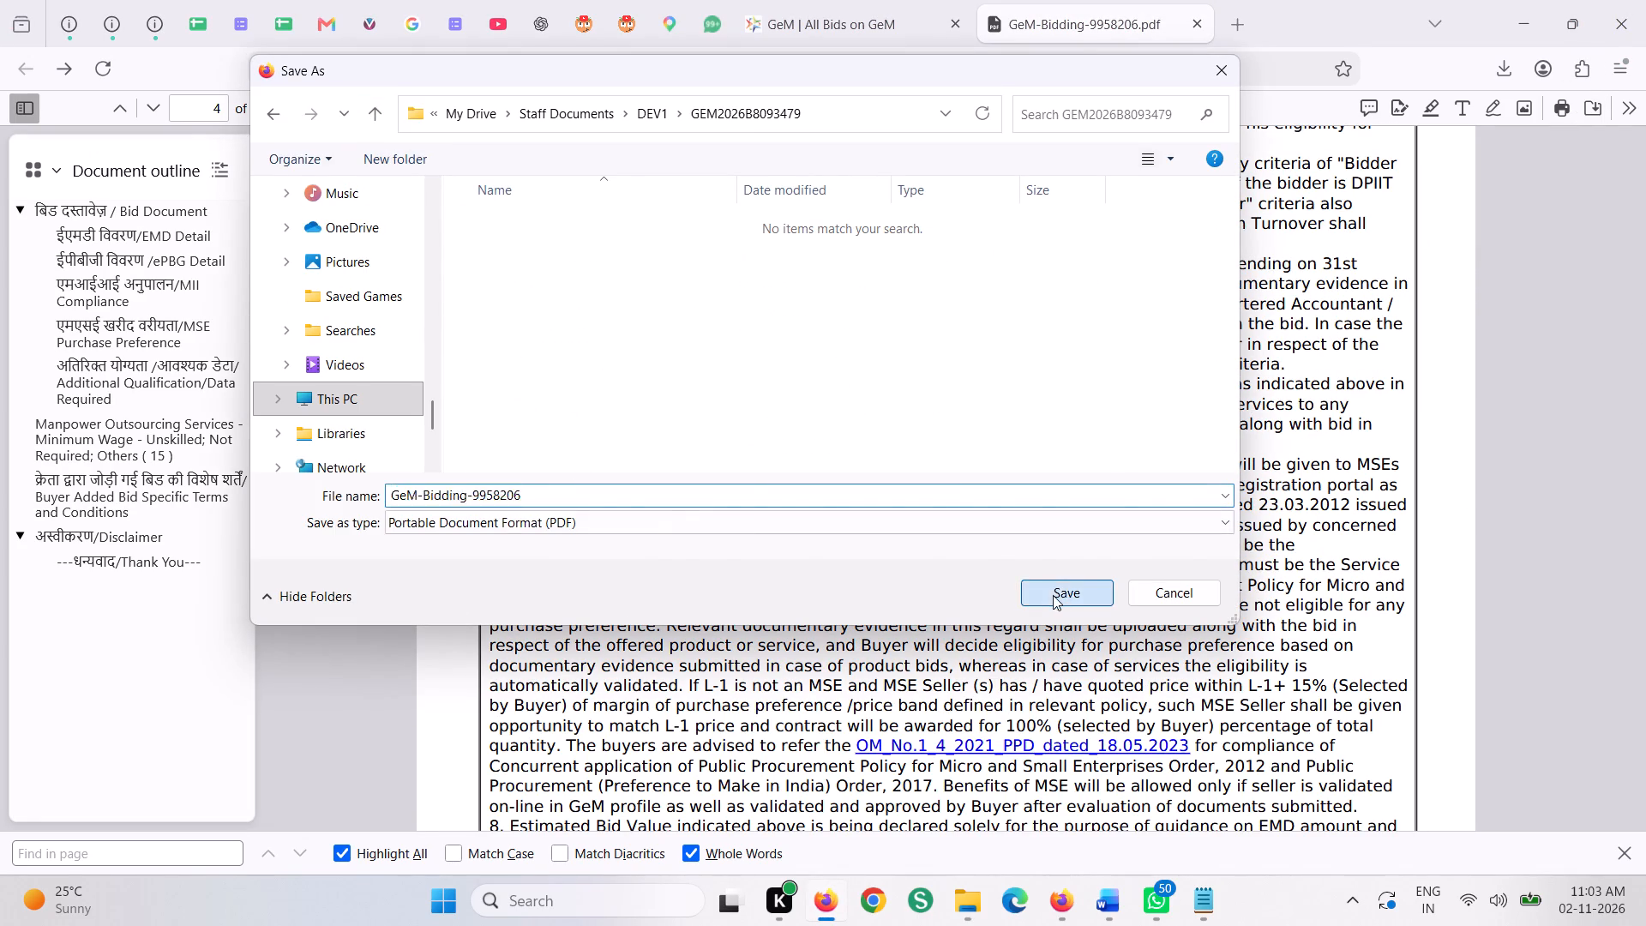
# Open the minimum wages attachment 1790595555.pdf and save it as MINIMUM WAGES 01 in the GEM2026B8093479 folder.
pyautogui.scroll(-3, 1057, 581)
pyautogui.scroll(1, 974, 466)
pyautogui.scroll(-1, 958, 451)
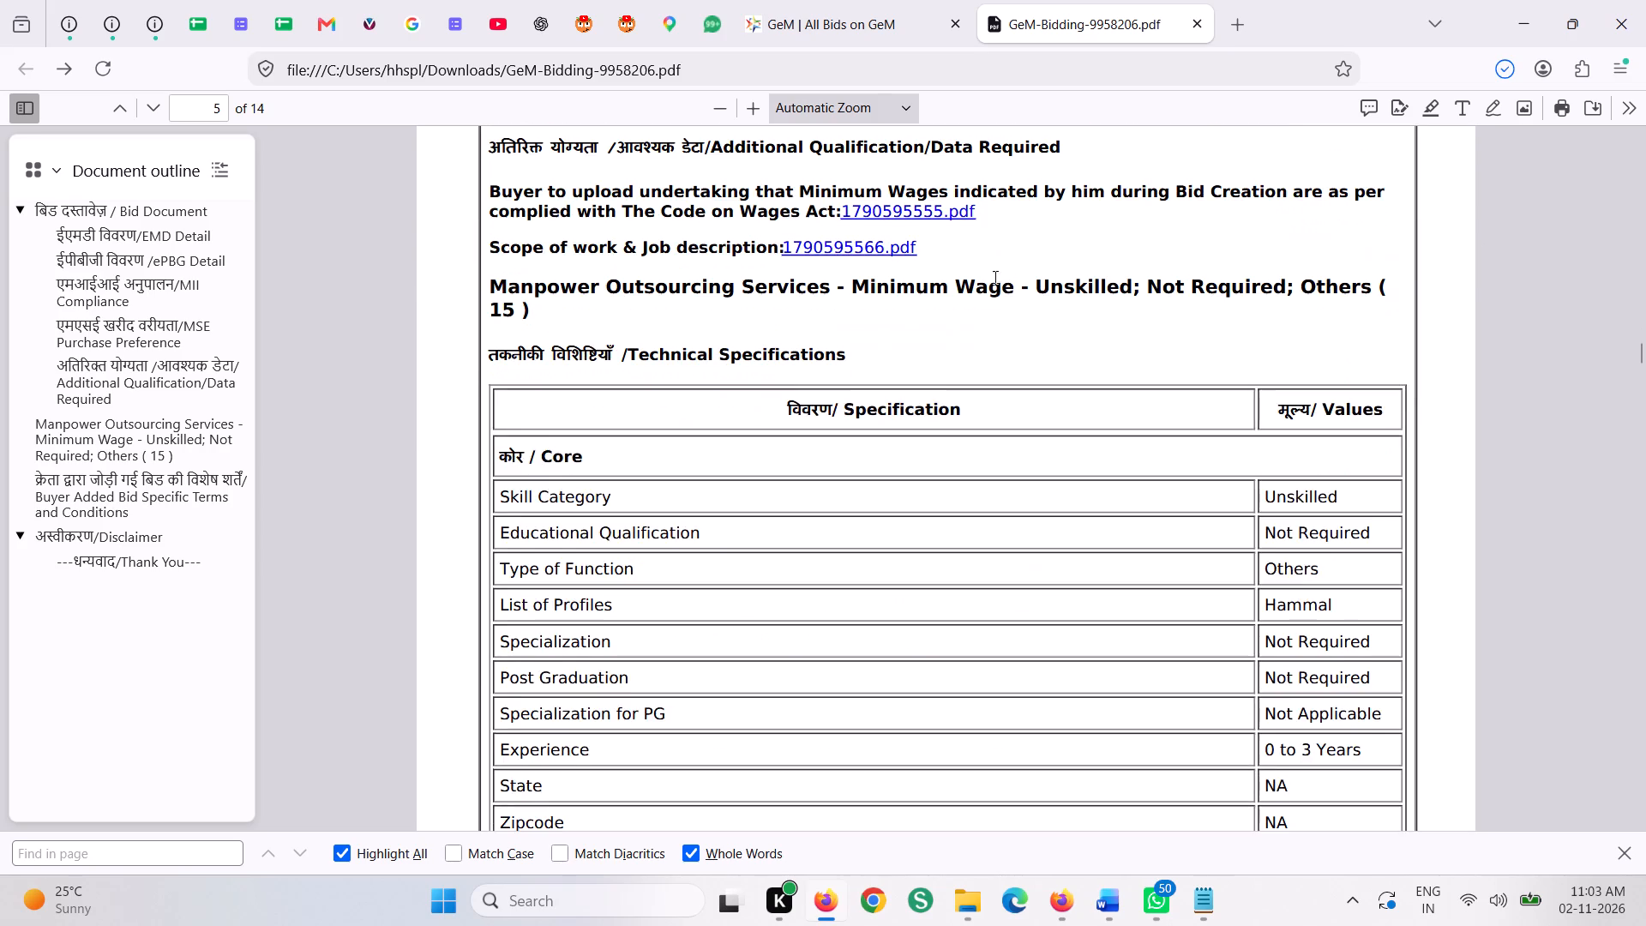
pyautogui.click(908, 213)
pyautogui.click(1586, 96)
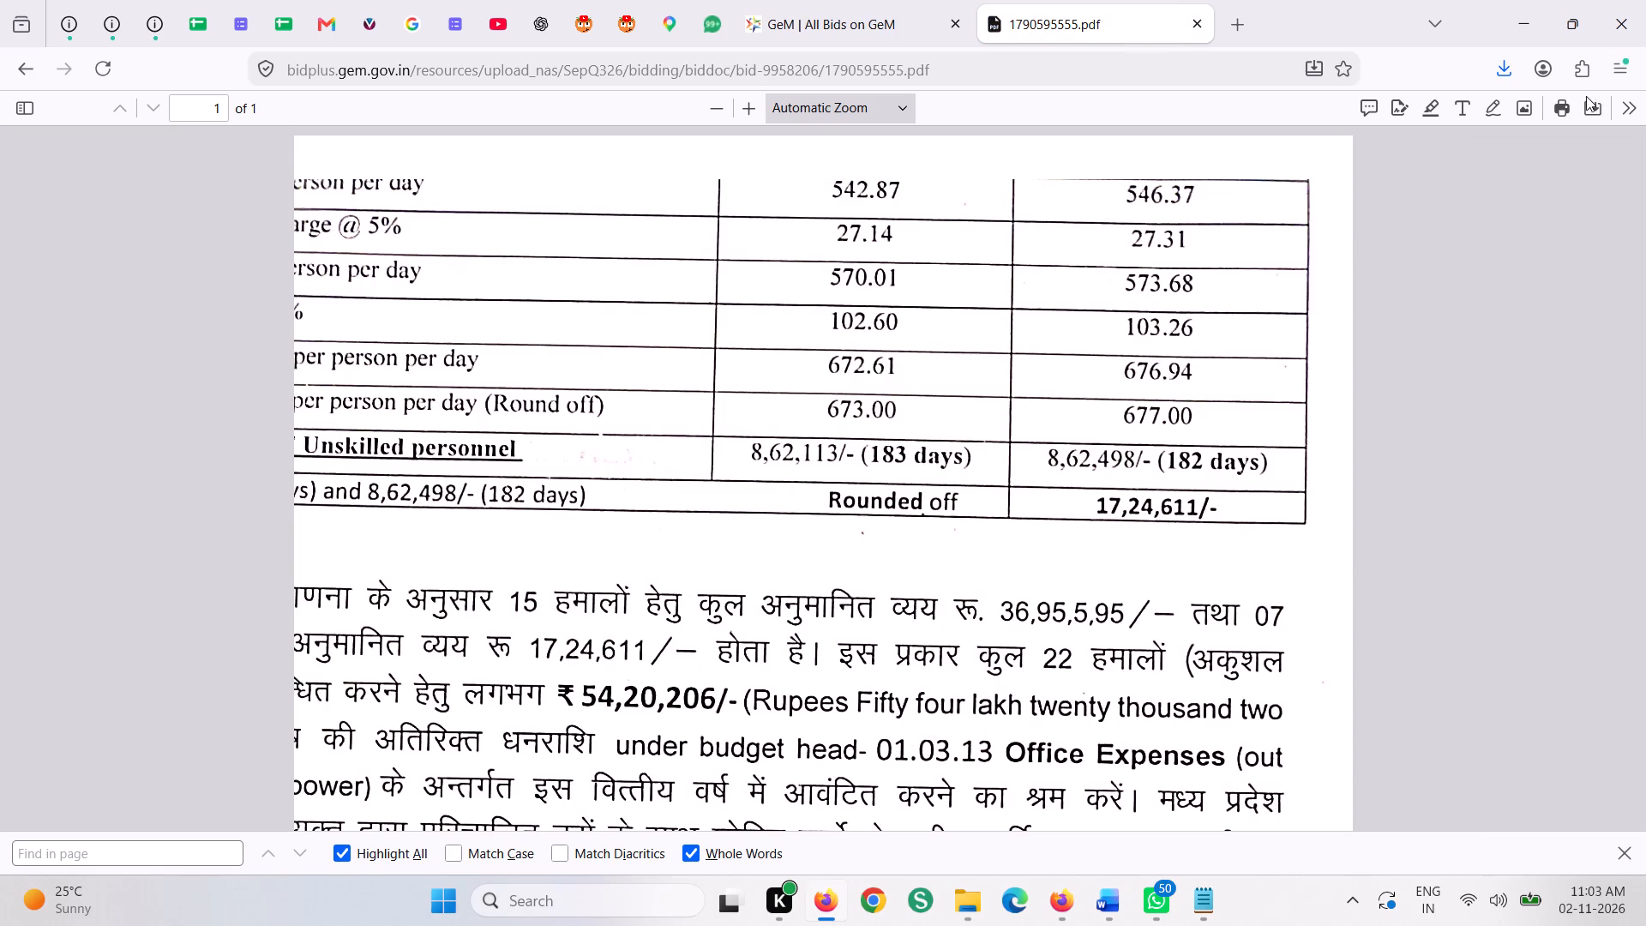
pyautogui.scroll(8, 660, 288)
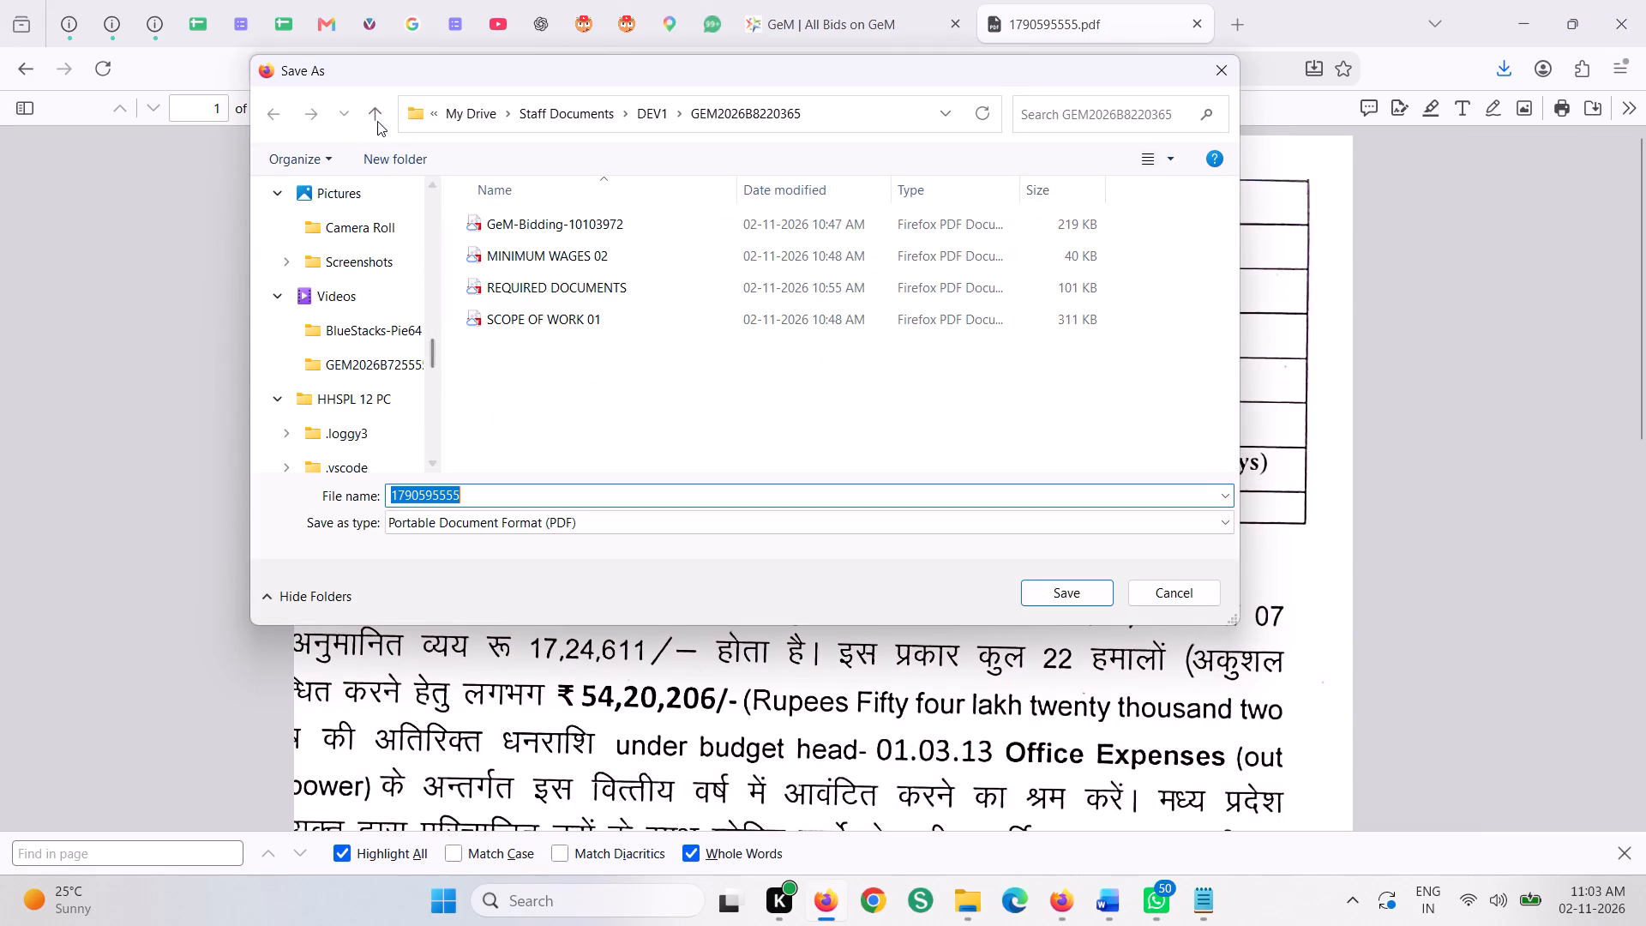
pyautogui.click(376, 120)
pyautogui.scroll(5, 559, 275)
pyautogui.doubleClick(567, 225)
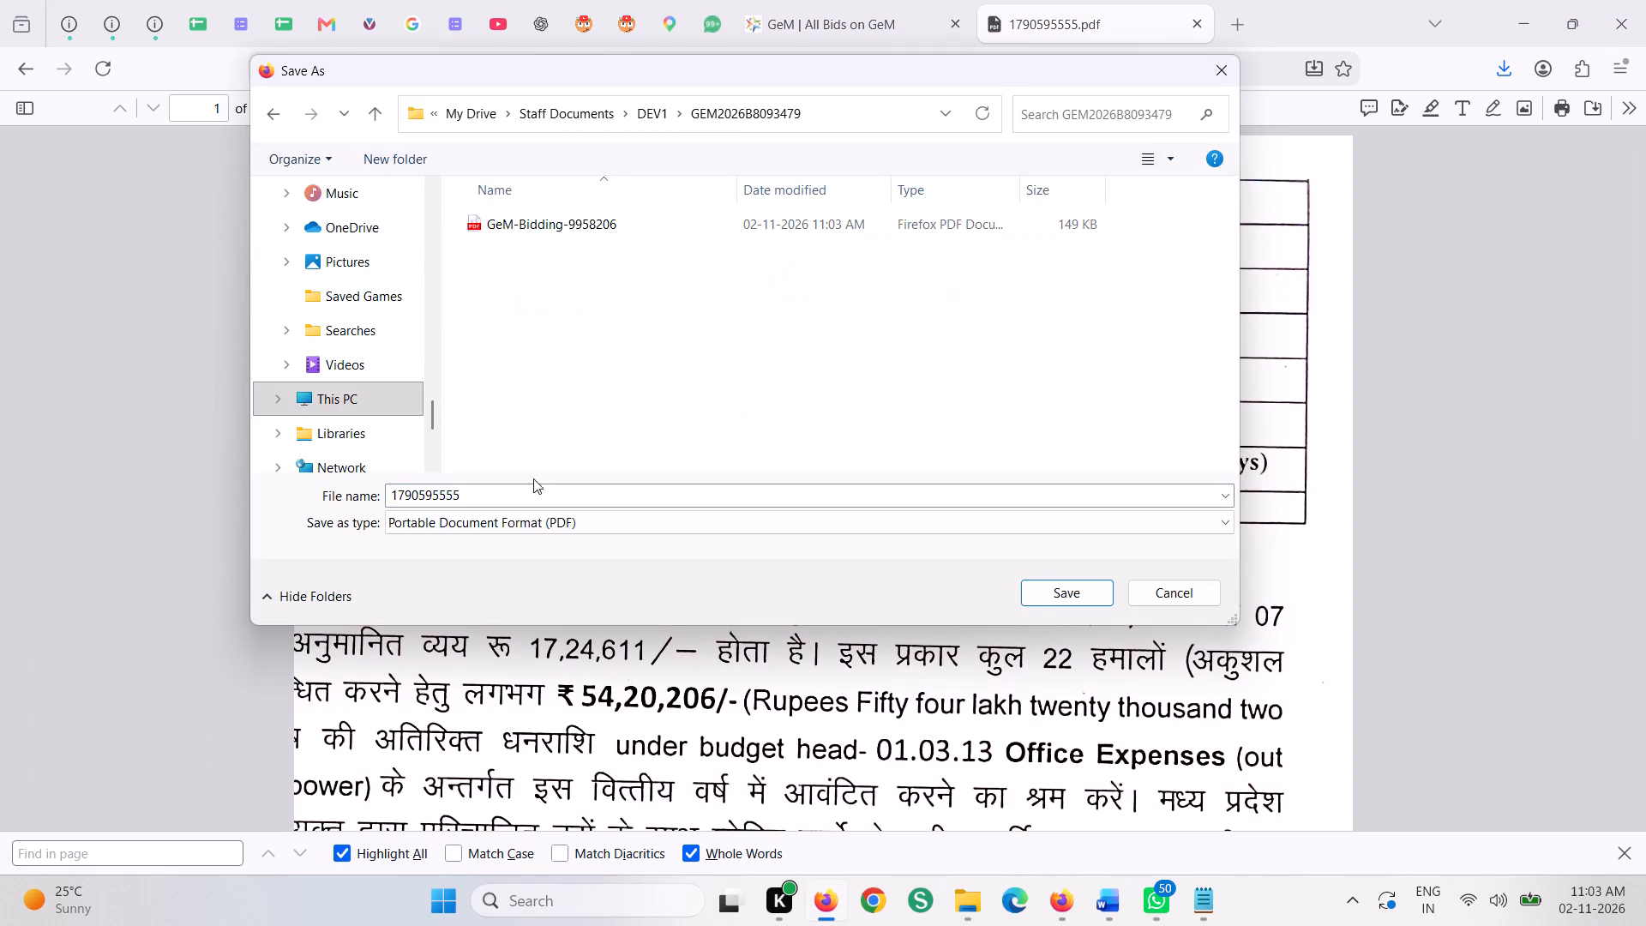
pyautogui.click(529, 486)
pyautogui.write('MINIMUM WAGES 01')
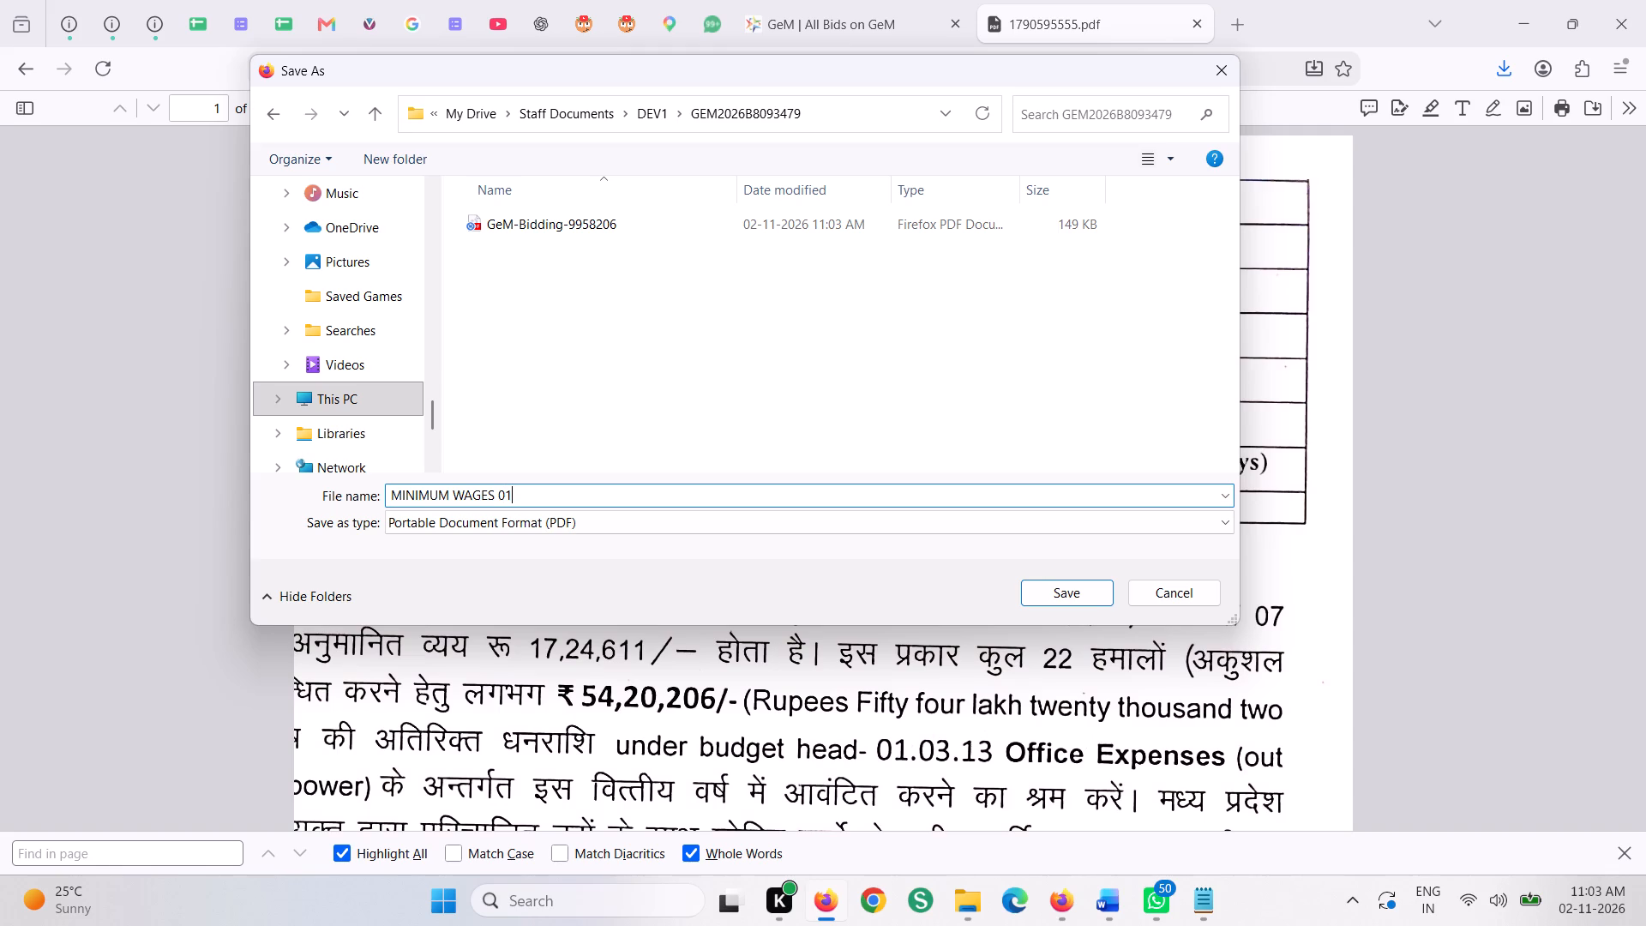
pyautogui.press('Return')
# Compare the scope of work attachment 1790595566.pdf with the minimum wages attachment 1790595555.pdf, returning to the bid document.
pyautogui.scroll(-10, 553, 336)
pyautogui.click(12, 69)
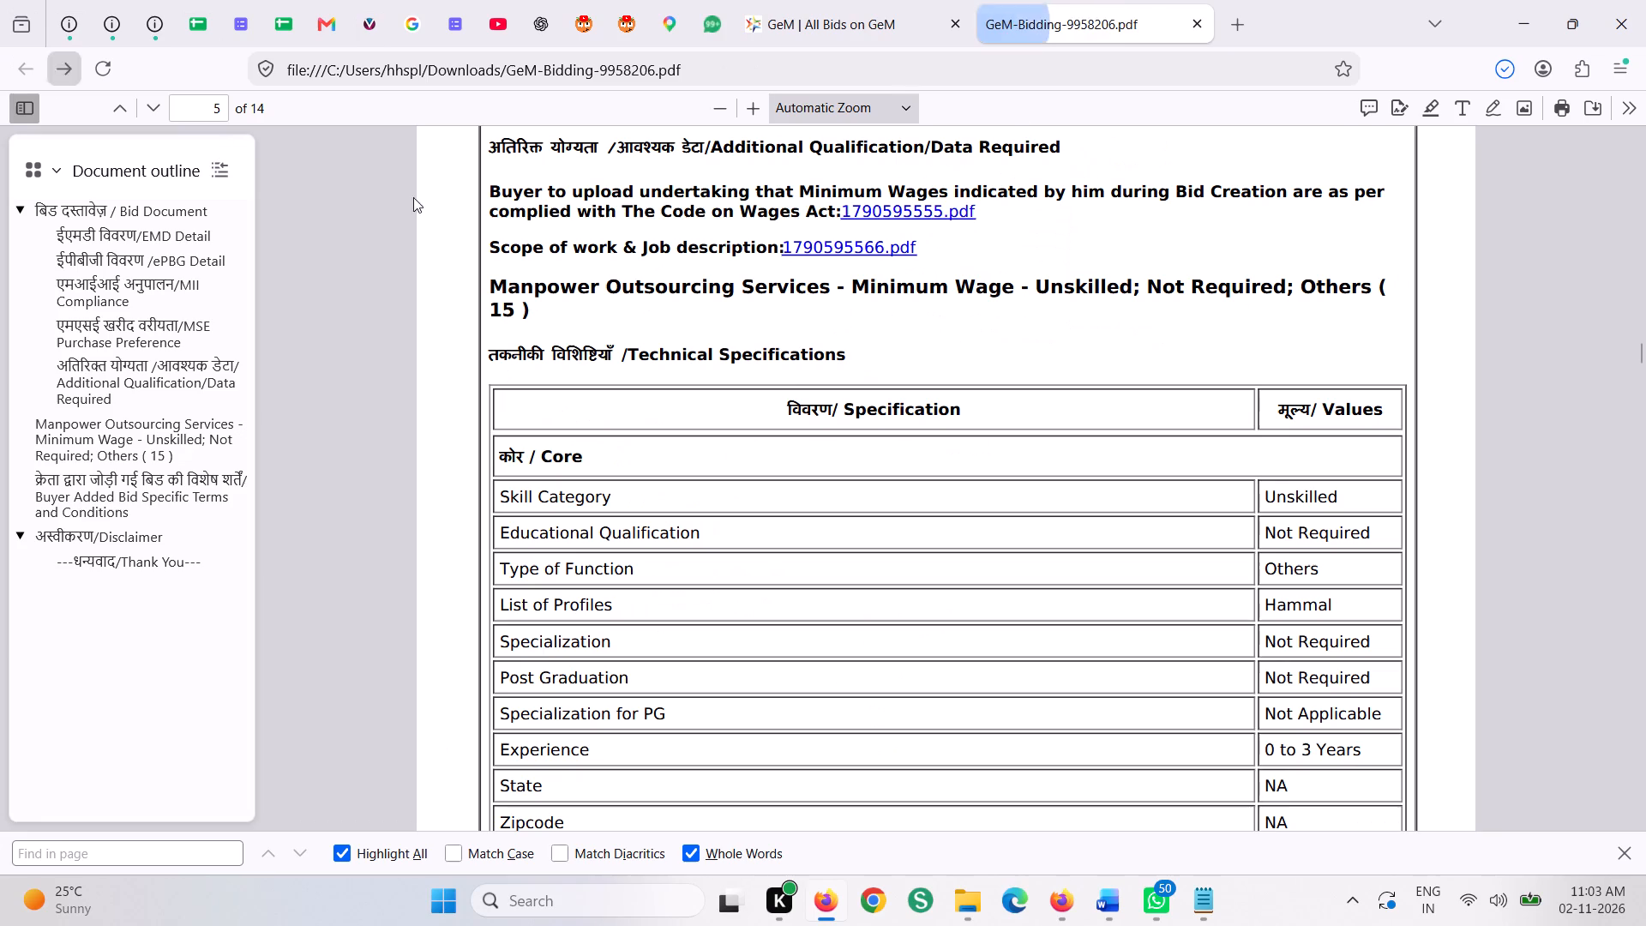
pyautogui.click(832, 245)
pyautogui.scroll(2, 929, 280)
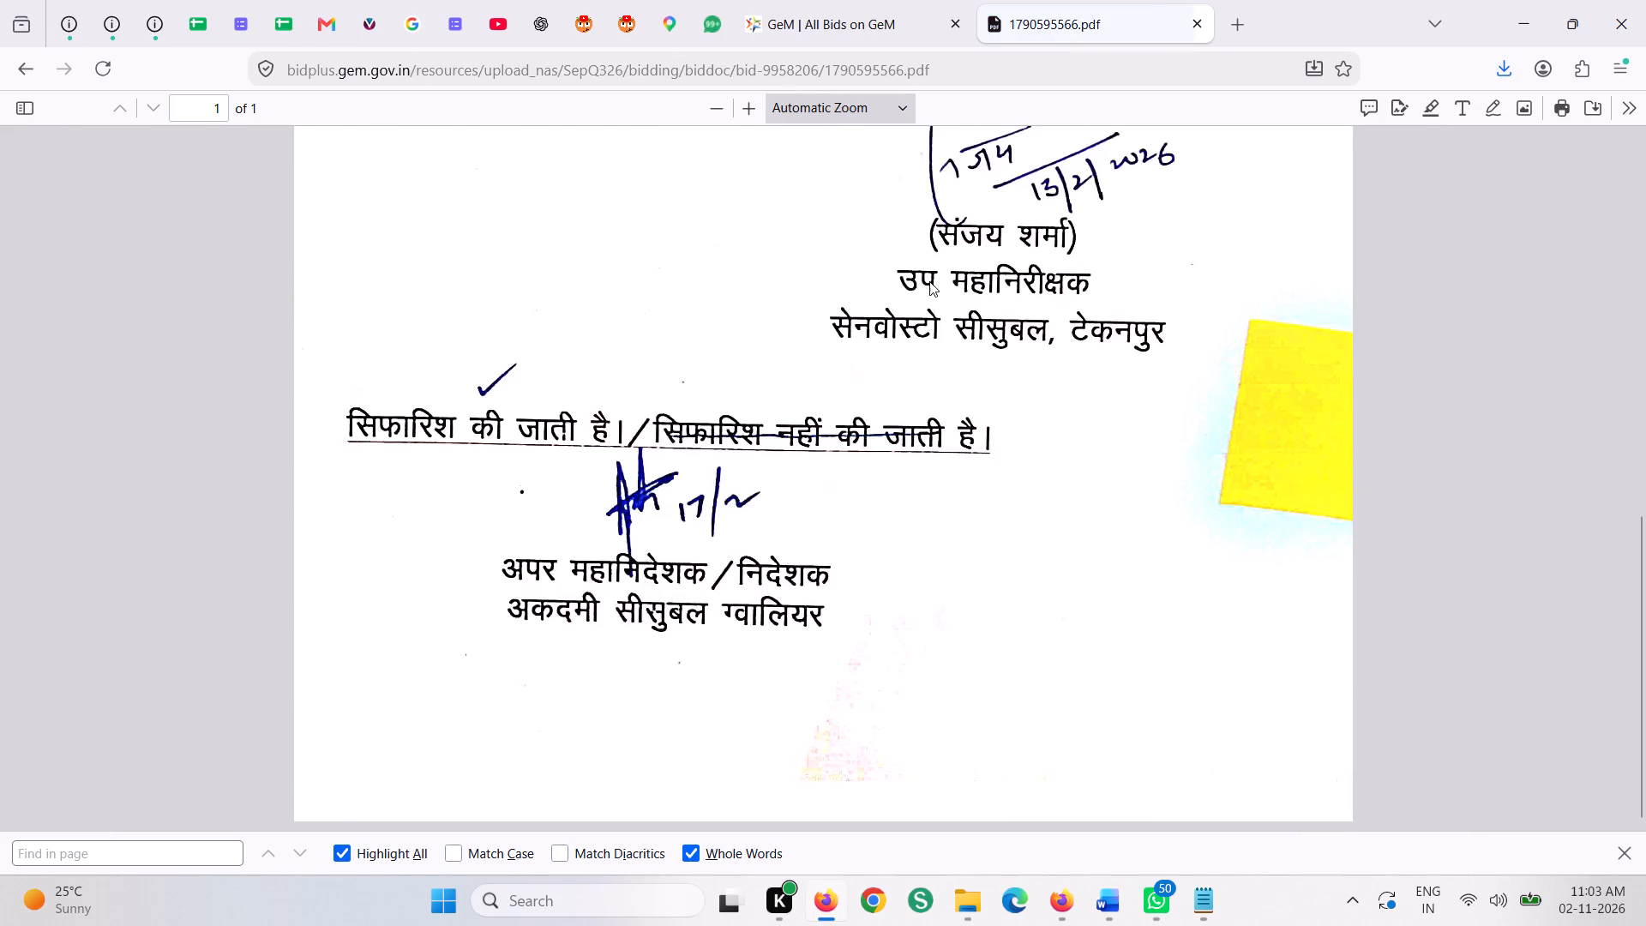
pyautogui.scroll(10, 929, 281)
pyautogui.click(26, 69)
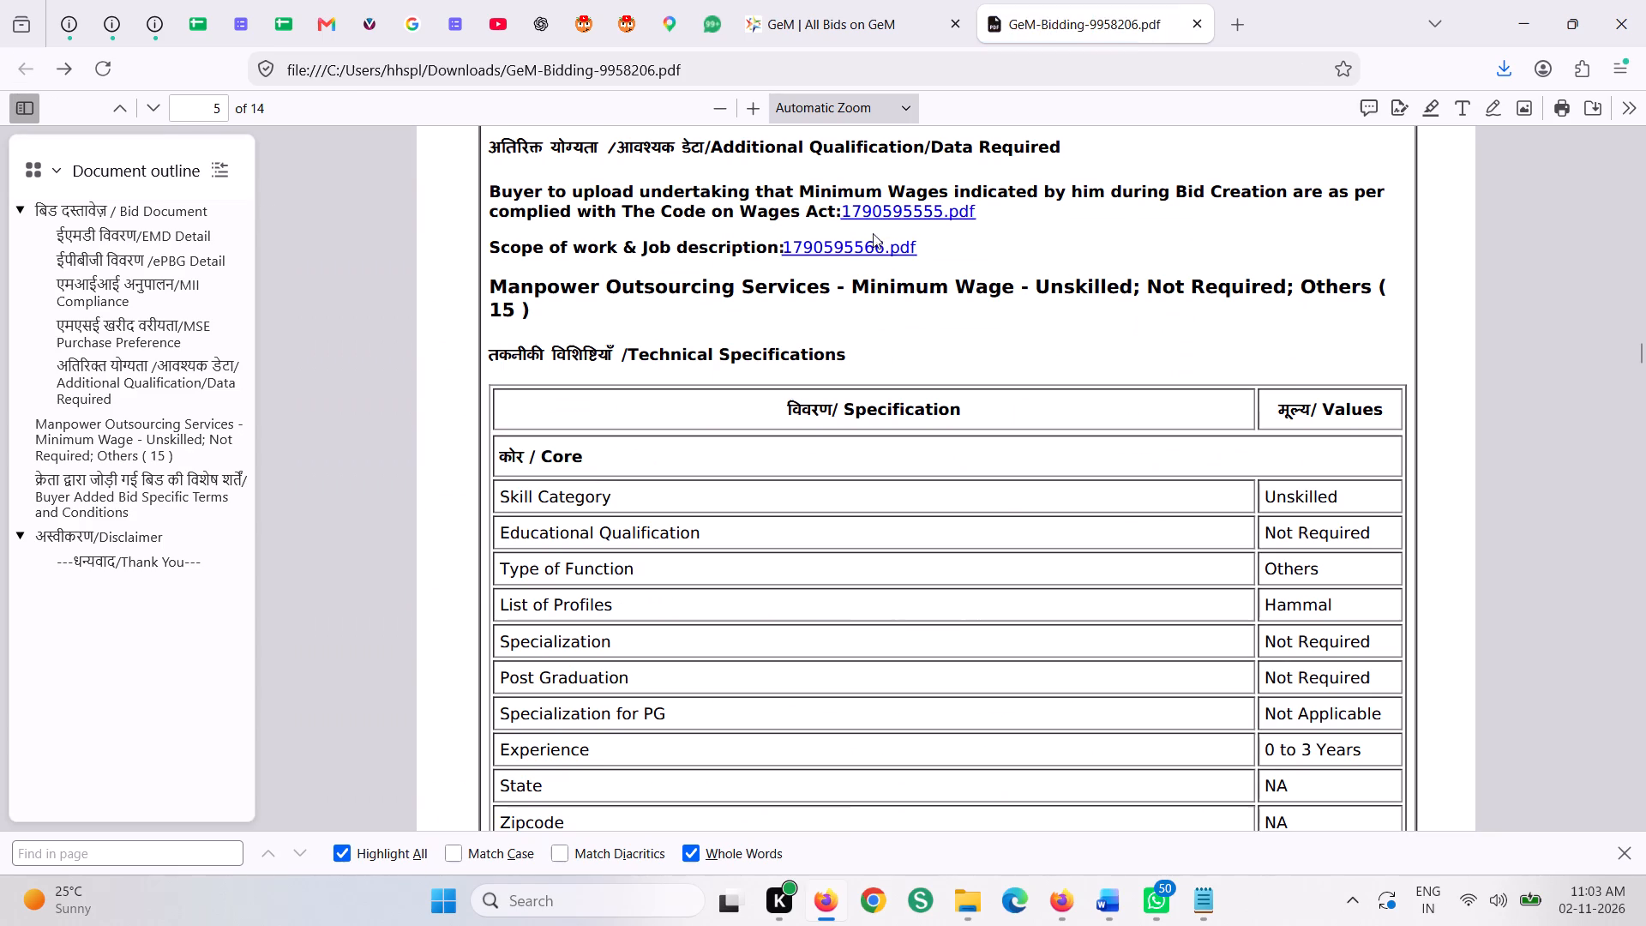
pyautogui.click(867, 212)
pyautogui.scroll(8, 658, 302)
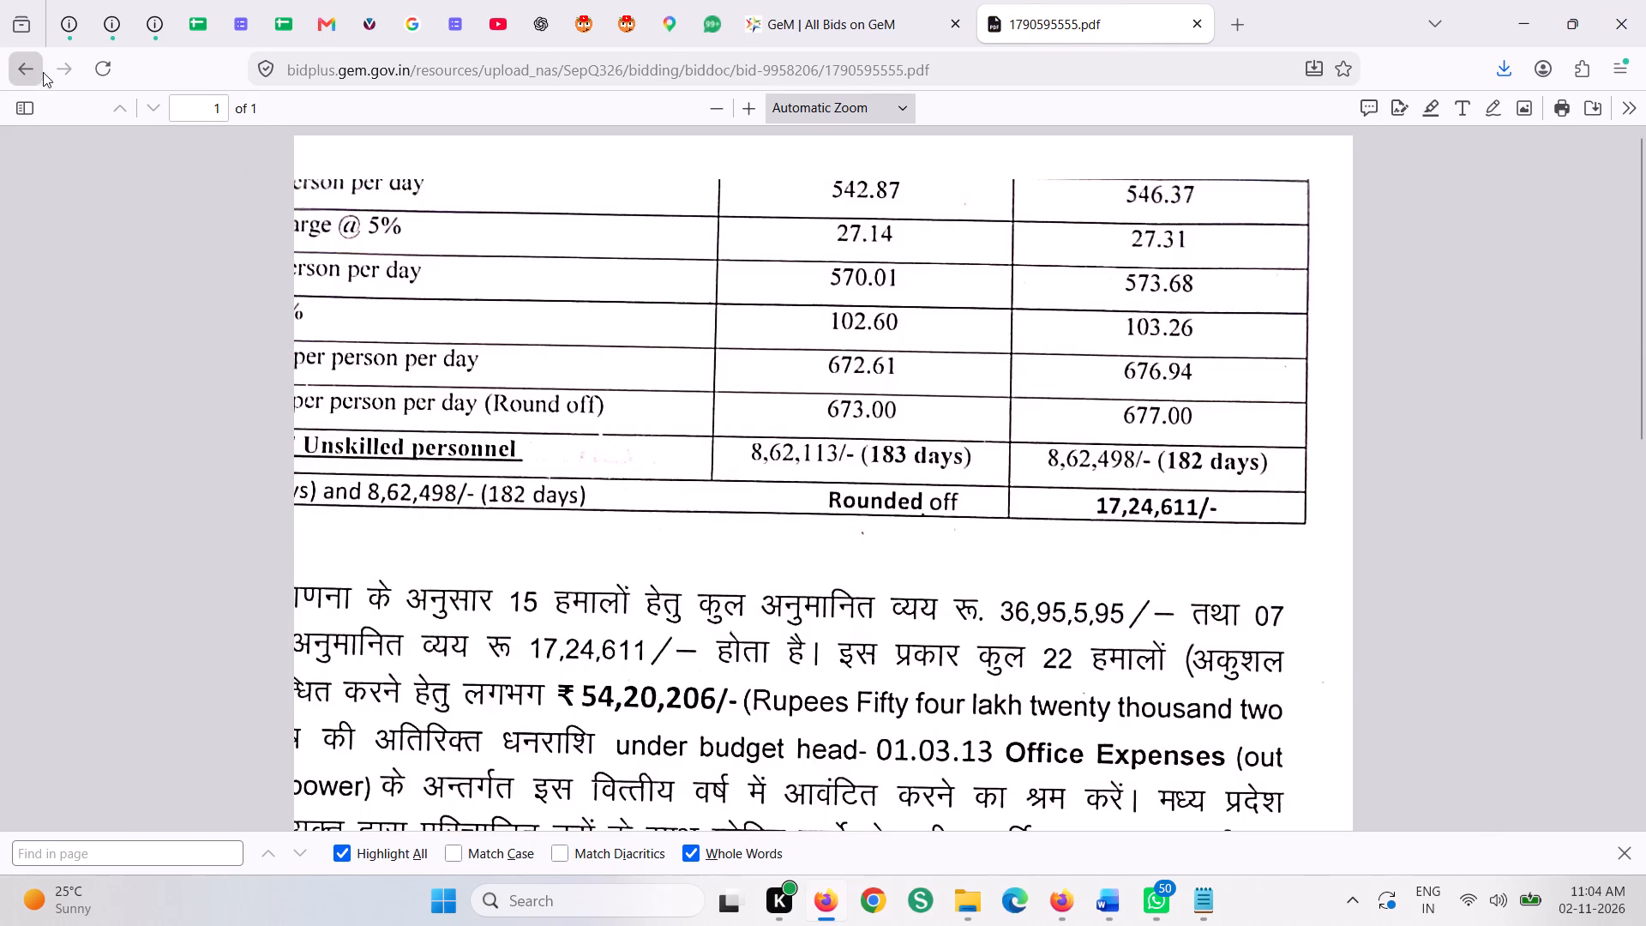
pyautogui.click(35, 67)
pyautogui.doubleClick(857, 234)
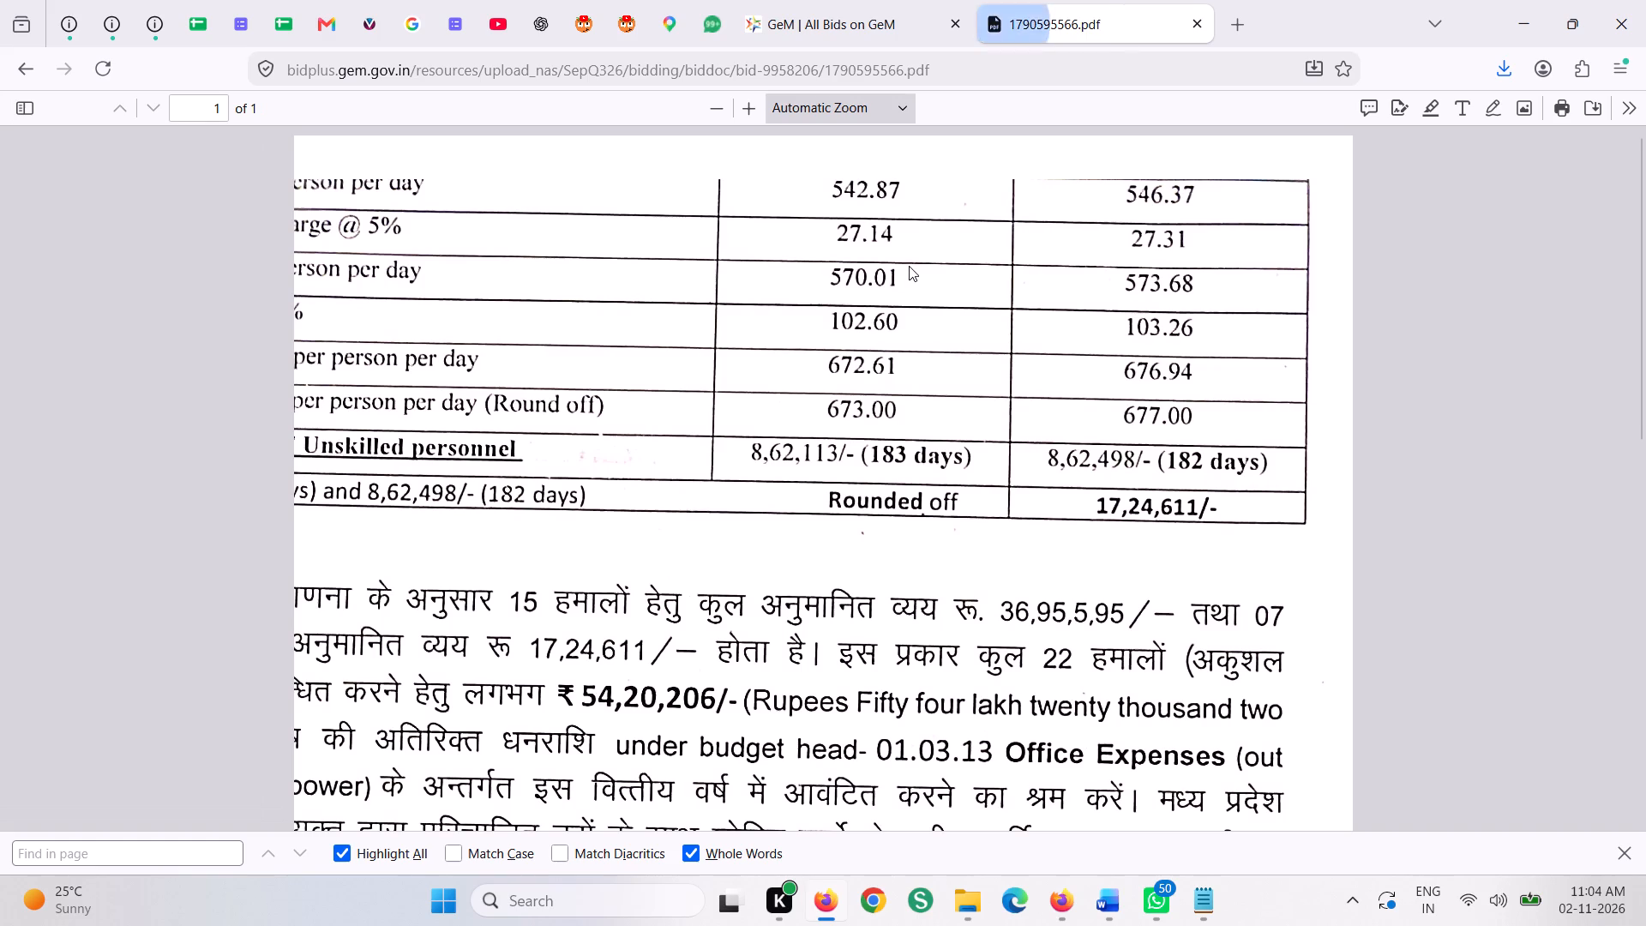
pyautogui.scroll(7, 908, 265)
pyautogui.click(33, 71)
# Examine the bid's technical specifications and consignee requirements, and check its row in Daily Tender Sheet 2026.
pyautogui.scroll(-2, 1152, 397)
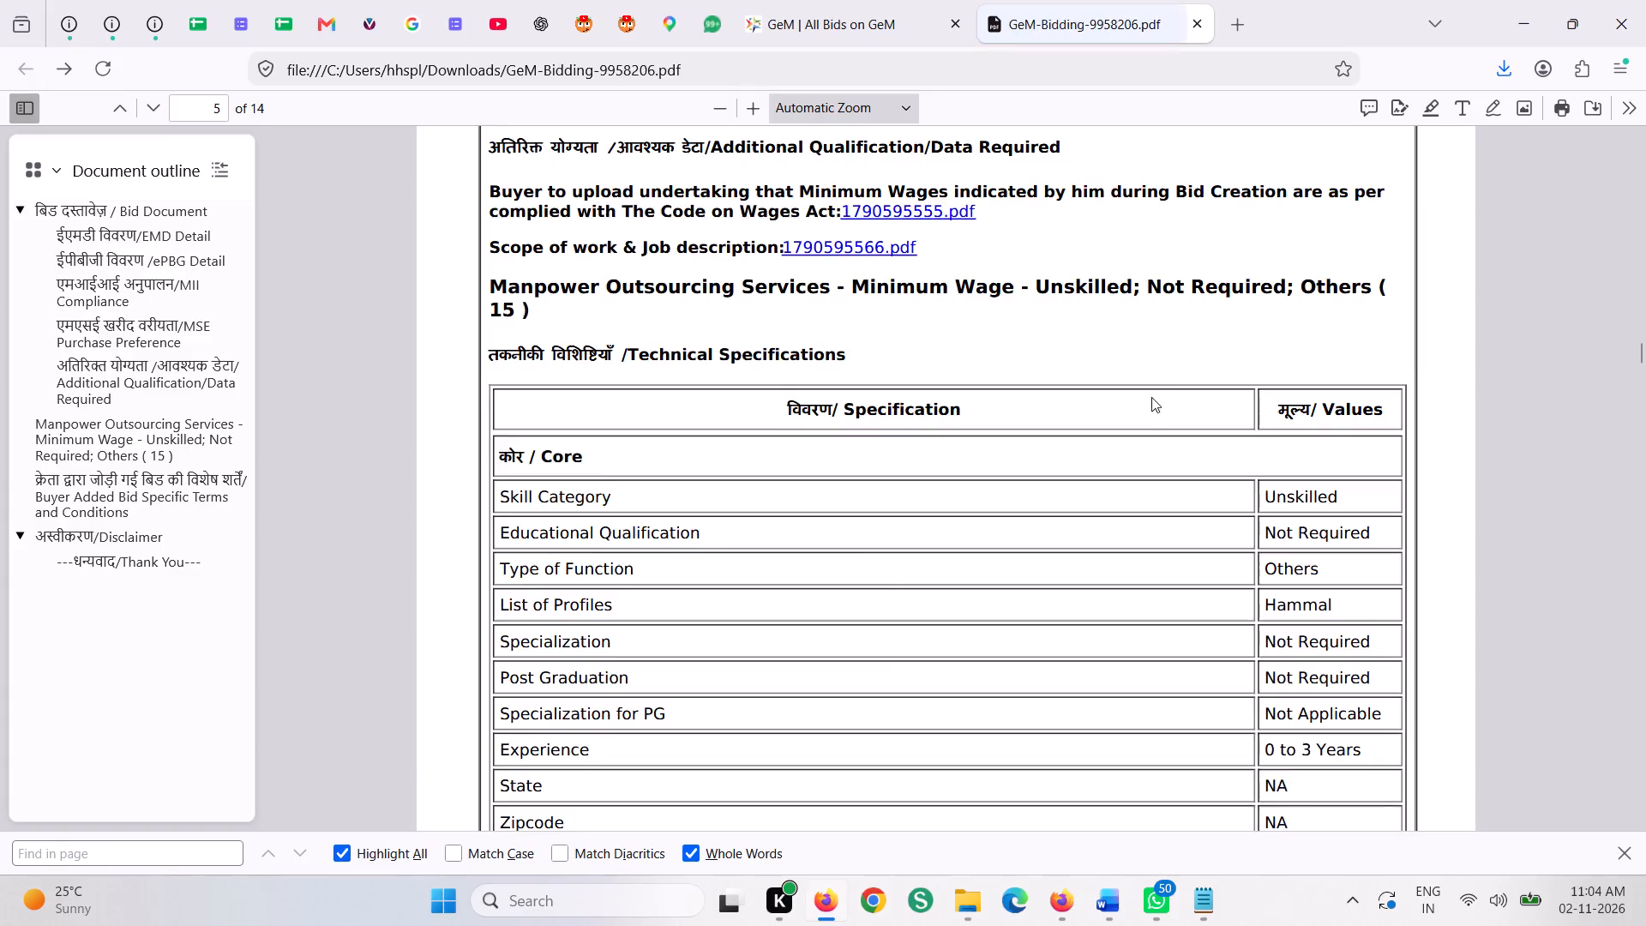
pyautogui.scroll(-4, 1151, 397)
pyautogui.scroll(2, 911, 313)
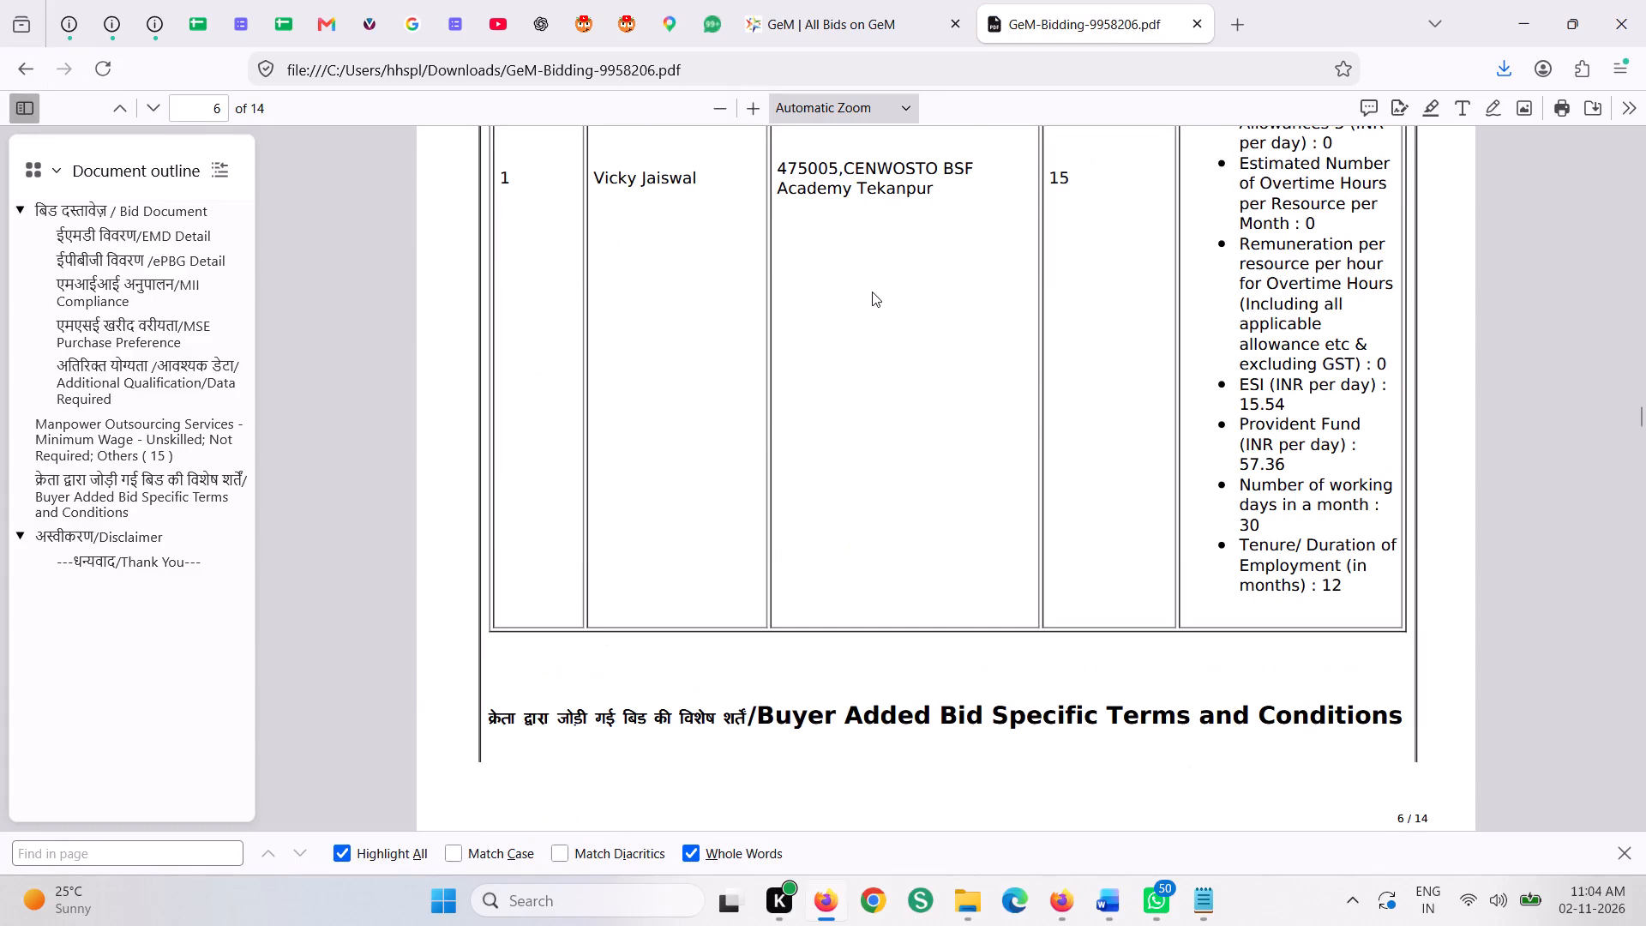
pyautogui.scroll(1, 872, 292)
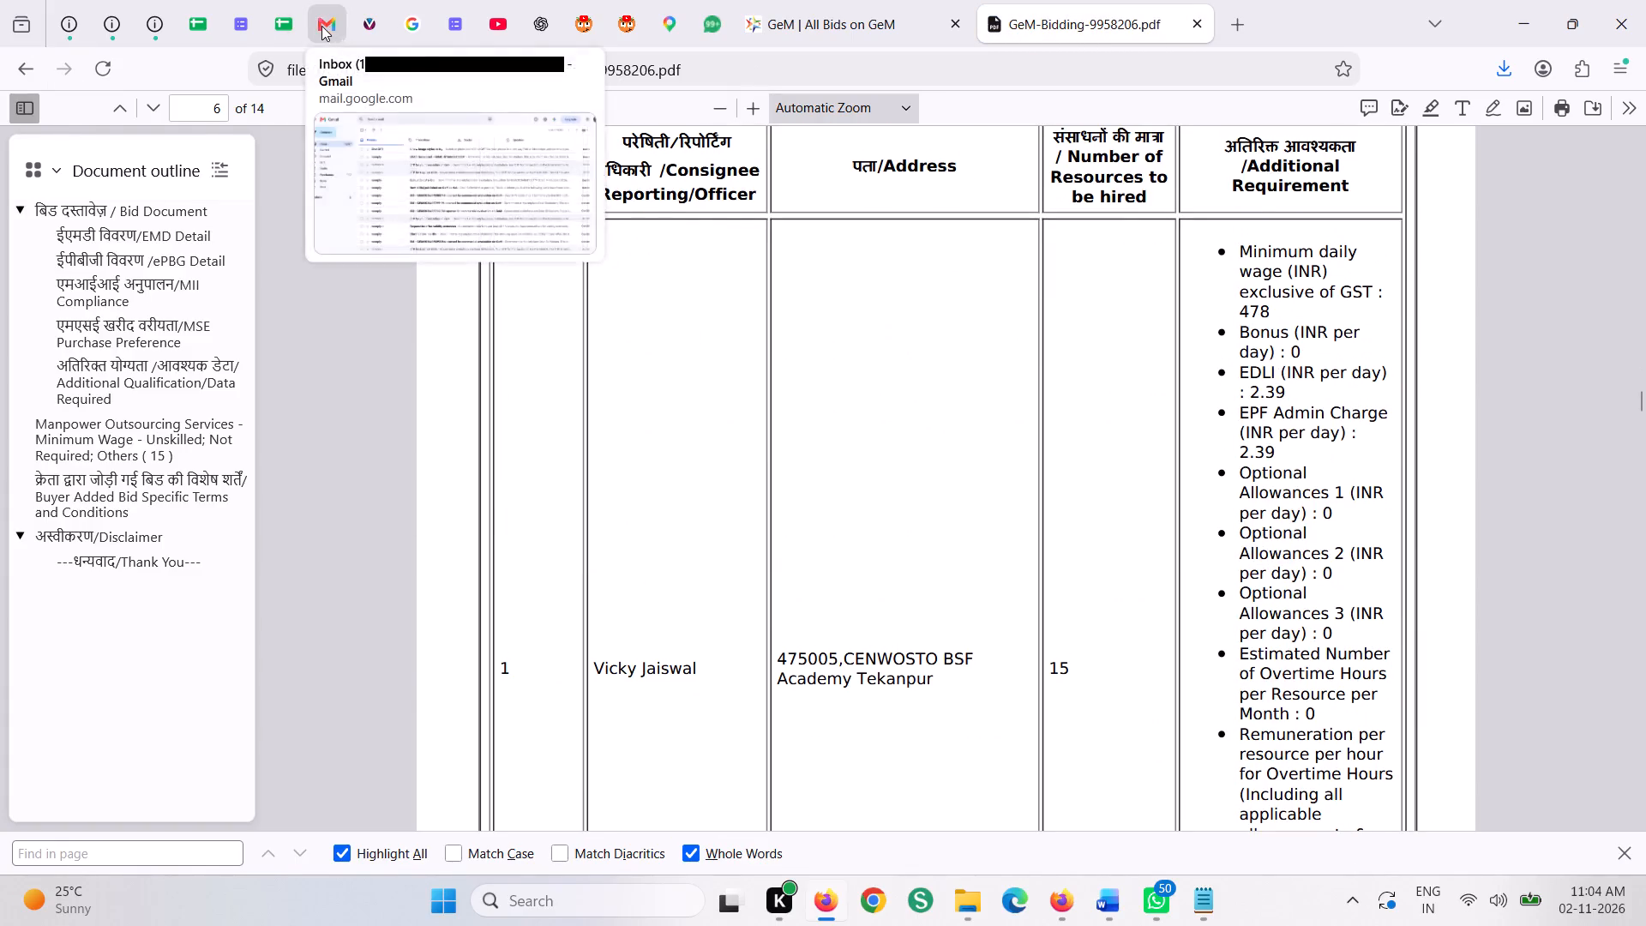
pyautogui.click(285, 30)
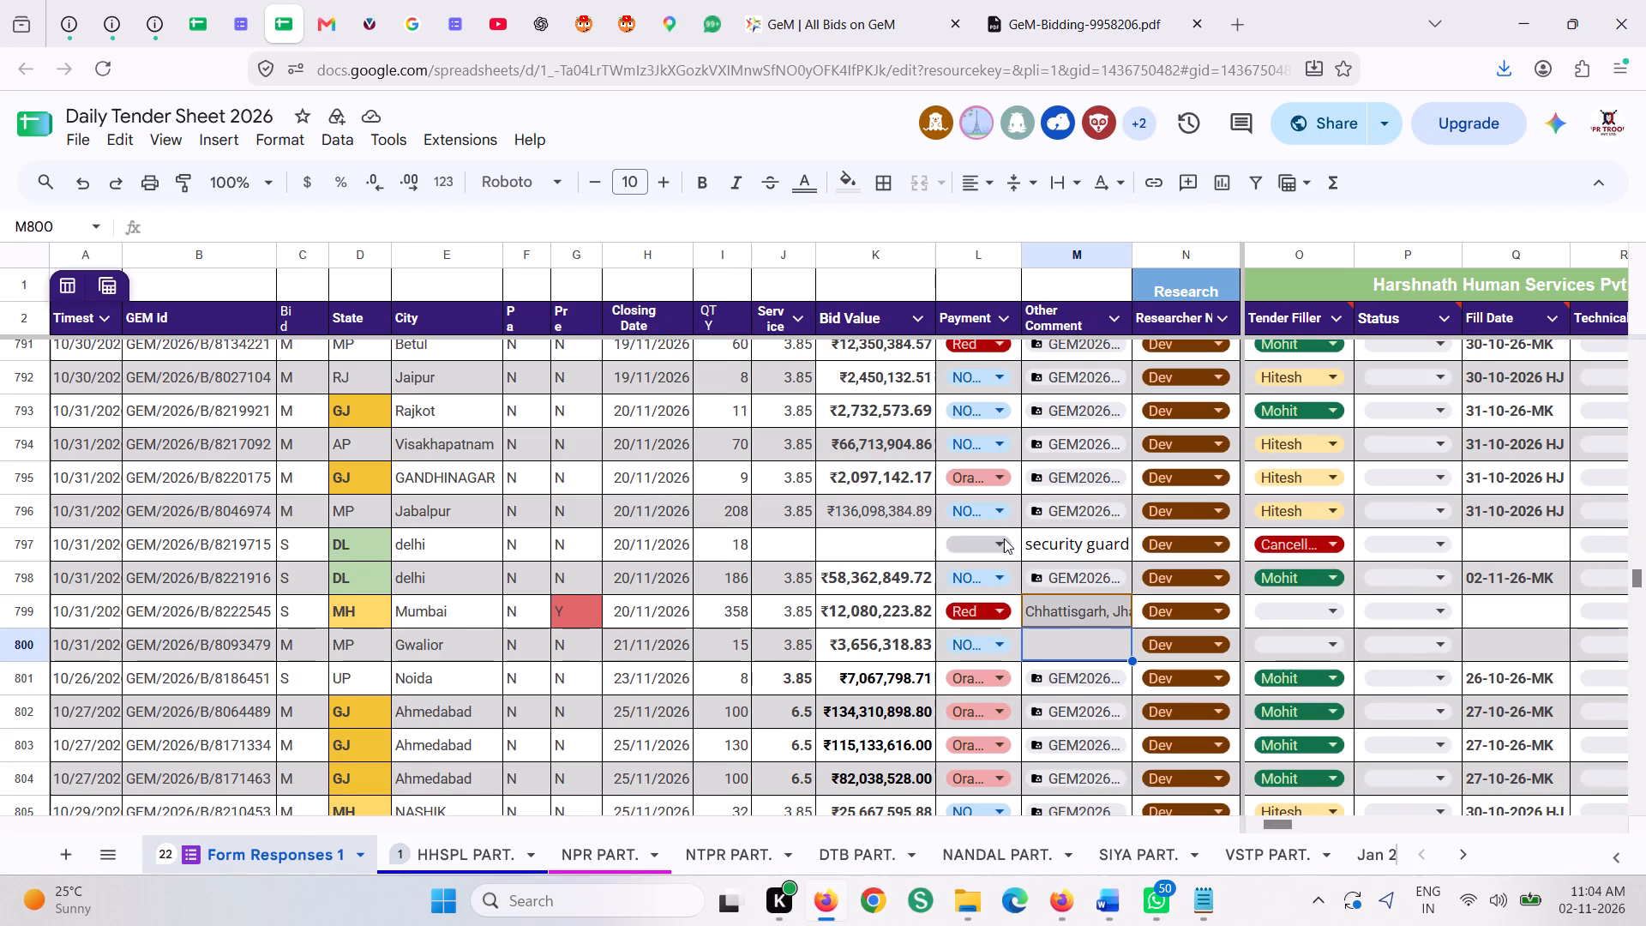
pyautogui.click(1097, 0)
# Copy the heading "Bidder financial standing:" from the buyer-added terms, and return to the bid document's first page.
pyautogui.scroll(-2, 731, 455)
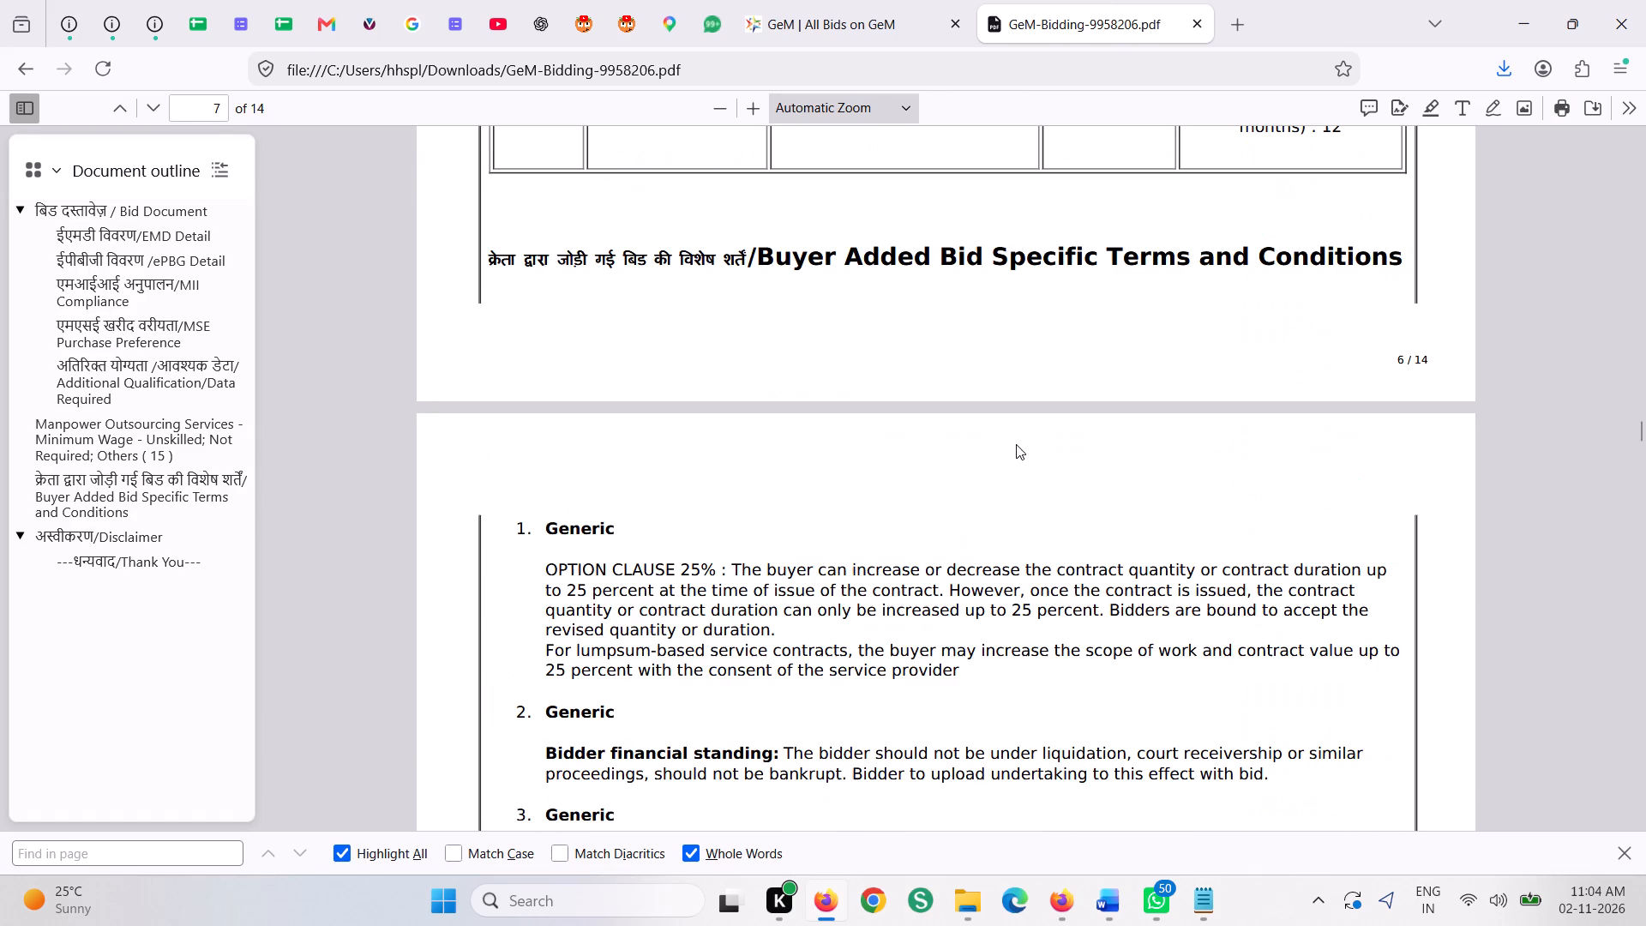
pyautogui.scroll(-1, 906, 320)
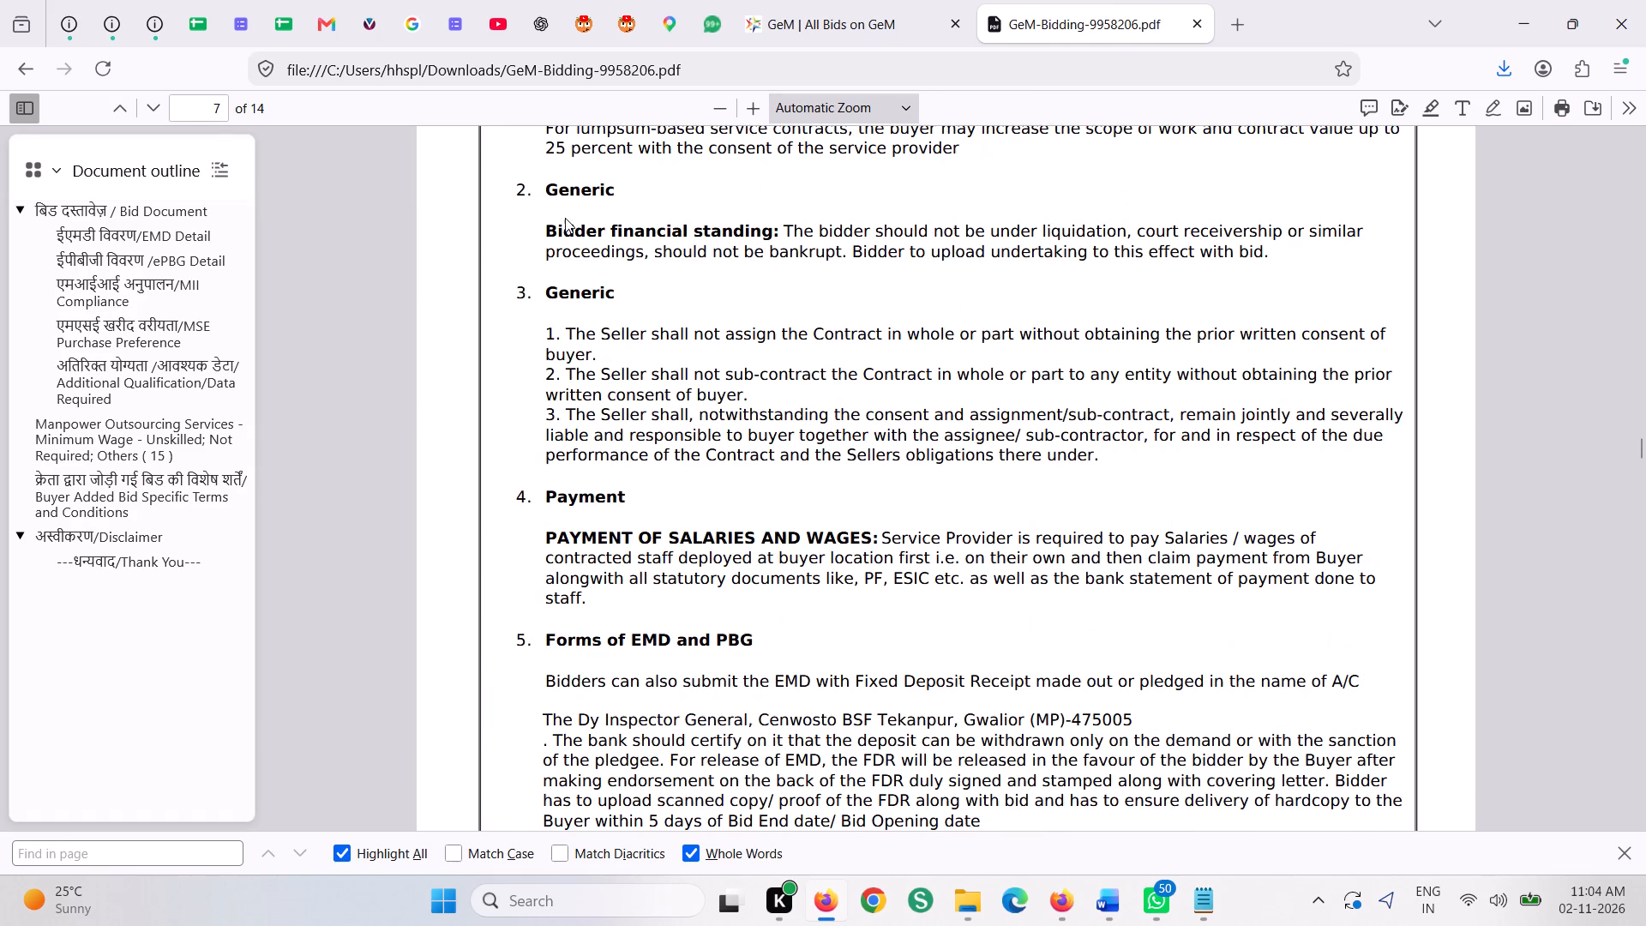
pyautogui.click(555, 229)
pyautogui.moveTo(555, 229); pyautogui.dragTo(775, 228)
pyautogui.hotkey('ctrl', 'c')
pyautogui.hotkey('ctrl', 'c')
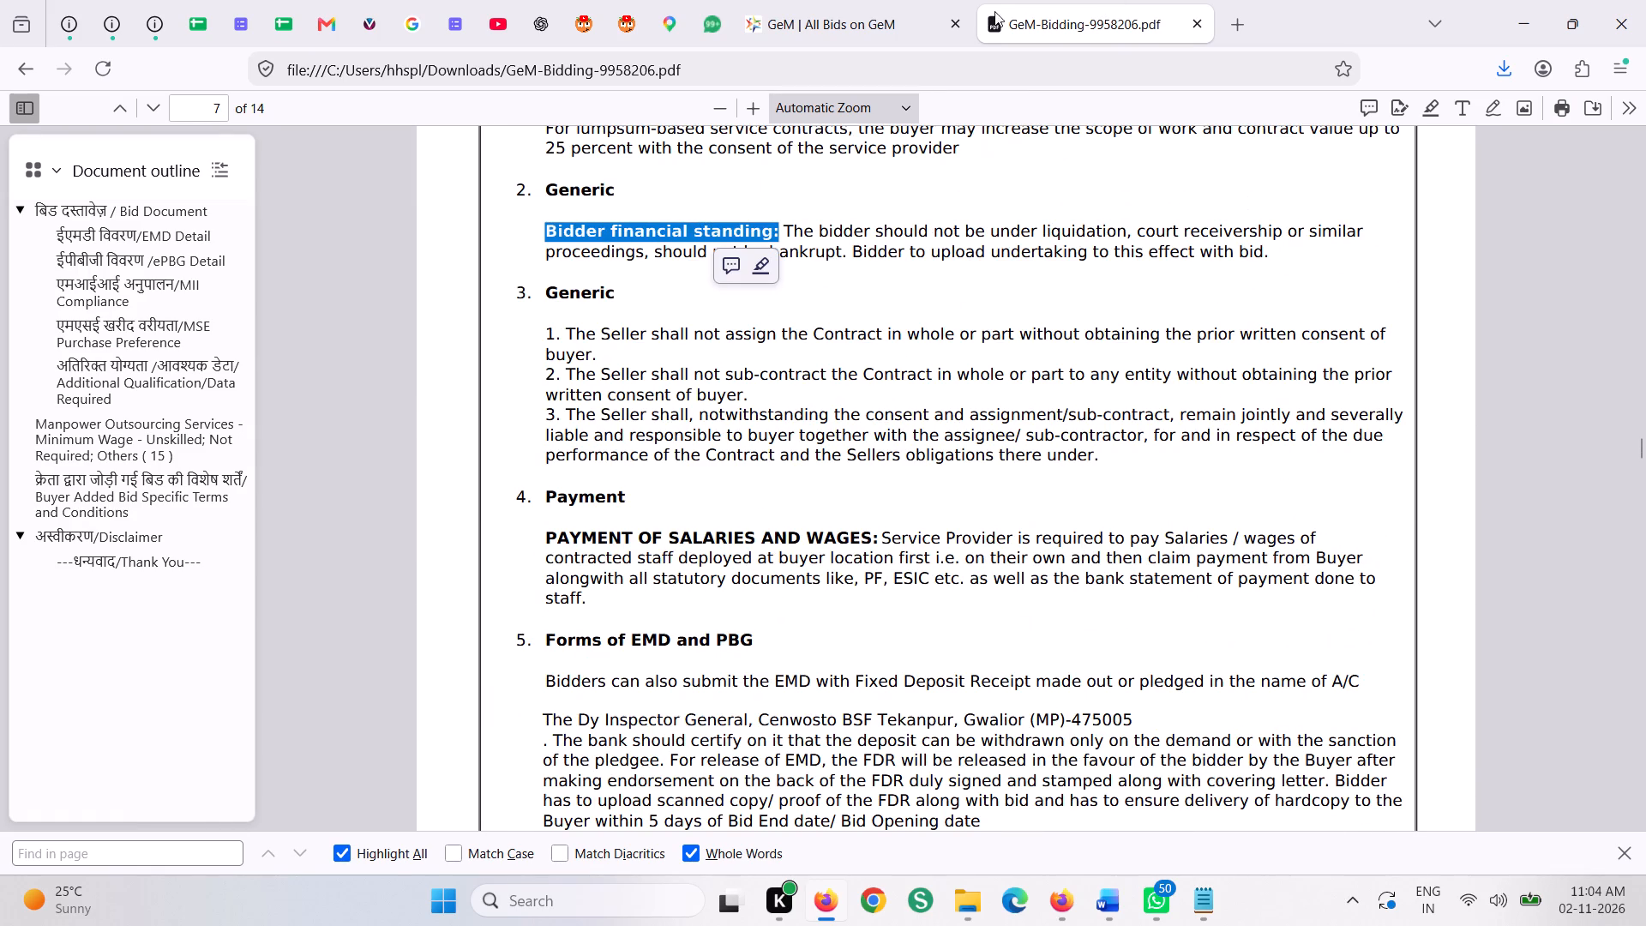
pyautogui.click(884, 0)
pyautogui.click(1118, 1)
pyautogui.scroll(11, 1106, 310)
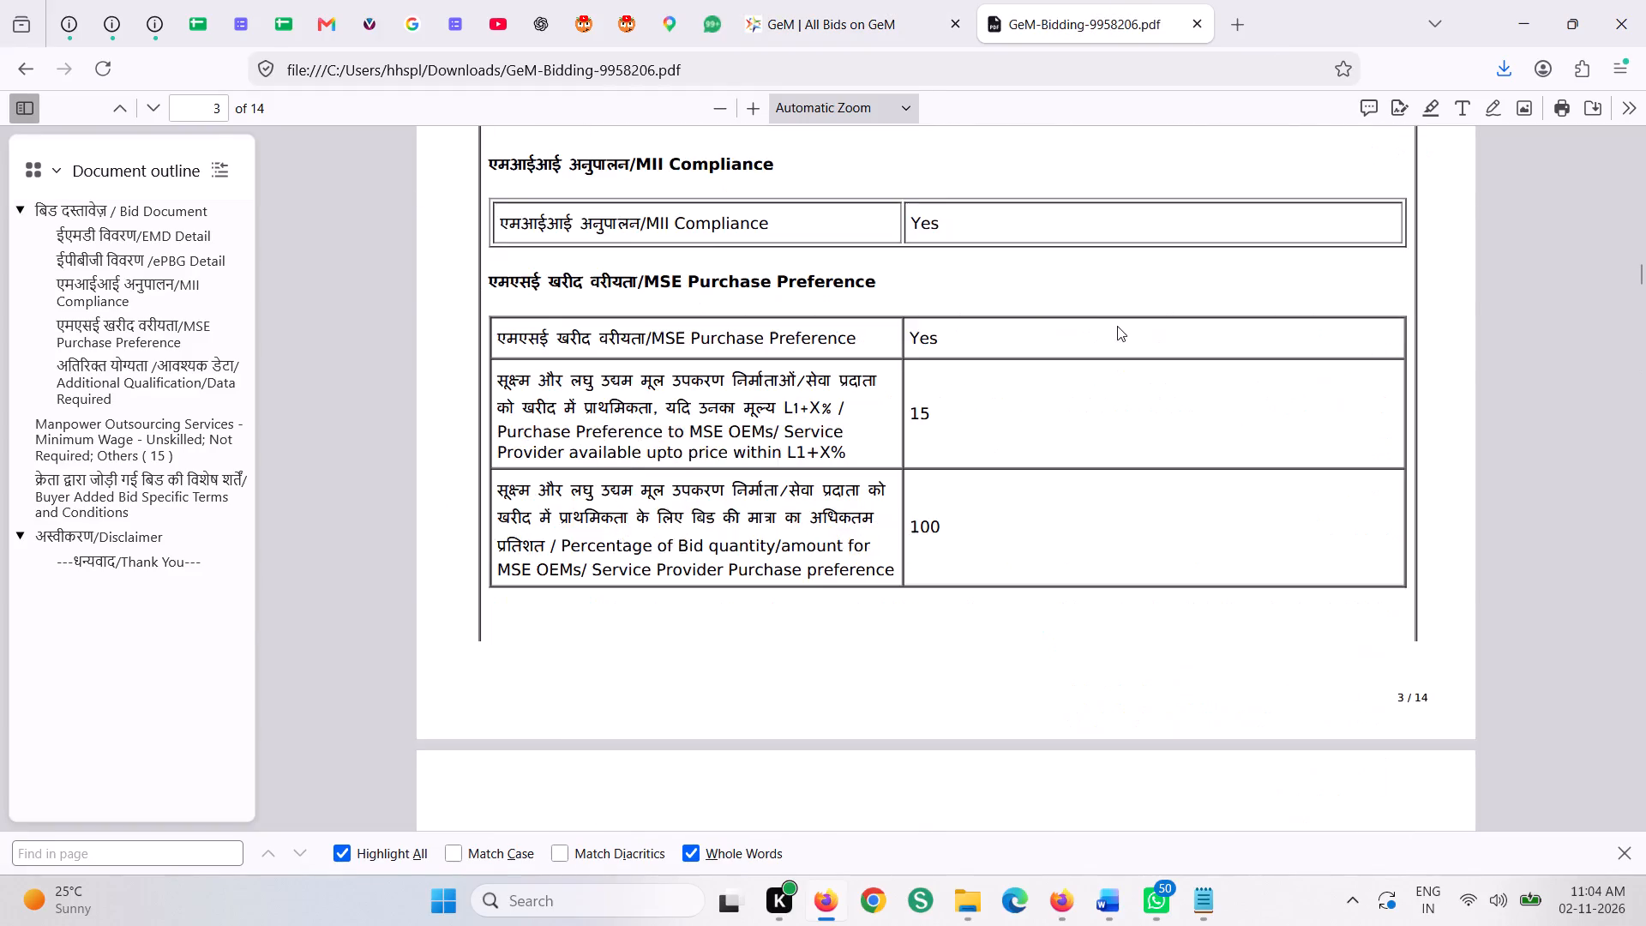
pyautogui.scroll(17, 1094, 315)
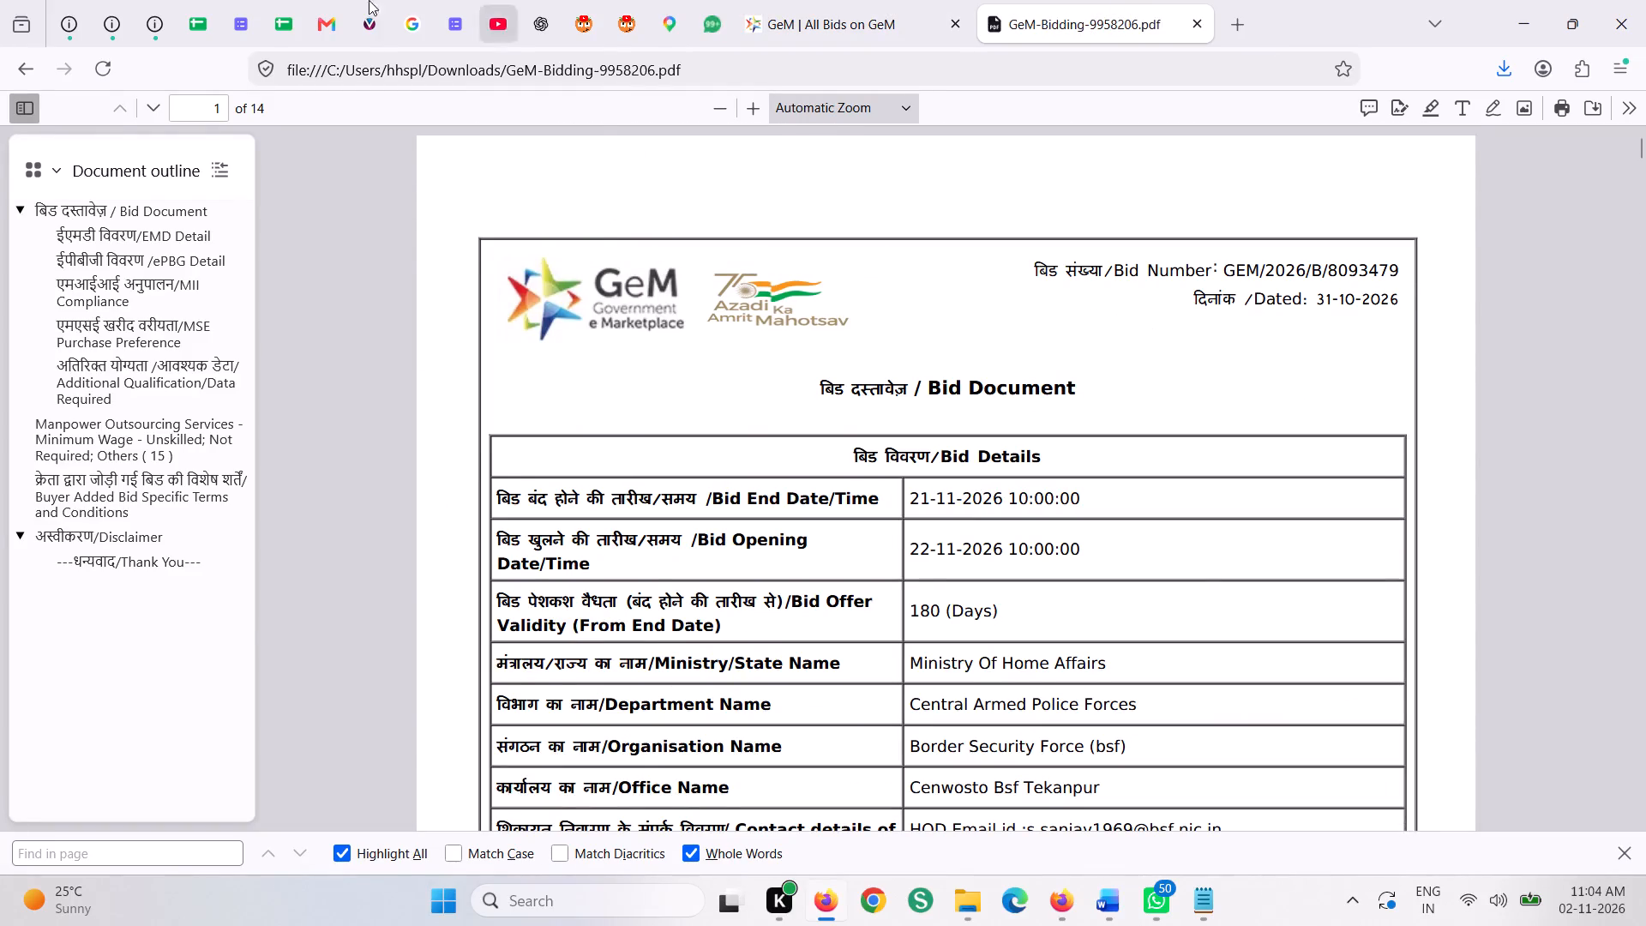
# Clear the Other Comment cell for GEM/2026/B/8222545 in Daily Tender Sheet 2026, and return to the bid document.
pyautogui.click(292, 20)
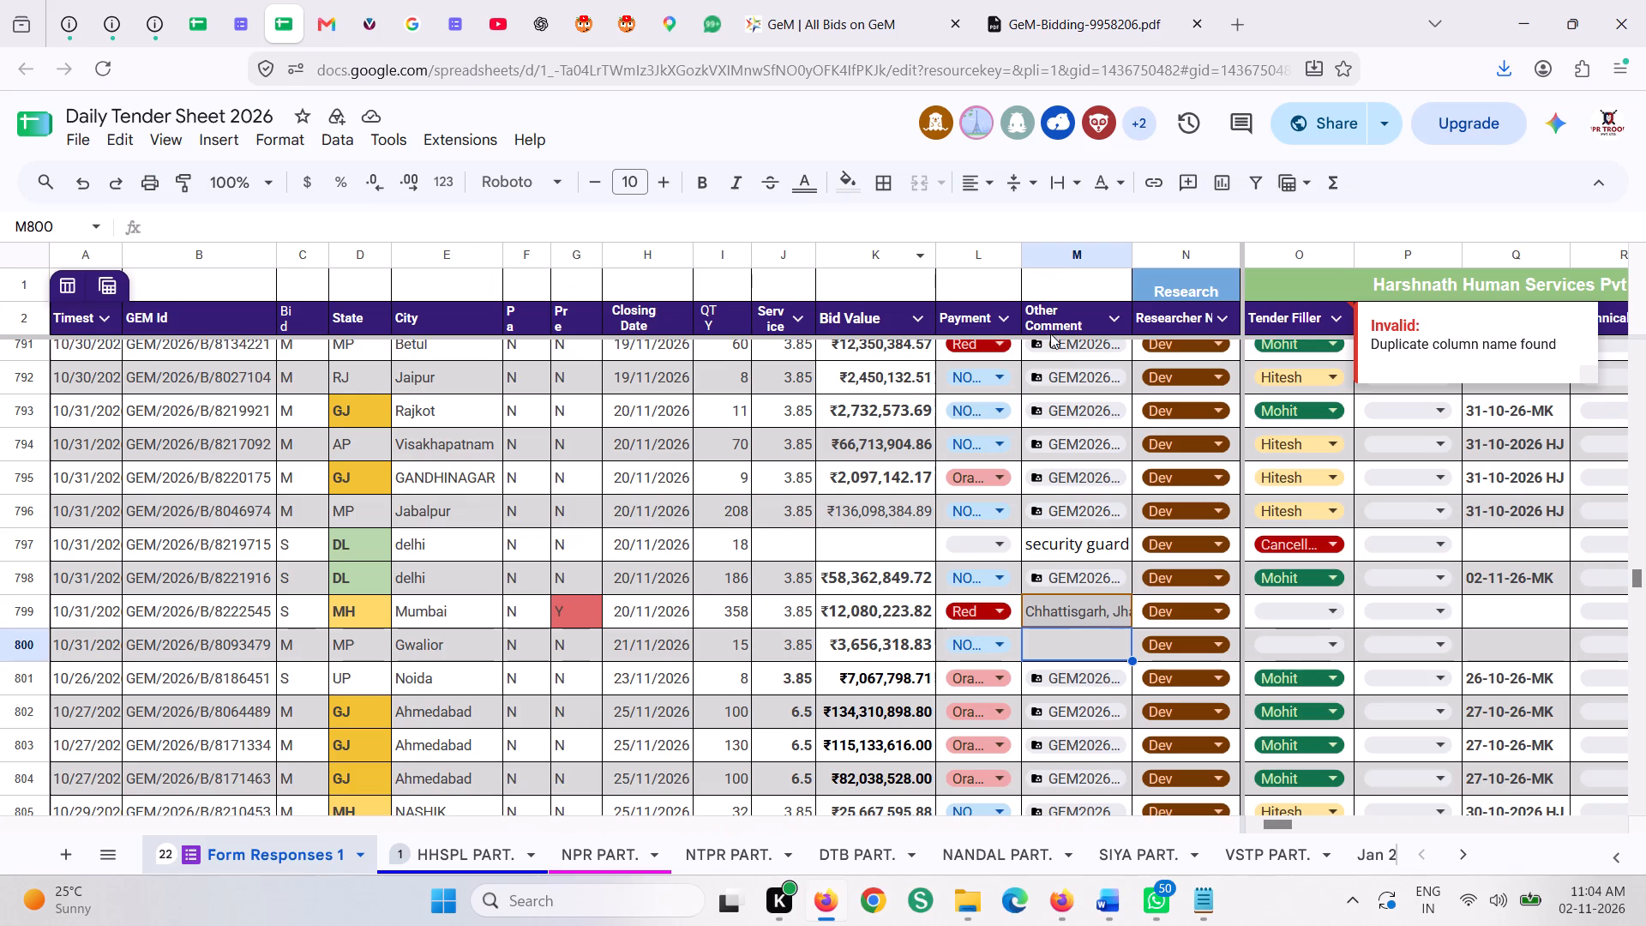
pyautogui.click(1056, 615)
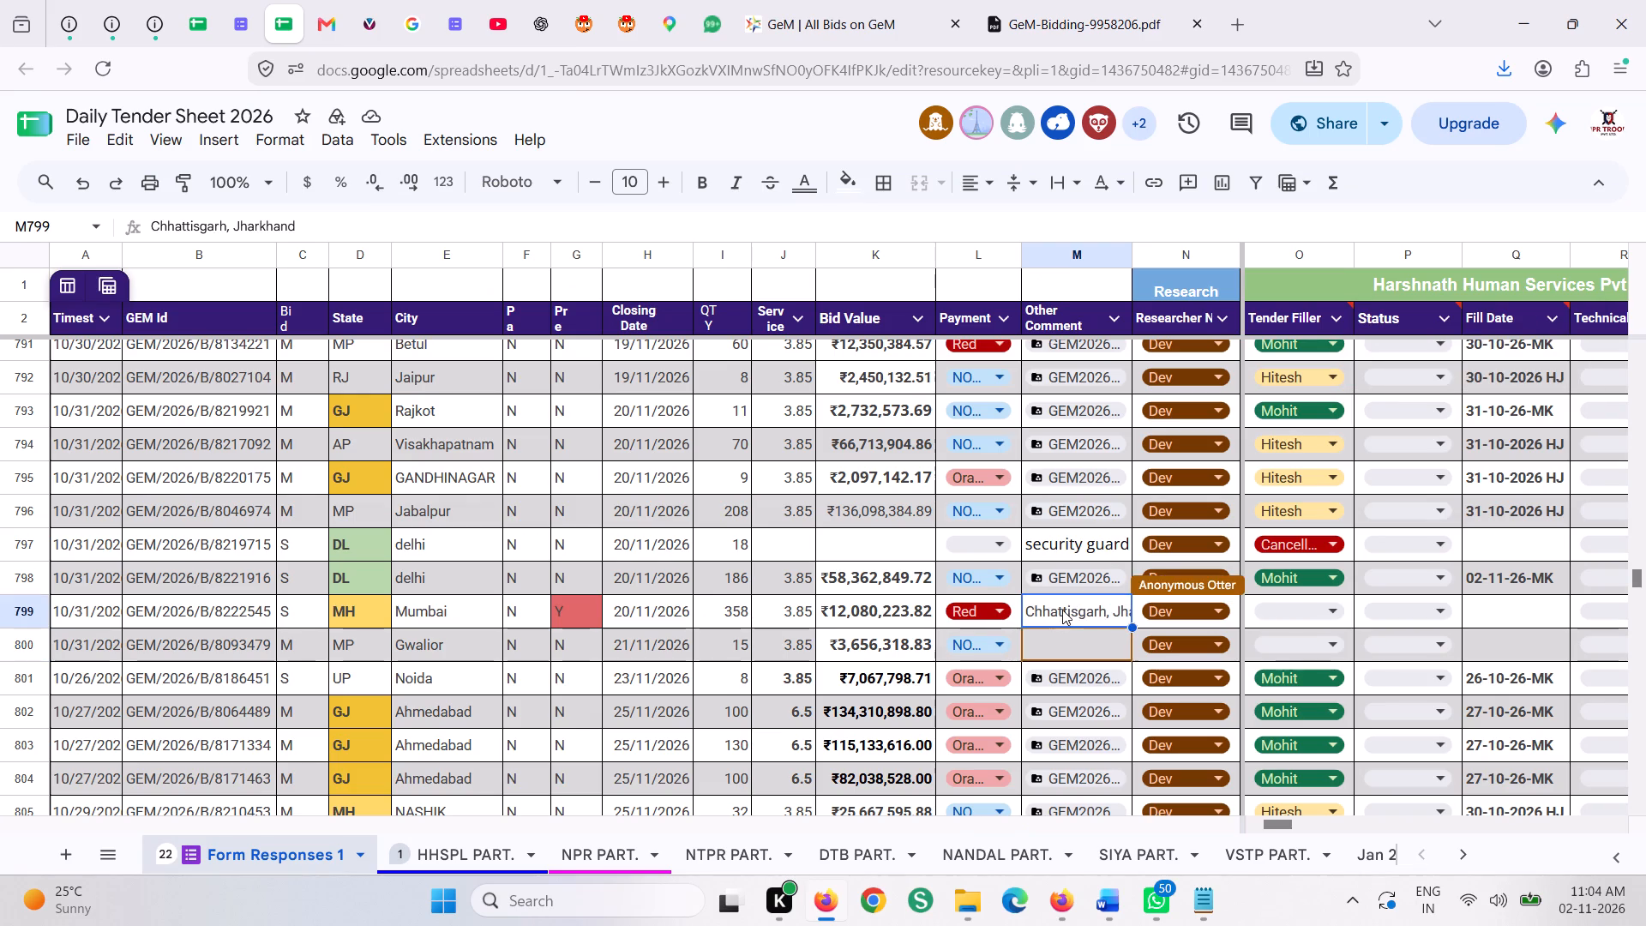
pyautogui.press('BackSpace')
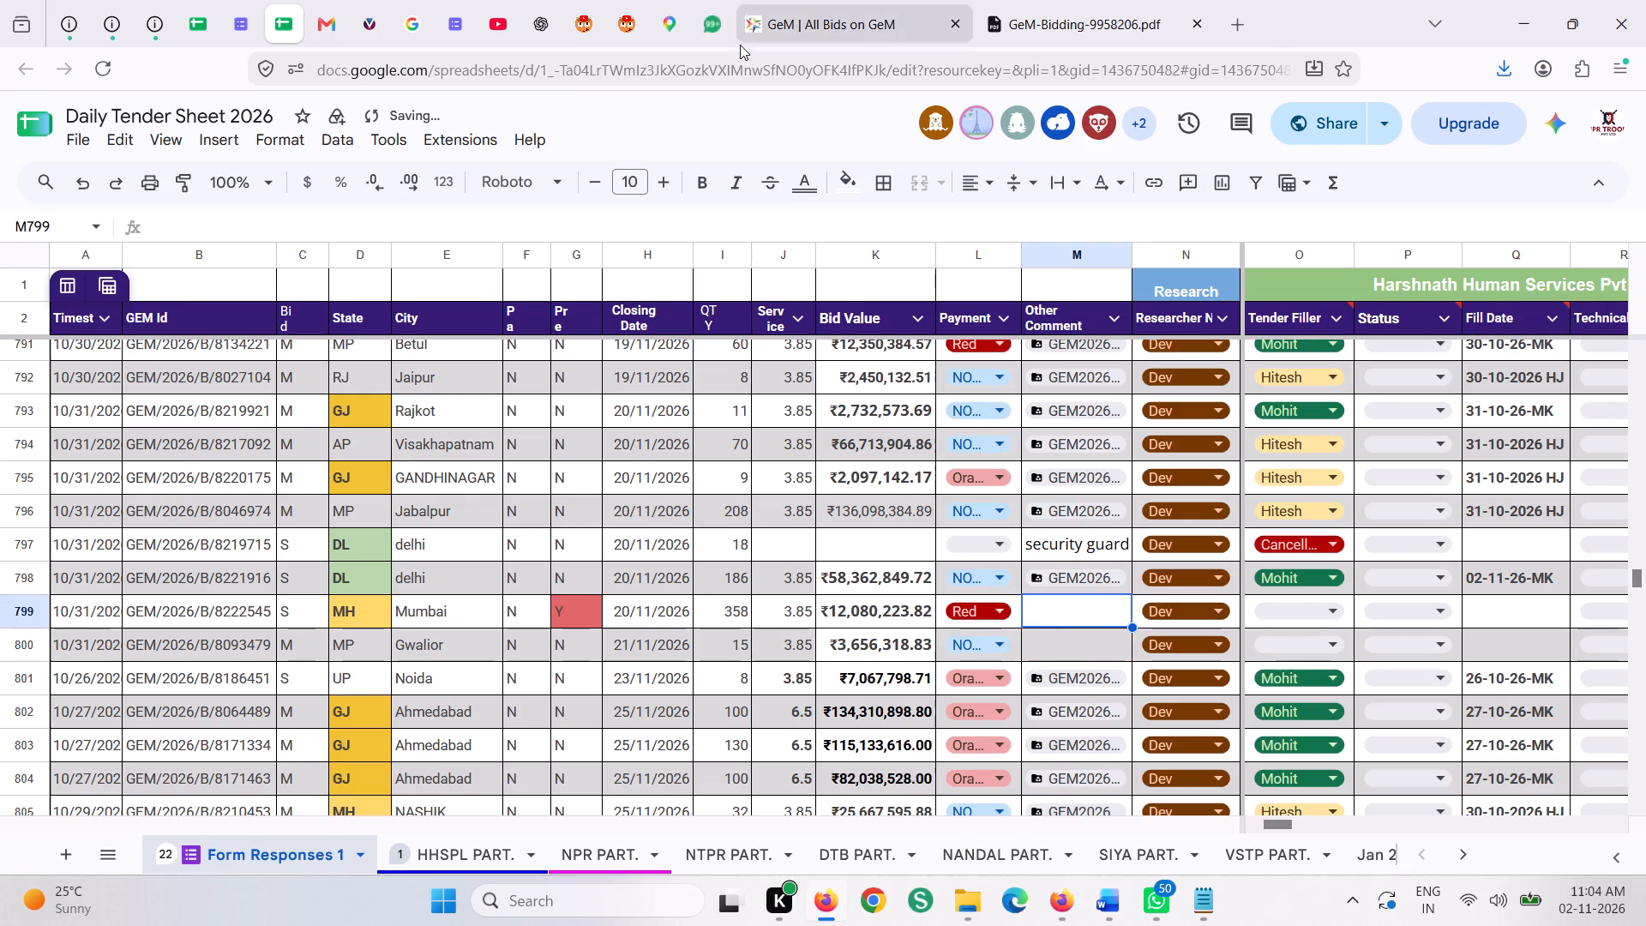
pyautogui.click(864, 0)
pyautogui.click(1138, 0)
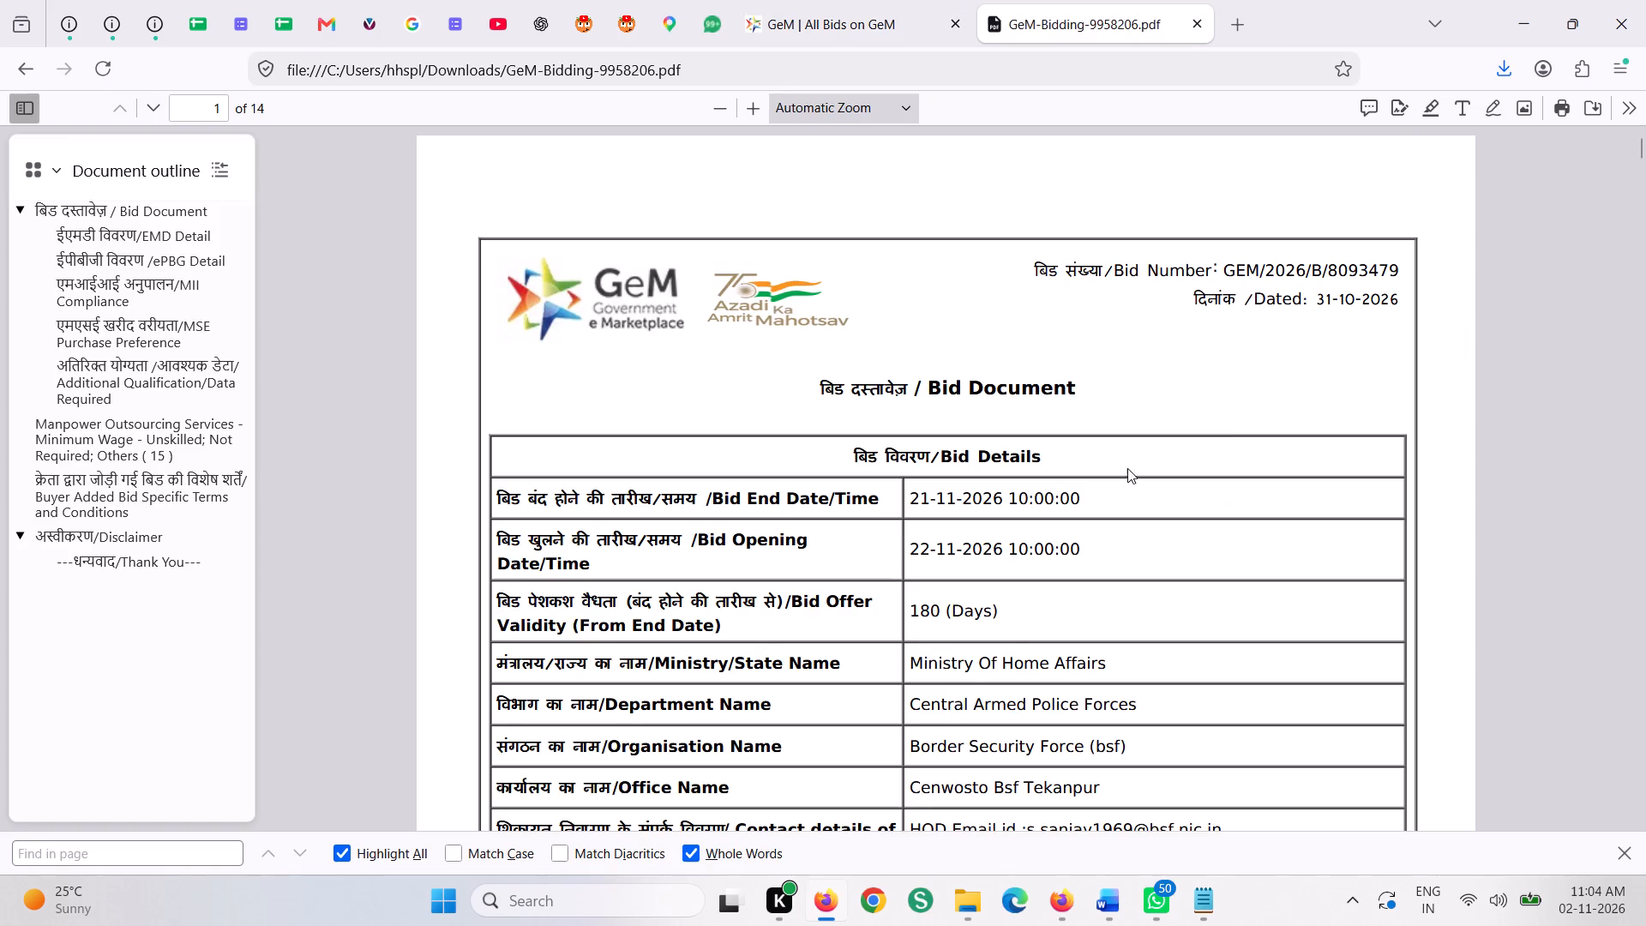
# Check the files in the GEM2026B8093479 folder, and review the bid document down to its additional data attachments.
pyautogui.scroll(-3, 962, 546)
pyautogui.click(960, 907)
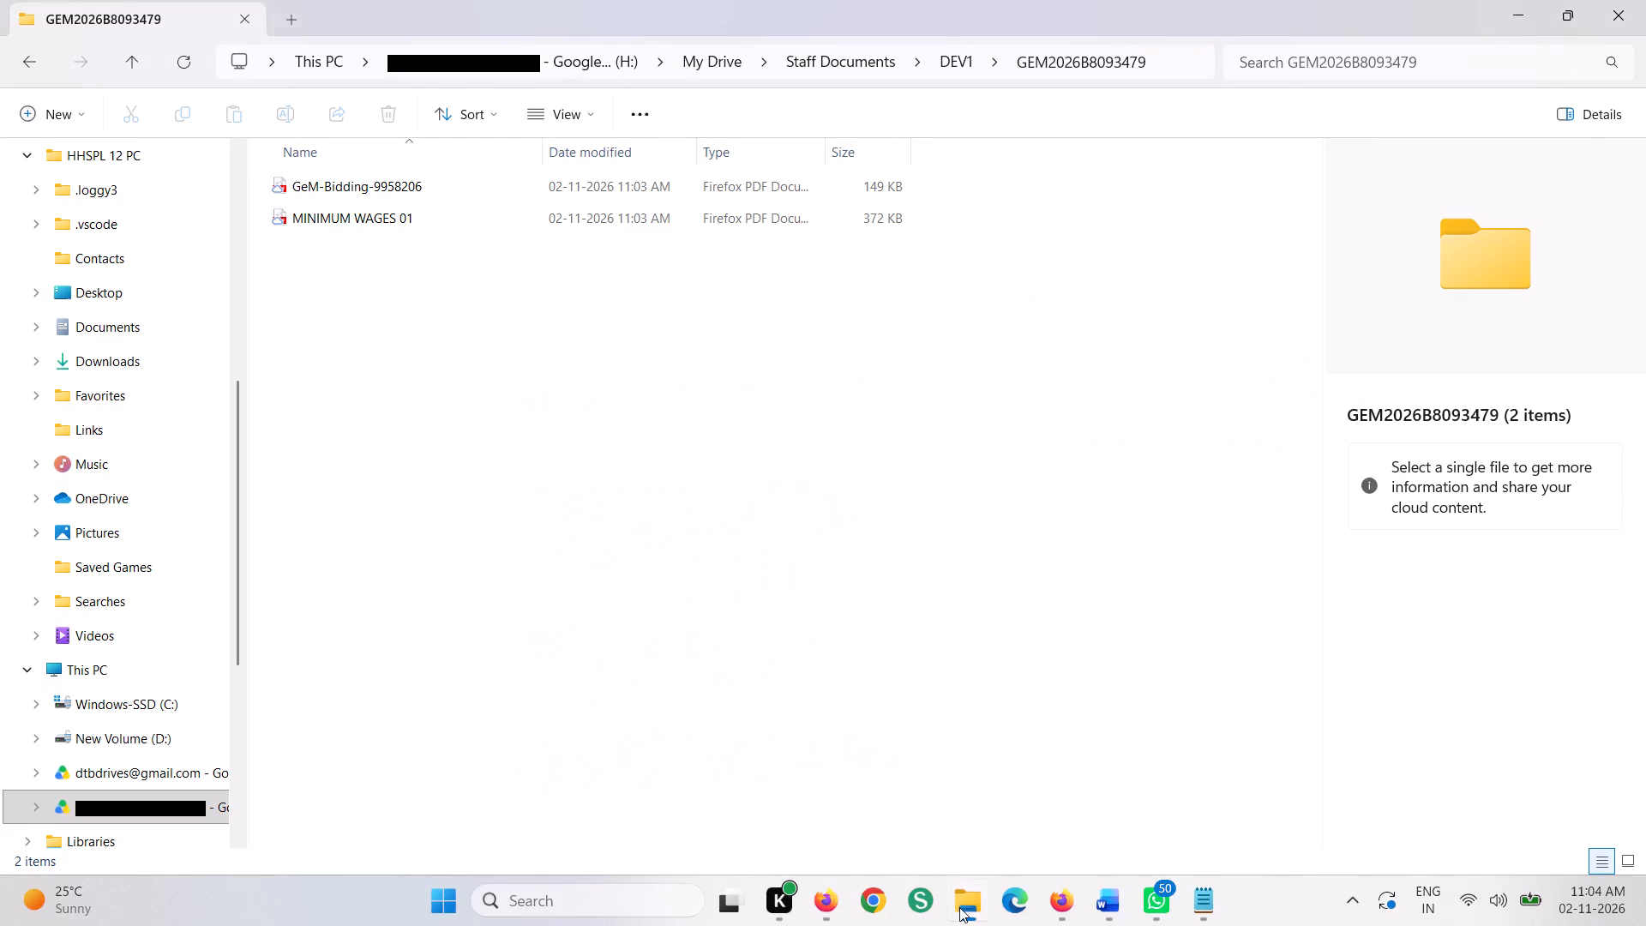
pyautogui.click(958, 907)
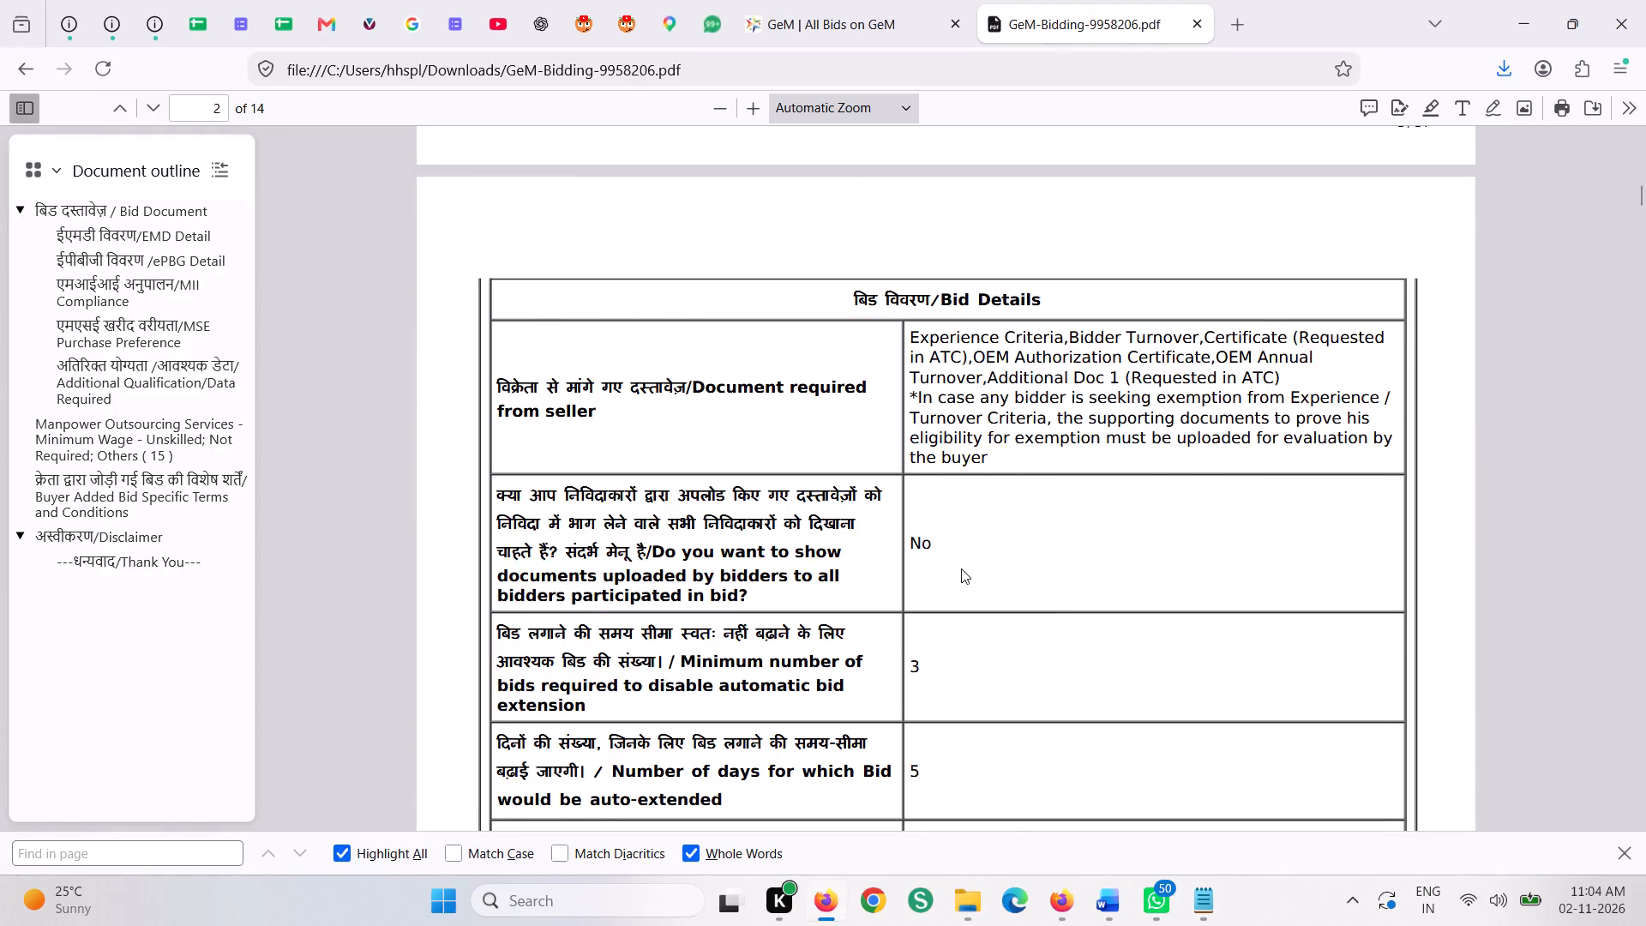
pyautogui.scroll(-5, 956, 580)
pyautogui.scroll(-3, 1012, 520)
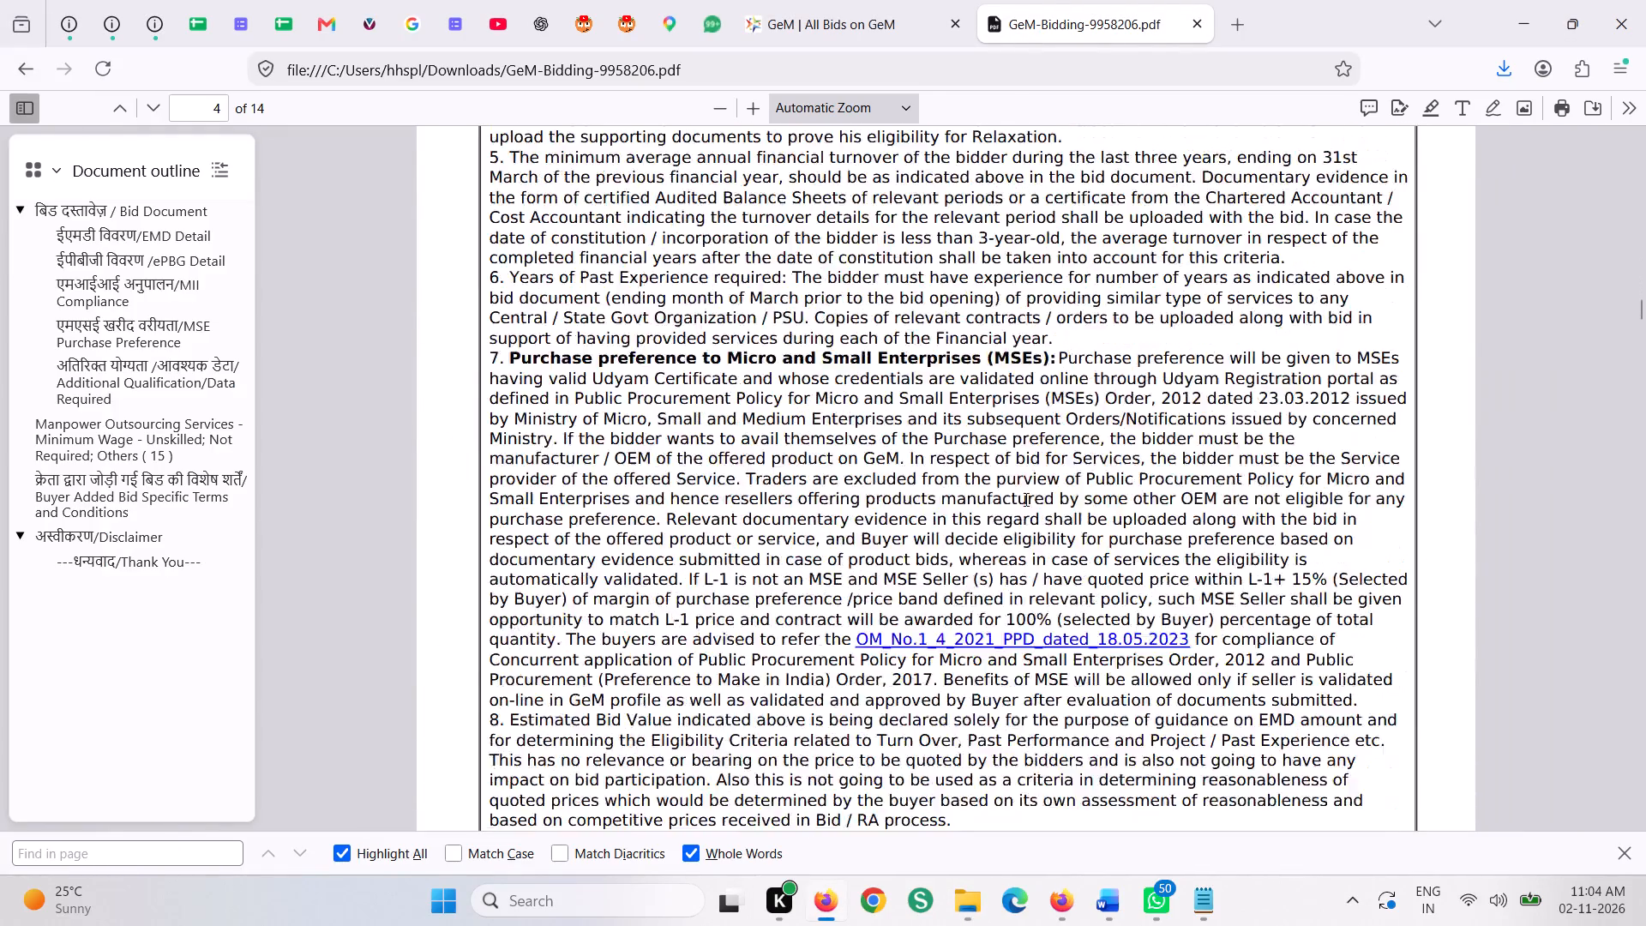
pyautogui.scroll(-2, 956, 473)
# Compare the scope of work attachment 1790595566.pdf with the minimum wages attachment 1790595555.pdf again, returning to the bid document.
pyautogui.click(862, 235)
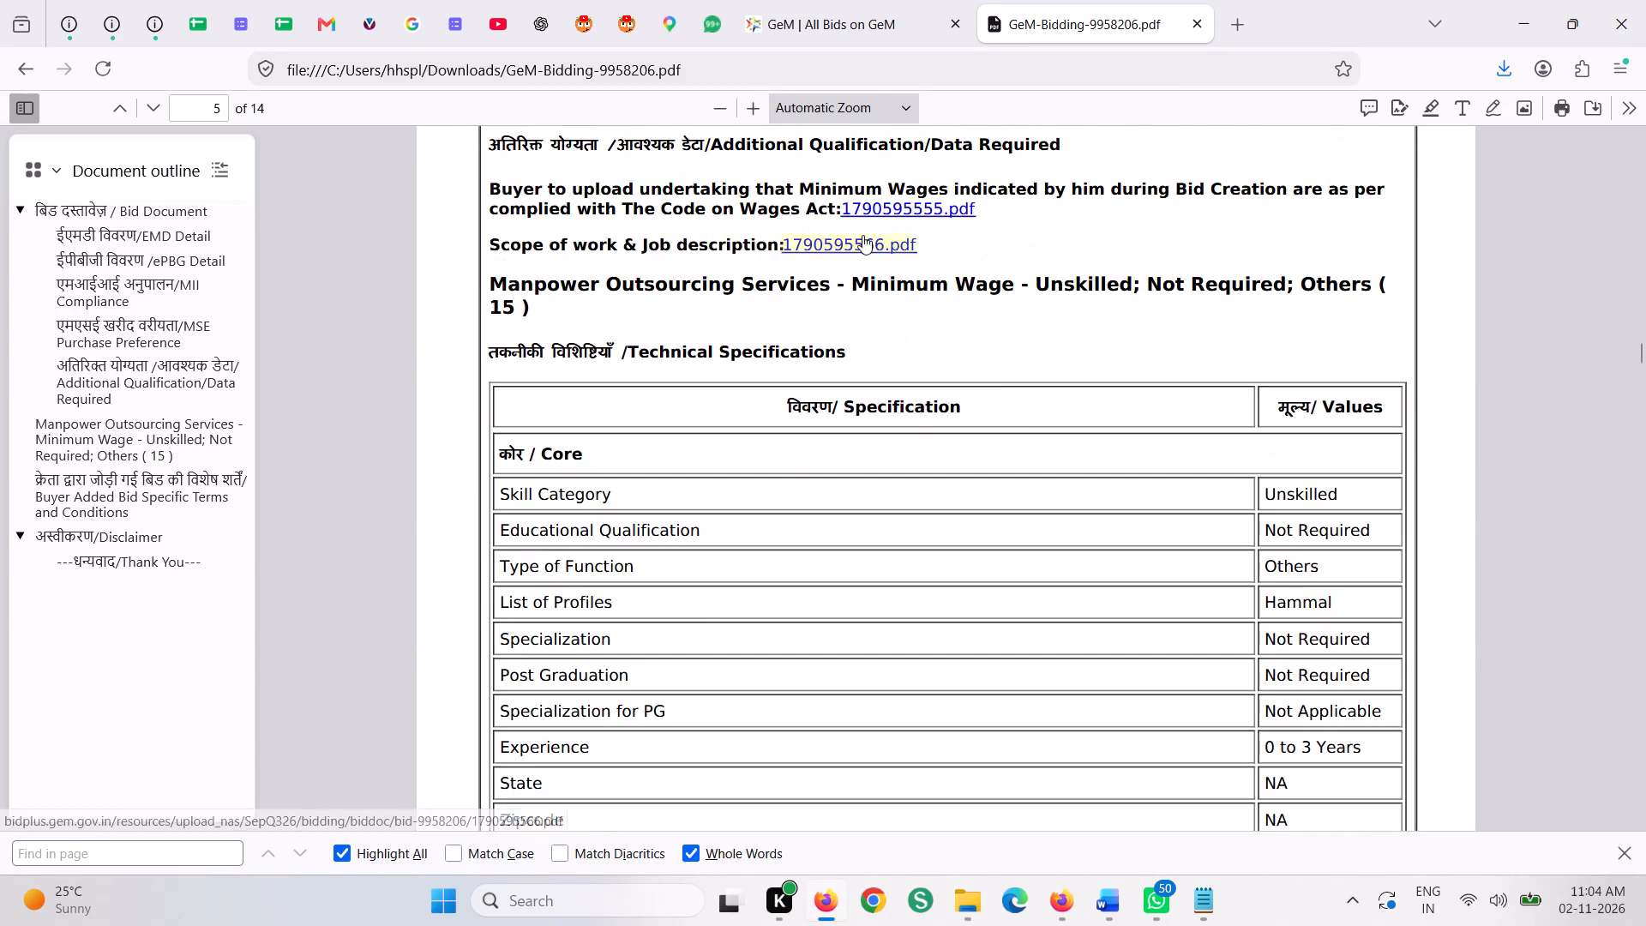
pyautogui.scroll(6, 1000, 466)
pyautogui.click(31, 62)
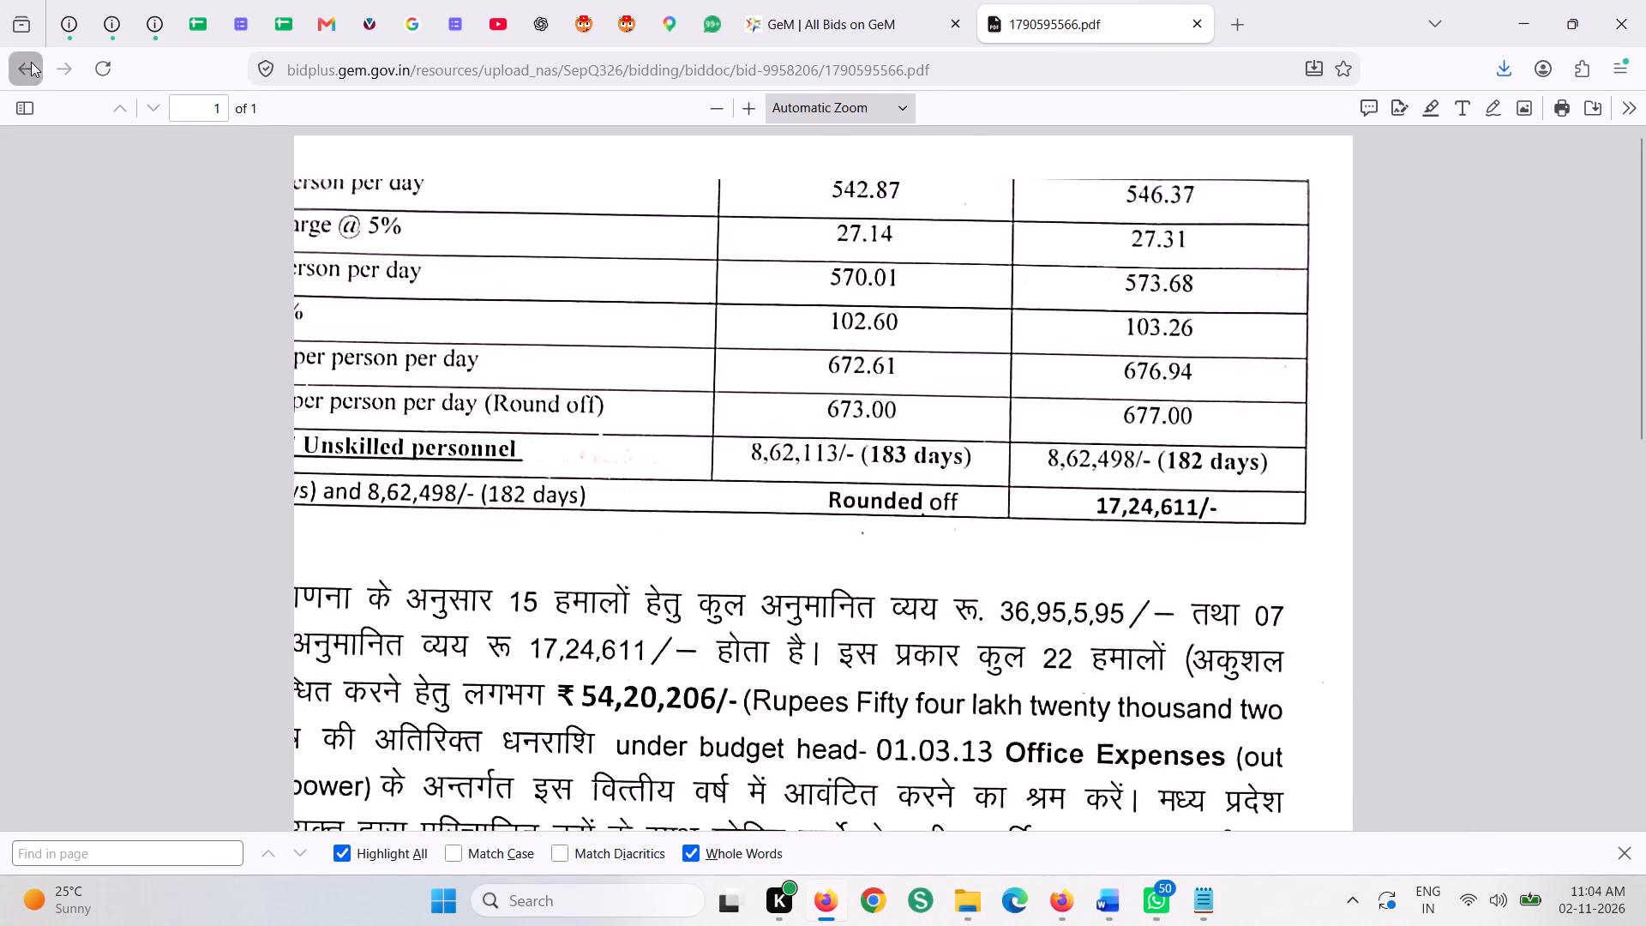
pyautogui.click(904, 212)
pyautogui.scroll(4, 755, 330)
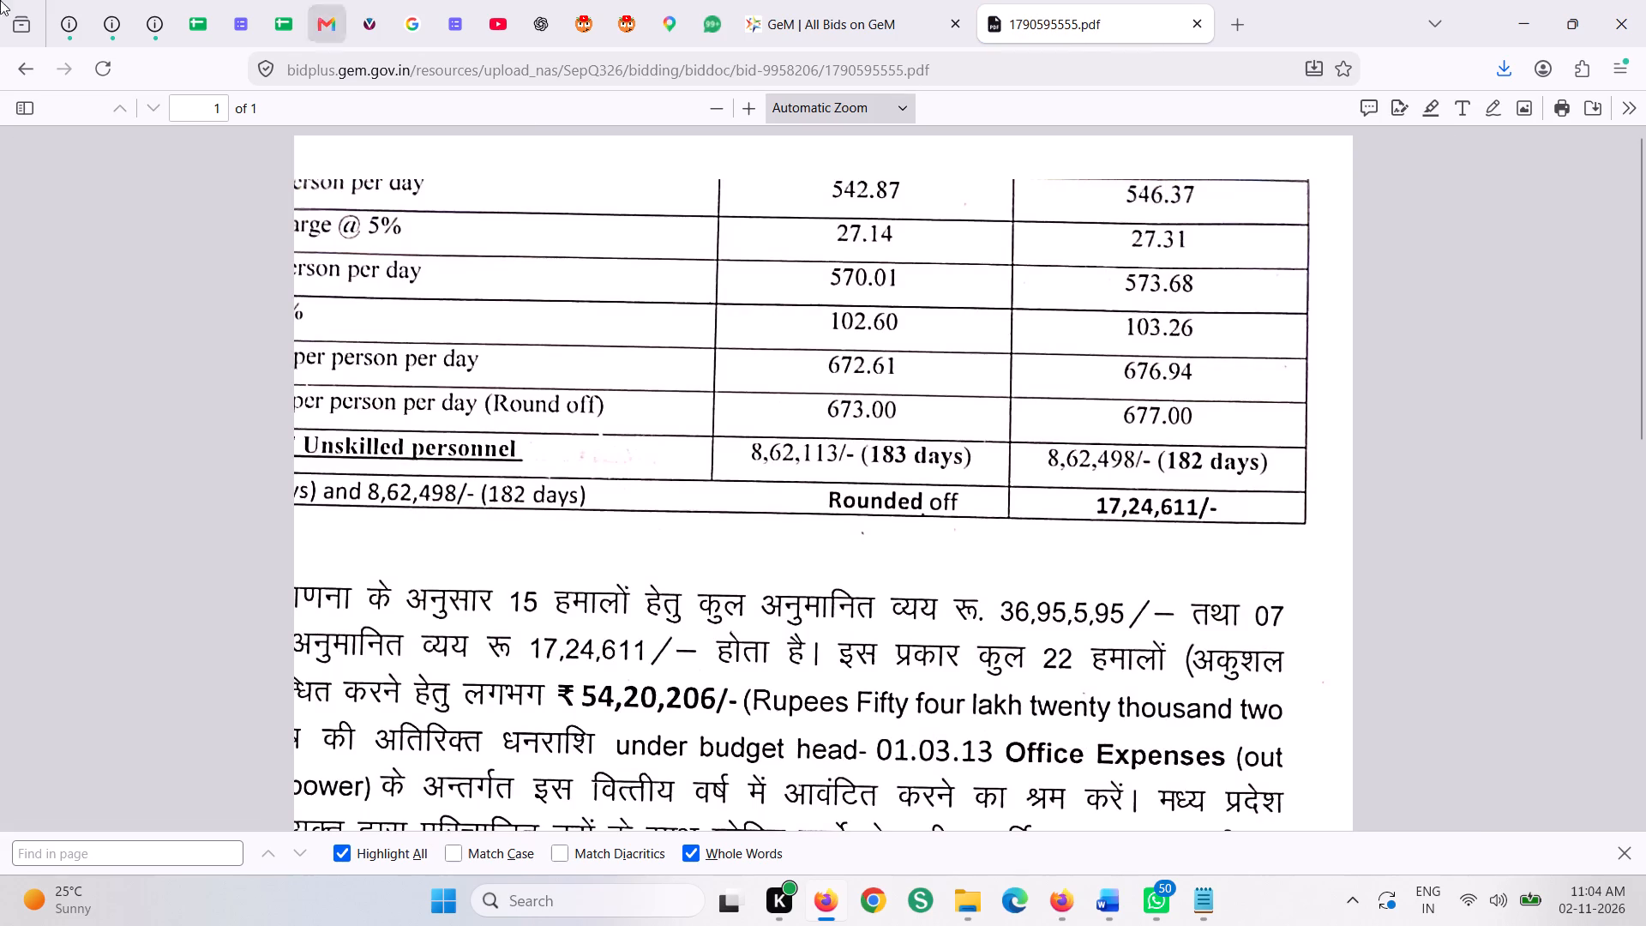
pyautogui.click(31, 69)
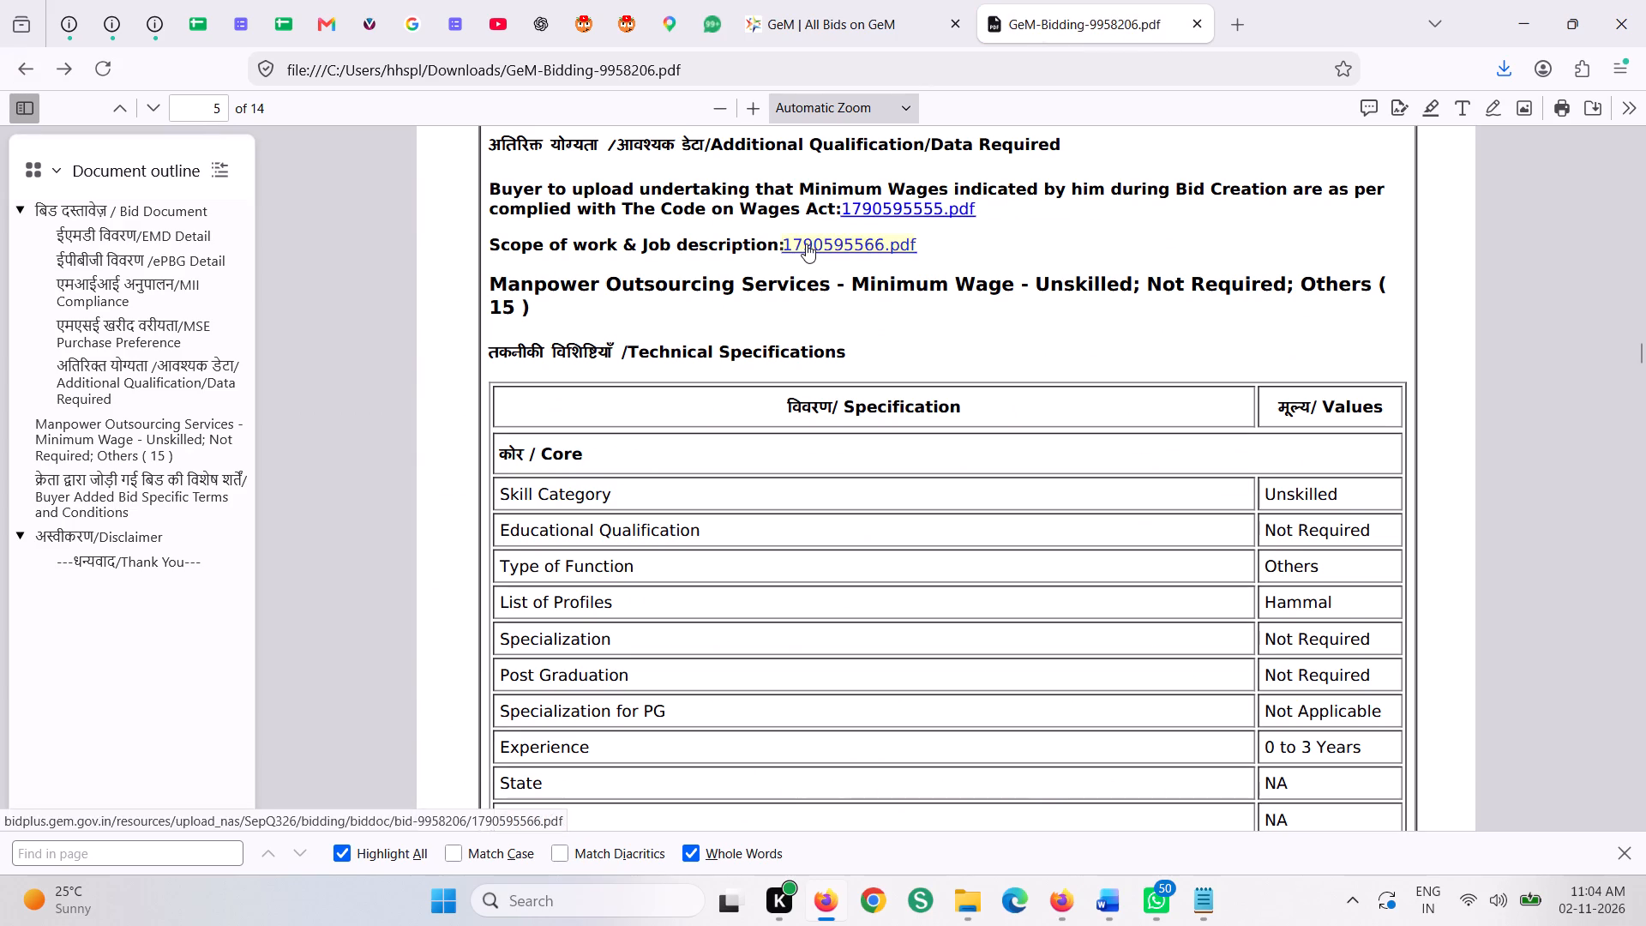
pyautogui.click(809, 244)
pyautogui.scroll(4, 806, 459)
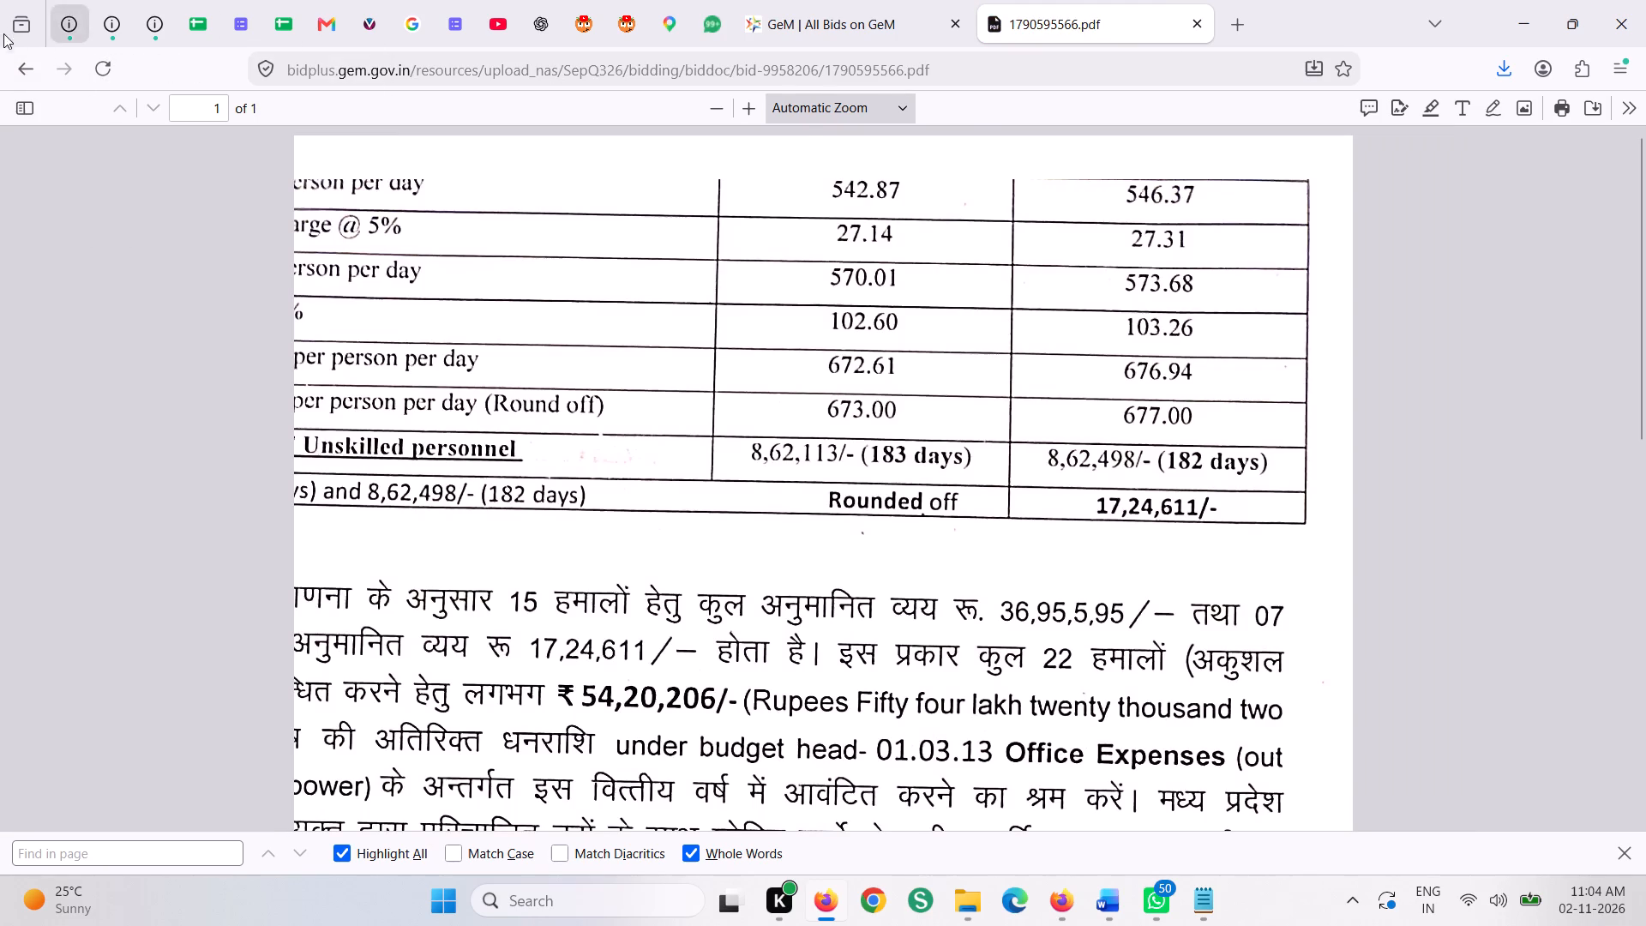
pyautogui.click(19, 51)
# In the Word document REQUIRED DOCUMENTS, delete the old list content that follows "1.SHOPACT –".
pyautogui.scroll(-4, 947, 417)
pyautogui.scroll(-1, 970, 292)
pyautogui.scroll(-2, 856, 358)
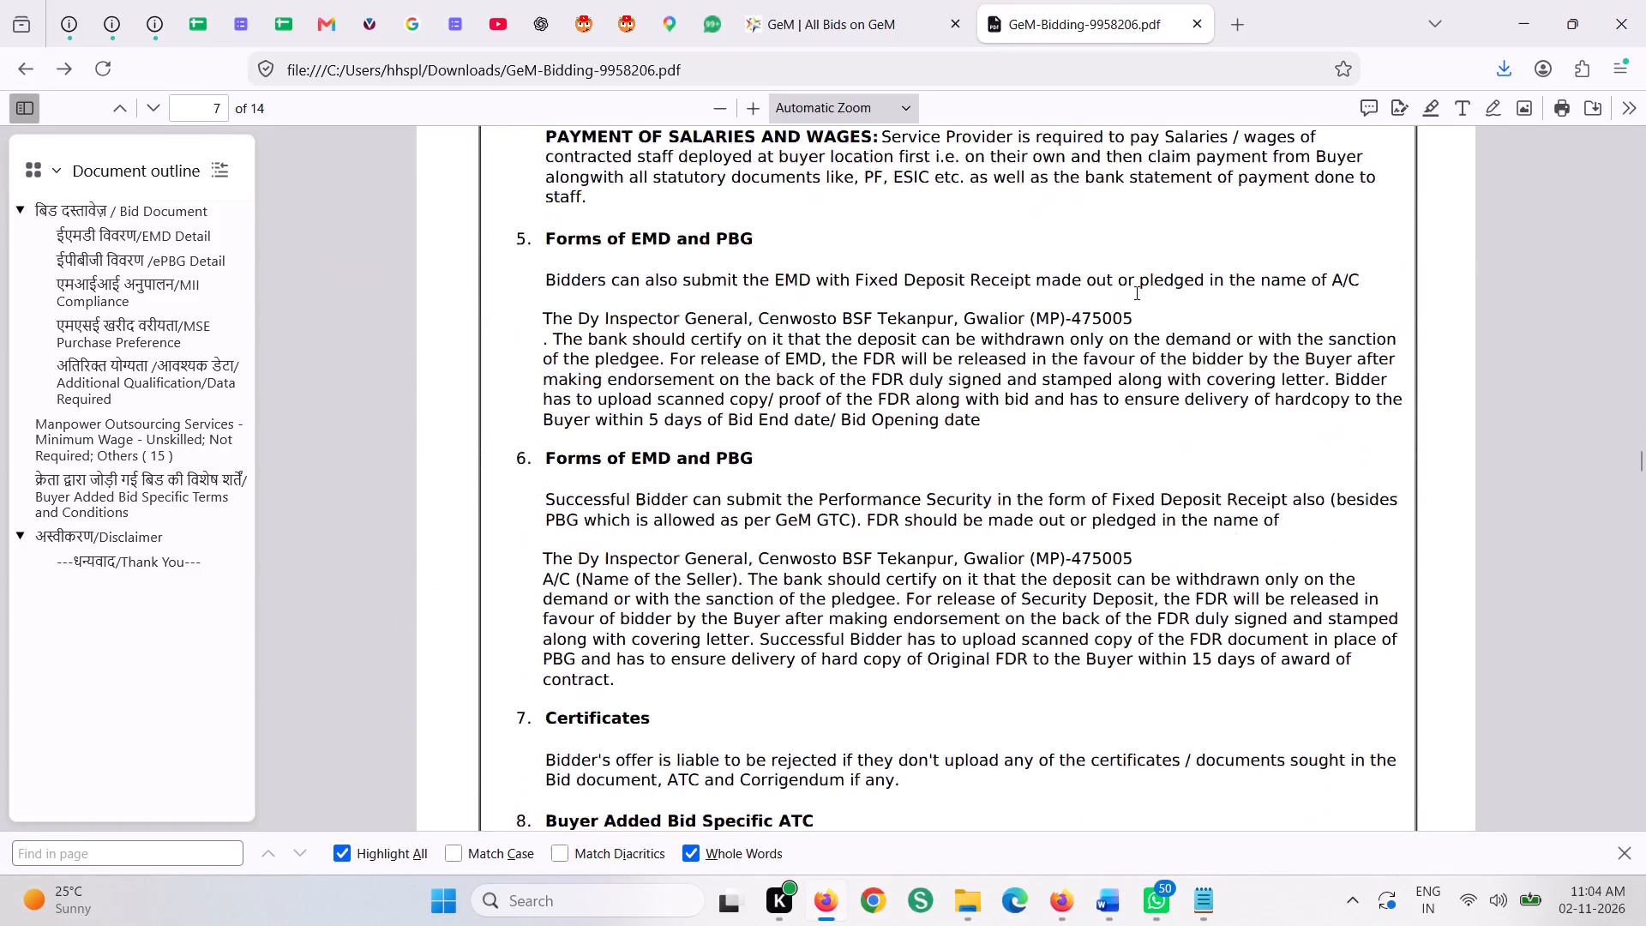
pyautogui.scroll(2, 1047, 279)
pyautogui.hotkey('alt', 'Tab')
pyautogui.hotkey('alt', 'Tab')
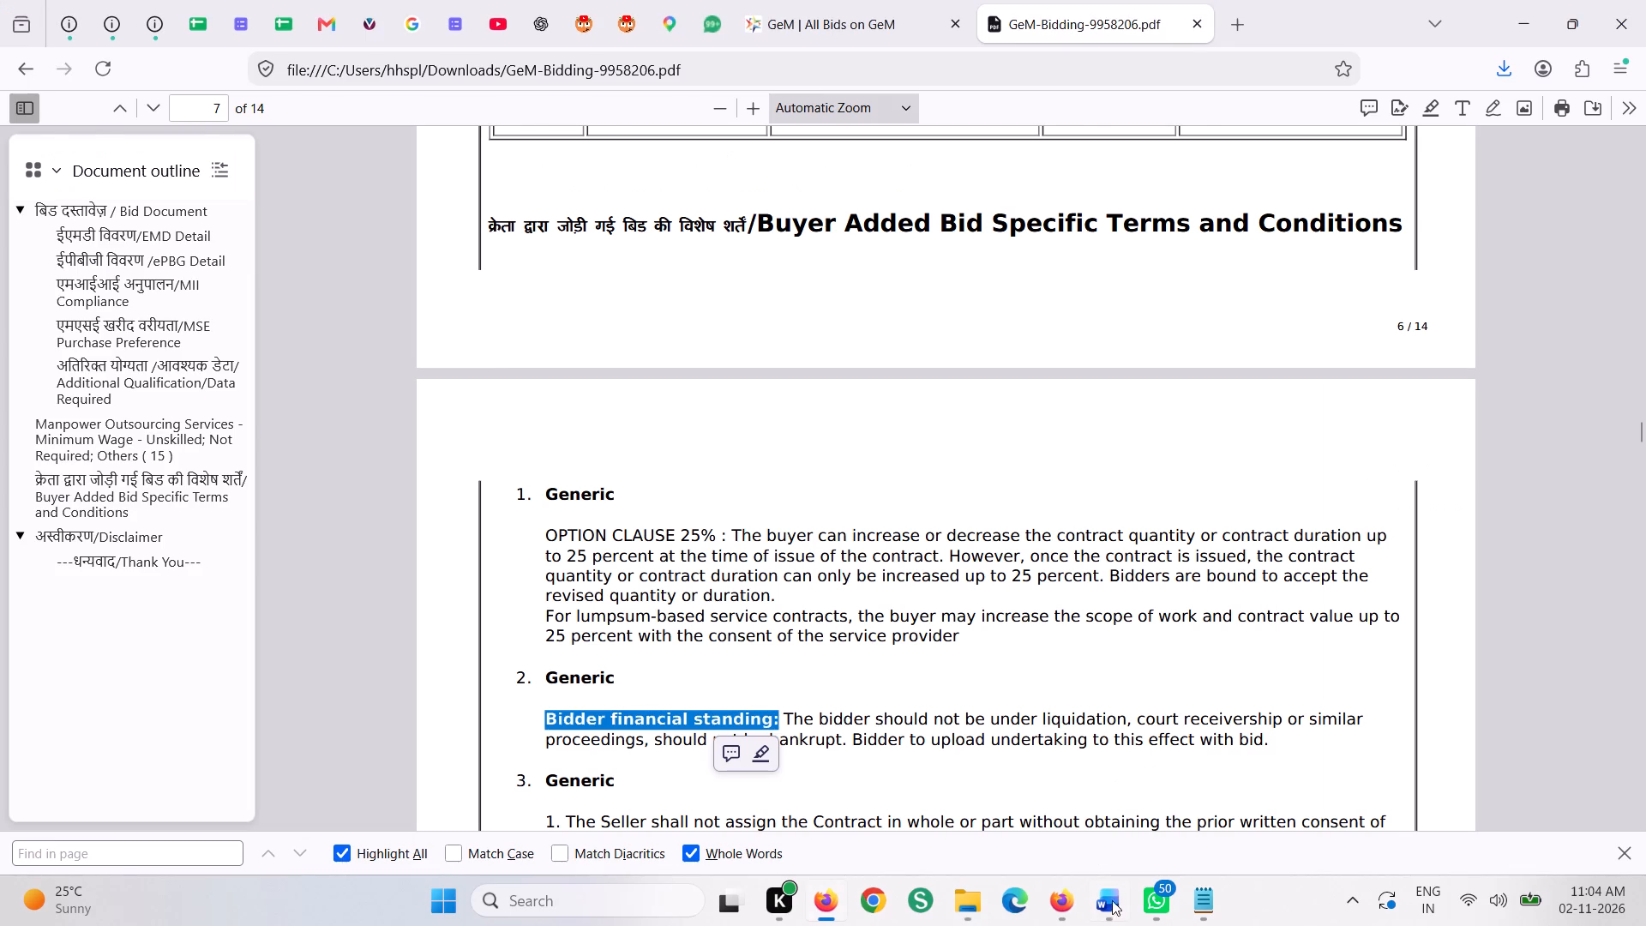
pyautogui.click(1108, 899)
pyautogui.click(699, 438)
pyautogui.moveTo(619, 404); pyautogui.dragTo(651, 440)
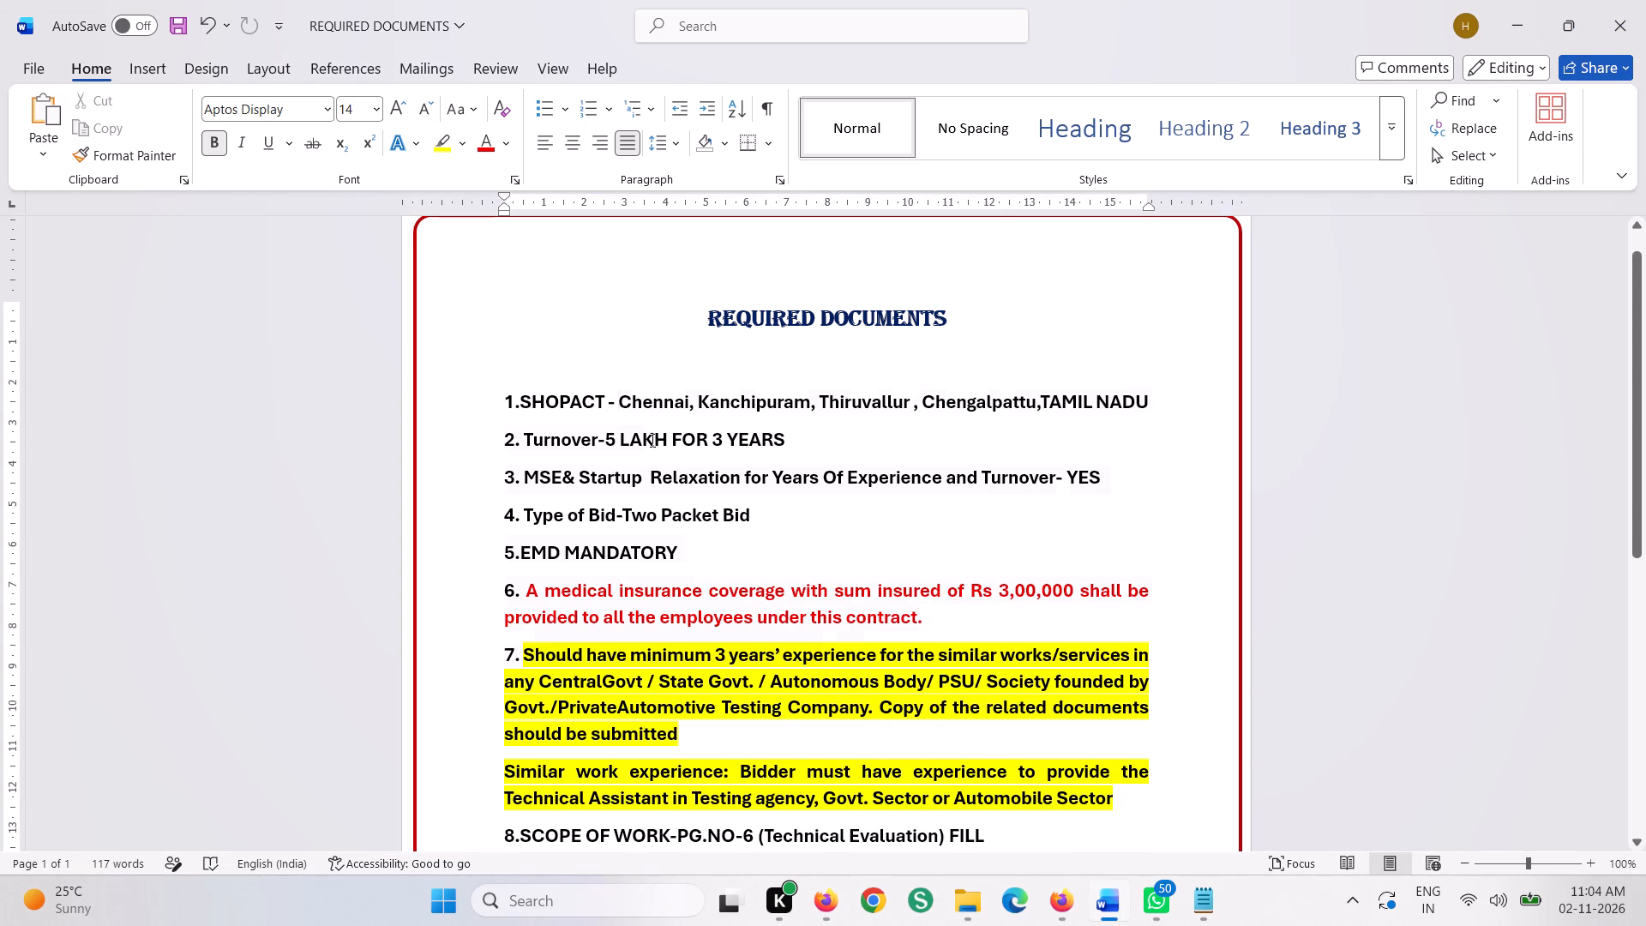
pyautogui.moveTo(651, 440); pyautogui.dragTo(1113, 809)
pyautogui.press('BackSpace')
# Add the copied heading "Bidder financial standing:" as item 2 of the required documents list.
pyautogui.press('Return')
pyautogui.write('2.')
pyautogui.hotkey('ctrl', 'v')
pyautogui.press('Return')
# Add item 3, "Estimated Bid Value-3706575", to the Word list, copying the label and value from the bid details.
pyautogui.press('3')
pyautogui.press('.')
pyautogui.hotkey('alt', 'Tab')
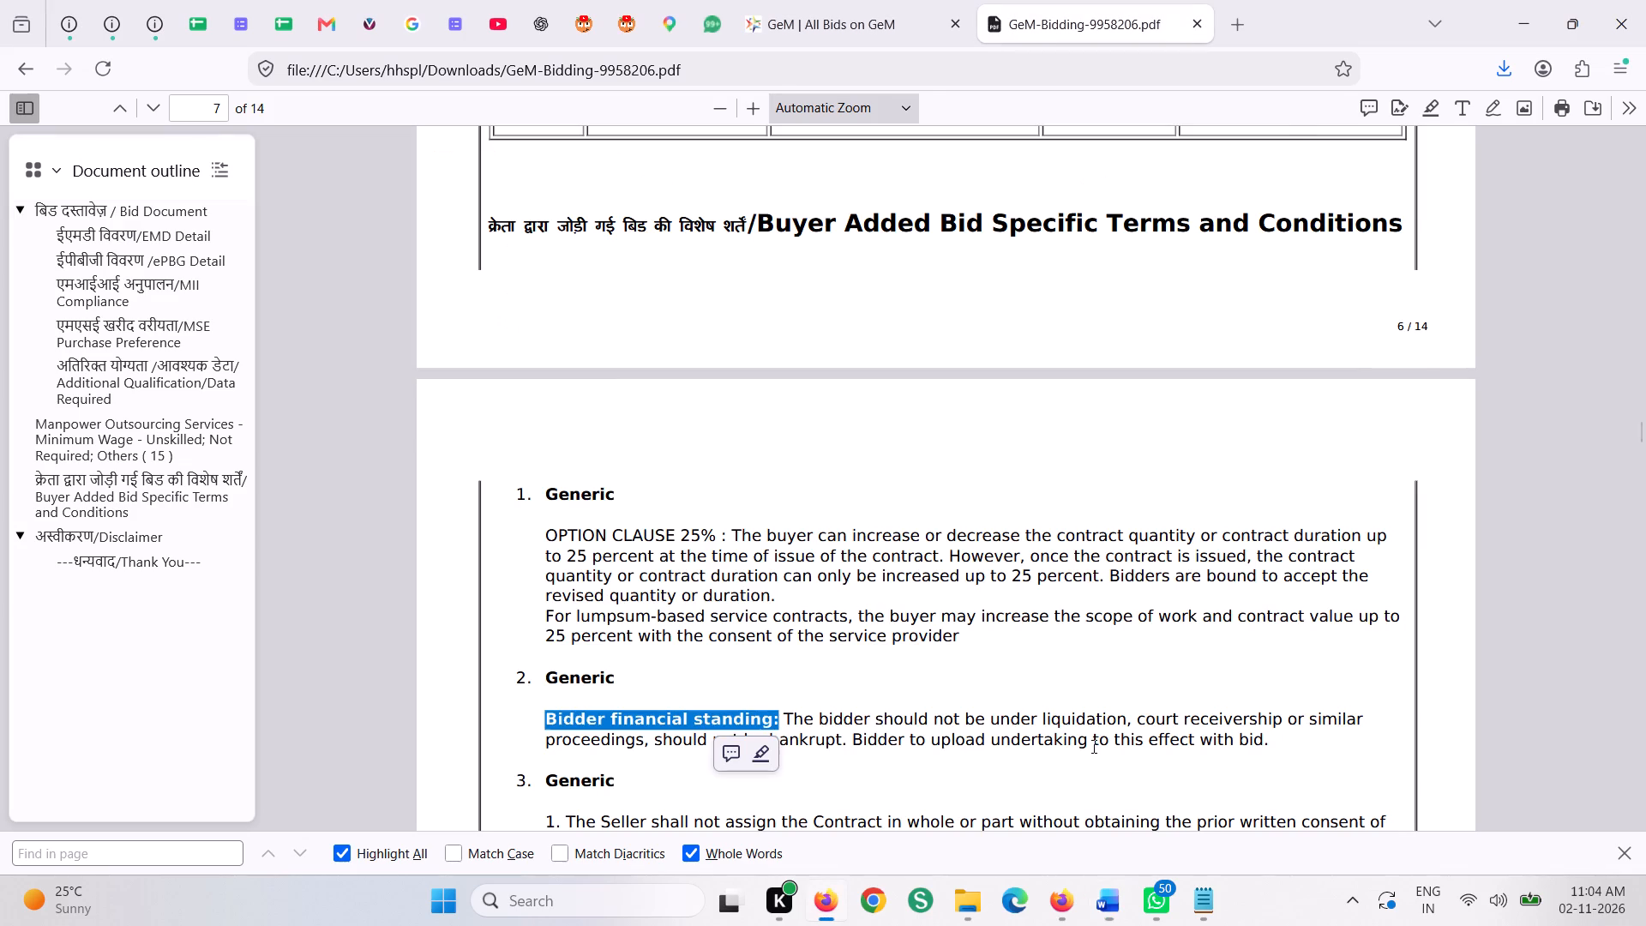
pyautogui.scroll(14, 1092, 746)
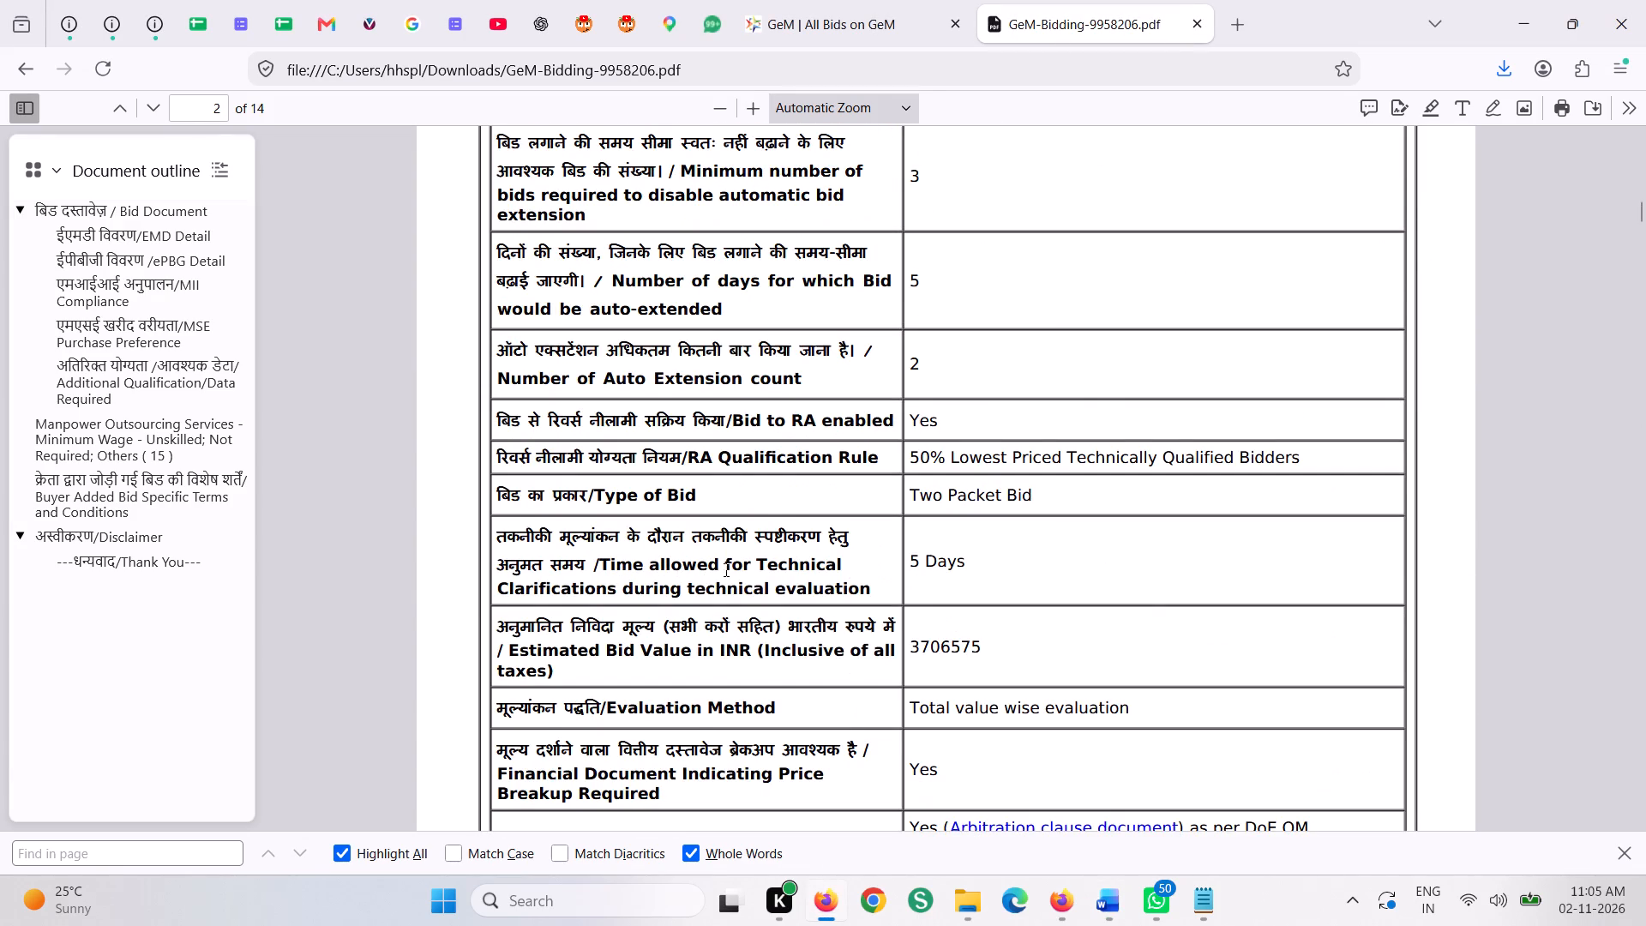
pyautogui.click(525, 653)
pyautogui.moveTo(525, 653); pyautogui.dragTo(639, 652)
pyautogui.hotkey('ctrl', 'c')
pyautogui.hotkey('ctrl', 'c')
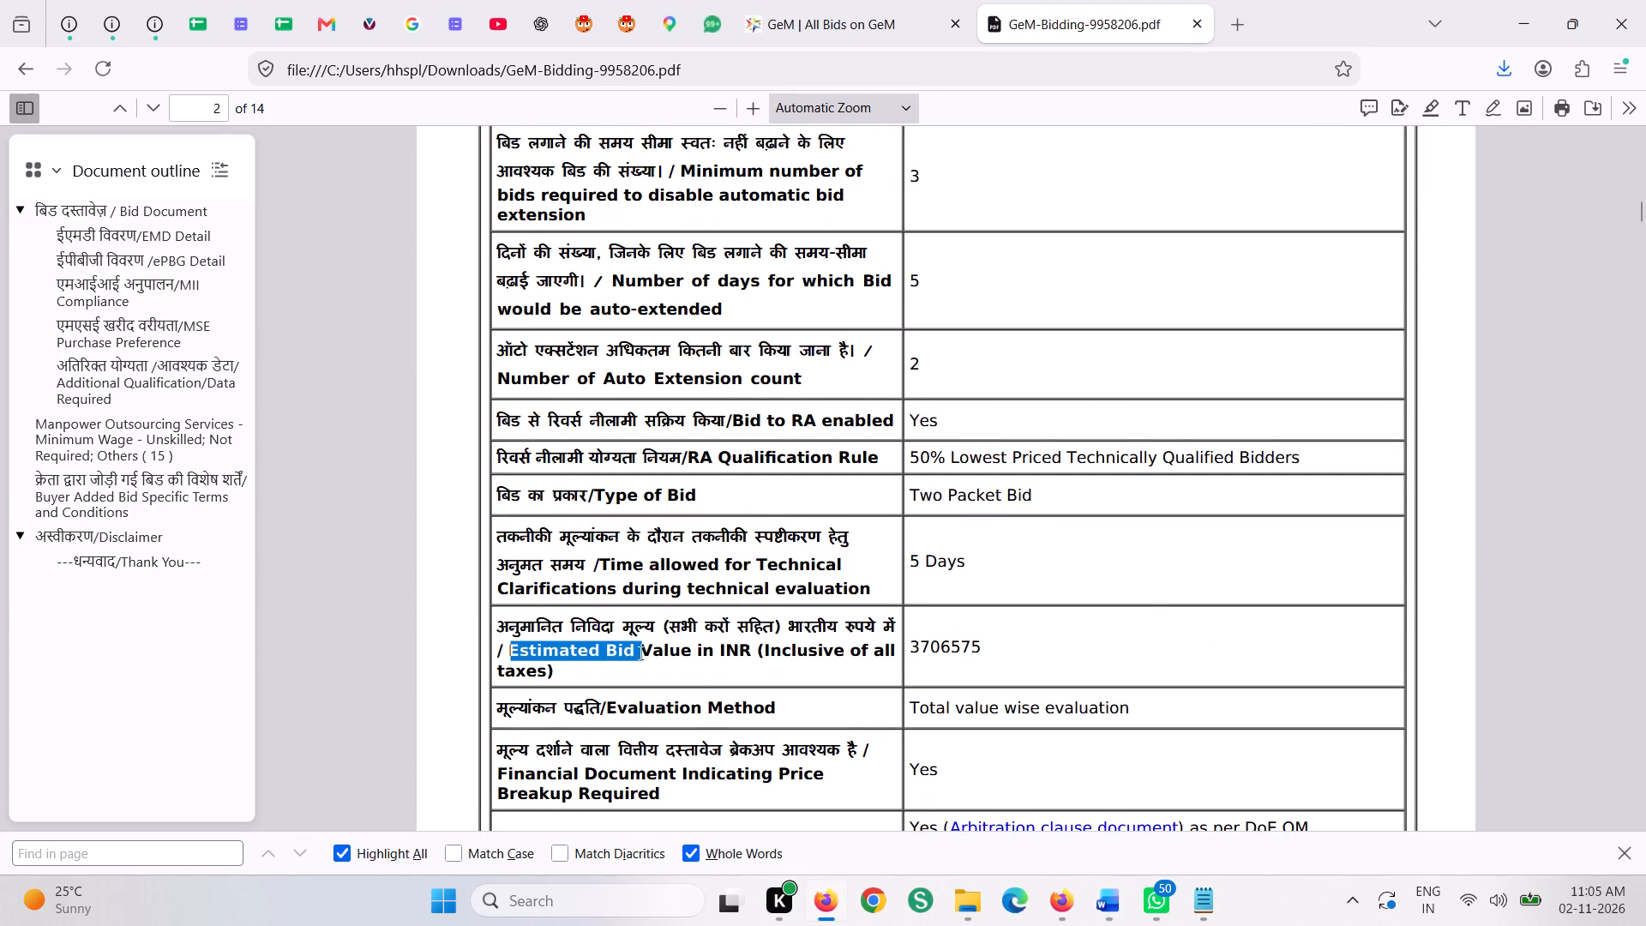
pyautogui.moveTo(639, 652); pyautogui.dragTo(725, 667)
pyautogui.hotkey('ctrl', 'c')
pyautogui.hotkey('ctrl', 'c')
pyautogui.hotkey('alt', 'Tab')
pyautogui.hotkey('ctrl', 'v')
pyautogui.press('-')
pyautogui.hotkey('alt', 'Tab')
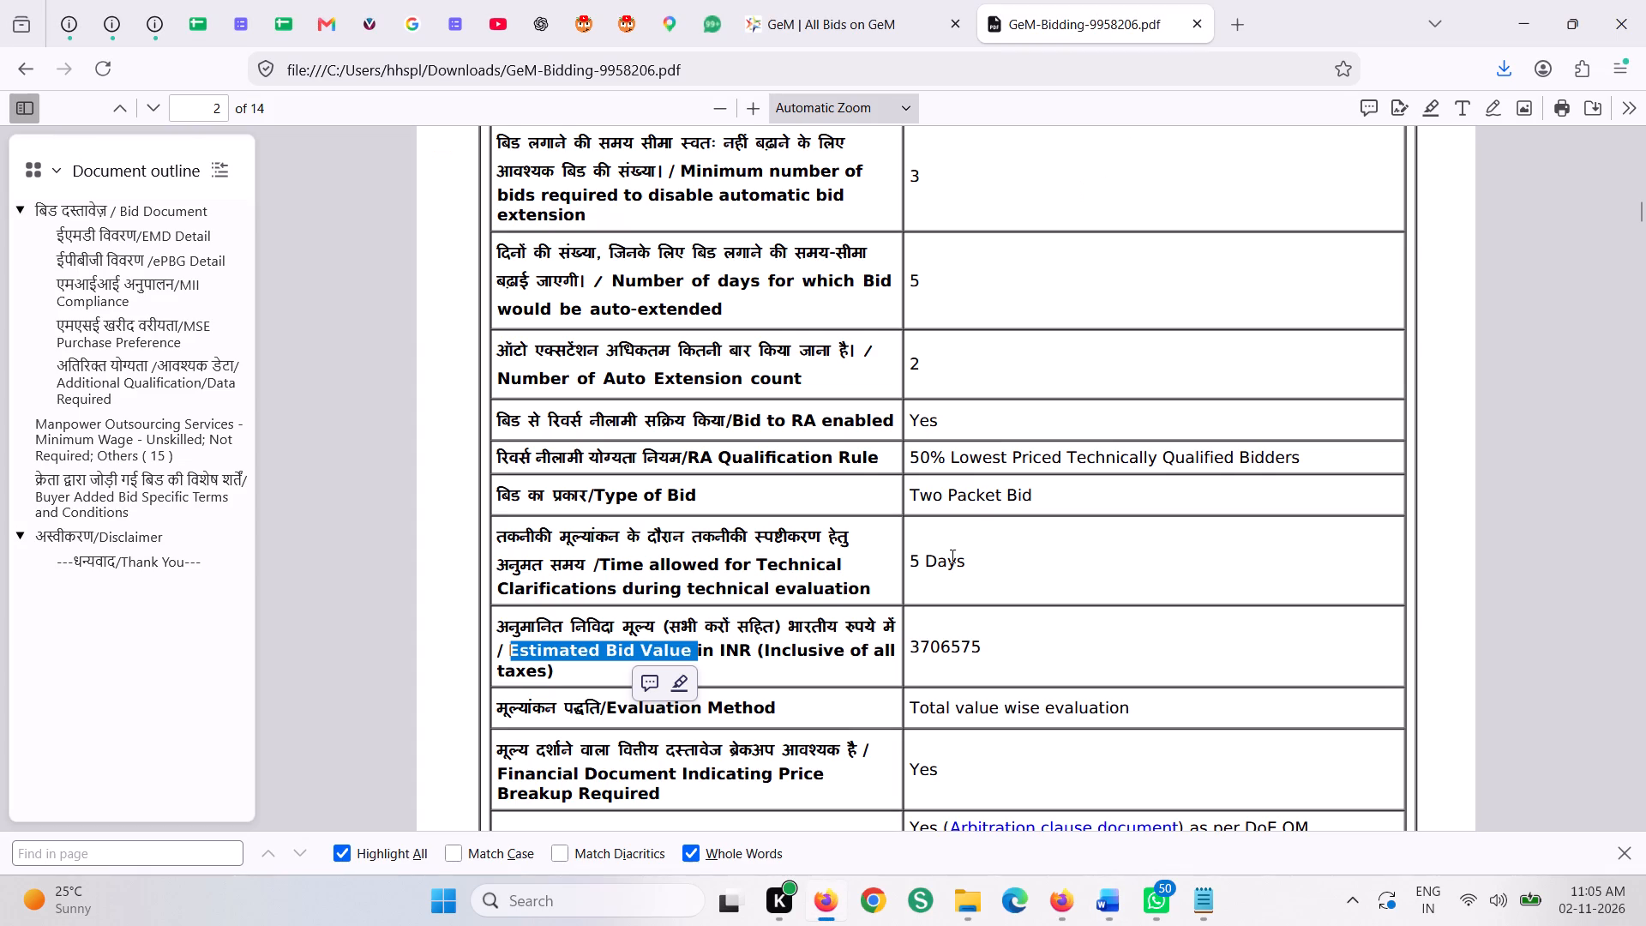
pyautogui.tripleClick(943, 647)
pyautogui.hotkey('ctrl', 'c')
pyautogui.hotkey('ctrl', 'c')
pyautogui.hotkey('alt', 'Tab')
pyautogui.hotkey('ctrl', 'v')
pyautogui.press('Return')
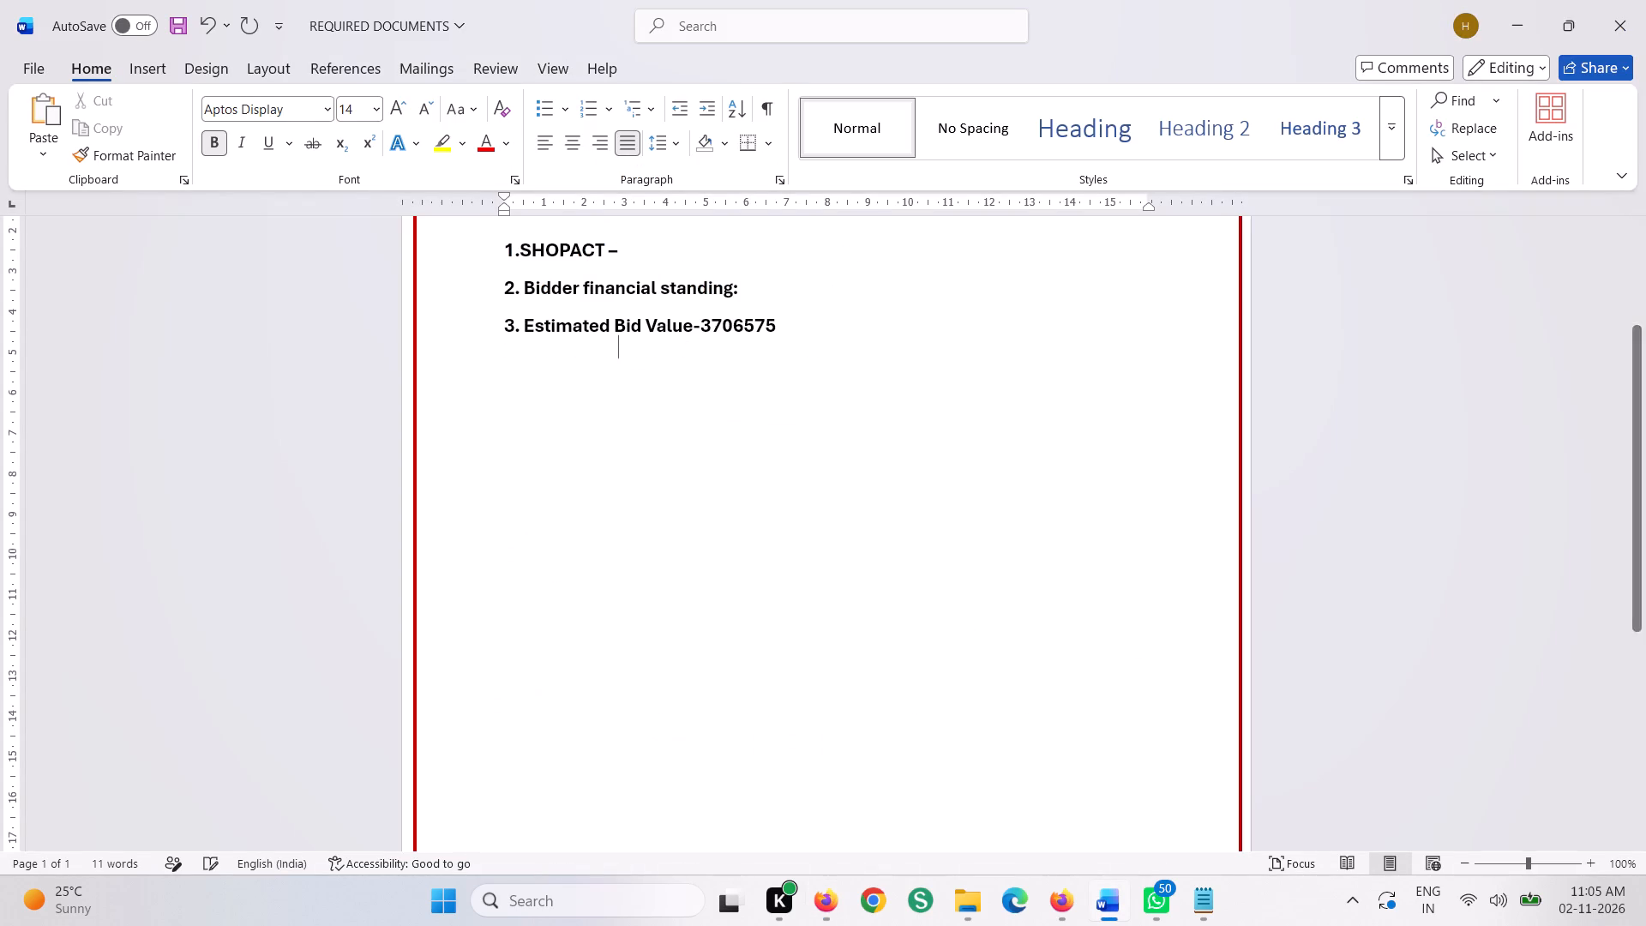
# Add item 4, "Type of Bid–Two Packet Bid", to the Word list, copying the label and value from the bid details.
pyautogui.write('4.')
pyautogui.hotkey('alt', 'Tab')
pyautogui.click(604, 494)
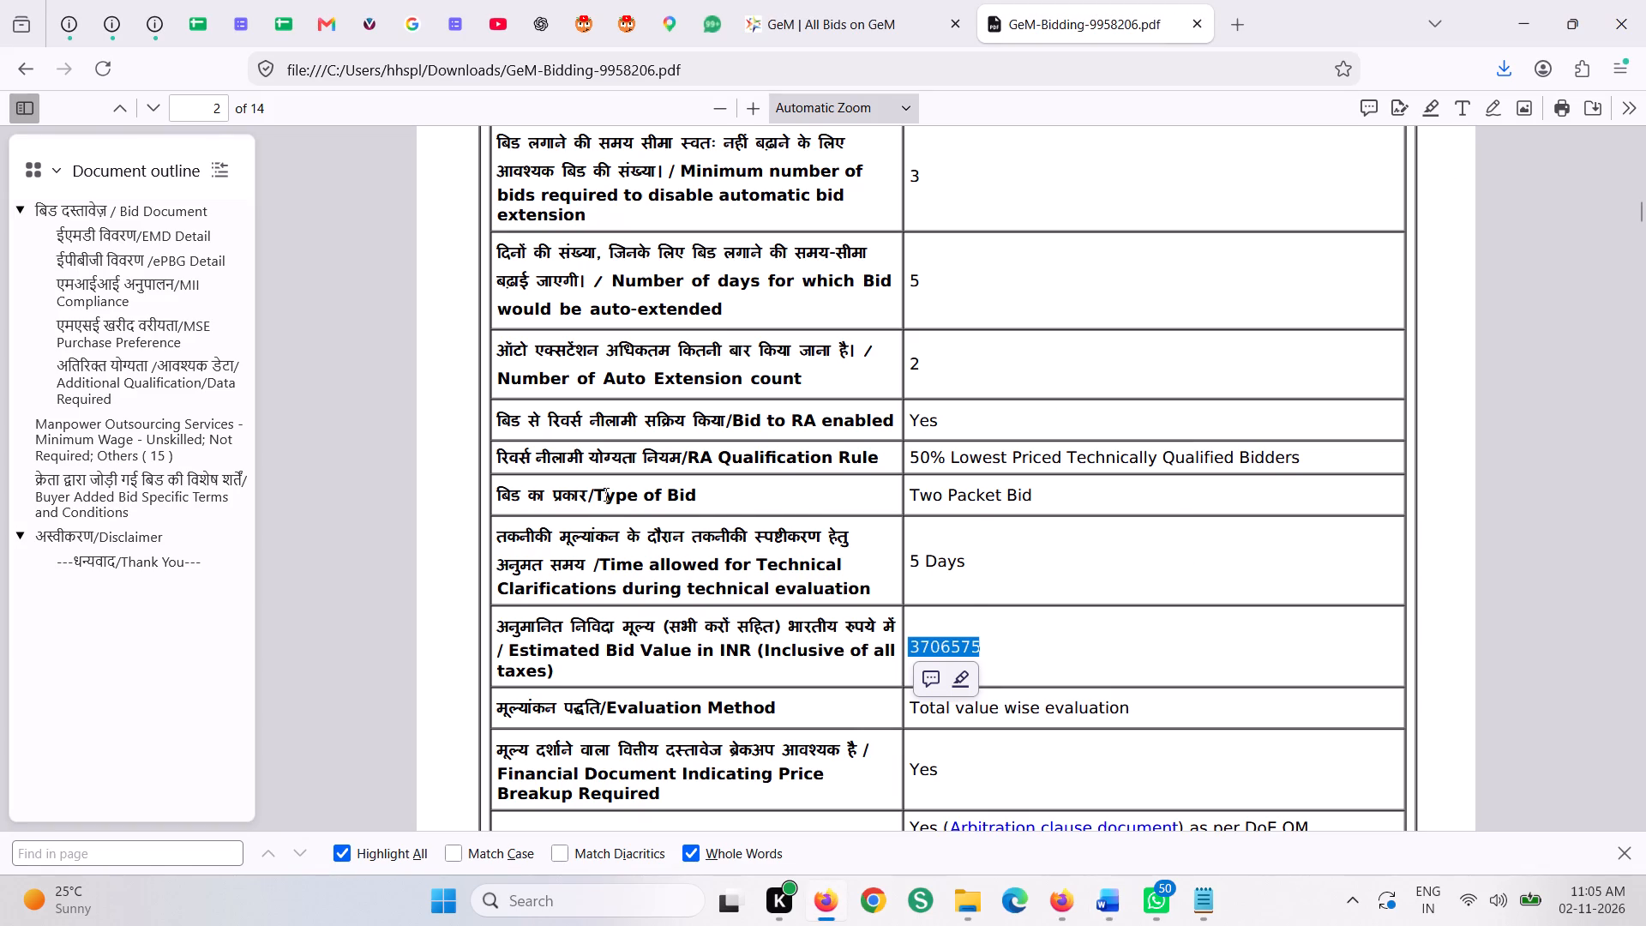
pyautogui.moveTo(604, 494); pyautogui.dragTo(724, 503)
pyautogui.hotkey('ctrl', 'c')
pyautogui.hotkey('ctrl', 'c')
pyautogui.hotkey('alt', 'Tab')
pyautogui.hotkey('ctrl', 'v')
pyautogui.hotkey('ctrl', '-')
pyautogui.hotkey('alt', 'Tab')
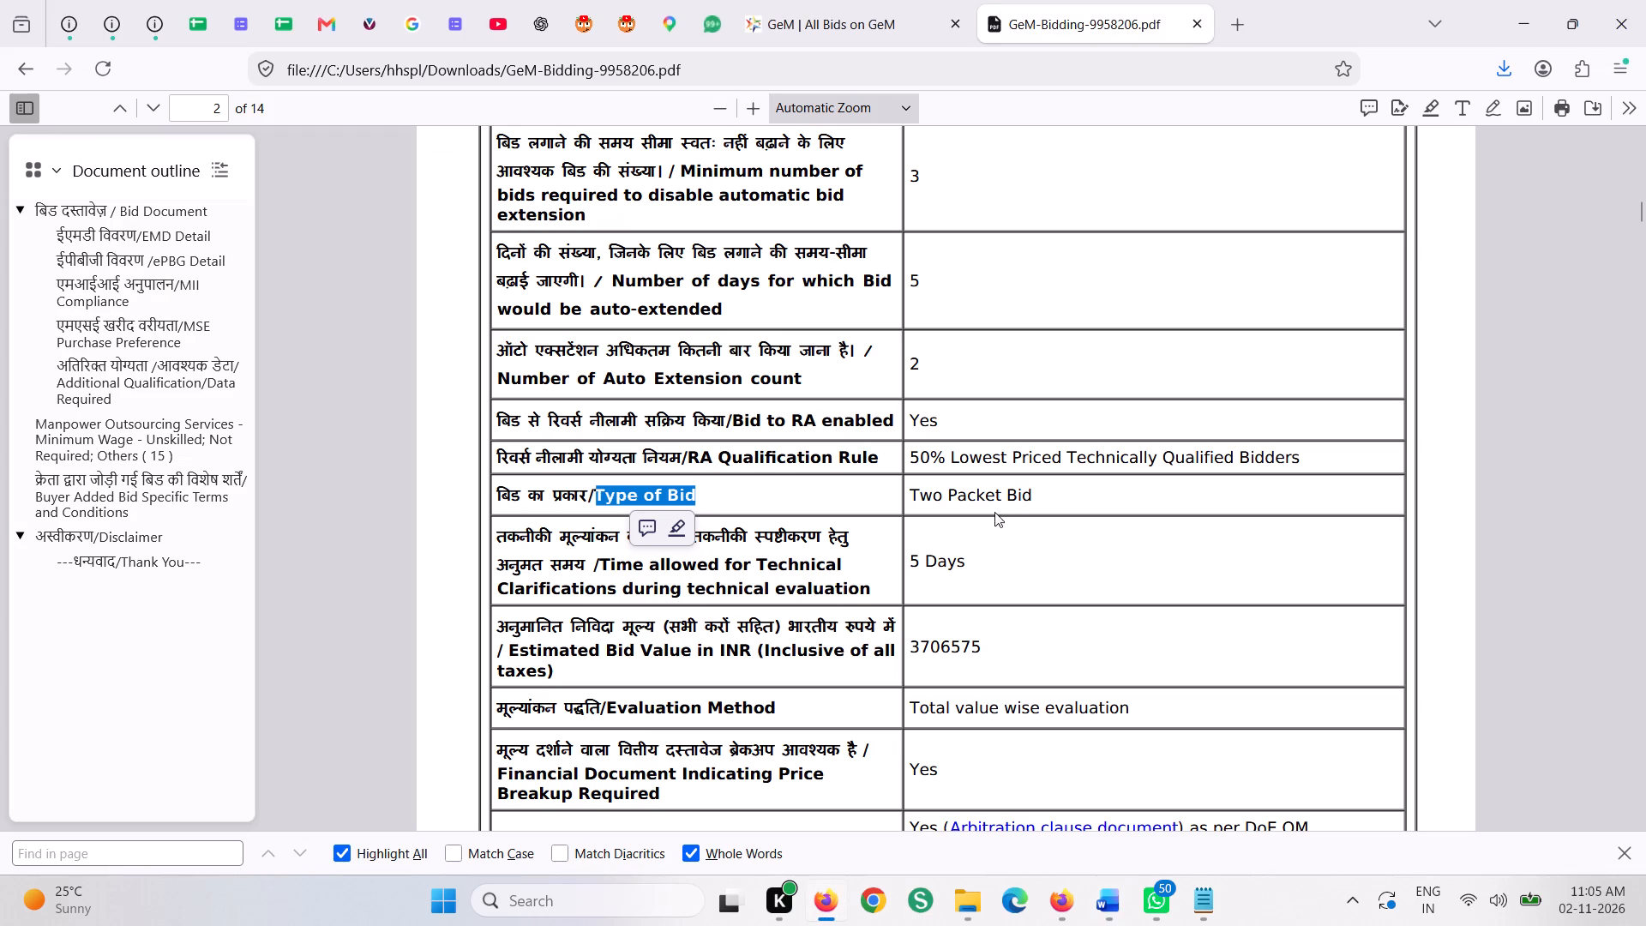
pyautogui.tripleClick(948, 497)
pyautogui.hotkey('ctrl', 'c')
pyautogui.hotkey('ctrl', 'c')
pyautogui.hotkey('alt', 'Tab')
pyautogui.hotkey('ctrl', 'v')
pyautogui.press('Return')
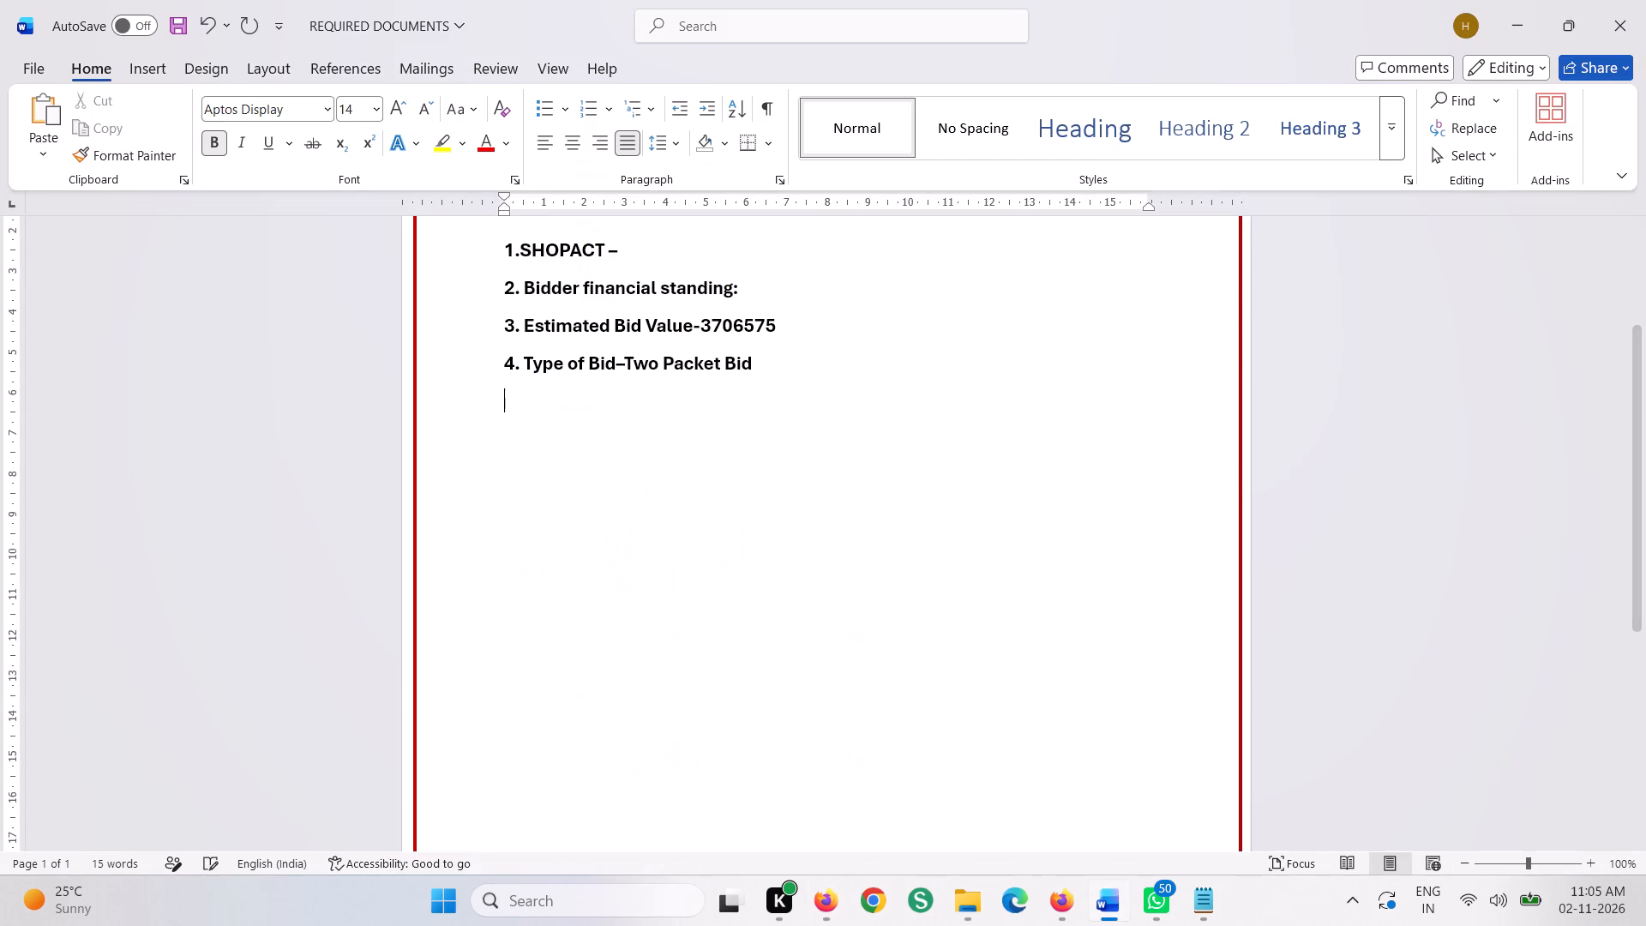
# Add item 5, "MSE Relaxation for Years Of Experience and Turnover", copied from the bid document and joined onto one line.
pyautogui.write('5.')
pyautogui.hotkey('alt', 'Tab')
pyautogui.scroll(2, 979, 508)
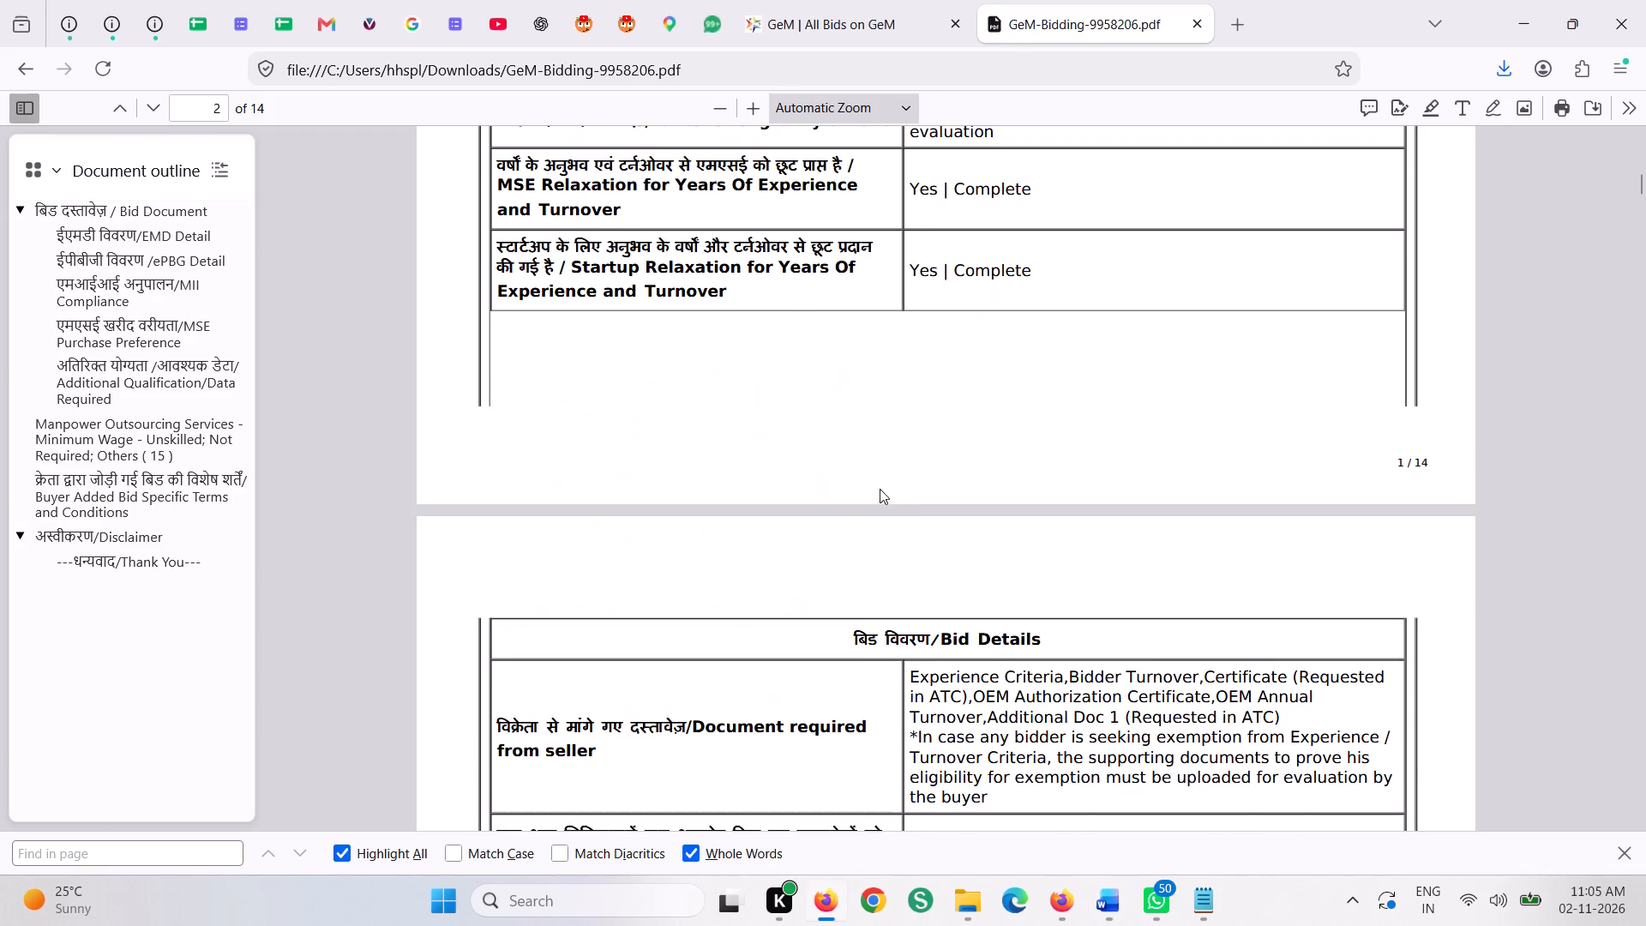
pyautogui.click(515, 335)
pyautogui.moveTo(515, 335); pyautogui.dragTo(622, 359)
pyautogui.hotkey('ctrl', 'c')
pyautogui.hotkey('alt', 'Tab')
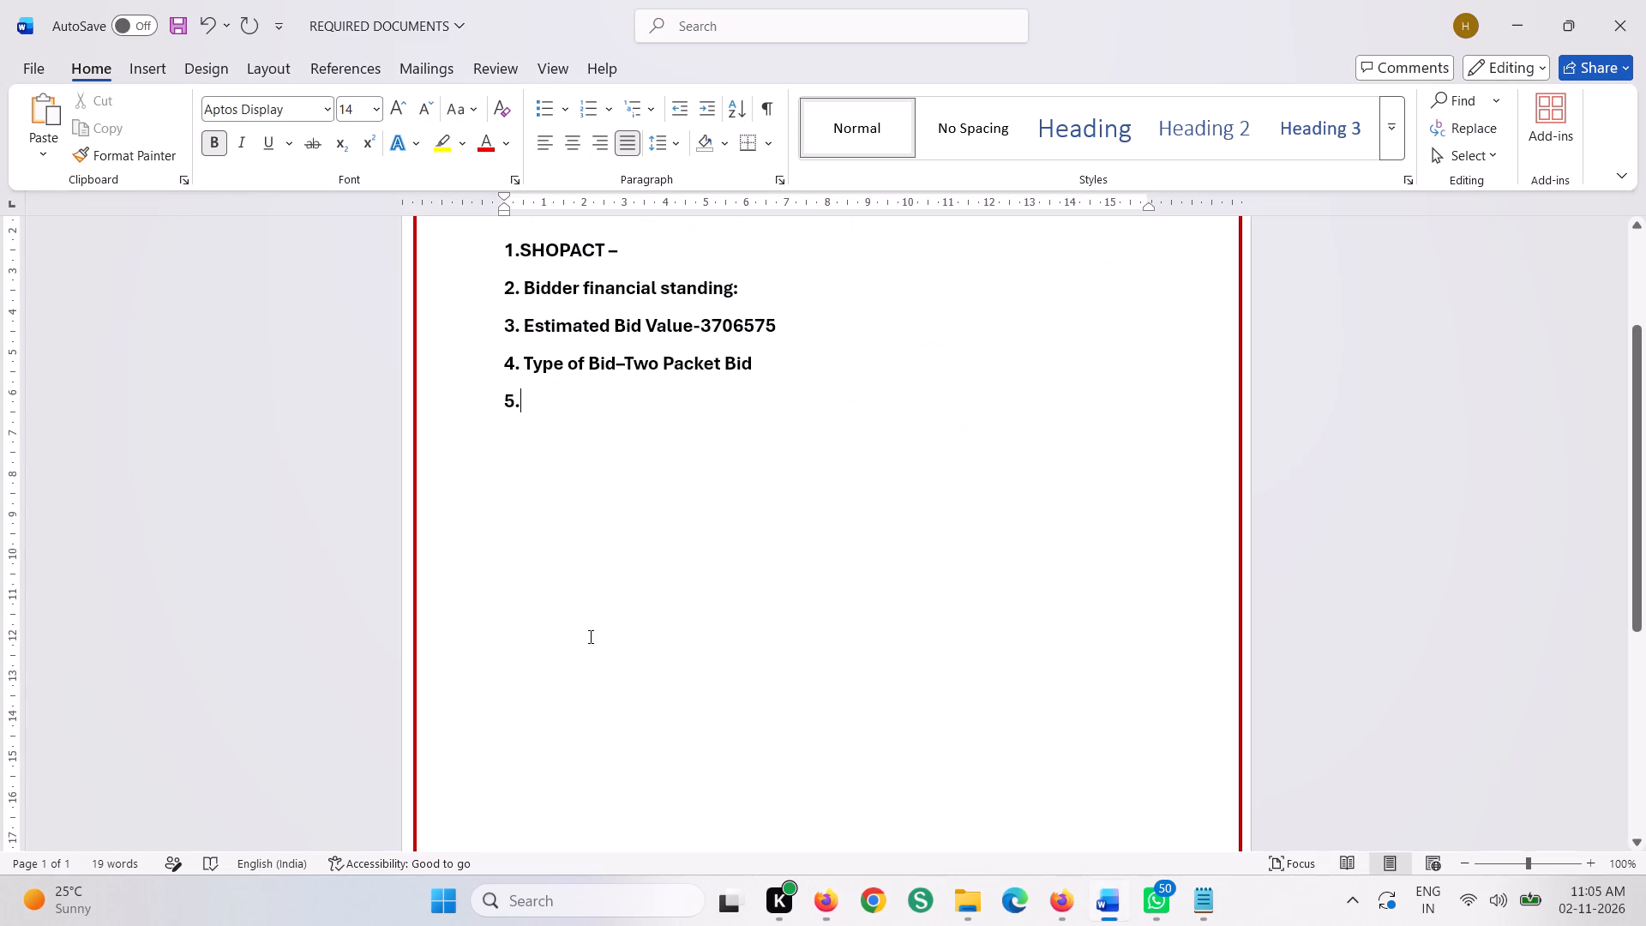
pyautogui.hotkey('ctrl', 'v')
pyautogui.click(489, 437)
pyautogui.click(490, 436)
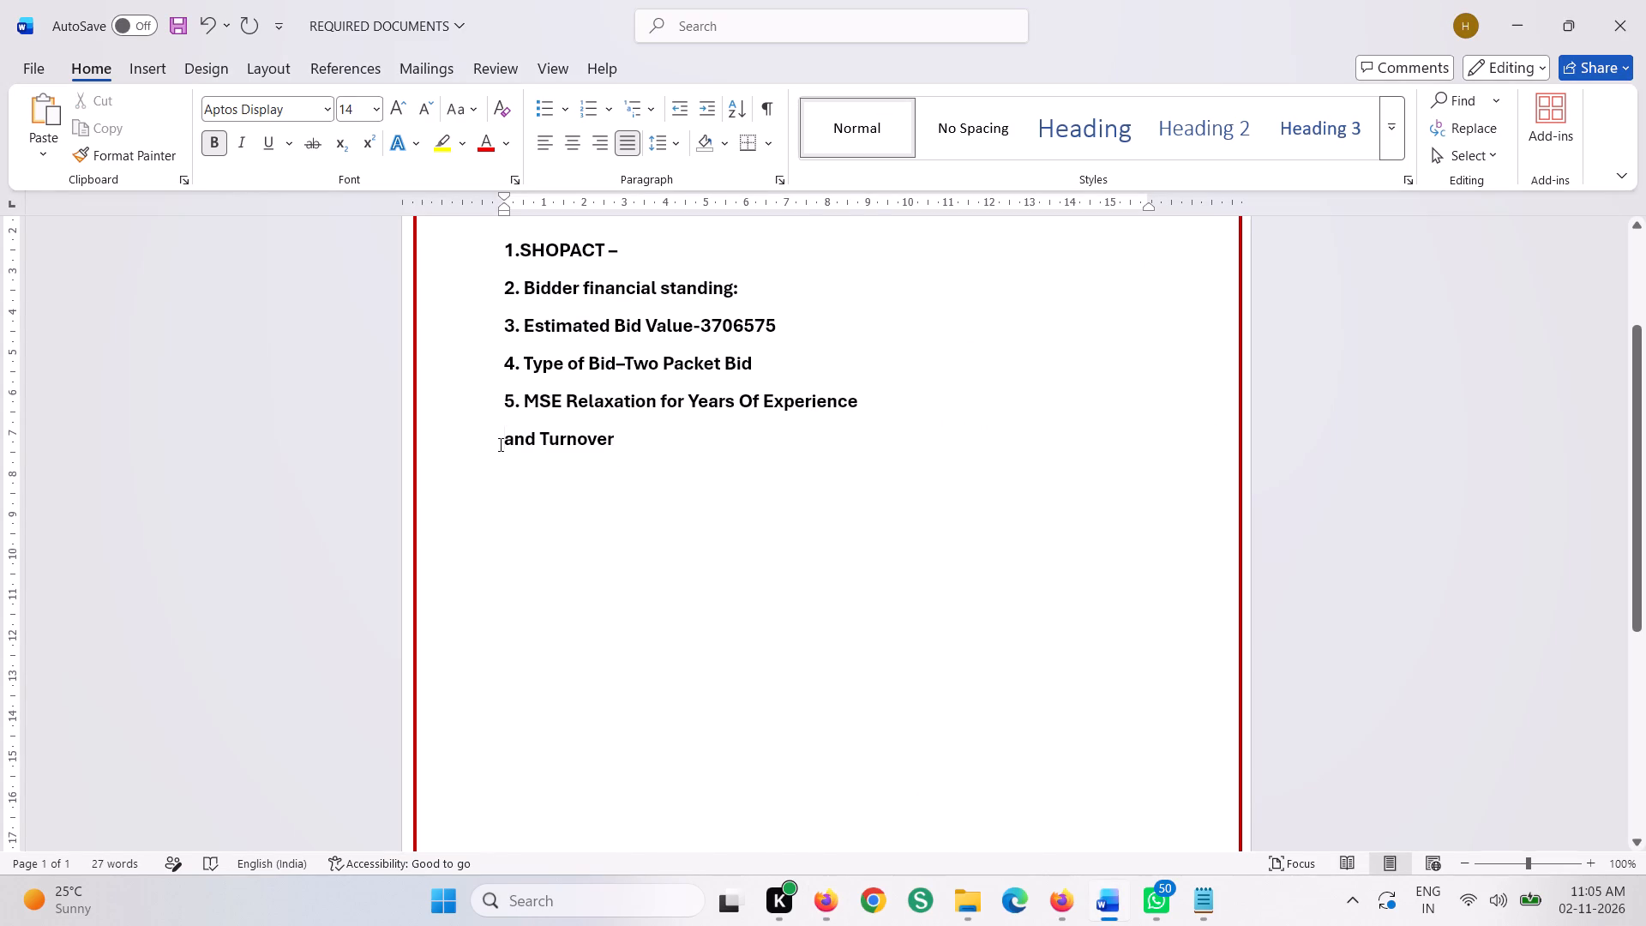
pyautogui.press('BackSpace')
pyautogui.press('space')
# Insert "& Startup" after "MSE" in item 5, copying the word Startup from the bid's relaxation row.
pyautogui.hotkey('alt', 'Tab')
pyautogui.doubleClick(603, 424)
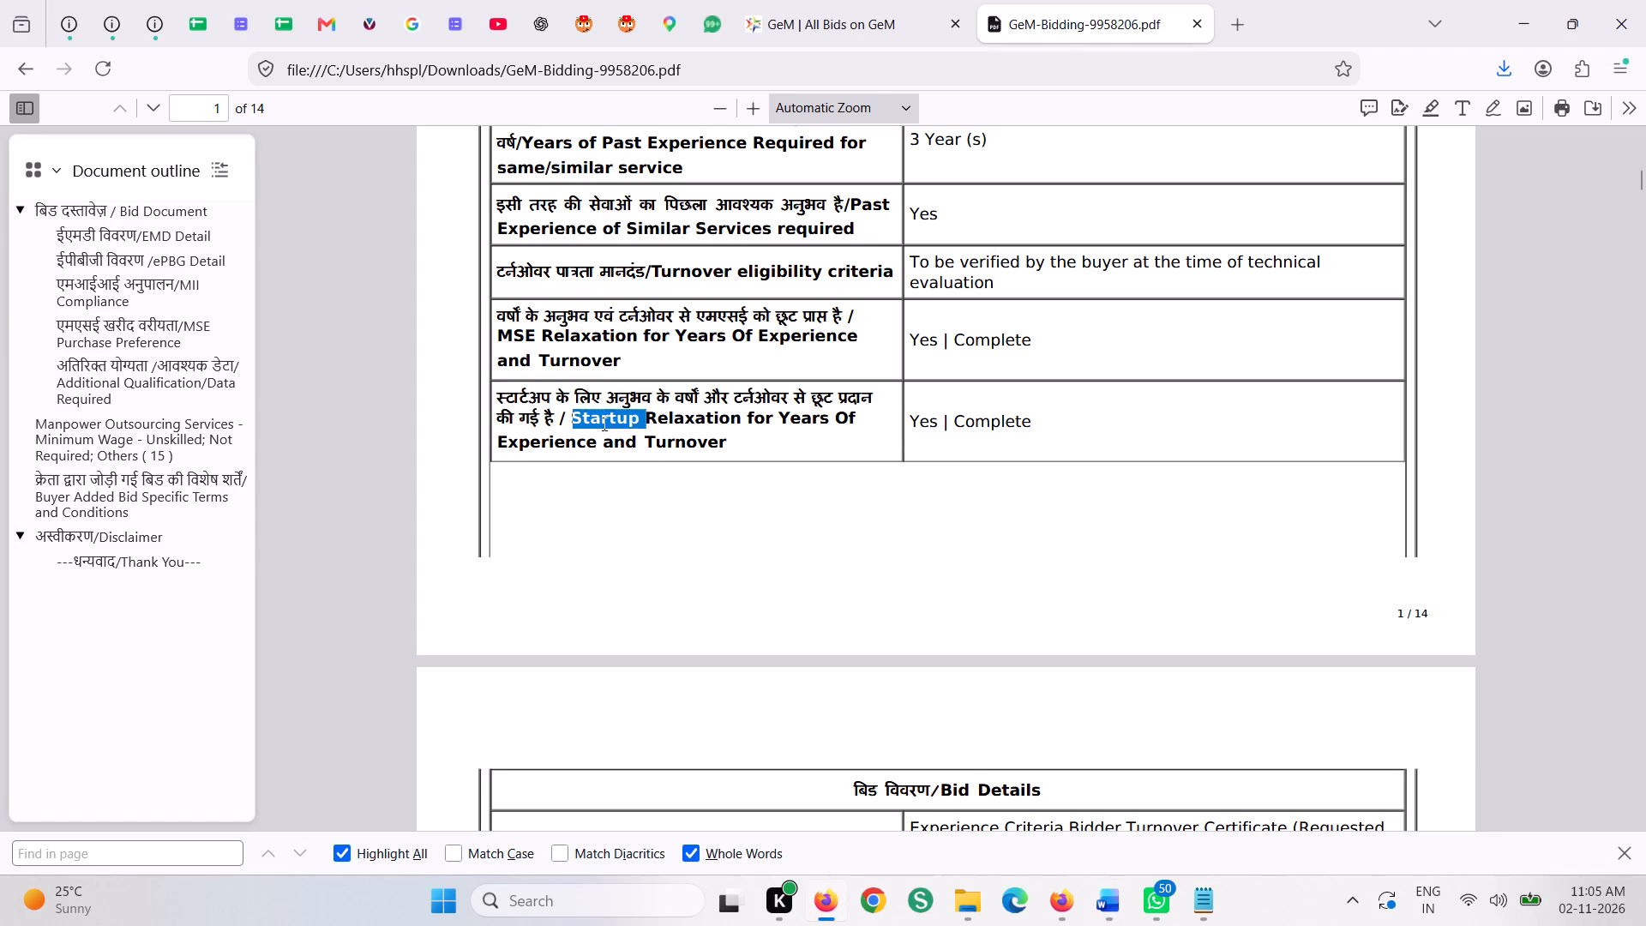
pyautogui.hotkey('ctrl', 'c')
pyautogui.hotkey('ctrl', 'c')
pyautogui.hotkey('alt', 'Tab')
pyautogui.click(761, 342)
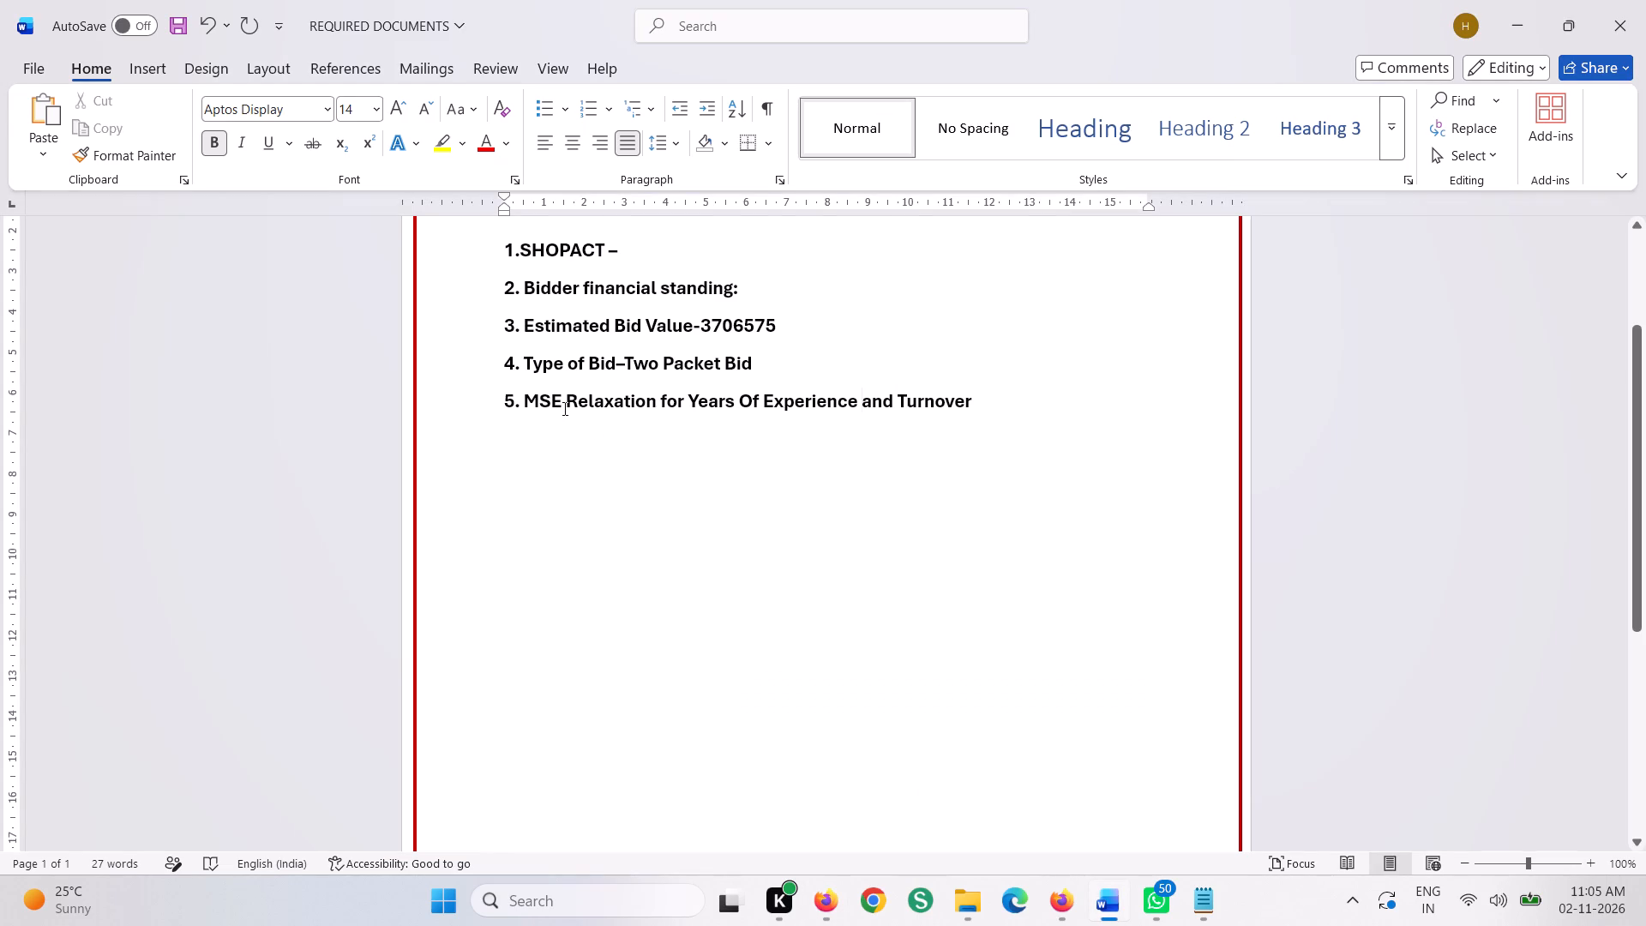
pyautogui.click(565, 405)
pyautogui.write('&')
pyautogui.press('space')
pyautogui.hotkey('ctrl', 'v')
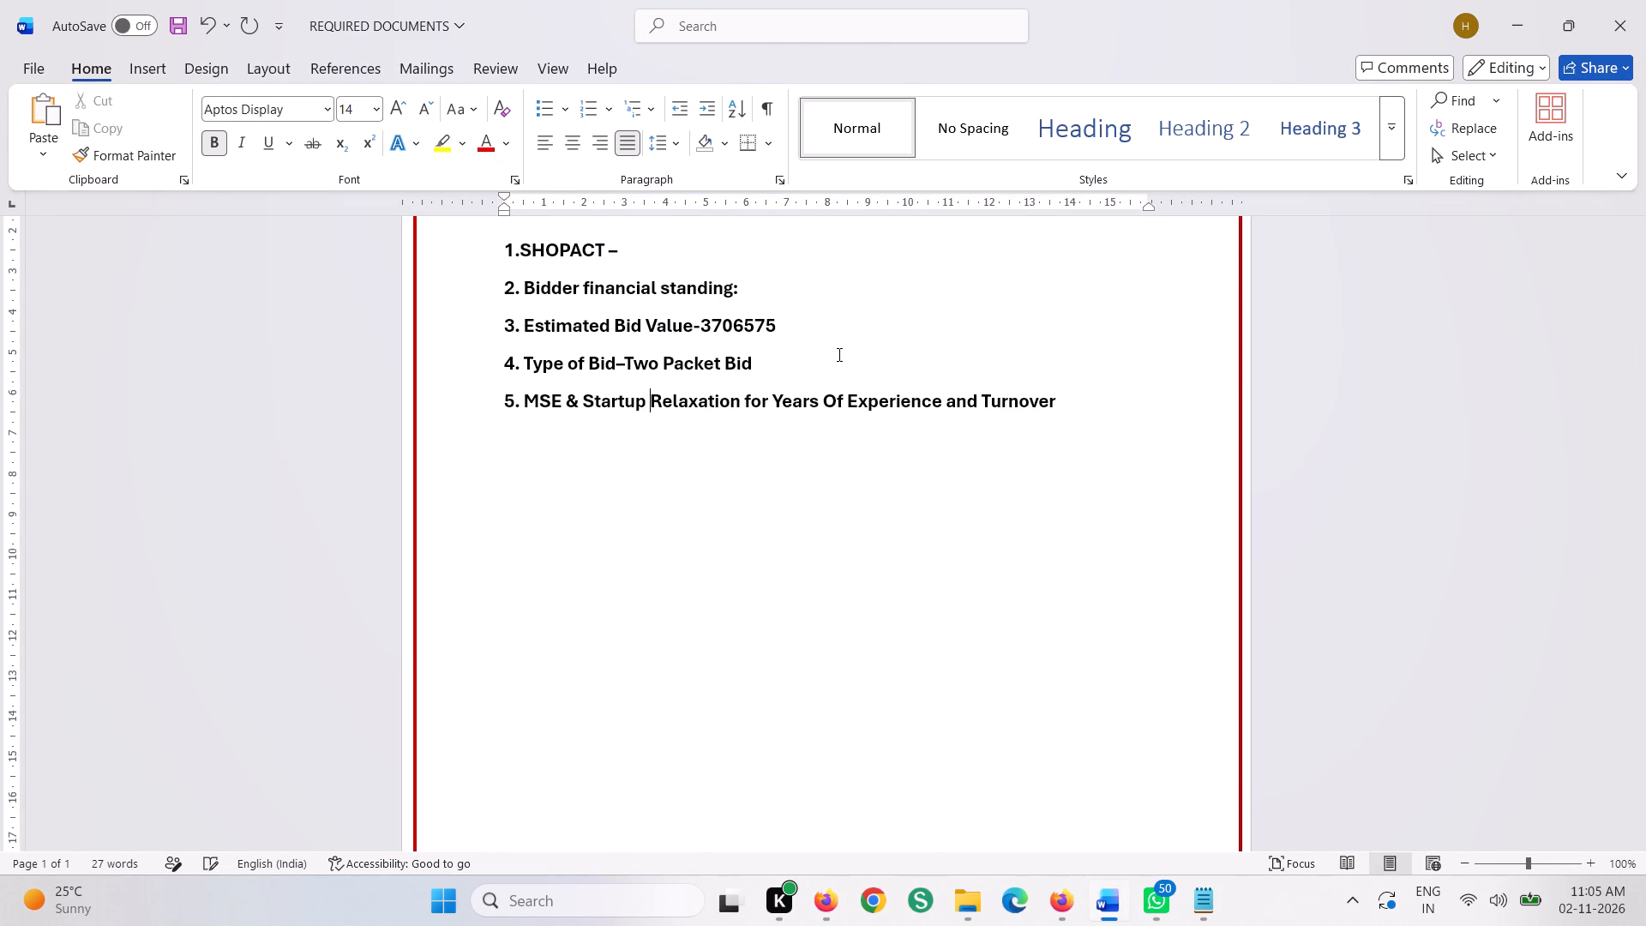
# Add item 6, "Turnover-148 LAKH FOR 3 YEARS", to the Word list using the bid's minimum average annual turnover entry.
pyautogui.hotkey('alt', 'Tab')
pyautogui.scroll(1, 828, 372)
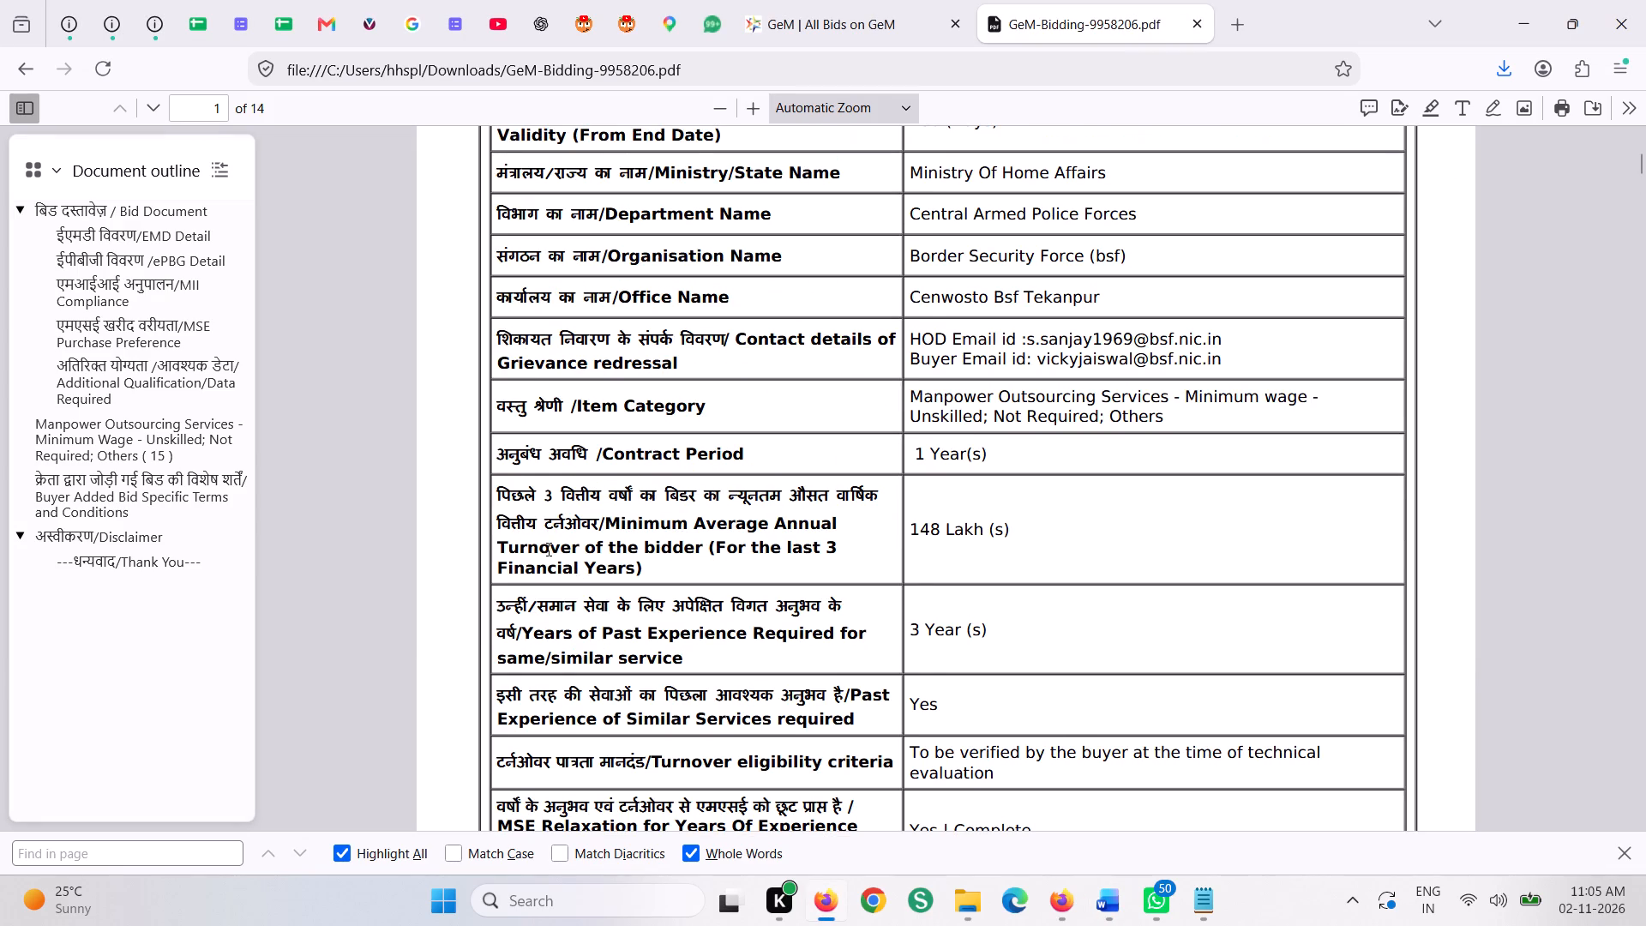
pyautogui.doubleClick(547, 549)
pyautogui.hotkey('ctrl', 'c')
pyautogui.hotkey('alt', 'Tab')
pyautogui.click(1108, 405)
pyautogui.press('Return')
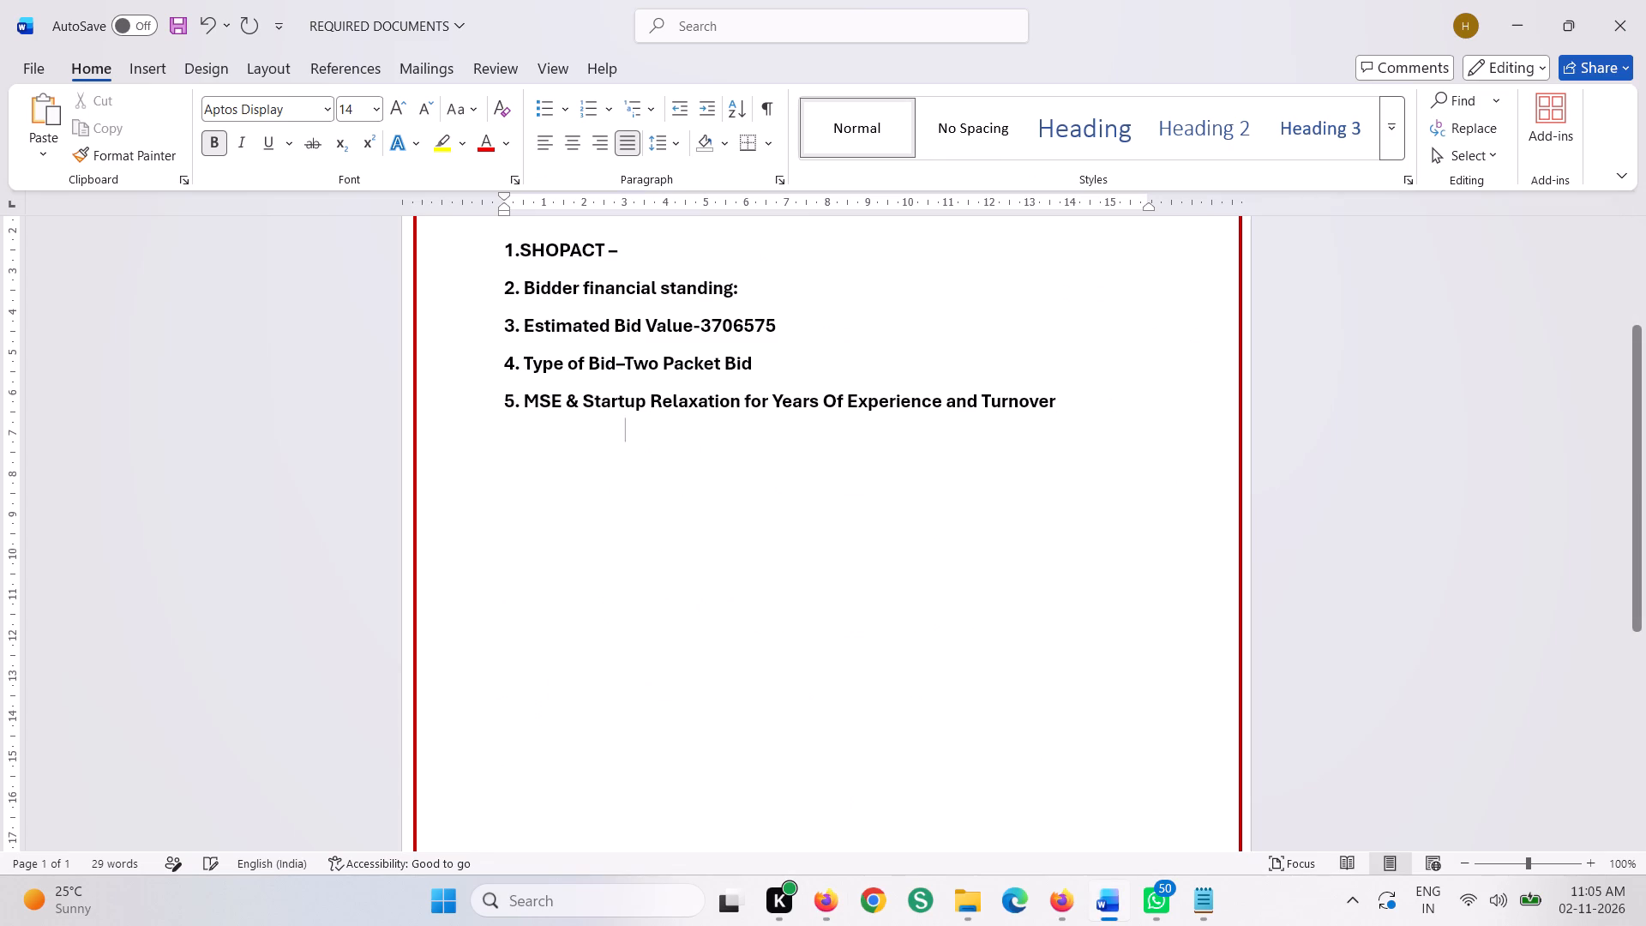
pyautogui.write('6.')
pyautogui.hotkey('ctrl', 'v')
pyautogui.press('-')
pyautogui.hotkey('alt', 'Tab')
pyautogui.hotkey('alt', 'Tab')
pyautogui.write('148 LAKH FOR 3 YEARS')
pyautogui.press('space')
pyautogui.press('Return')
# Add item 7, "Estimated Bid Value-3706575", to the Word list, copying the label and value from the bid details.
pyautogui.write('7.')
pyautogui.hotkey('alt', 'Tab')
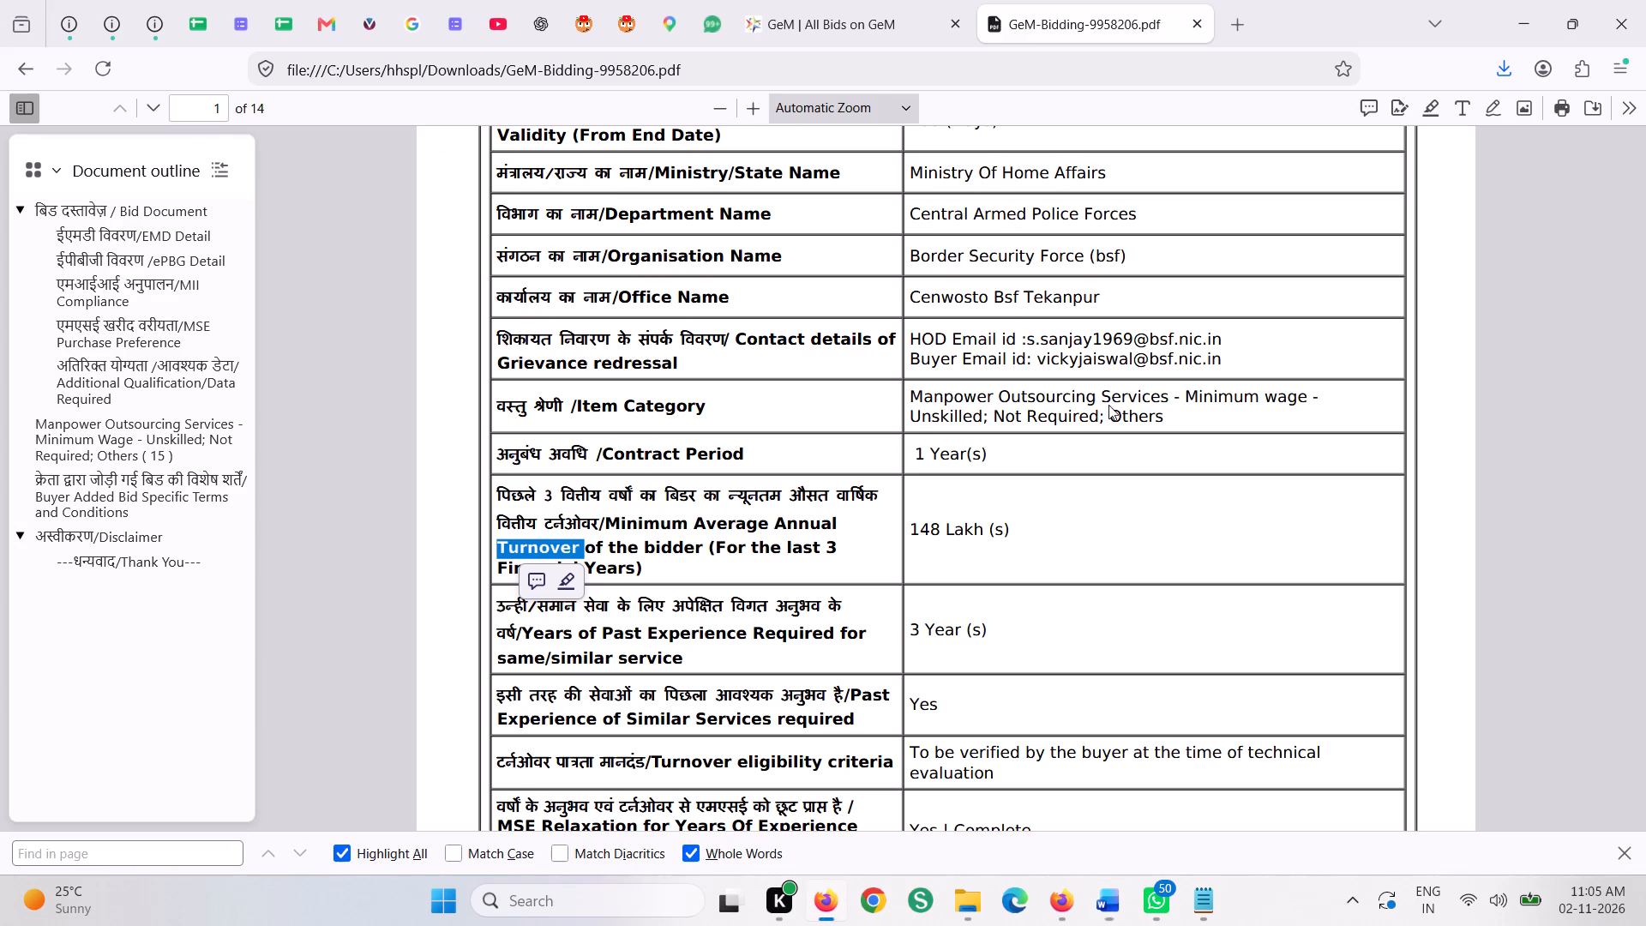
pyautogui.scroll(-1, 1079, 388)
pyautogui.scroll(-2, 729, 400)
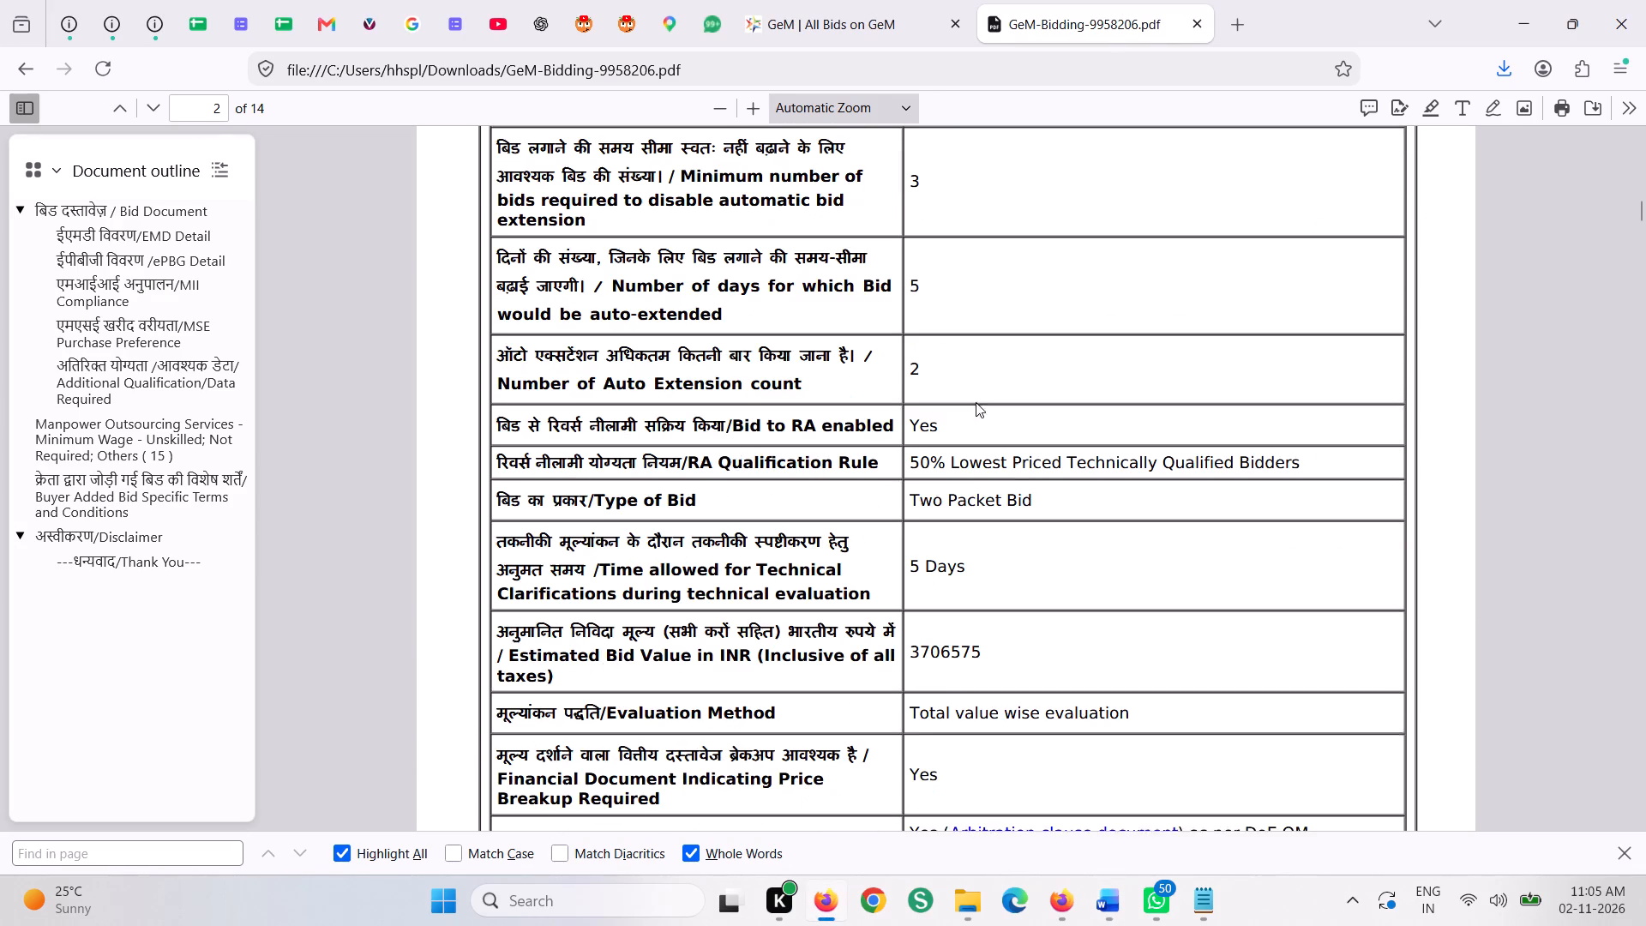
pyautogui.hotkey('alt', 'Tab')
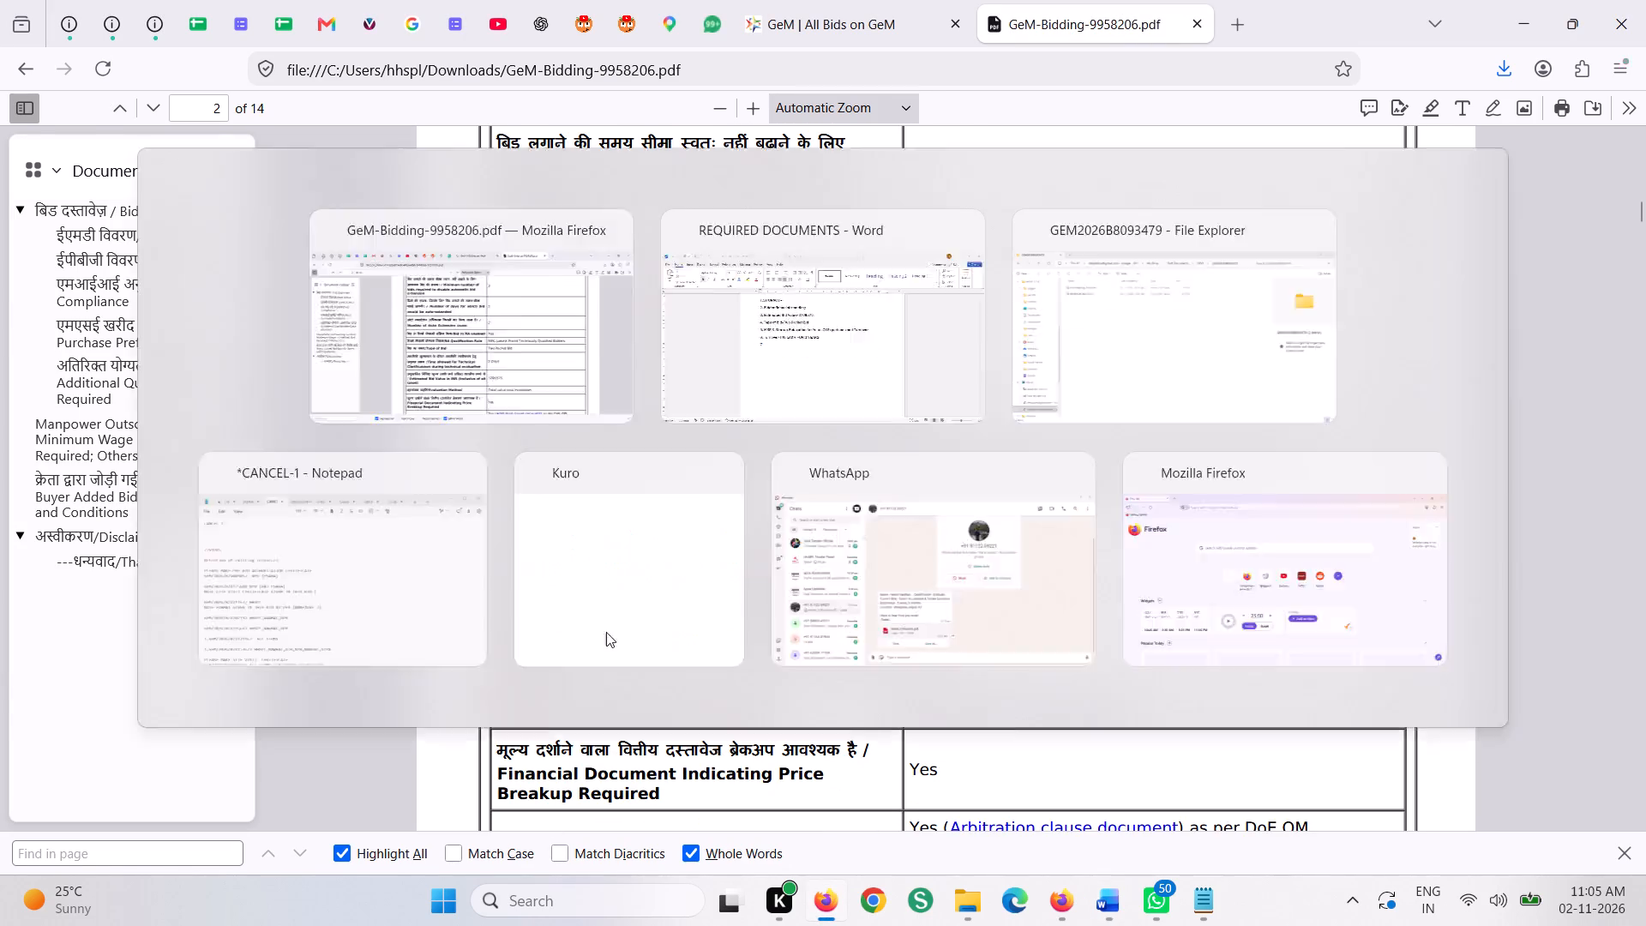
pyautogui.hotkey('alt', 'Tab')
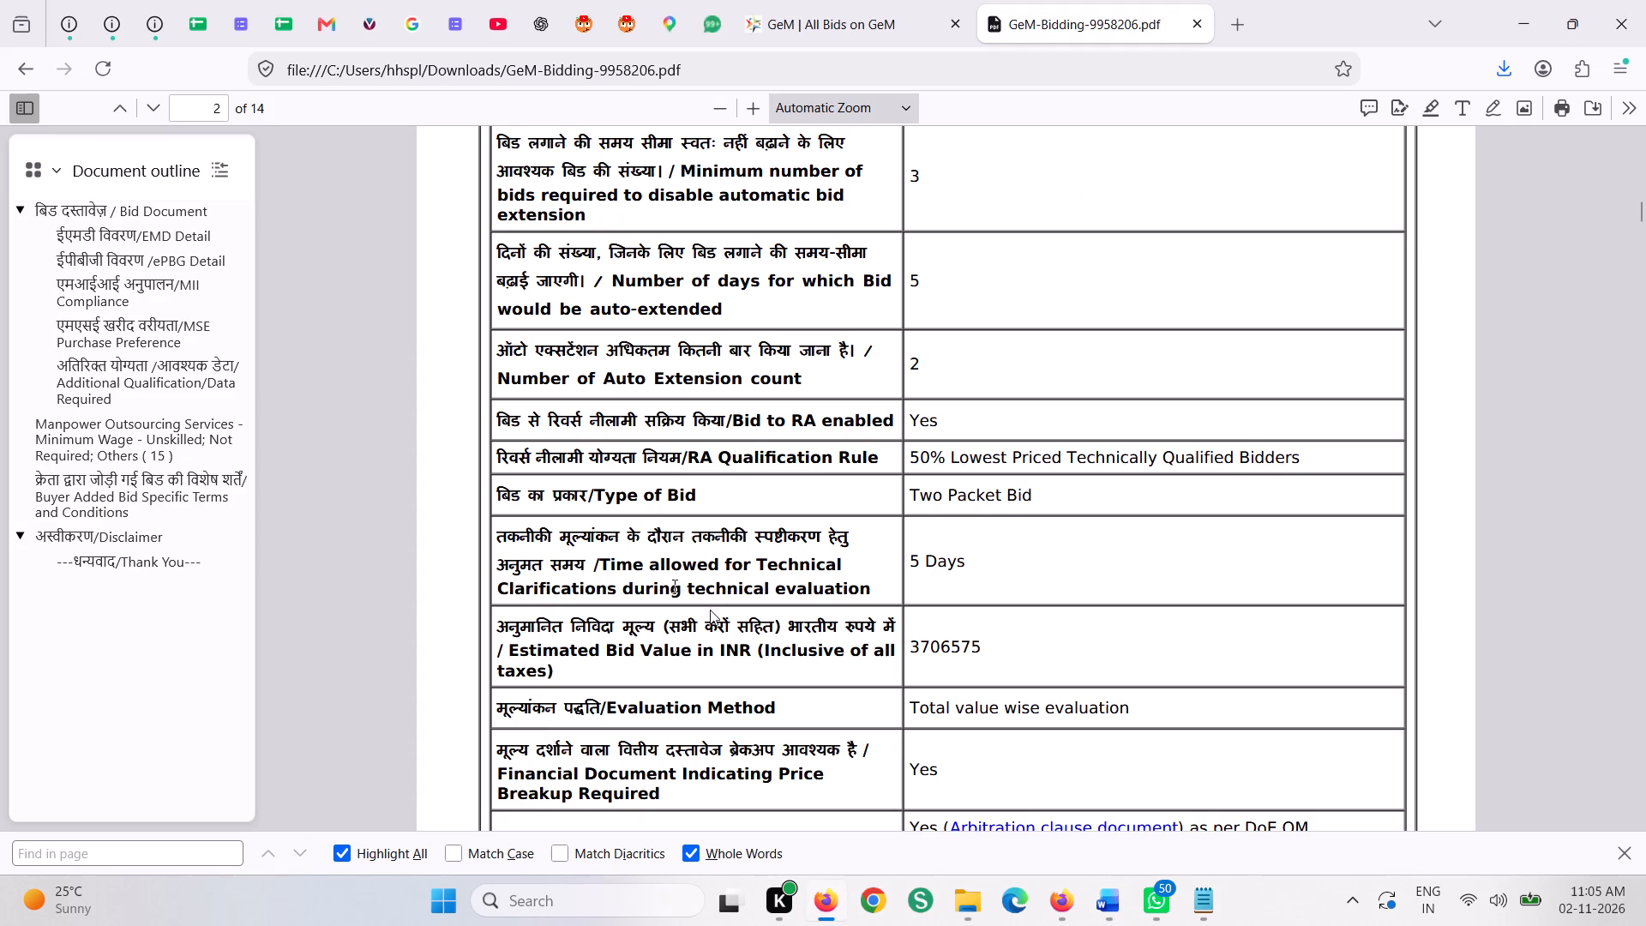
pyautogui.click(515, 651)
pyautogui.moveTo(515, 651); pyautogui.dragTo(684, 657)
pyautogui.hotkey('ctrl', 'c')
pyautogui.hotkey('ctrl', 'c')
pyautogui.hotkey('alt', 'Tab')
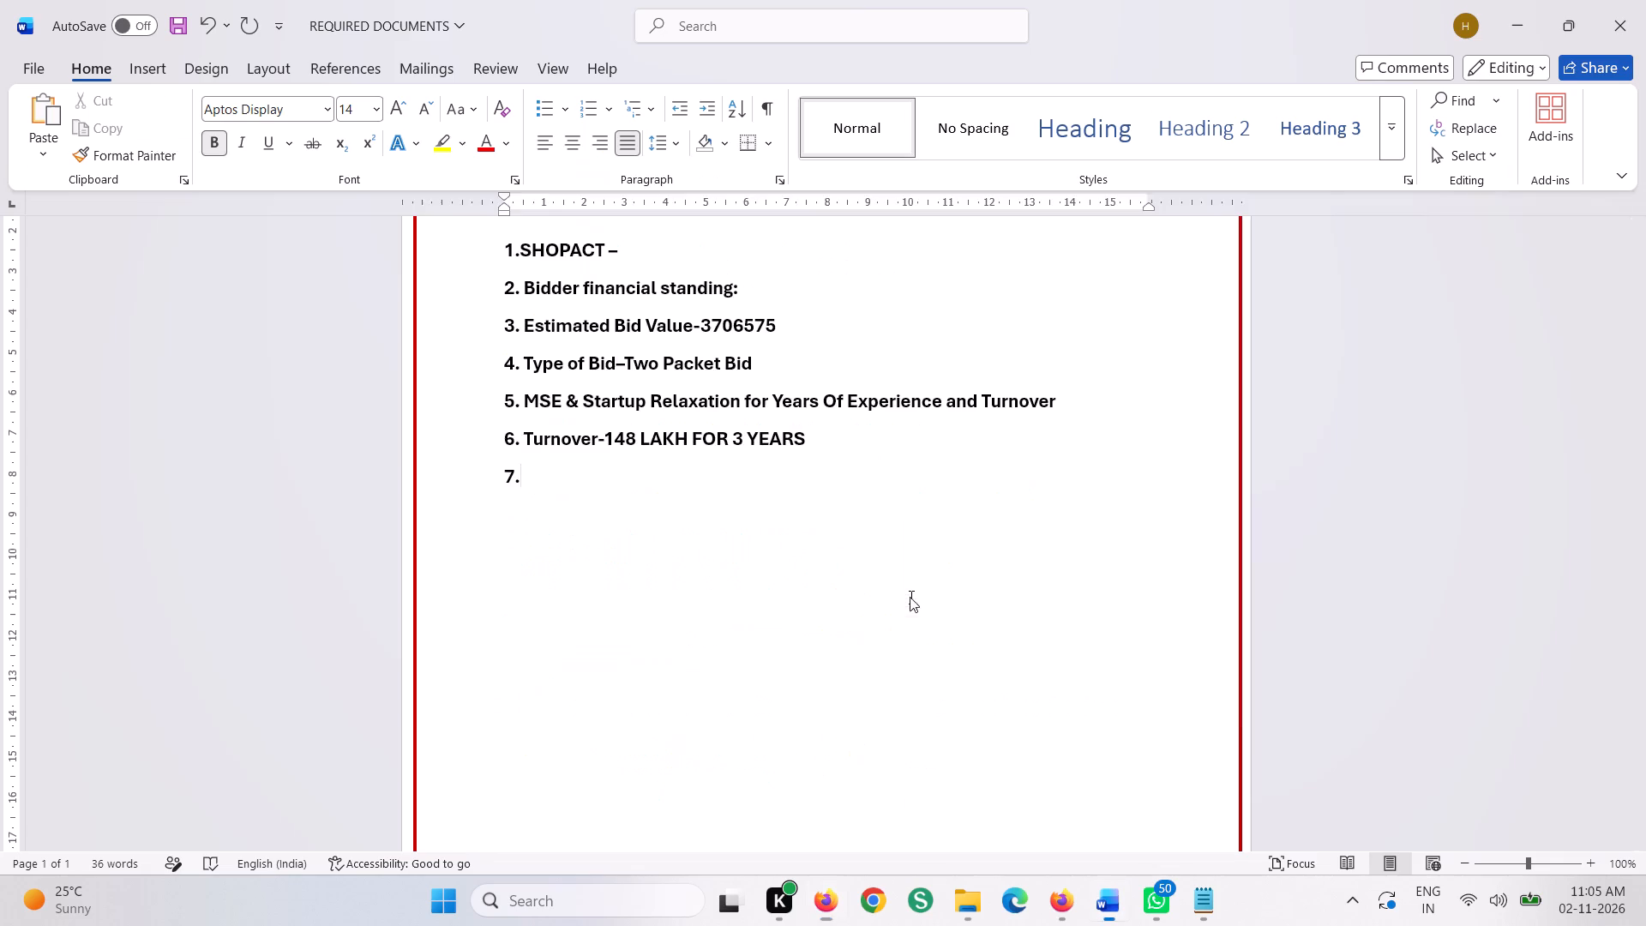
pyautogui.hotkey('ctrl', 'v')
pyautogui.press('-')
pyautogui.hotkey('alt', 'Tab')
pyautogui.tripleClick(936, 637)
pyautogui.hotkey('ctrl', 'c')
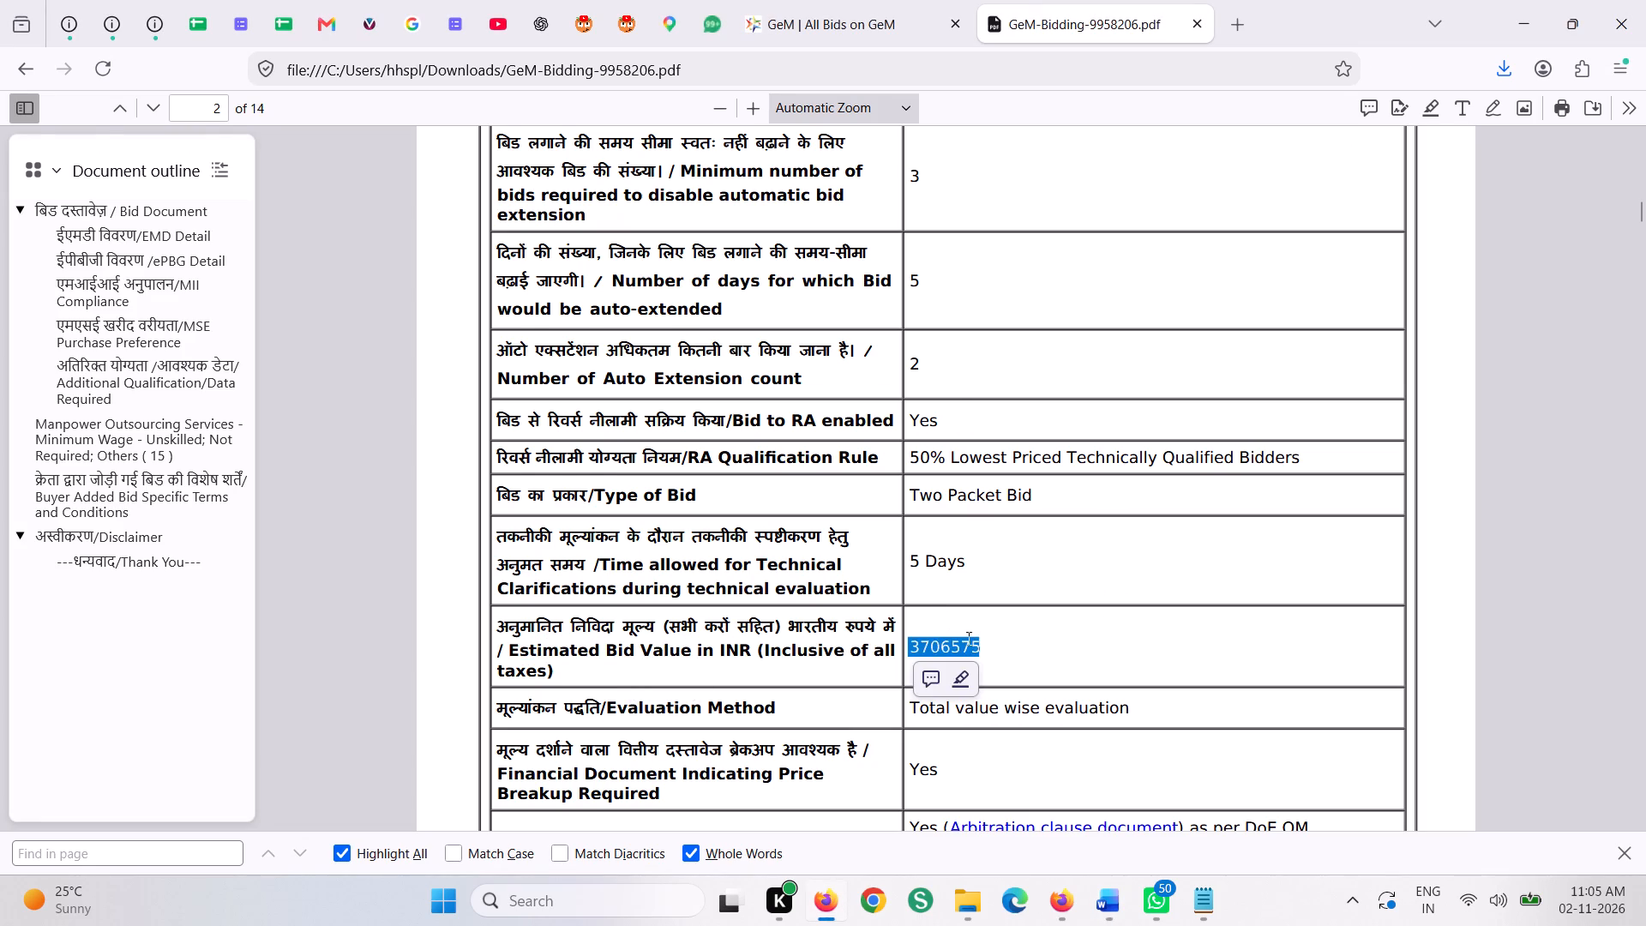
pyautogui.hotkey('ctrl', 'c')
pyautogui.hotkey('alt', 'Tab')
pyautogui.hotkey('ctrl', 'v')
pyautogui.press('Return')
# Start item 8 in the Word list.
pyautogui.write('8.')
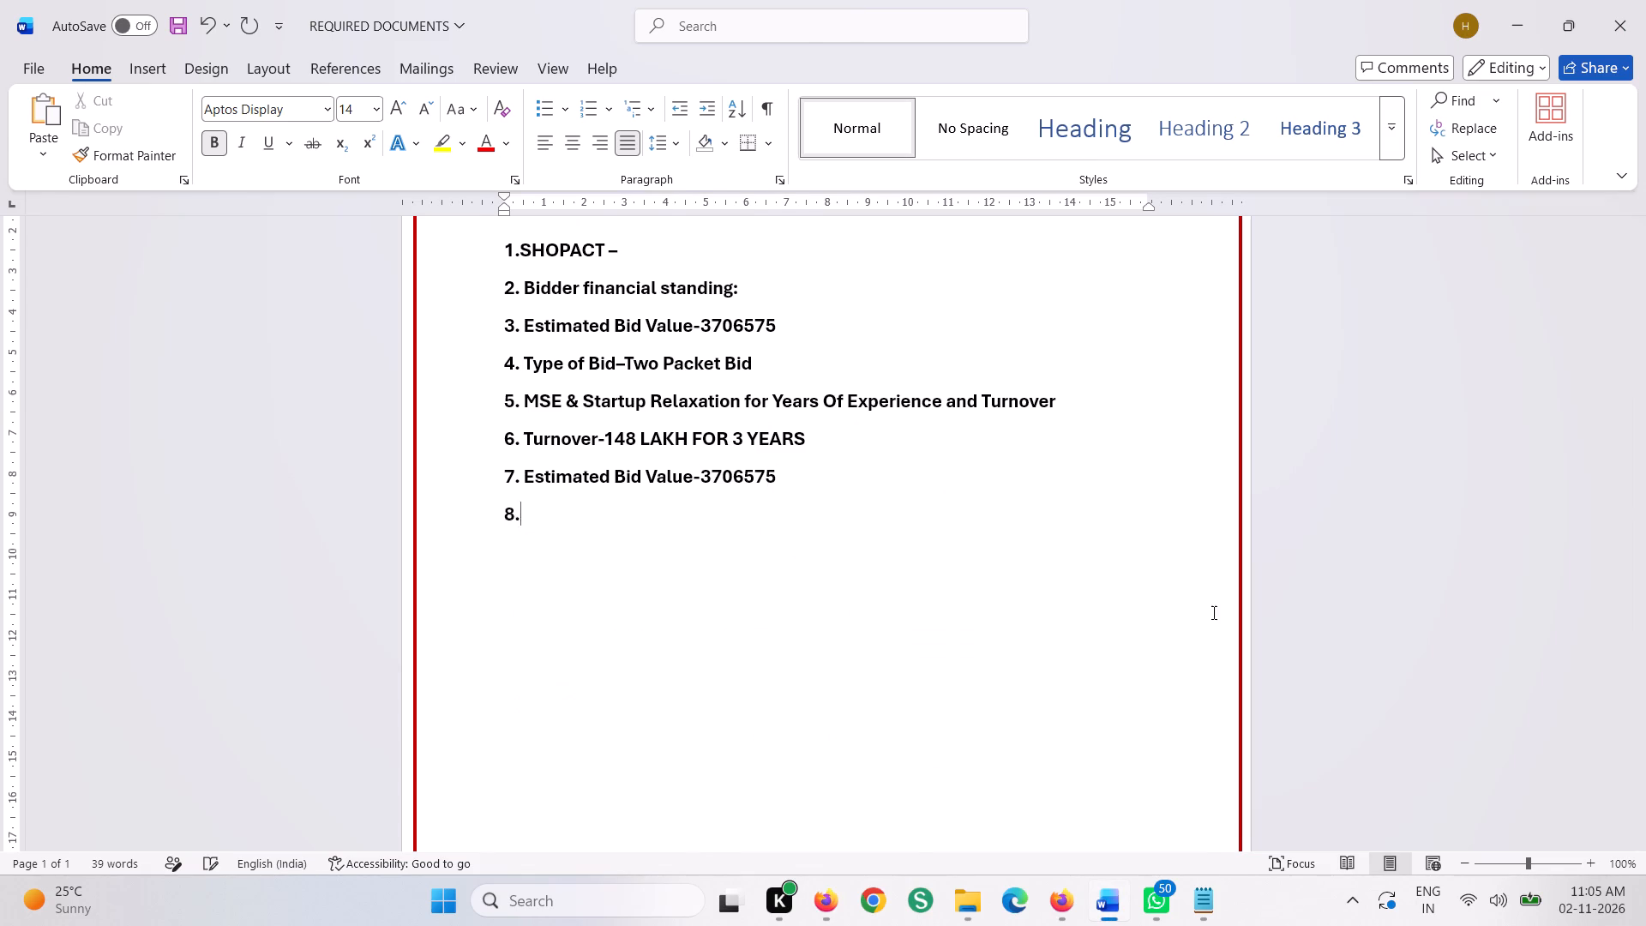
# Find the consignee's address in the bid document and search the web for its postal code 475005.
pyautogui.hotkey('alt', 'Tab')
pyautogui.scroll(-1, 771, 510)
pyautogui.scroll(-1, 862, 481)
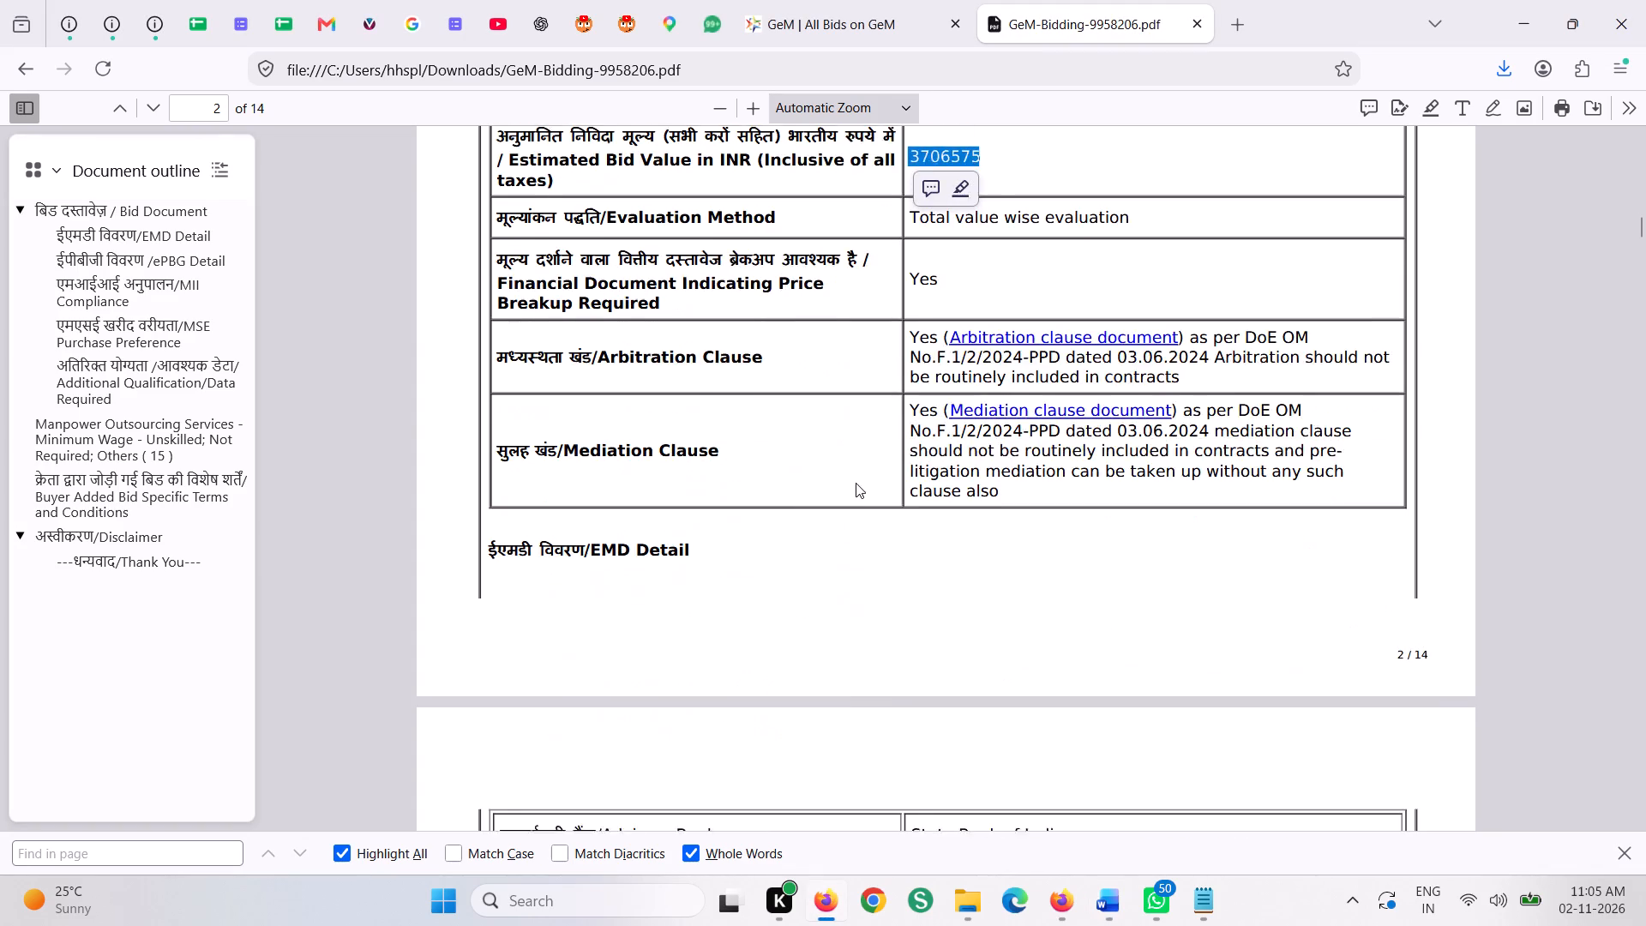
pyautogui.scroll(-4, 856, 483)
pyautogui.scroll(-2, 955, 461)
pyautogui.scroll(-1, 923, 396)
pyautogui.scroll(-4, 852, 332)
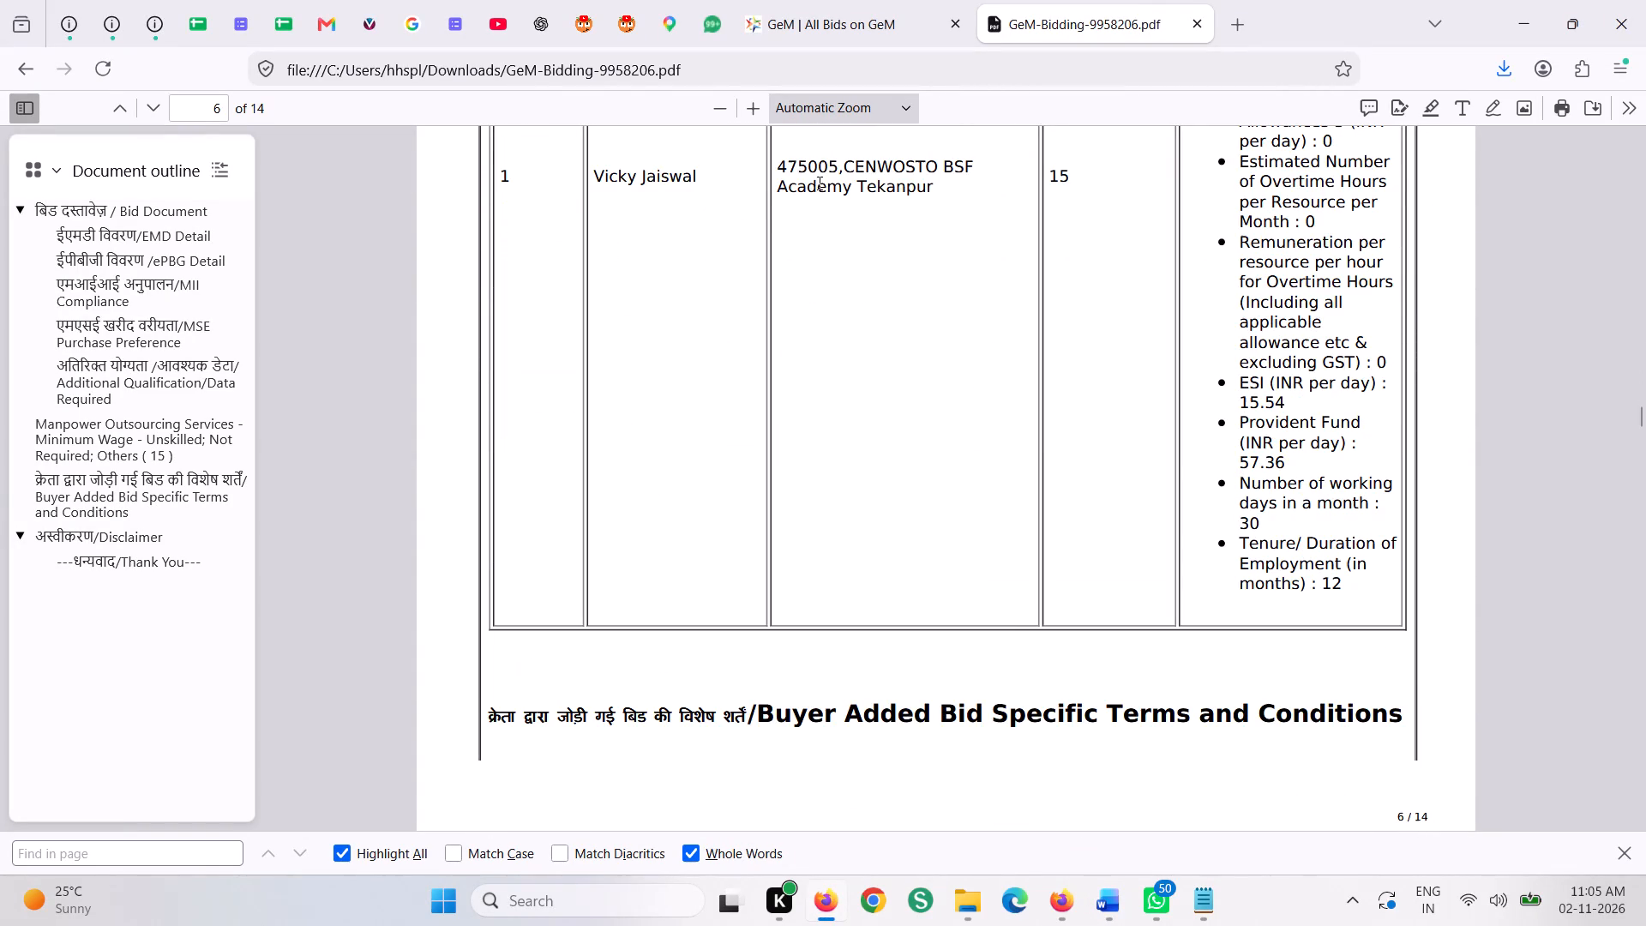
pyautogui.doubleClick(809, 173)
pyautogui.rightClick(809, 172)
pyautogui.click(910, 408)
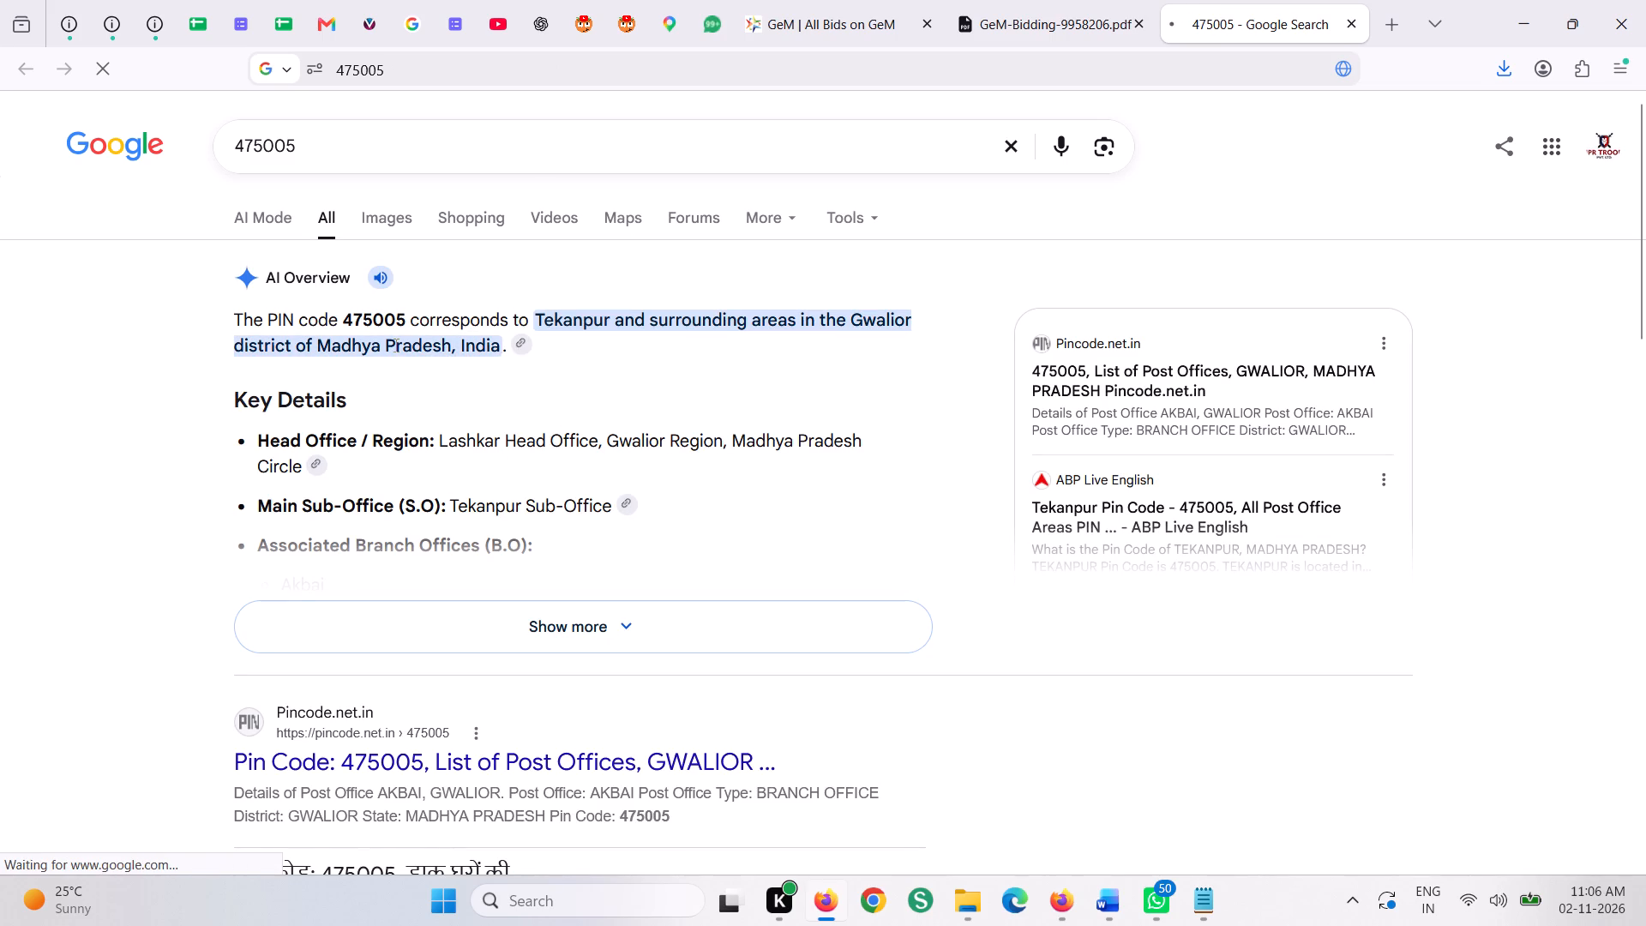
# Complete item 1 in Word as "SHOPACT –Gwalior,MP" using the district from the search result, and close the search page.
pyautogui.click(387, 350)
pyautogui.doubleClick(862, 316)
pyautogui.hotkey('ctrl', 'c')
pyautogui.hotkey('ctrl', 'c')
pyautogui.hotkey('ctrl', 'c')
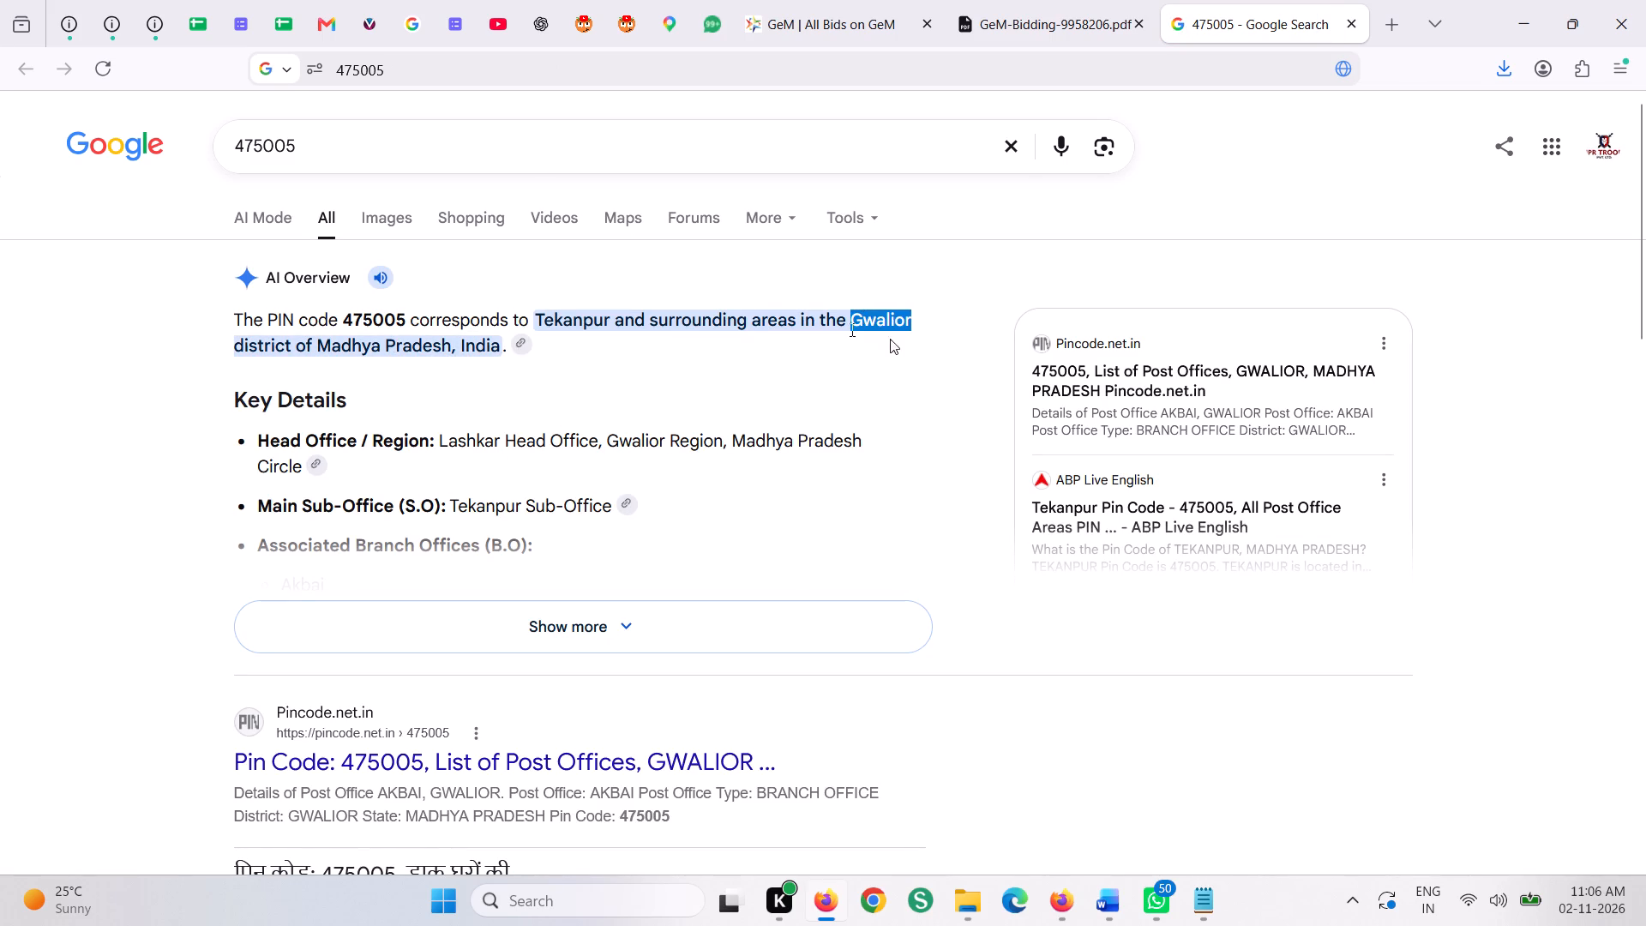
pyautogui.hotkey('alt', 'Tab')
pyautogui.click(618, 244)
pyautogui.hotkey('ctrl', 'v')
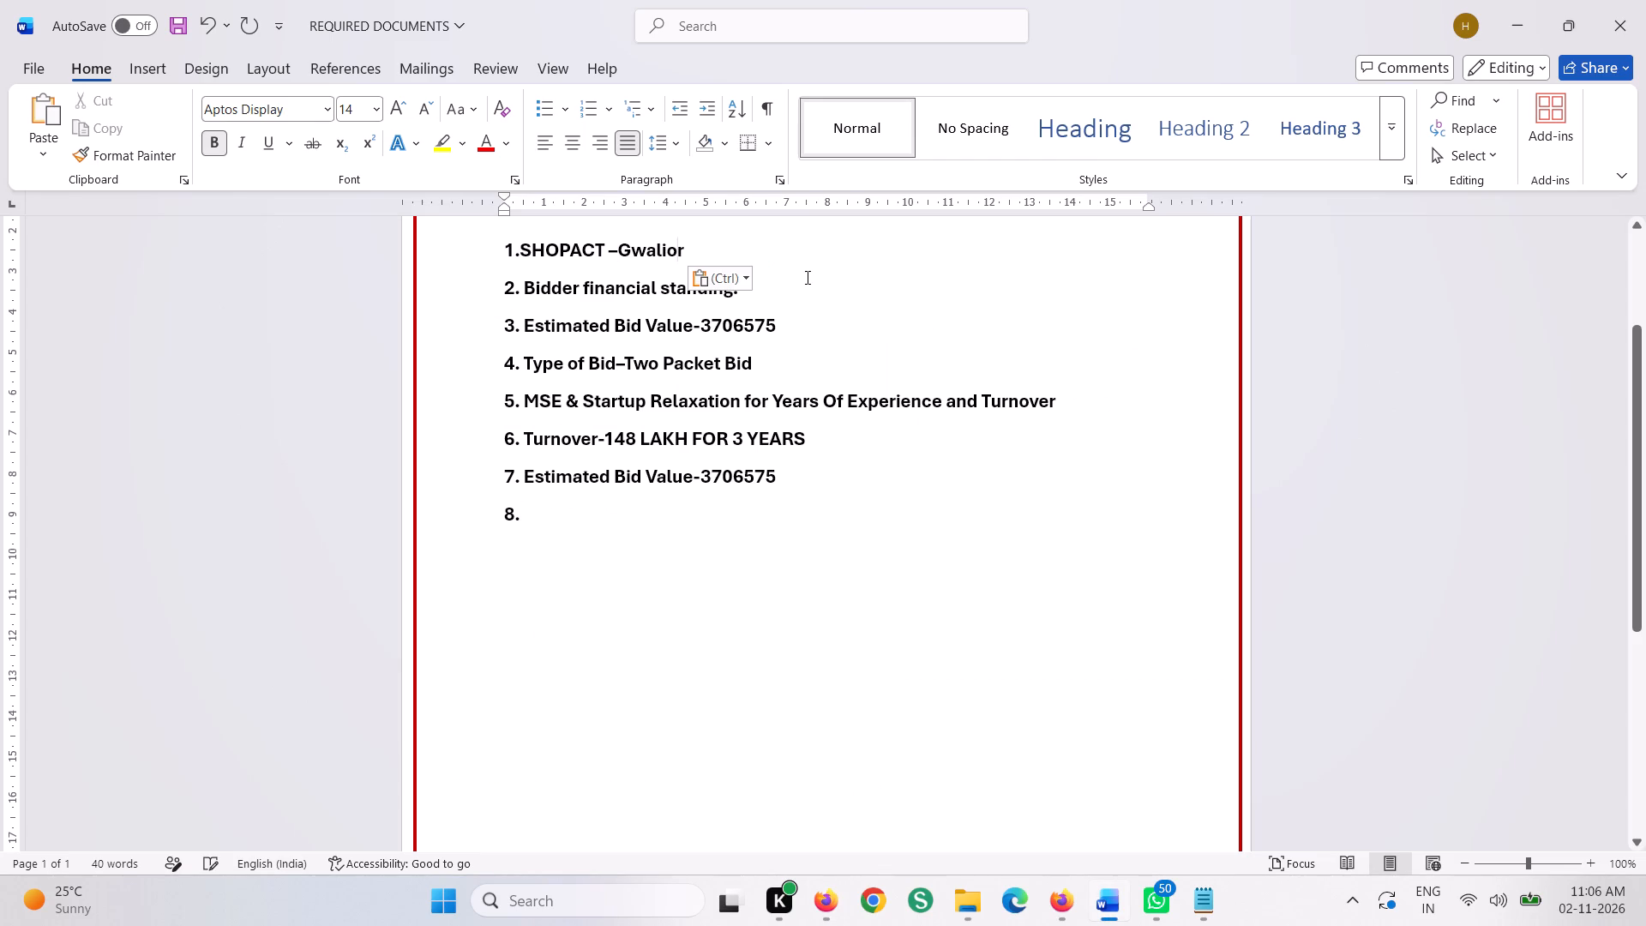
pyautogui.write(',MP')
pyautogui.hotkey('alt', 'Tab')
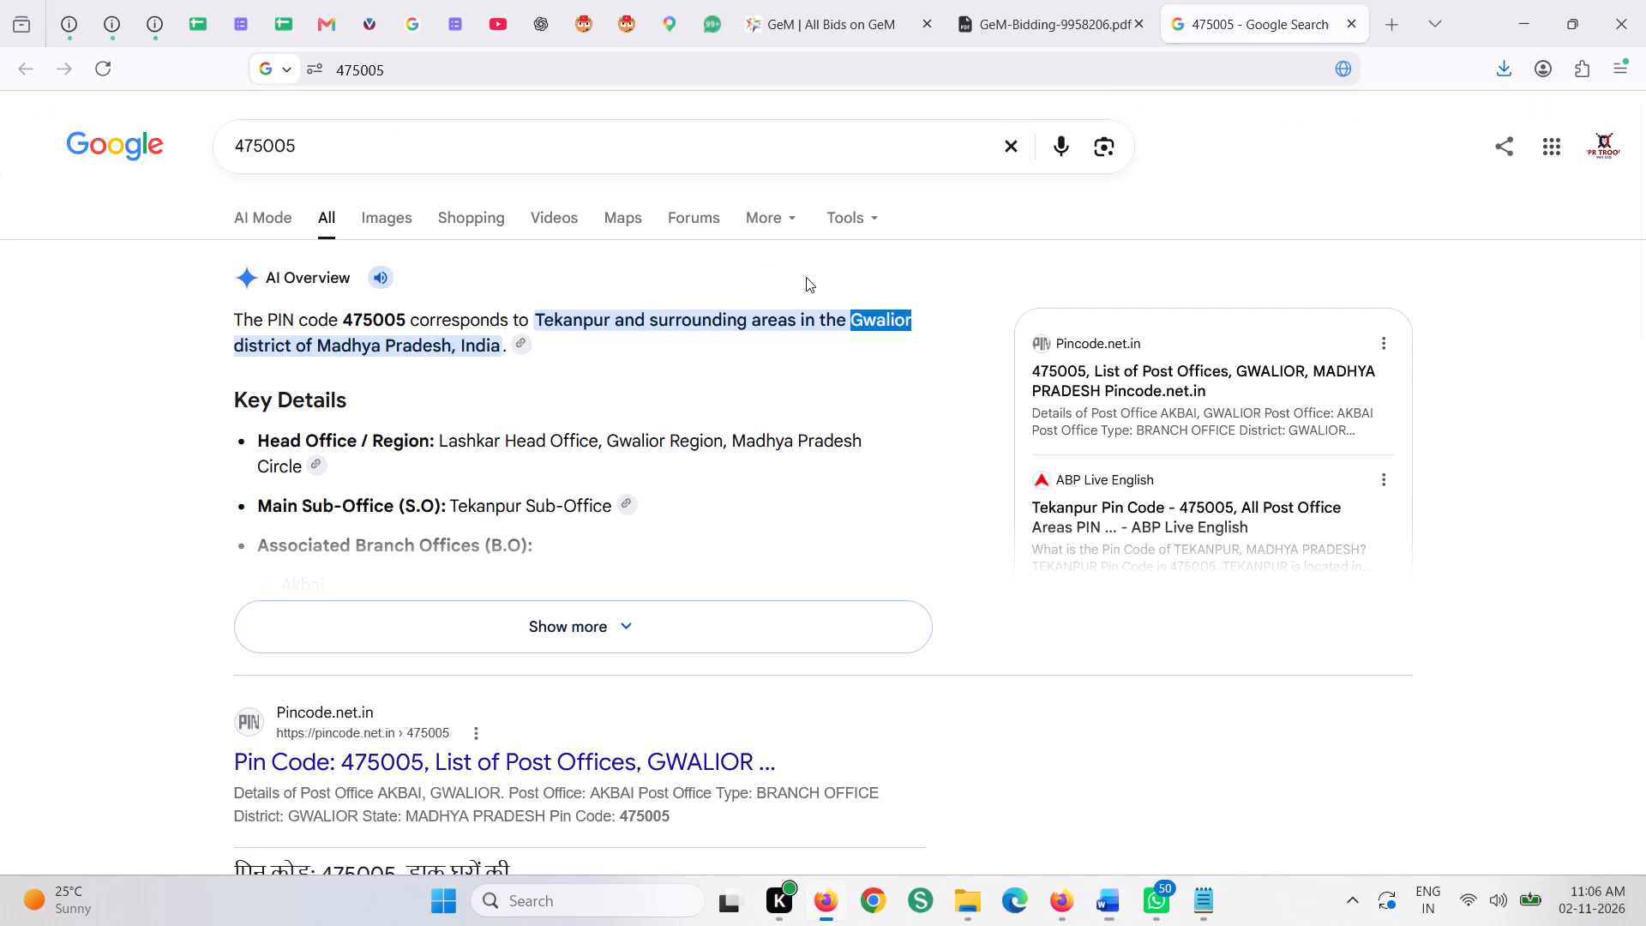
pyautogui.scroll(-2, 812, 263)
pyautogui.click(1300, 0)
pyautogui.click(1359, 22)
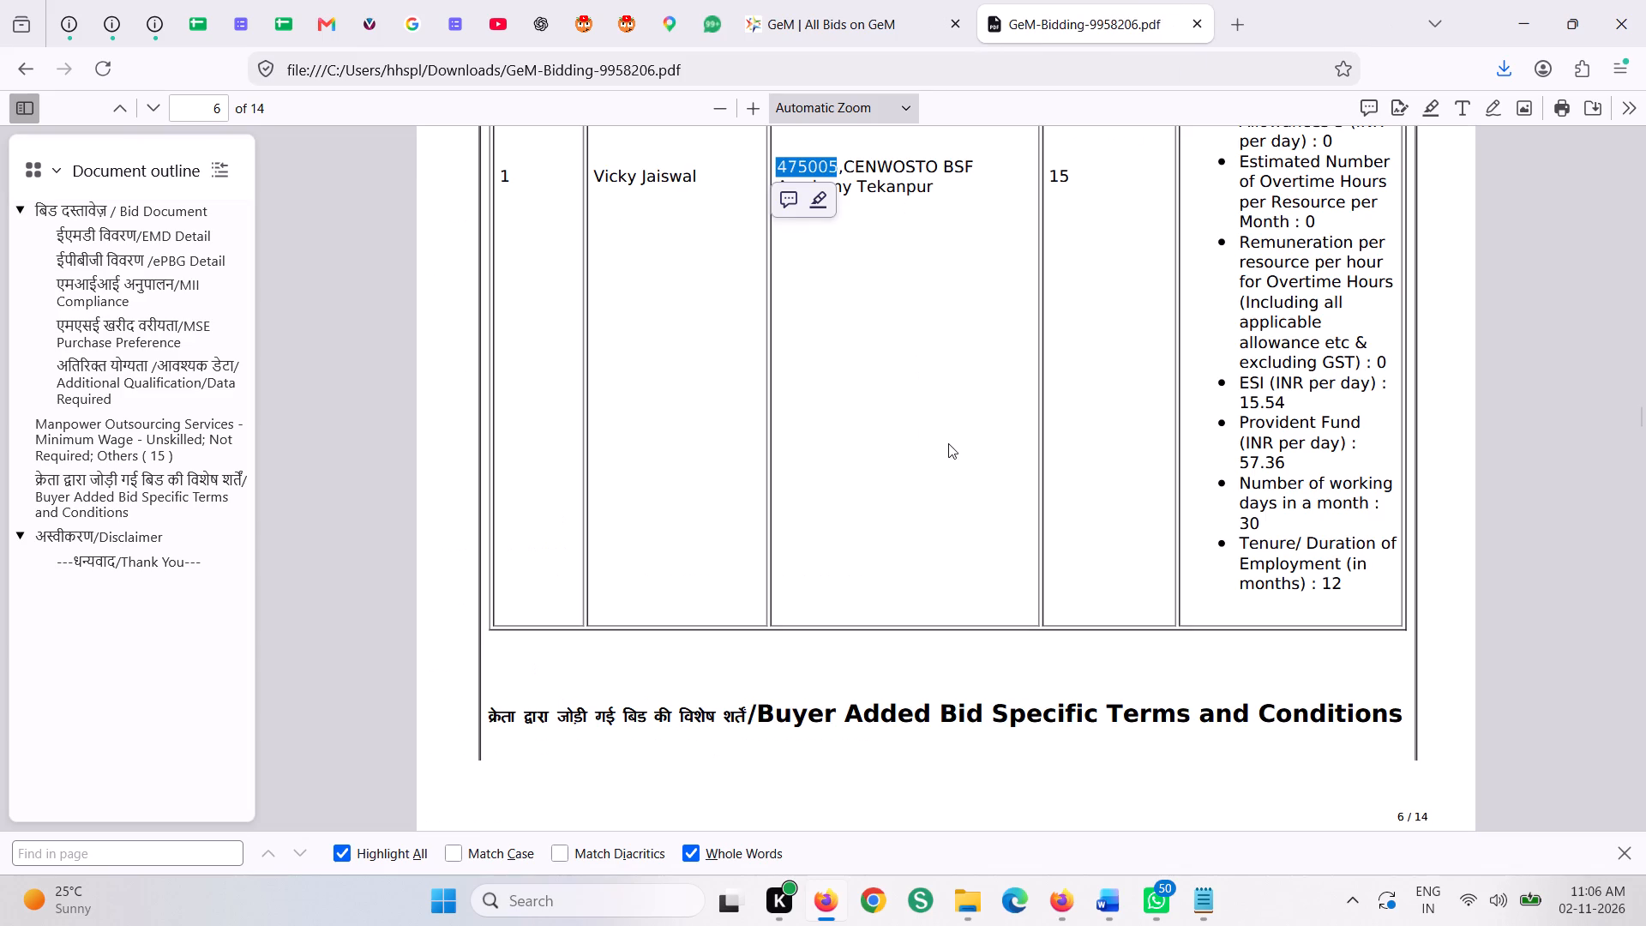
# Fill item 8 with "Bidder financial standing", copied from the Generic clause in the bid's buyer-added terms.
pyautogui.scroll(-2, 946, 446)
pyautogui.scroll(1, 809, 443)
pyautogui.scroll(-1, 771, 454)
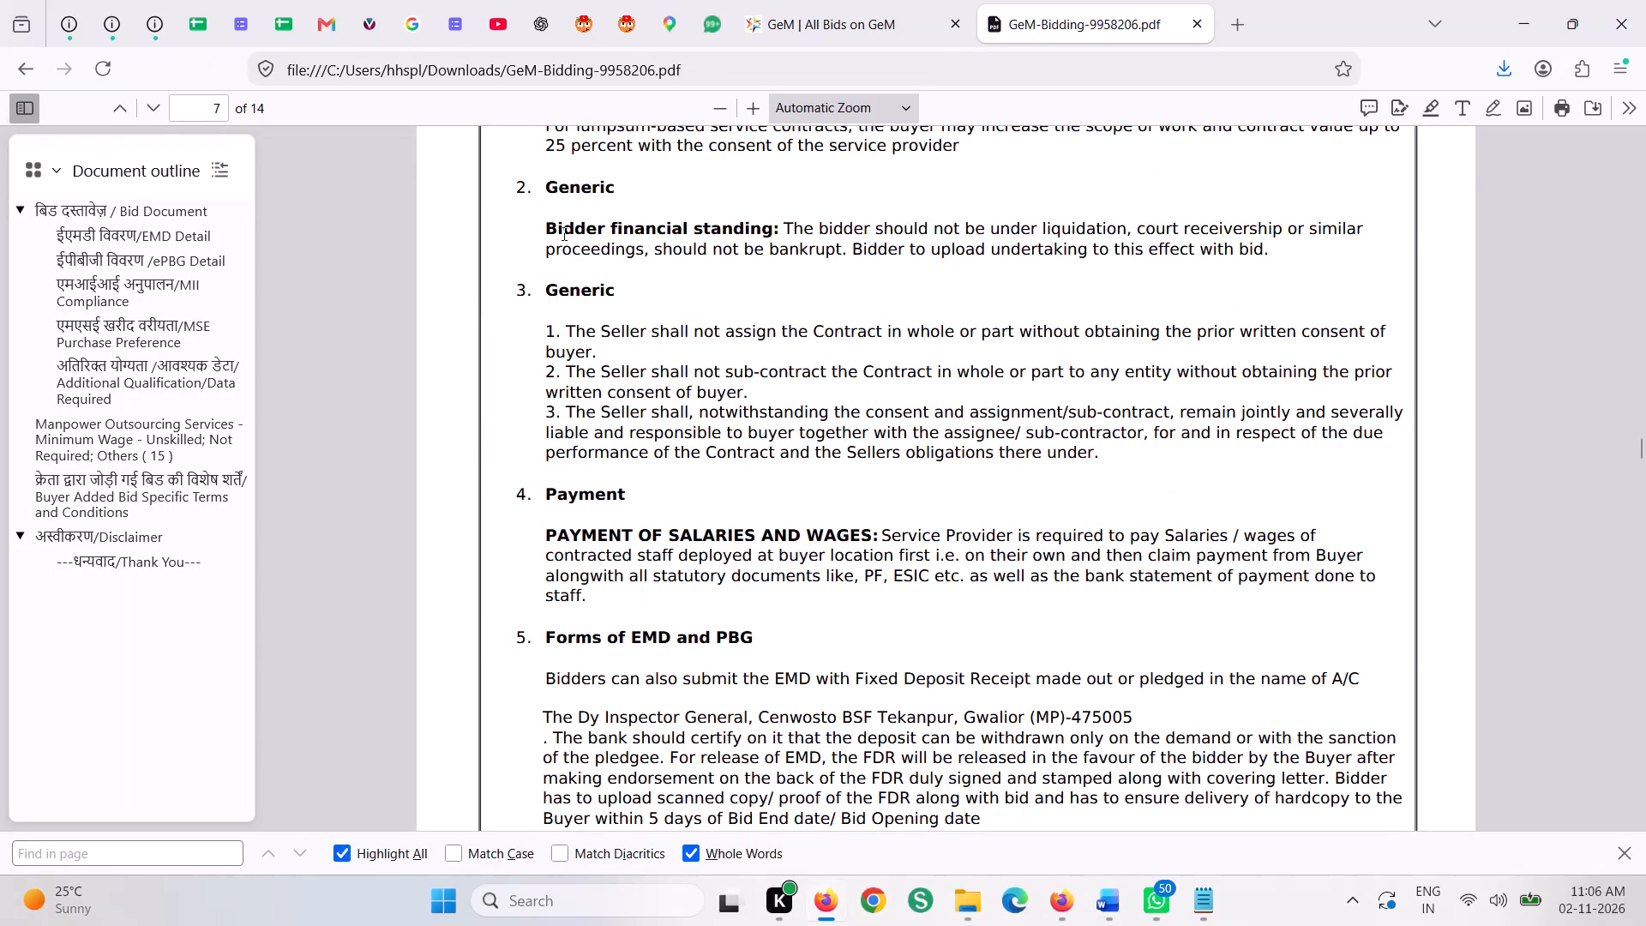
pyautogui.click(553, 228)
pyautogui.moveTo(553, 228); pyautogui.dragTo(702, 223)
pyautogui.hotkey('ctrl', 'c')
pyautogui.hotkey('ctrl', 'c')
pyautogui.hotkey('ctrl', 'c')
pyautogui.hotkey('ctrl', 'c')
pyautogui.hotkey('ctrl', 'c')
pyautogui.hotkey('alt', 'Tab')
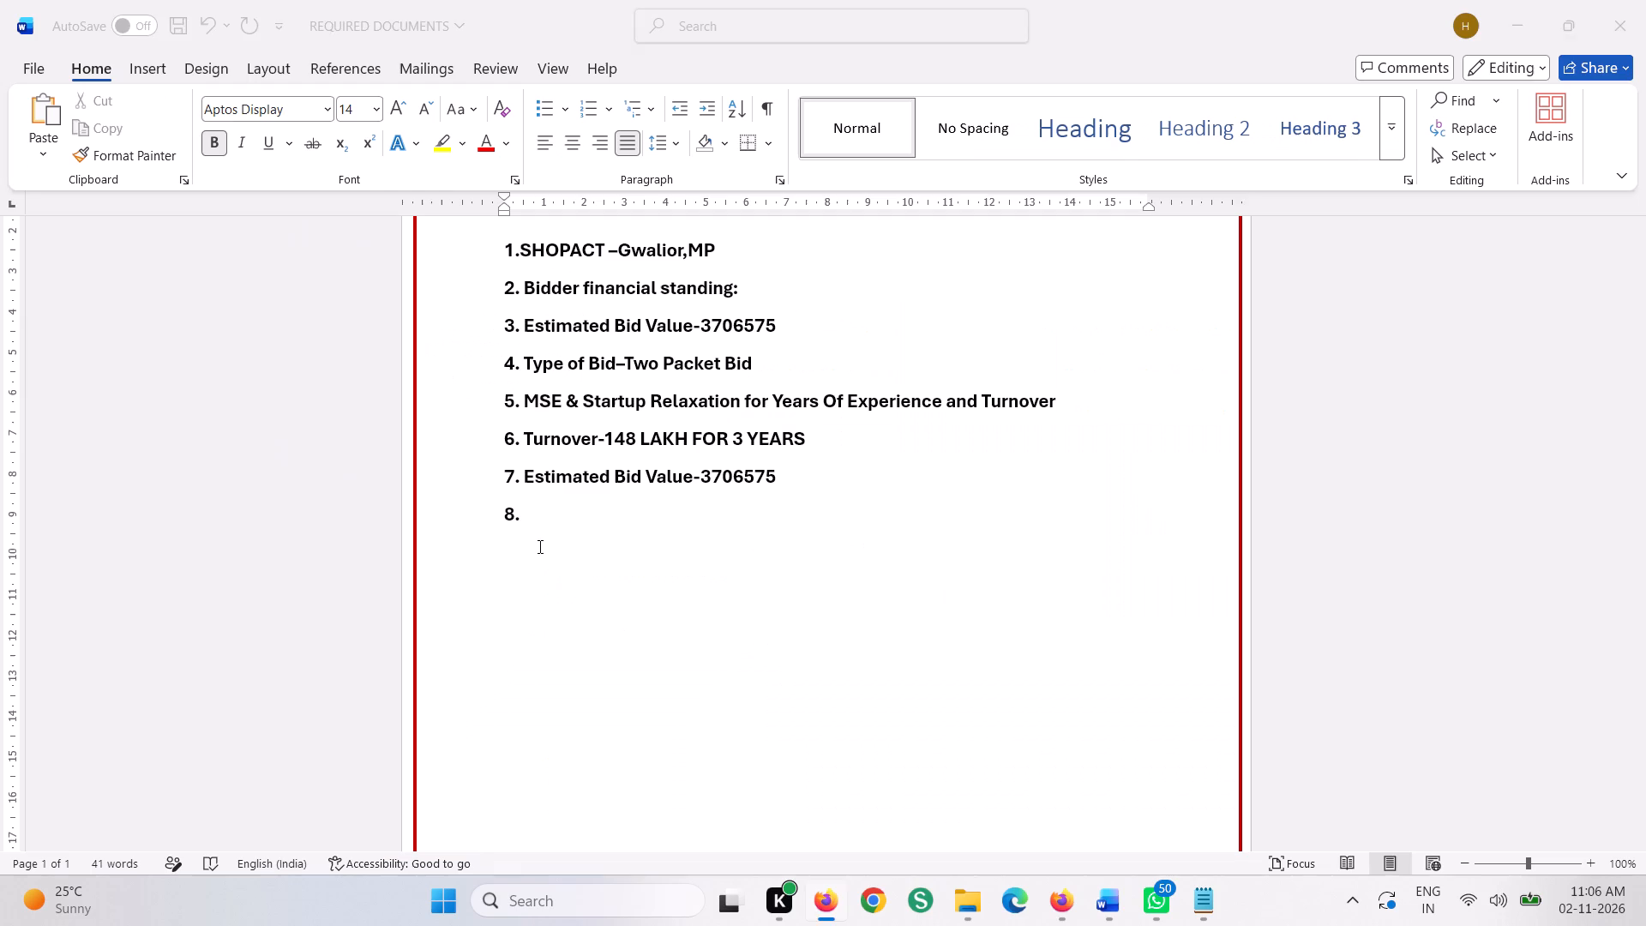
pyautogui.hotkey('ctrl', 'v')
pyautogui.hotkey('ctrl', 'z')
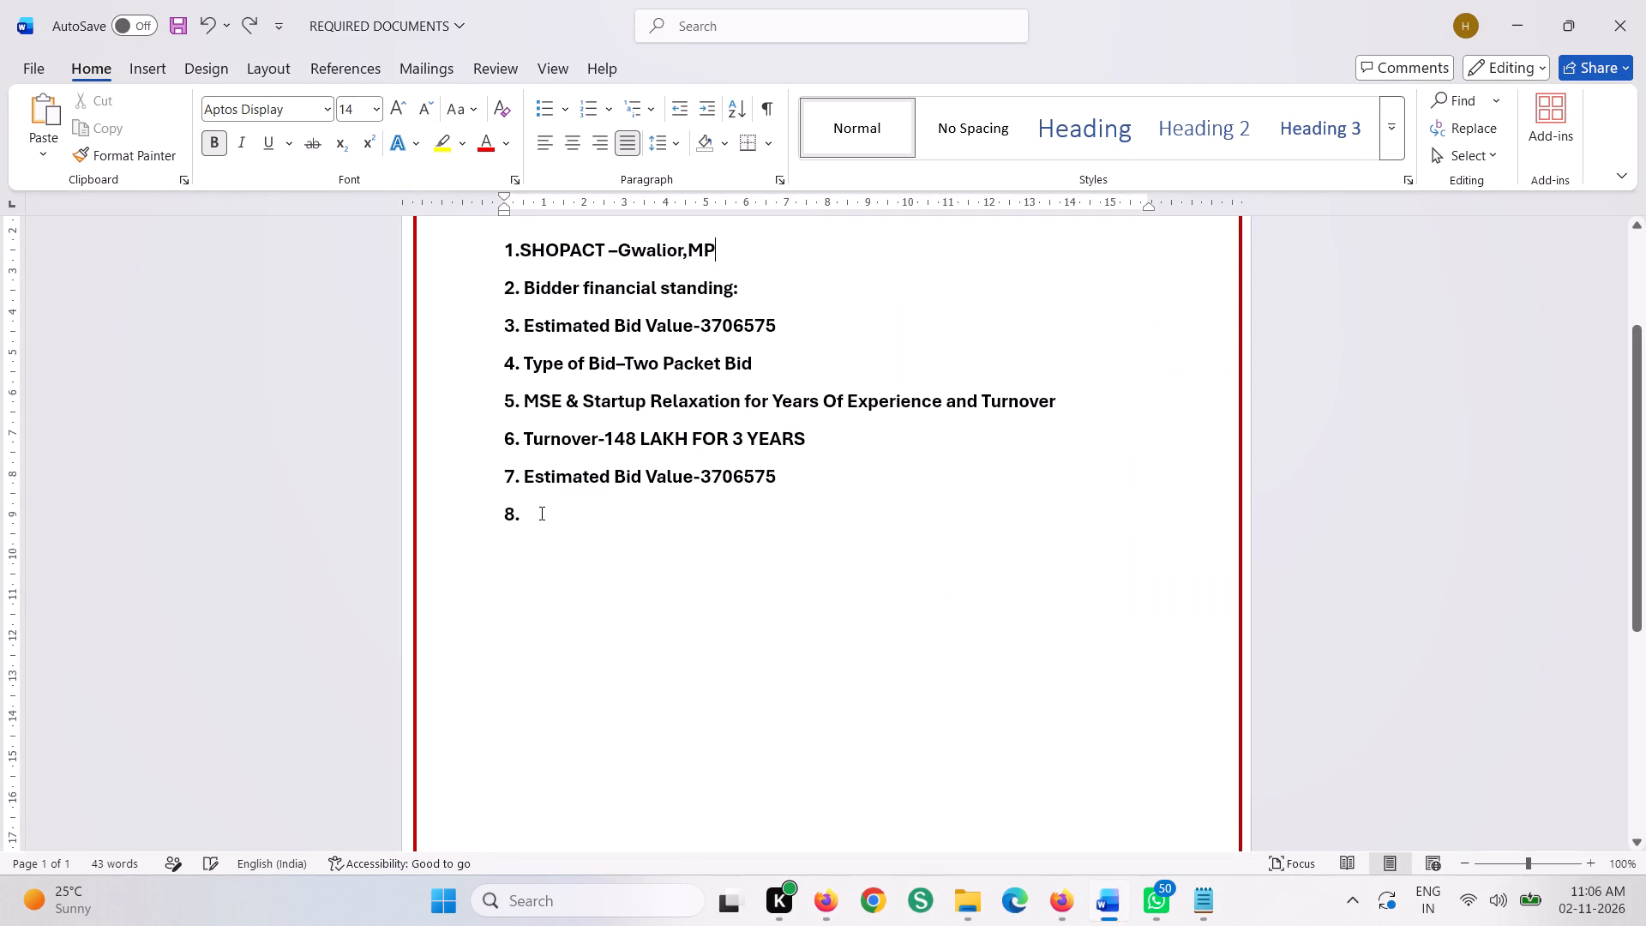
pyautogui.click(540, 513)
pyautogui.hotkey('ctrl', 'v')
# Add item 9, "copy of GST invoice and screenshot of GST portal confirming payment of GST.", copied from ATC clause 3 and joined into one paragraph.
pyautogui.press('Return')
pyautogui.write('9.')
pyautogui.hotkey('alt', 'Tab')
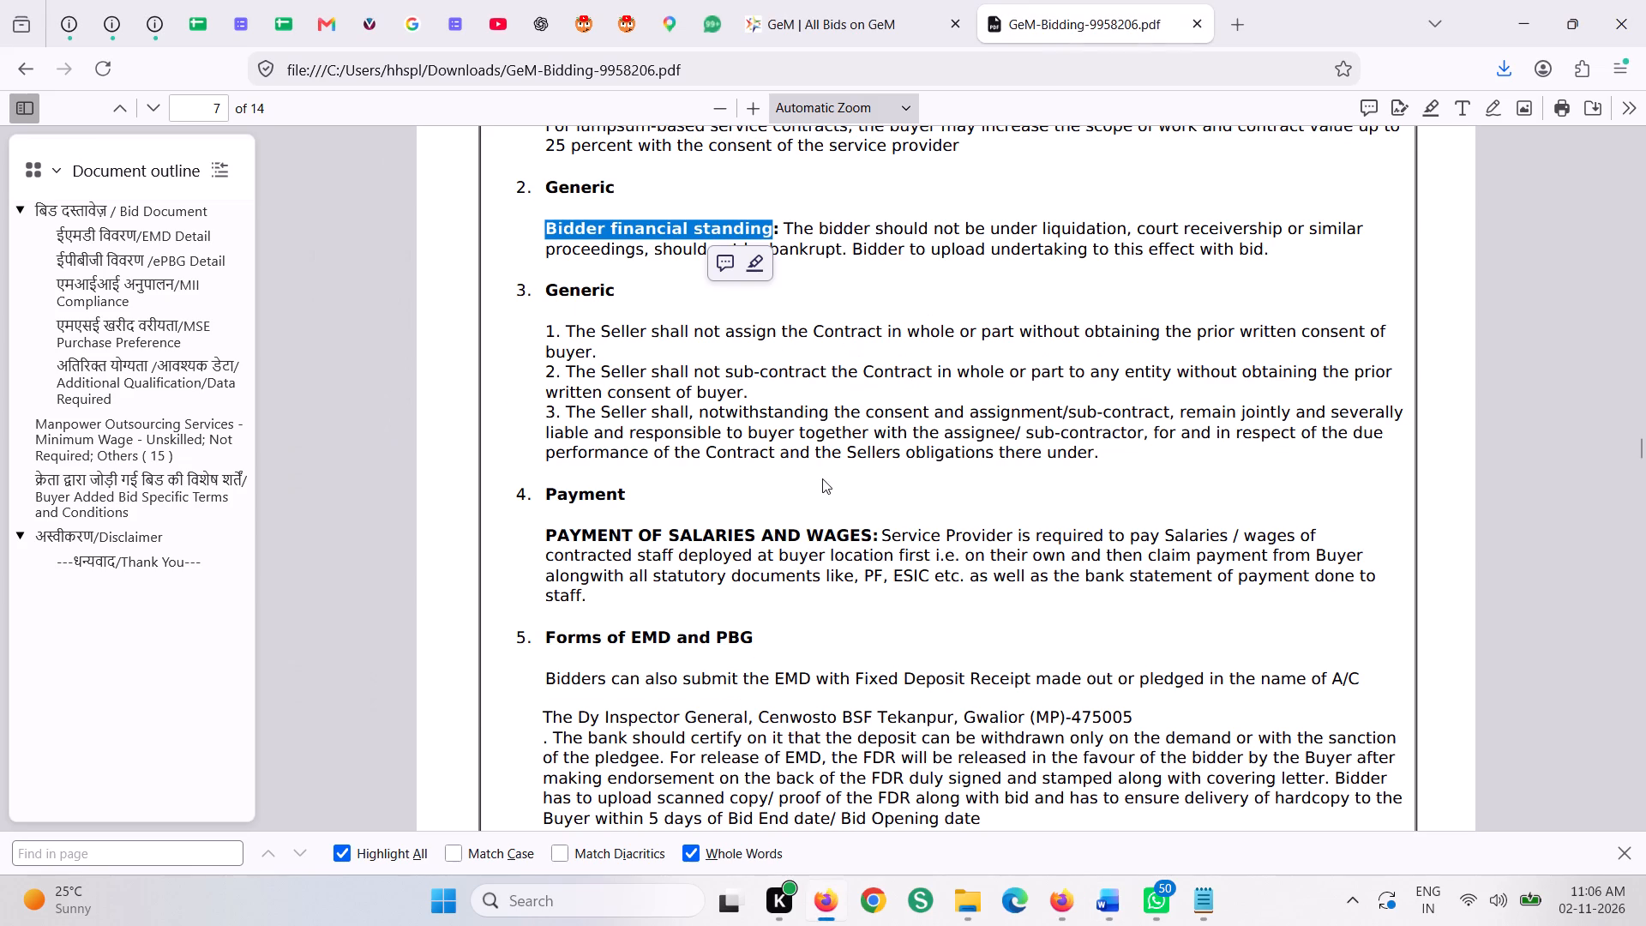
pyautogui.scroll(-2, 817, 487)
pyautogui.scroll(-1, 746, 391)
pyautogui.scroll(1, 858, 397)
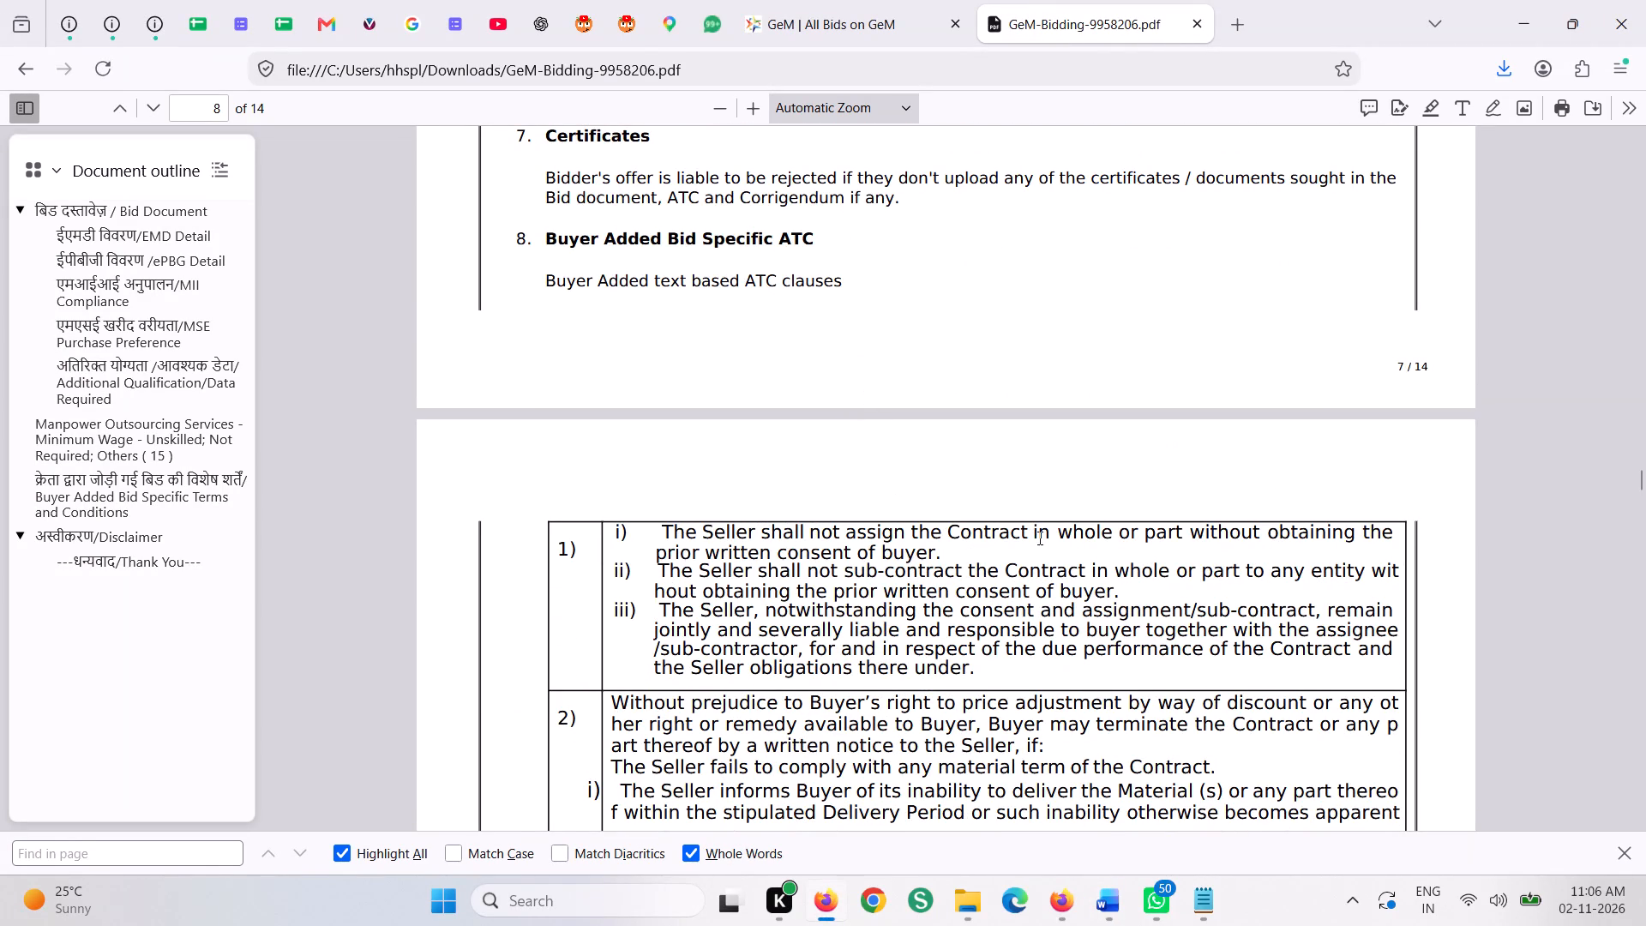
pyautogui.scroll(-1, 734, 631)
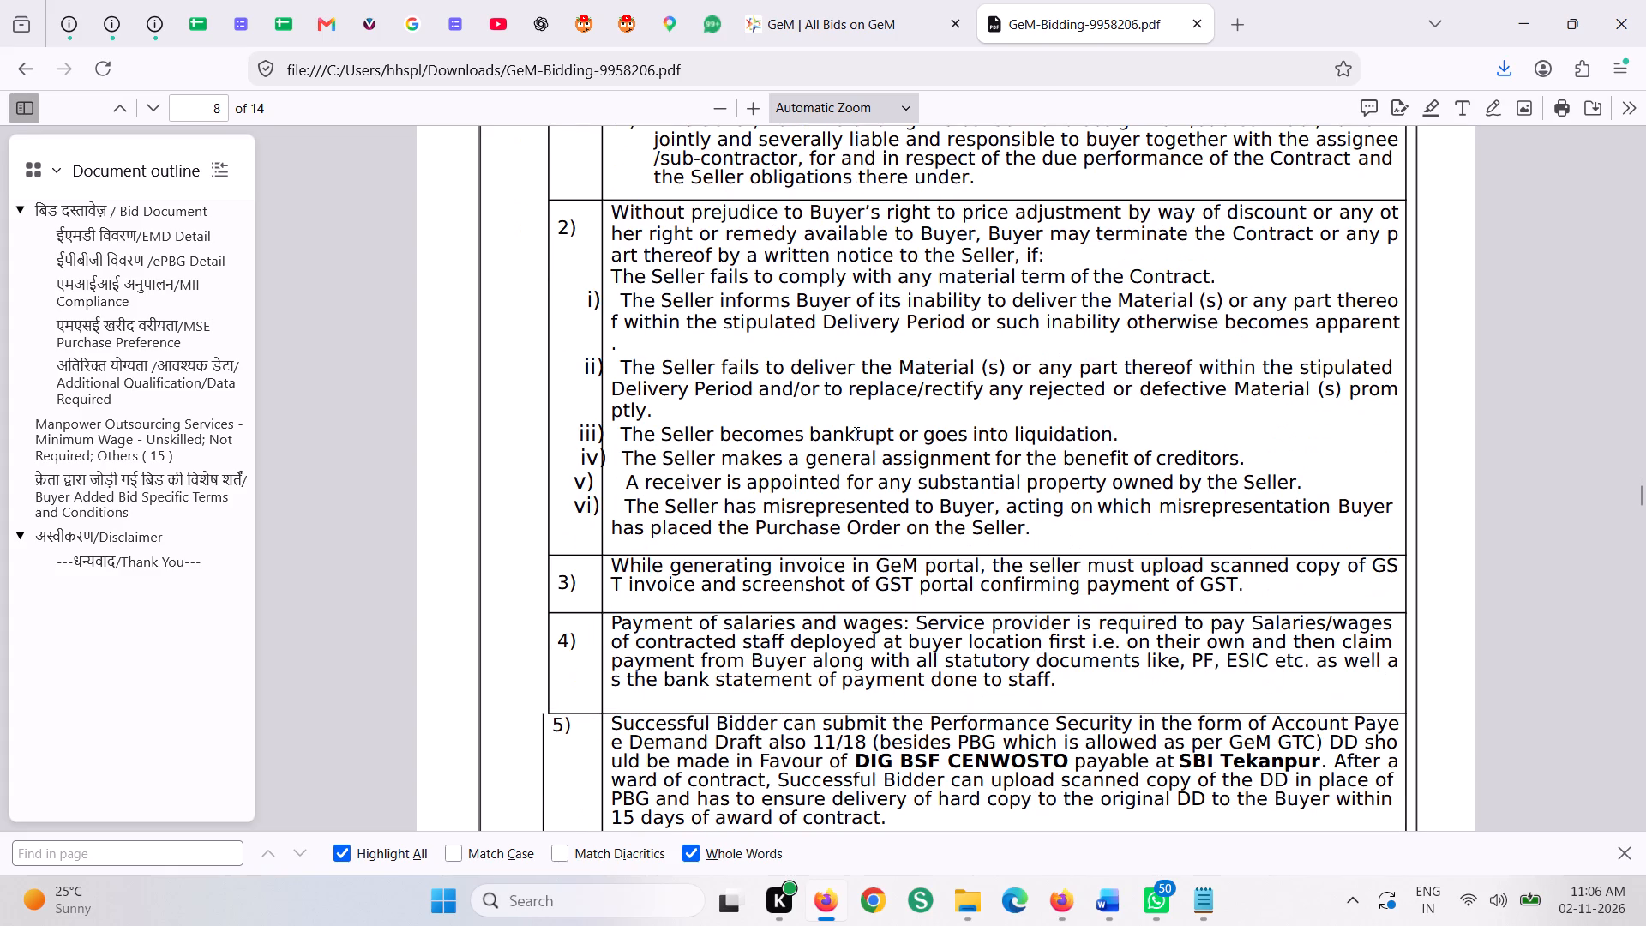
pyautogui.click(1150, 580)
pyautogui.click(1299, 568)
pyautogui.moveTo(1299, 566); pyautogui.dragTo(1207, 592)
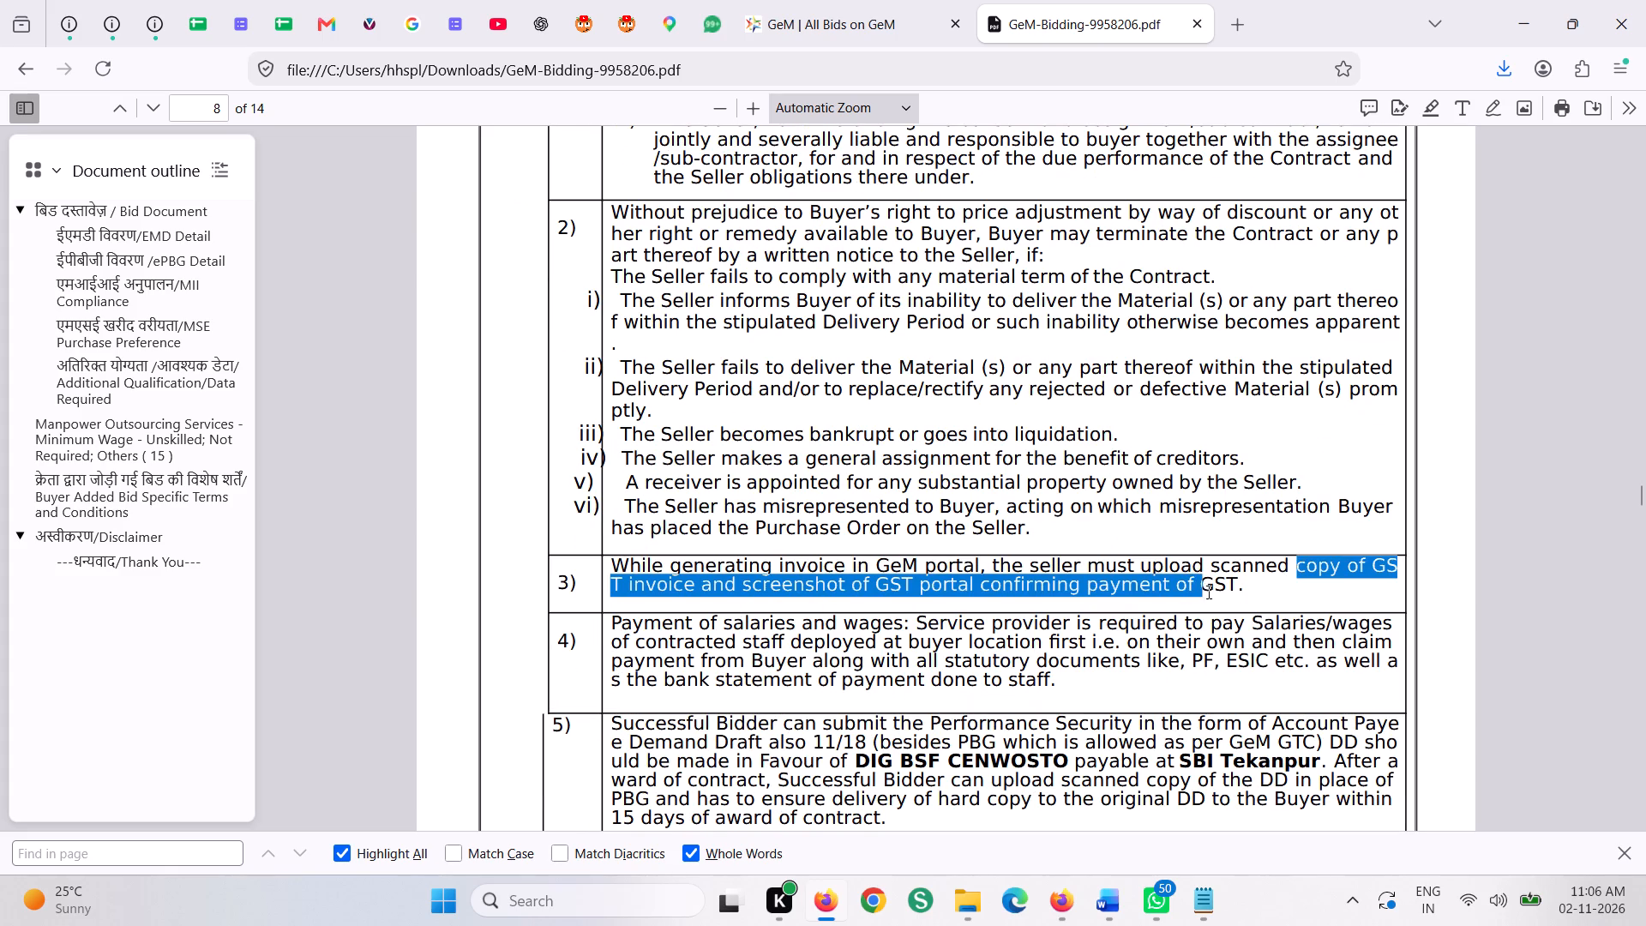
pyautogui.moveTo(1207, 592); pyautogui.dragTo(1234, 590)
pyautogui.hotkey('ctrl', 'c')
pyautogui.hotkey('ctrl', 'c')
pyautogui.hotkey('alt', 'Tab')
pyautogui.scroll(-1, 782, 594)
pyautogui.hotkey('ctrl', 'v')
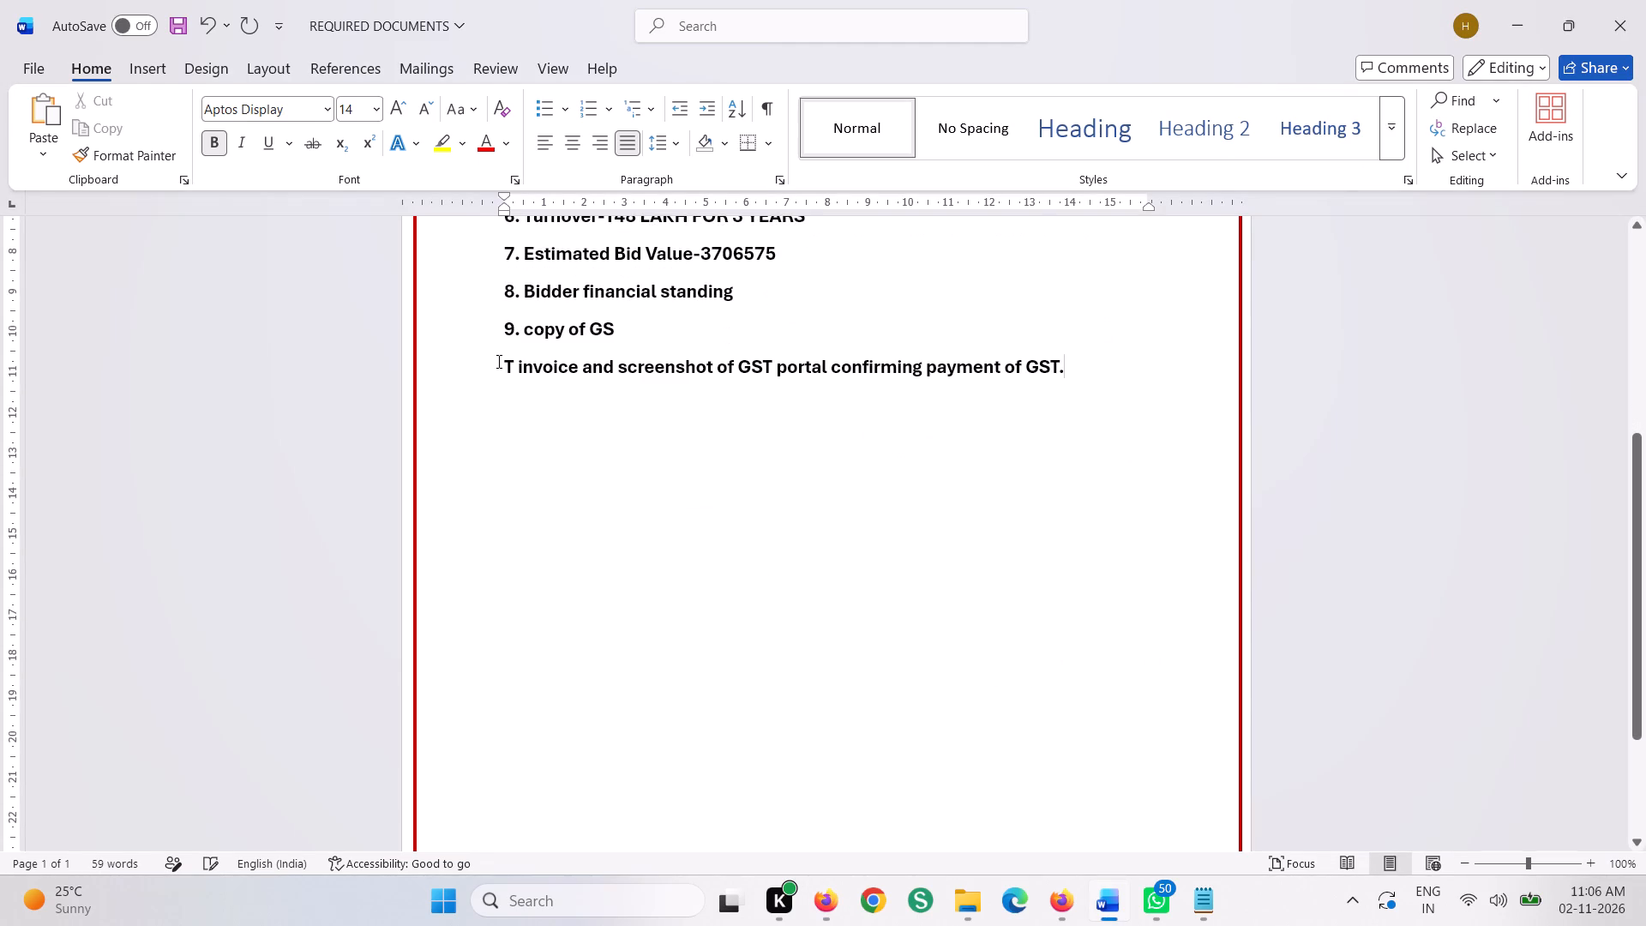
pyautogui.click(497, 361)
pyautogui.press('BackSpace')
# Add item 10, "bank statement", to the Word list, copied from the bid's salaries and wages clause 4.
pyautogui.hotkey('alt', 'Tab')
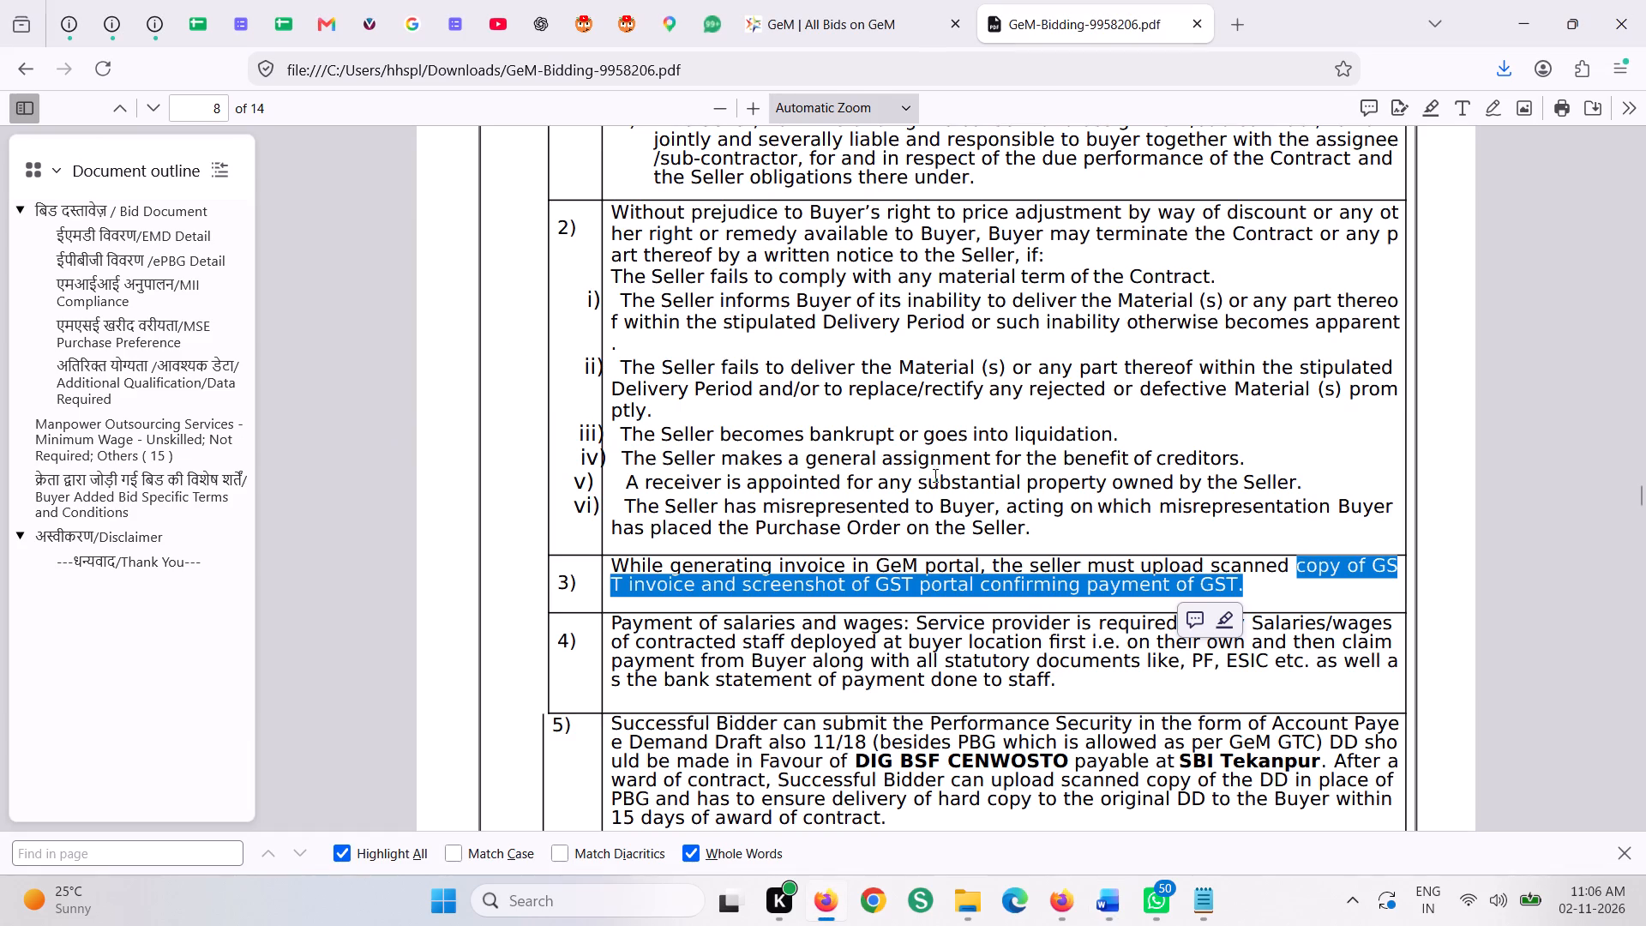
pyautogui.scroll(-1, 952, 486)
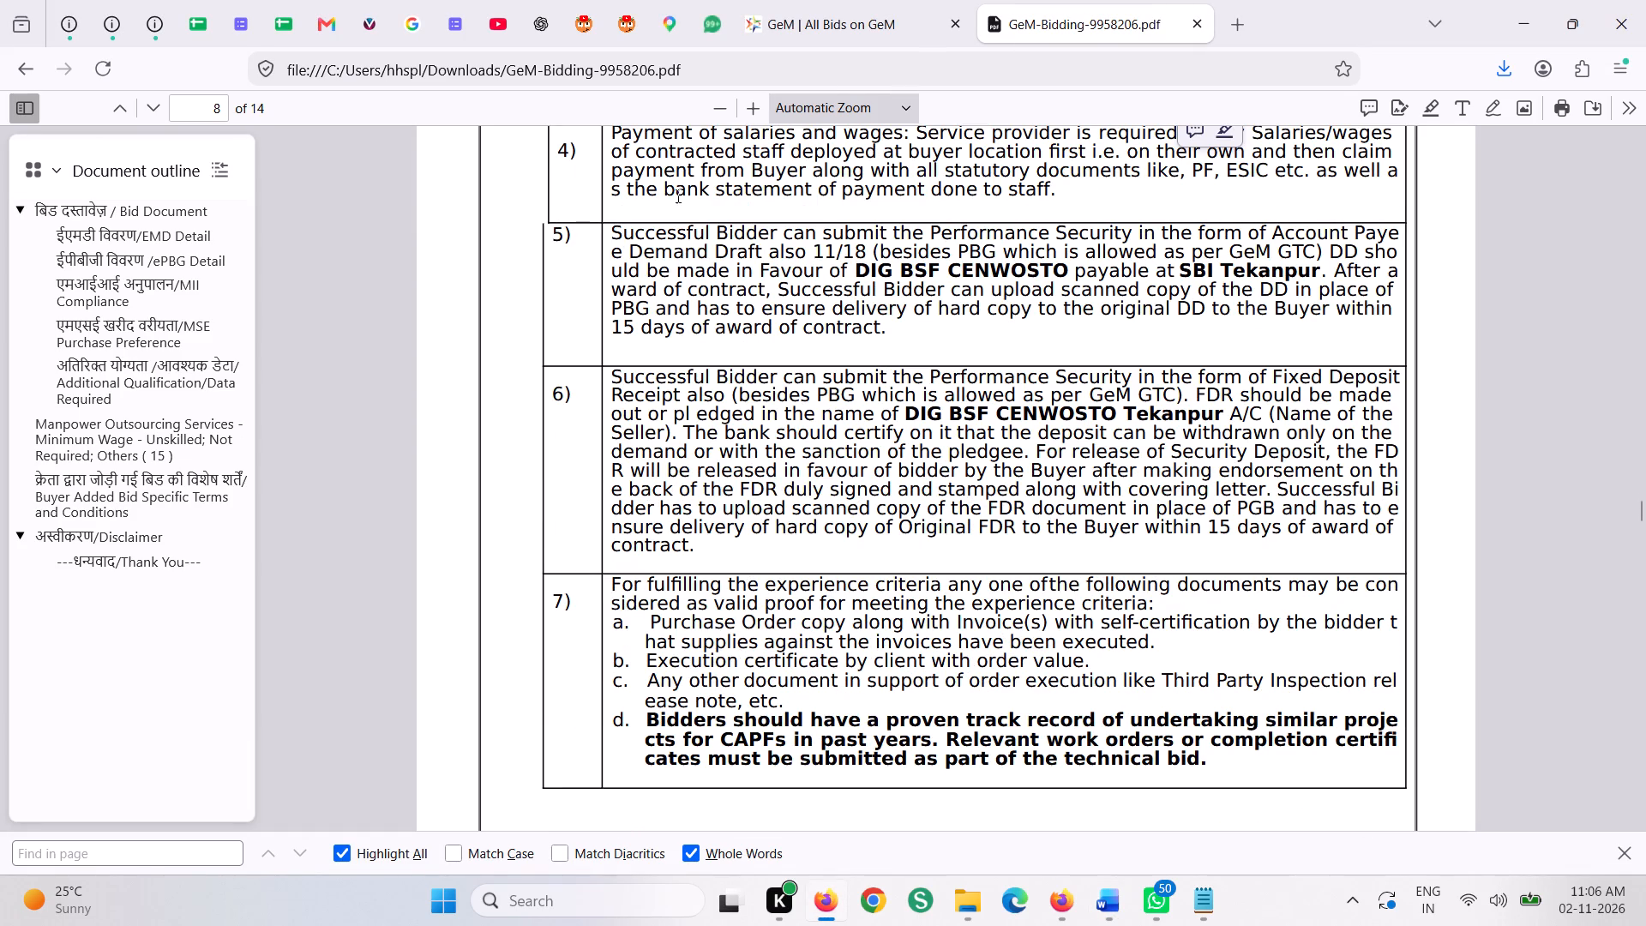
pyautogui.click(676, 192)
pyautogui.moveTo(676, 192); pyautogui.dragTo(761, 189)
pyautogui.hotkey('ctrl', 'c')
pyautogui.hotkey('ctrl', 'c')
pyautogui.hotkey('alt', 'Tab')
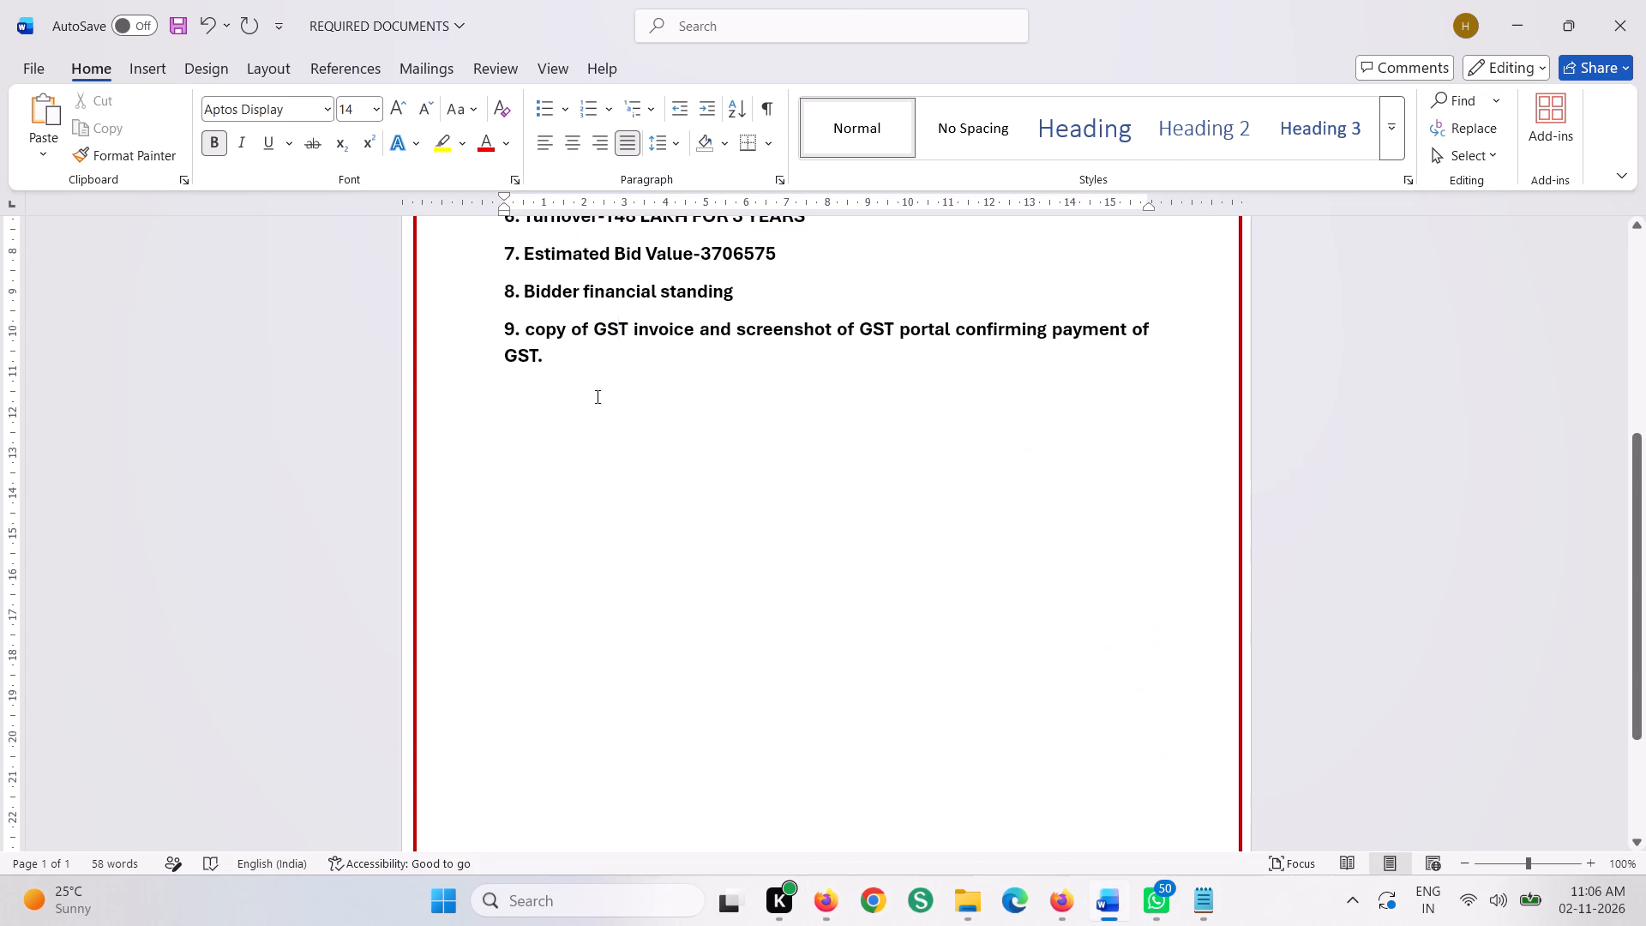
pyautogui.click(610, 371)
pyautogui.press('Return')
pyautogui.write('10.')
pyautogui.hotkey('ctrl', 'v')
# Add item 11 from clause 7(d), "Bidders should have a proven track record" through "technical bid", and join its broken lines into one paragraph.
pyautogui.press('Return')
pyautogui.write('11.')
pyautogui.hotkey('alt', 'Tab')
pyautogui.click(892, 432)
pyautogui.scroll(-1, 867, 493)
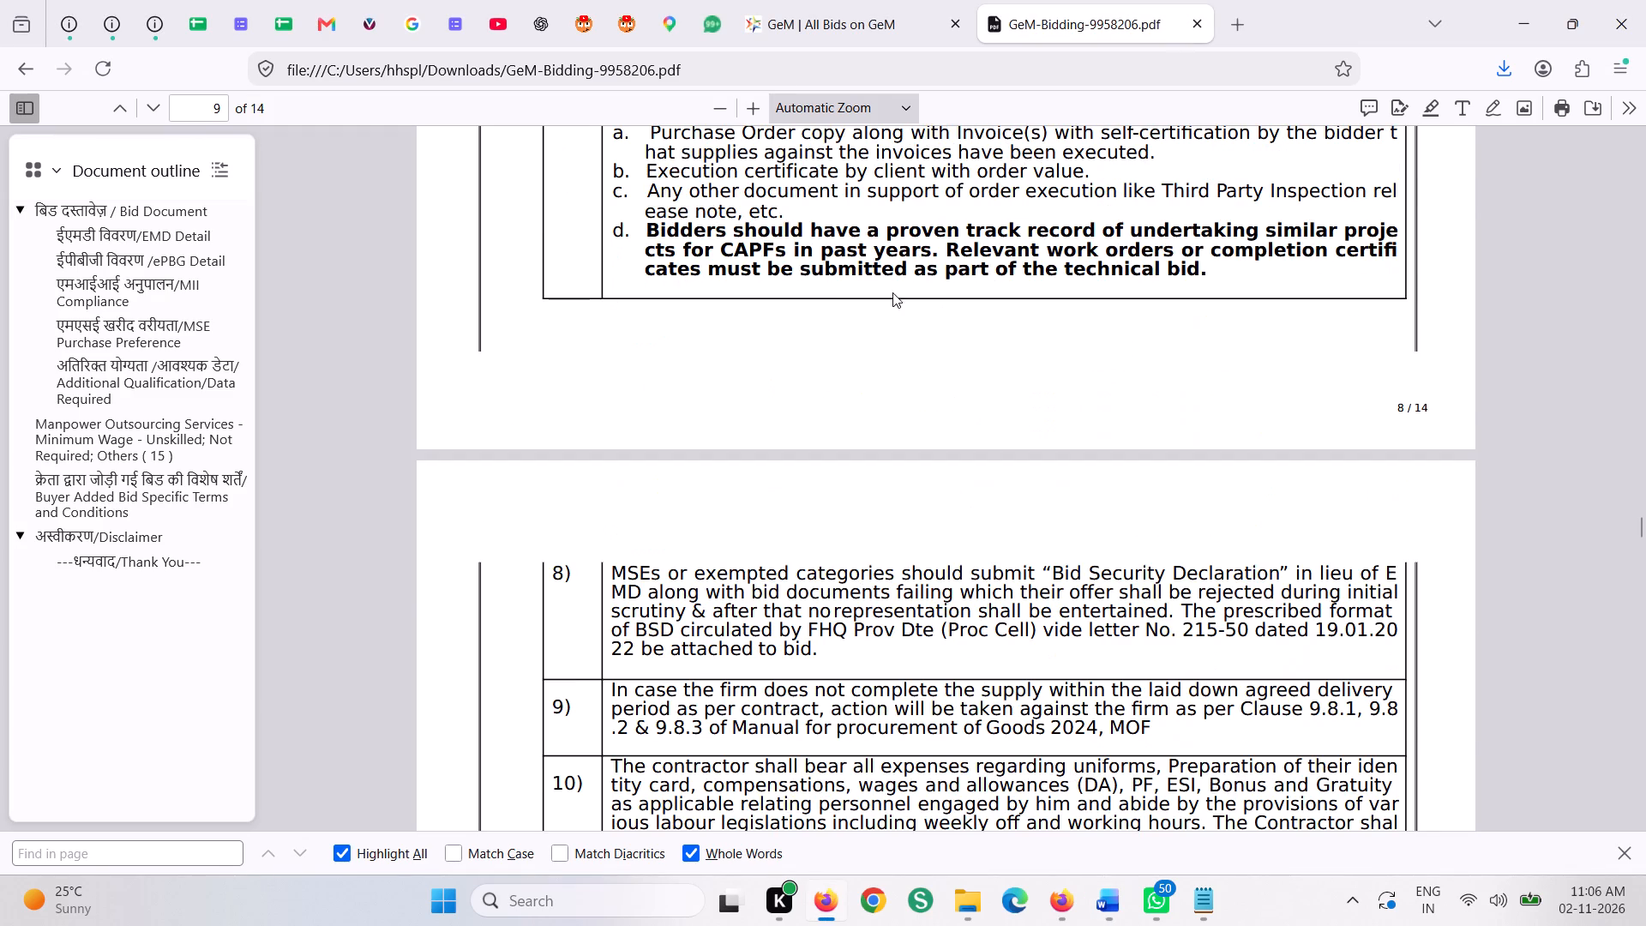
pyautogui.click(1009, 258)
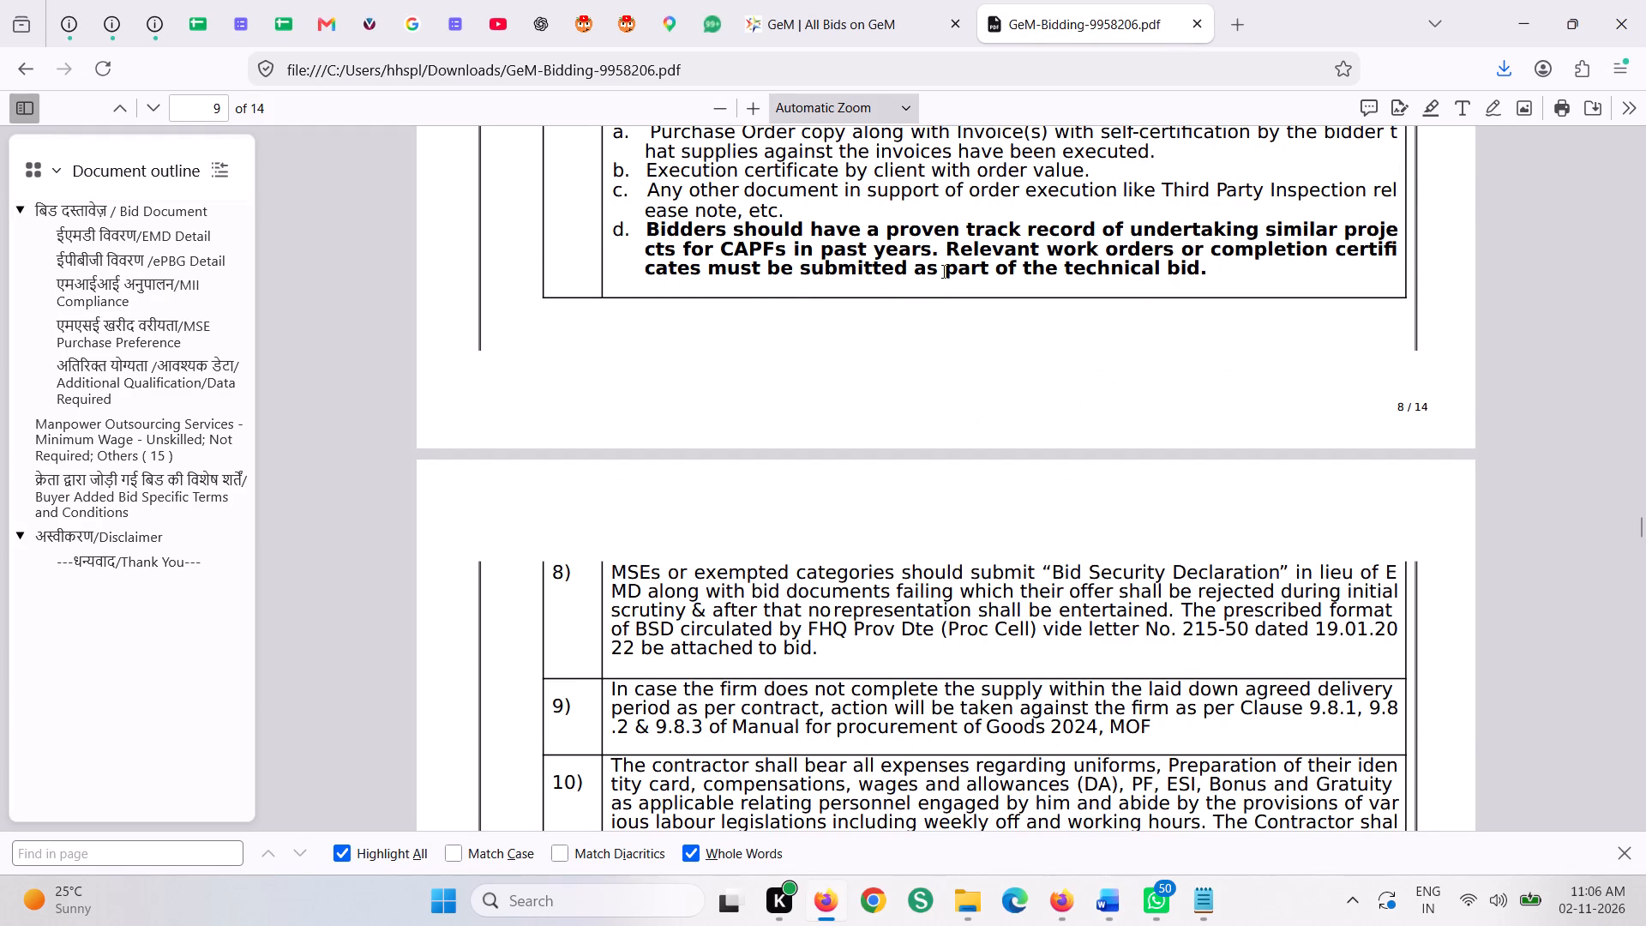
pyautogui.click(1001, 227)
pyautogui.click(670, 229)
pyautogui.moveTo(670, 229); pyautogui.dragTo(953, 253)
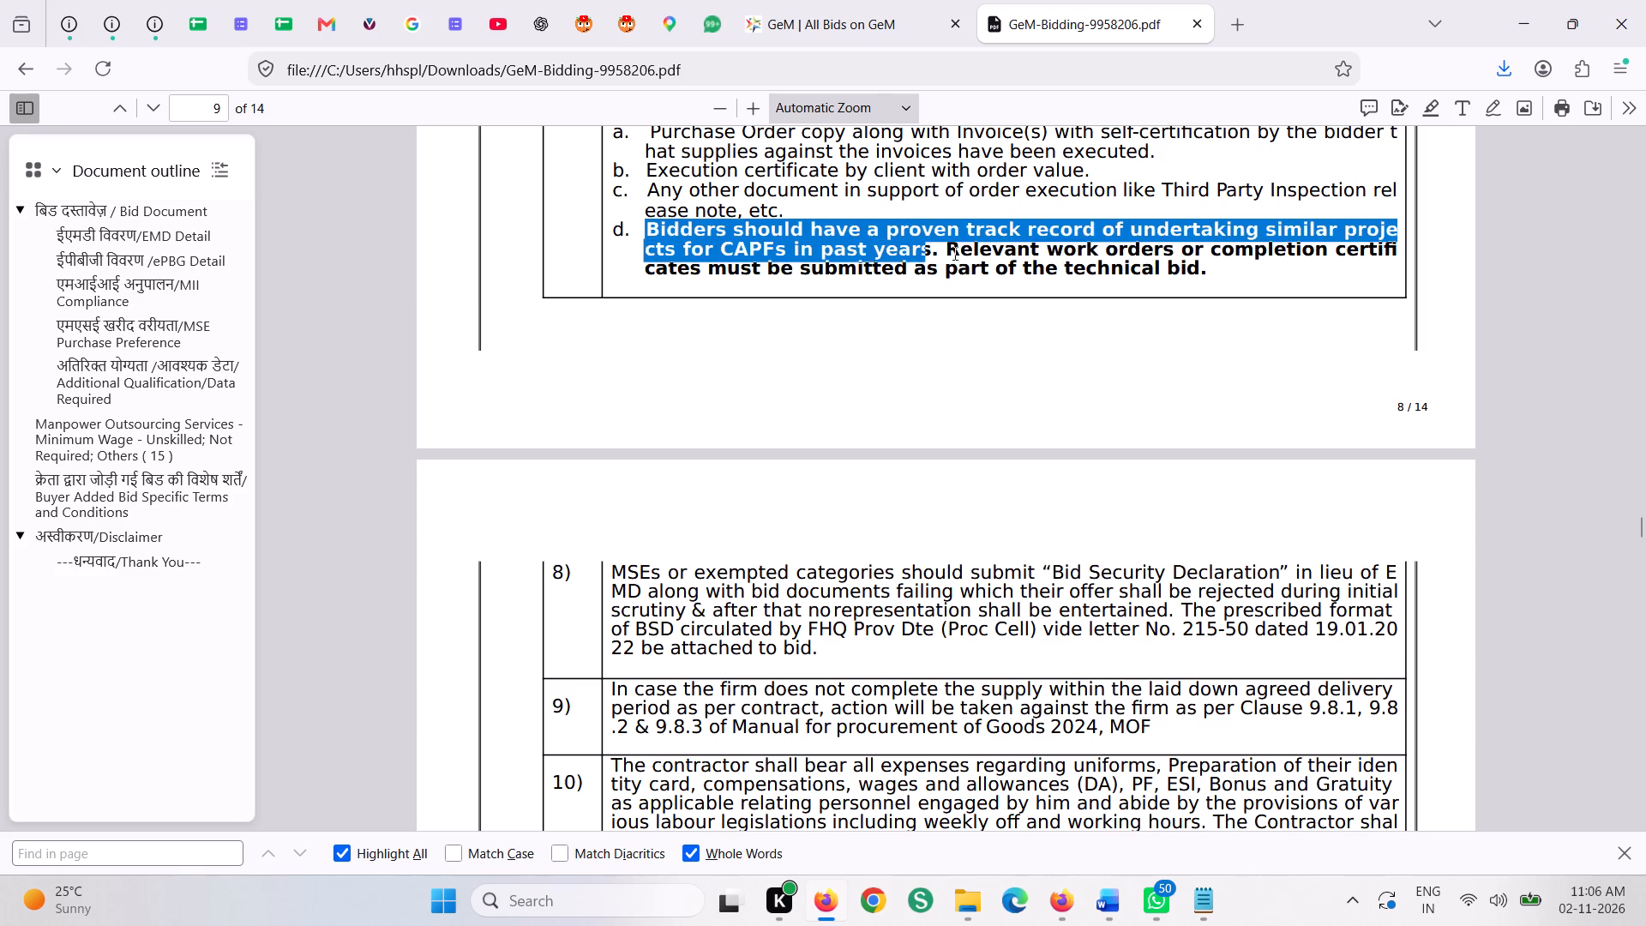
pyautogui.moveTo(953, 253); pyautogui.dragTo(1180, 261)
pyautogui.hotkey('ctrl', 'c')
pyautogui.hotkey('ctrl', 'c')
pyautogui.hotkey('ctrl', 'c')
pyautogui.hotkey('ctrl', 'c')
pyautogui.hotkey('ctrl', 'c')
pyautogui.hotkey('alt', 'Tab')
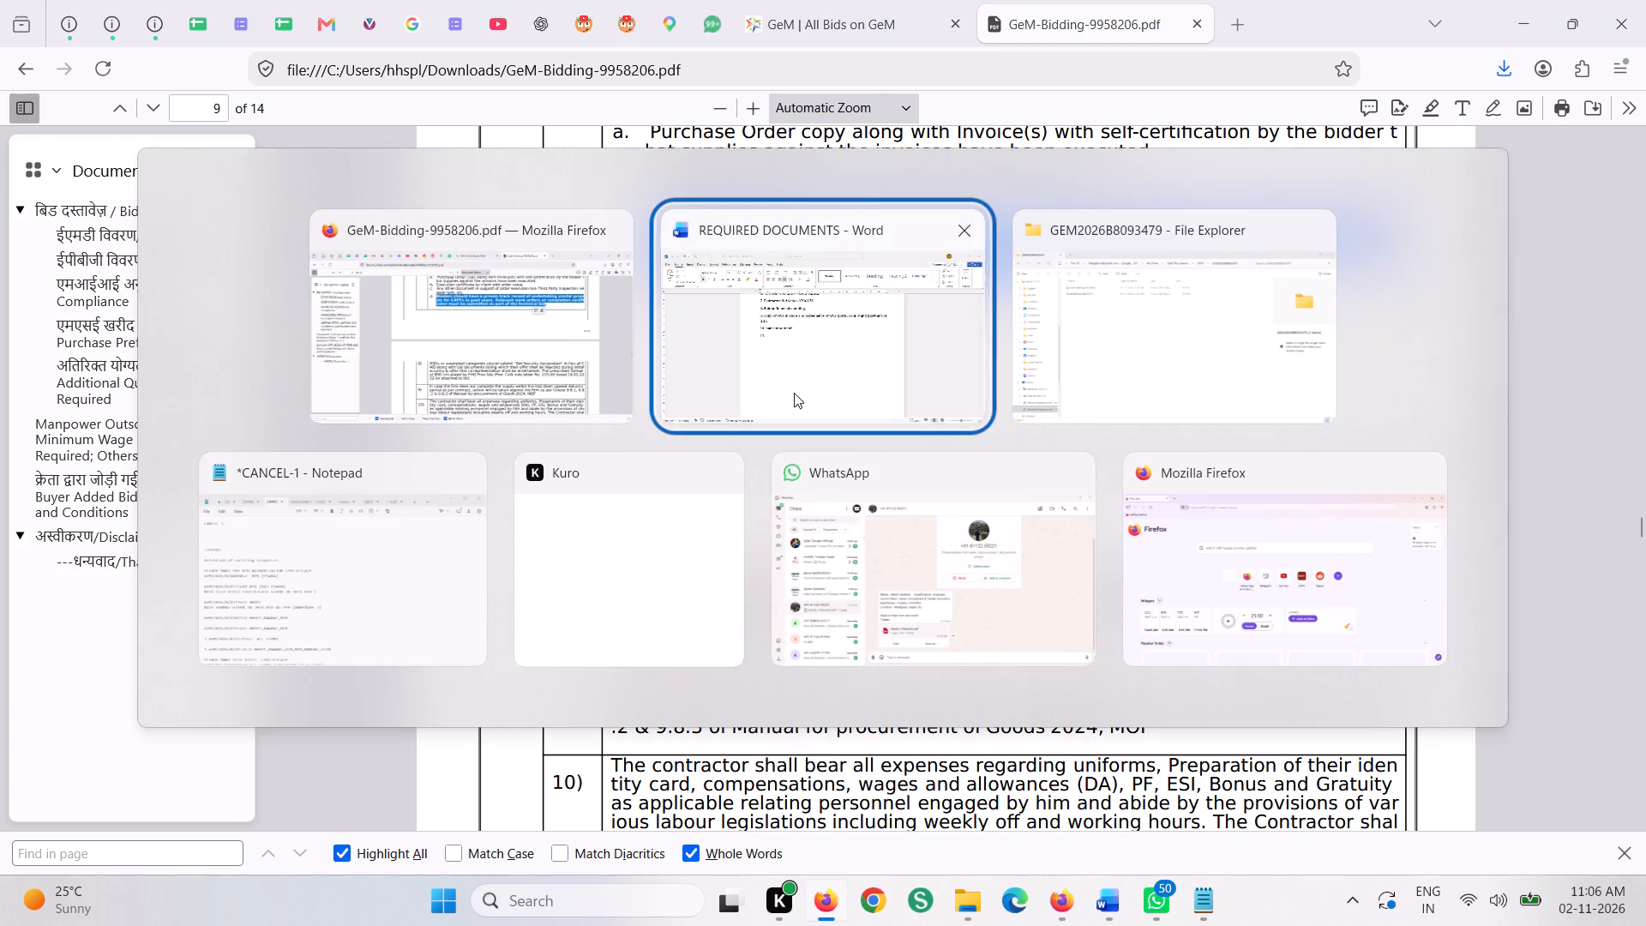
pyautogui.click(794, 393)
pyautogui.hotkey('ctrl', 'v')
pyautogui.click(501, 466)
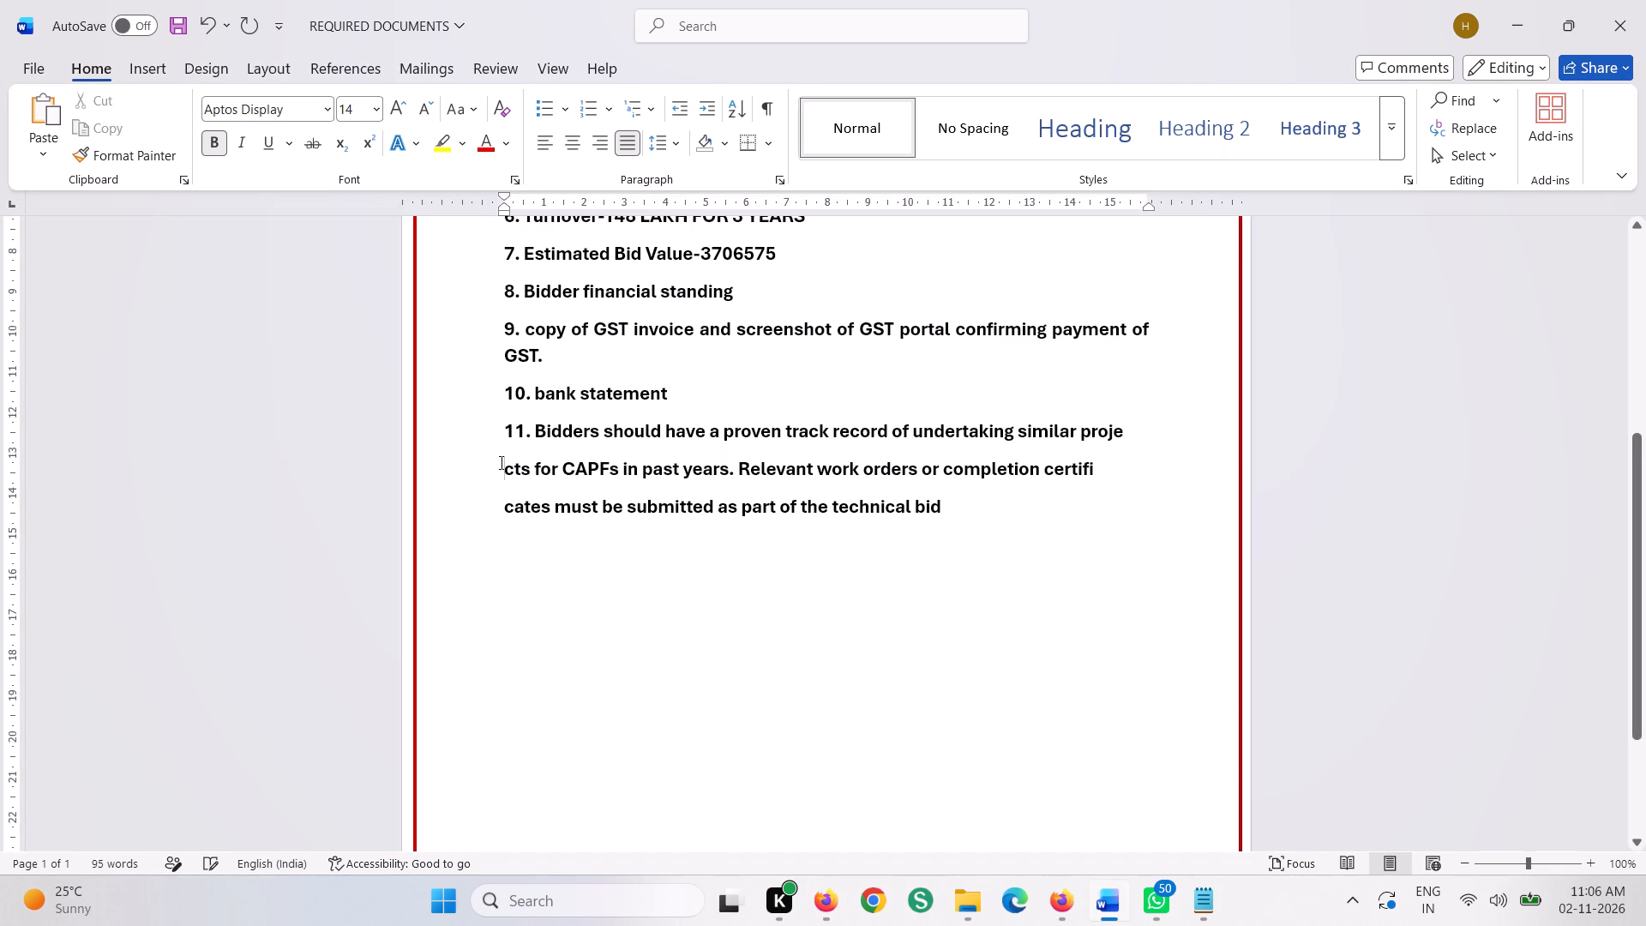
pyautogui.press('BackSpace')
pyautogui.click(500, 489)
pyautogui.press('BackSpace')
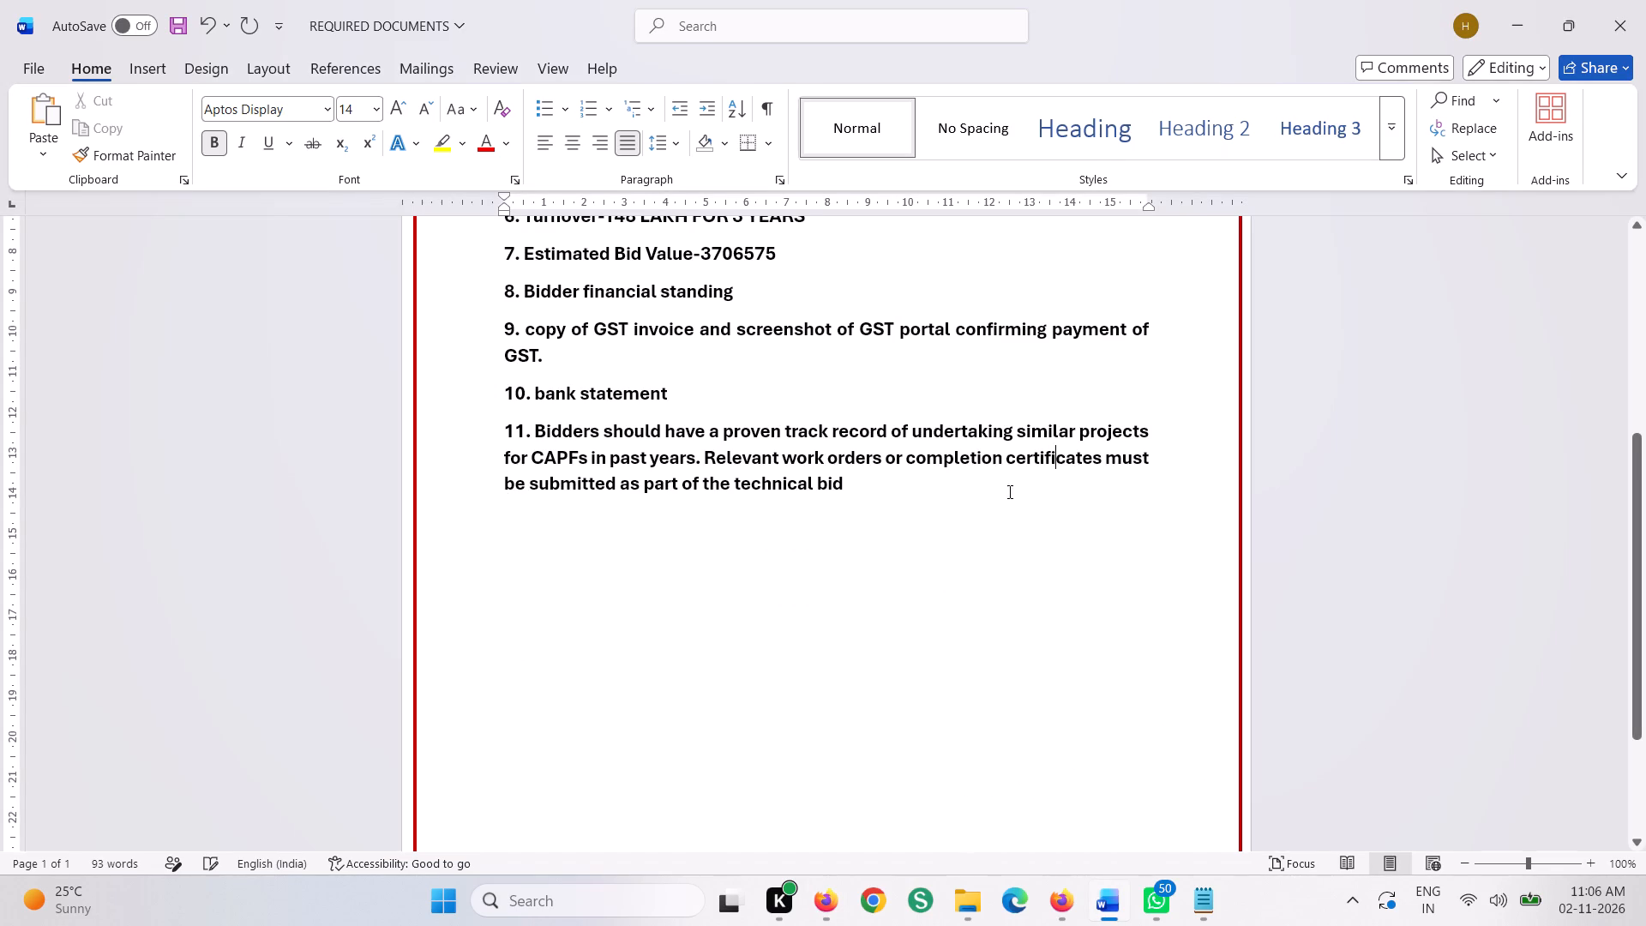
# Add item 12, "MSEs or exempted categories should submit “Bid Security Declaration” in lieu of EMD", copied from clause 8 and joined into one paragraph.
pyautogui.click(911, 489)
pyautogui.press('Return')
pyautogui.write('12.')
pyautogui.hotkey('alt', 'Tab')
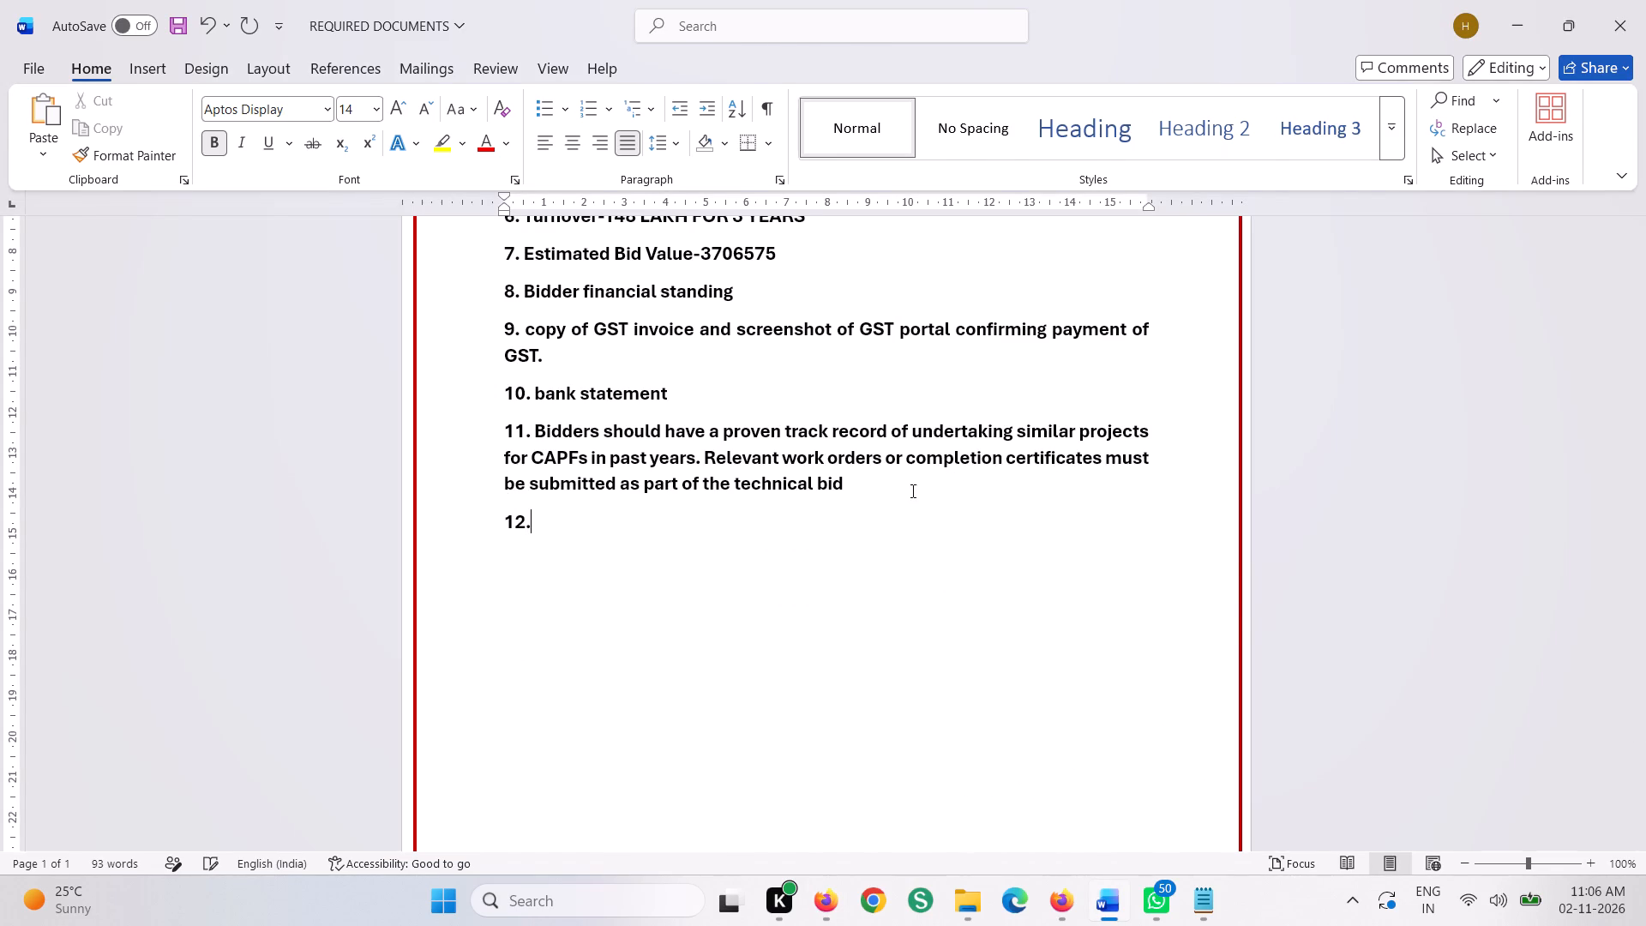
pyautogui.click(946, 575)
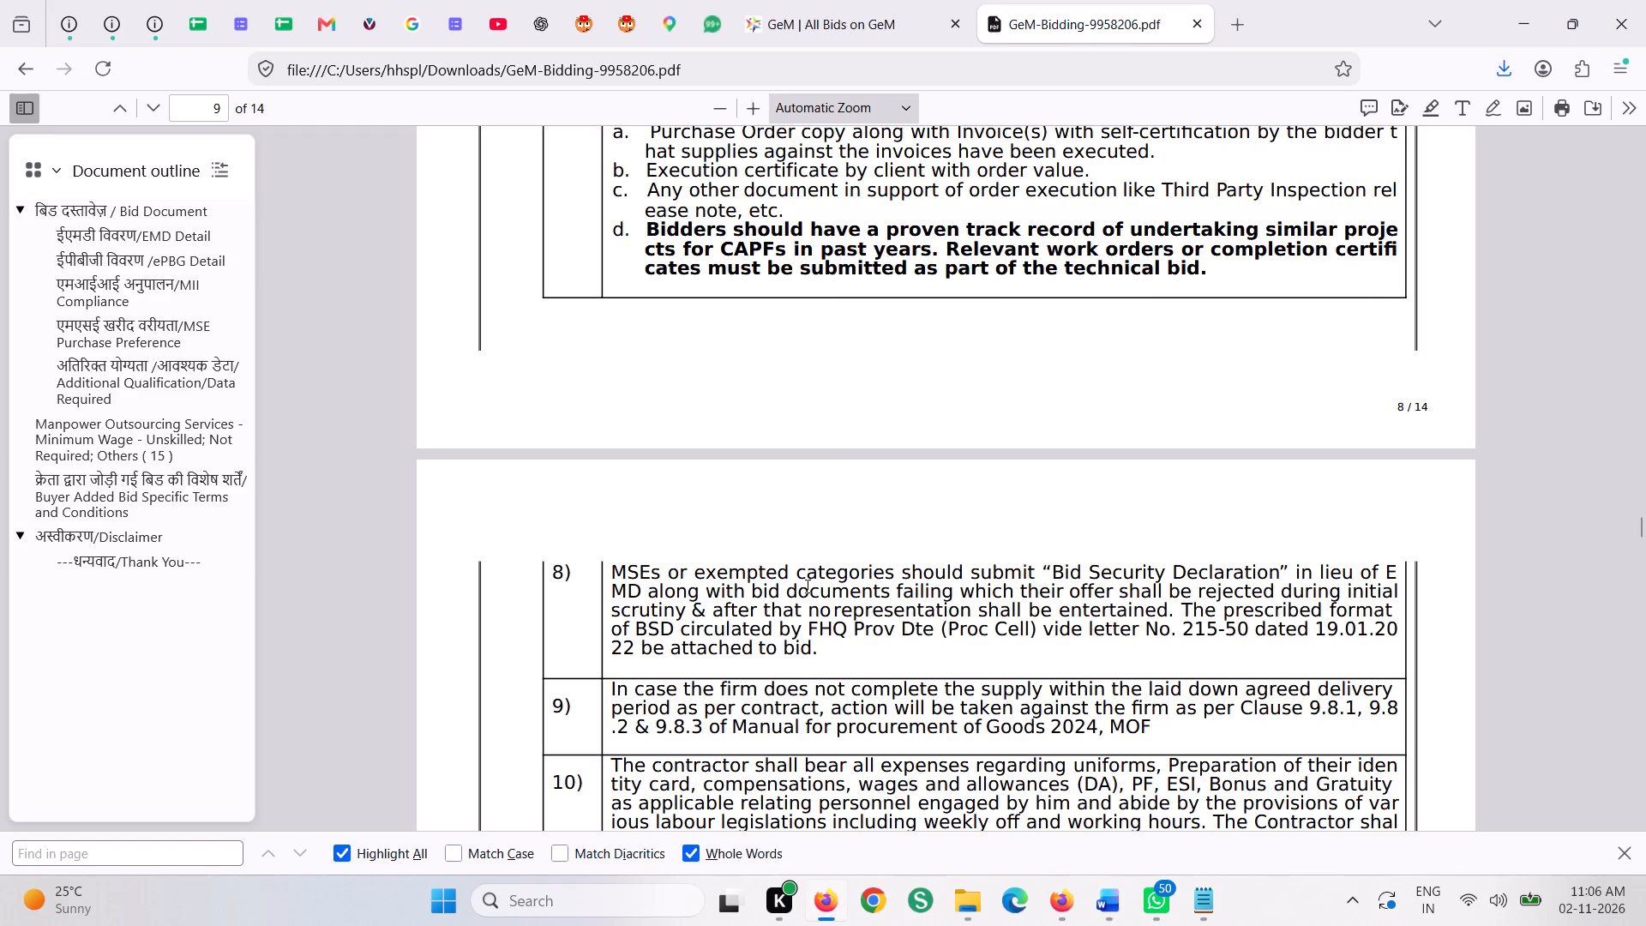
pyautogui.click(626, 571)
pyautogui.moveTo(626, 571); pyautogui.dragTo(1175, 575)
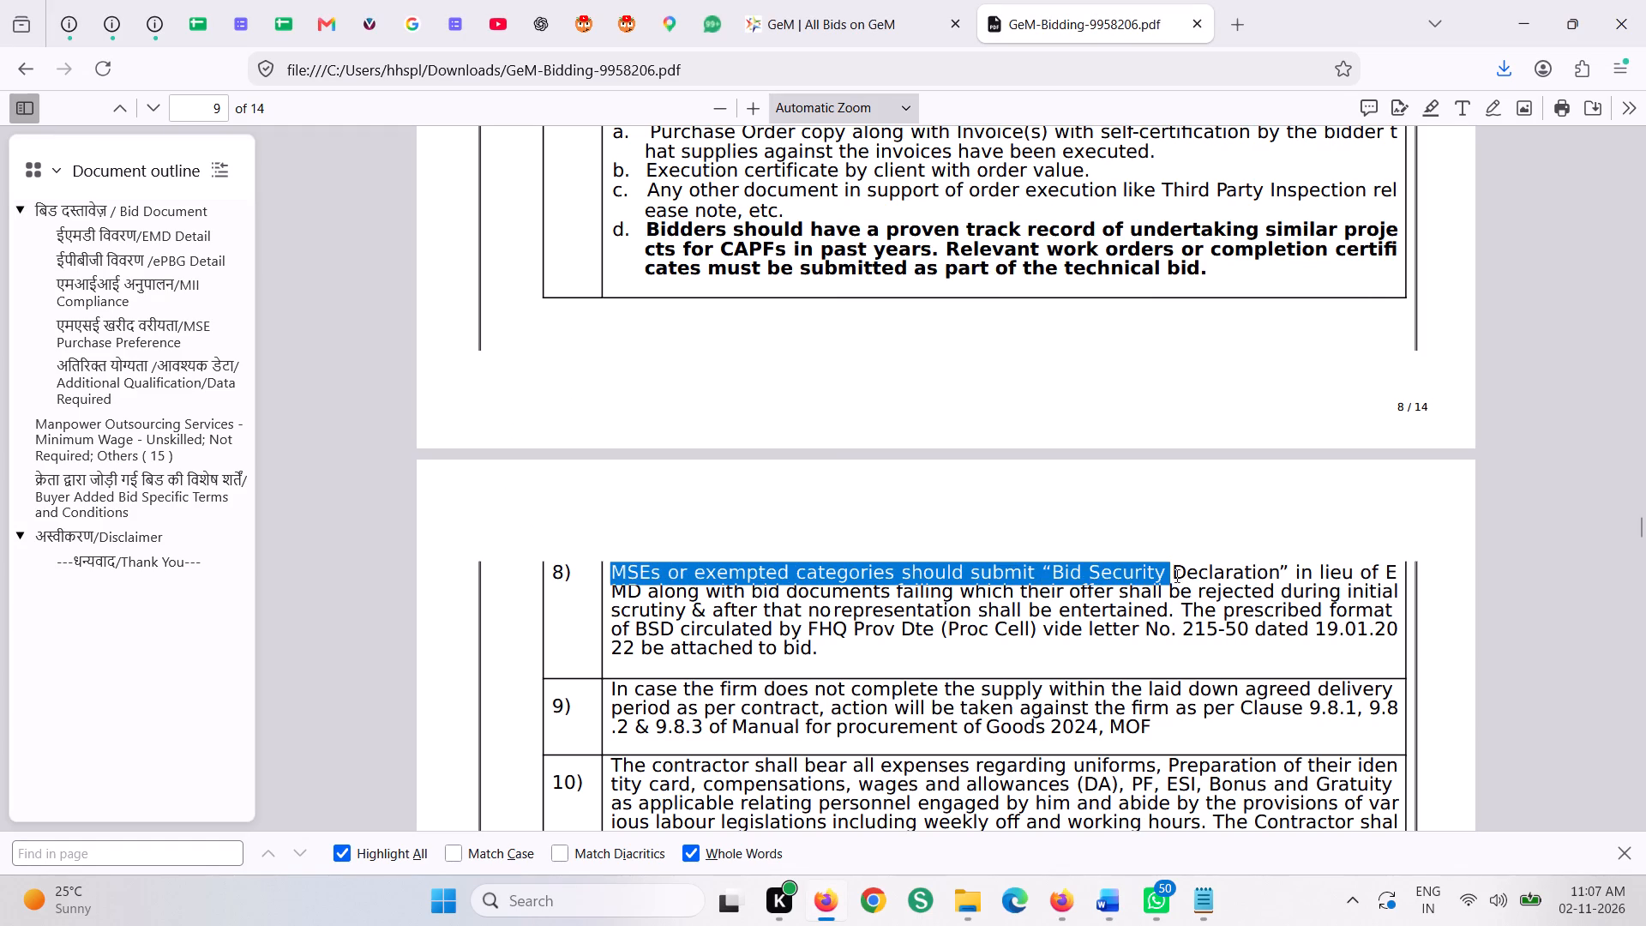
pyautogui.moveTo(1175, 575); pyautogui.dragTo(656, 592)
pyautogui.hotkey('ctrl', 'c')
pyautogui.hotkey('ctrl', 'c')
pyautogui.hotkey('ctrl', 'c')
pyautogui.hotkey('ctrl', 'c')
pyautogui.hotkey('ctrl', 'c')
pyautogui.hotkey('ctrl', 'c')
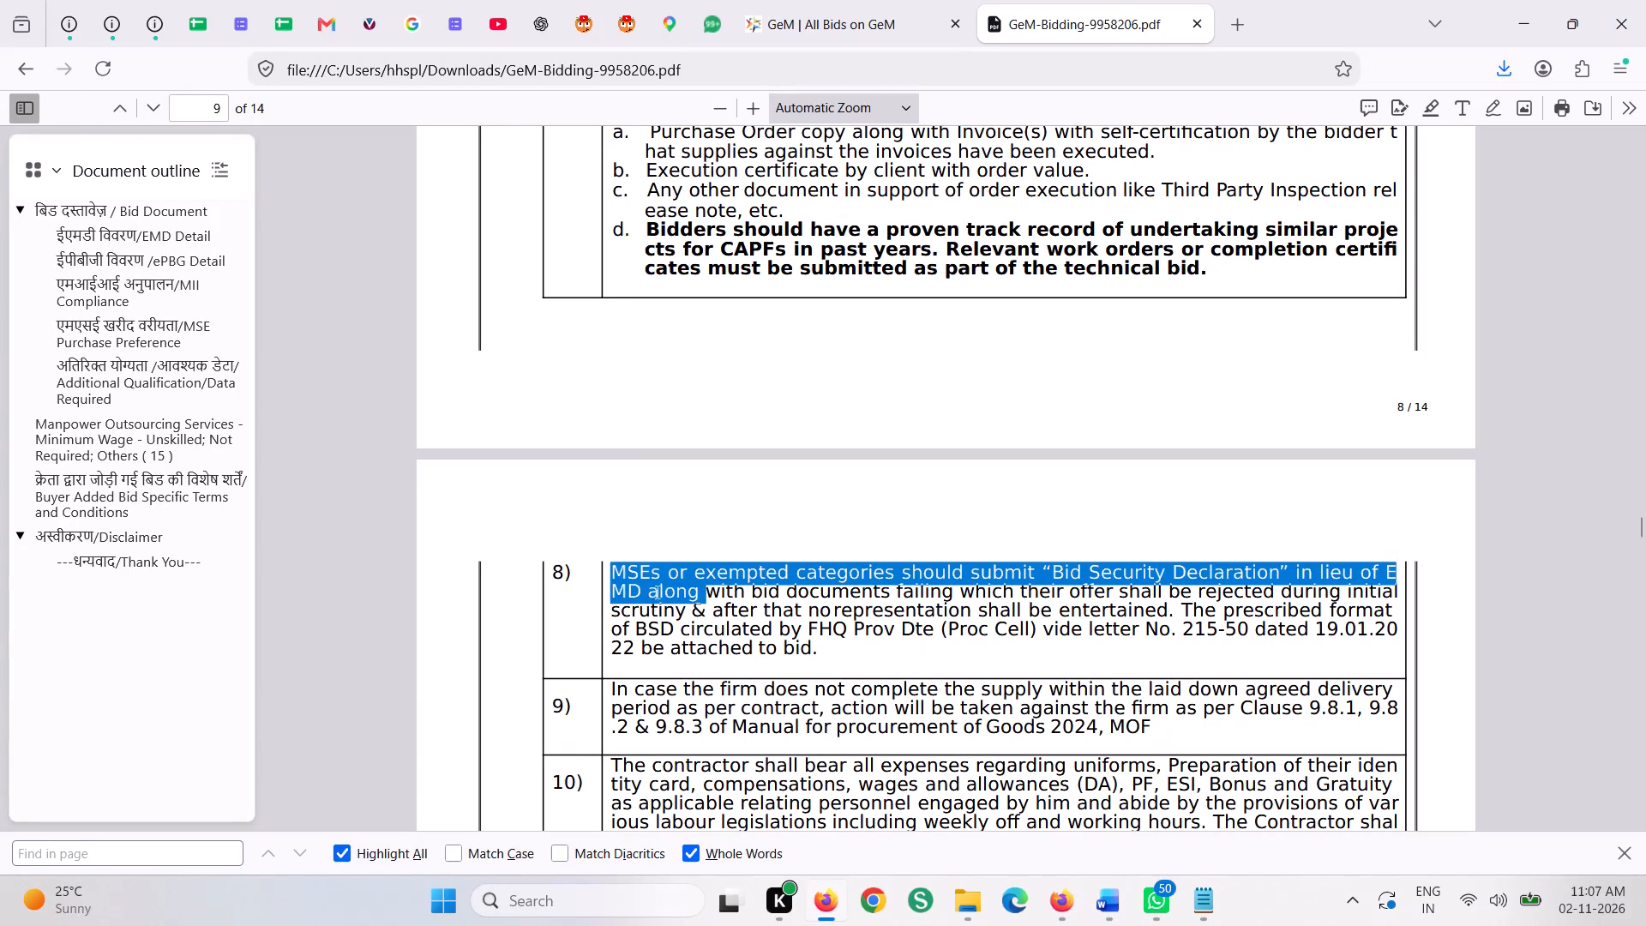
pyautogui.moveTo(656, 592); pyautogui.dragTo(641, 588)
pyautogui.hotkey('ctrl', 'c')
pyautogui.hotkey('ctrl', 'c')
pyautogui.hotkey('ctrl', 'c')
pyautogui.hotkey('ctrl', 'c')
pyautogui.hotkey('alt', 'Tab')
pyautogui.hotkey('ctrl', 'v')
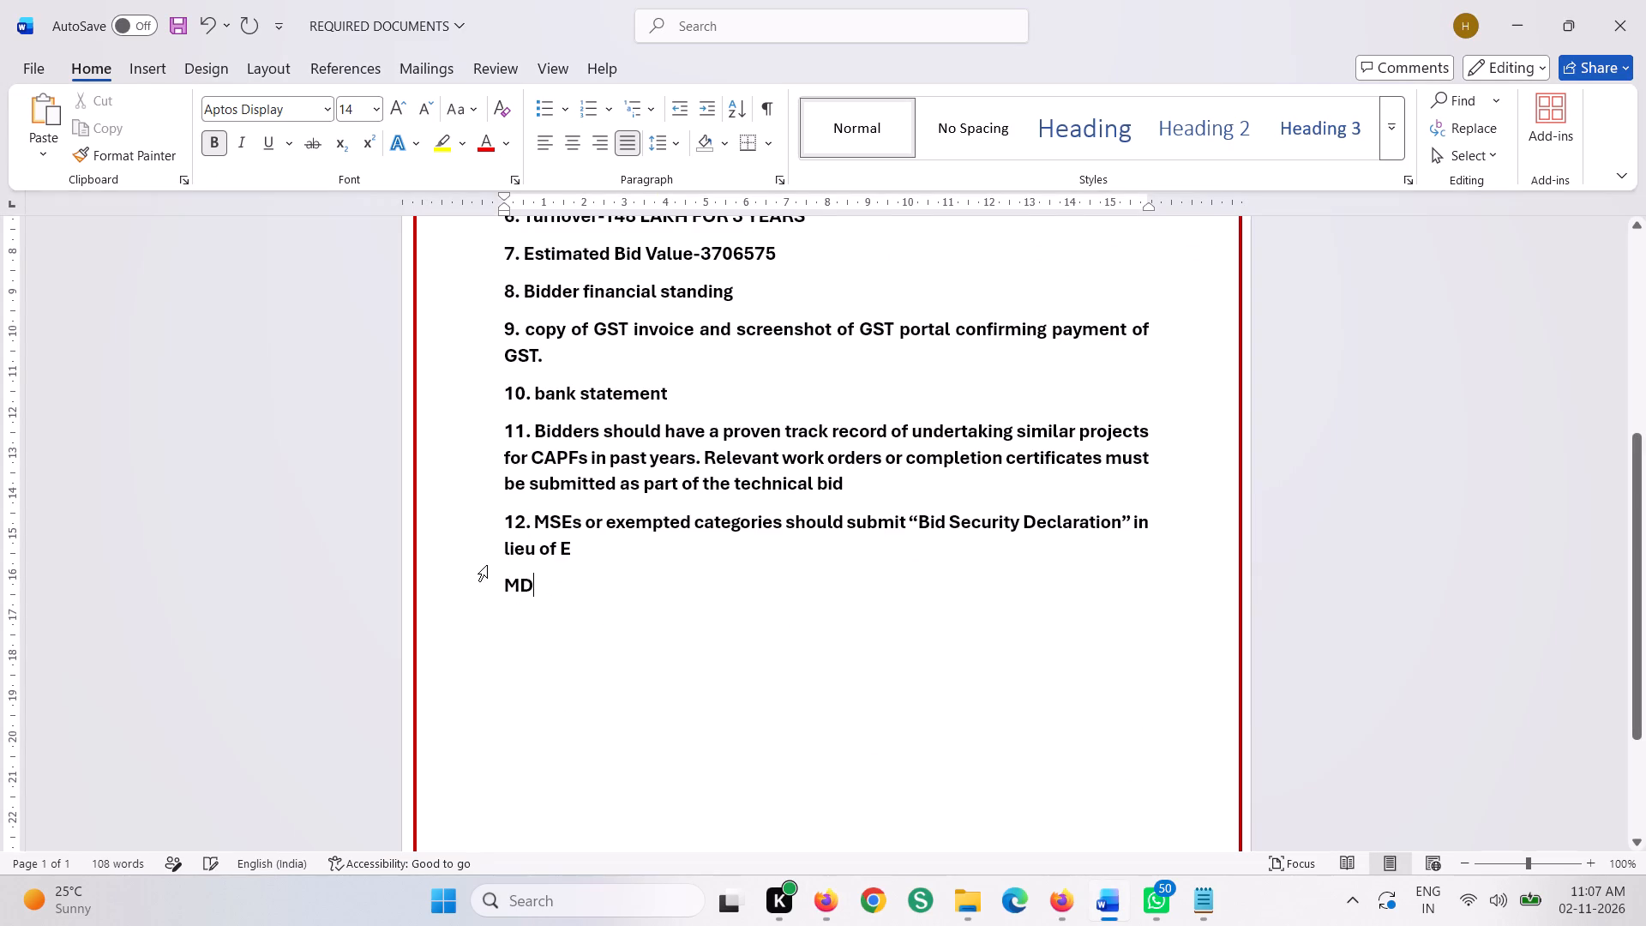
pyautogui.click(498, 580)
pyautogui.press('BackSpace')
# Highlight item 12's text in yellow.
pyautogui.moveTo(534, 523); pyautogui.dragTo(644, 571)
pyautogui.click(735, 538)
pyautogui.click(626, 574)
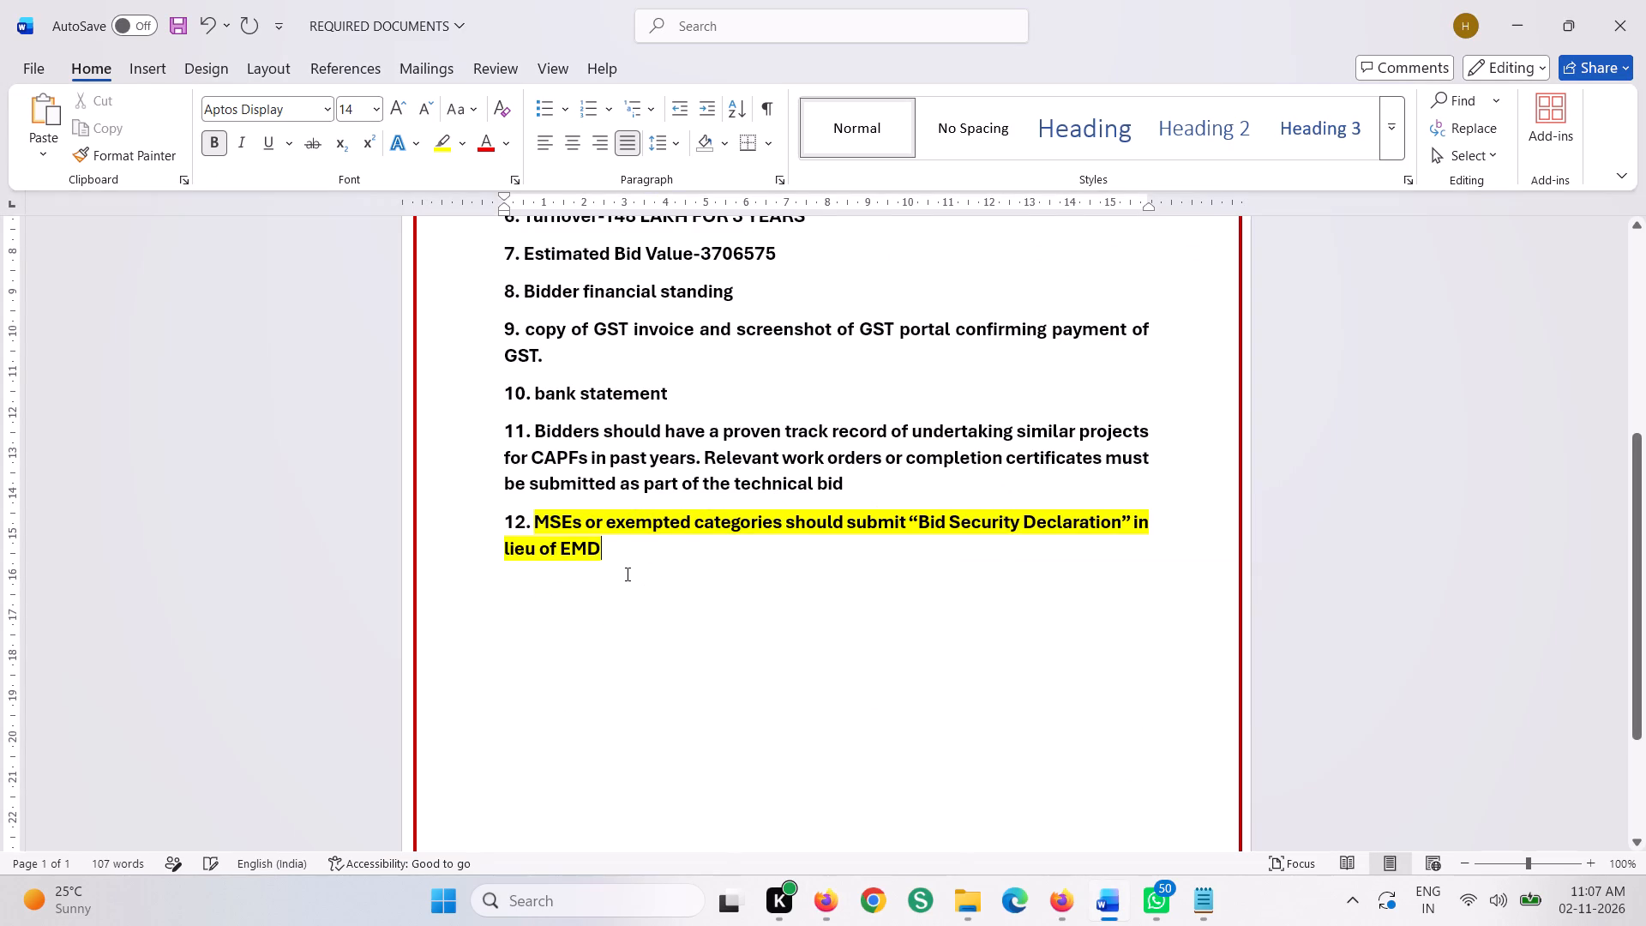
# Start item 13 in the Word list of required documents.
pyautogui.write('13.')
# Read through buyer-added clauses 9 to 25 of the bid PDF in Firefox for further documents the bidder must submit.
pyautogui.hotkey('alt', 'Tab')
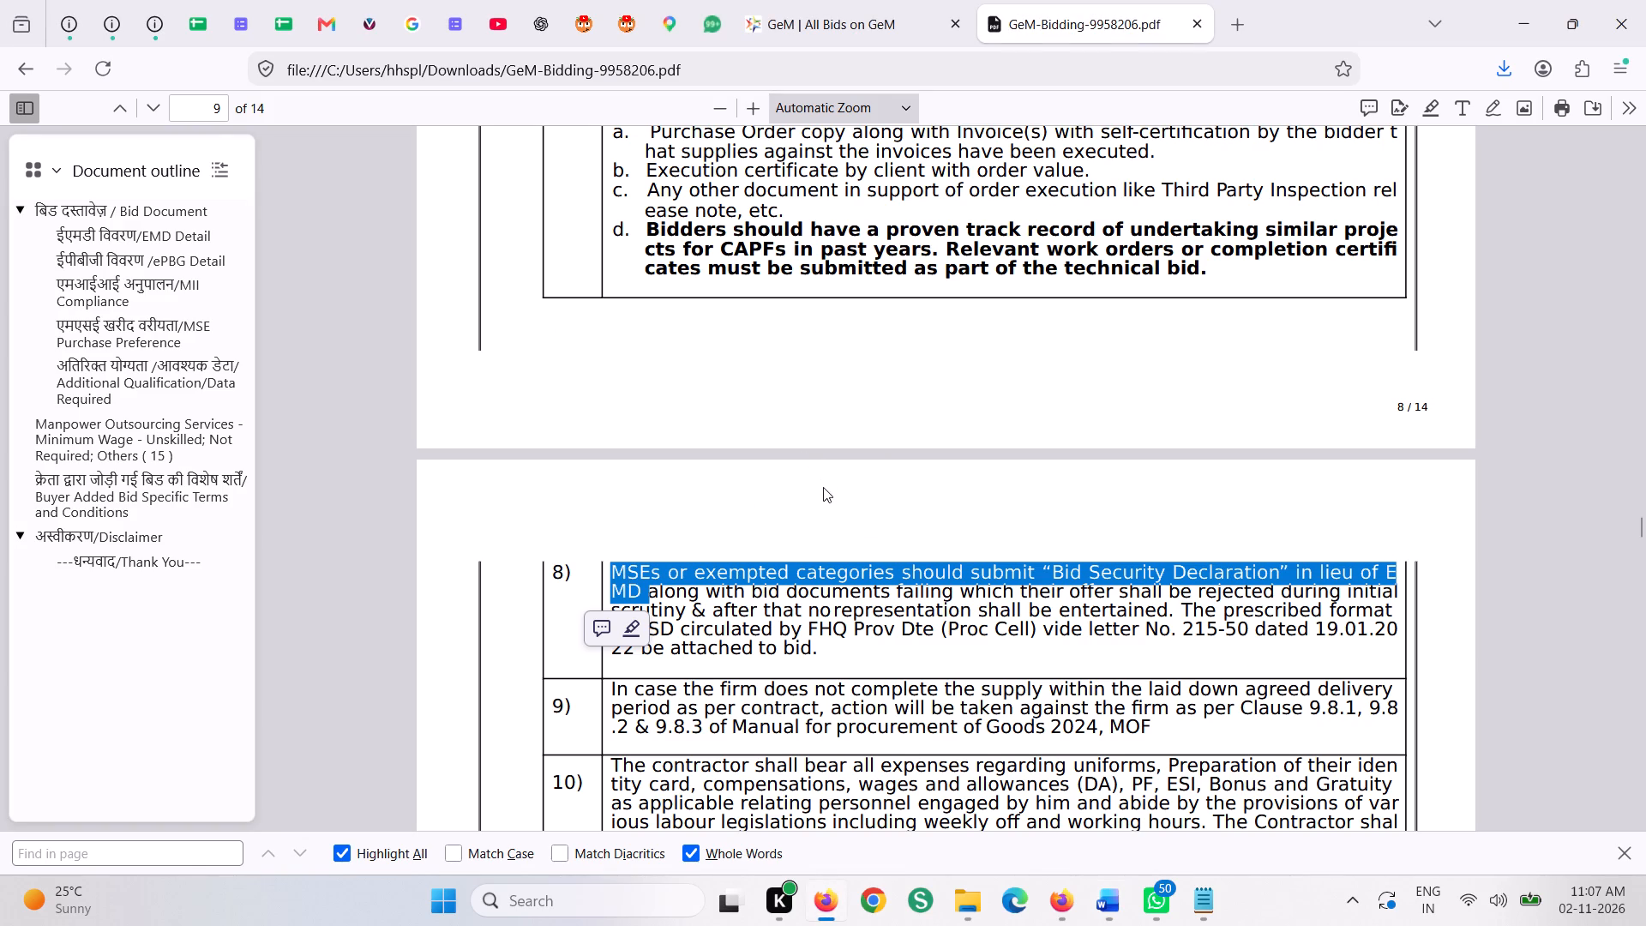
pyautogui.scroll(-1, 823, 494)
pyautogui.click(749, 336)
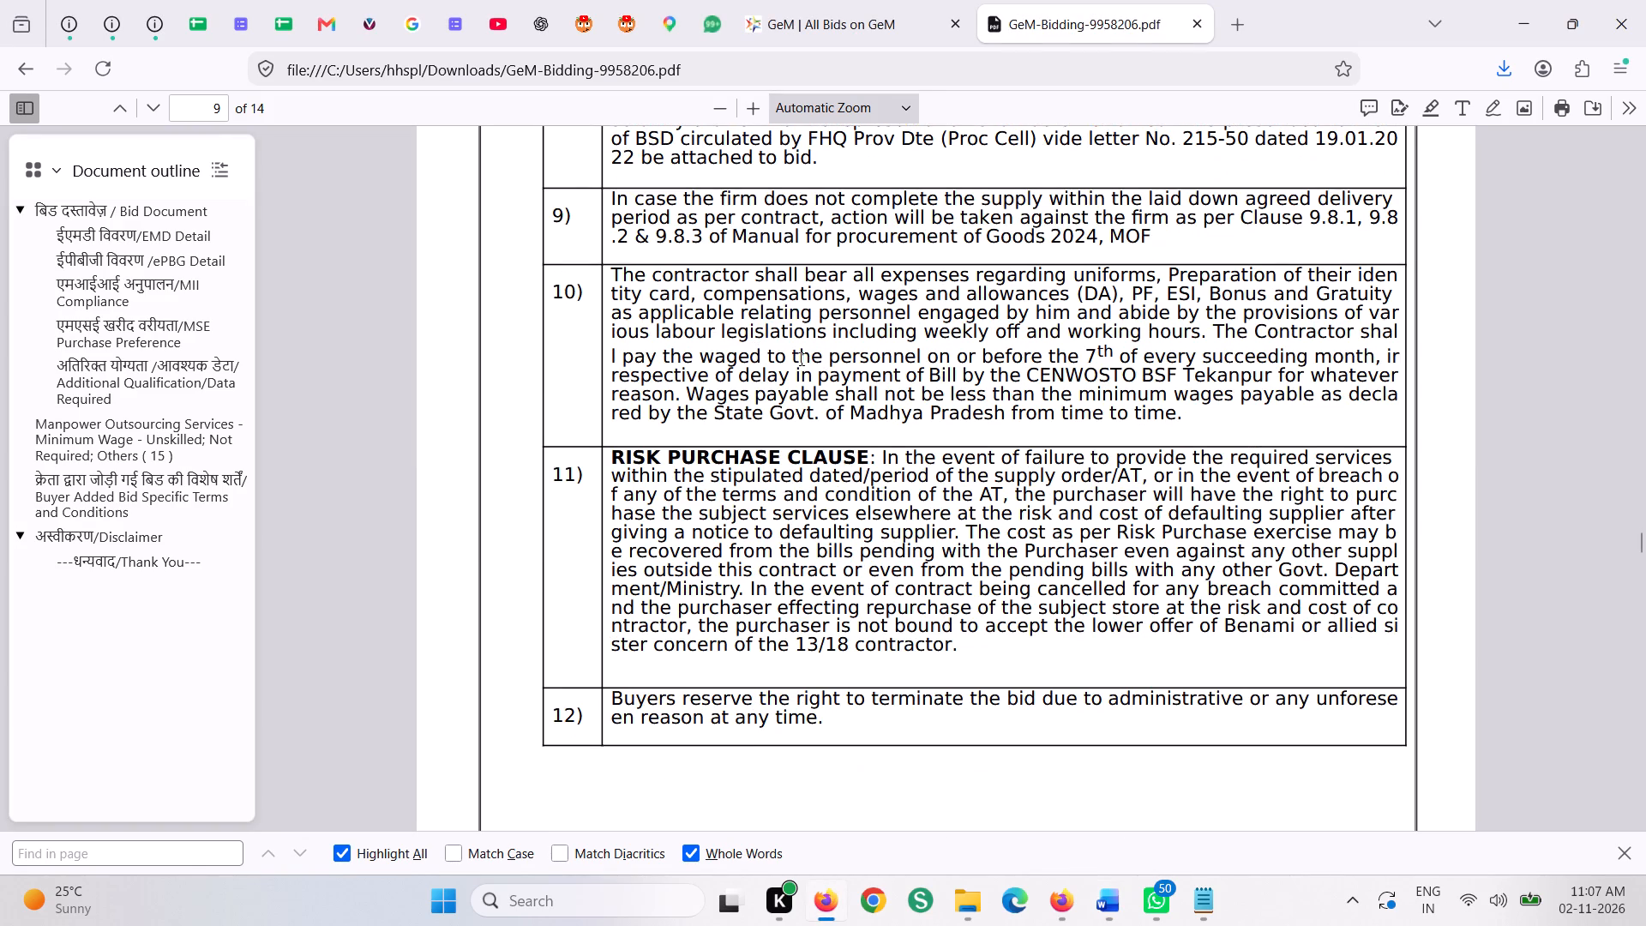
pyautogui.click(841, 331)
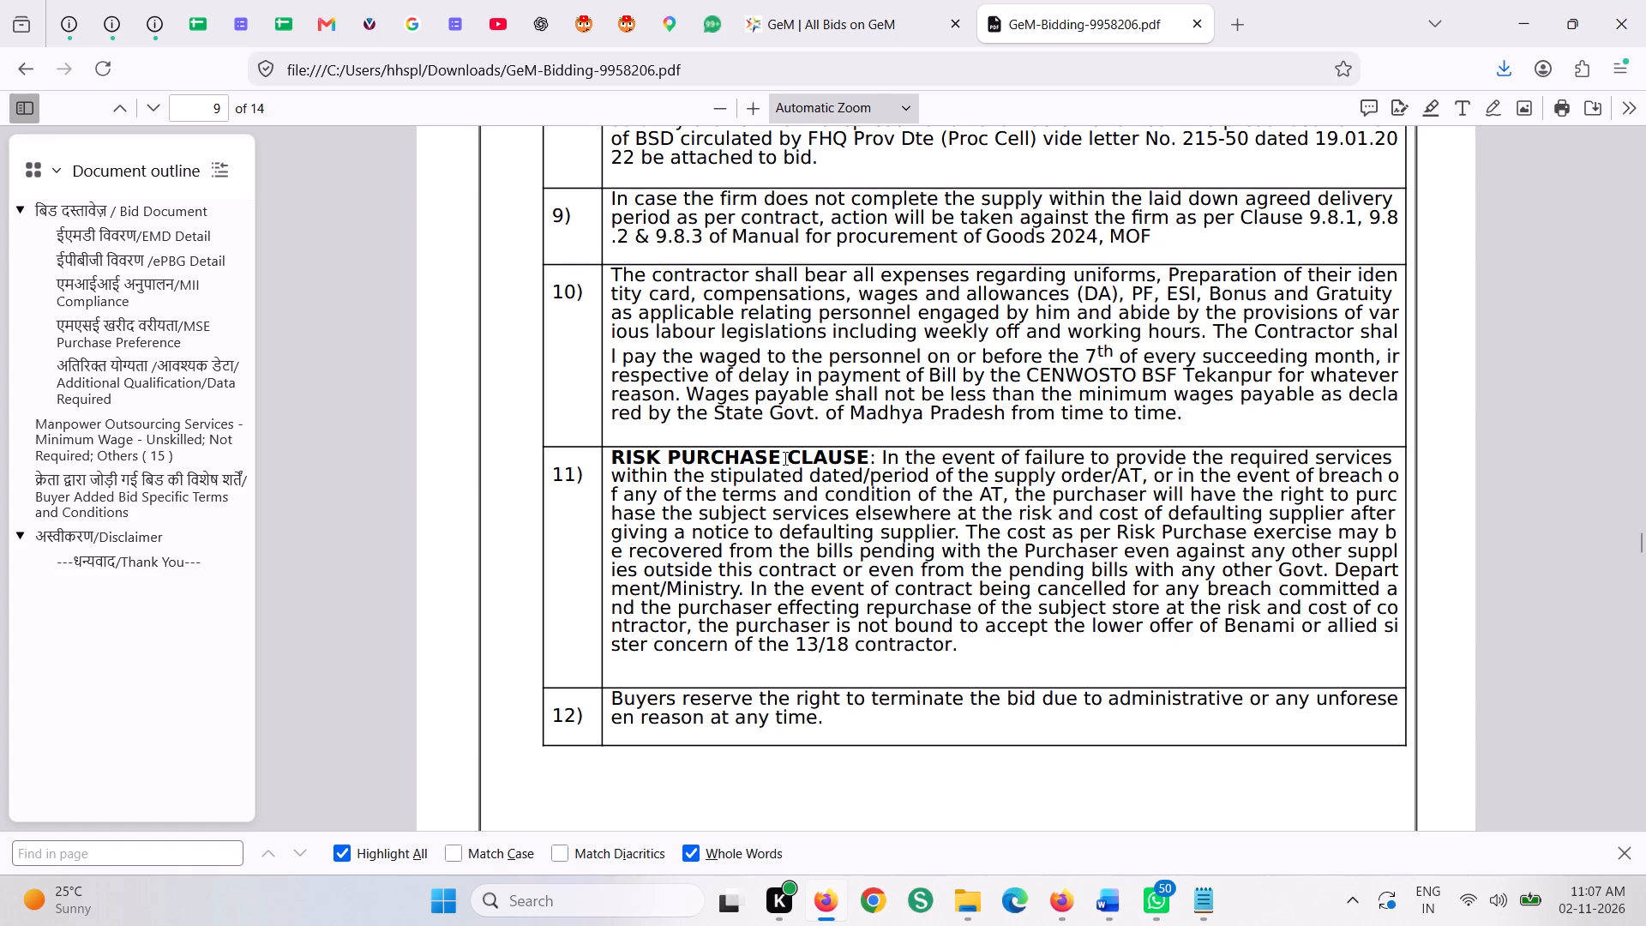
pyautogui.scroll(-1, 808, 542)
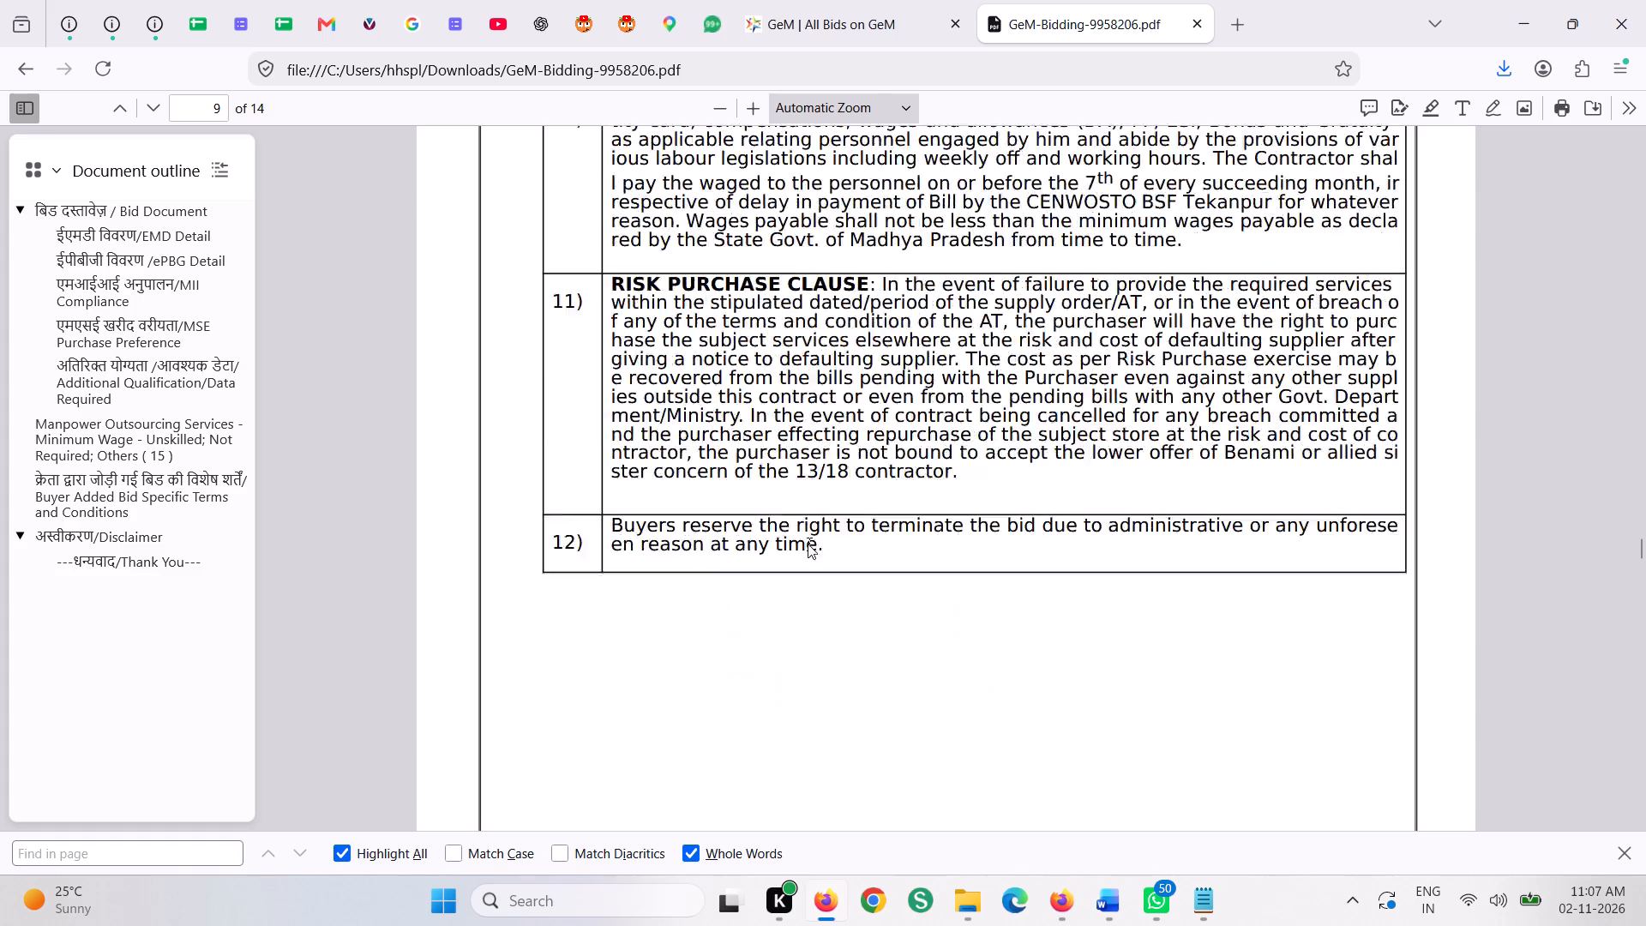
pyautogui.scroll(-2, 916, 496)
pyautogui.scroll(1, 922, 497)
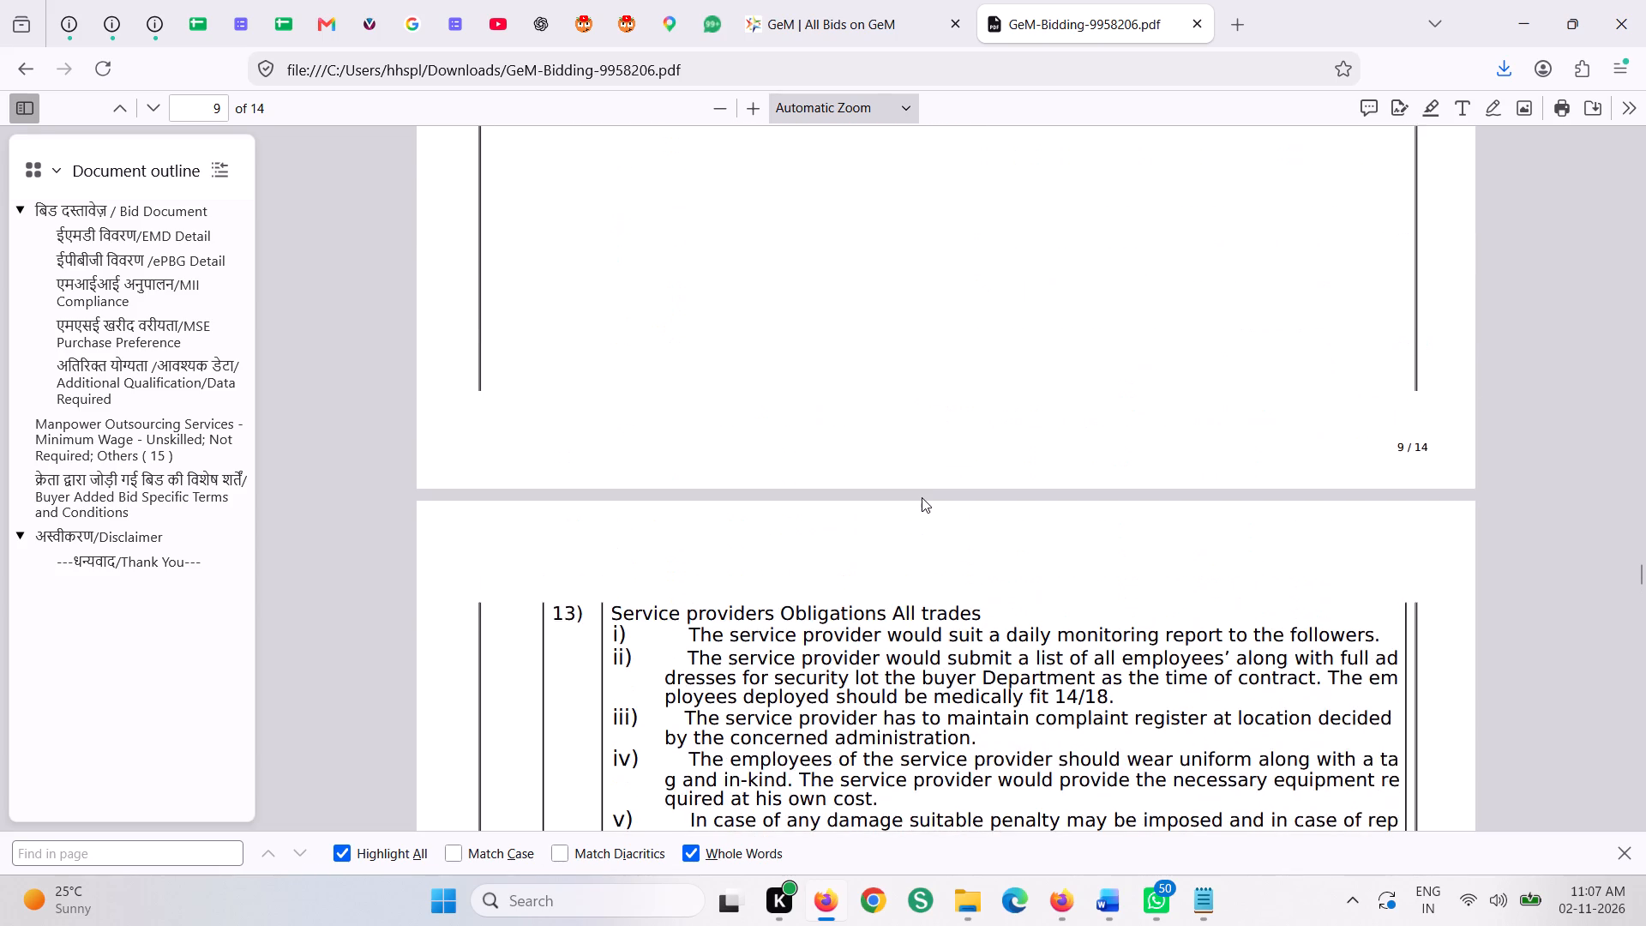
pyautogui.scroll(-1, 922, 497)
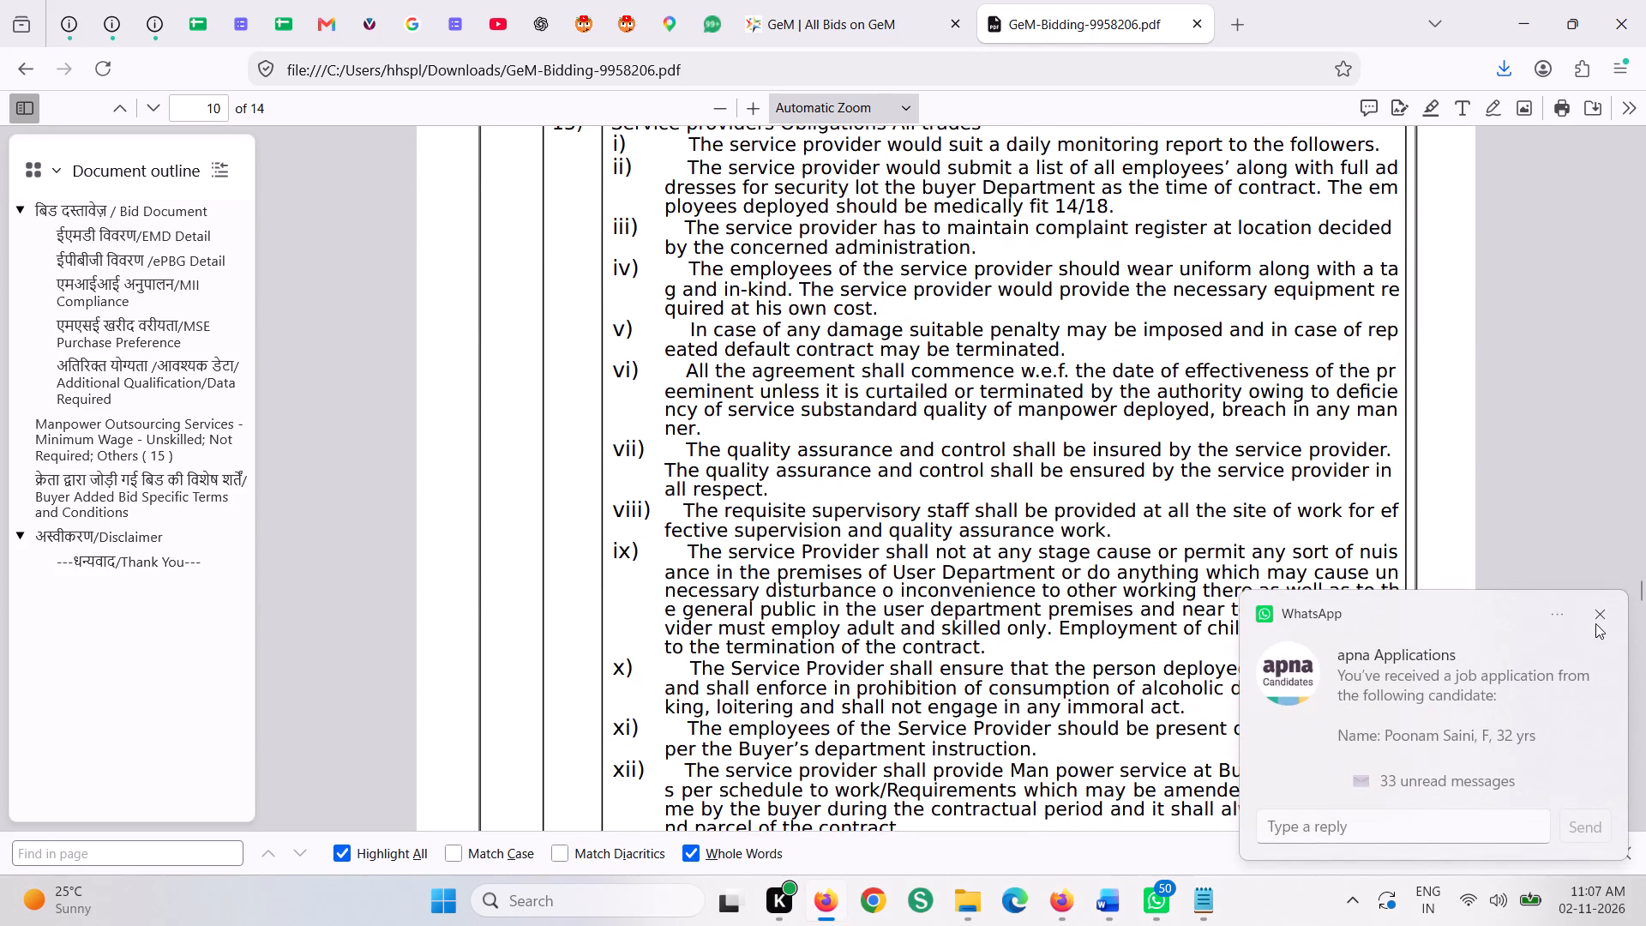
pyautogui.click(1595, 623)
pyautogui.scroll(1, 1009, 560)
pyautogui.scroll(-1, 1000, 619)
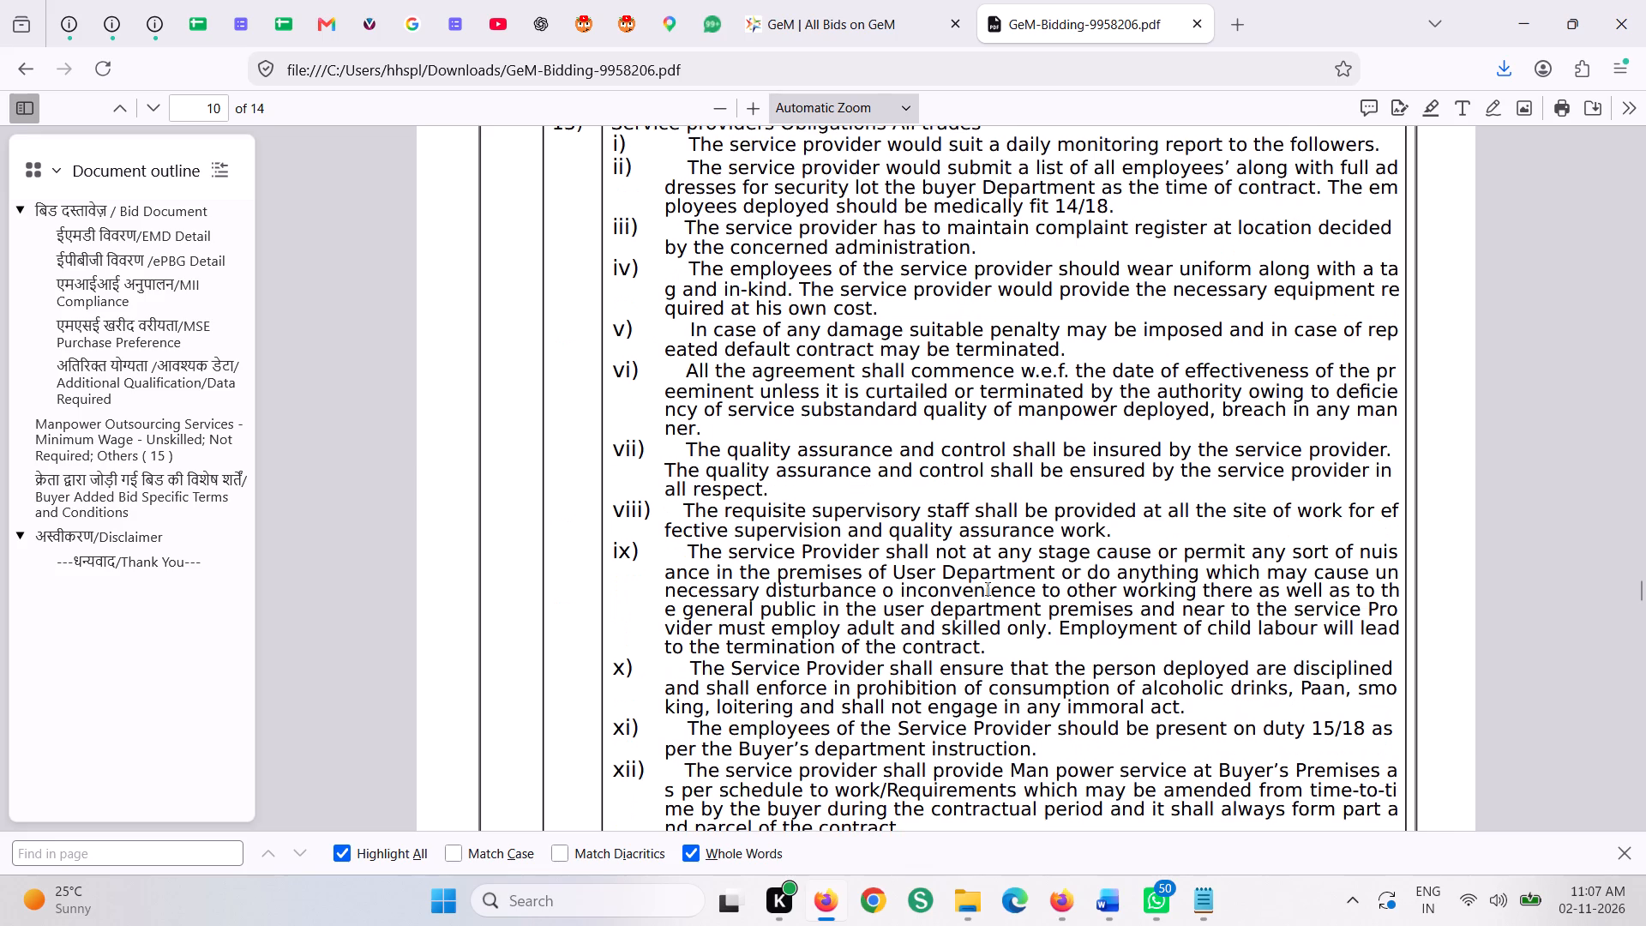
pyautogui.scroll(-1, 947, 560)
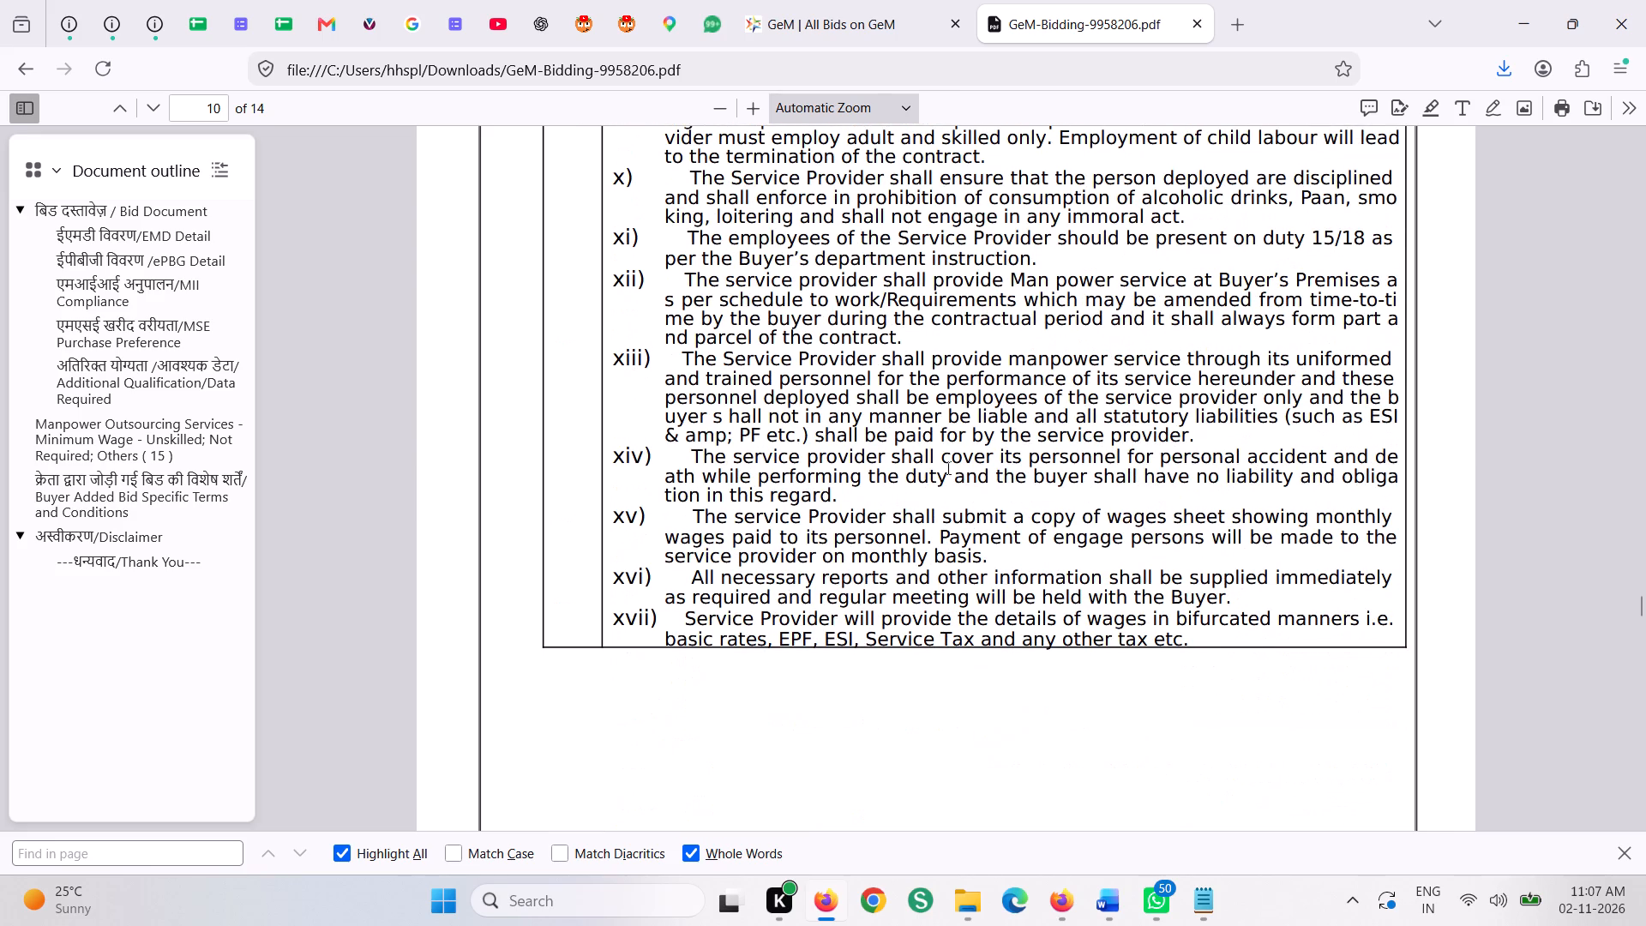
pyautogui.scroll(-1, 879, 538)
pyautogui.scroll(-1, 956, 503)
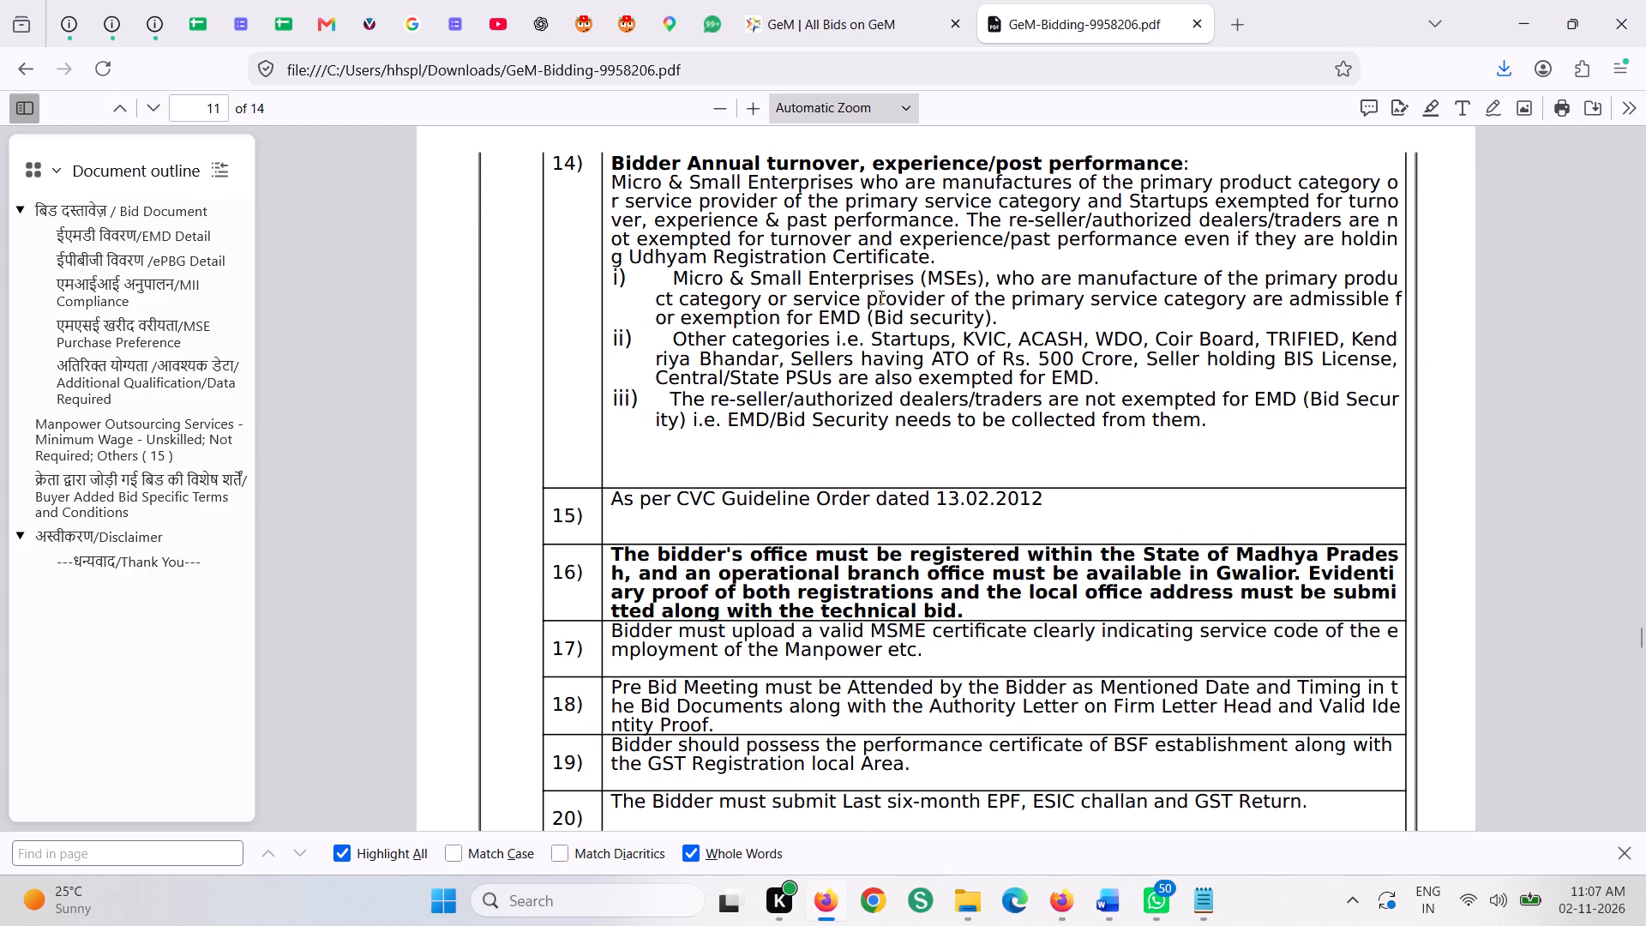
pyautogui.click(943, 552)
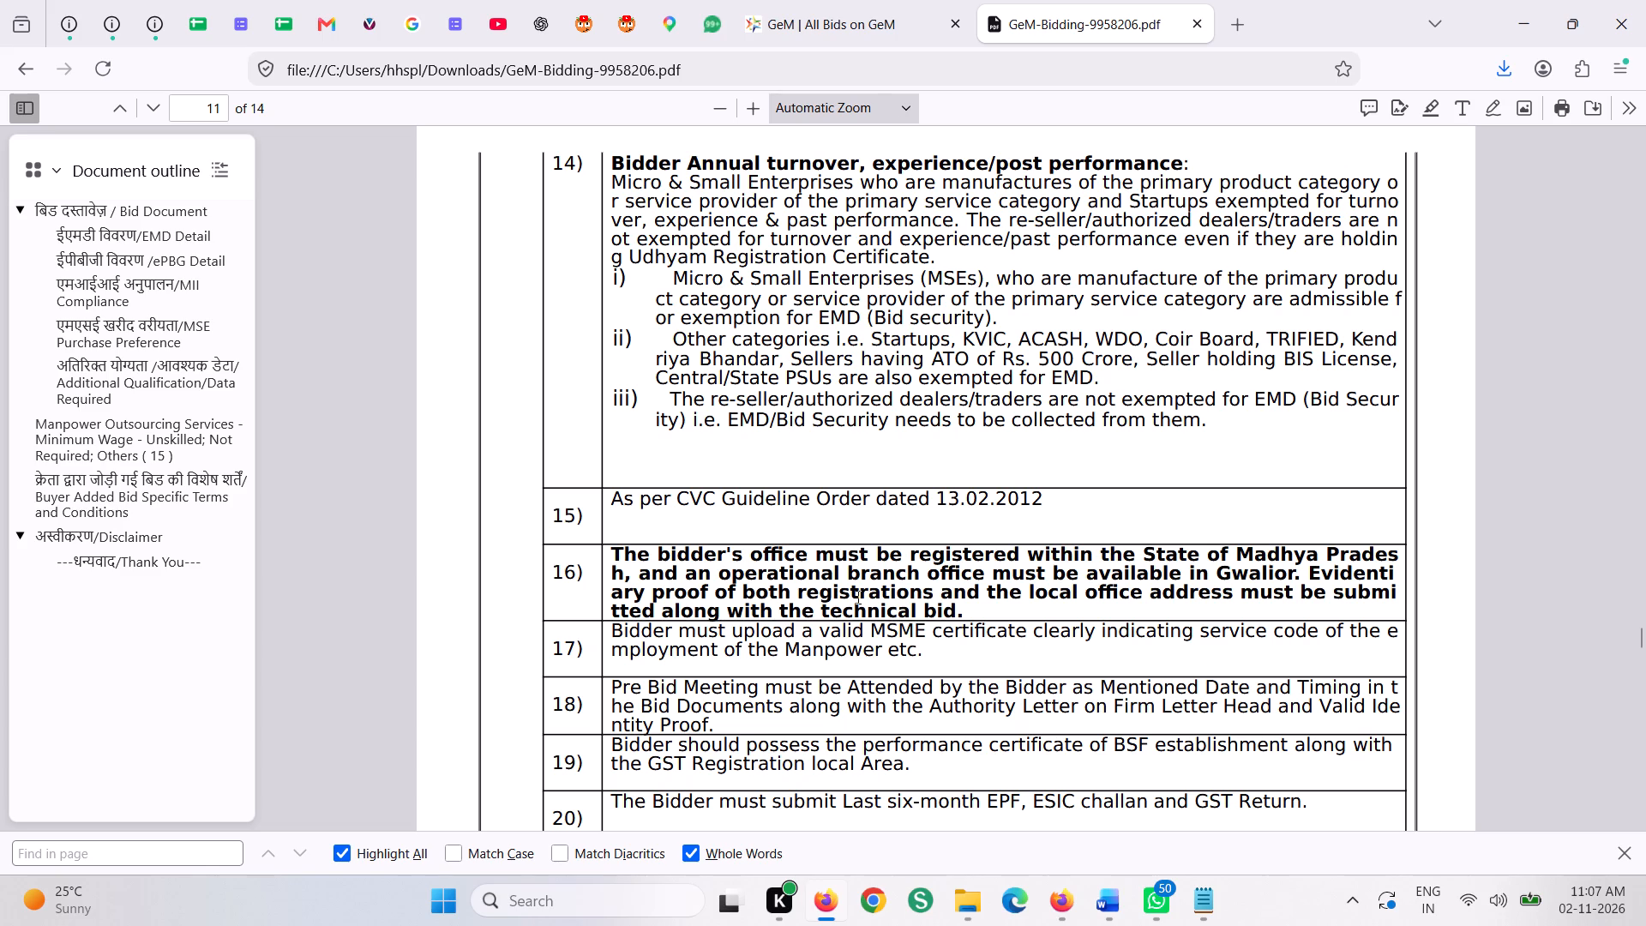
pyautogui.scroll(-1, 765, 538)
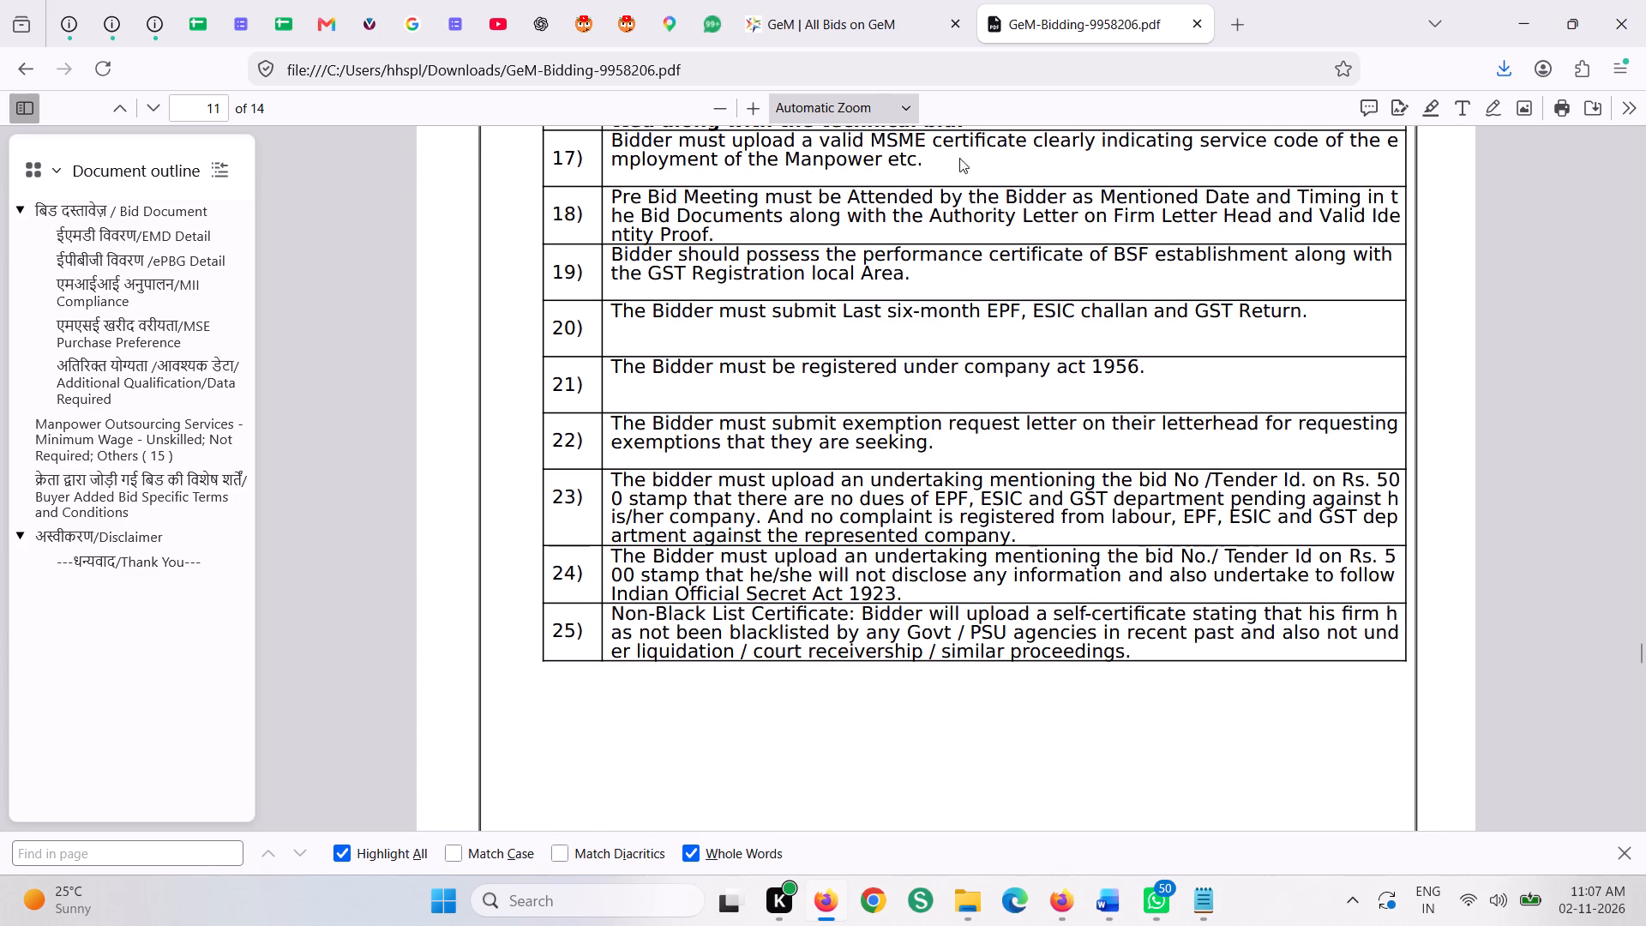
pyautogui.click(731, 210)
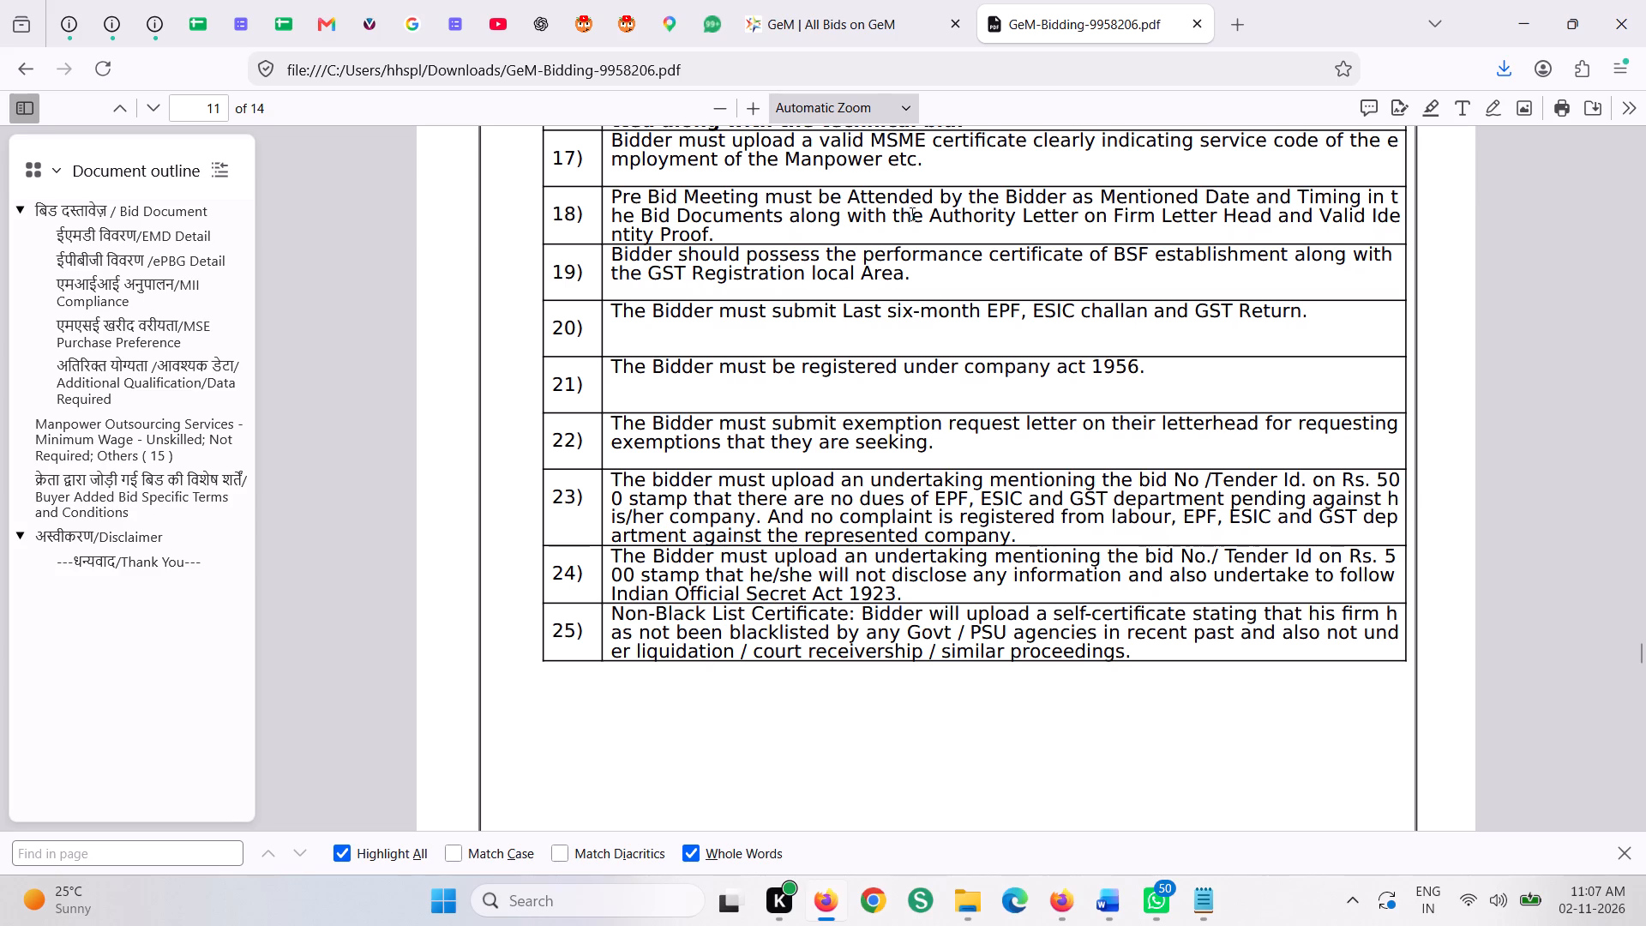
# Fill item 13 in Word with clause 18's full text, "Pre Bid Meeting must be Attended" through "Valid Identity Proof.", joined into one paragraph.
pyautogui.moveTo(614, 196); pyautogui.dragTo(674, 224)
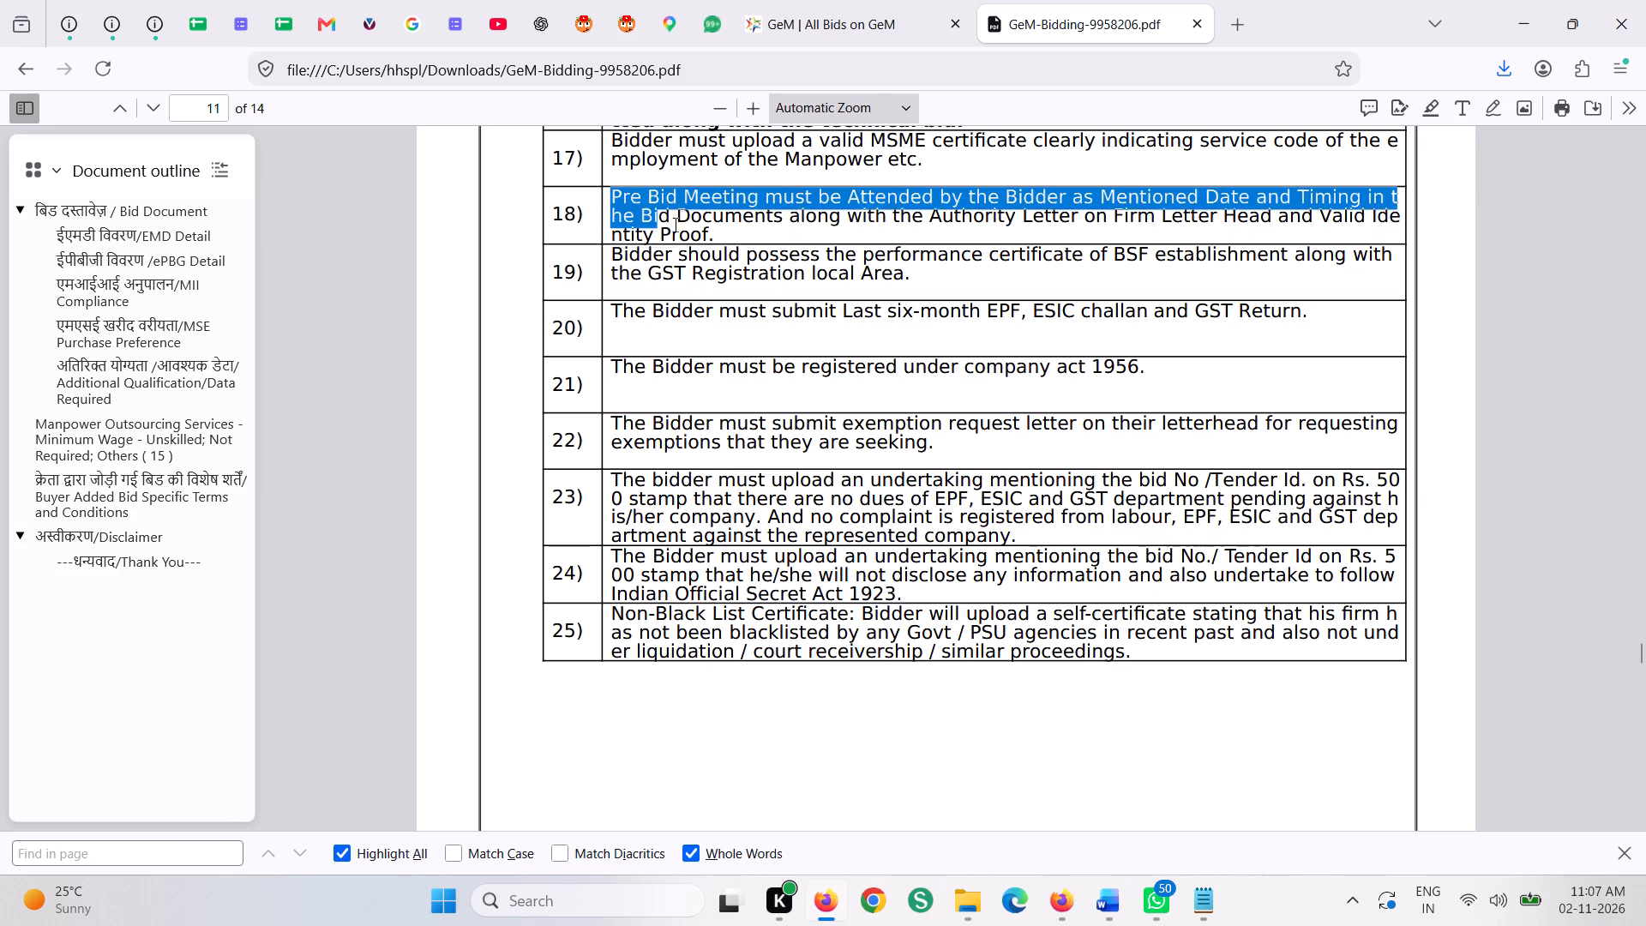
pyautogui.moveTo(674, 224); pyautogui.dragTo(717, 238)
pyautogui.hotkey('ctrl', 'c')
pyautogui.hotkey('ctrl', 'c')
pyautogui.hotkey('ctrl', 'c')
pyautogui.hotkey('ctrl', 'c')
pyautogui.hotkey('alt', 'Tab')
pyautogui.scroll(-1, 899, 539)
pyautogui.hotkey('ctrl', 'v')
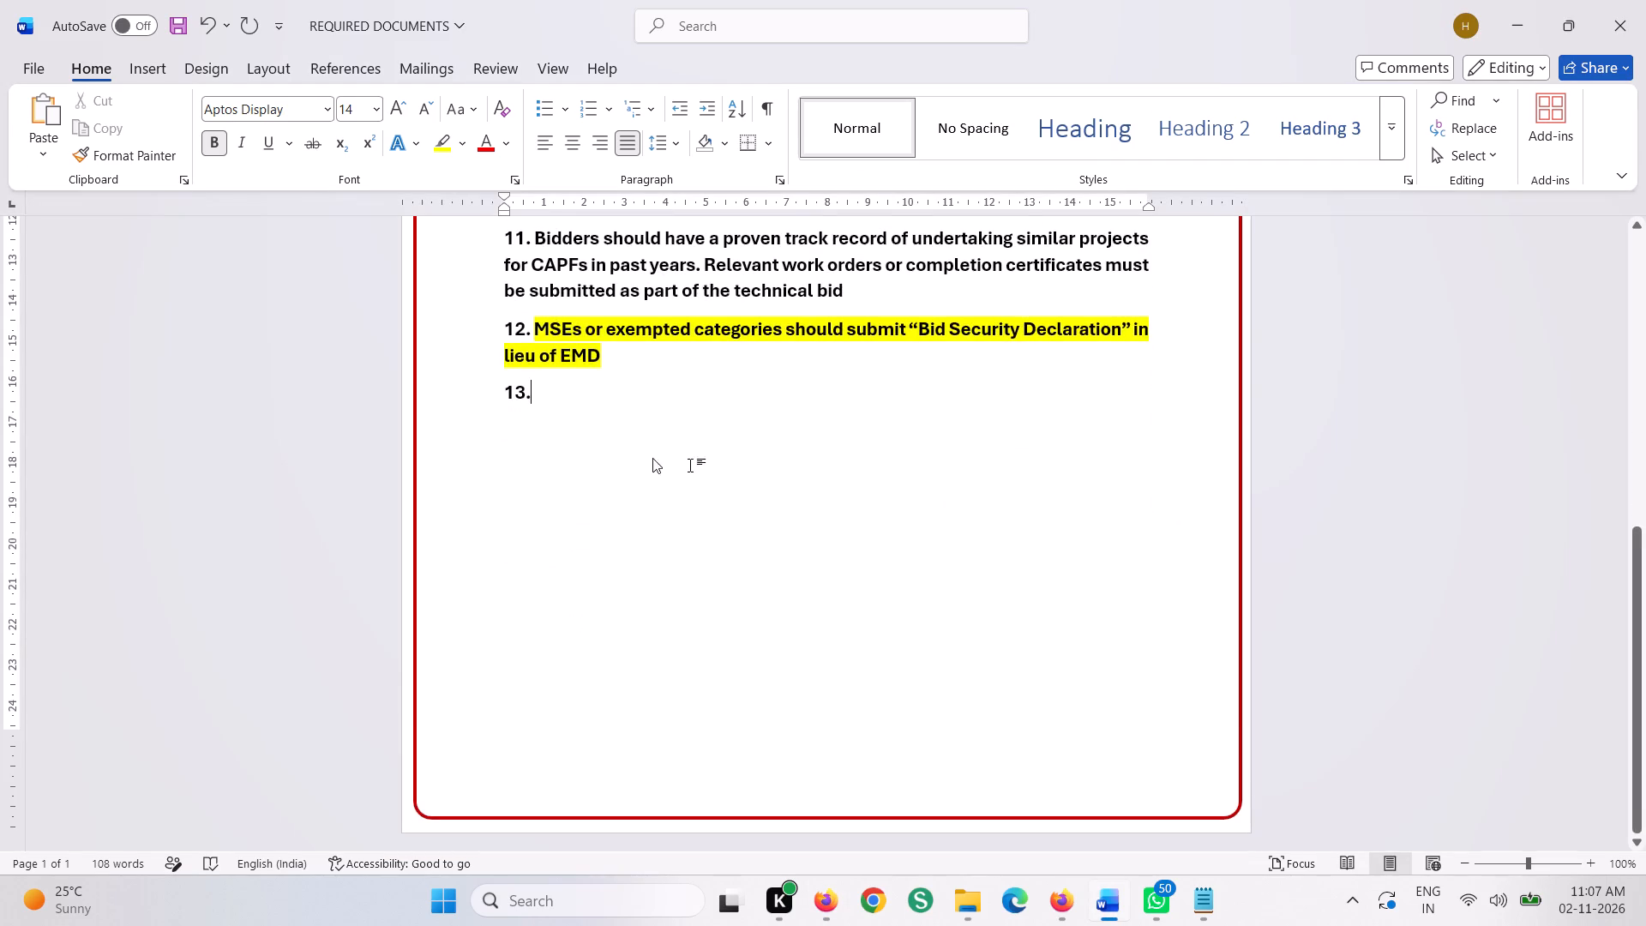
pyautogui.scroll(2, 555, 467)
pyautogui.scroll(-2, 556, 465)
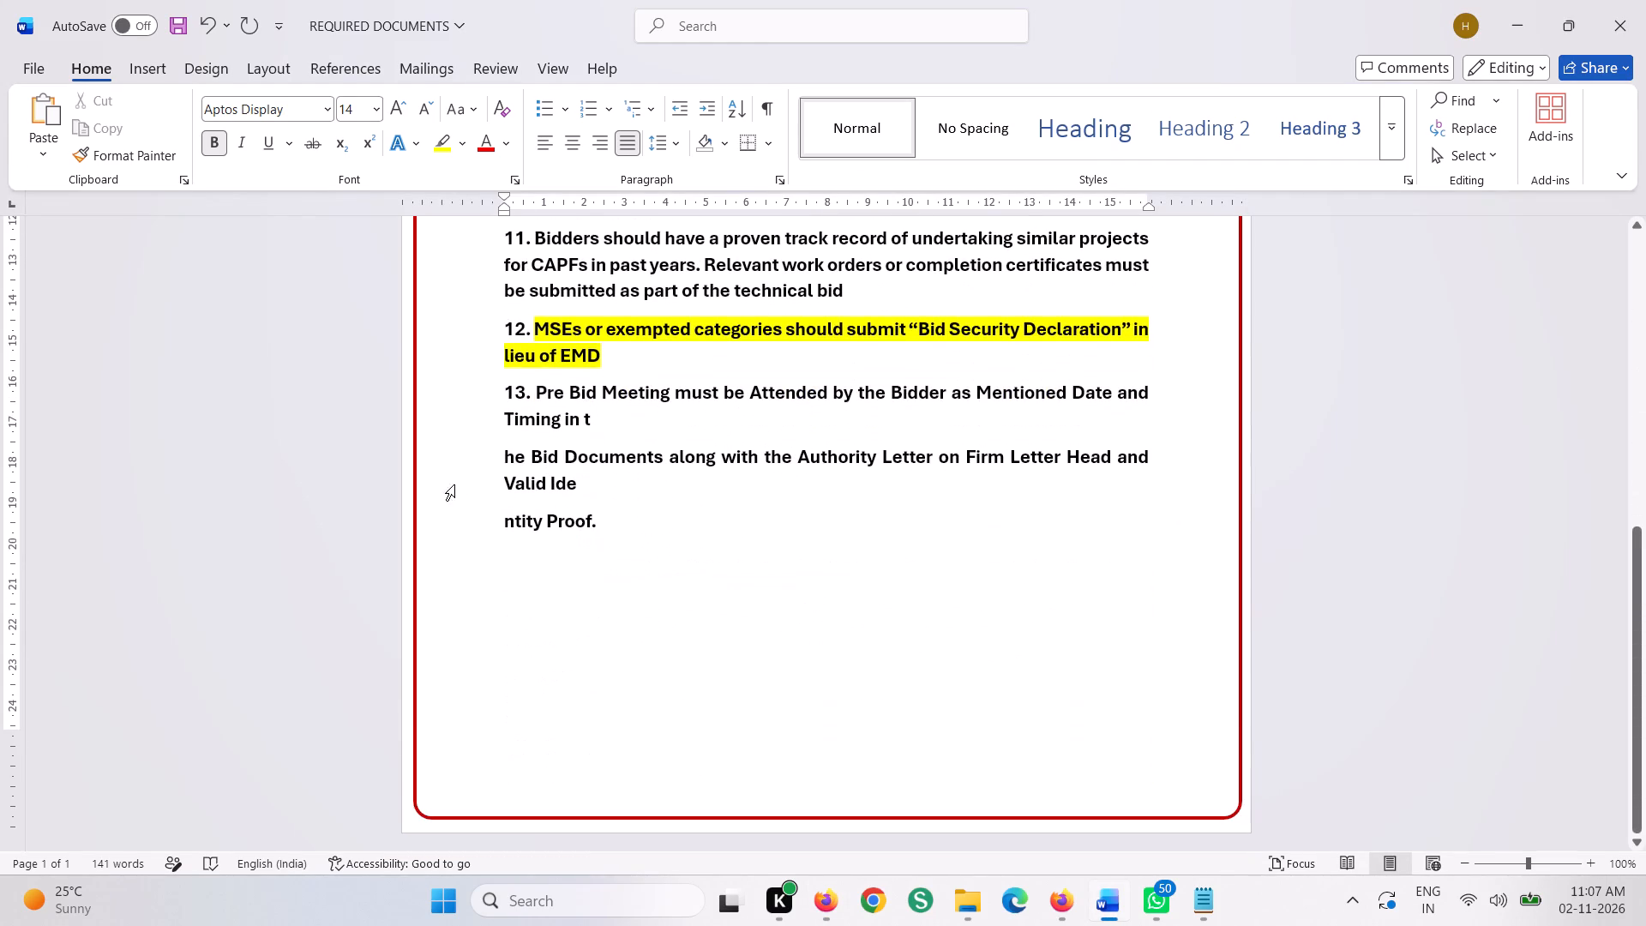
pyautogui.click(493, 457)
pyautogui.press('BackSpace')
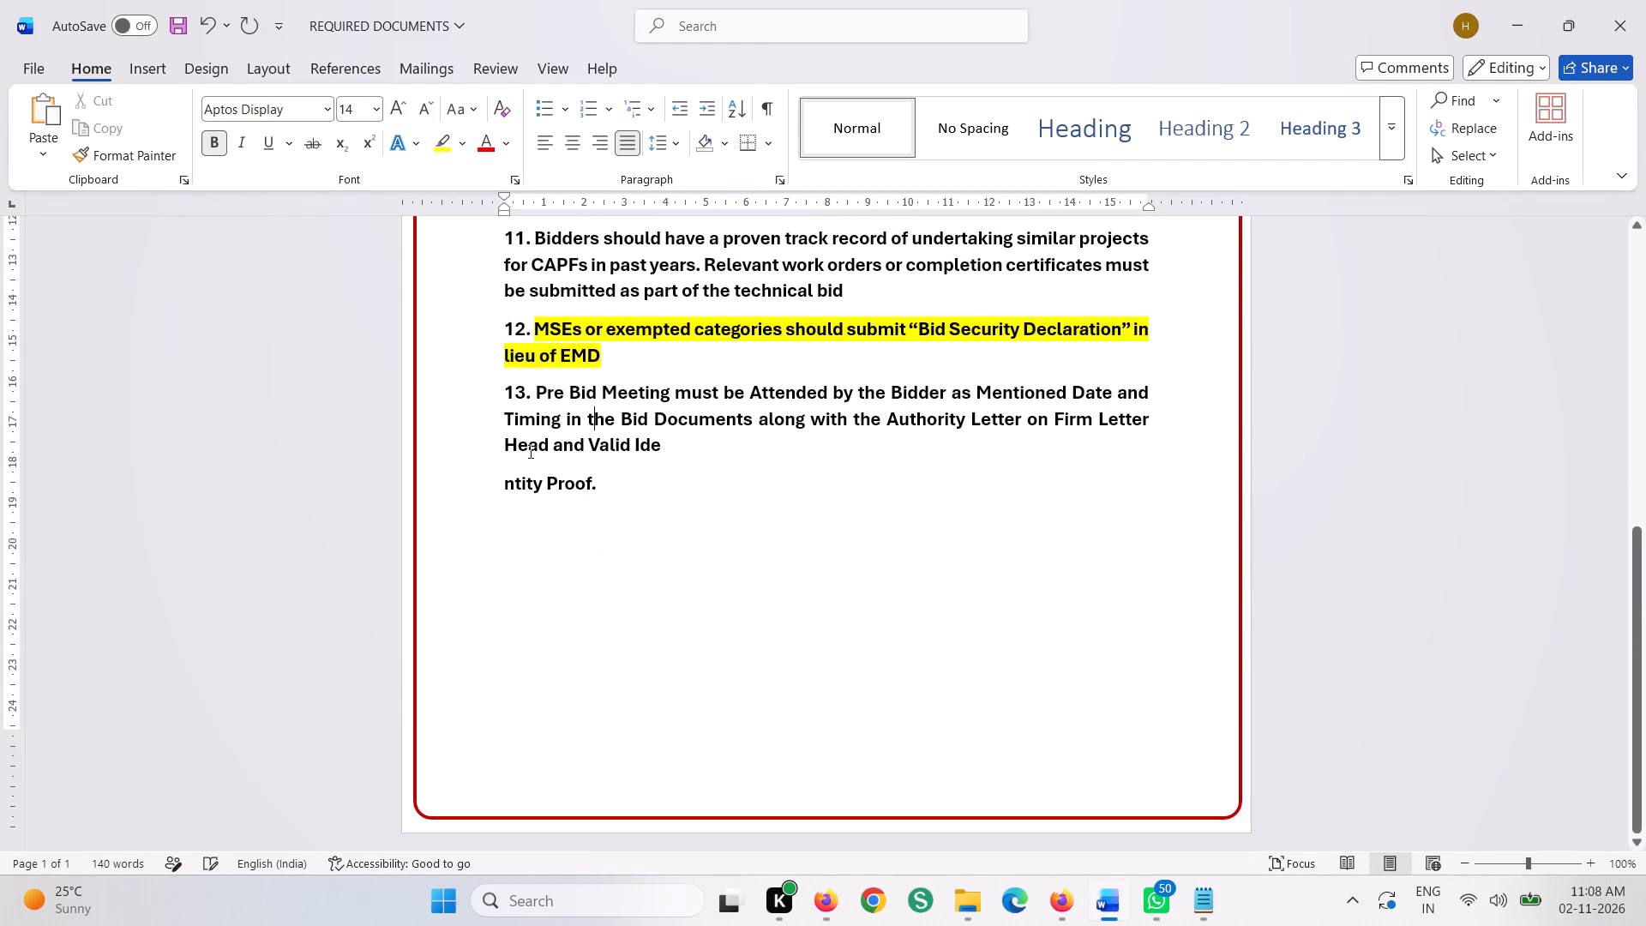
pyautogui.click(494, 488)
pyautogui.press('BackSpace')
pyautogui.click(778, 438)
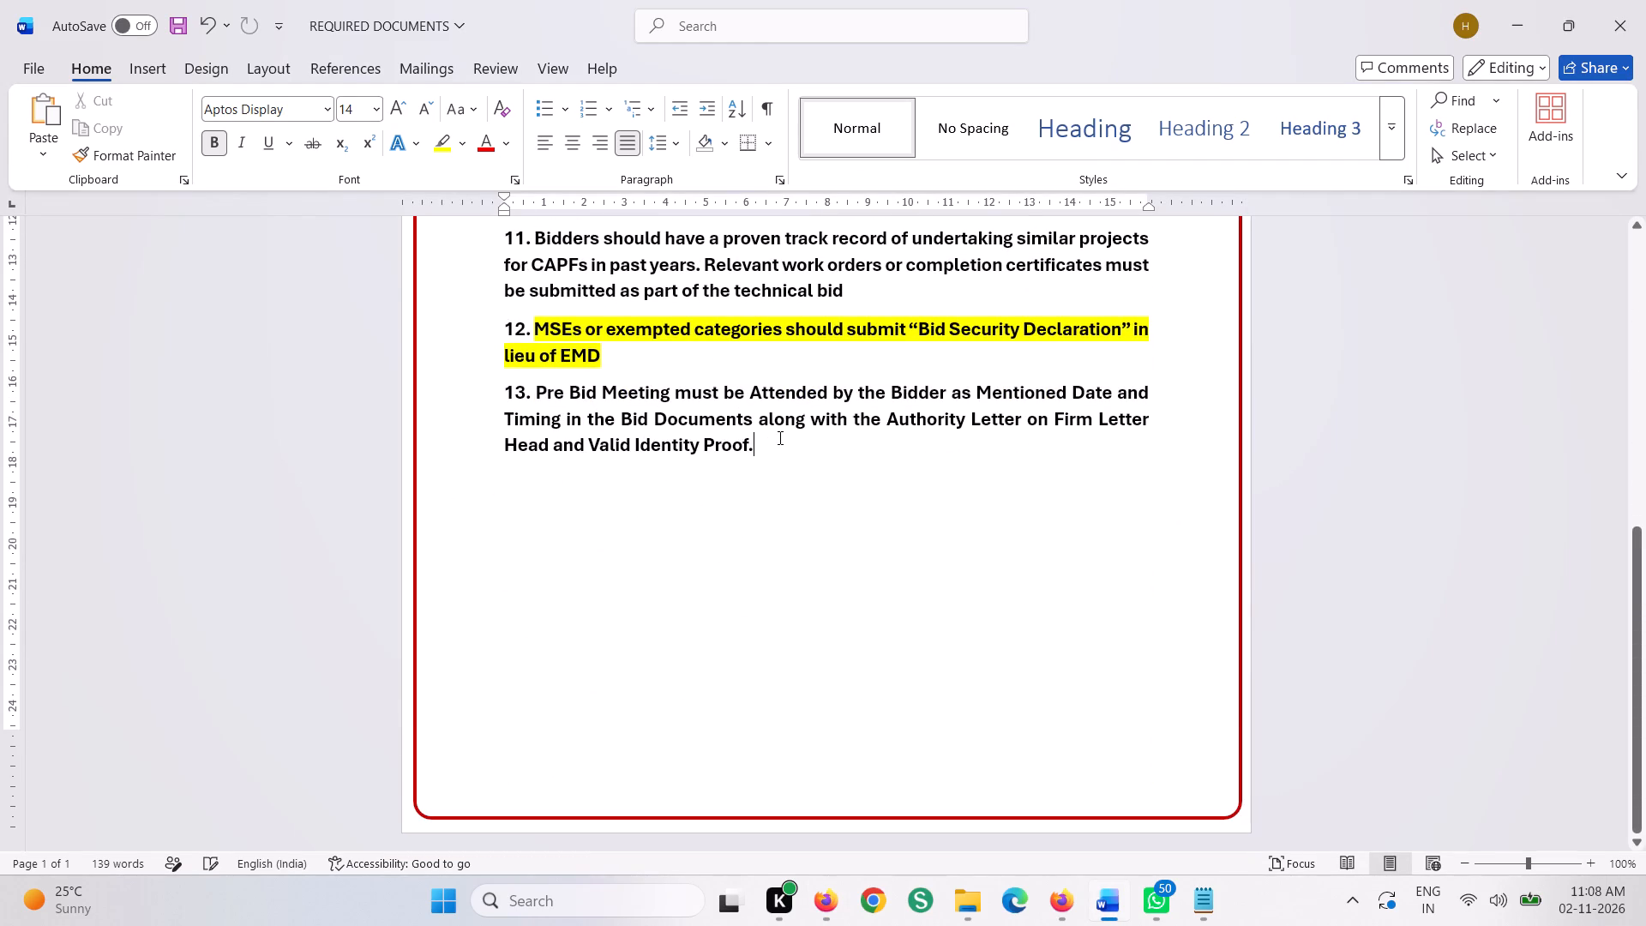
# Add item 14, "Last six-month EPF, ESIC challan and GST Return", to the Word list, copied from the bid's clause 20.
pyautogui.press('Return')
pyautogui.write('14.')
pyautogui.hotkey('alt', 'Tab')
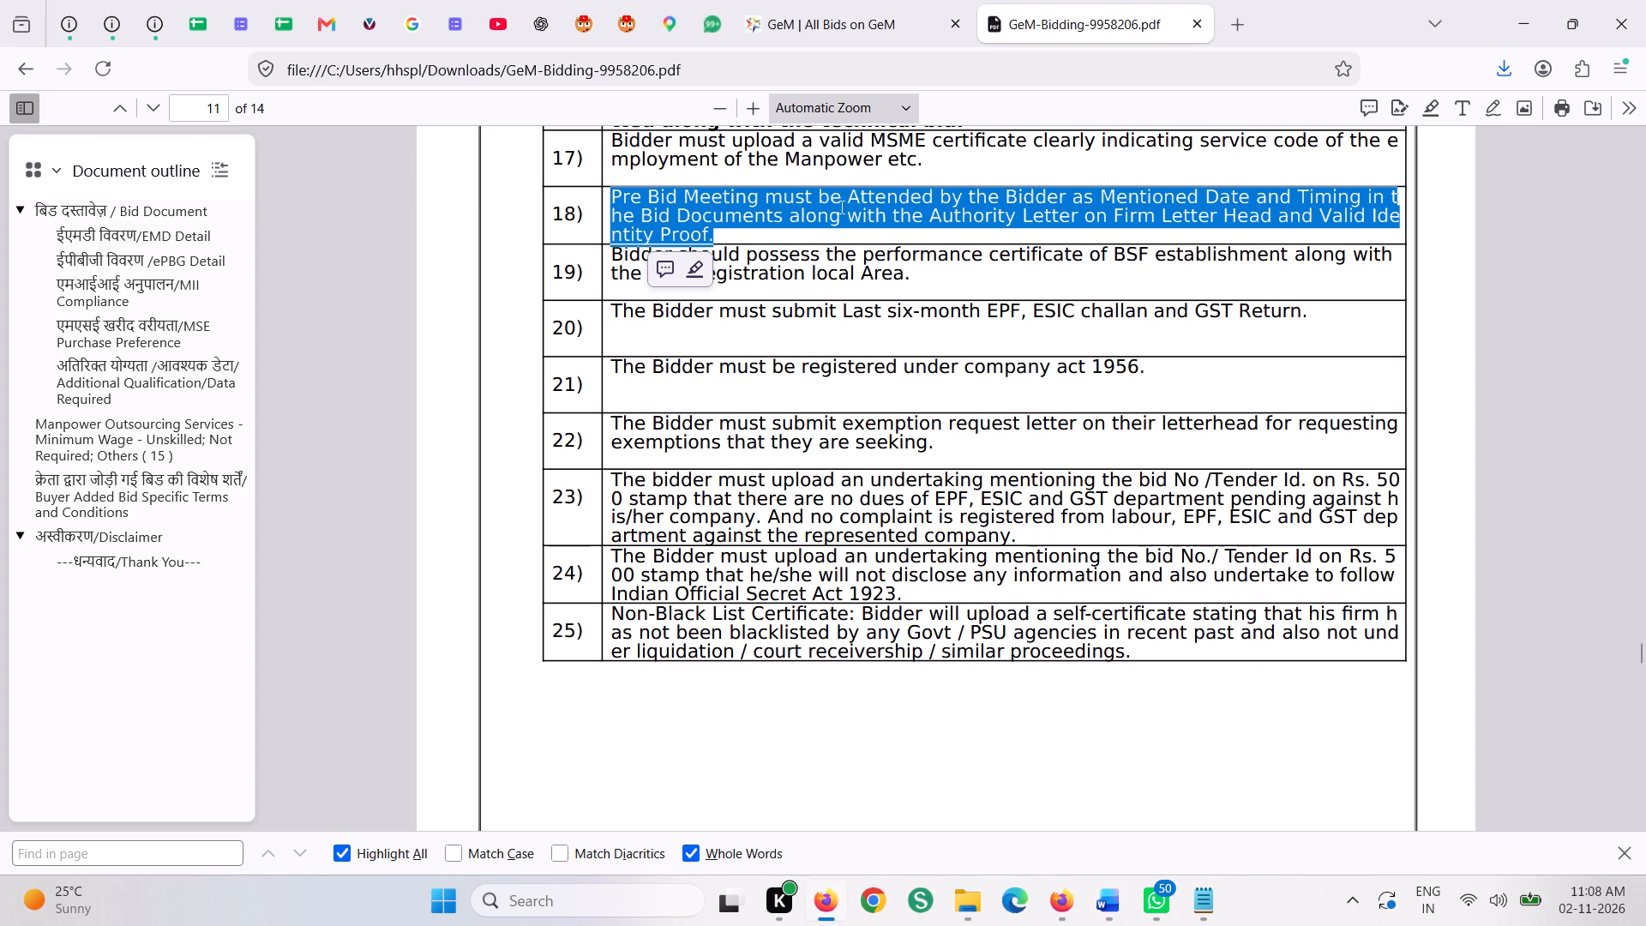
pyautogui.click(852, 312)
pyautogui.moveTo(852, 312); pyautogui.dragTo(1125, 317)
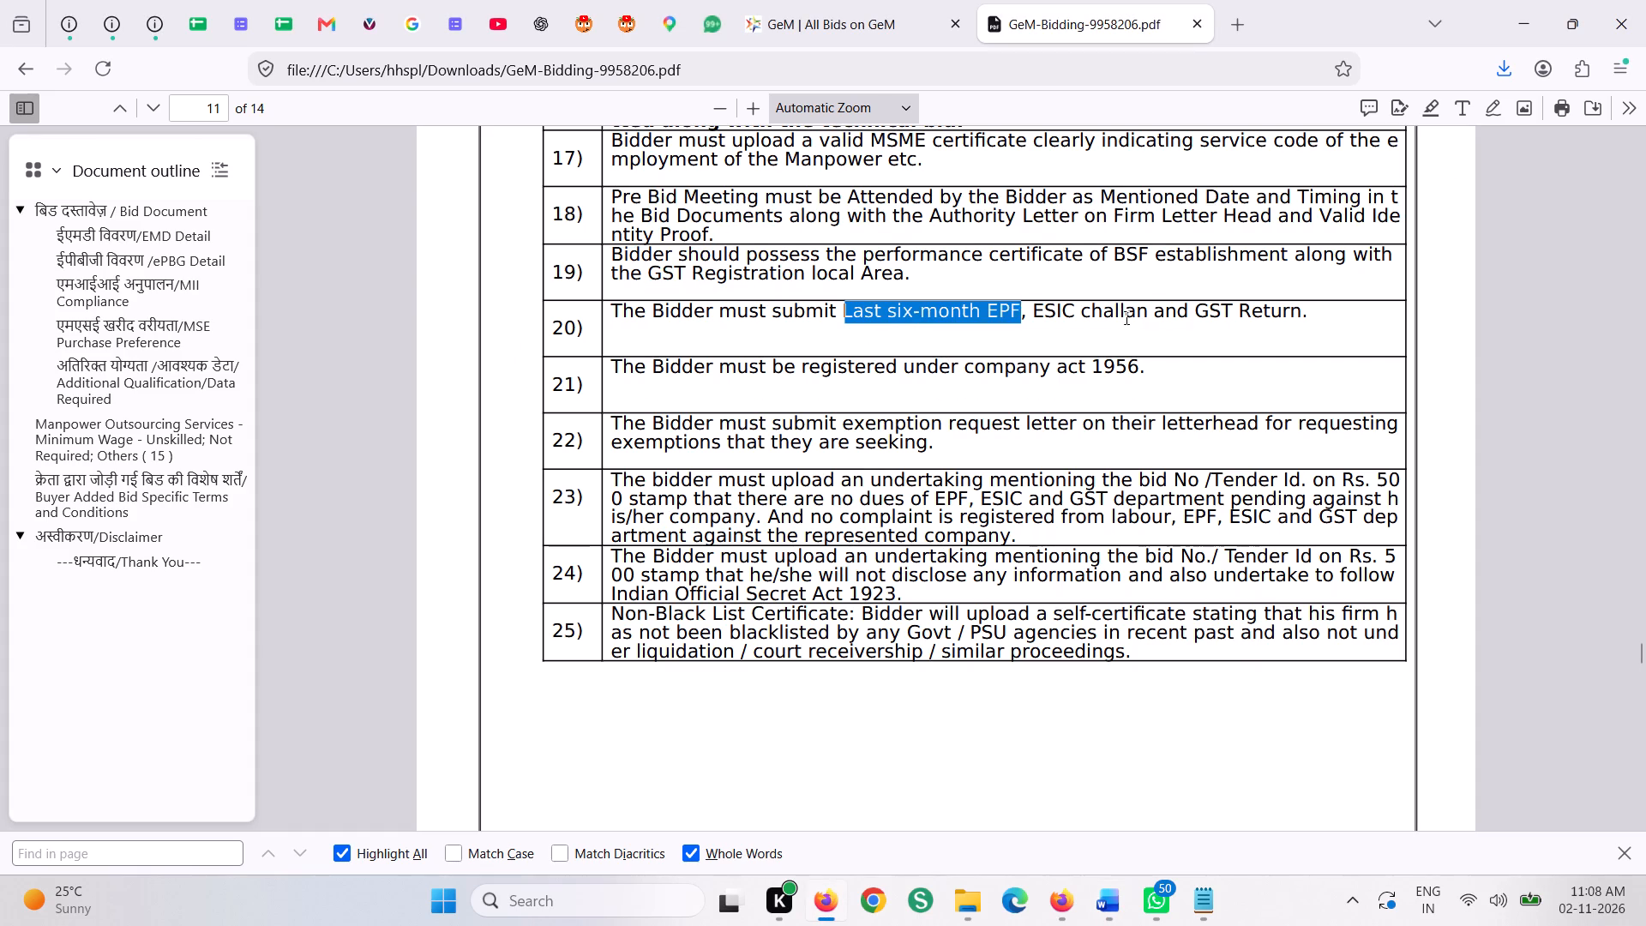
pyautogui.moveTo(1125, 317); pyautogui.dragTo(1277, 322)
pyautogui.hotkey('ctrl', 'c')
pyautogui.hotkey('ctrl', 'c')
pyautogui.hotkey('ctrl', 'c')
pyautogui.hotkey('alt', 'Tab')
pyautogui.hotkey('ctrl', 'v')
# Add item 15, "GST Registration local Area.", to the Word list, copied from the bid's clause 19.
pyautogui.press('Return')
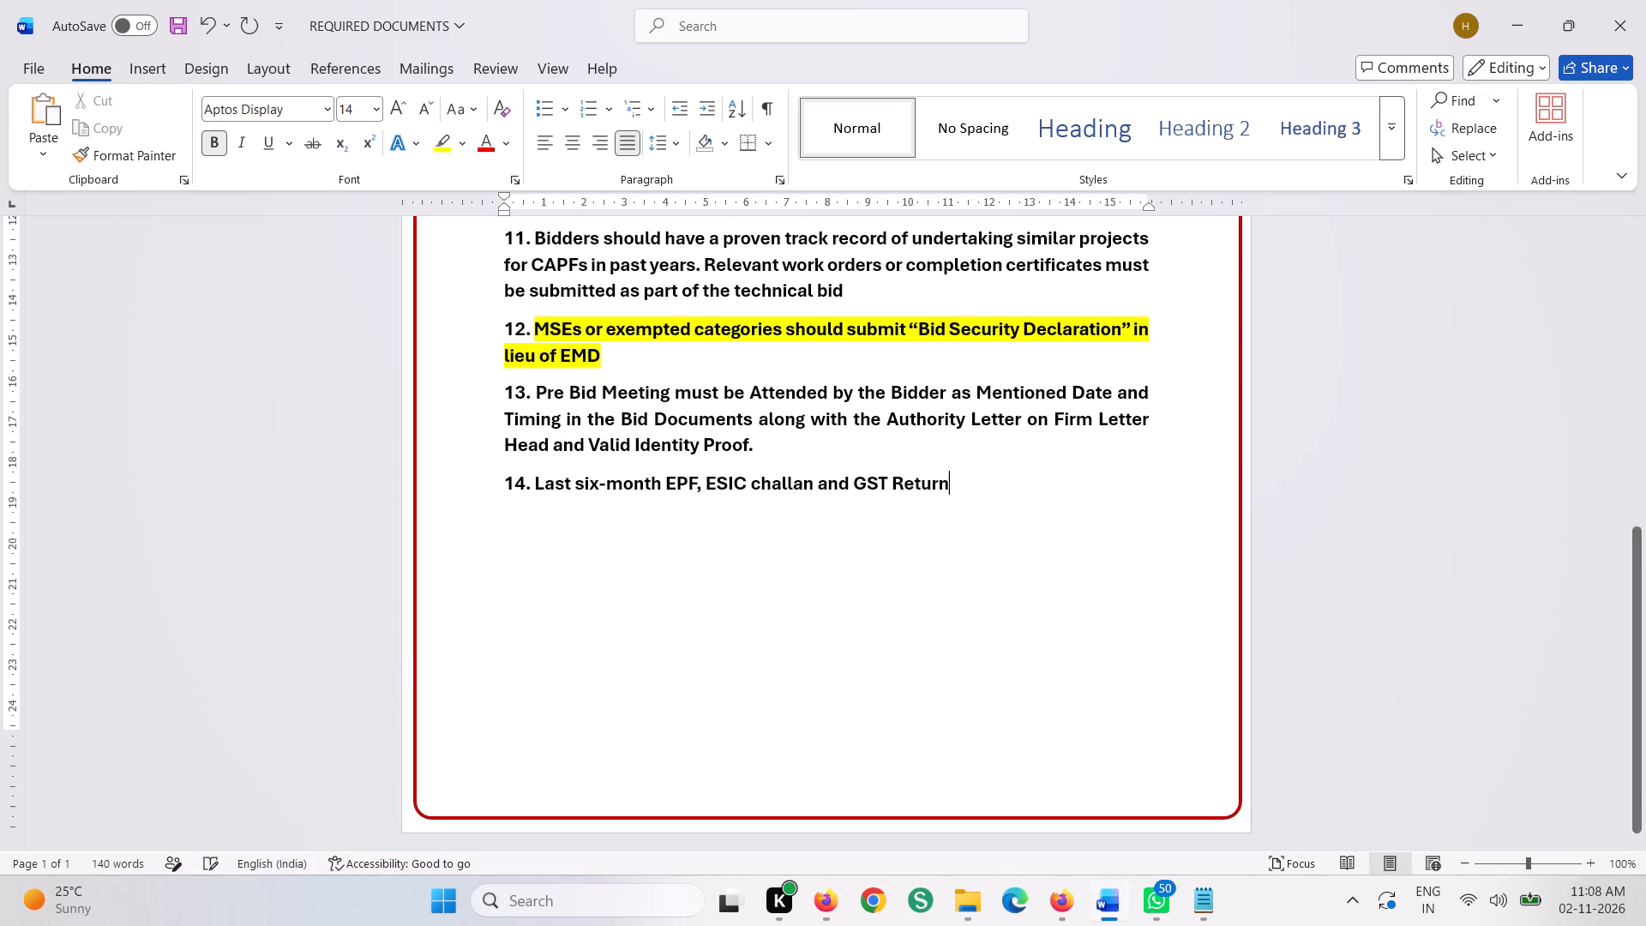
pyautogui.write('15.')
pyautogui.hotkey('alt', 'Tab')
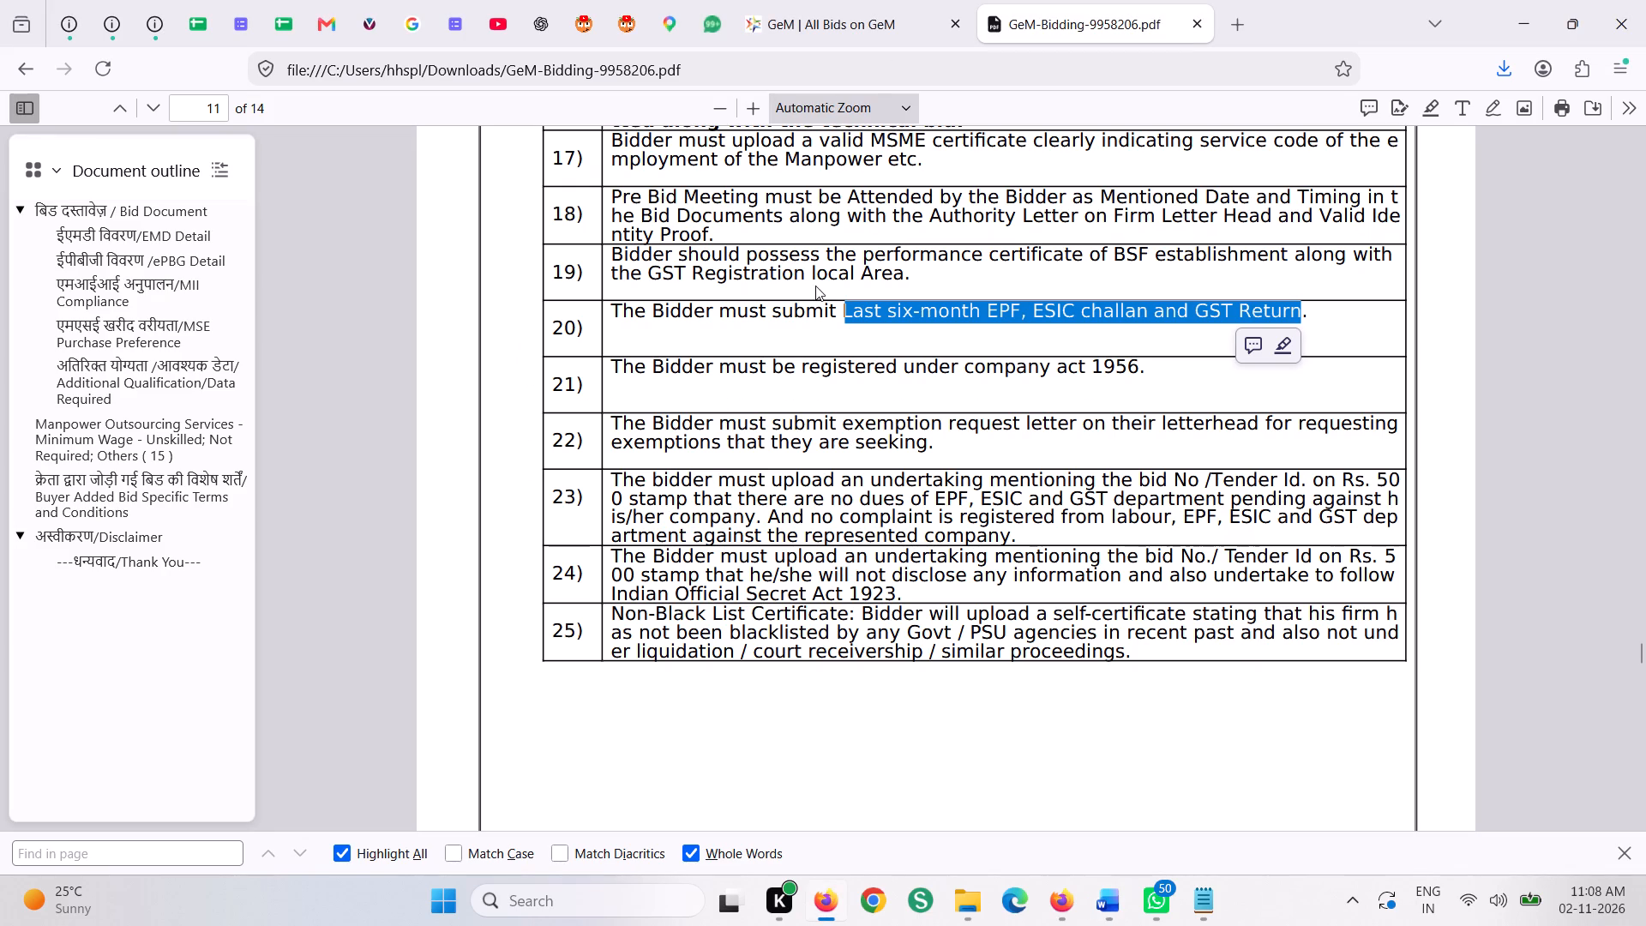
pyautogui.click(815, 286)
pyautogui.click(1131, 253)
pyautogui.click(663, 274)
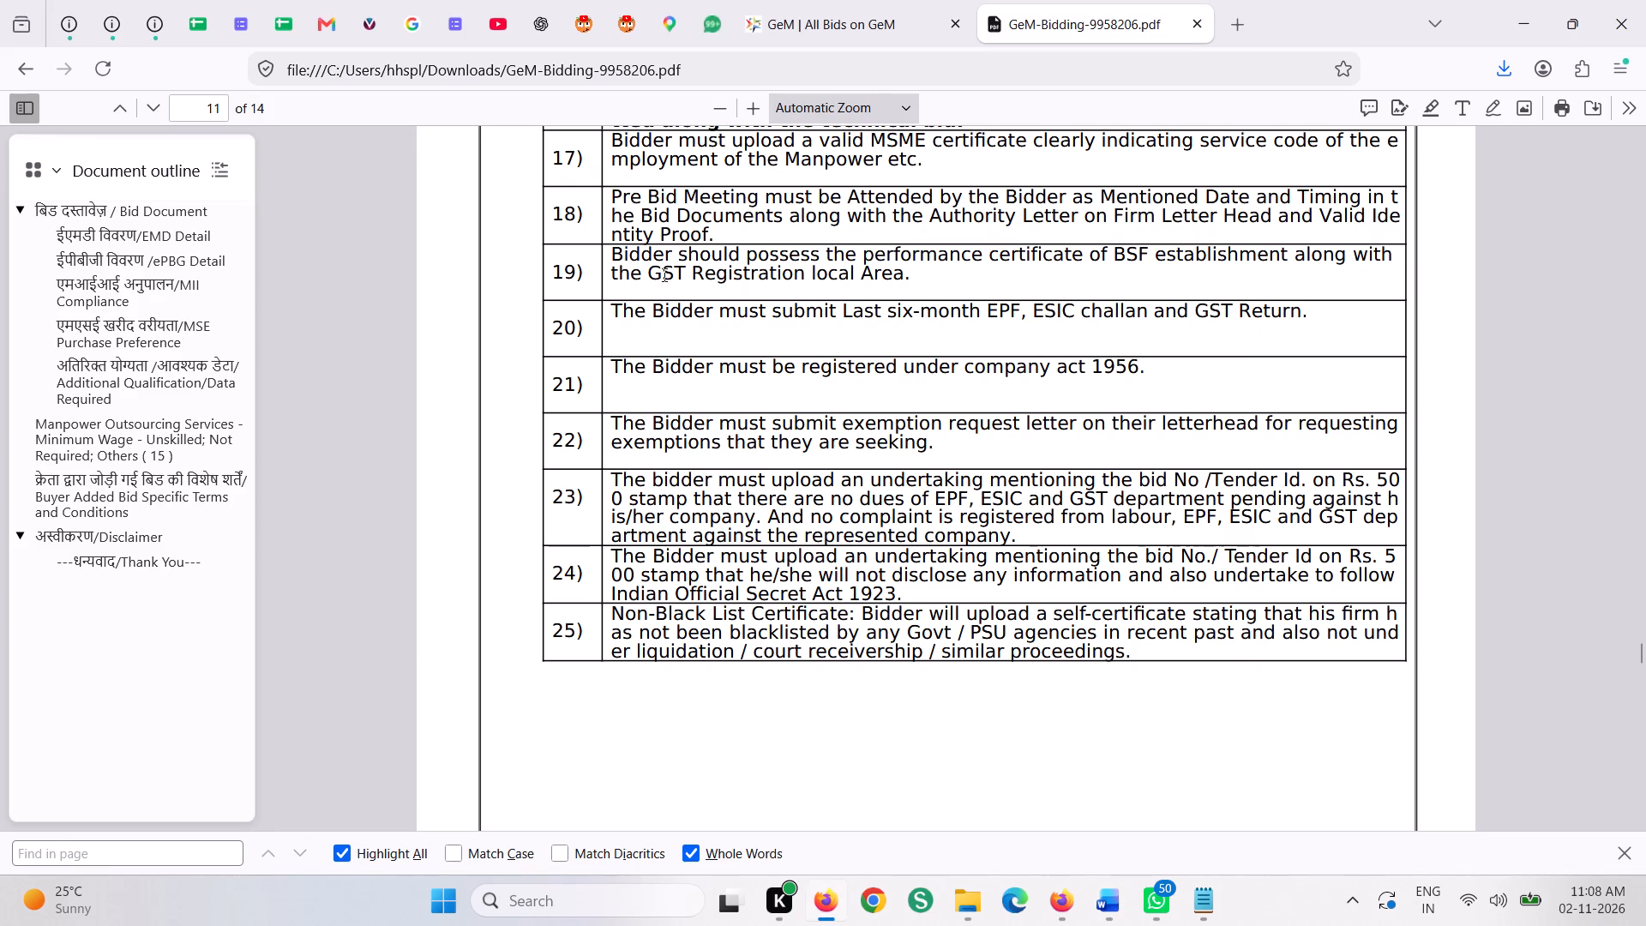
pyautogui.moveTo(663, 274); pyautogui.dragTo(899, 282)
pyautogui.hotkey('ctrl', 'c')
pyautogui.hotkey('ctrl', 'c')
pyautogui.hotkey('ctrl', 'c')
pyautogui.hotkey('alt', 'Tab')
pyautogui.hotkey('ctrl', 'v')
# Add item 16 from clause 23, "undertaking mentioning the bid No /Tender Id." through "represented company", and join its broken lines into one paragraph.
pyautogui.press('Return')
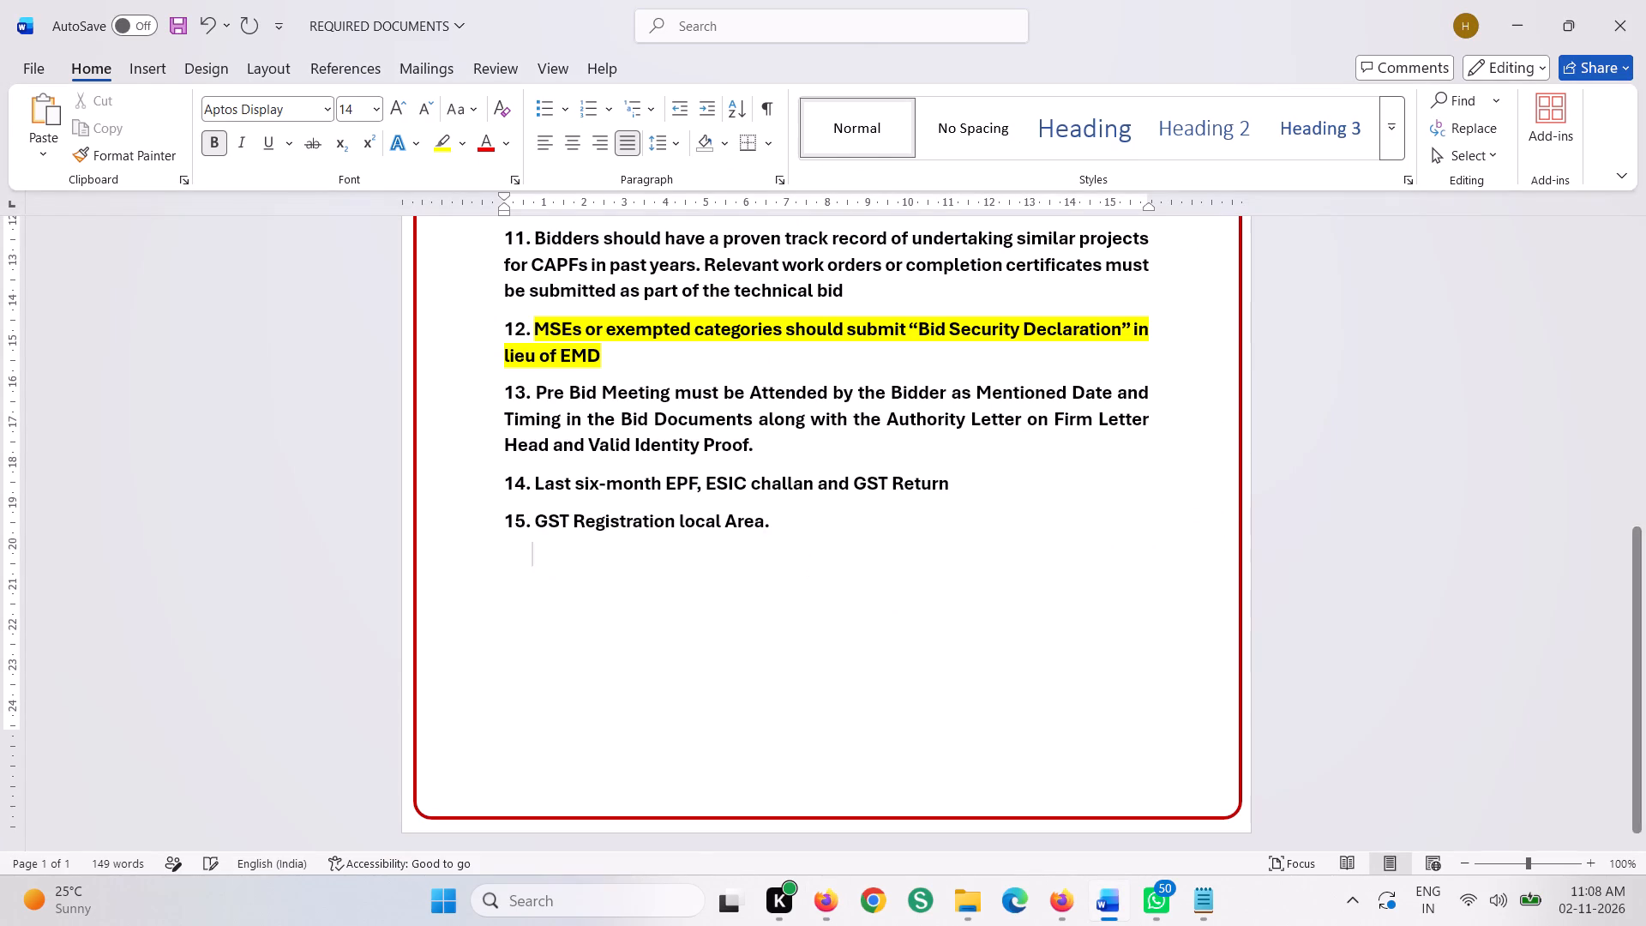
pyautogui.write('16')
pyautogui.press('.')
pyautogui.hotkey('alt', 'Tab')
pyautogui.click(901, 422)
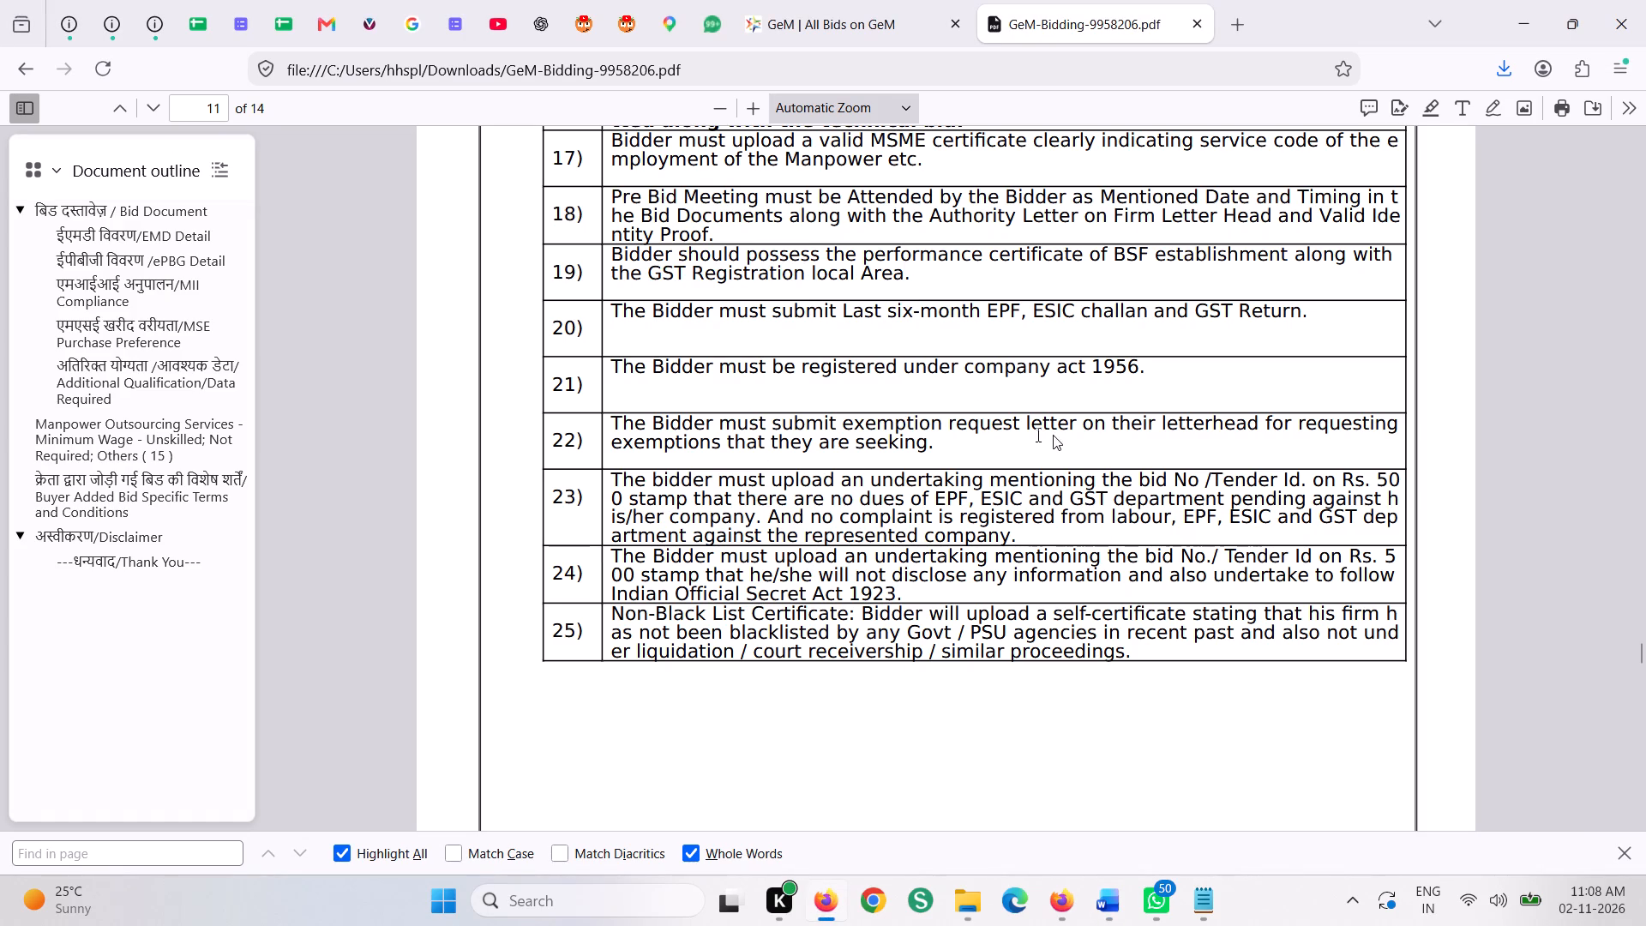
pyautogui.click(1063, 429)
pyautogui.click(875, 481)
pyautogui.moveTo(875, 481); pyautogui.dragTo(1000, 534)
pyautogui.hotkey('ctrl', 'c')
pyautogui.hotkey('ctrl', 'c')
pyautogui.hotkey('alt', 'Tab')
pyautogui.hotkey('ctrl', 'v')
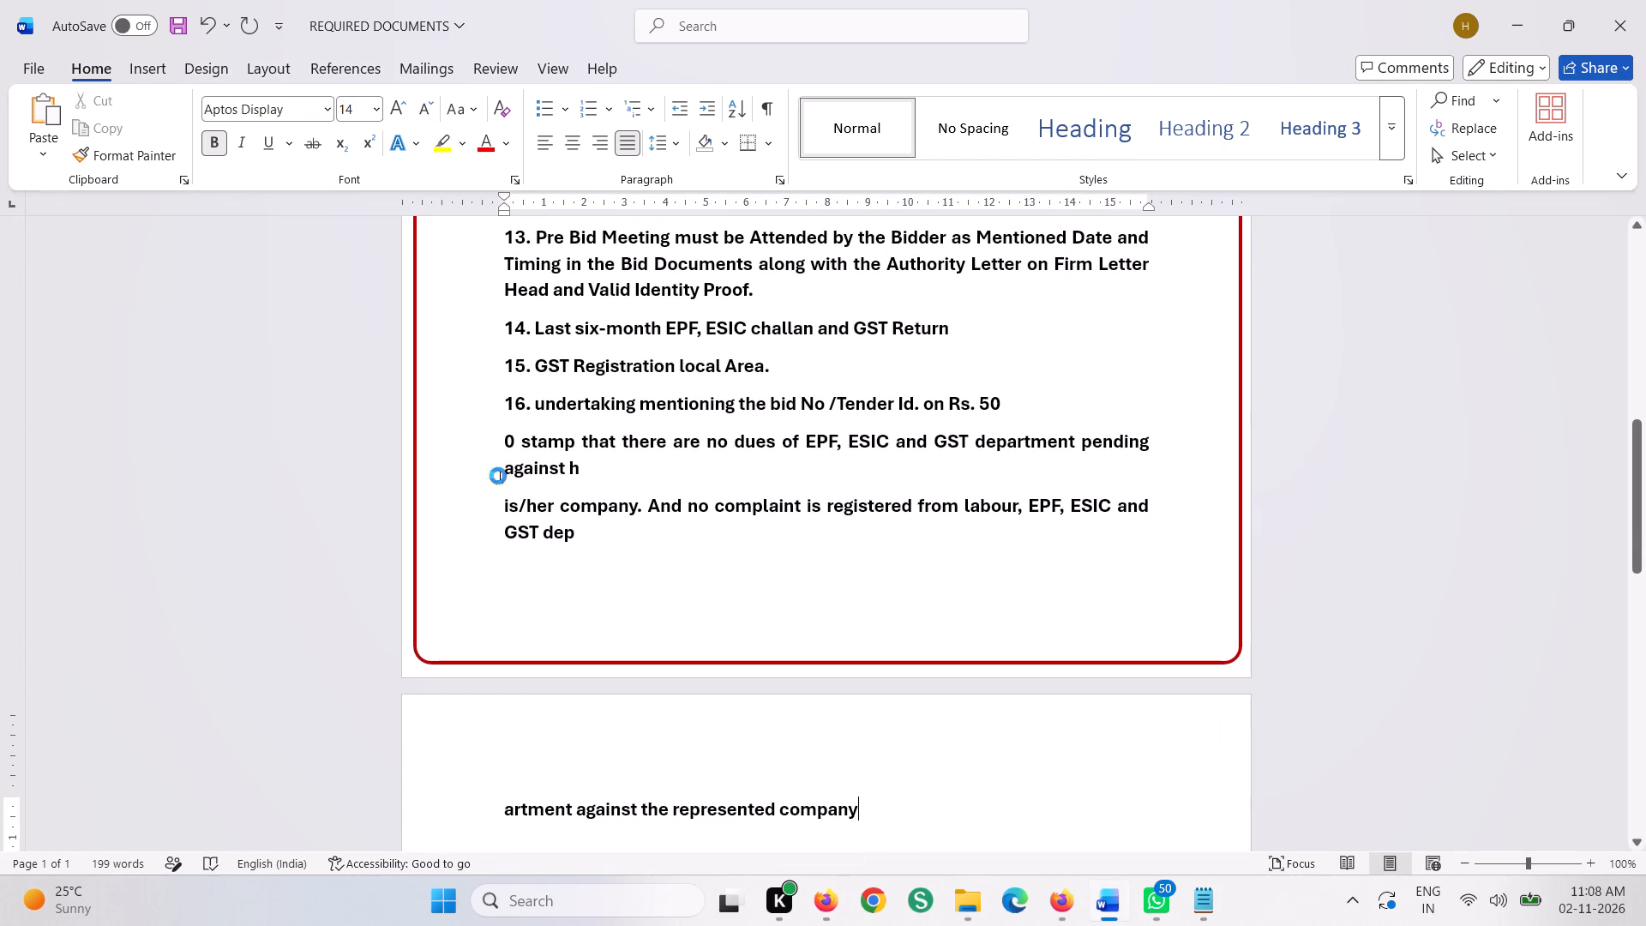
pyautogui.click(495, 442)
pyautogui.press('BackSpace')
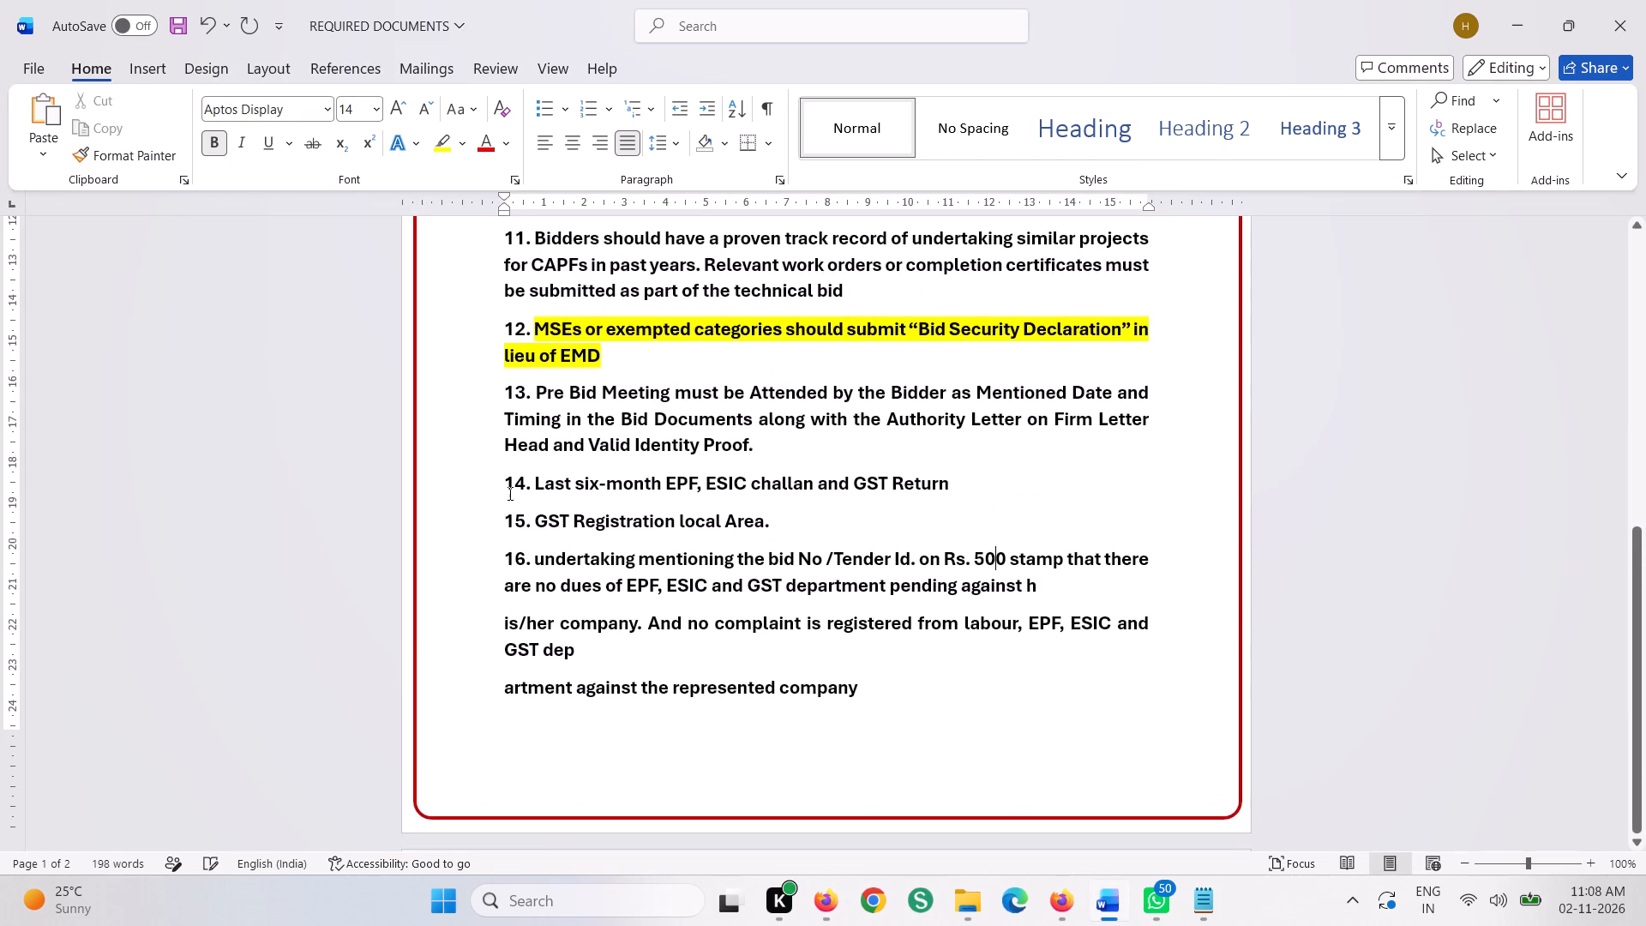
pyautogui.click(506, 621)
pyautogui.press('BackSpace')
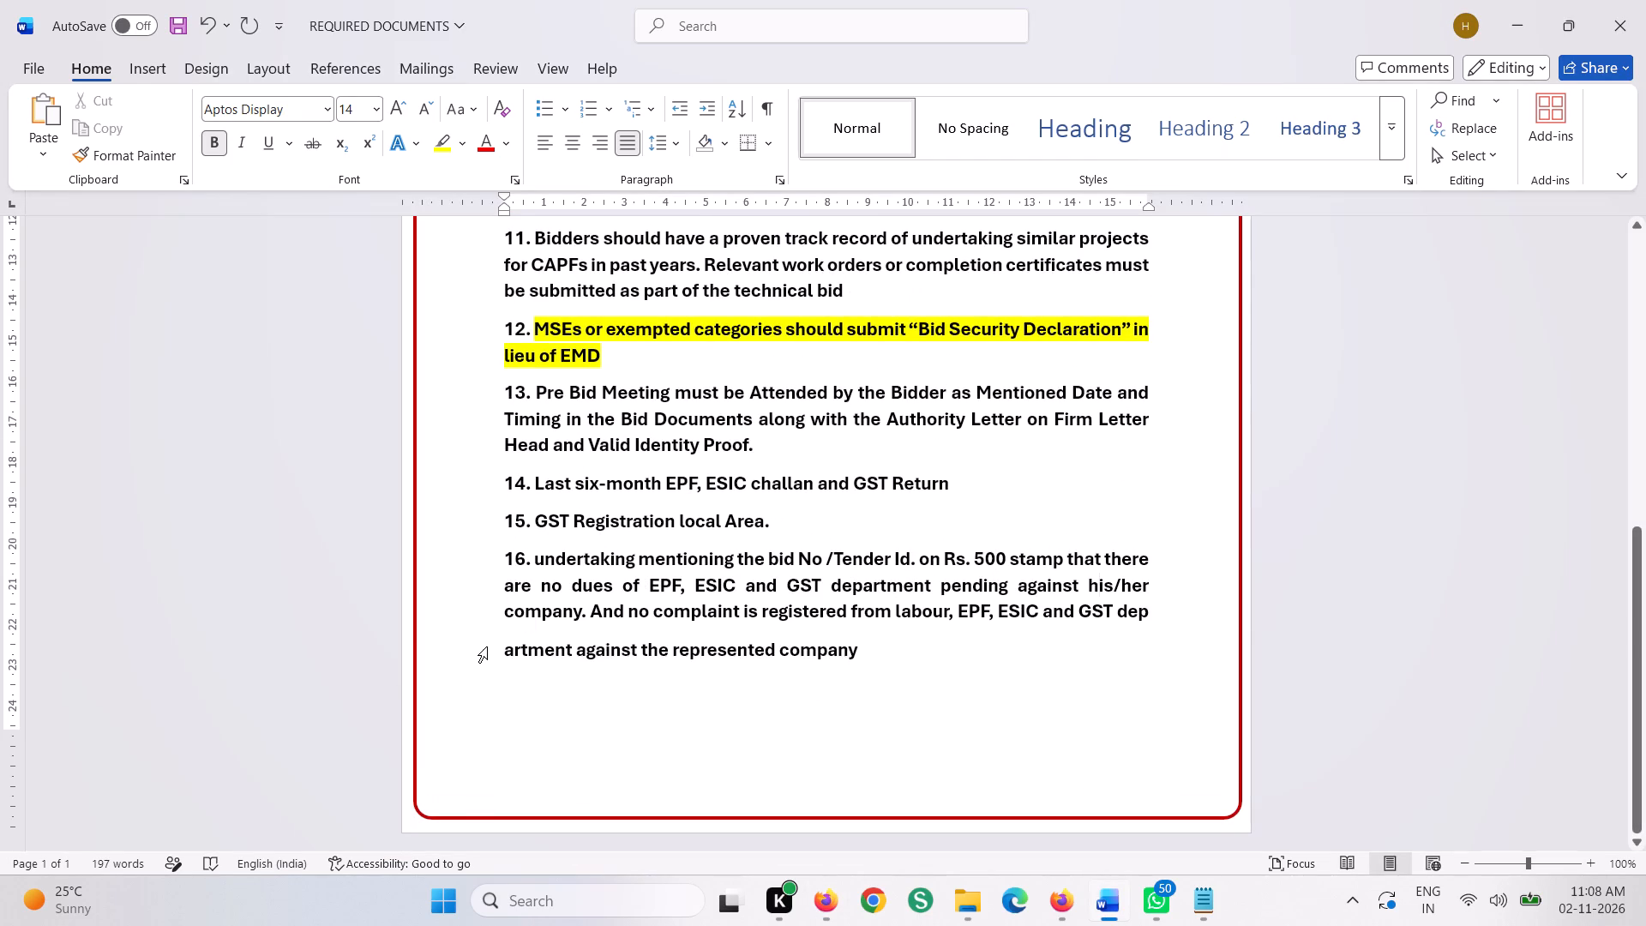
pyautogui.click(498, 646)
pyautogui.press('BackSpace')
# Add item 17 from clause 24, "undertaking mentioning the bid No./ Tender Id" through "Secret Act 1923.", and join its broken lines into one paragraph.
pyautogui.click(940, 654)
pyautogui.press('Return')
pyautogui.write('17.')
pyautogui.hotkey('alt', 'Tab')
pyautogui.click(838, 571)
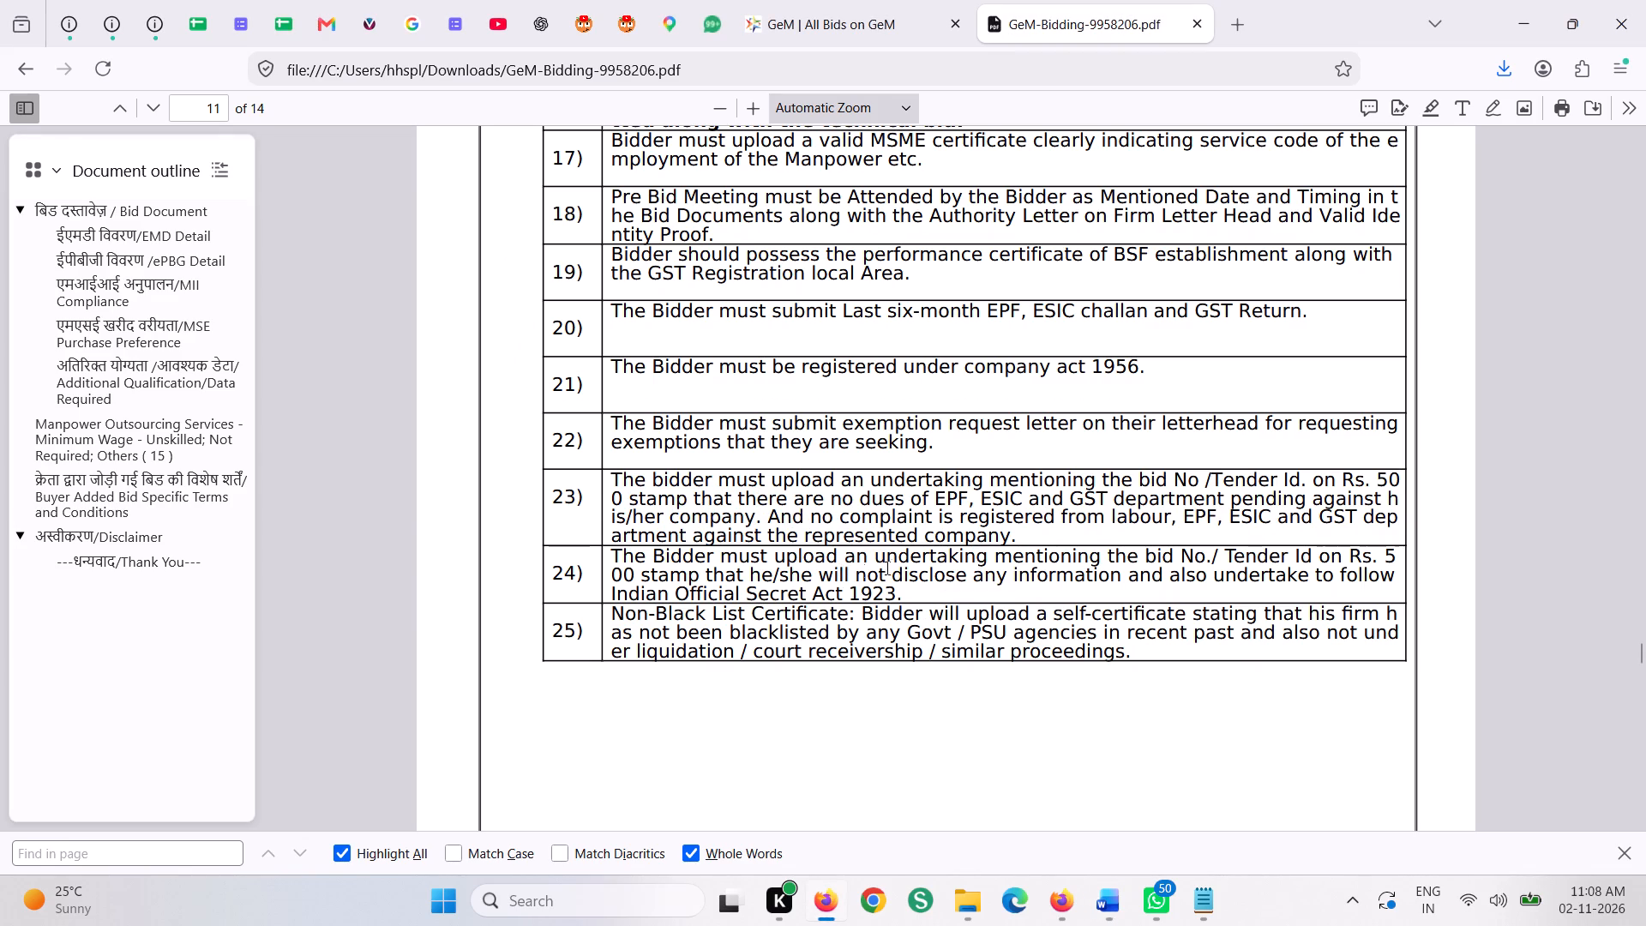
pyautogui.click(883, 553)
pyautogui.moveTo(883, 553); pyautogui.dragTo(891, 600)
pyautogui.hotkey('ctrl', 'c')
pyautogui.hotkey('ctrl', 'c')
pyautogui.hotkey('alt', 'Tab')
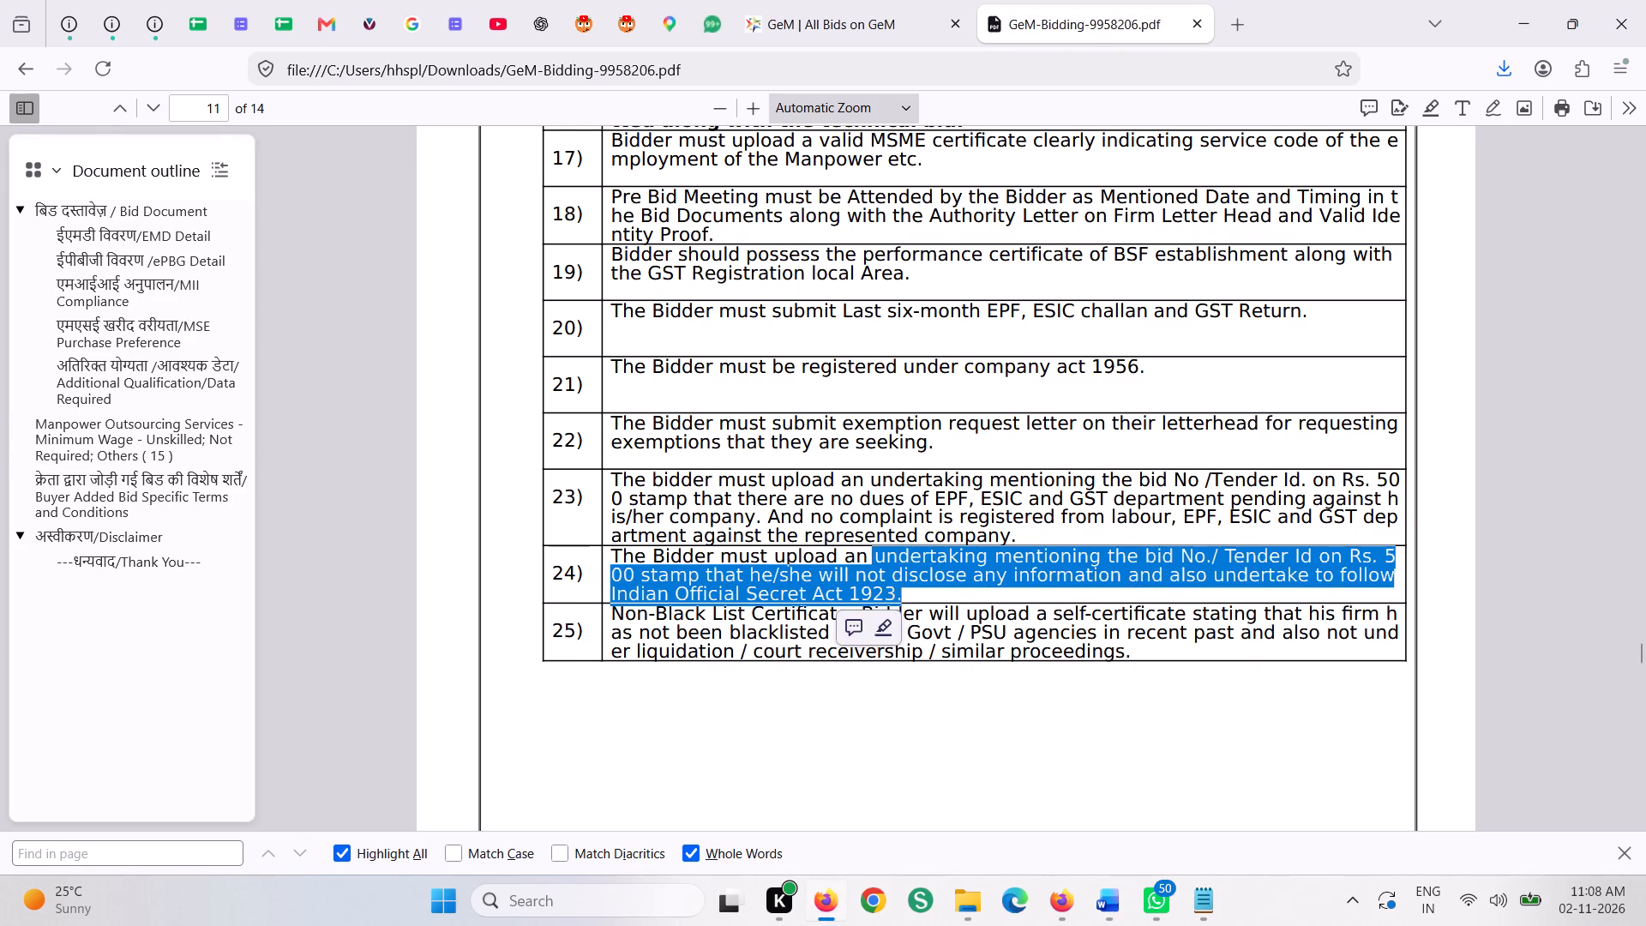
pyautogui.hotkey('ctrl', 'v')
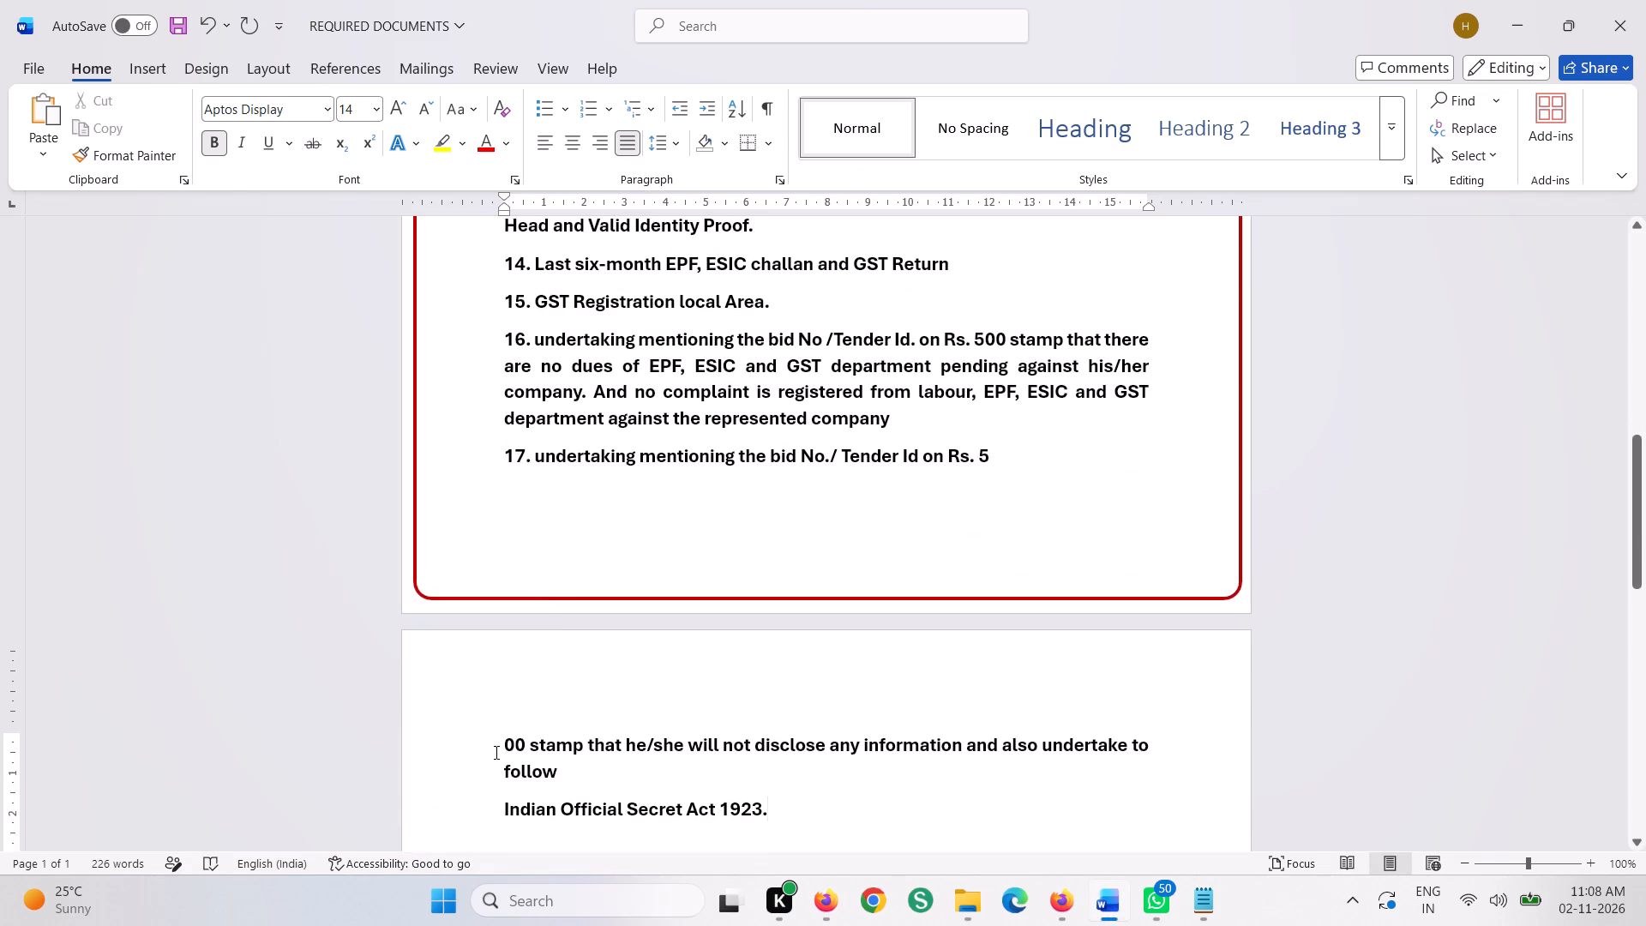
pyautogui.click(494, 752)
pyautogui.press('BackSpace')
pyautogui.click(506, 730)
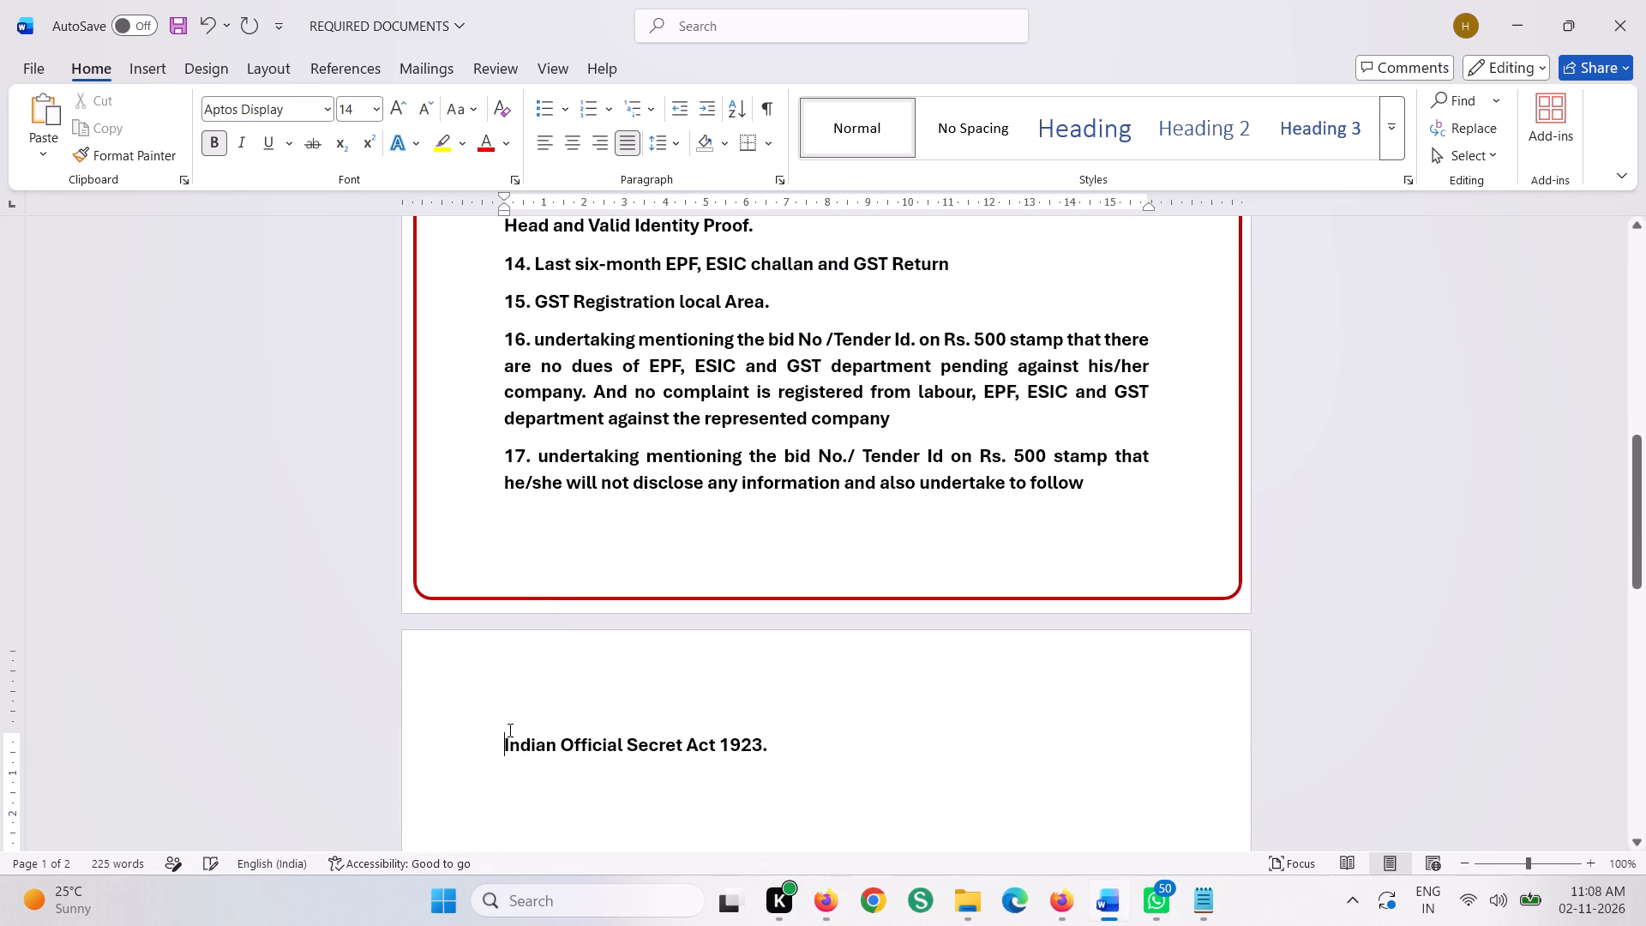
pyautogui.press('BackSpace')
# Add item 18, "Non-Black List Certificate", to the Word list, copied from the bid's clause 25, and return to the bid PDF.
pyautogui.click(729, 808)
pyautogui.press('Return')
pyautogui.write('18.')
pyautogui.hotkey('alt', 'Tab')
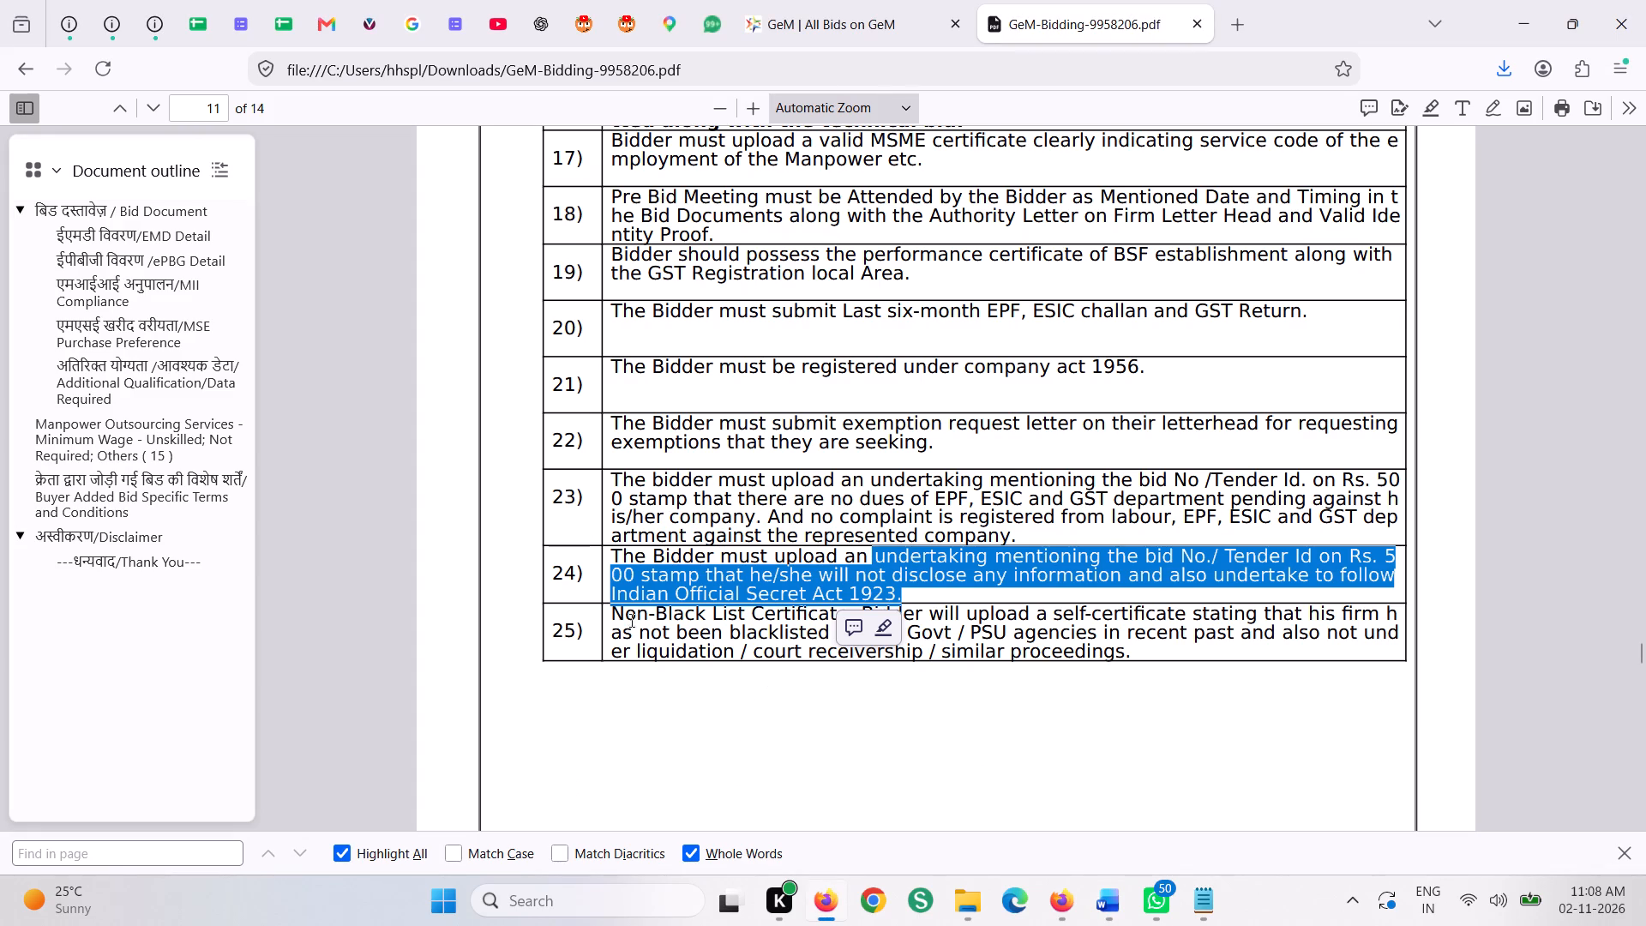
pyautogui.click(616, 614)
pyautogui.moveTo(616, 614); pyautogui.dragTo(825, 611)
pyautogui.hotkey('ctrl', 'c')
pyautogui.hotkey('ctrl', 'c')
pyautogui.hotkey('ctrl', 'c')
pyautogui.hotkey('ctrl', 'c')
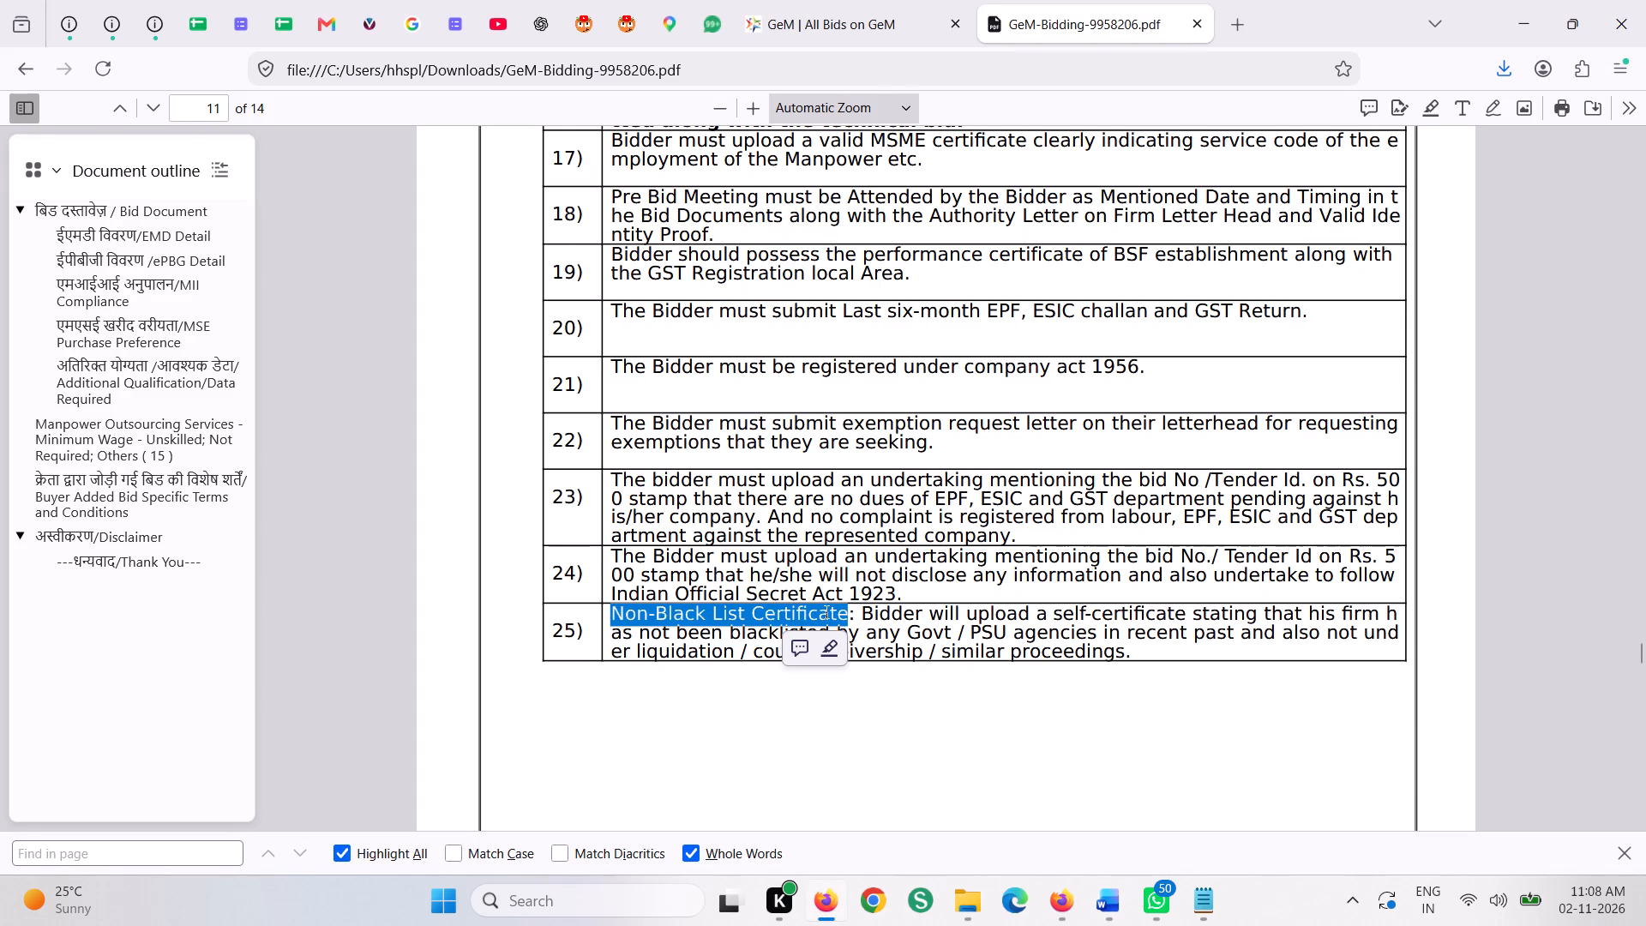
pyautogui.hotkey('alt', 'Tab')
pyautogui.hotkey('ctrl', 'v')
pyautogui.hotkey('alt', 'Tab')
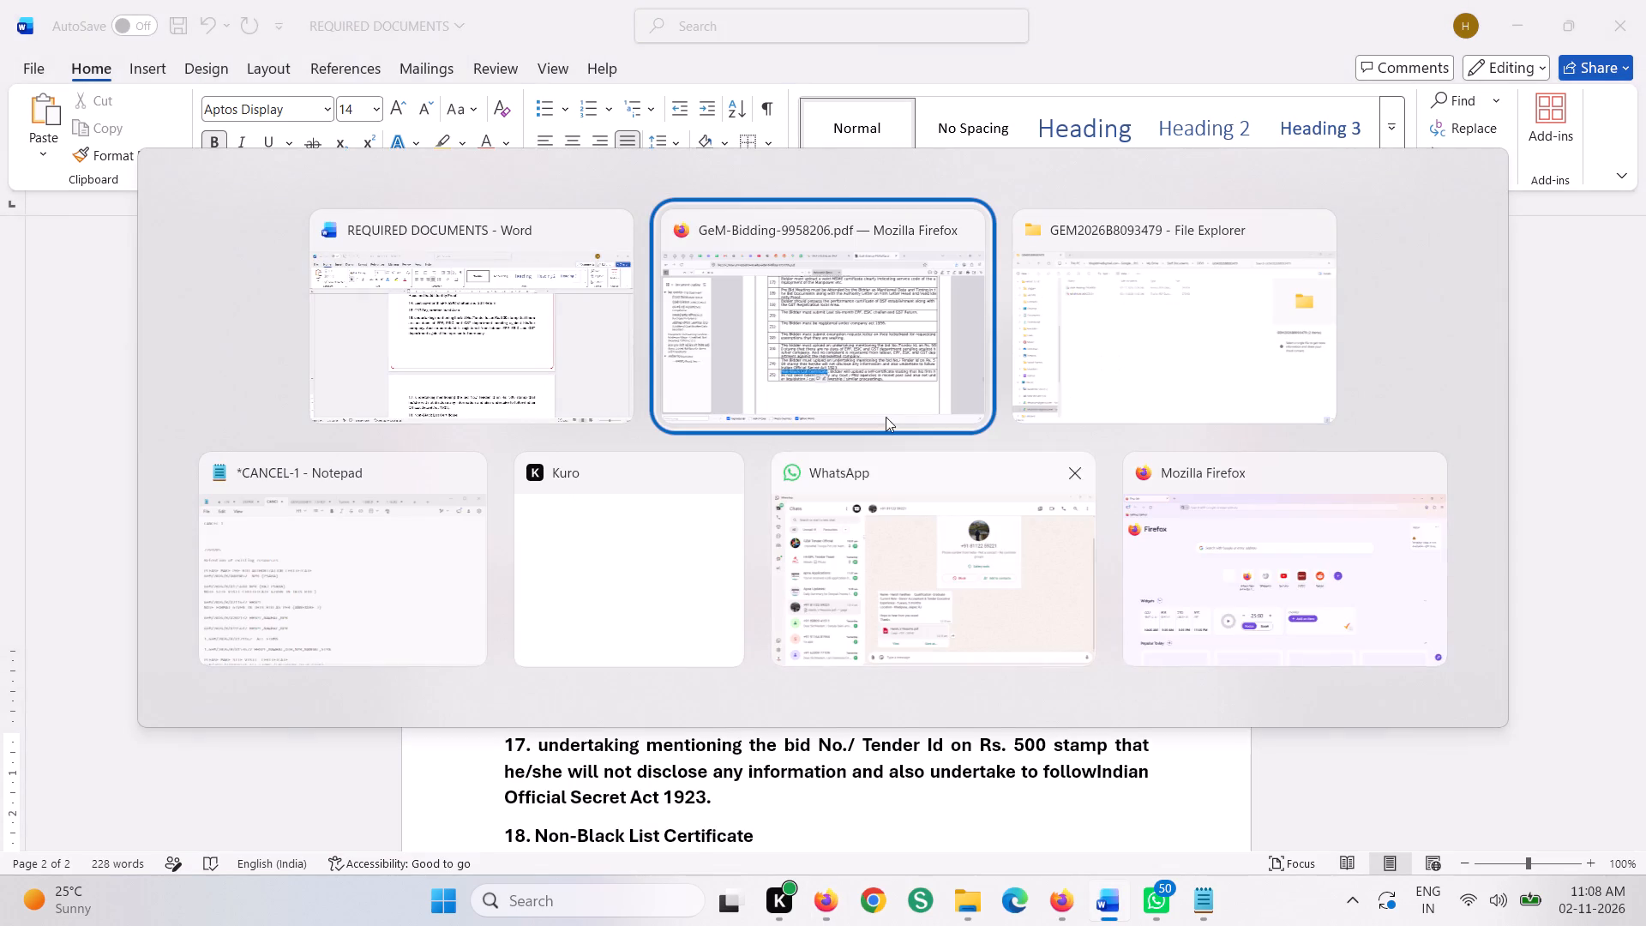
# Download the buyer-uploaded ATC document linked in the bid's section 9, open it in Word and enable editing.
pyautogui.click(892, 384)
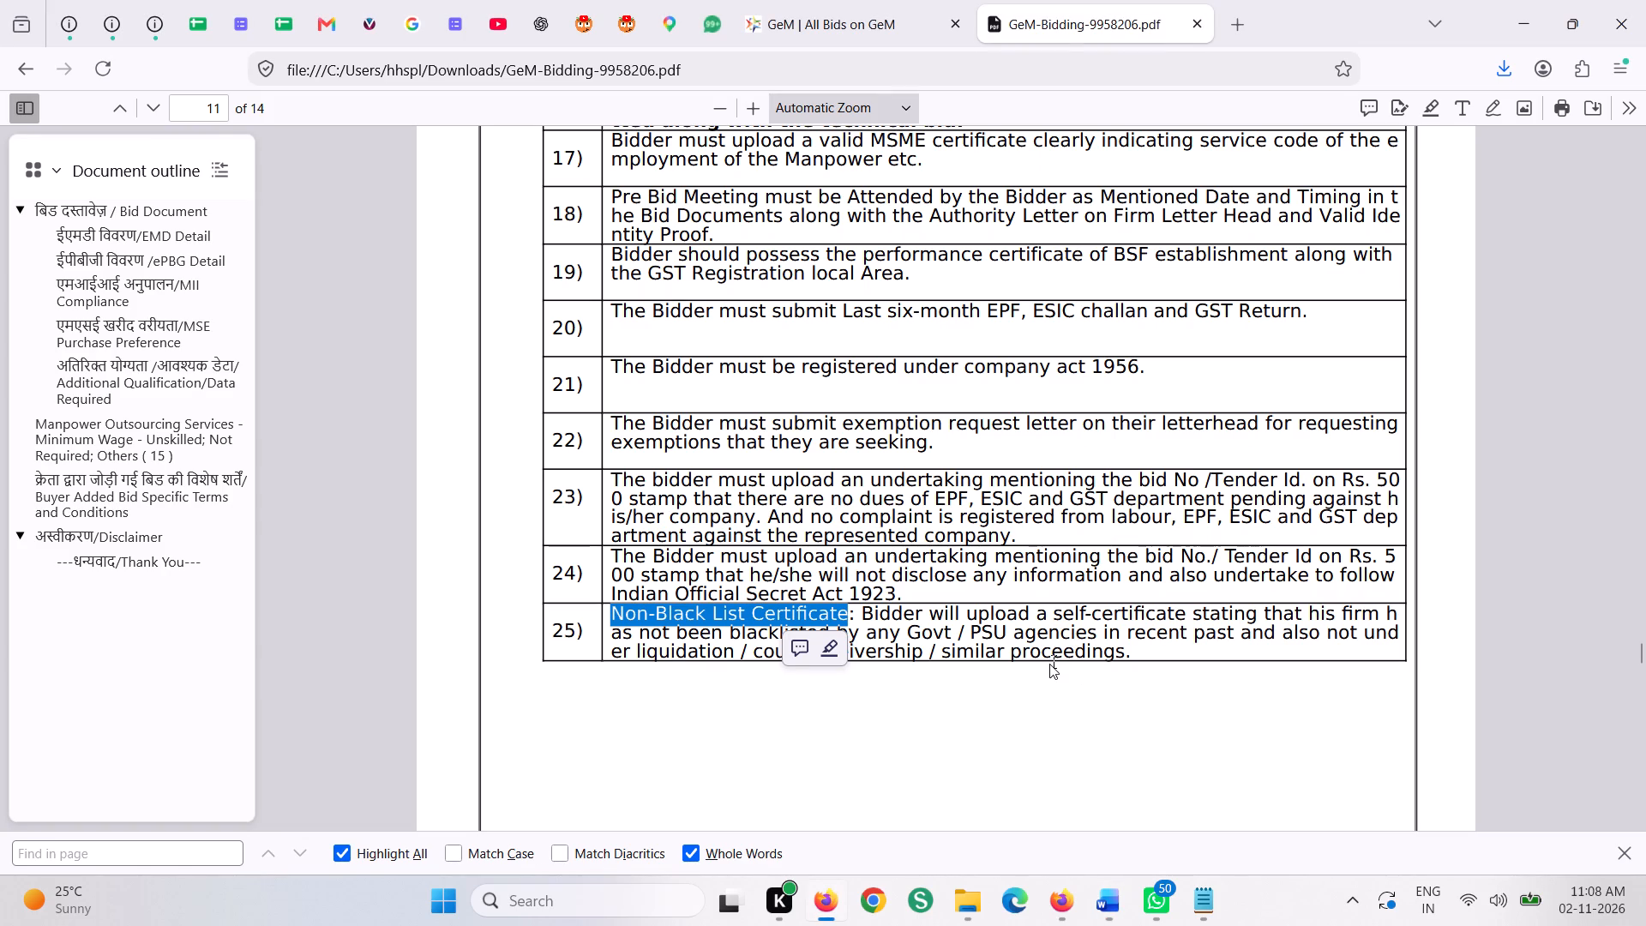
pyautogui.click(1049, 664)
pyautogui.scroll(-2, 1049, 664)
pyautogui.scroll(-1, 828, 416)
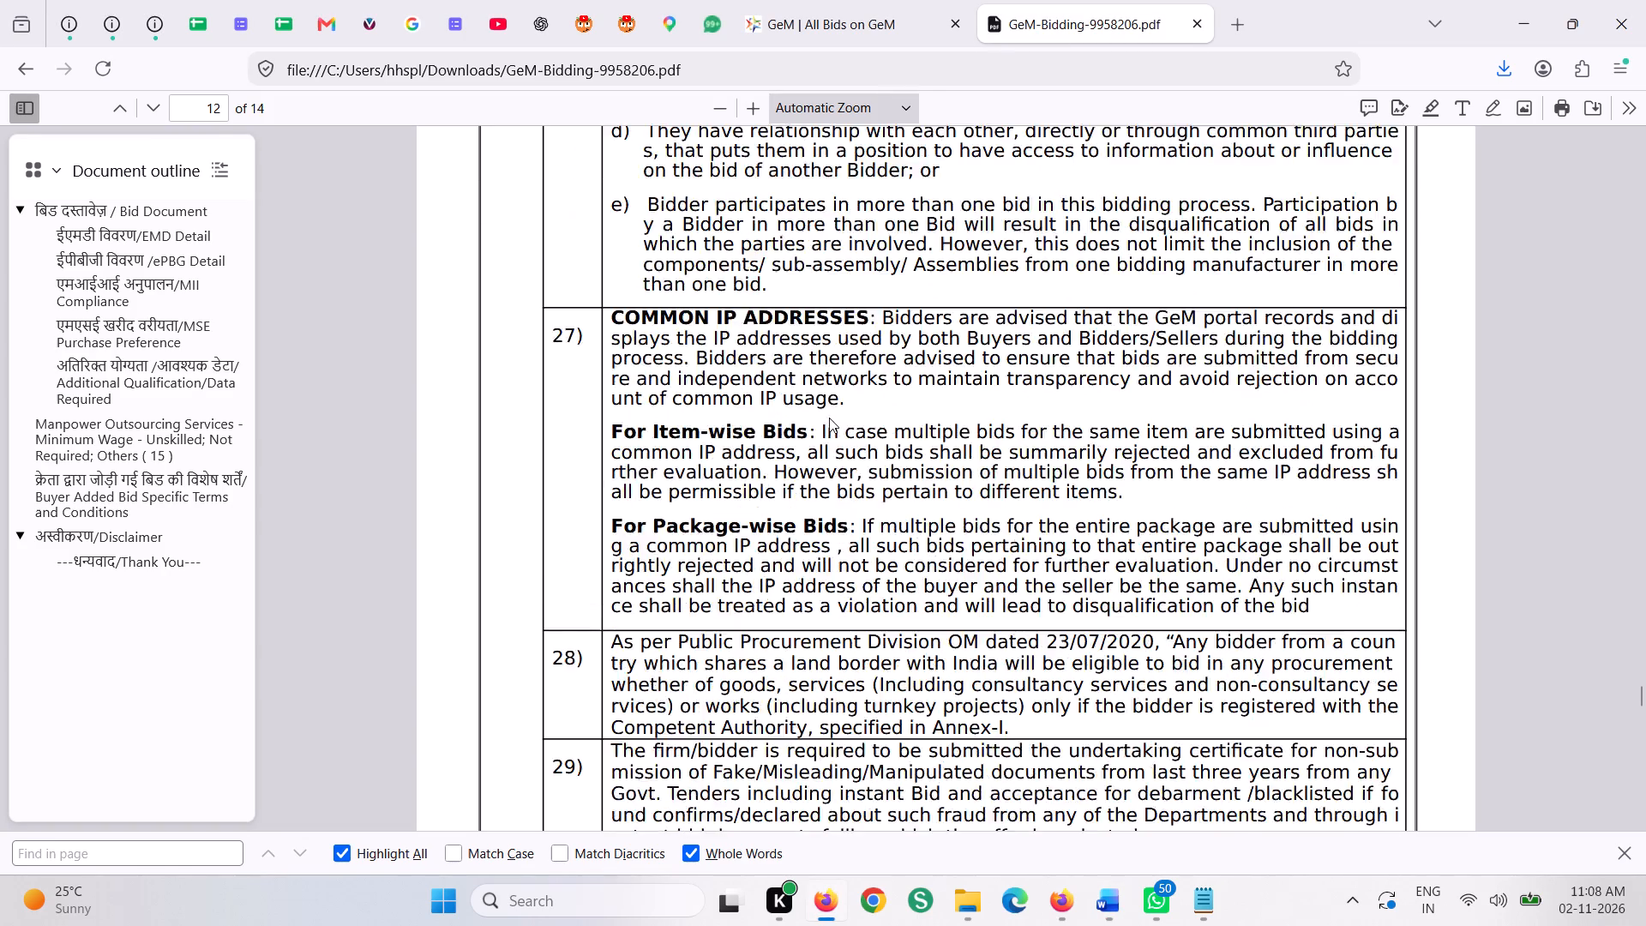
pyautogui.scroll(-1, 834, 414)
pyautogui.click(883, 353)
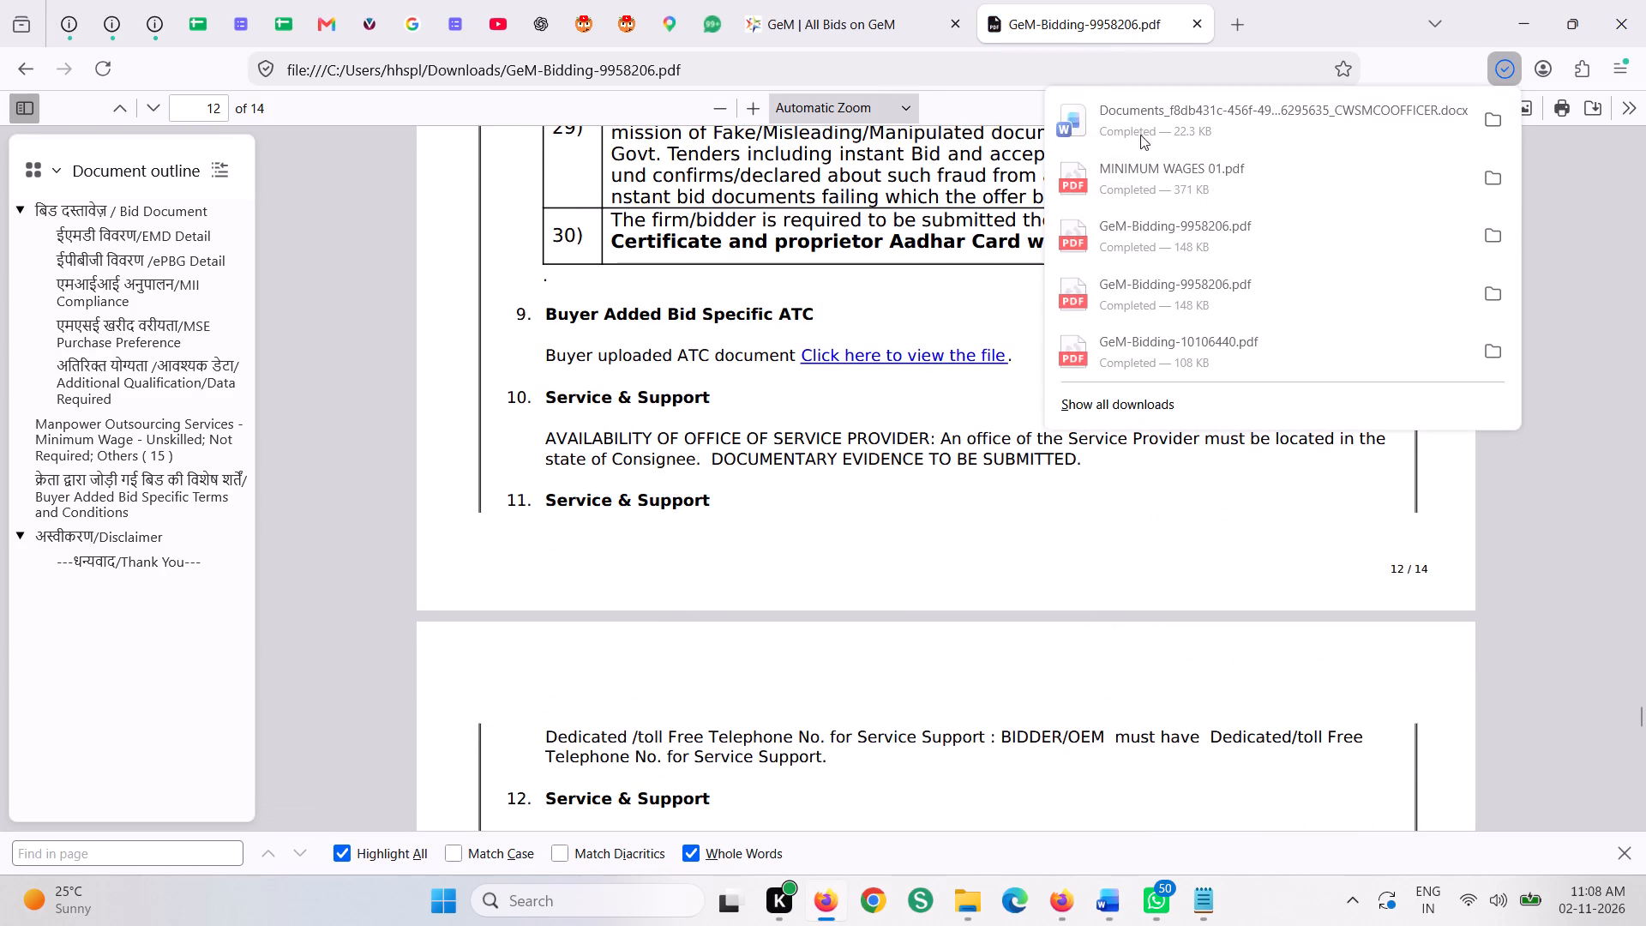
pyautogui.click(1131, 127)
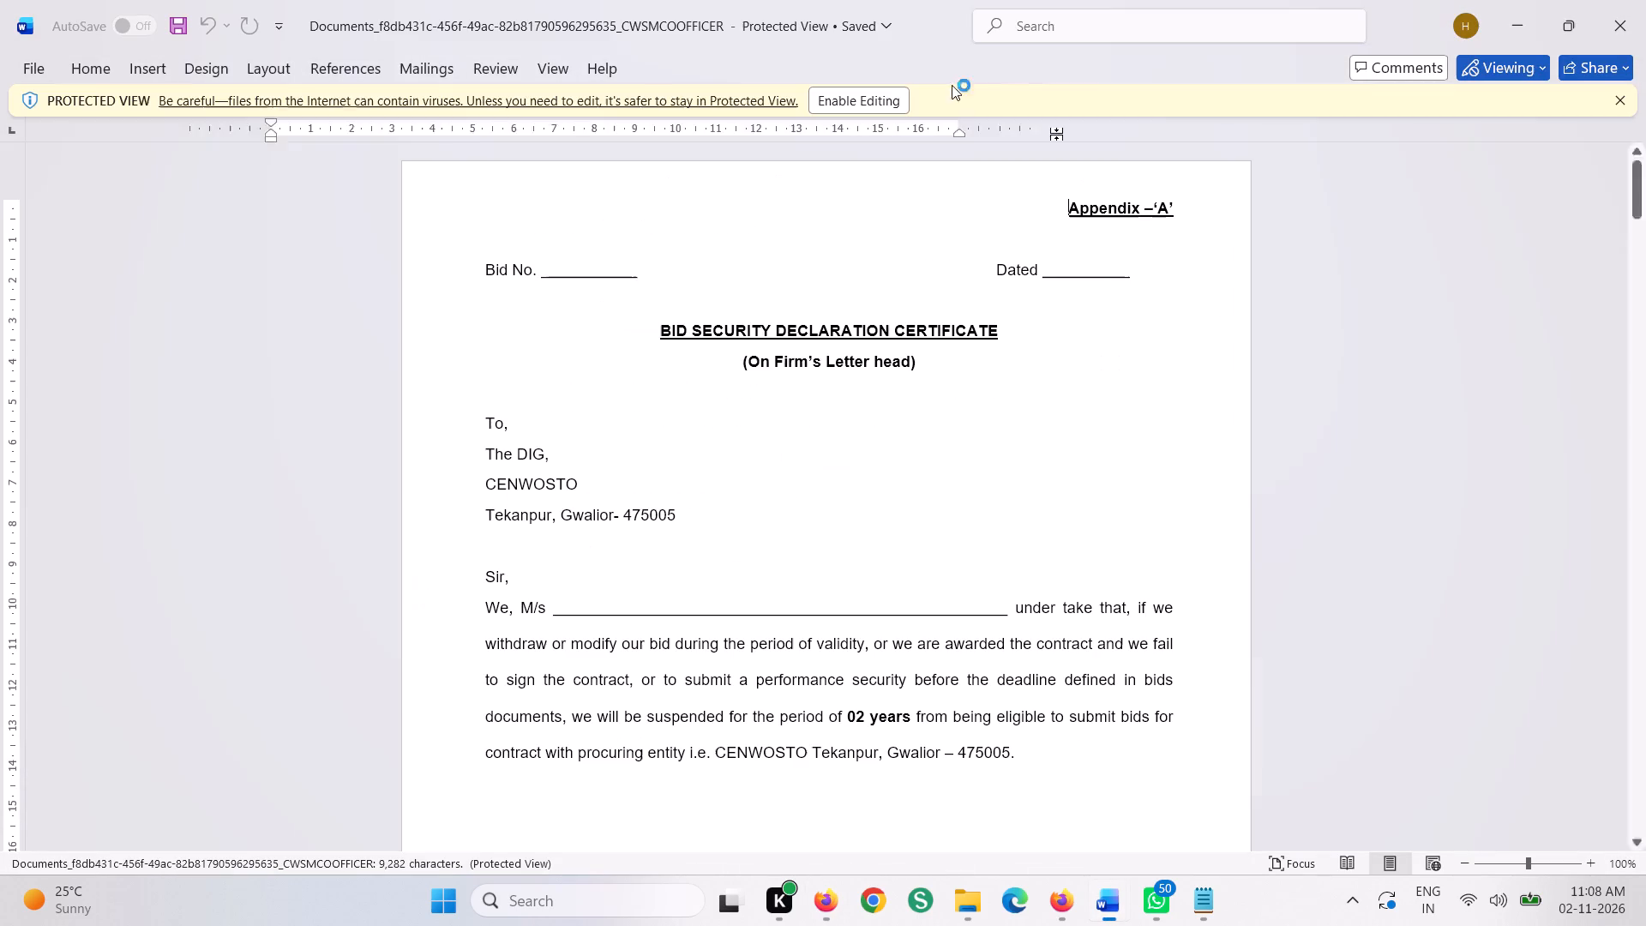
pyautogui.click(874, 98)
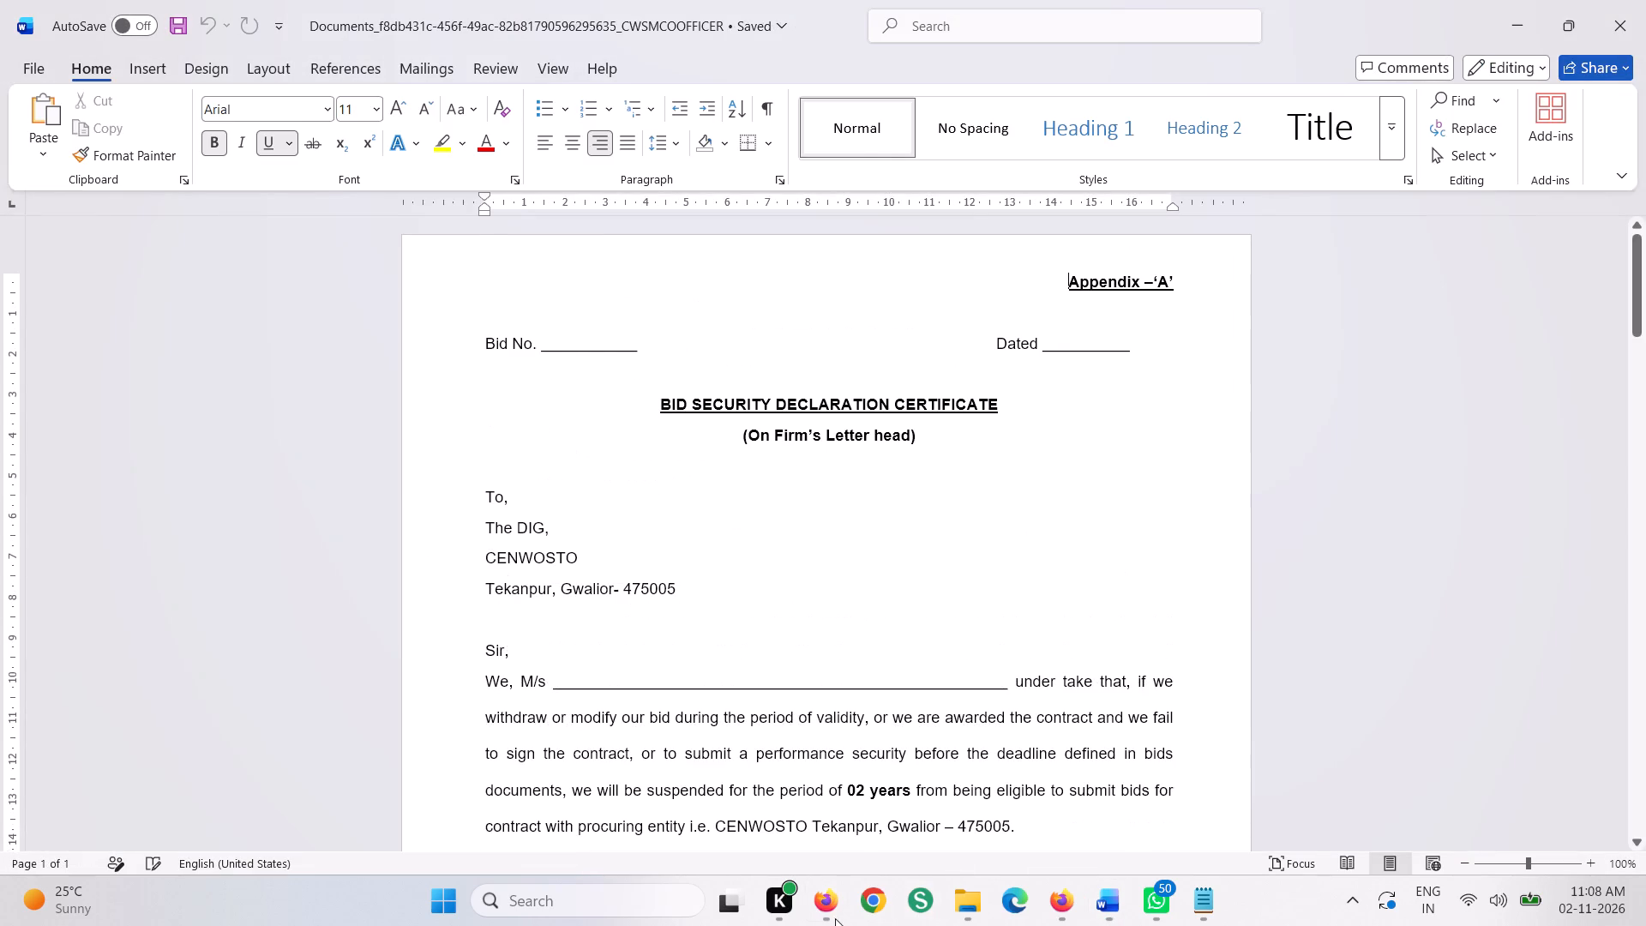
# Add item 19, "Pan Card, GST Registration", to the REQUIRED DOCUMENTS list in Word, copied from the bid's clause 30.
pyautogui.click(818, 899)
pyautogui.click(1114, 217)
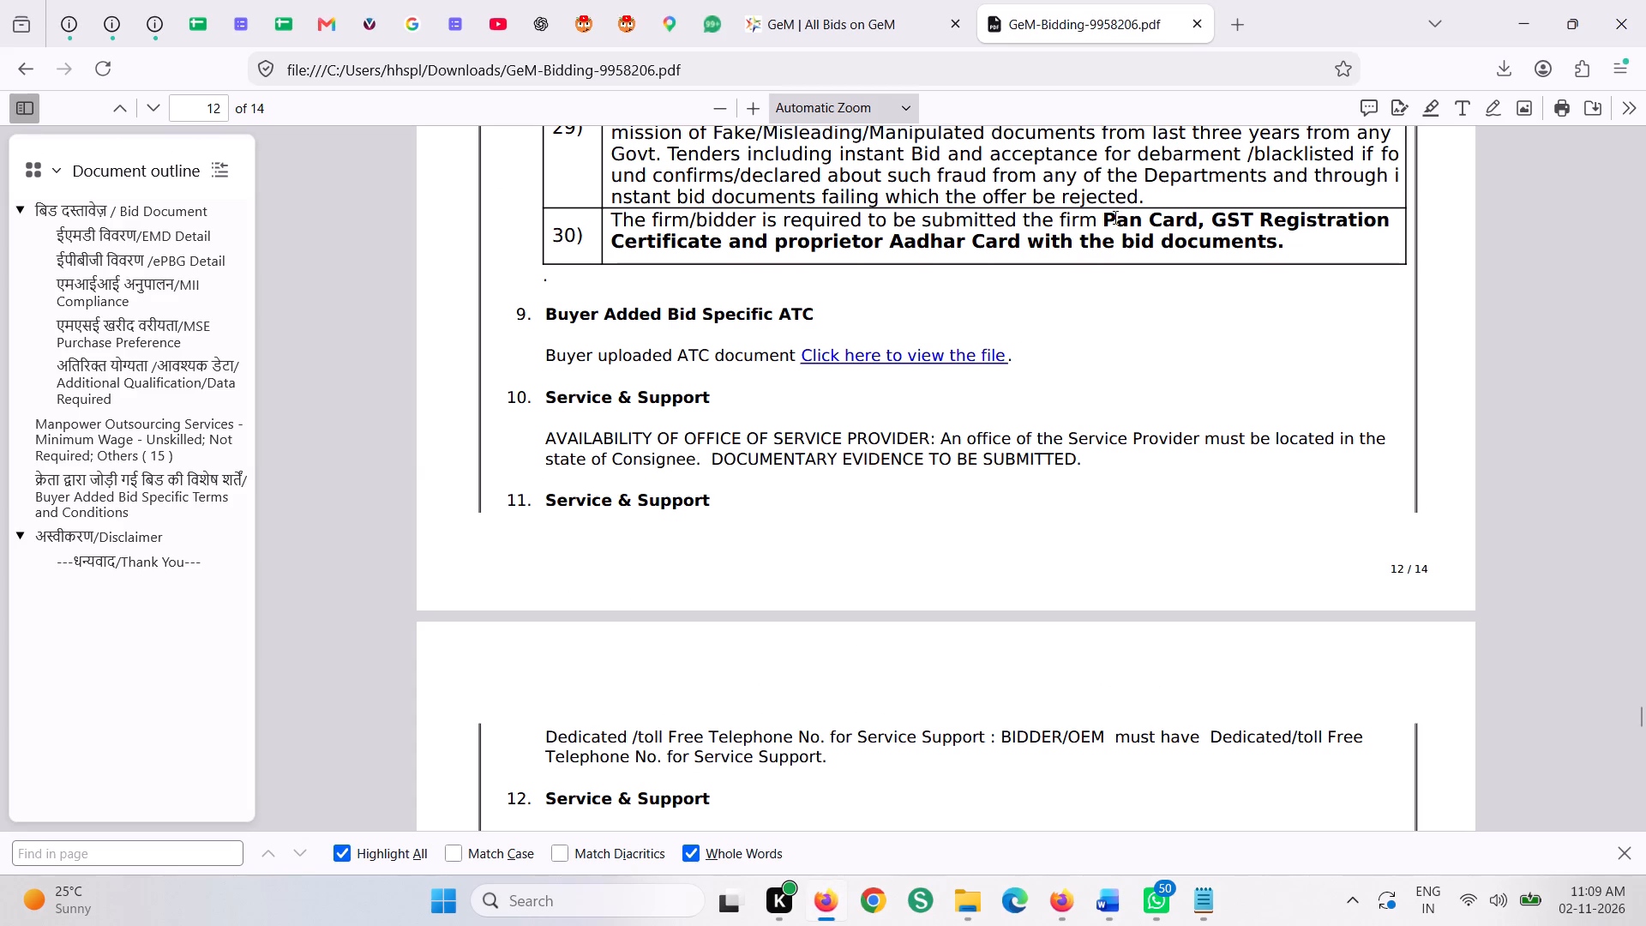
pyautogui.moveTo(1114, 217); pyautogui.dragTo(1338, 217)
pyautogui.hotkey('ctrl', 'c')
pyautogui.hotkey('ctrl', 'c')
pyautogui.hotkey('alt', 'Tab')
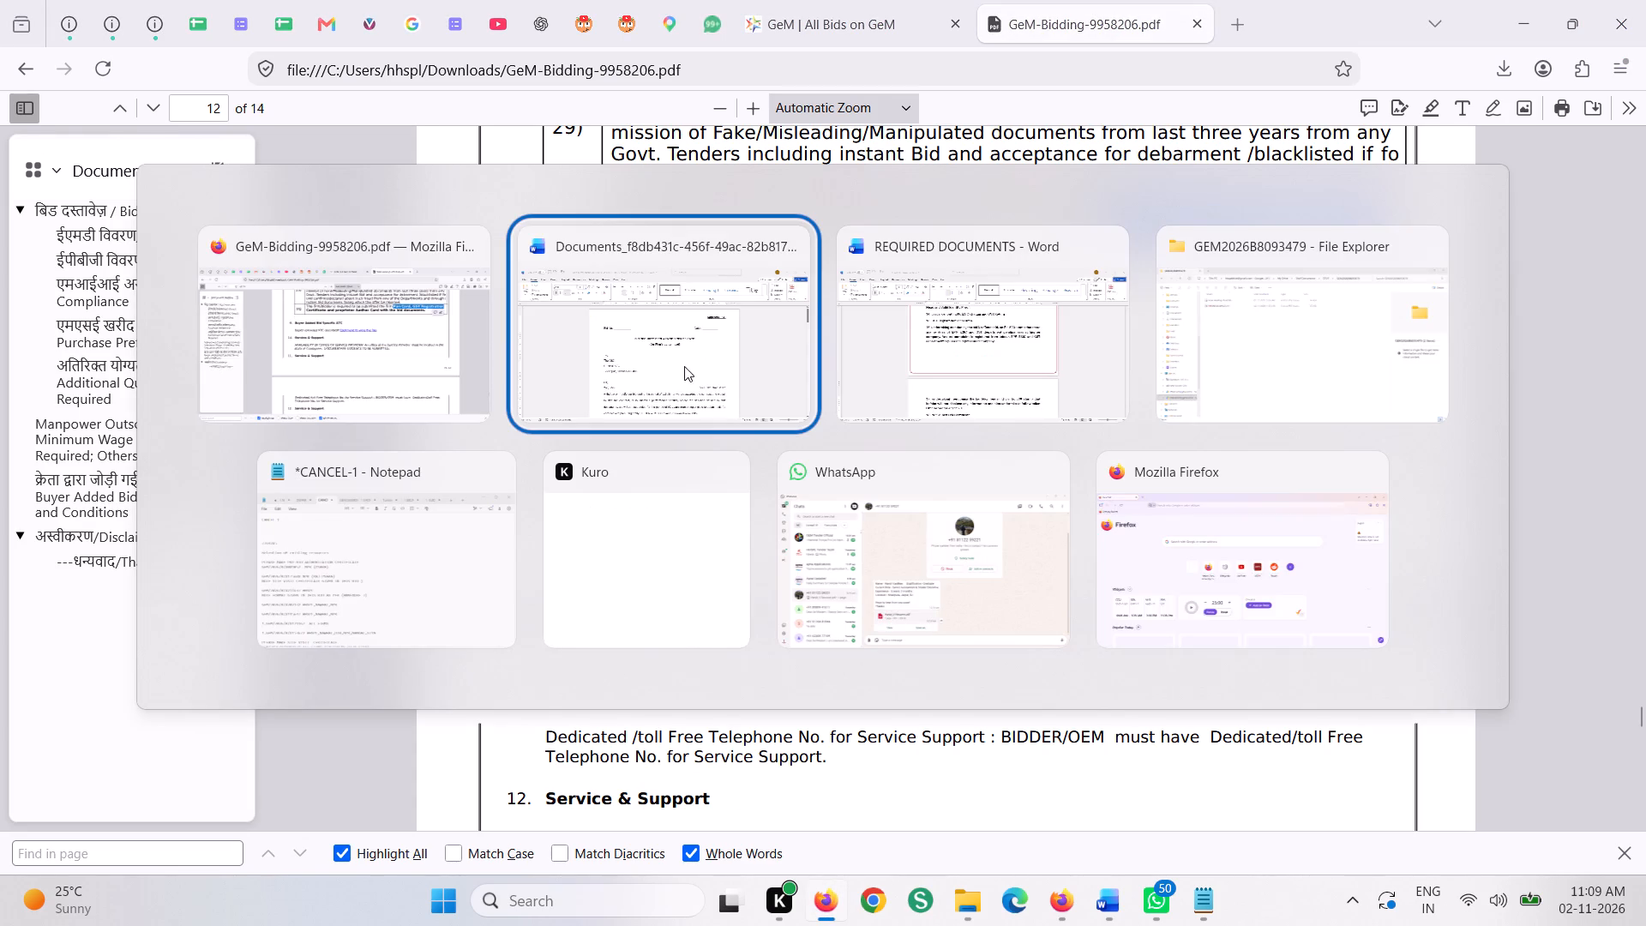
pyautogui.click(686, 363)
pyautogui.hotkey('alt', 'Tab')
pyautogui.click(1108, 896)
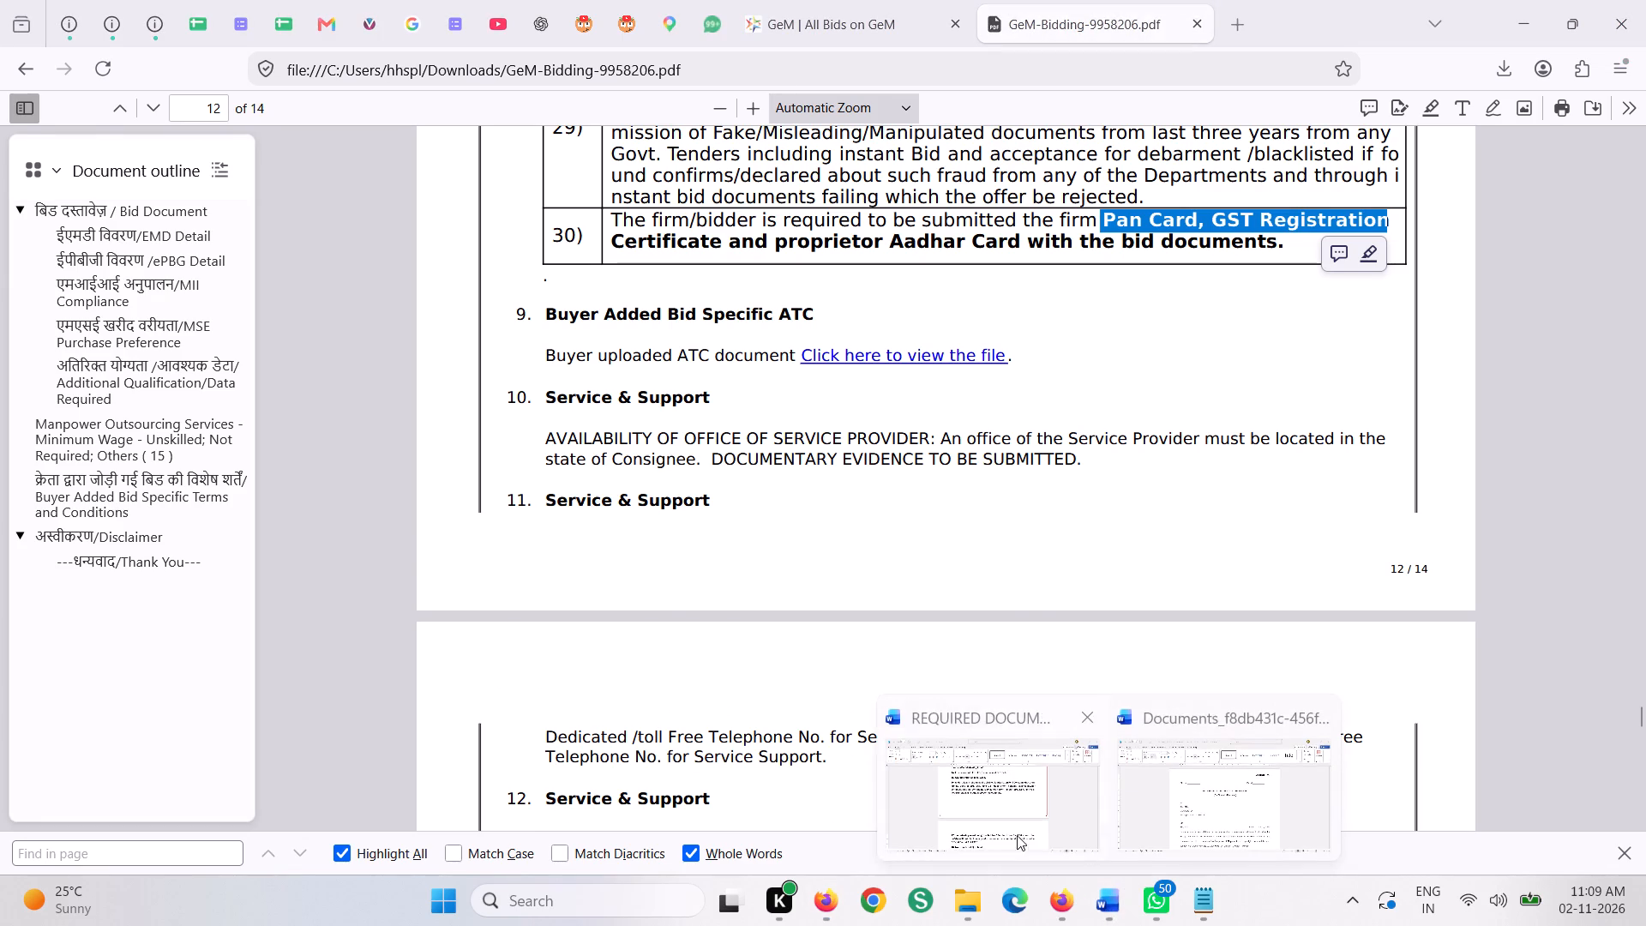
pyautogui.click(1016, 833)
pyautogui.scroll(-1, 819, 712)
pyautogui.press('Return')
pyautogui.write('19.')
pyautogui.hotkey('ctrl', 'v')
pyautogui.hotkey('alt', 'Tab')
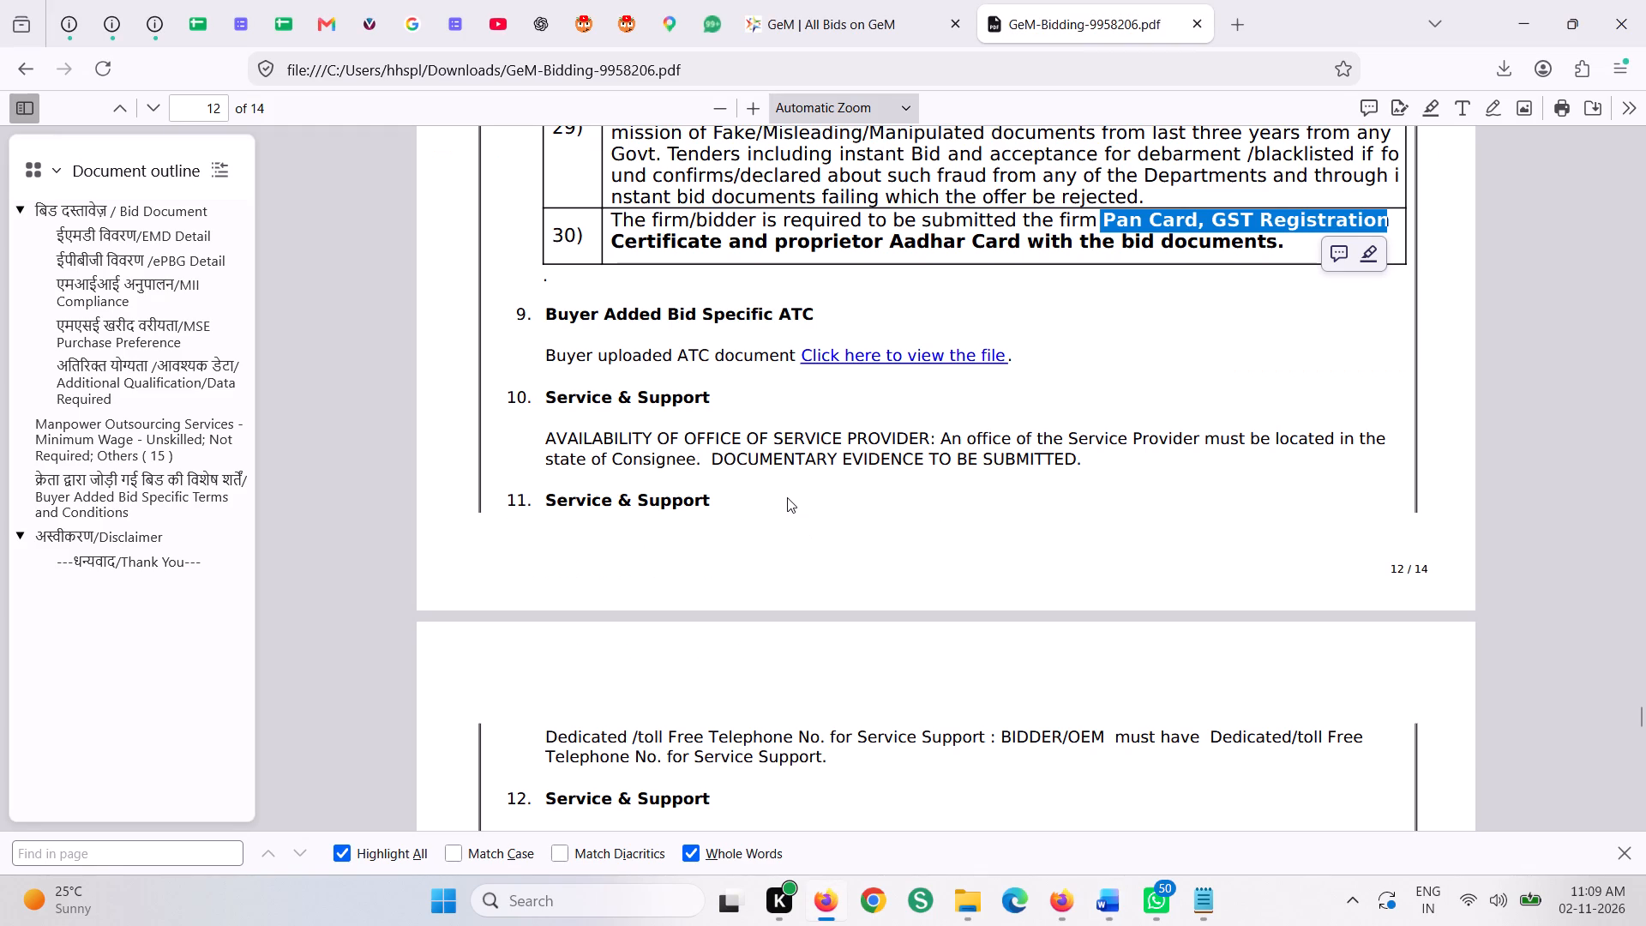
# Add item 20, "Past Project Experience", to the Word list, copied from the bid's section 13 heading, and return to the bid PDF.
pyautogui.scroll(-2, 787, 497)
pyautogui.scroll(2, 870, 494)
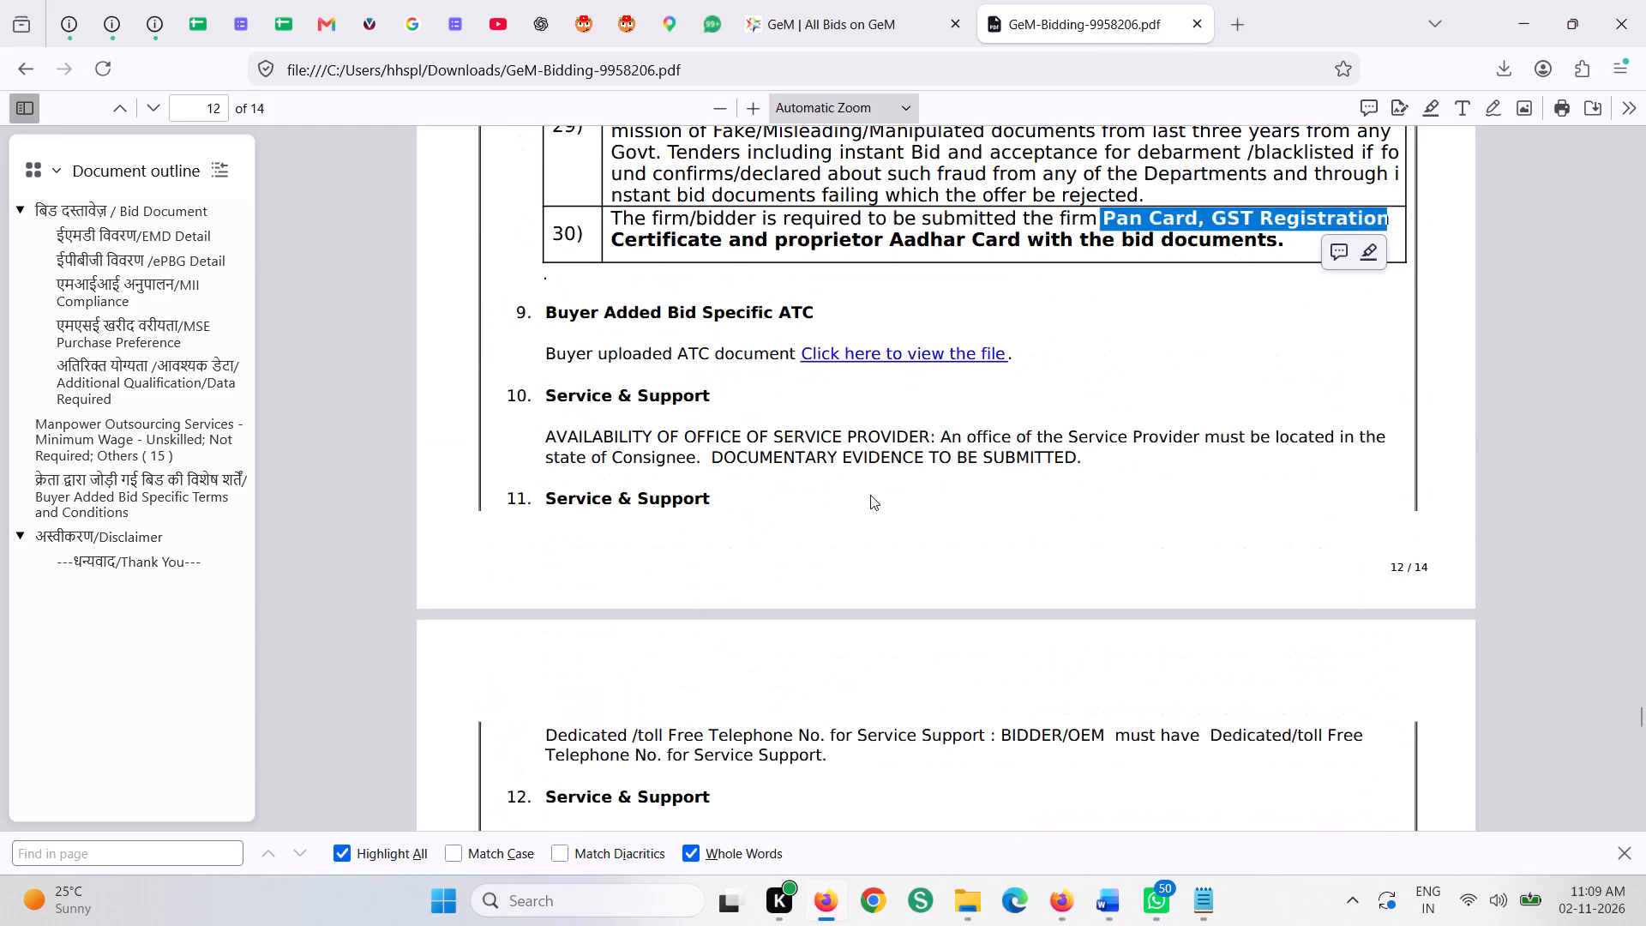
pyautogui.scroll(-1, 664, 667)
pyautogui.click(569, 456)
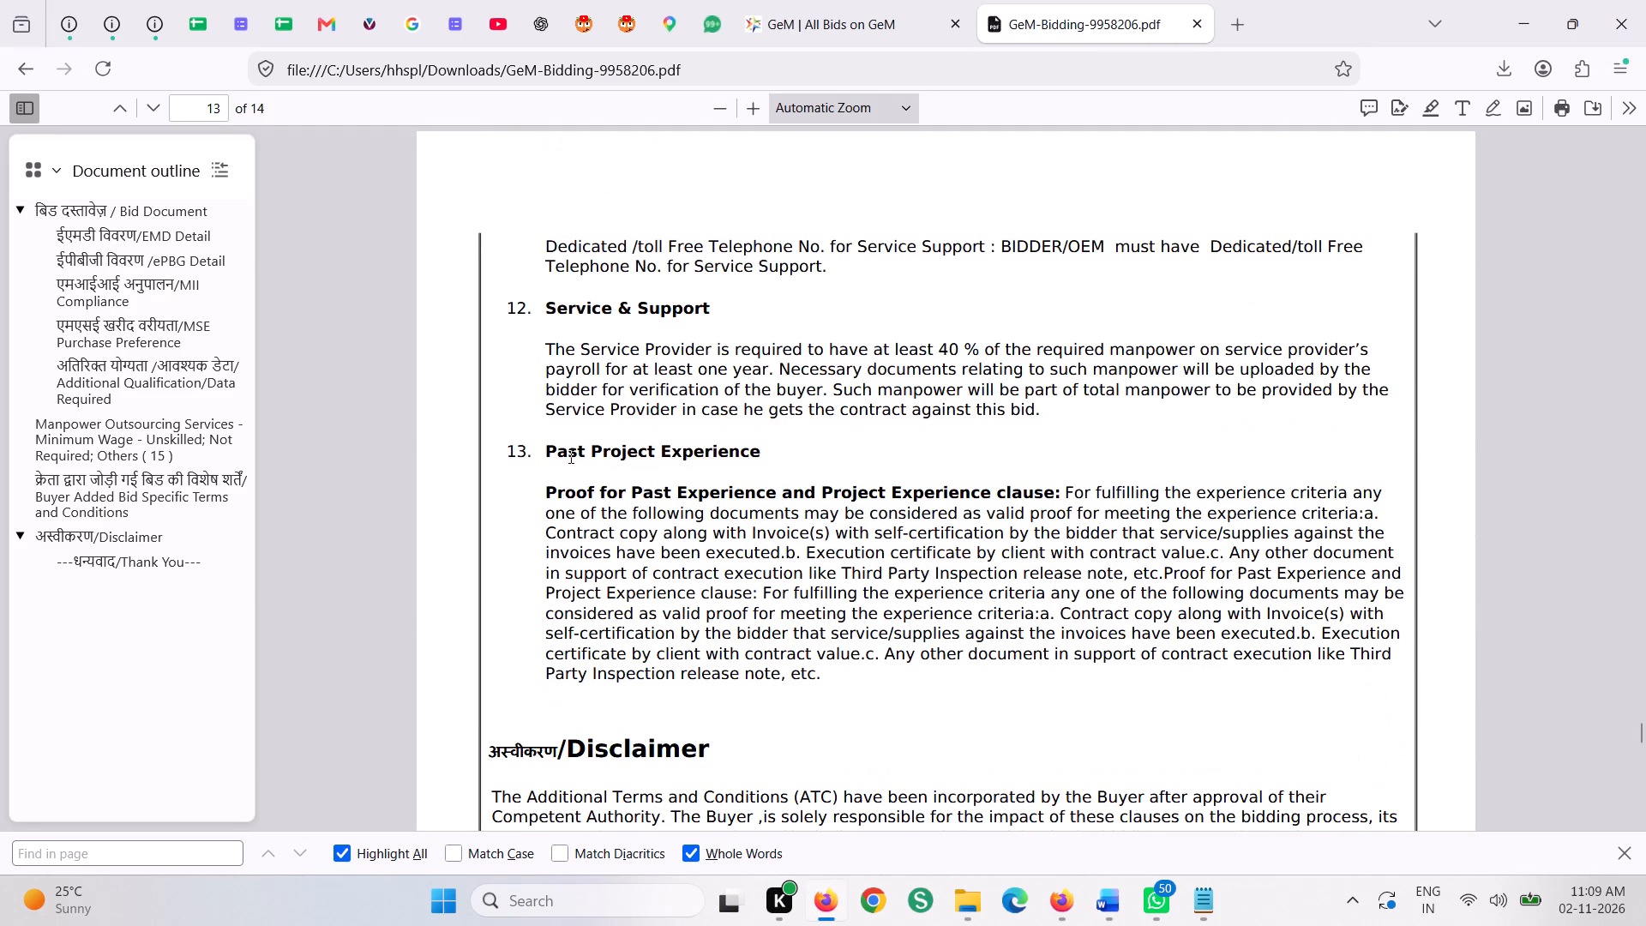
pyautogui.moveTo(569, 456); pyautogui.dragTo(755, 448)
pyautogui.hotkey('ctrl', 'c')
pyautogui.hotkey('ctrl', 'c')
pyautogui.hotkey('alt', 'Tab')
pyautogui.press('Return')
pyautogui.write('20.')
pyautogui.hotkey('ctrl', 'v')
pyautogui.hotkey('alt', 'Tab')
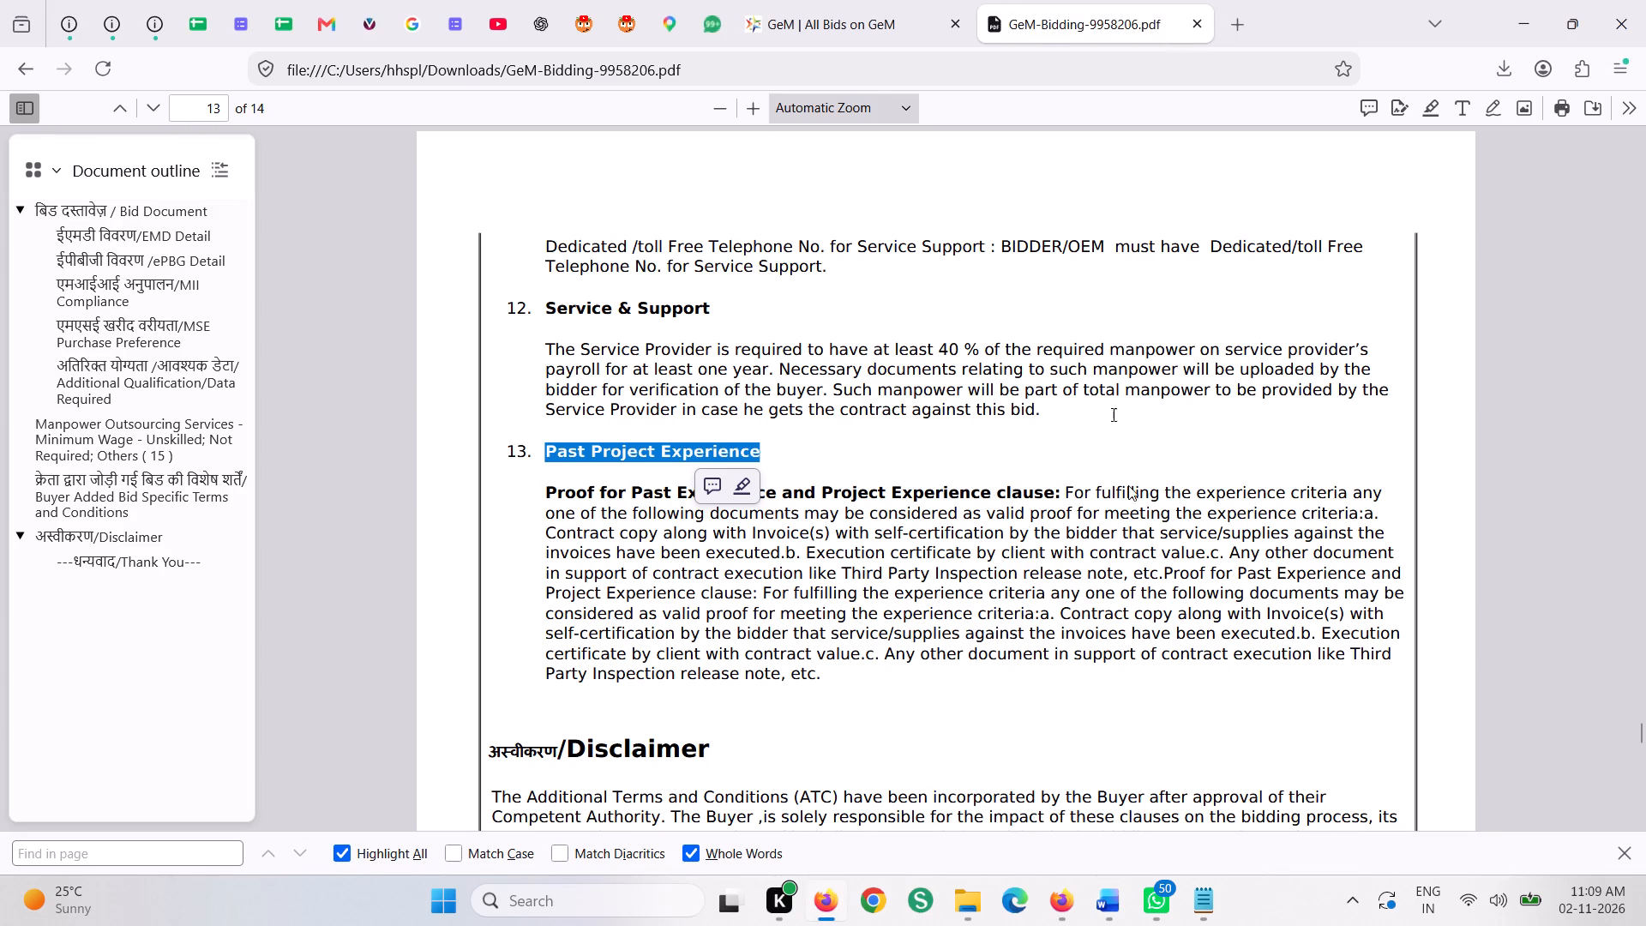
# Switch to the downloaded ATC document in Word and review its appendices from 'A' onward for the required certificates and declarations.
pyautogui.click(894, 0)
pyautogui.click(1132, 0)
pyautogui.click(1114, 879)
pyautogui.click(1250, 800)
pyautogui.scroll(4, 809, 501)
pyautogui.scroll(-4, 832, 455)
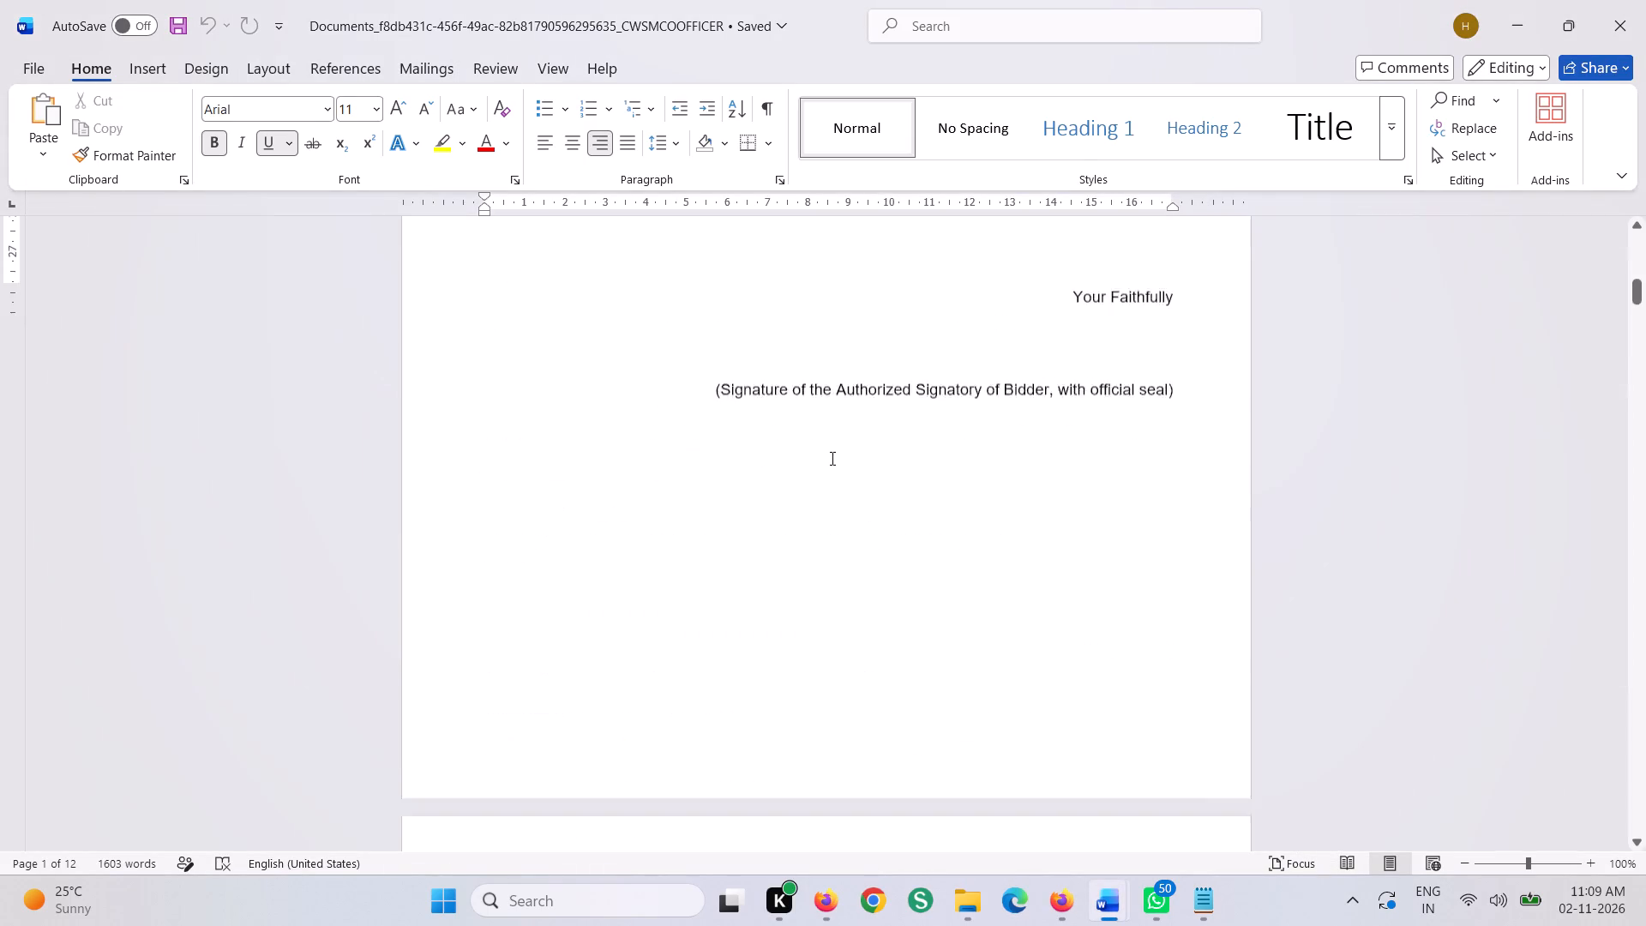
pyautogui.scroll(-7, 831, 458)
pyautogui.scroll(7, 831, 458)
pyautogui.scroll(-4, 831, 458)
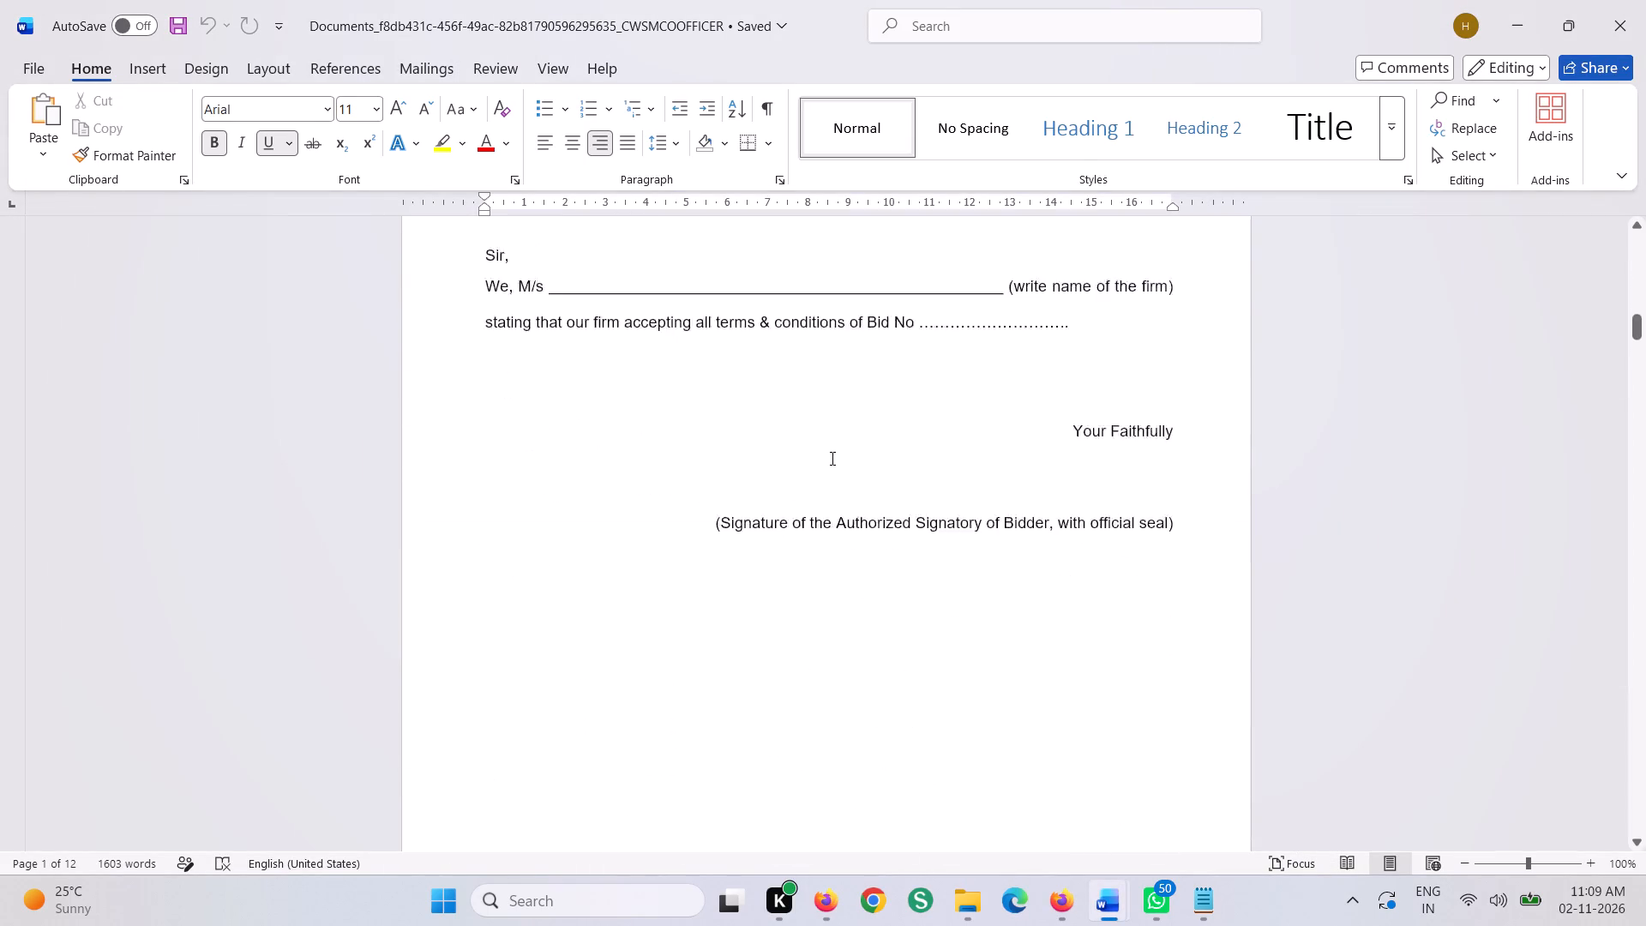
pyautogui.scroll(-16, 831, 458)
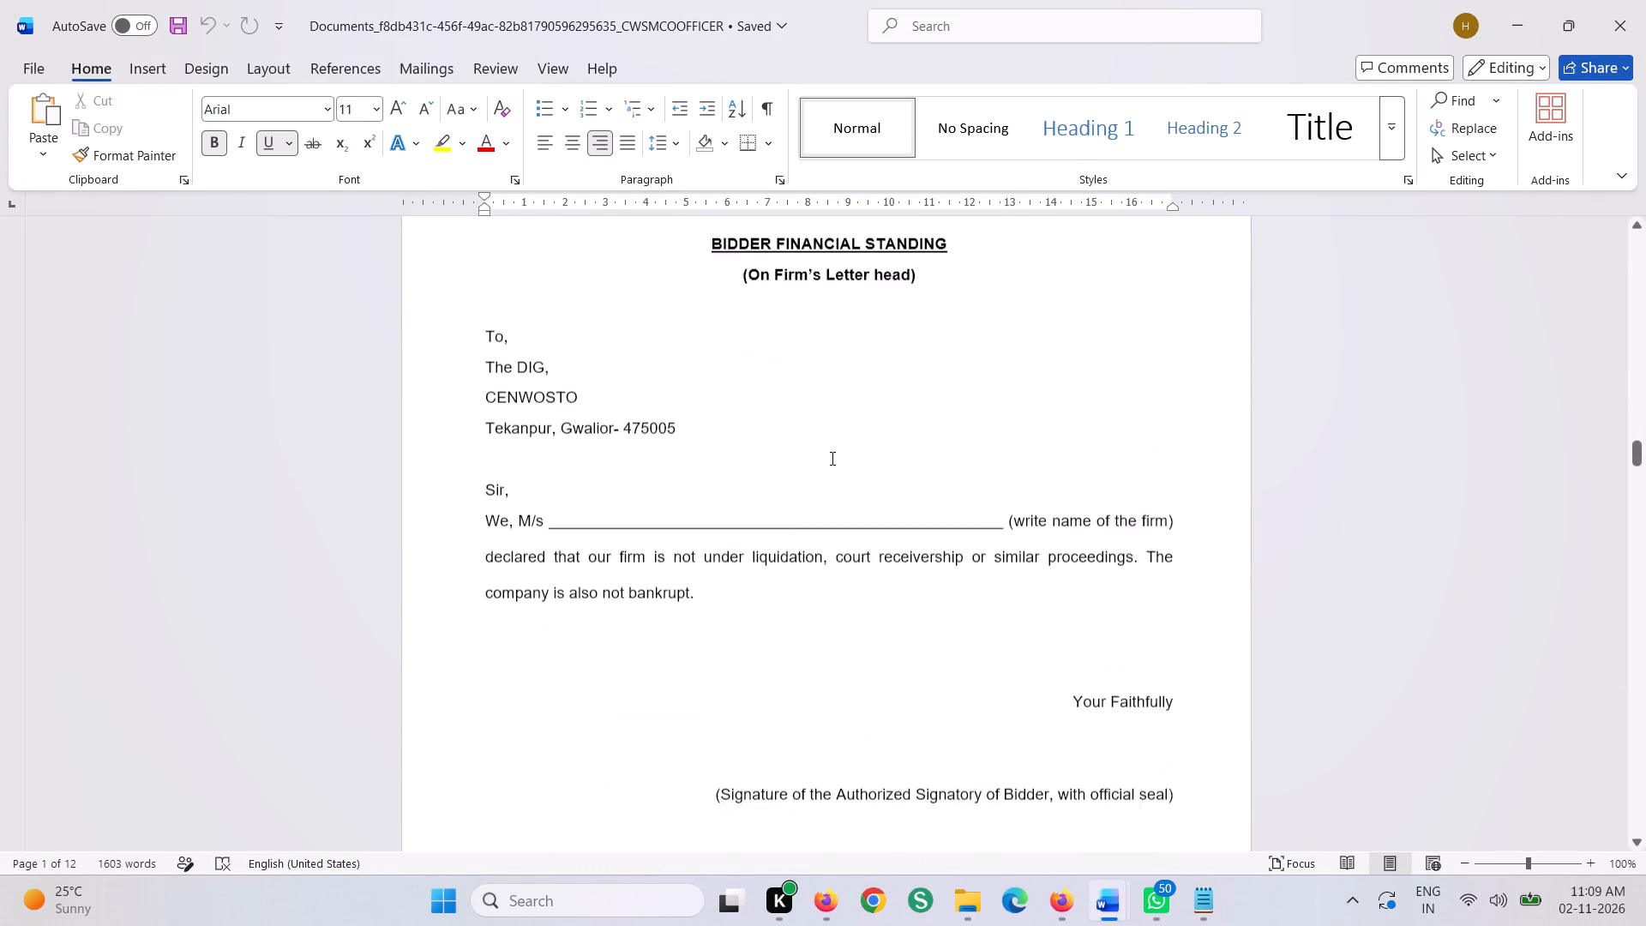
pyautogui.scroll(-16, 831, 458)
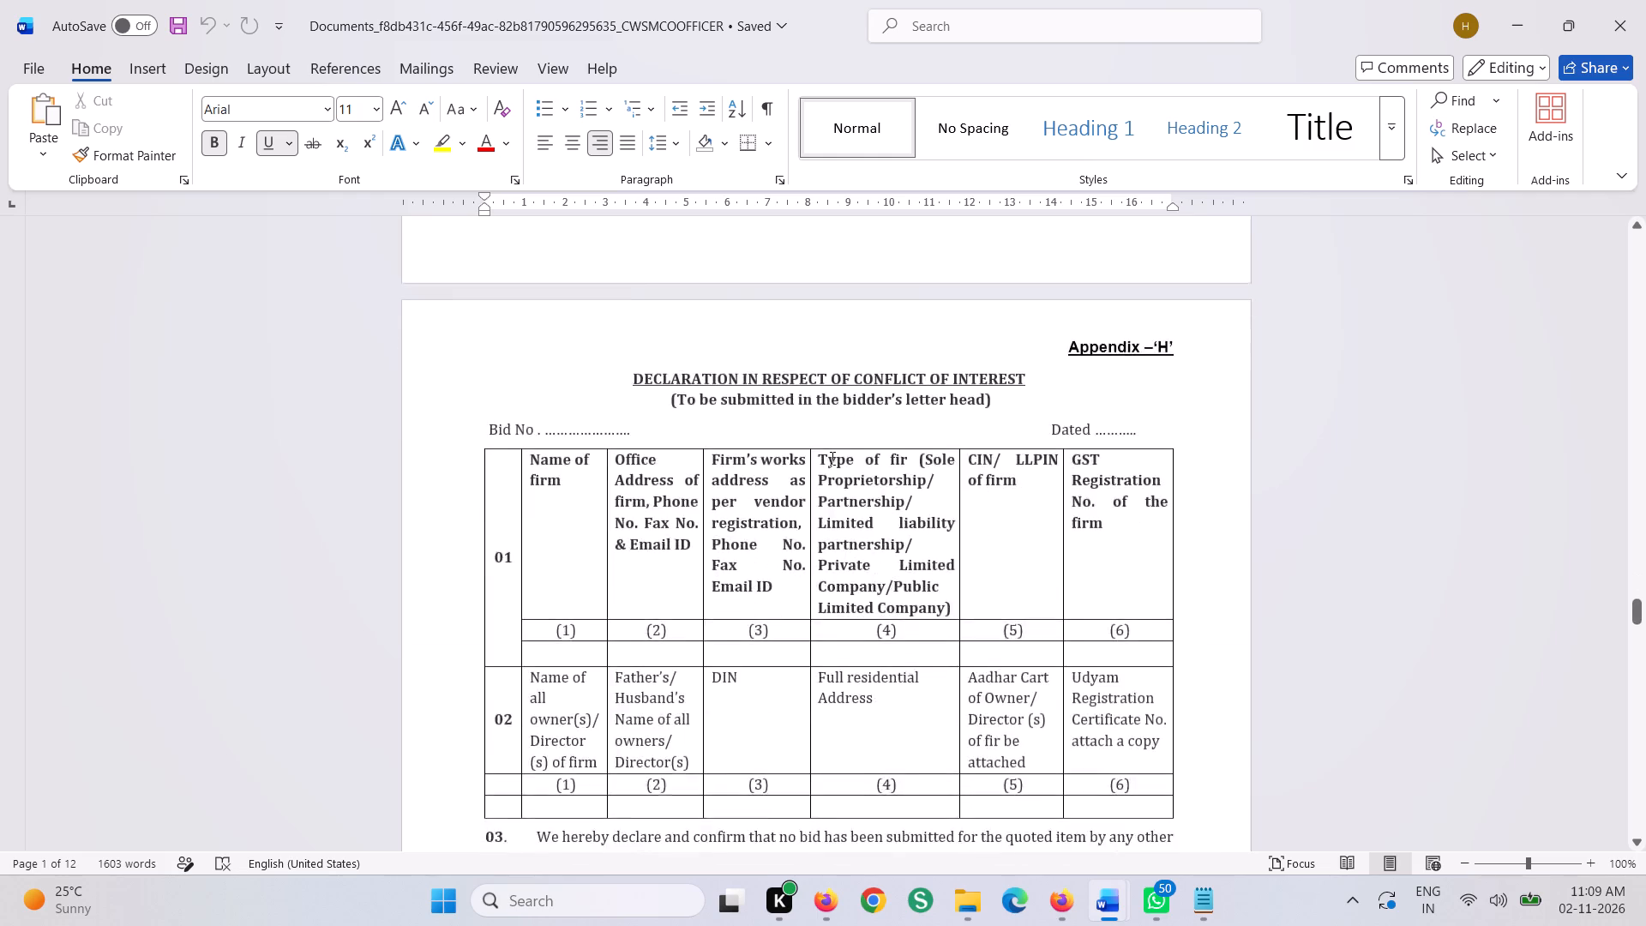
pyautogui.scroll(-3, 831, 458)
pyautogui.scroll(5, 831, 458)
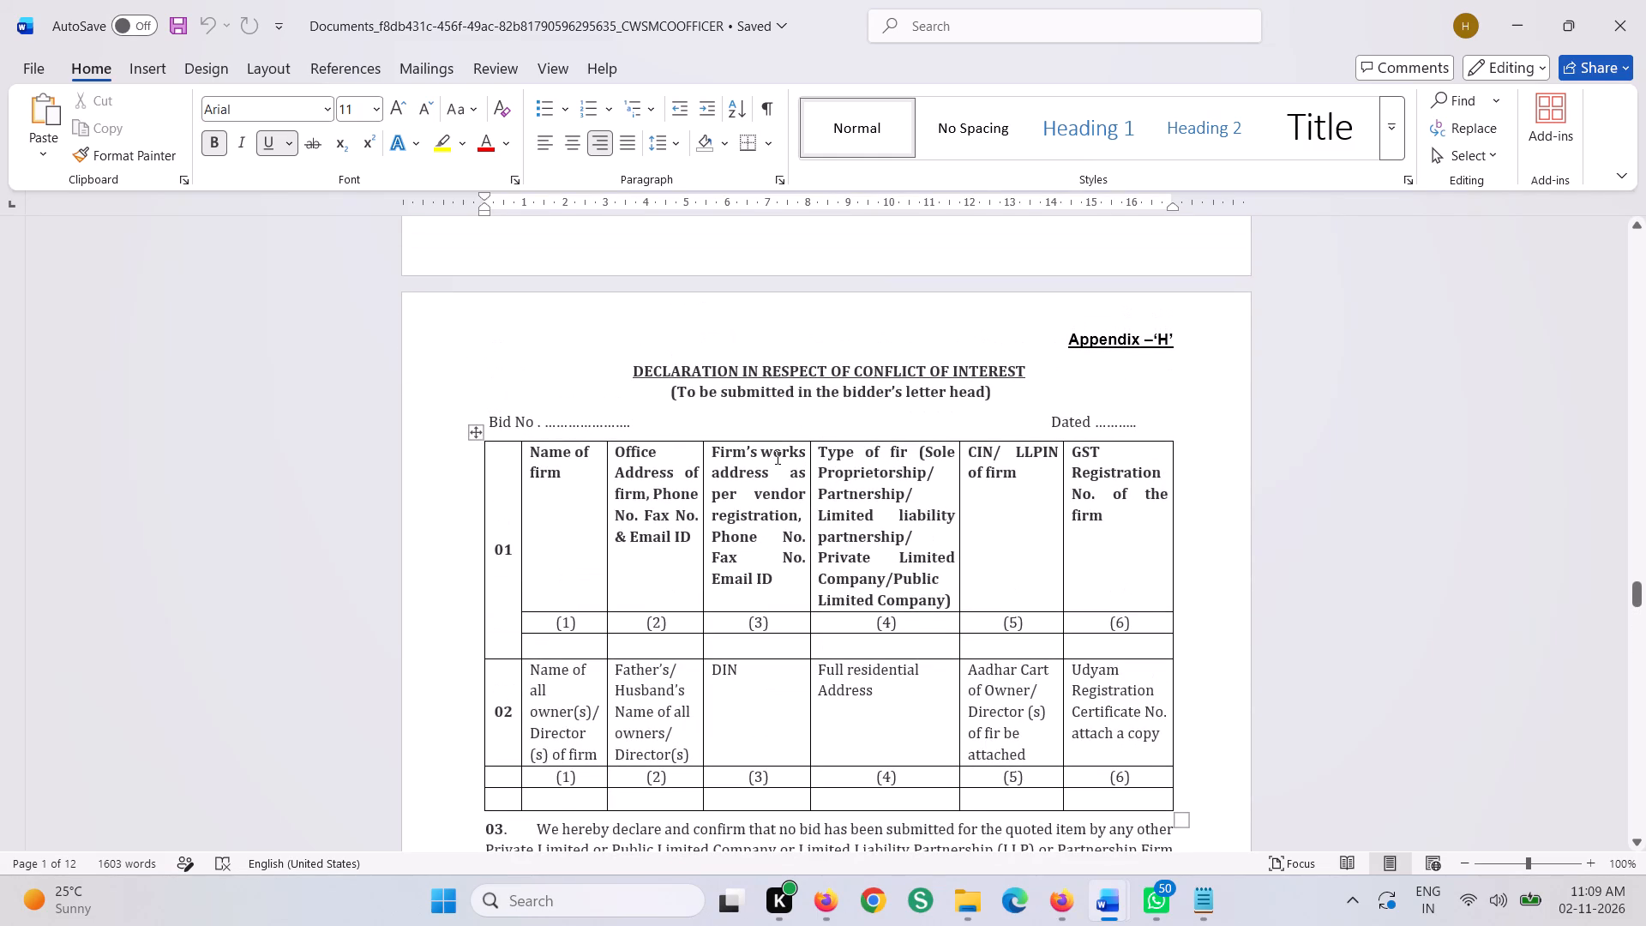
pyautogui.scroll(-8, 774, 461)
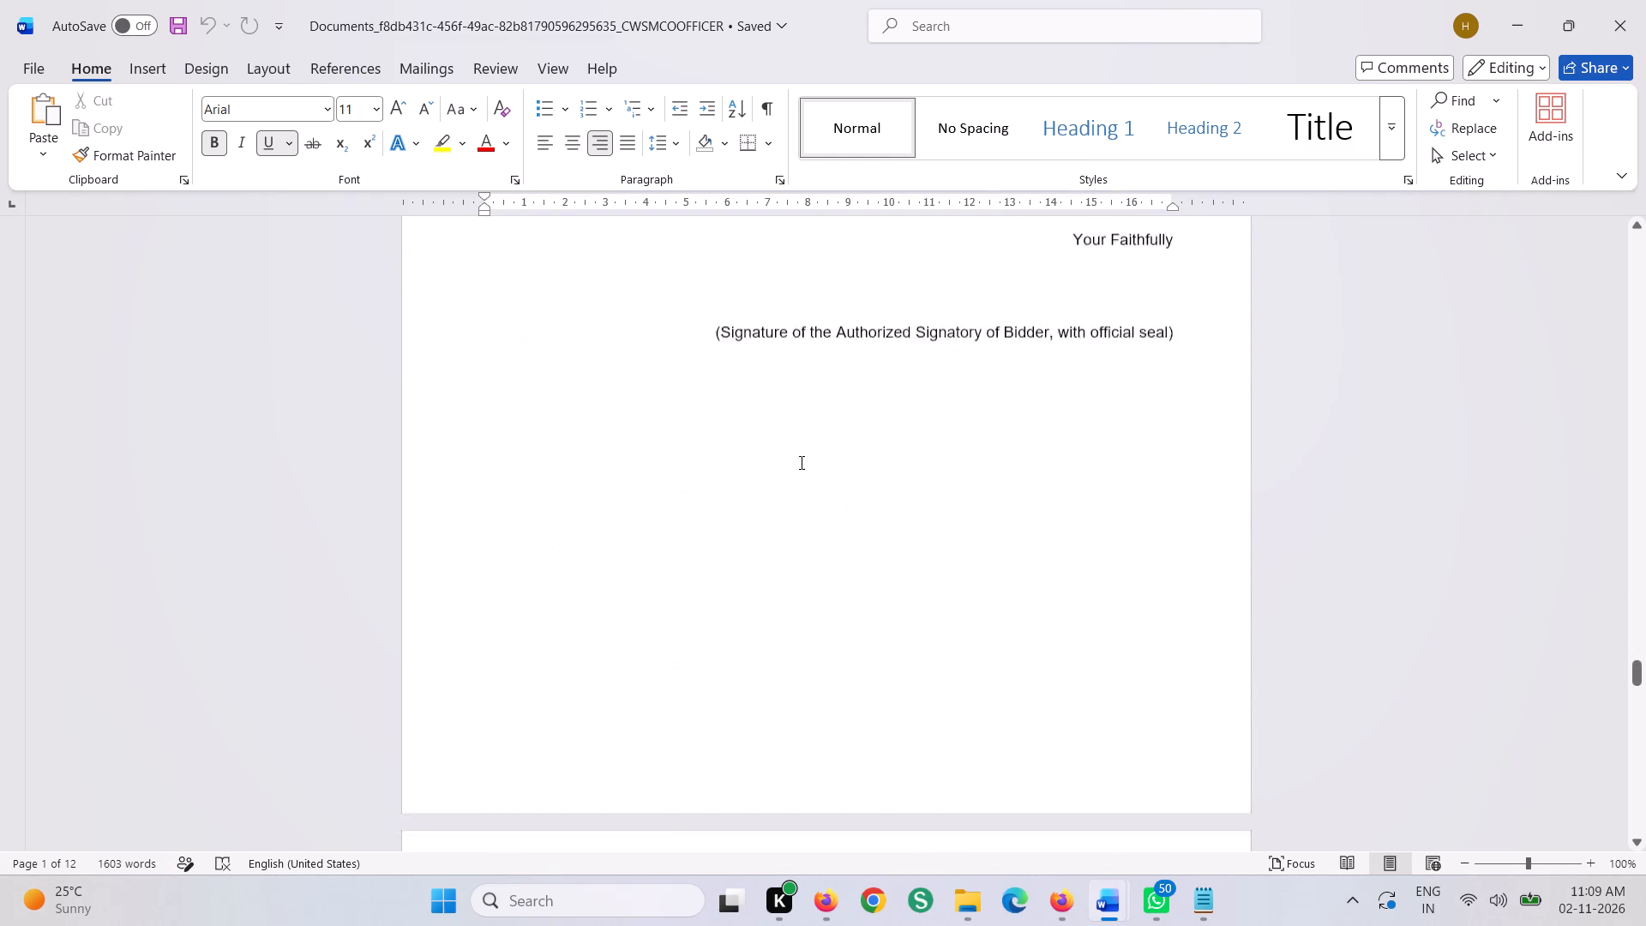
pyautogui.scroll(-7, 800, 462)
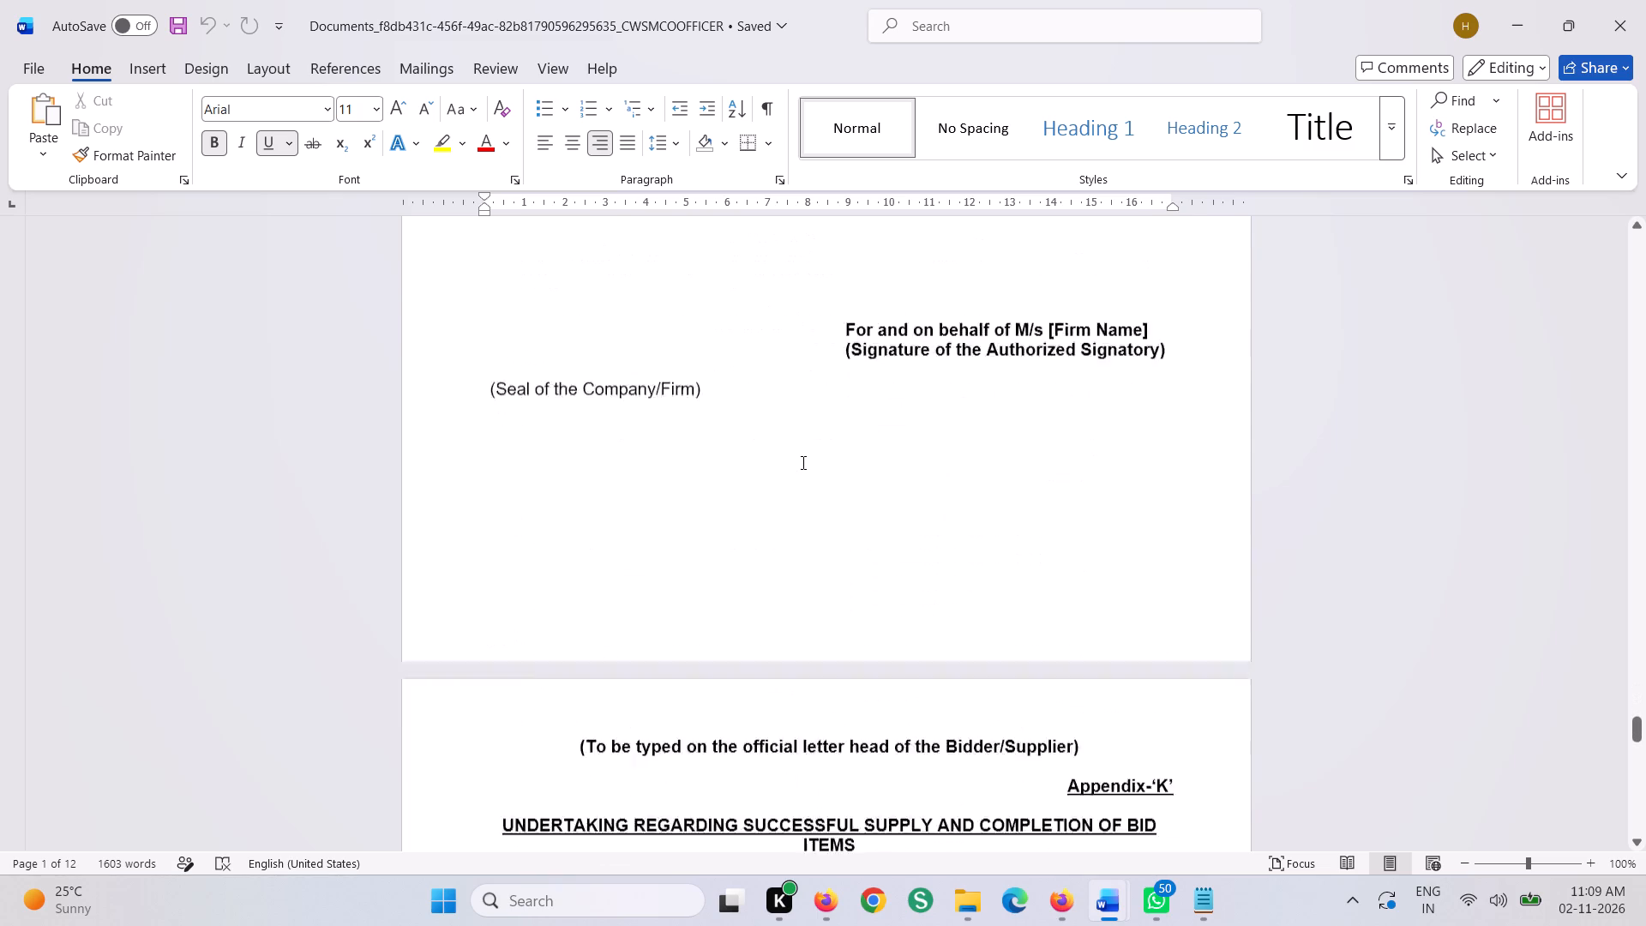
# Colour the words "SUCCESSFUL SUPPLY" red in the undertaking heading of Appendix-'K'.
pyautogui.scroll(-1, 802, 462)
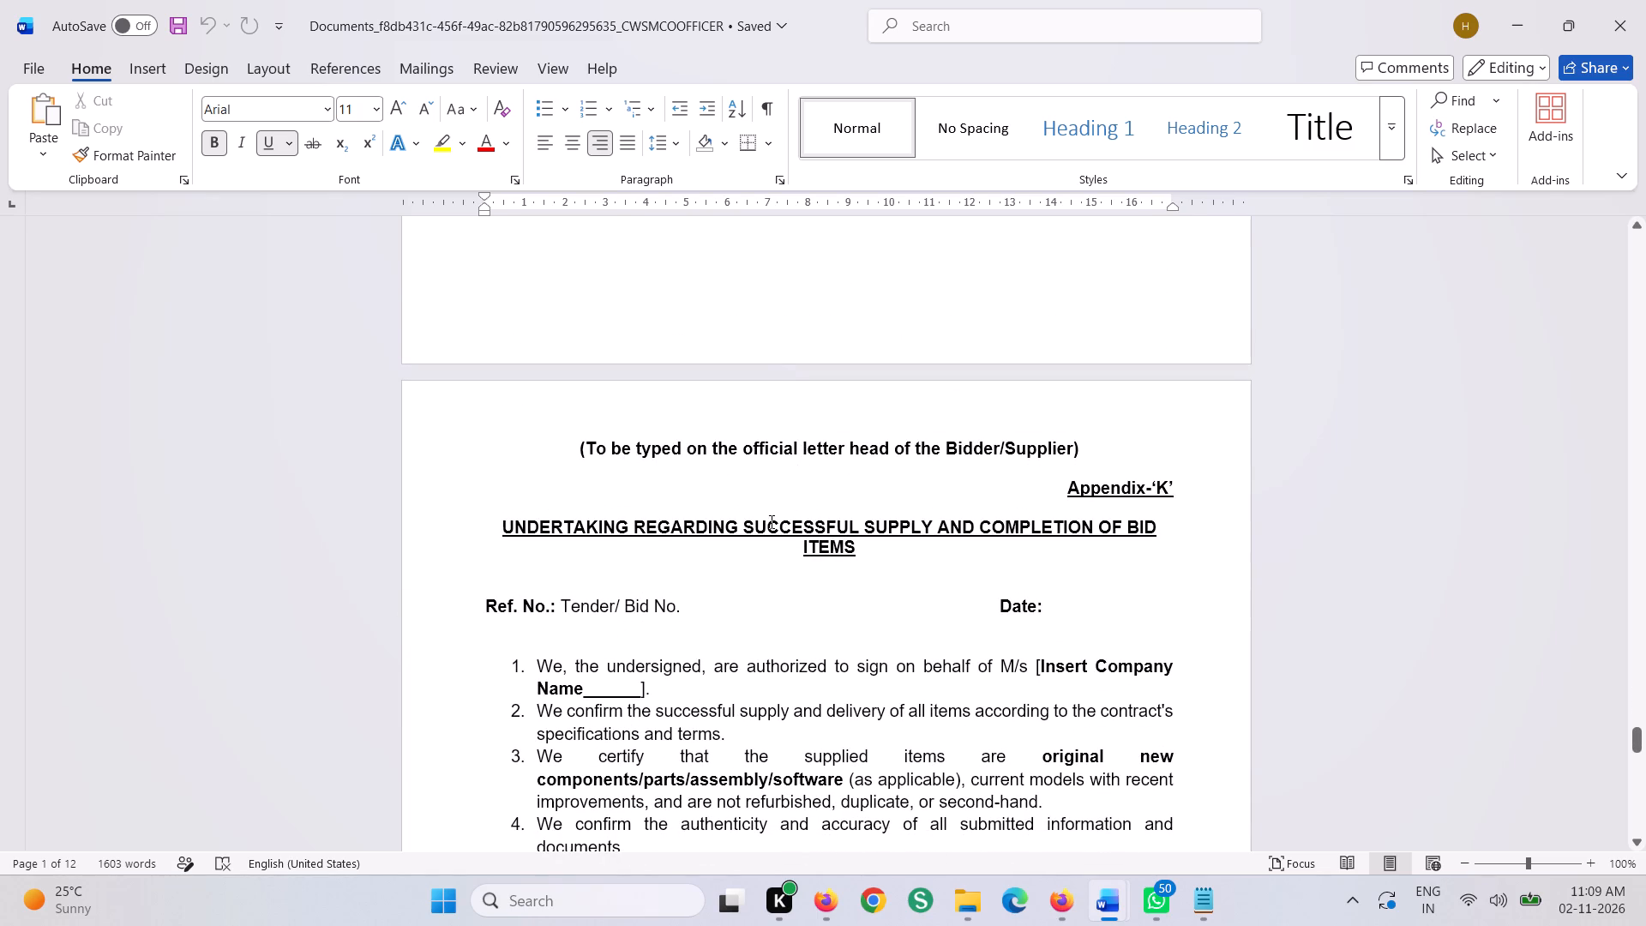
pyautogui.moveTo(748, 526); pyautogui.dragTo(916, 531)
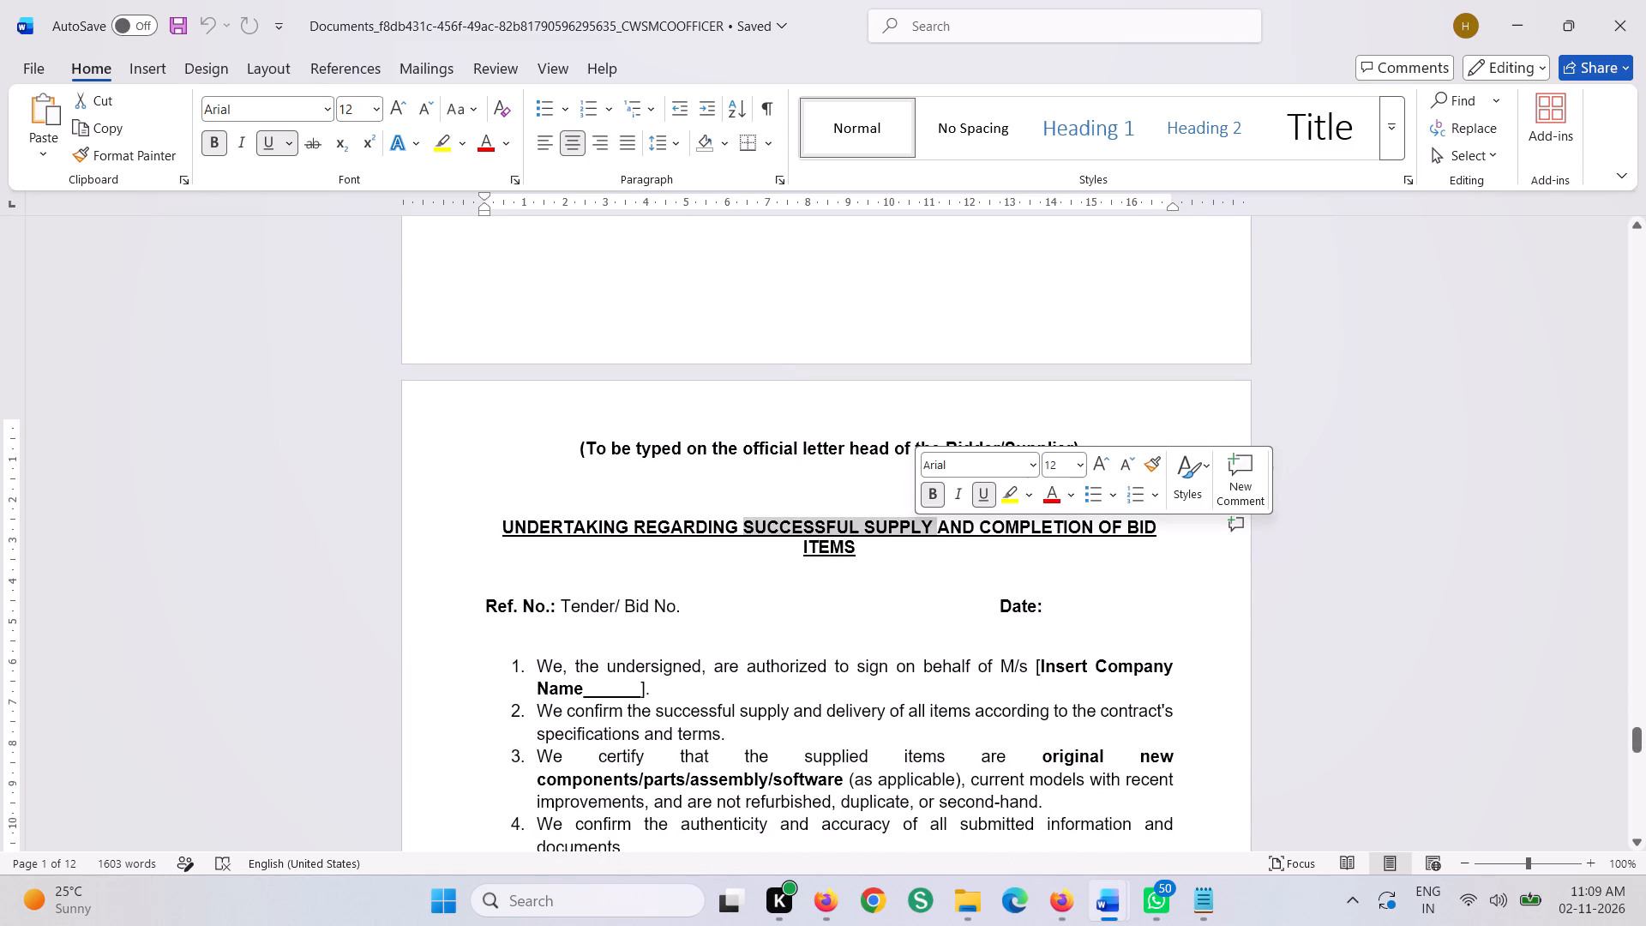
pyautogui.click(1050, 501)
pyautogui.click(803, 634)
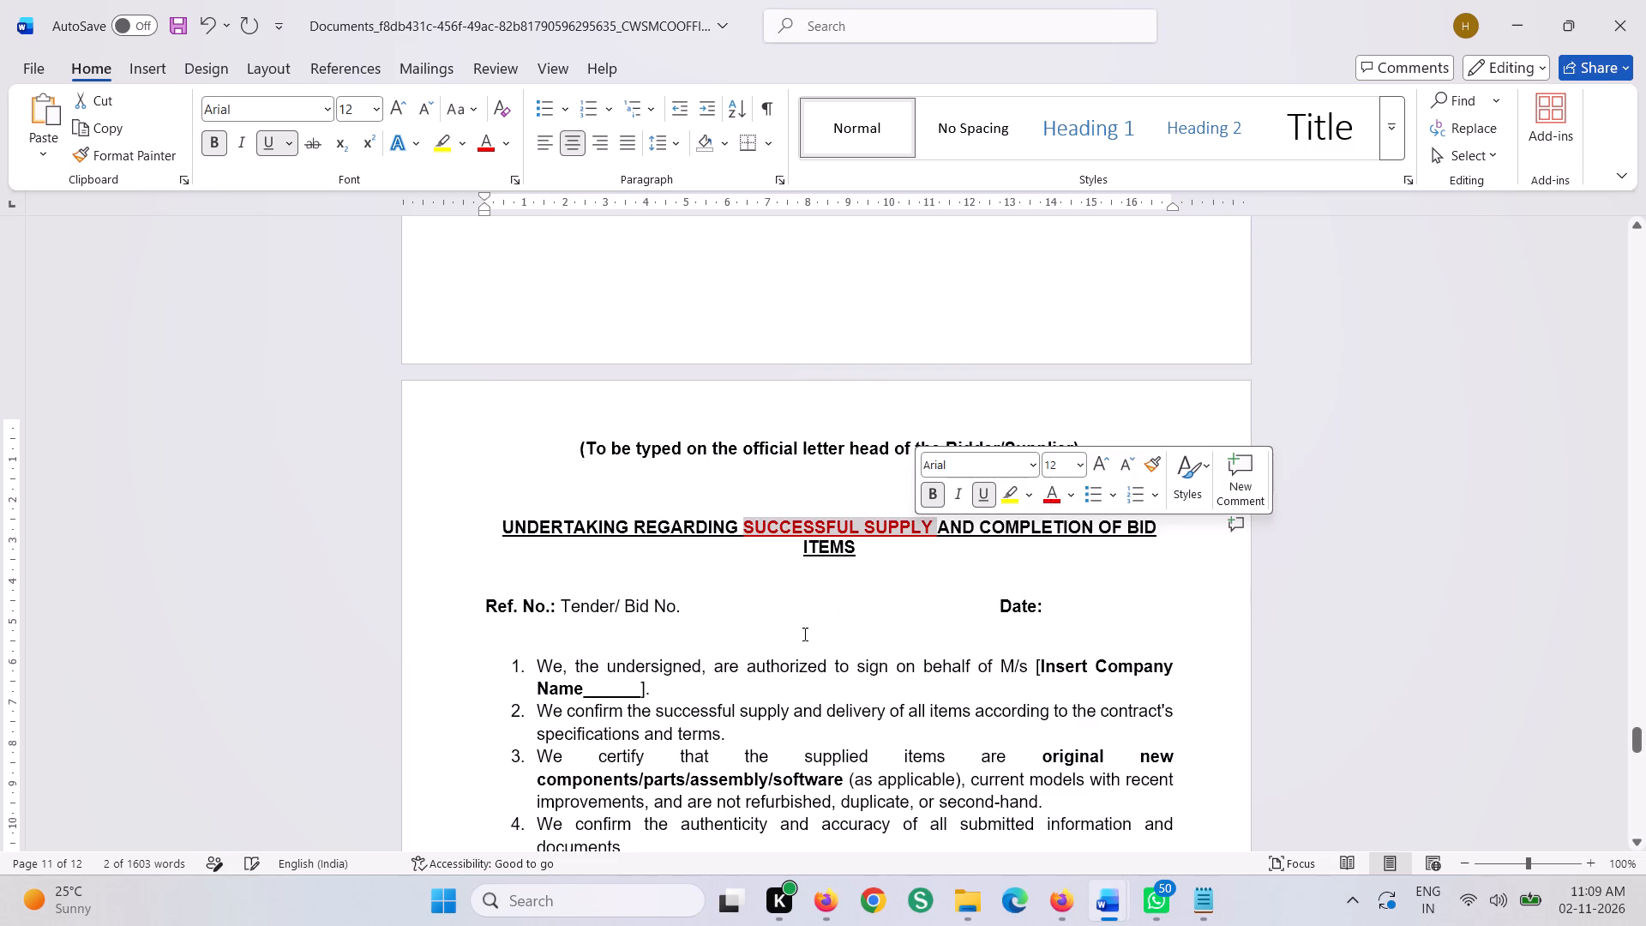
# Review the Appendix-'K' undertaking, the Appendix-'L' declaration and the earlier appendices of the ATC document.
pyautogui.scroll(-2, 803, 634)
pyautogui.scroll(2, 819, 610)
pyautogui.scroll(-4, 819, 610)
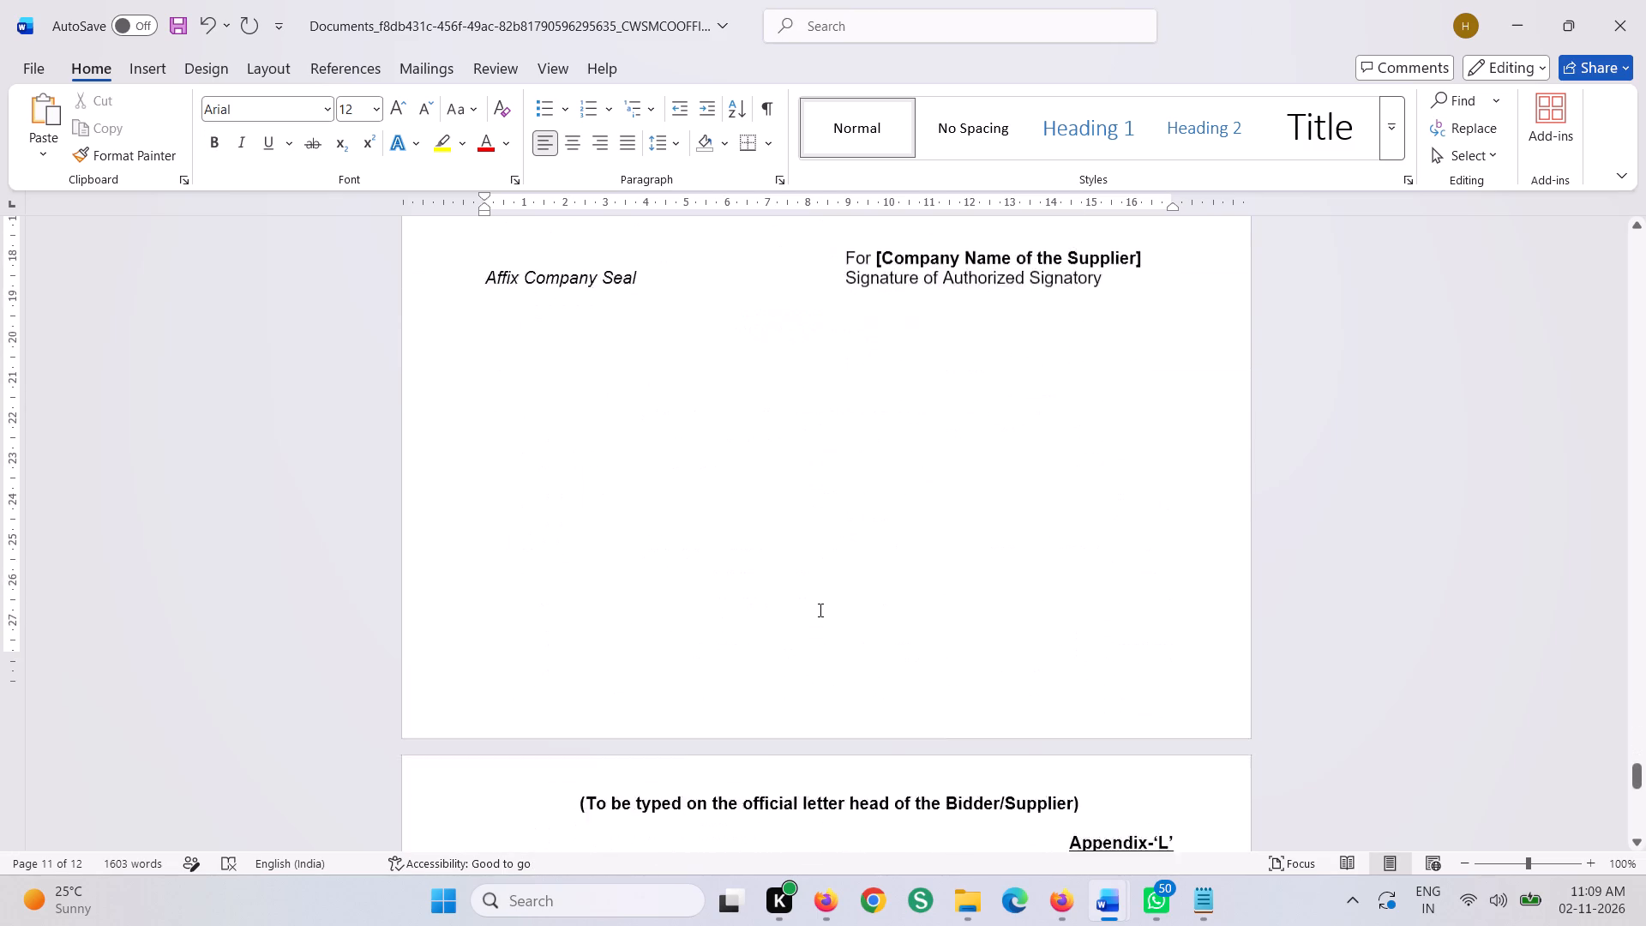
pyautogui.scroll(-2, 819, 610)
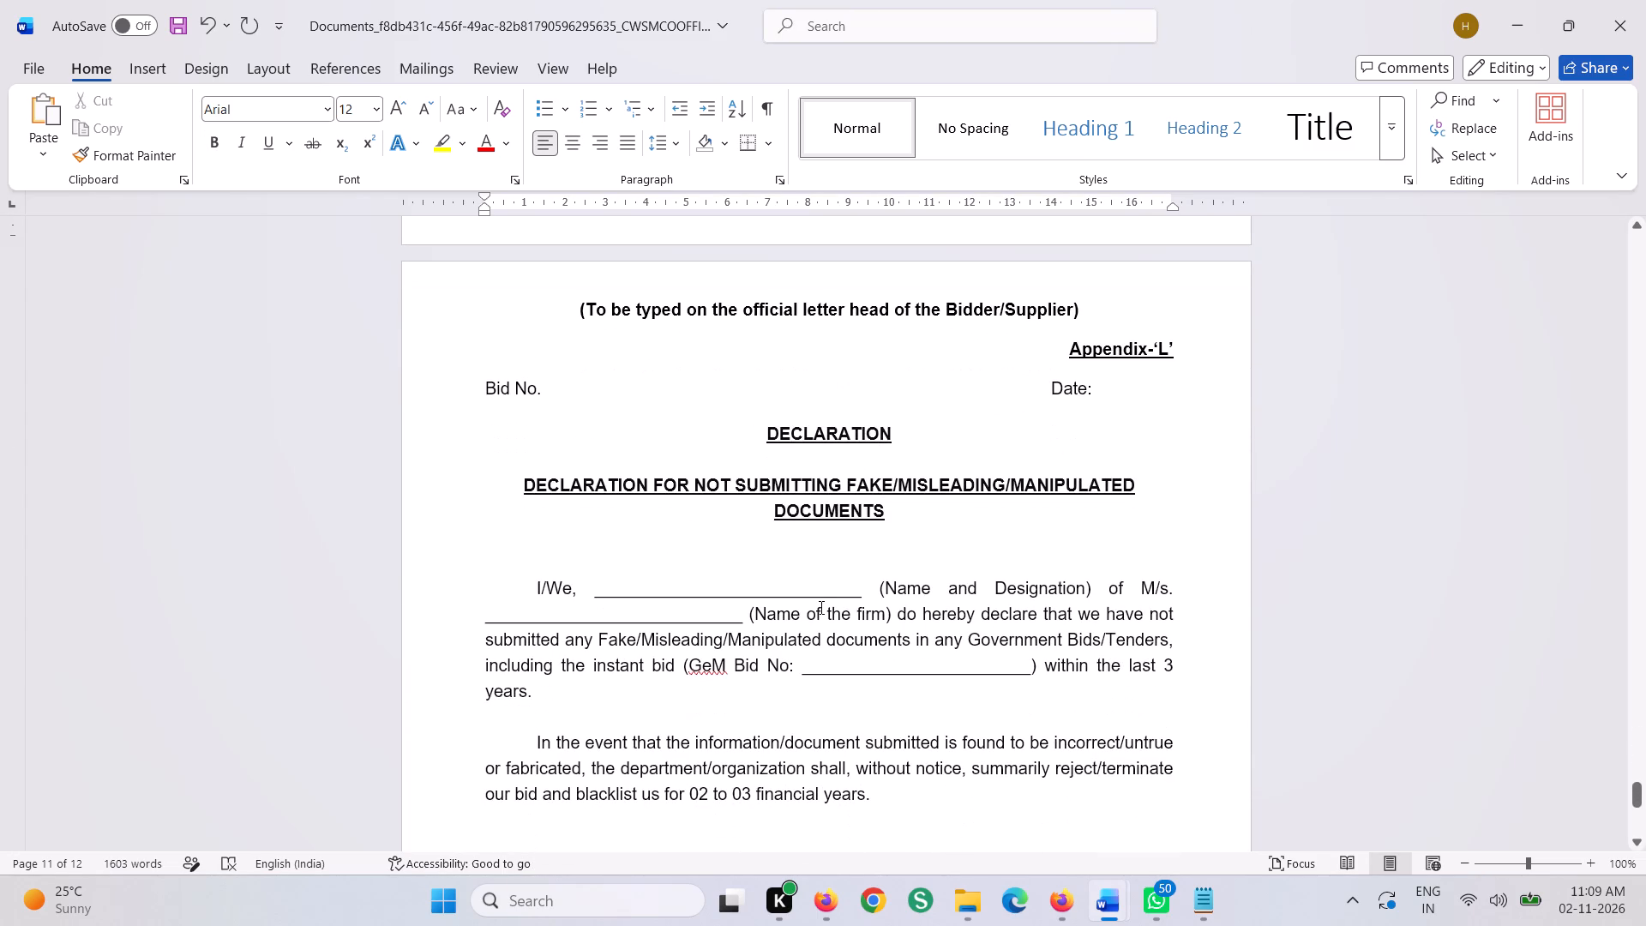
pyautogui.scroll(5, 820, 607)
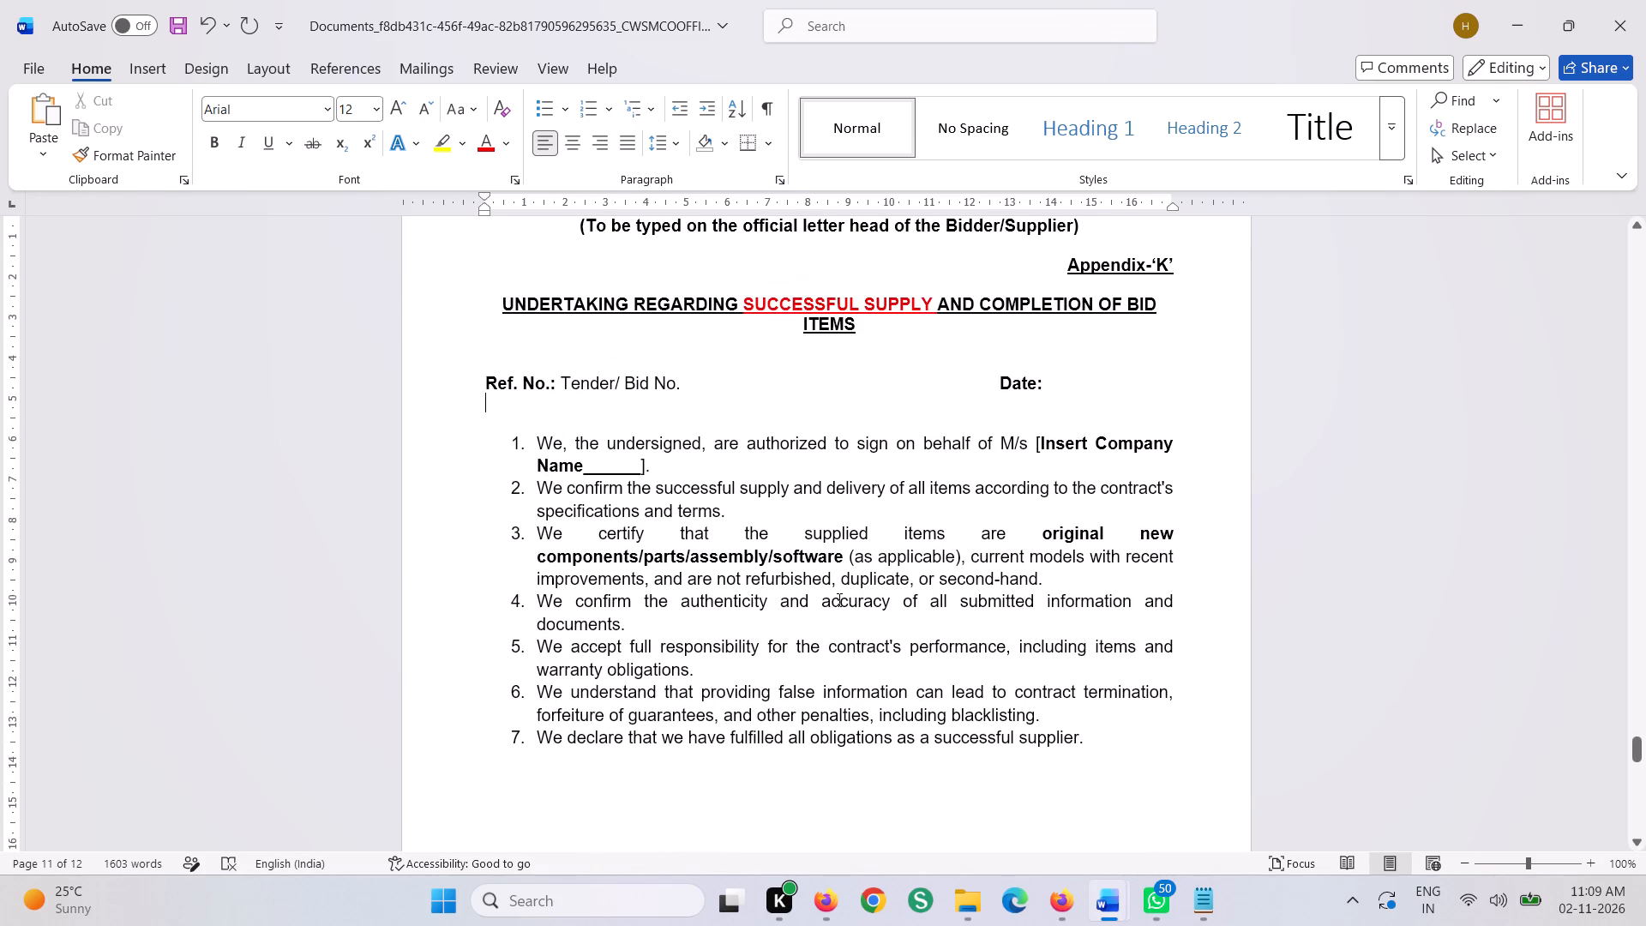
pyautogui.scroll(-8, 838, 599)
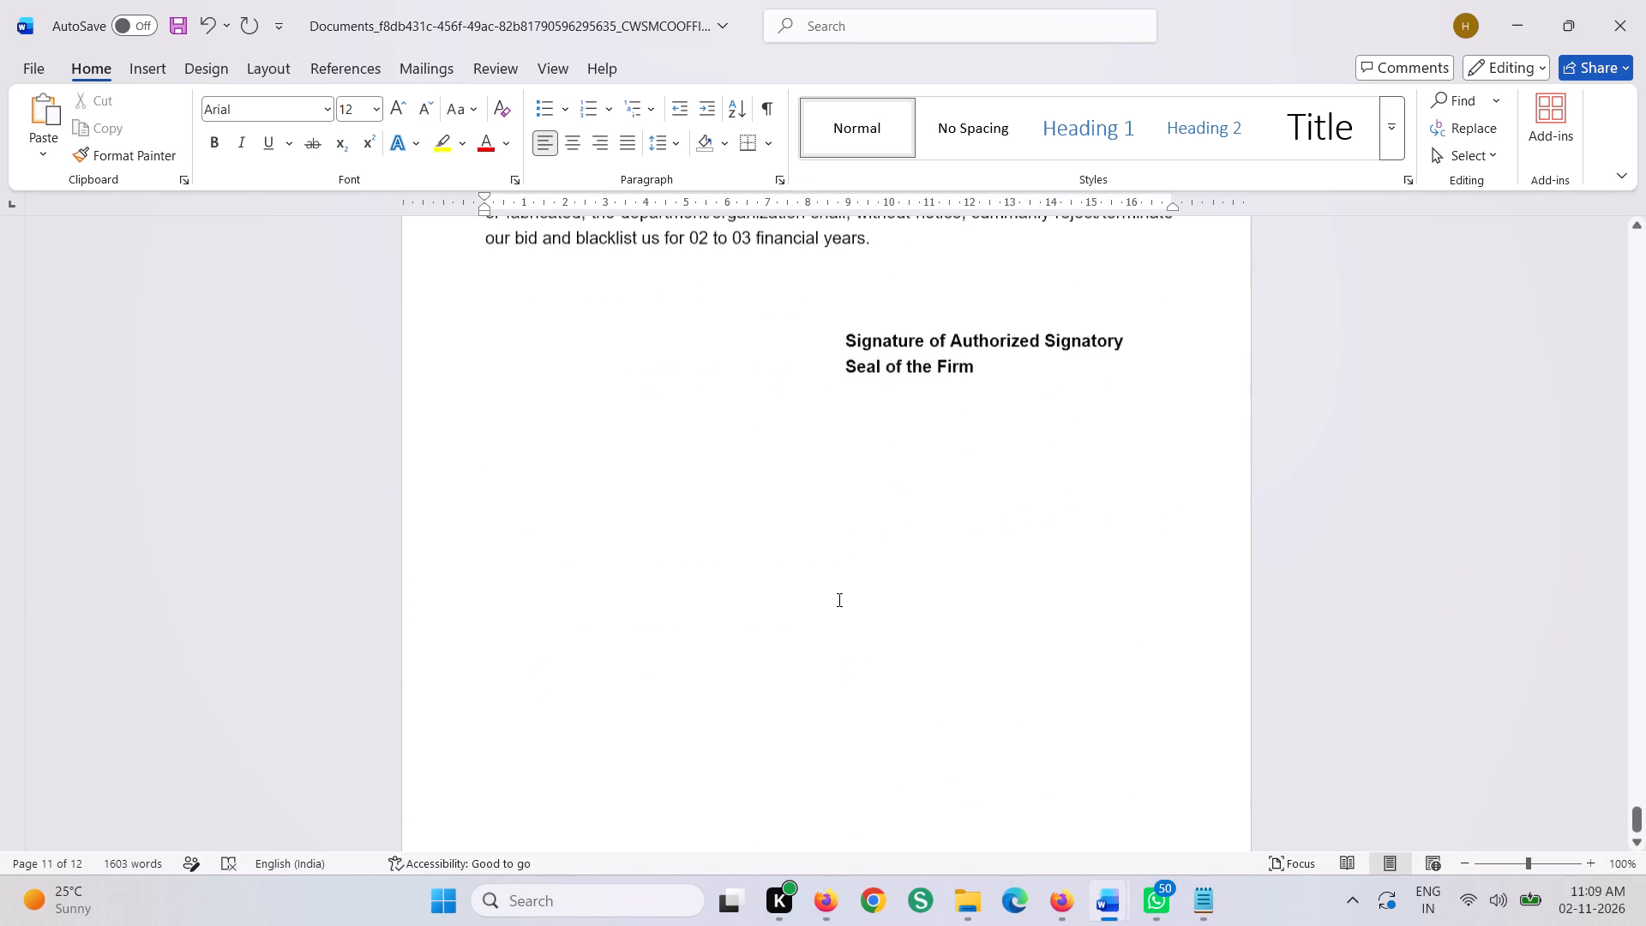
pyautogui.scroll(-5, 838, 599)
pyautogui.scroll(20, 838, 599)
pyautogui.scroll(8, 838, 599)
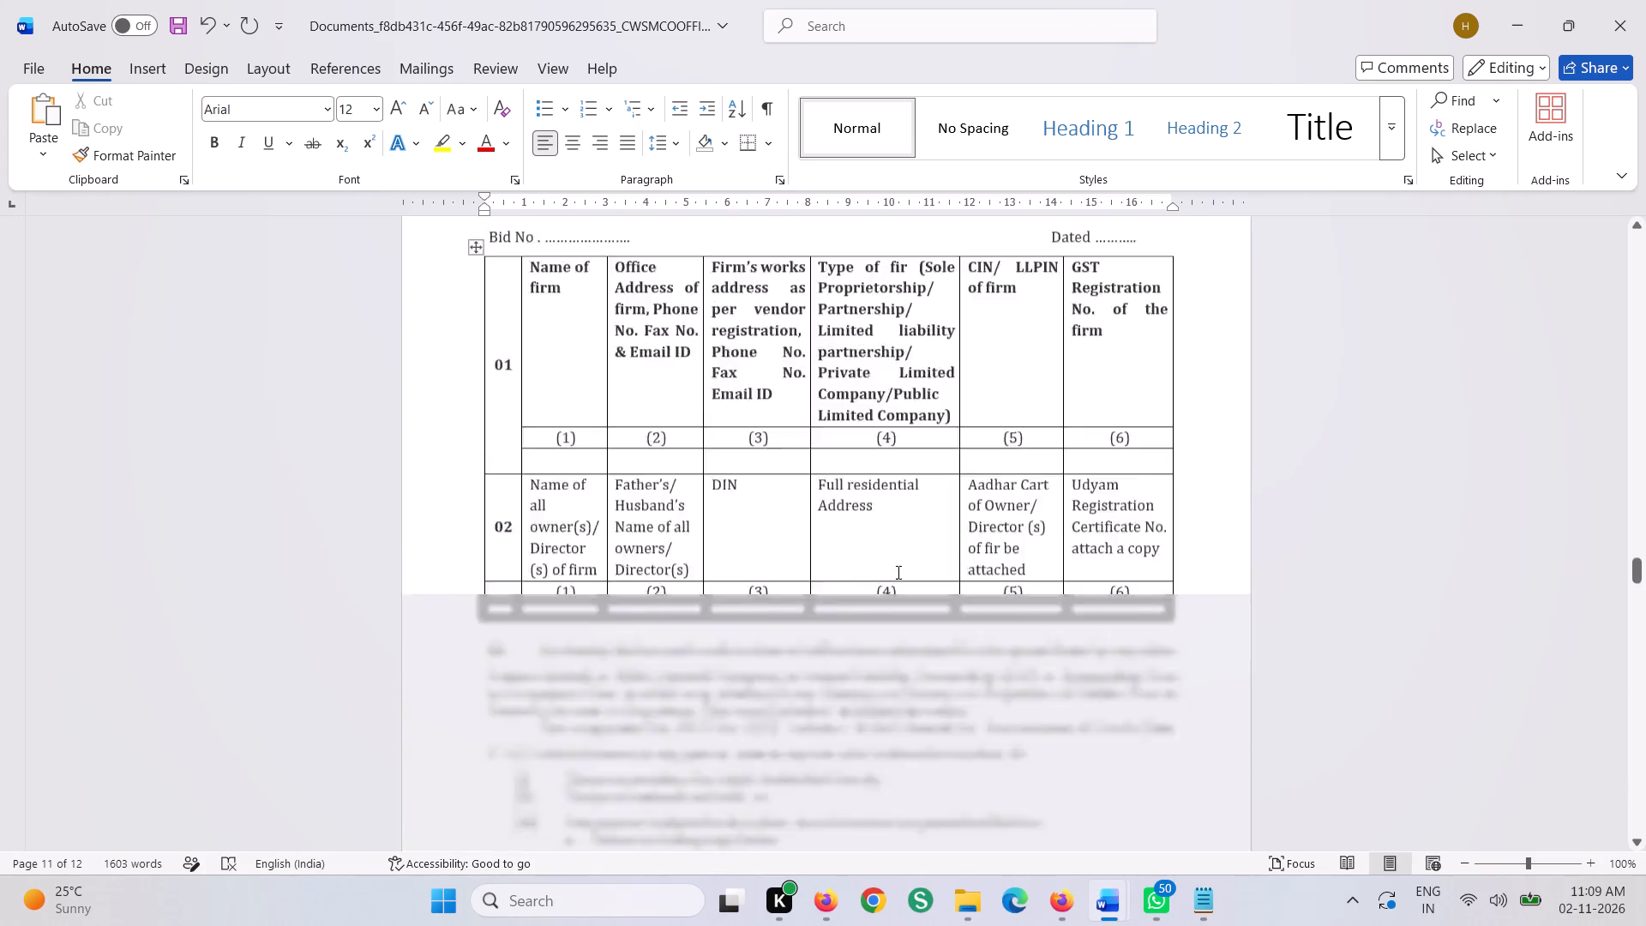
pyautogui.scroll(1, 897, 572)
pyautogui.scroll(20, 974, 713)
pyautogui.scroll(1, 974, 713)
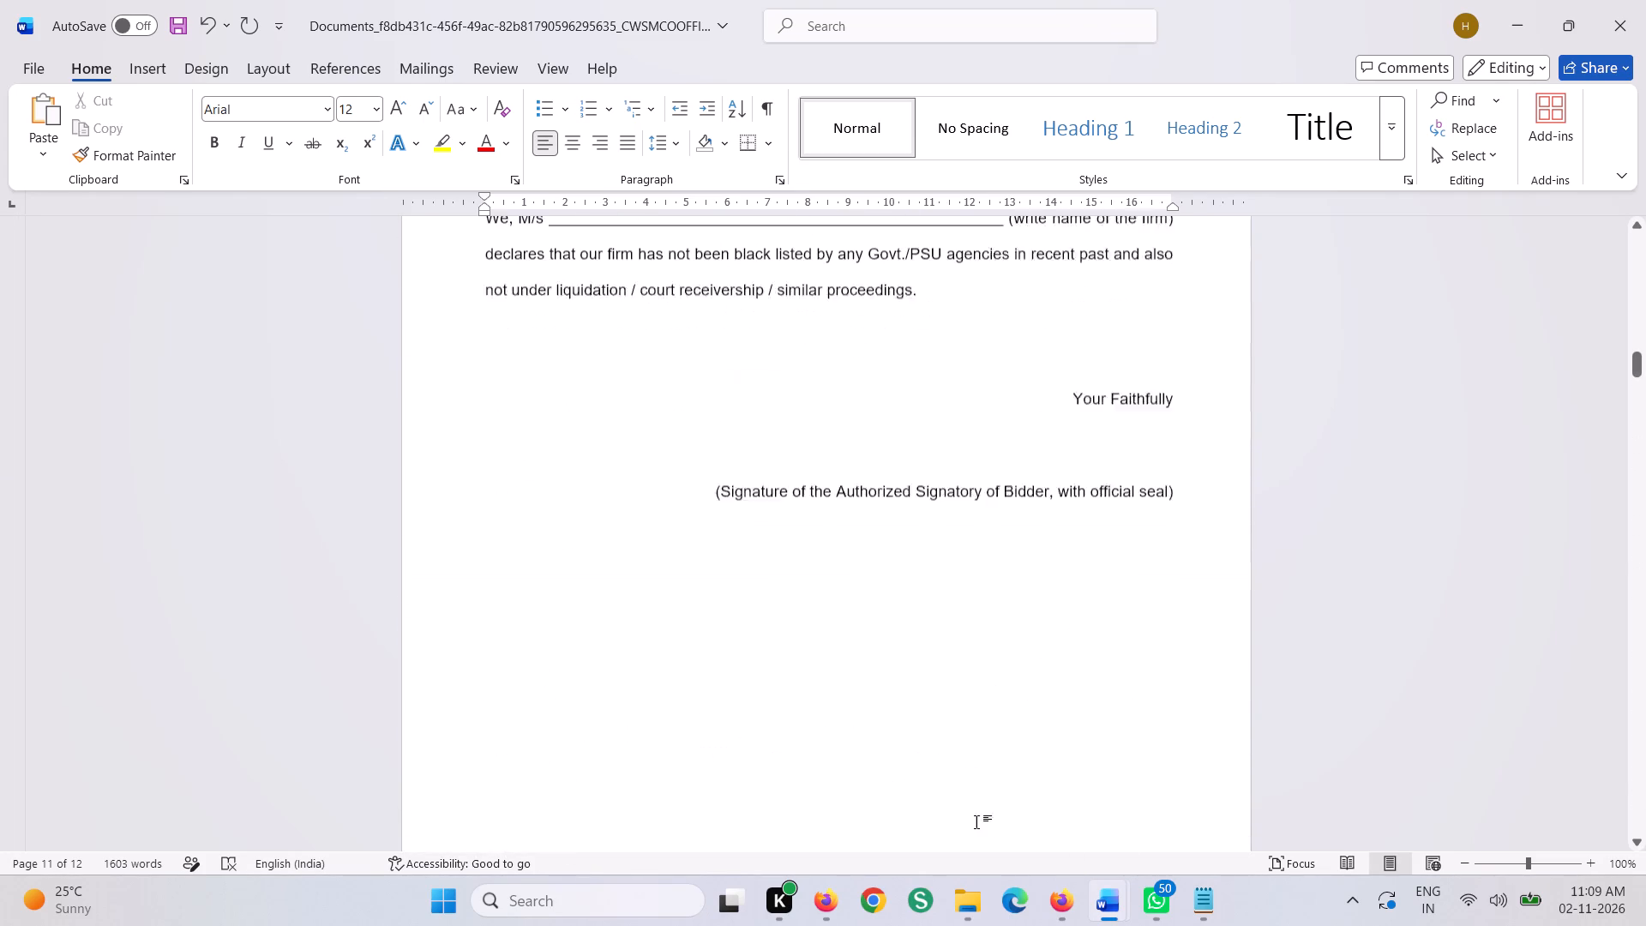
# Save the ATC document as a Word file named ALL ANNEXURES in the GEM2026B8093479 folder under DEV1.
pyautogui.click(970, 904)
pyautogui.click(970, 902)
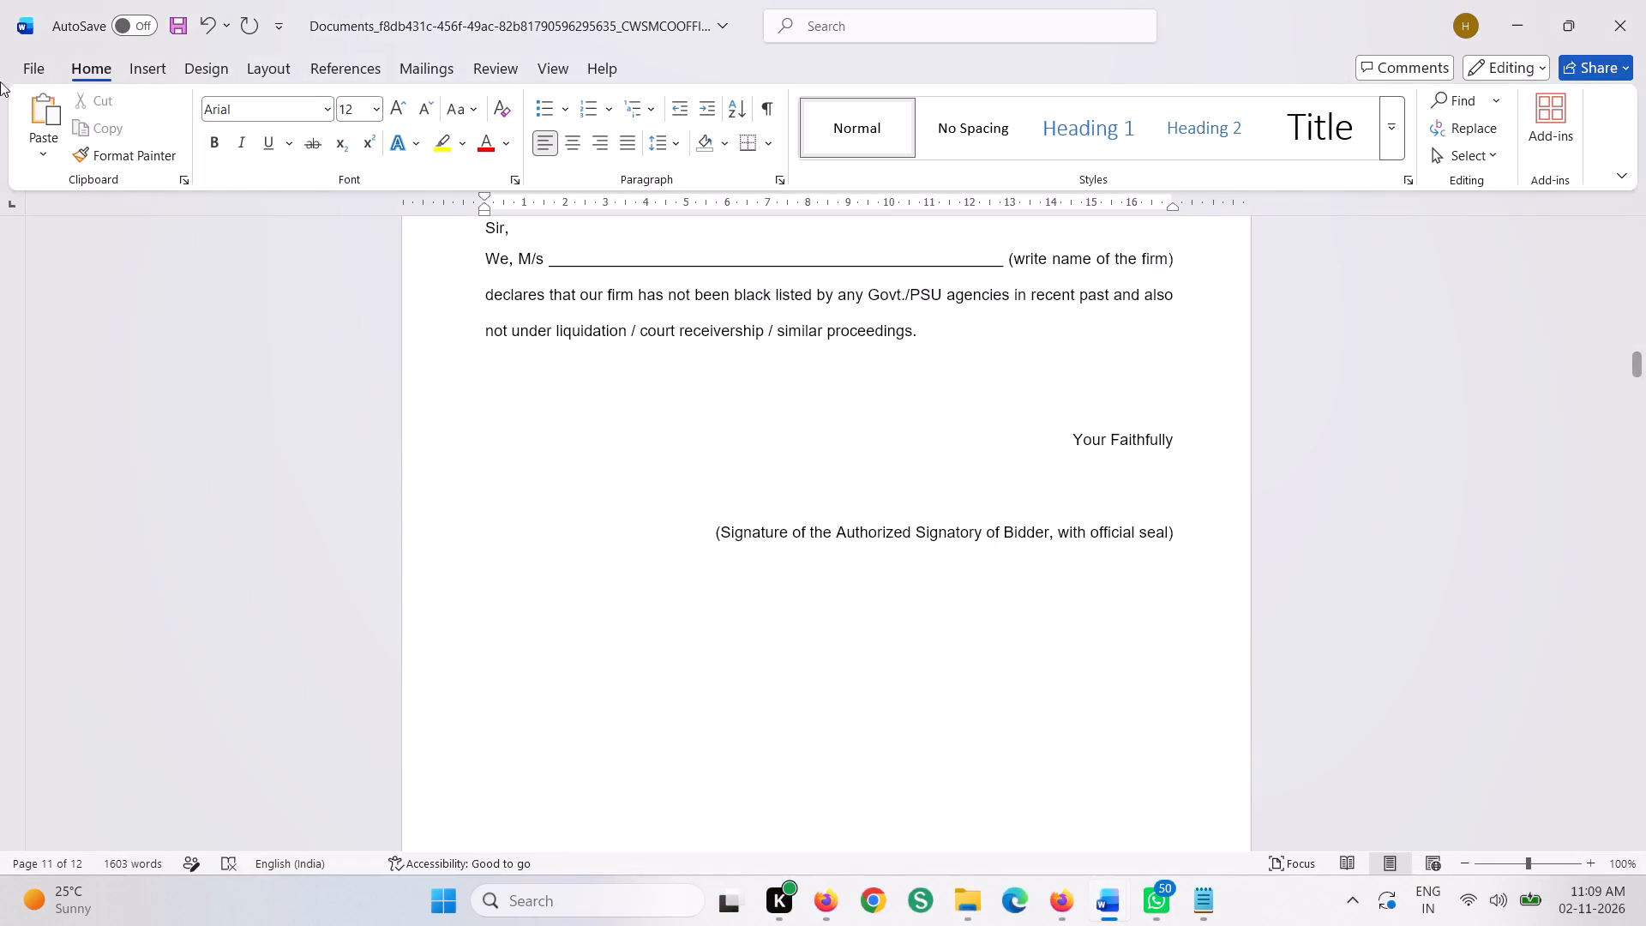
pyautogui.click(29, 66)
pyautogui.click(68, 398)
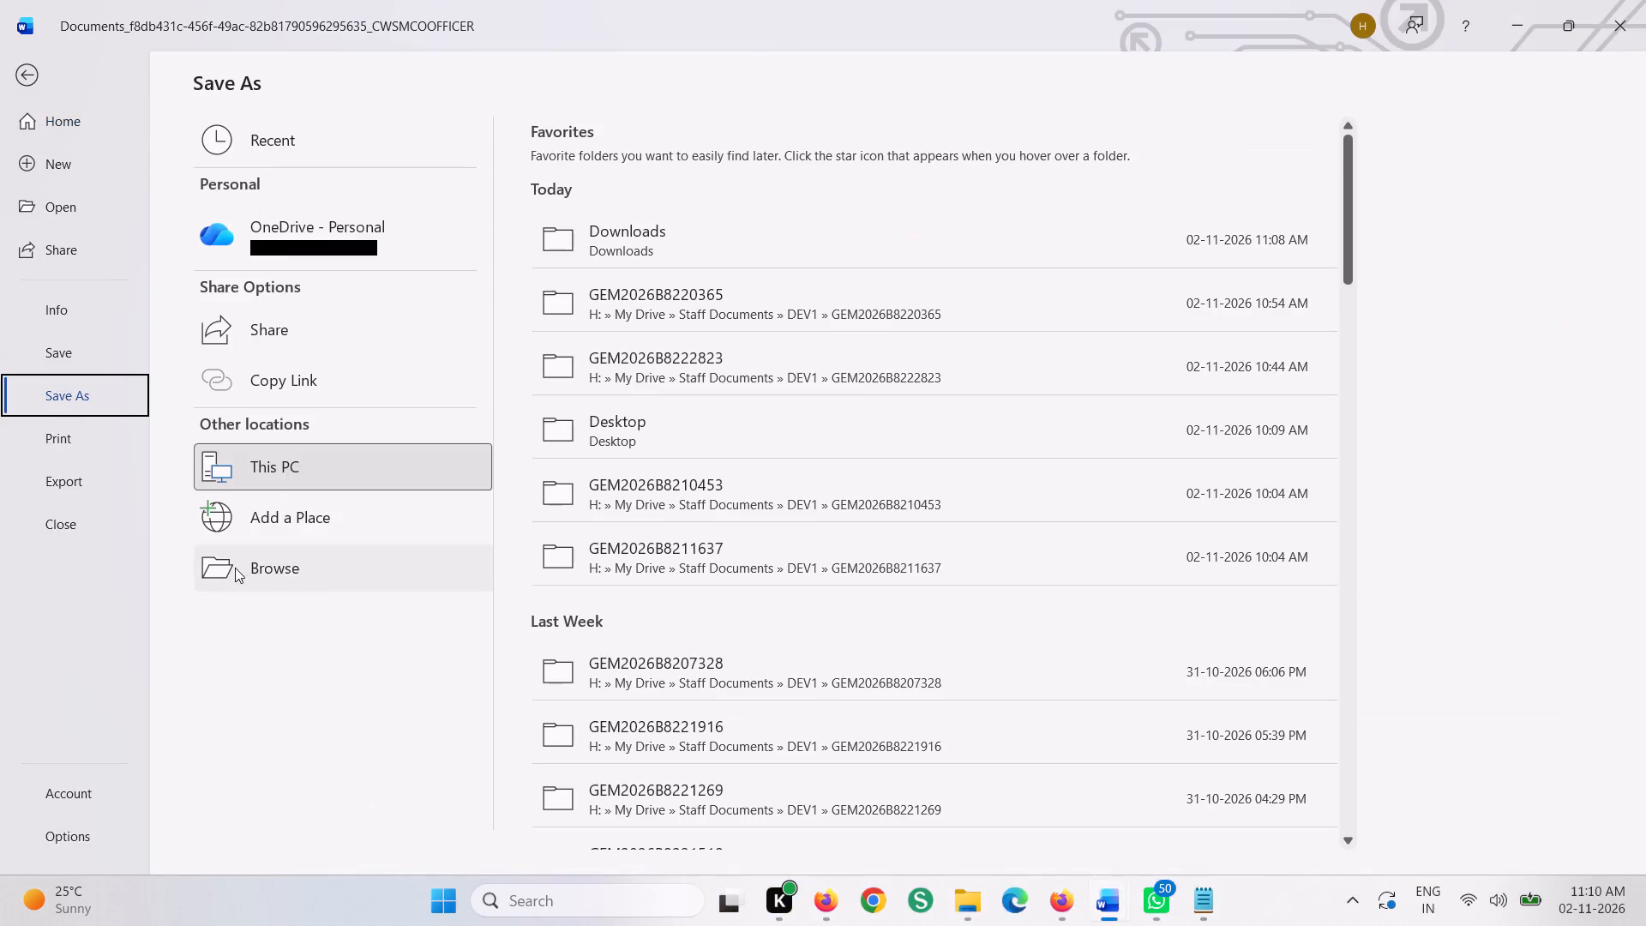
pyautogui.click(235, 568)
pyautogui.click(321, 388)
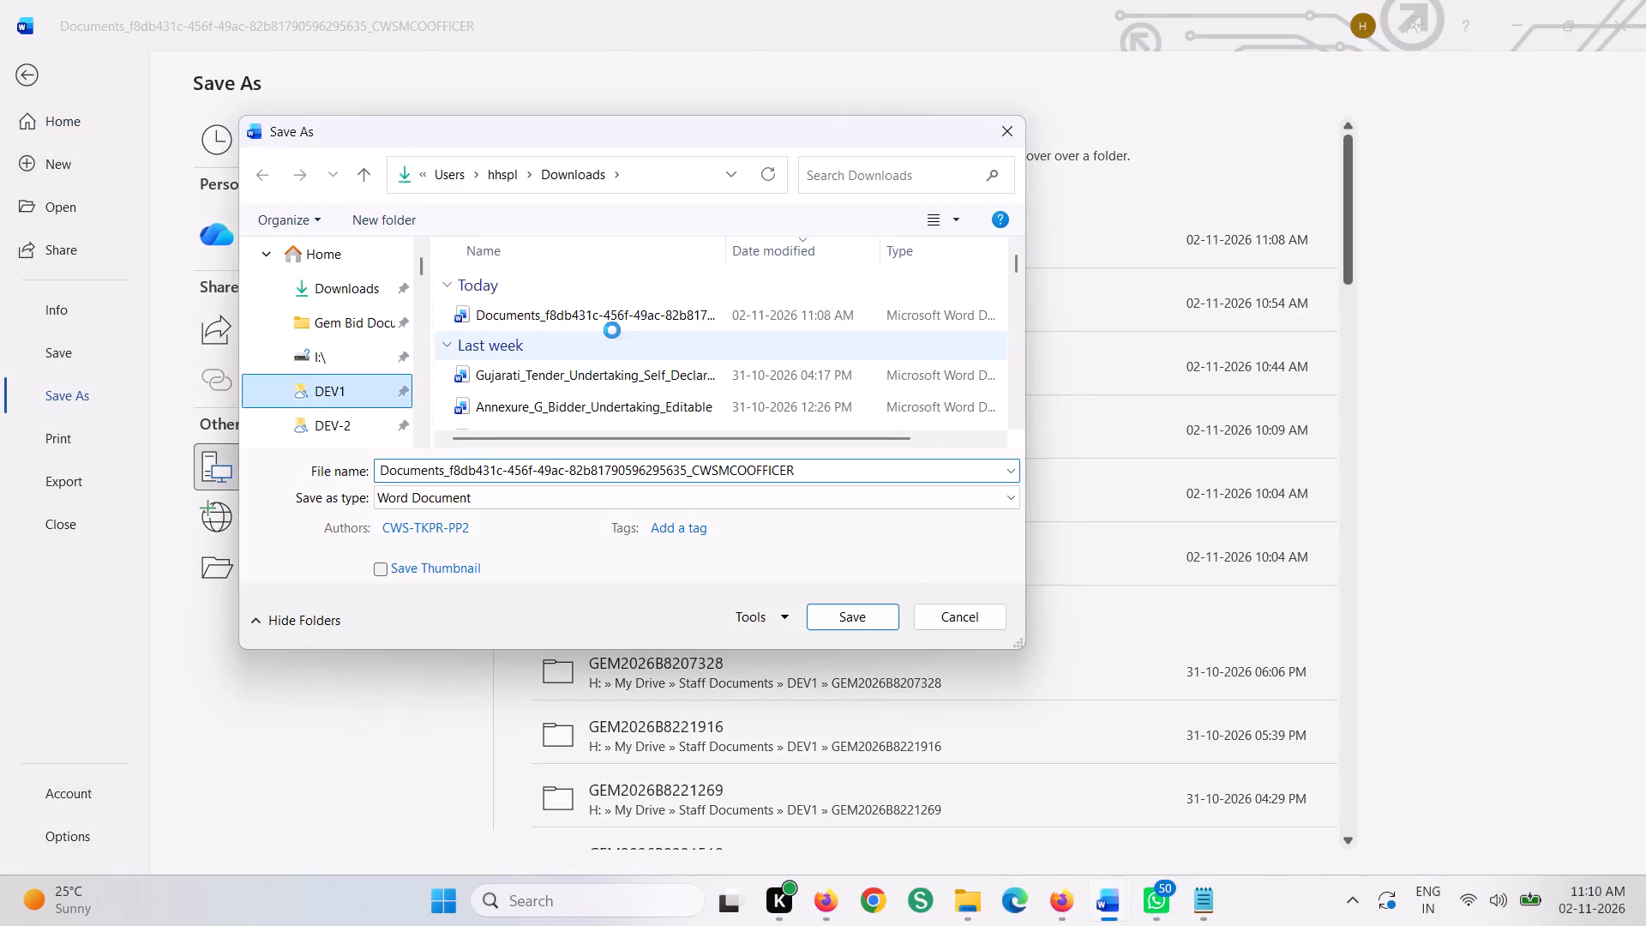
pyautogui.scroll(9, 551, 332)
pyautogui.doubleClick(564, 292)
pyautogui.click(579, 468)
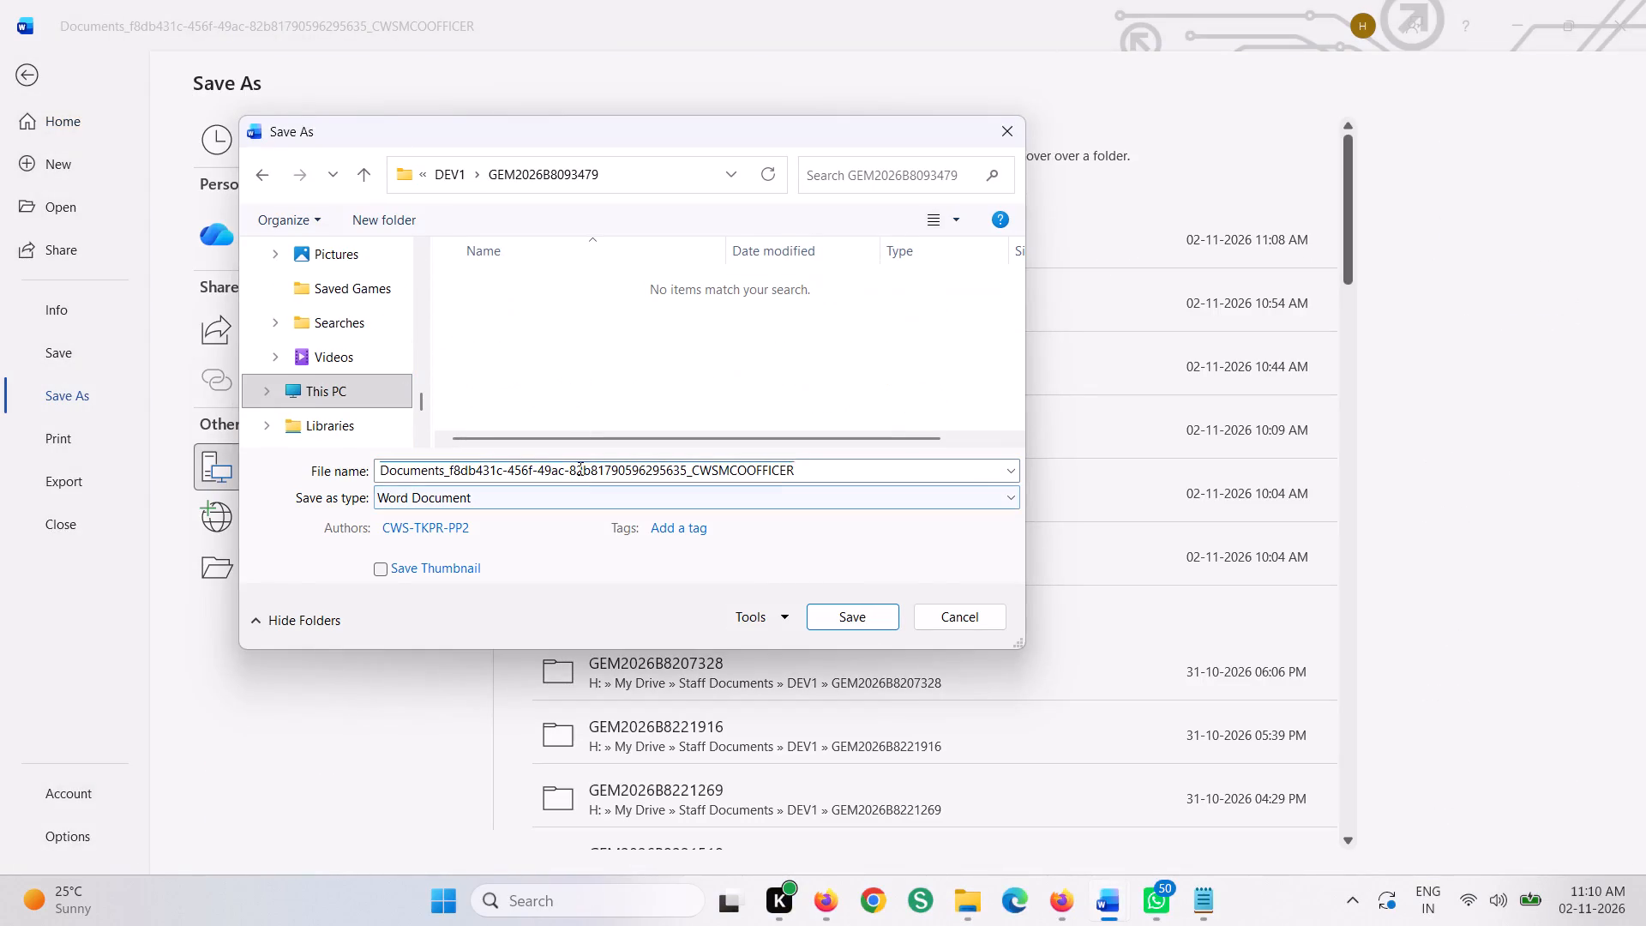
pyautogui.write('ALL ANNEXURES')
pyautogui.press('Return')
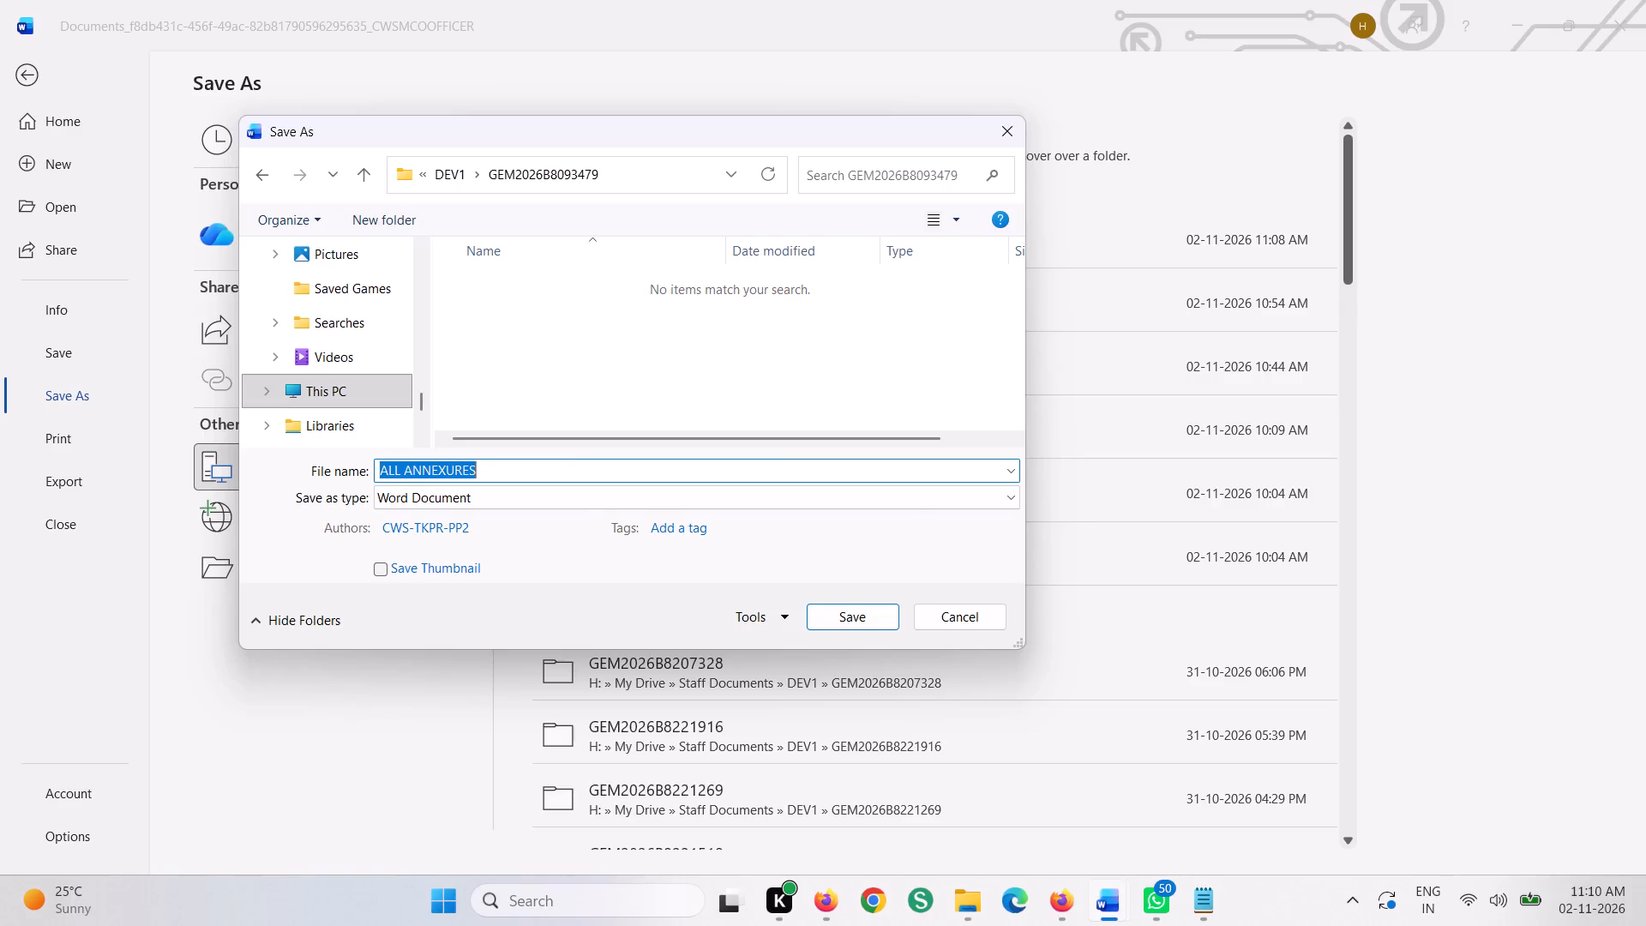
pyautogui.scroll(3, 965, 765)
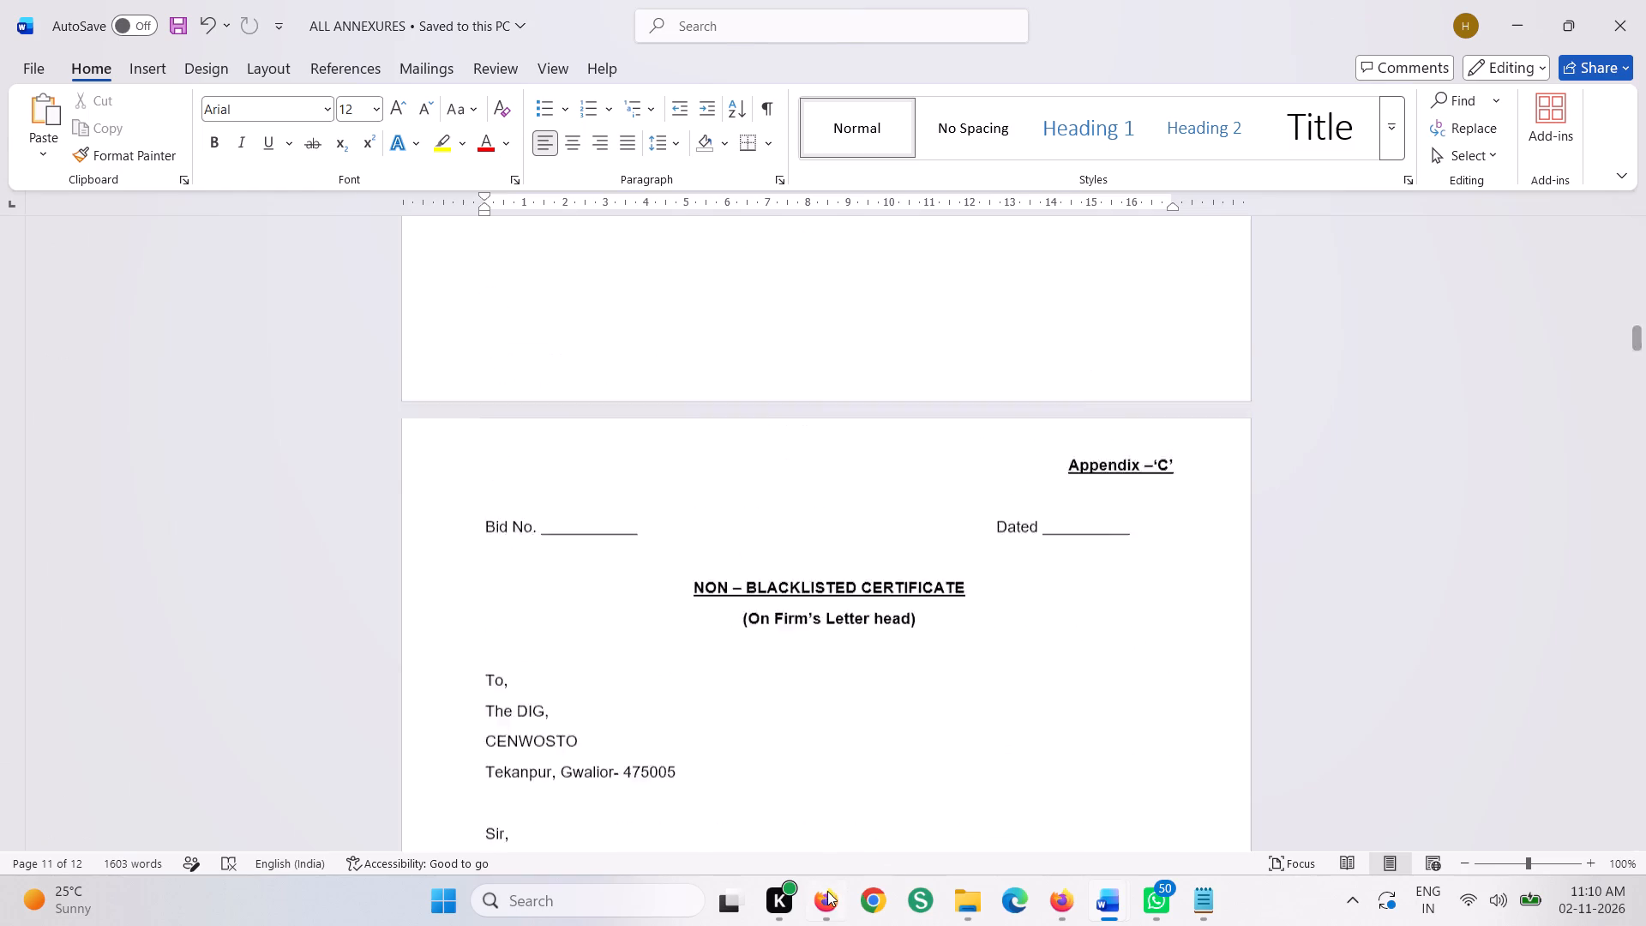
# Return to the bid PDF and examine the bid details on its first page.
pyautogui.click(827, 892)
pyautogui.scroll(20, 982, 598)
pyautogui.scroll(13, 982, 598)
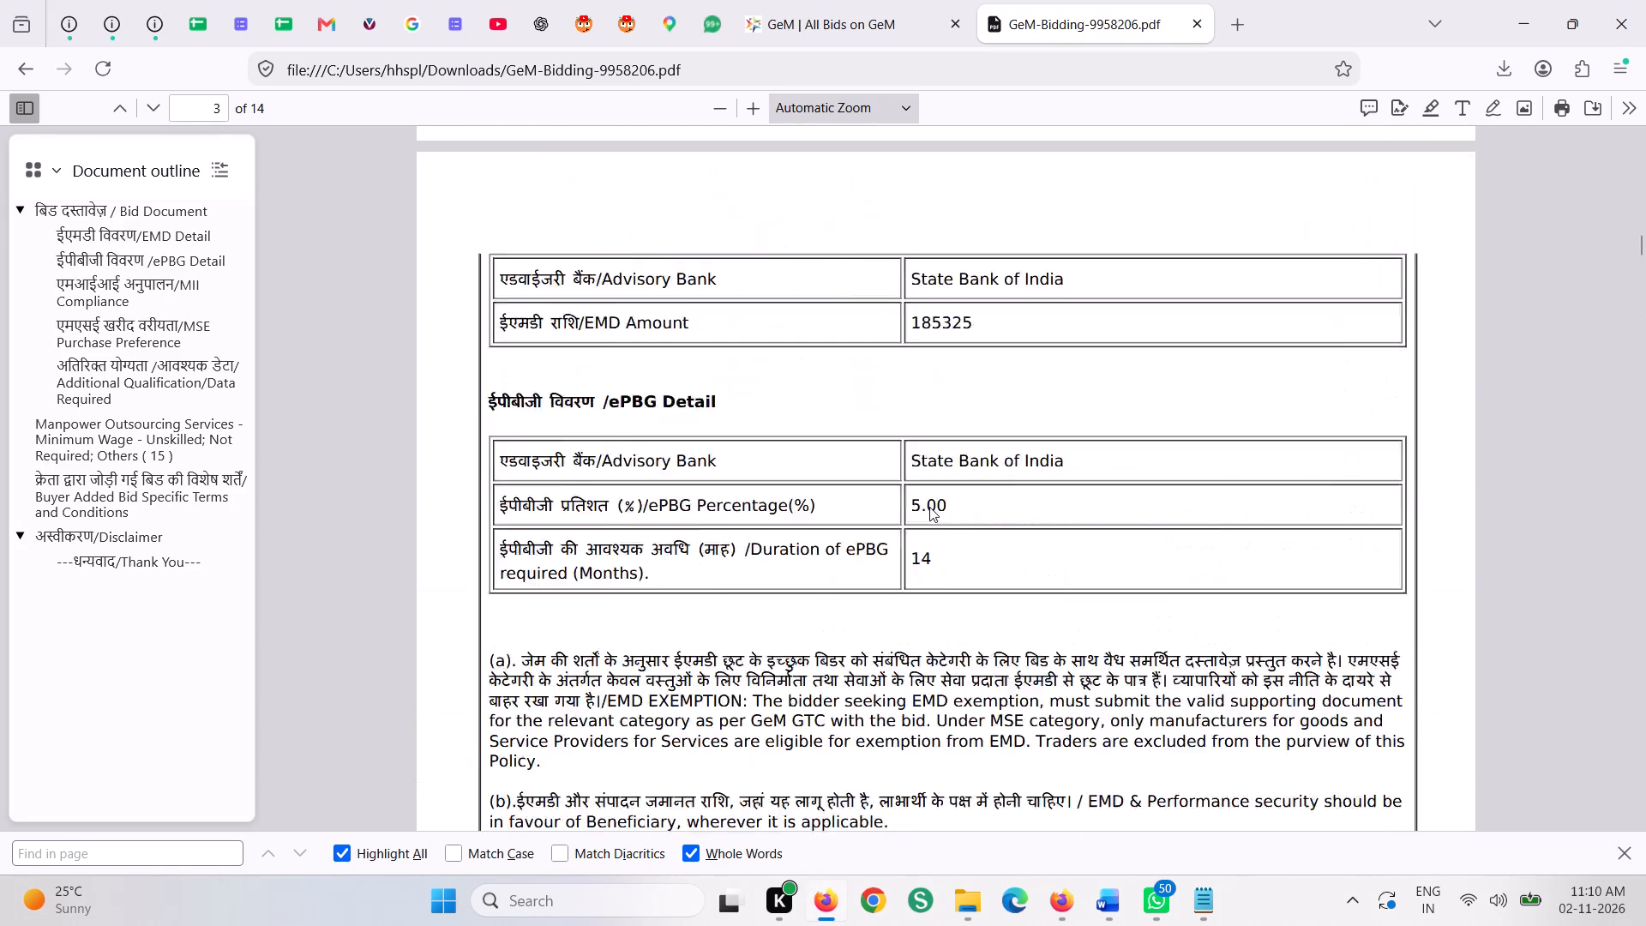
pyautogui.scroll(3, 929, 507)
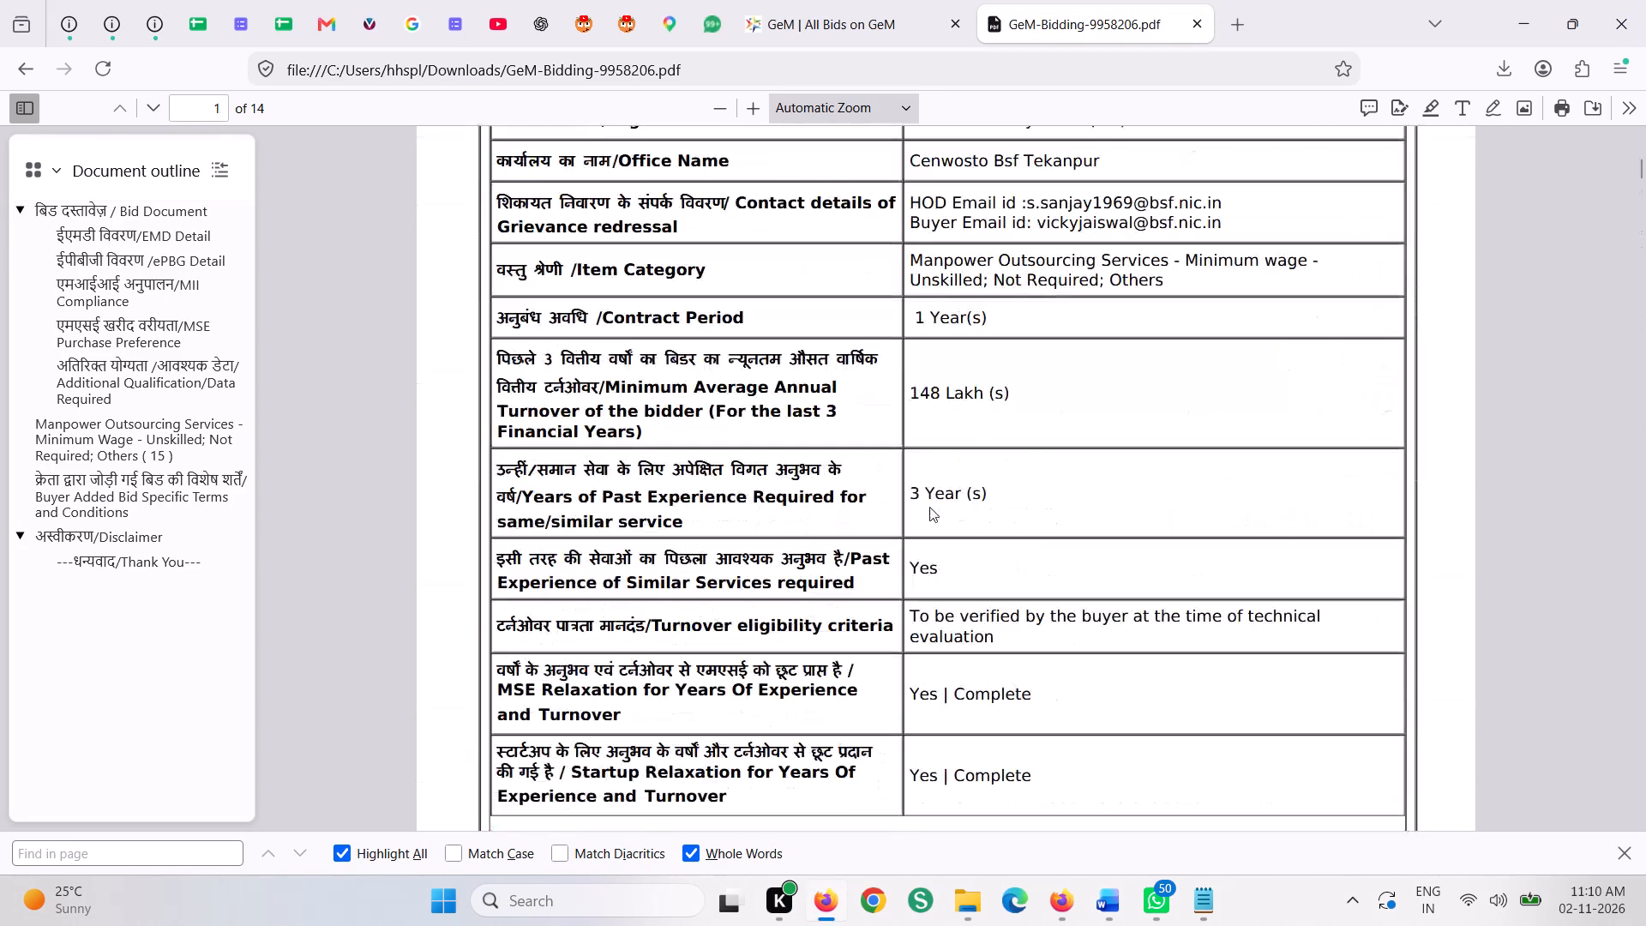
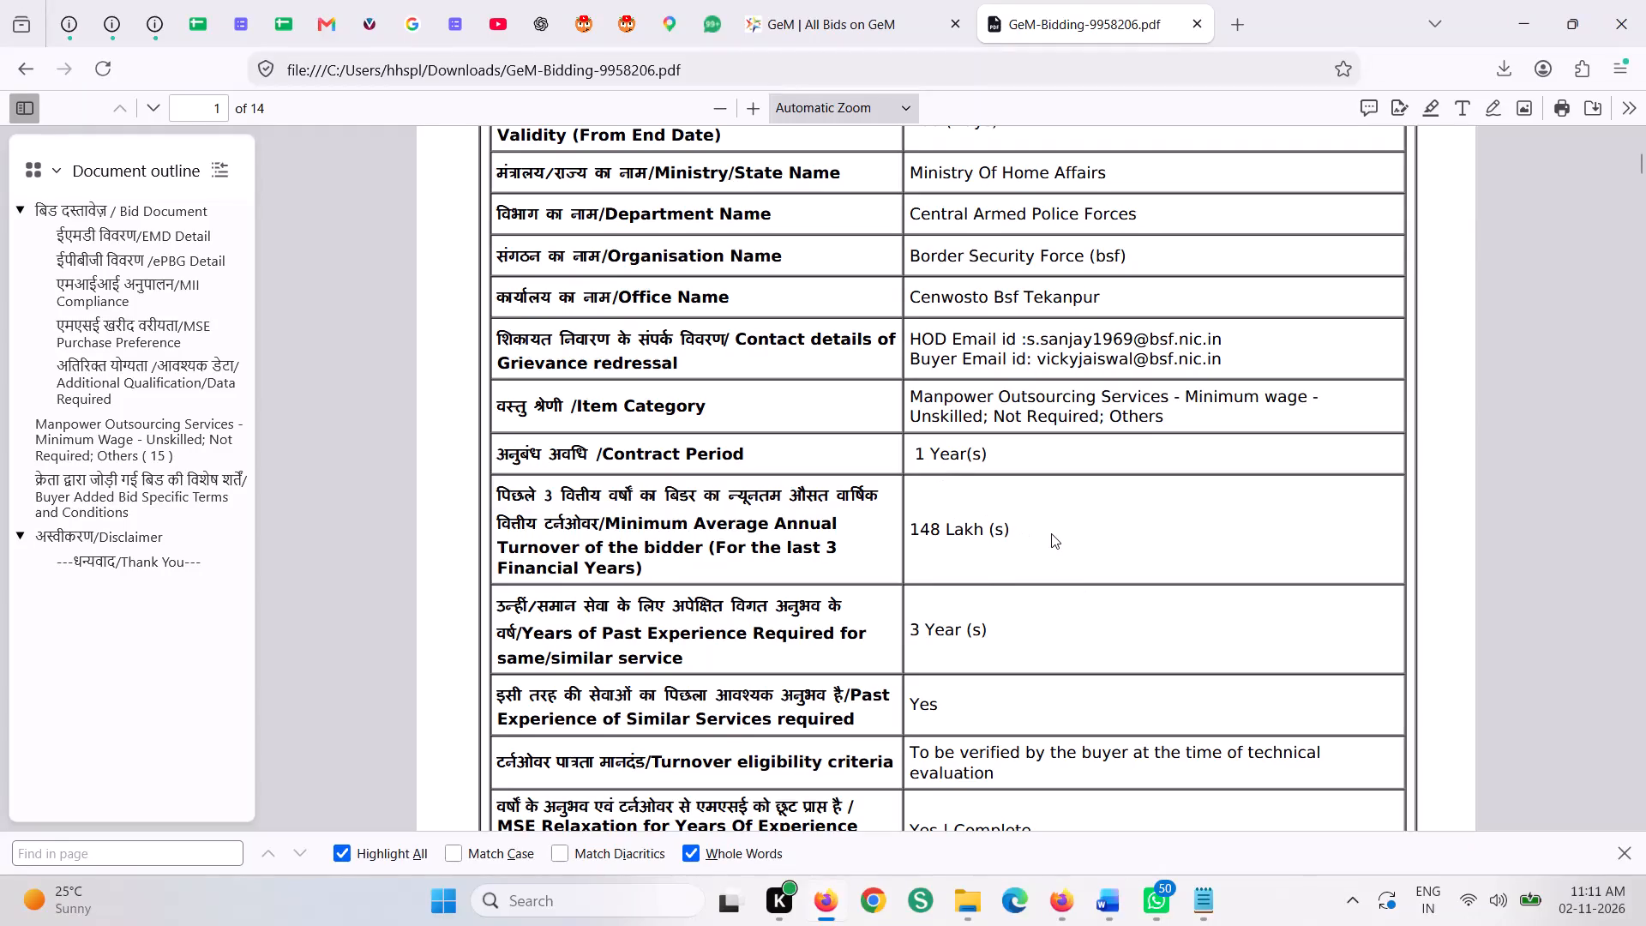
# Review the bid PDF through the Additional Qualification section, briefly opening the linked minimum wages undertaking and returning to the bid.
pyautogui.scroll(-1, 909, 553)
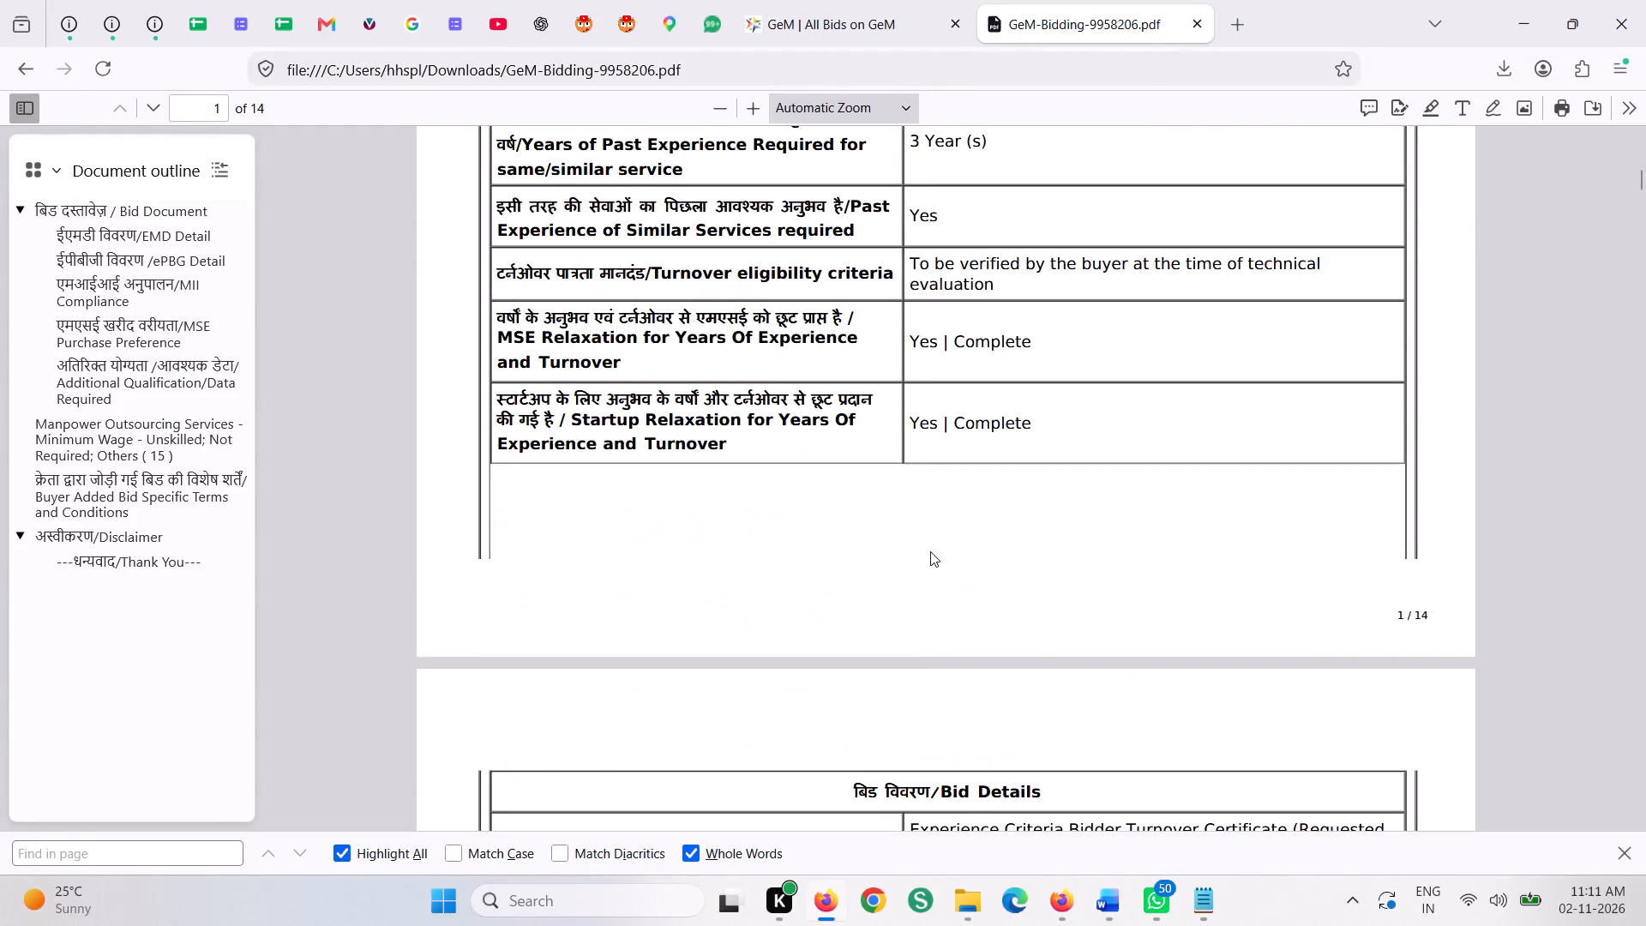
pyautogui.scroll(-3, 993, 574)
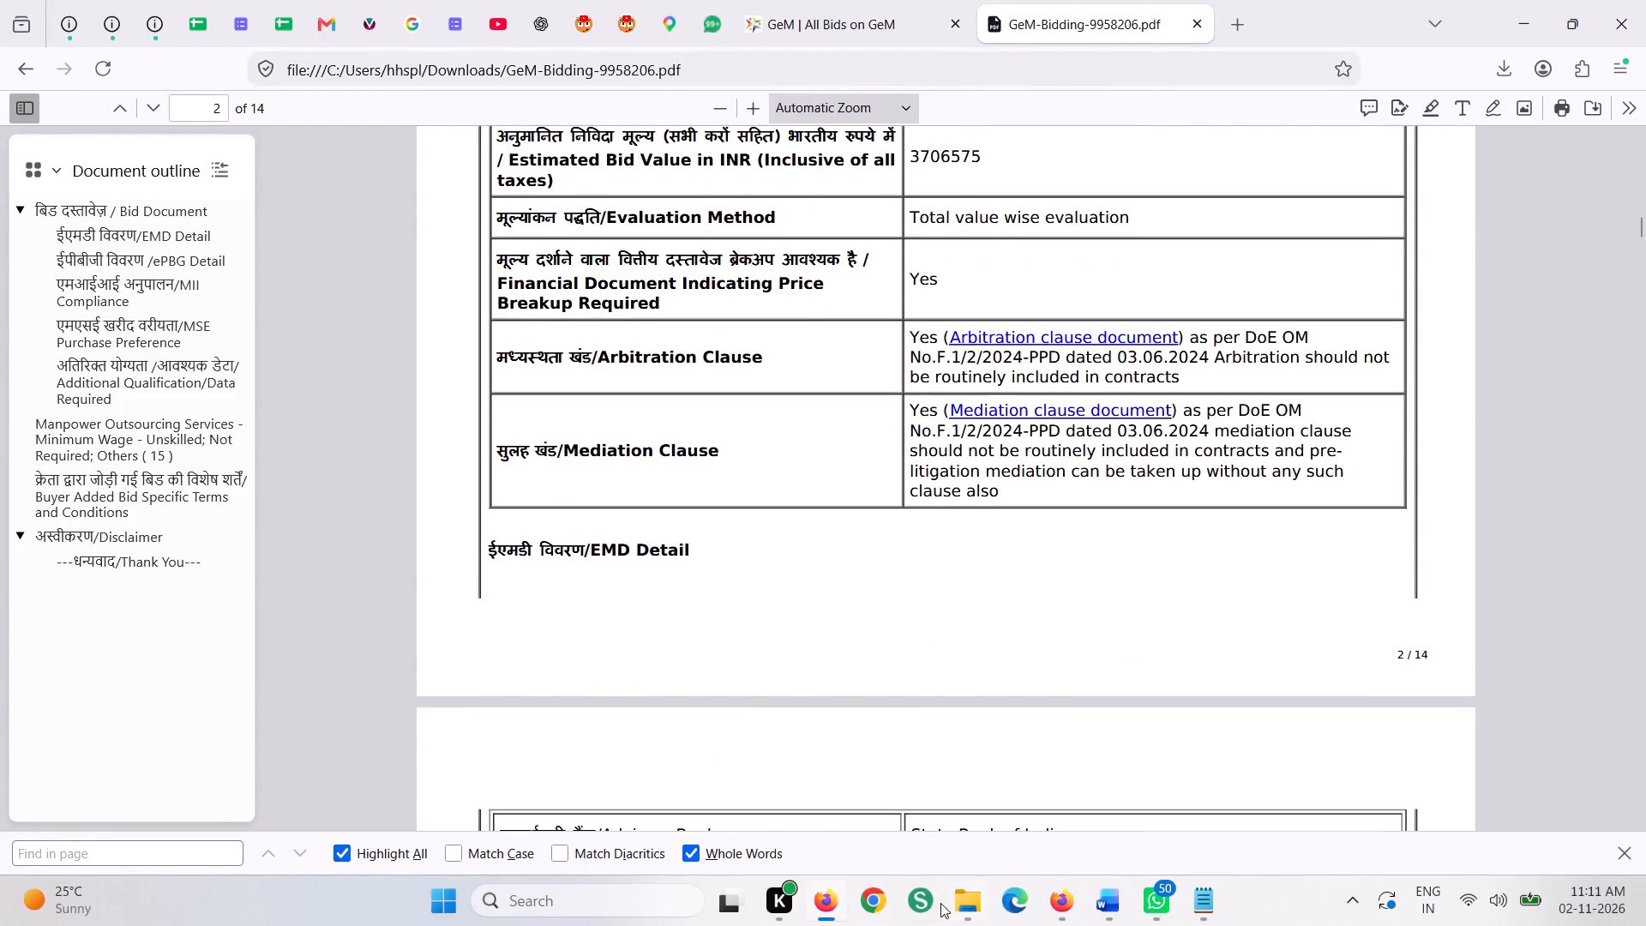
pyautogui.click(963, 904)
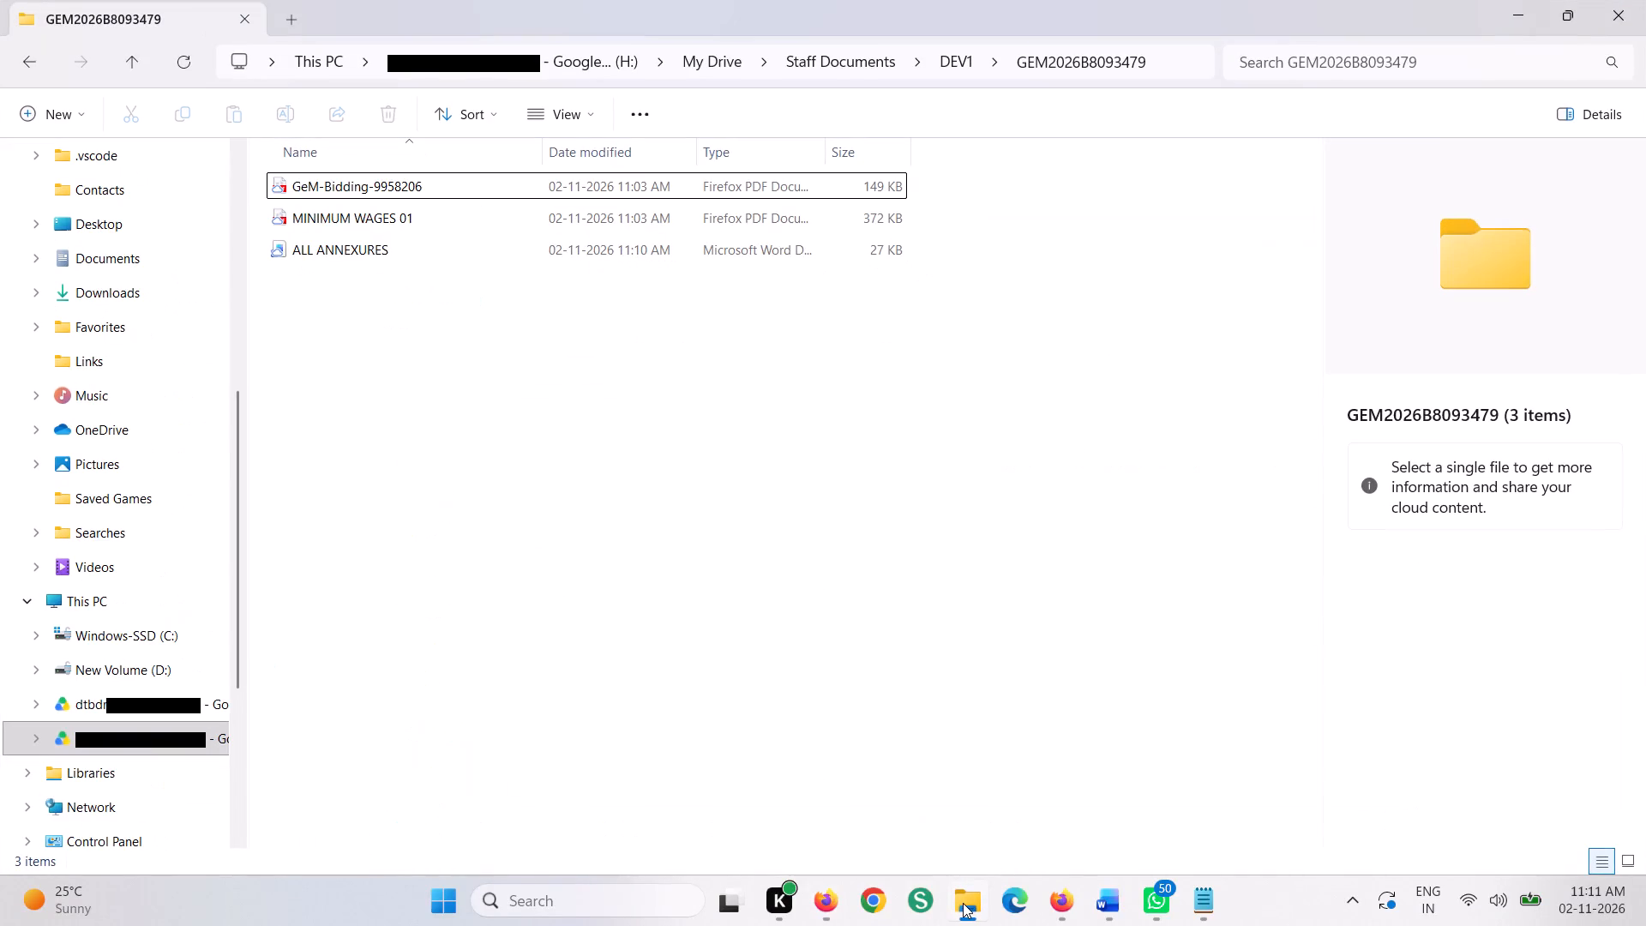
pyautogui.hotkey('alt', 'Tab')
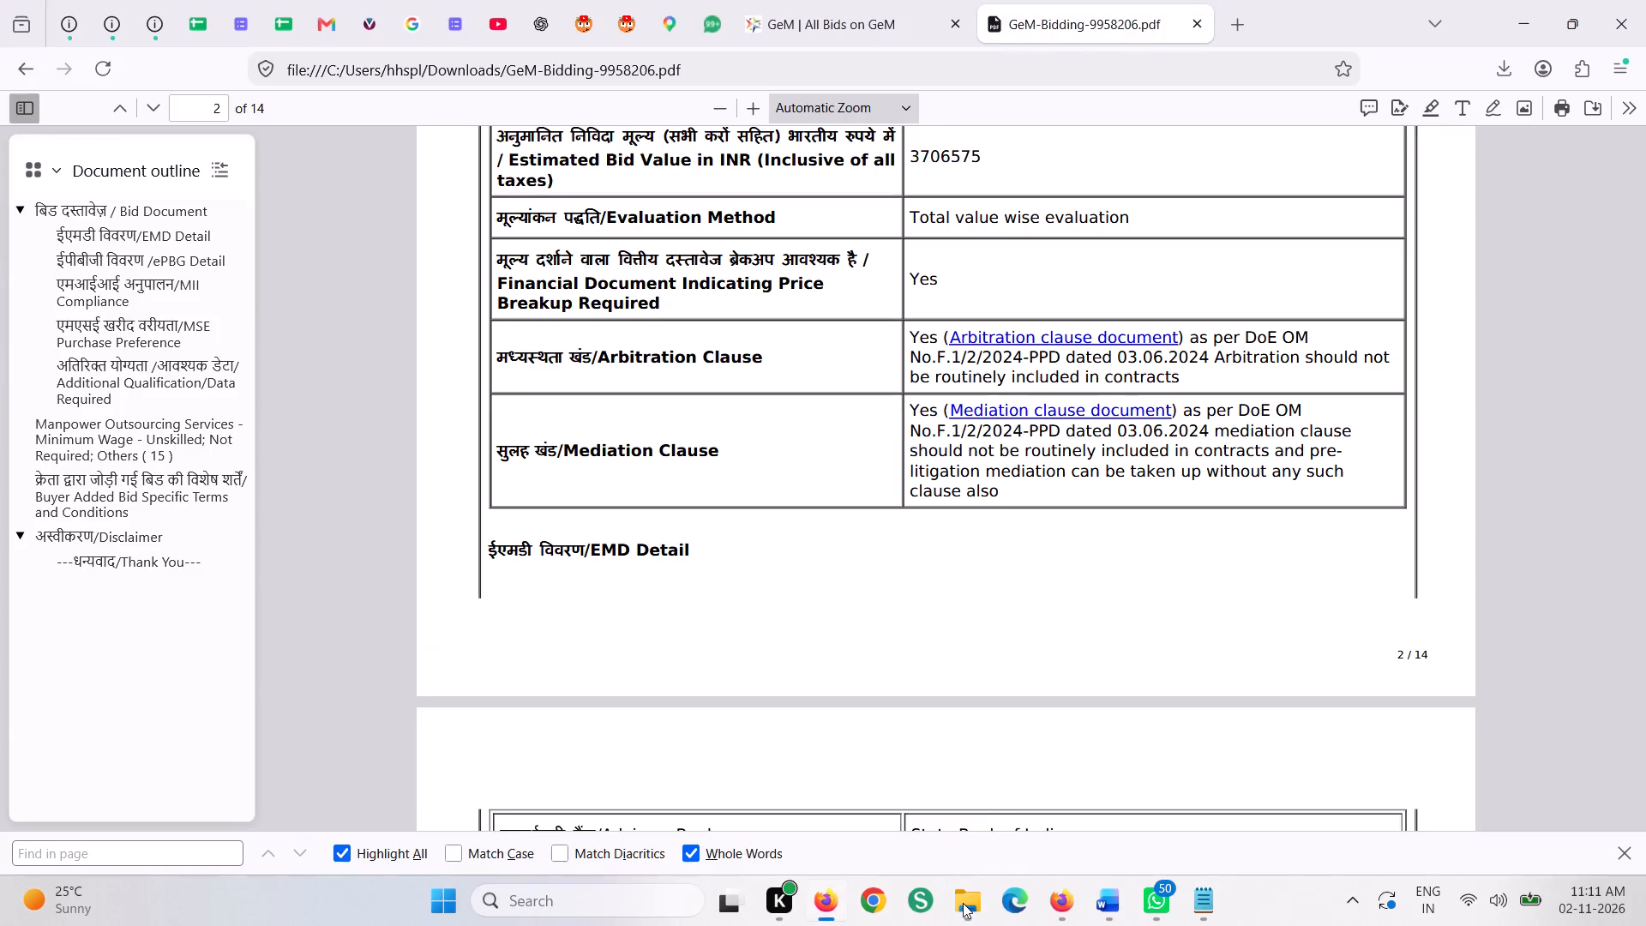
pyautogui.scroll(-4, 1101, 388)
pyautogui.scroll(-1, 987, 459)
pyautogui.scroll(-1, 974, 379)
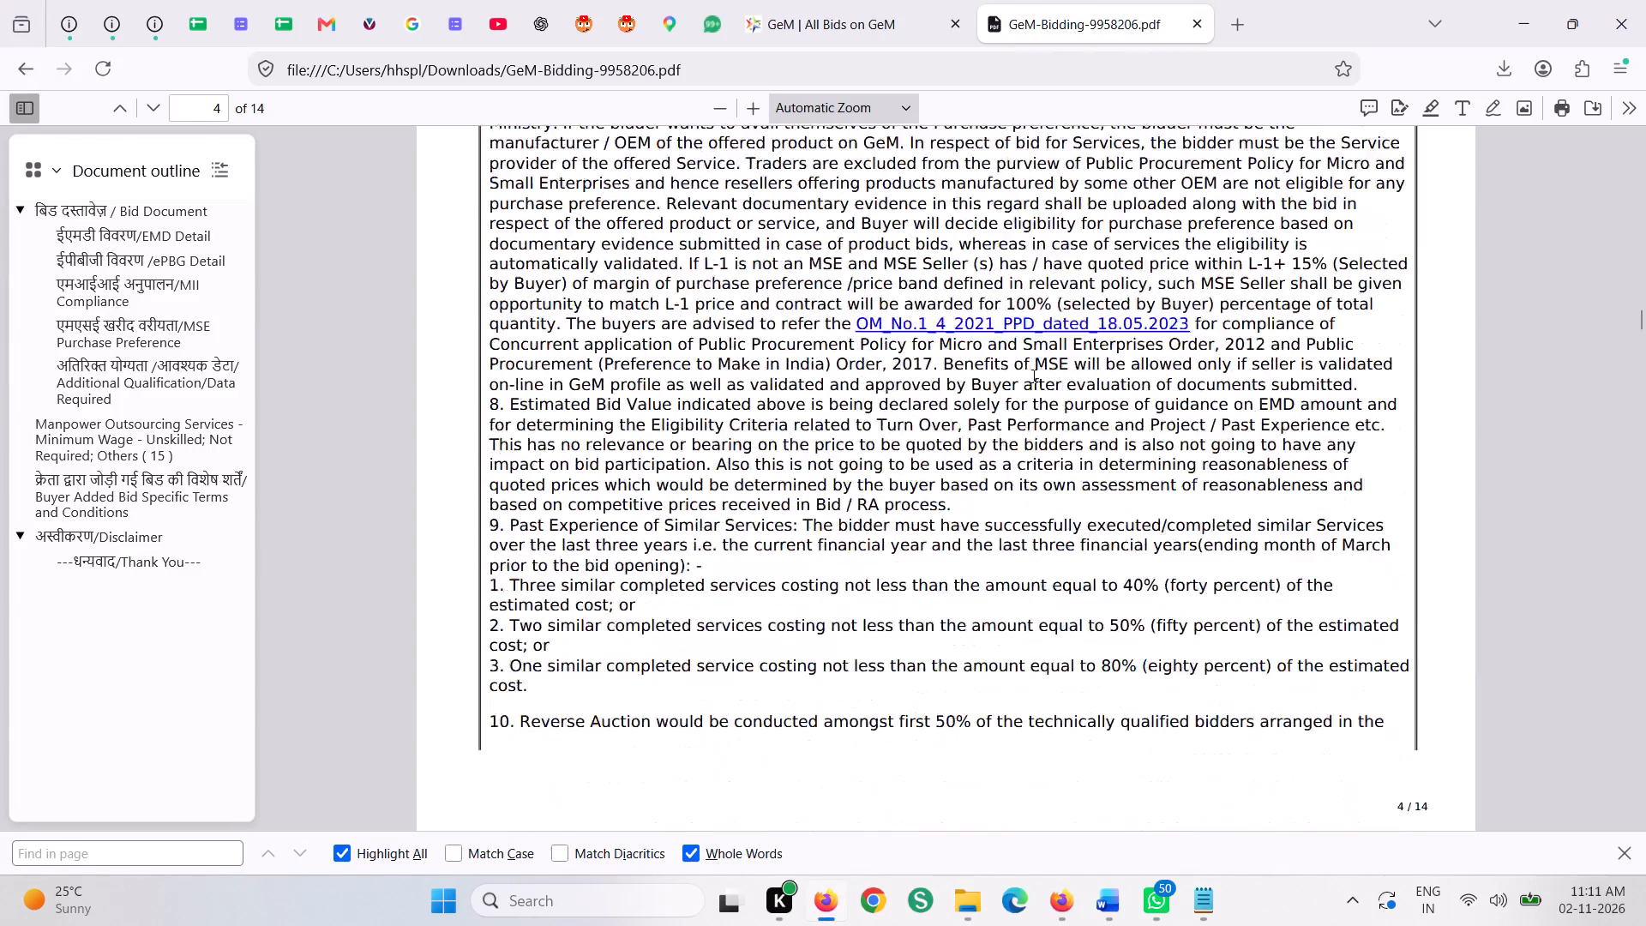
pyautogui.scroll(-2, 917, 385)
pyautogui.click(864, 201)
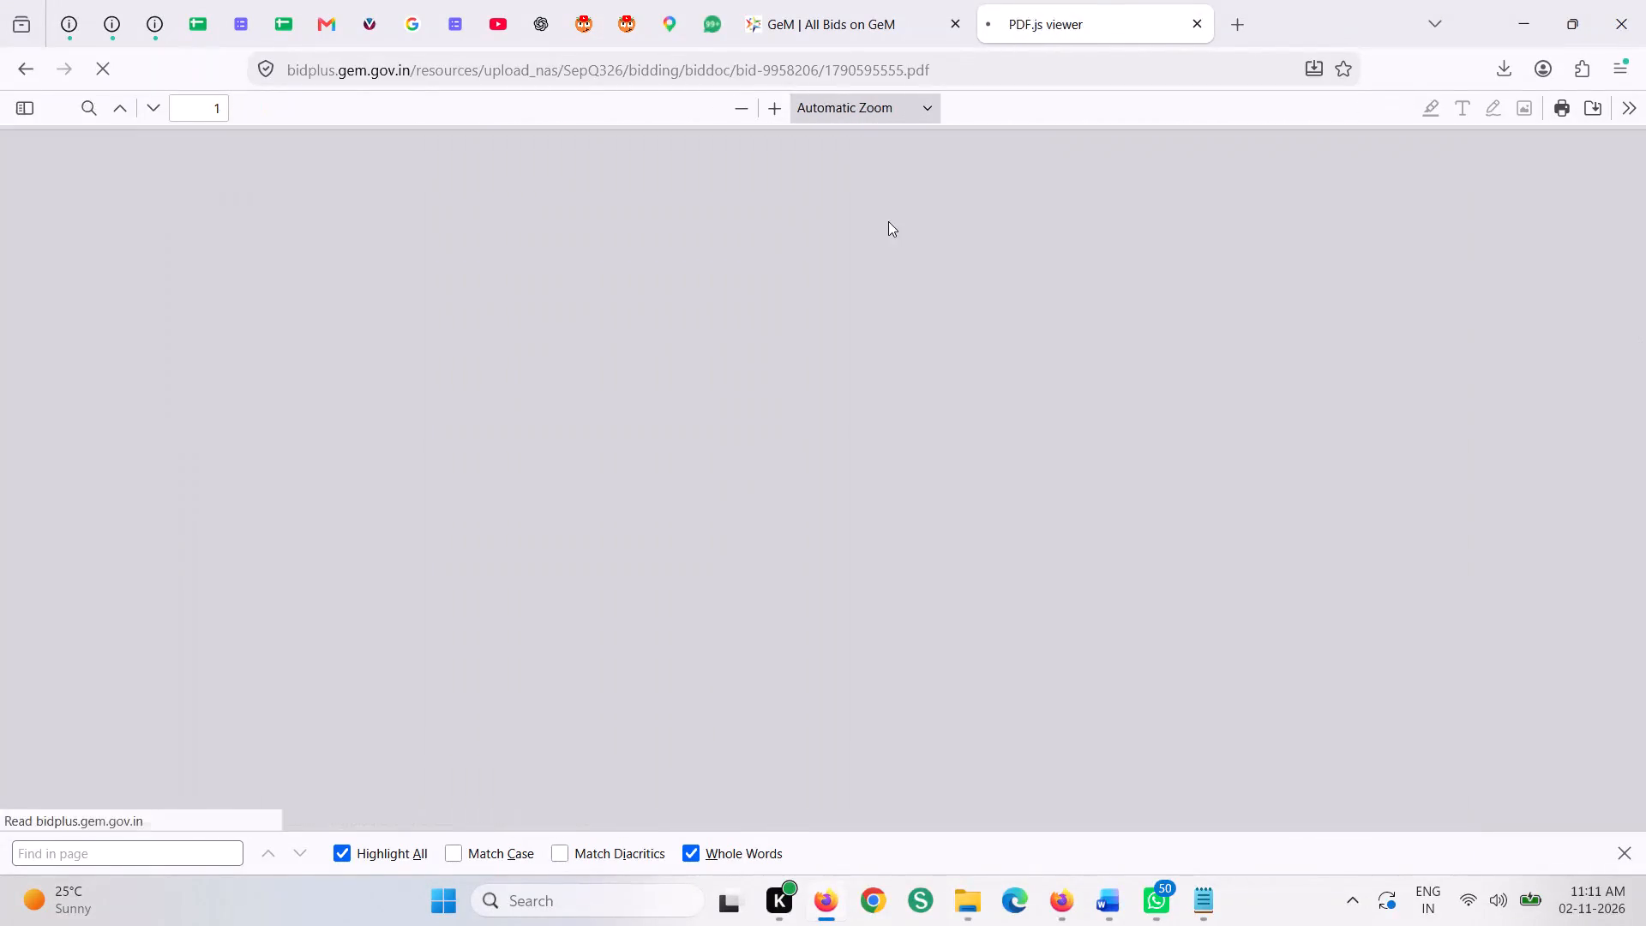
pyautogui.click(24, 71)
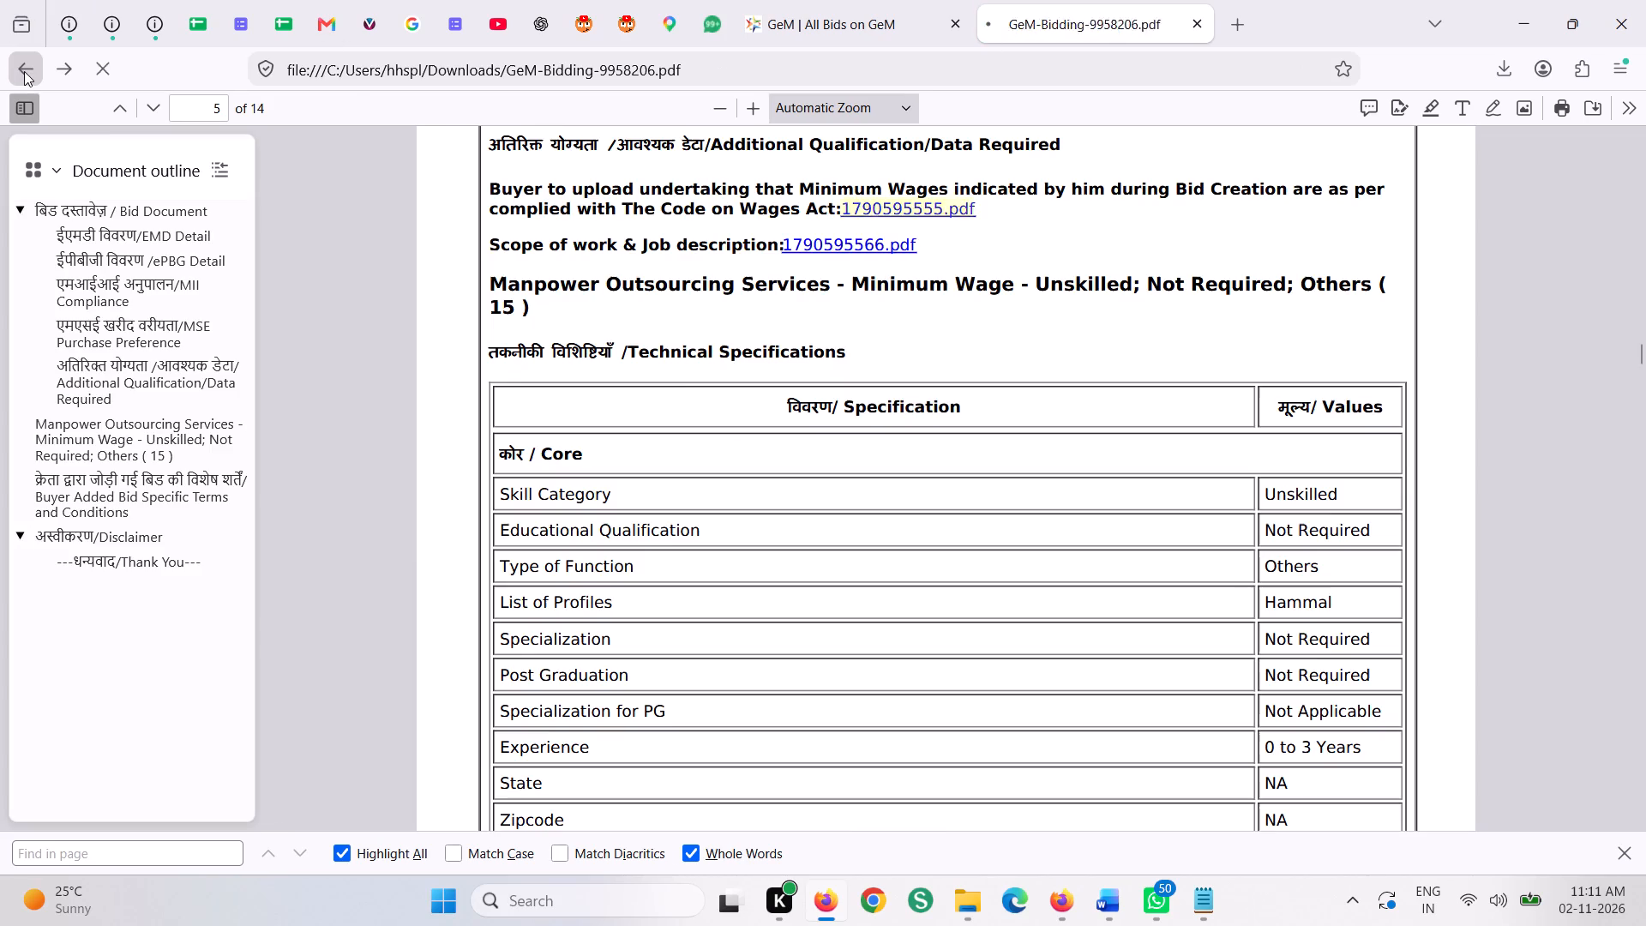
# Copy the "Estimated Bid Value" label from the bid details and check for that item in the REQUIRED DOCUMENTS list in Word.
pyautogui.scroll(10, 677, 266)
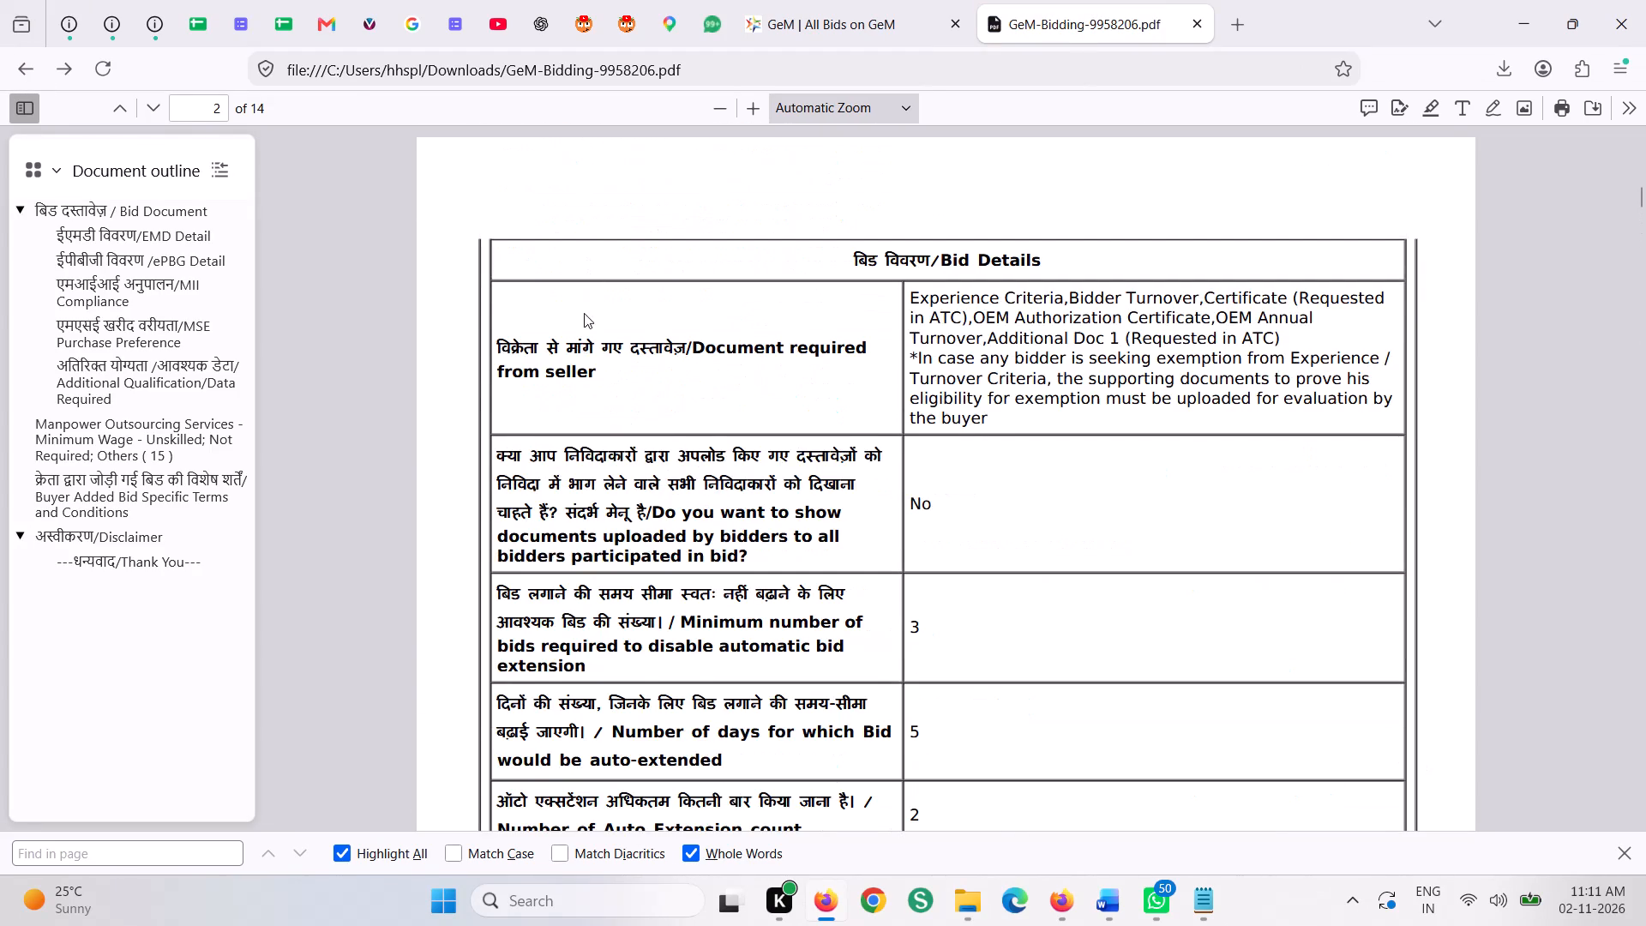
pyautogui.scroll(-2, 579, 340)
pyautogui.click(520, 152)
pyautogui.moveTo(520, 152); pyautogui.dragTo(610, 159)
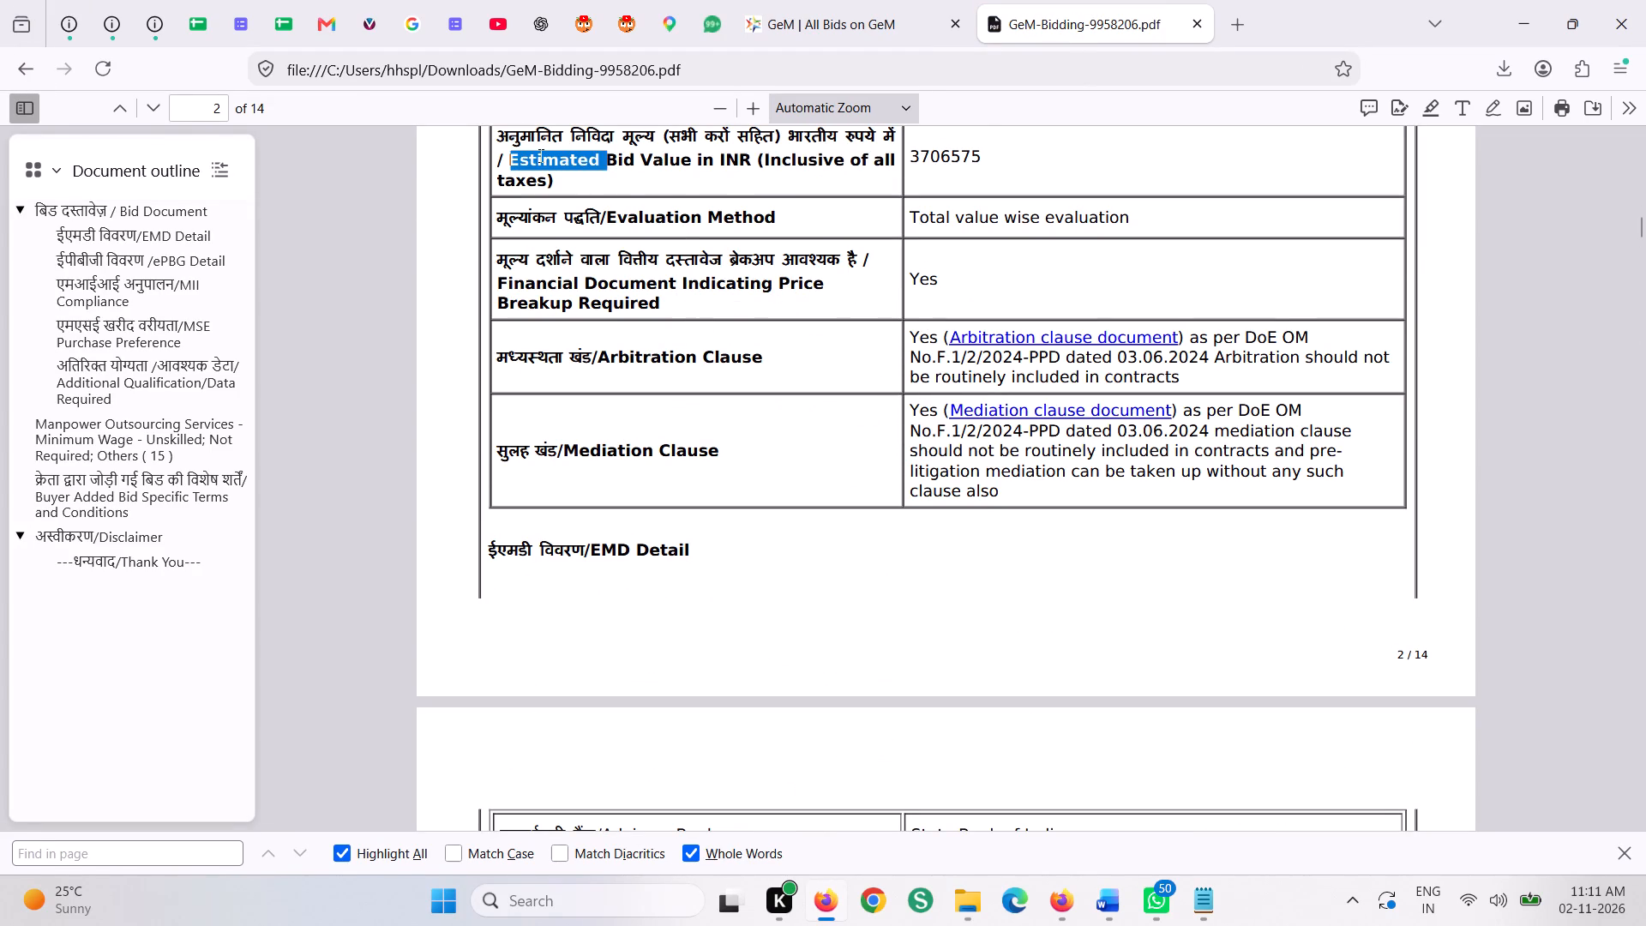
pyautogui.moveTo(610, 159); pyautogui.dragTo(655, 157)
pyautogui.hotkey('ctrl', 'c')
pyautogui.hotkey('ctrl', 'c')
pyautogui.hotkey('ctrl', 'c')
pyautogui.click(1107, 888)
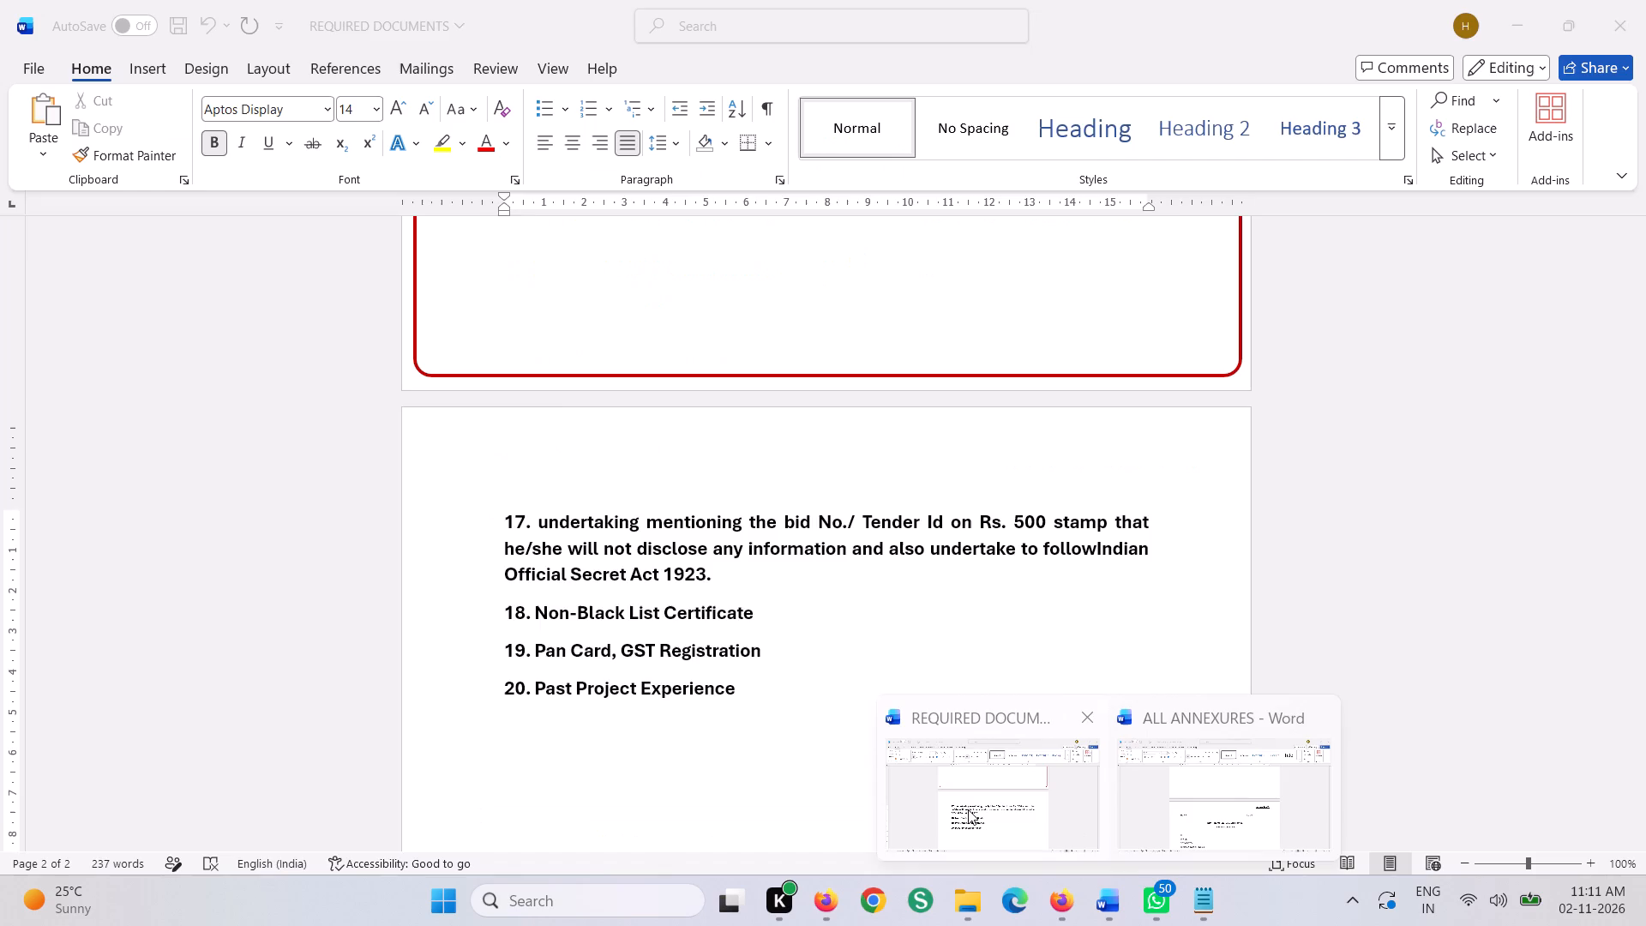
pyautogui.click(1002, 813)
pyautogui.scroll(5, 759, 717)
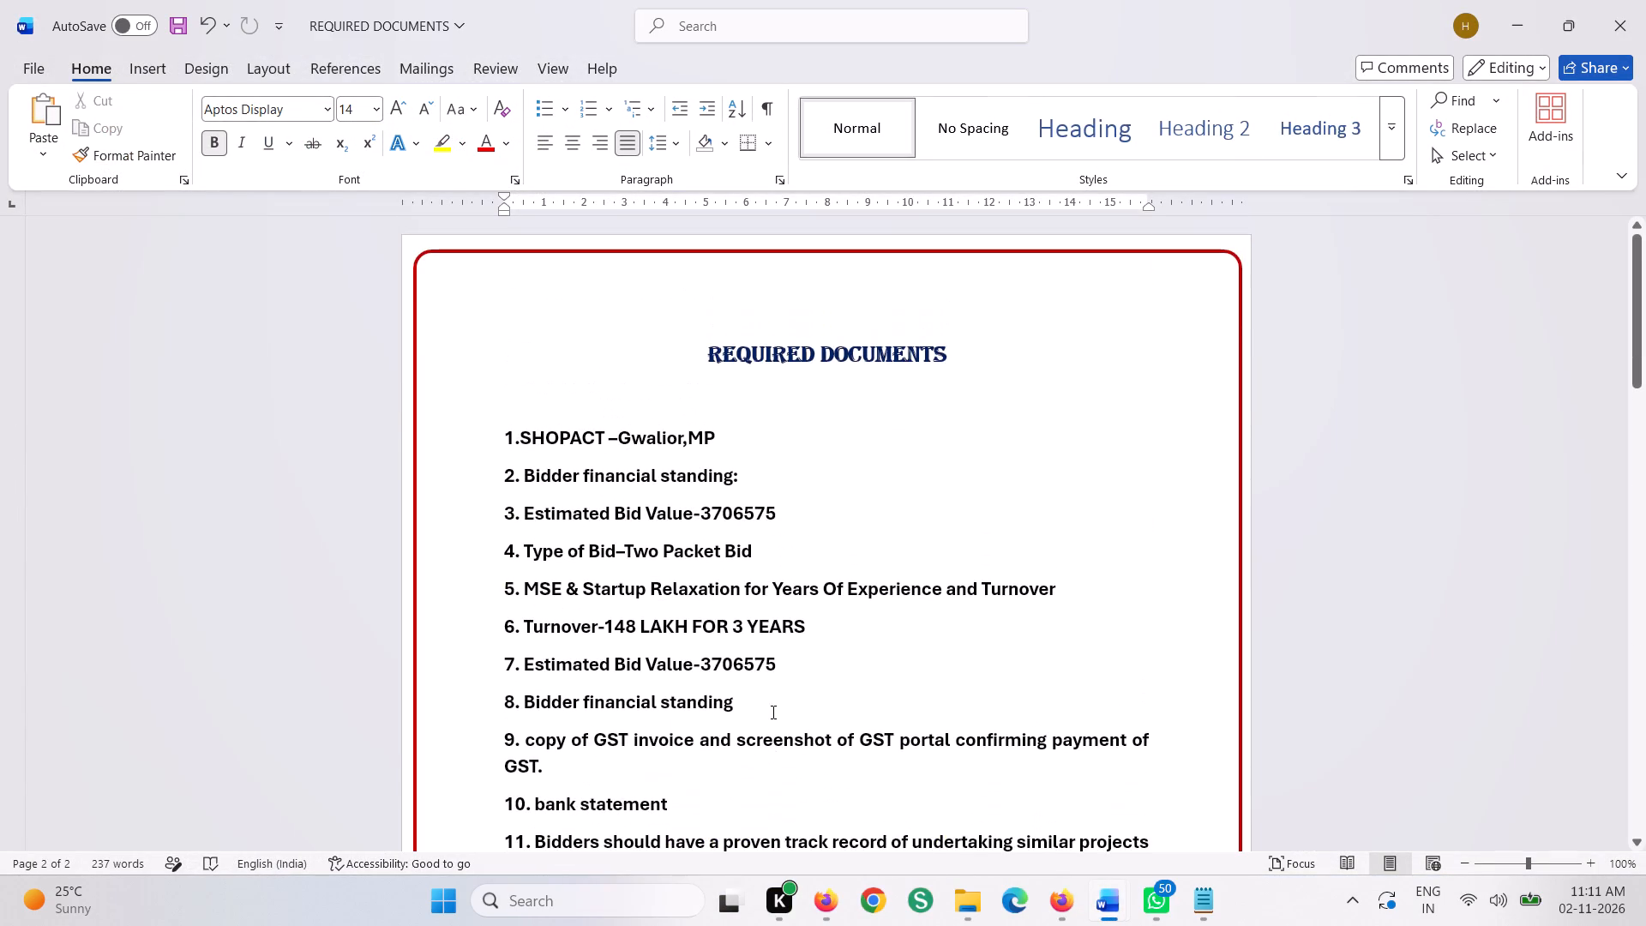
# Compare the REQUIRED DOCUMENTS list, including item 13 on the pre-bid meeting, against the bid PDF's details.
pyautogui.hotkey('alt', 'Tab')
pyautogui.scroll(1, 900, 425)
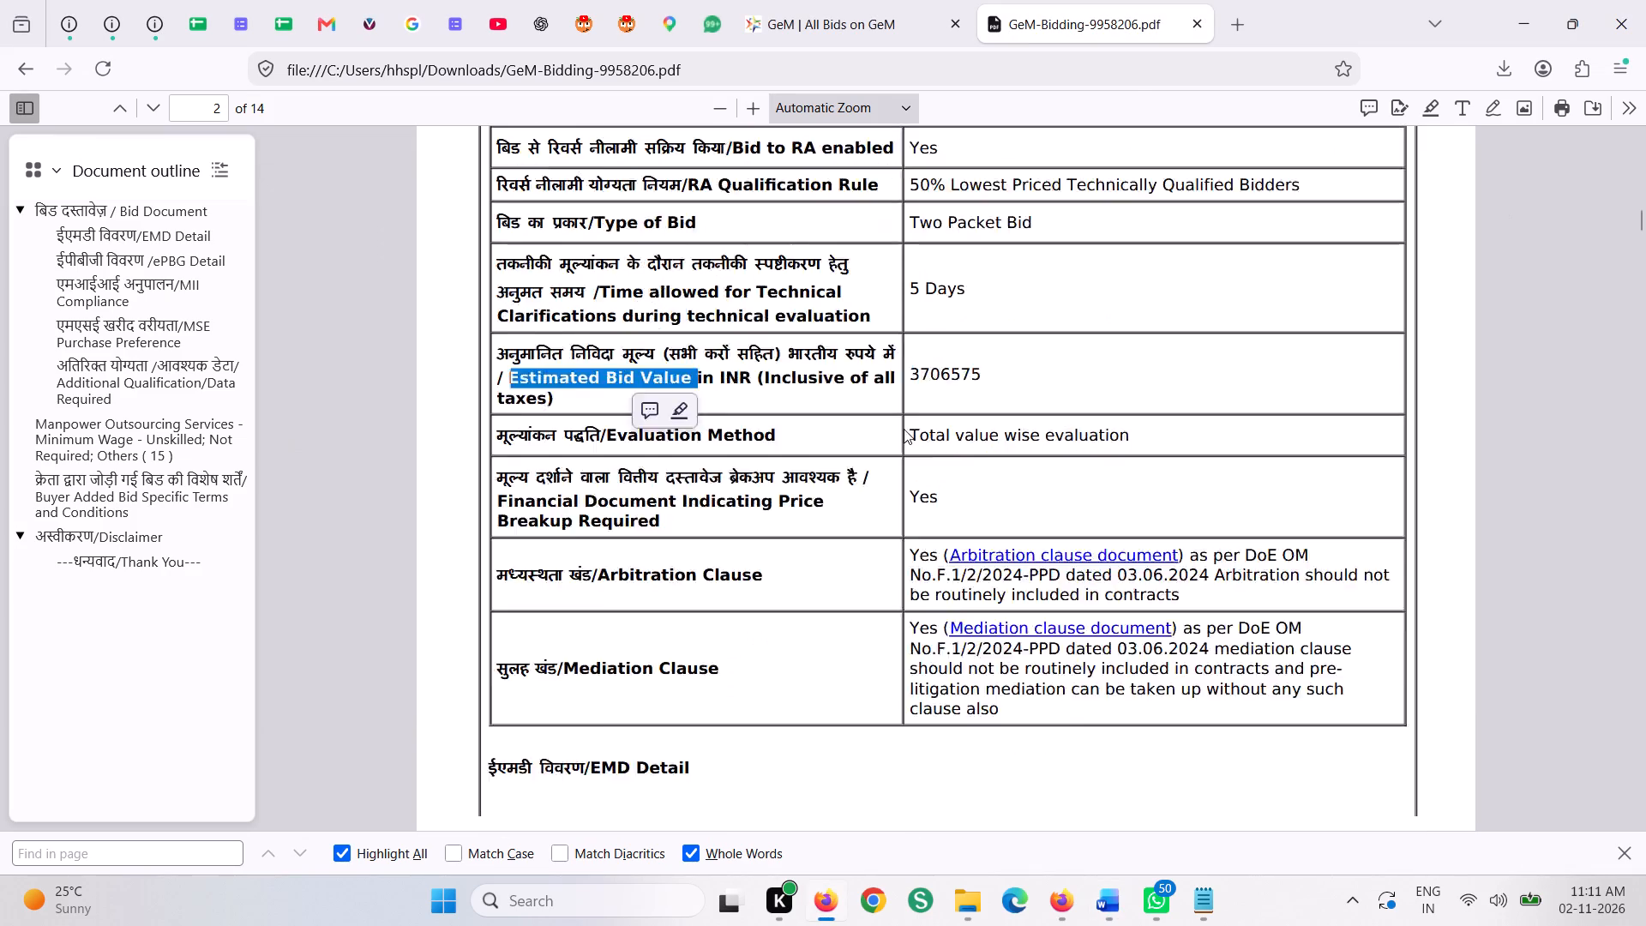
pyautogui.scroll(3, 921, 435)
pyautogui.hotkey('alt', 'Tab')
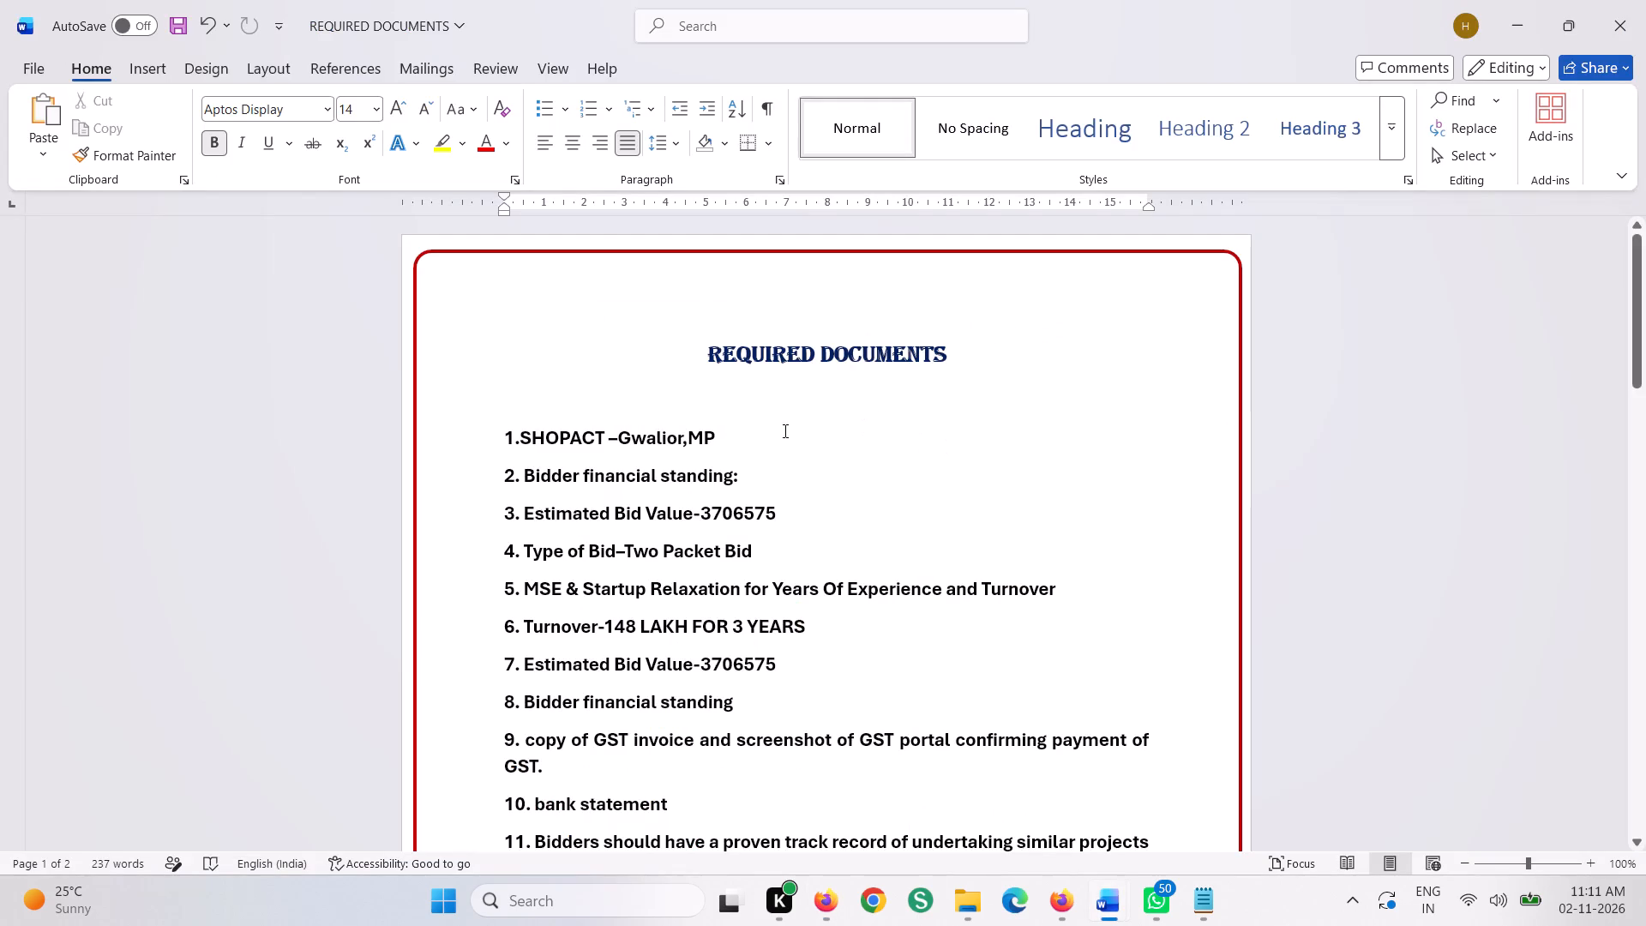
pyautogui.scroll(-3, 758, 537)
pyautogui.scroll(-2, 846, 525)
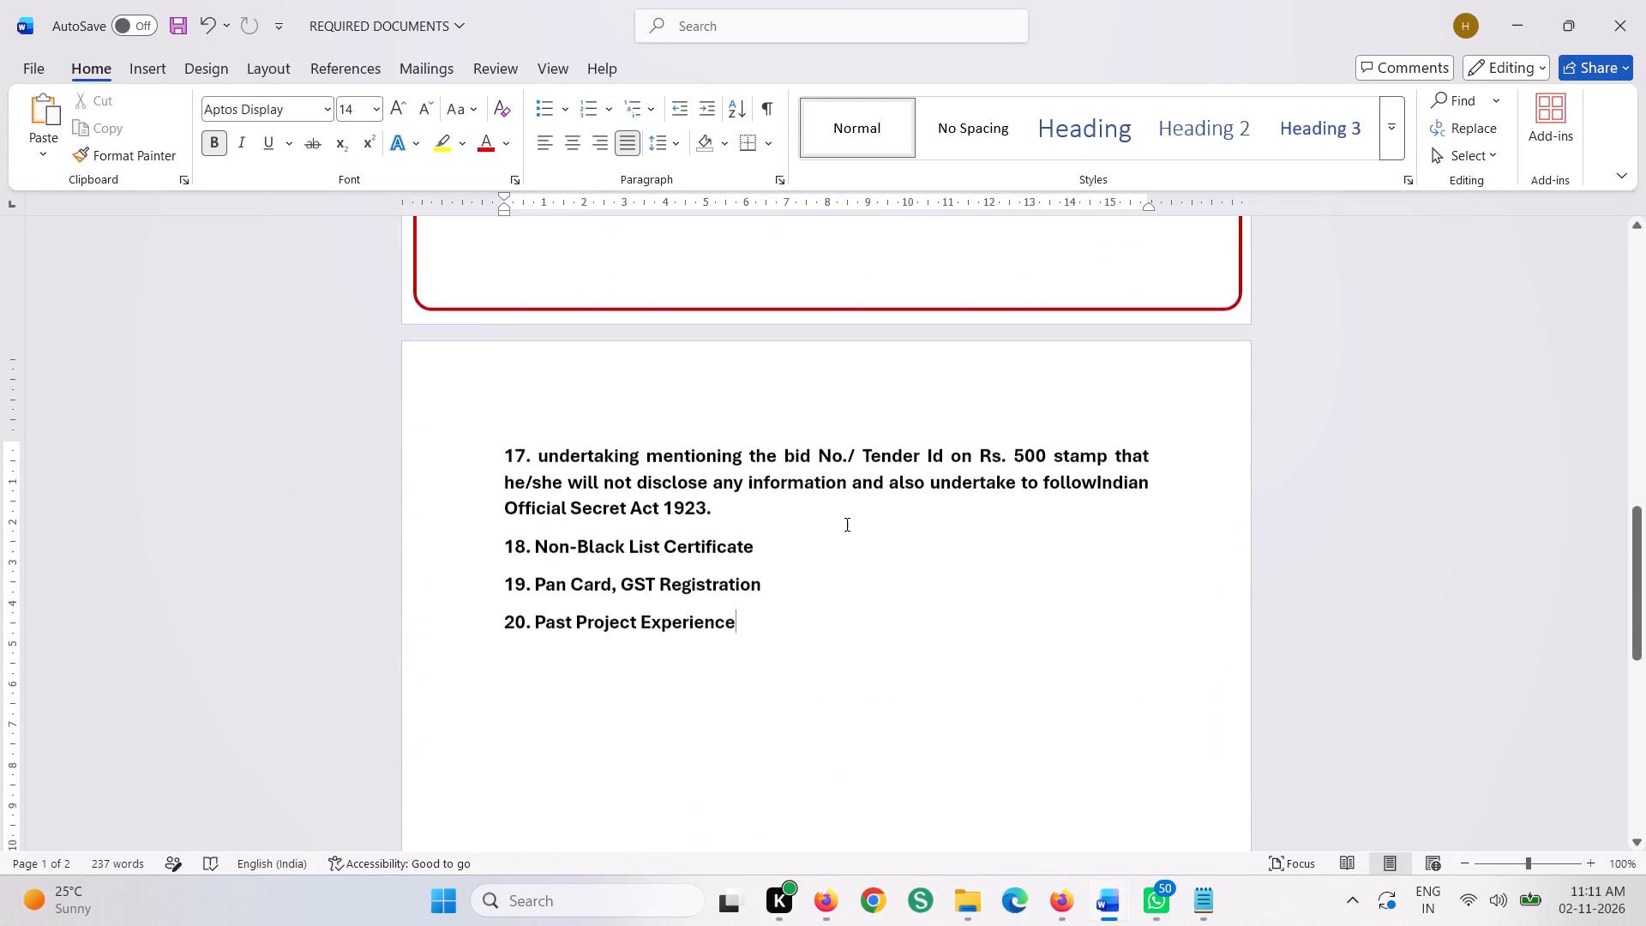
pyautogui.scroll(2, 821, 540)
pyautogui.scroll(1, 661, 505)
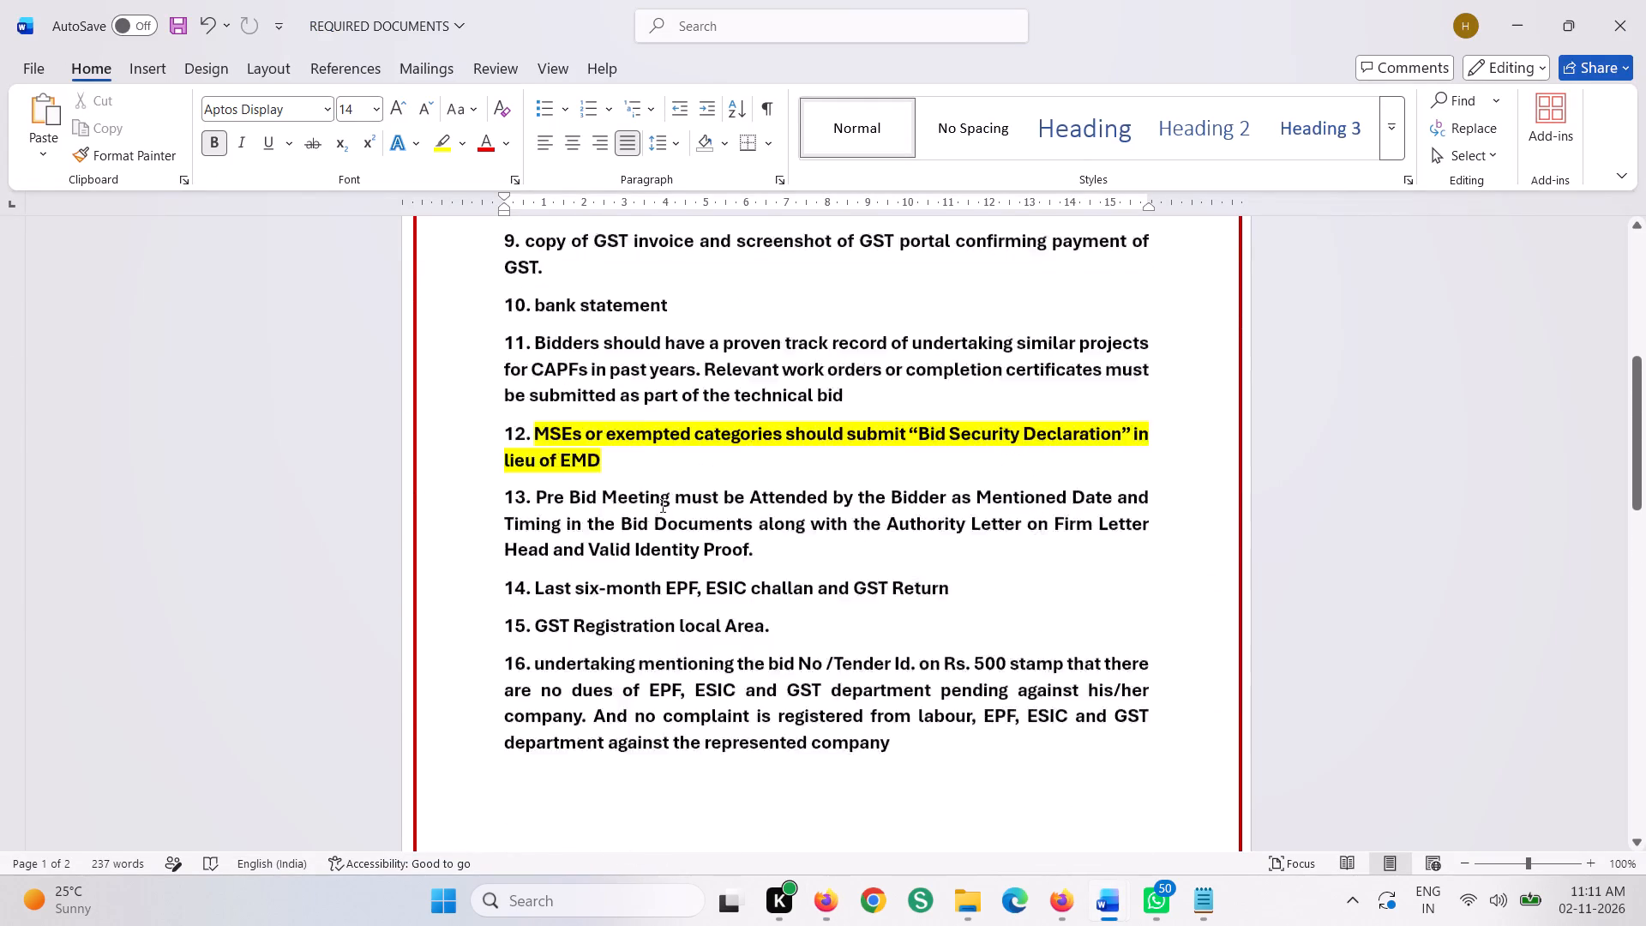
pyautogui.moveTo(538, 551); pyautogui.dragTo(767, 610)
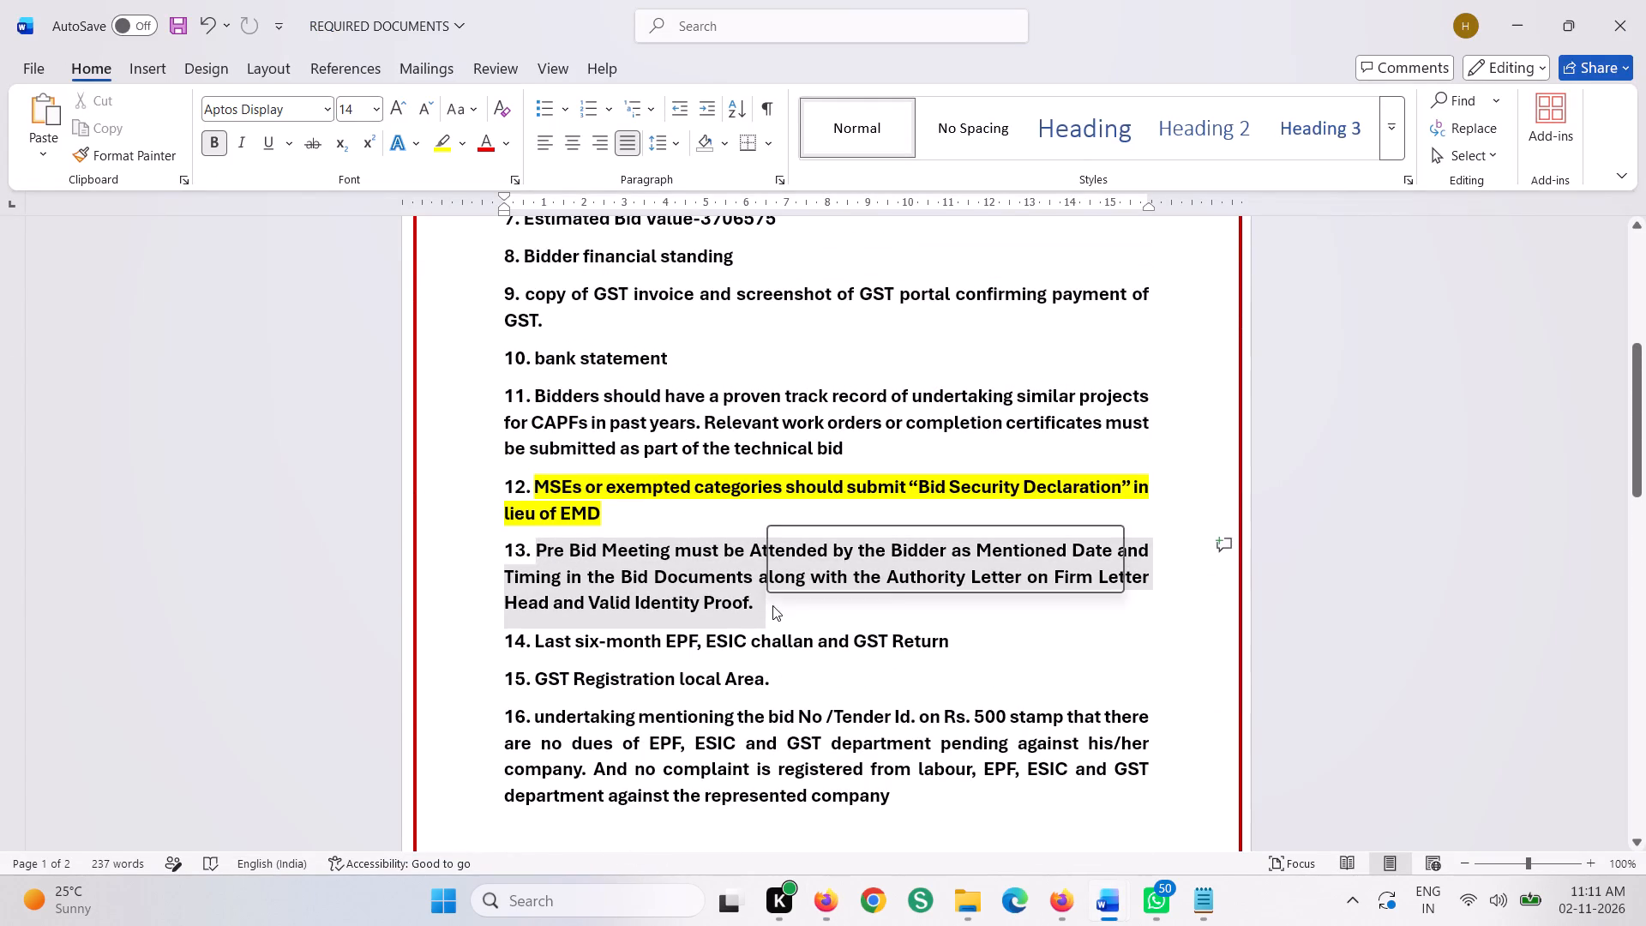
pyautogui.click(858, 574)
pyautogui.click(838, 682)
pyautogui.hotkey('alt', 'Tab')
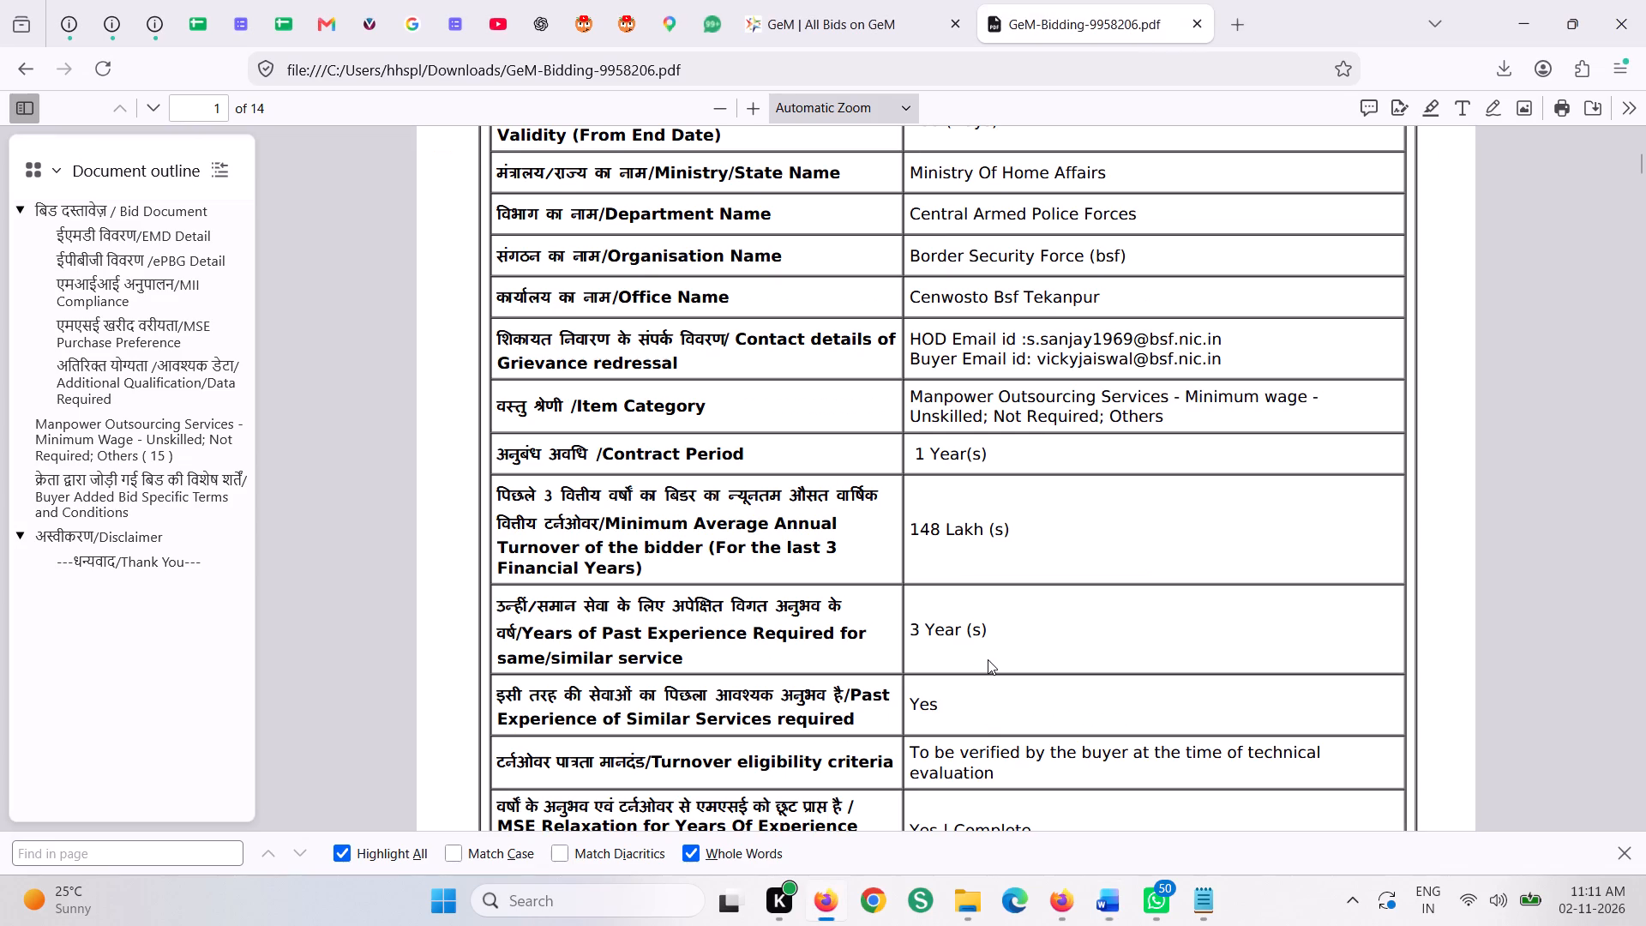
pyautogui.scroll(-3, 988, 655)
pyautogui.hotkey('alt', 'Tab')
pyautogui.scroll(4, 663, 549)
pyautogui.hotkey('alt', 'Tab')
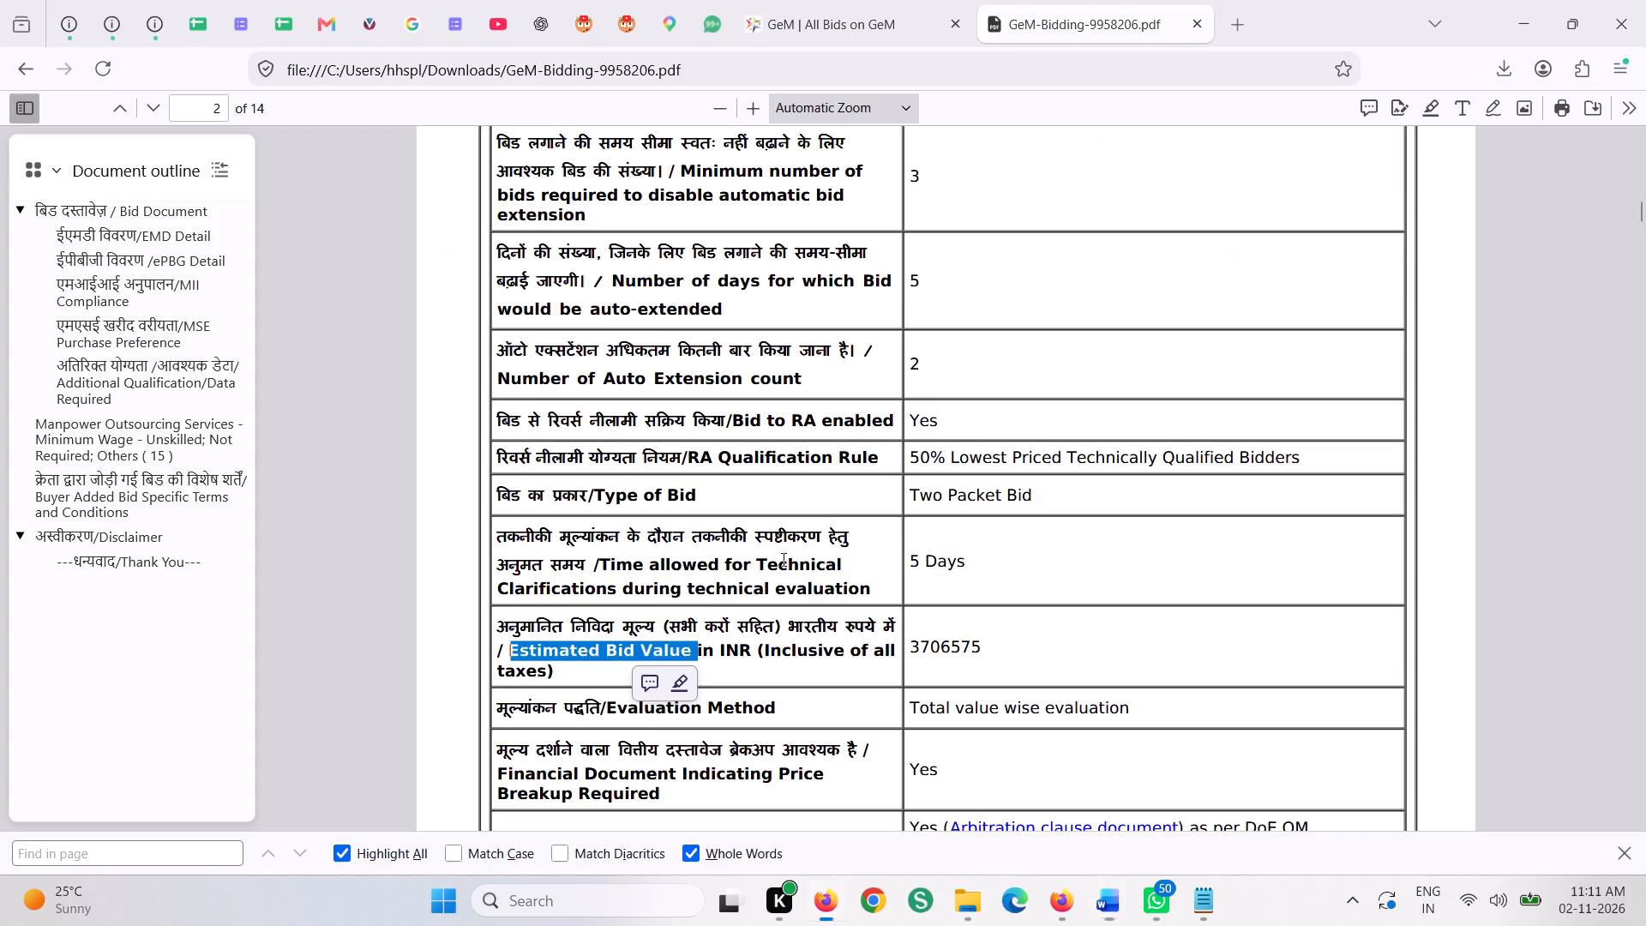
# Examine the bid PDF's details, technical specifications and Buyer Added Bid Specific Terms and Conditions.
pyautogui.scroll(-8, 794, 563)
pyautogui.scroll(-1, 913, 529)
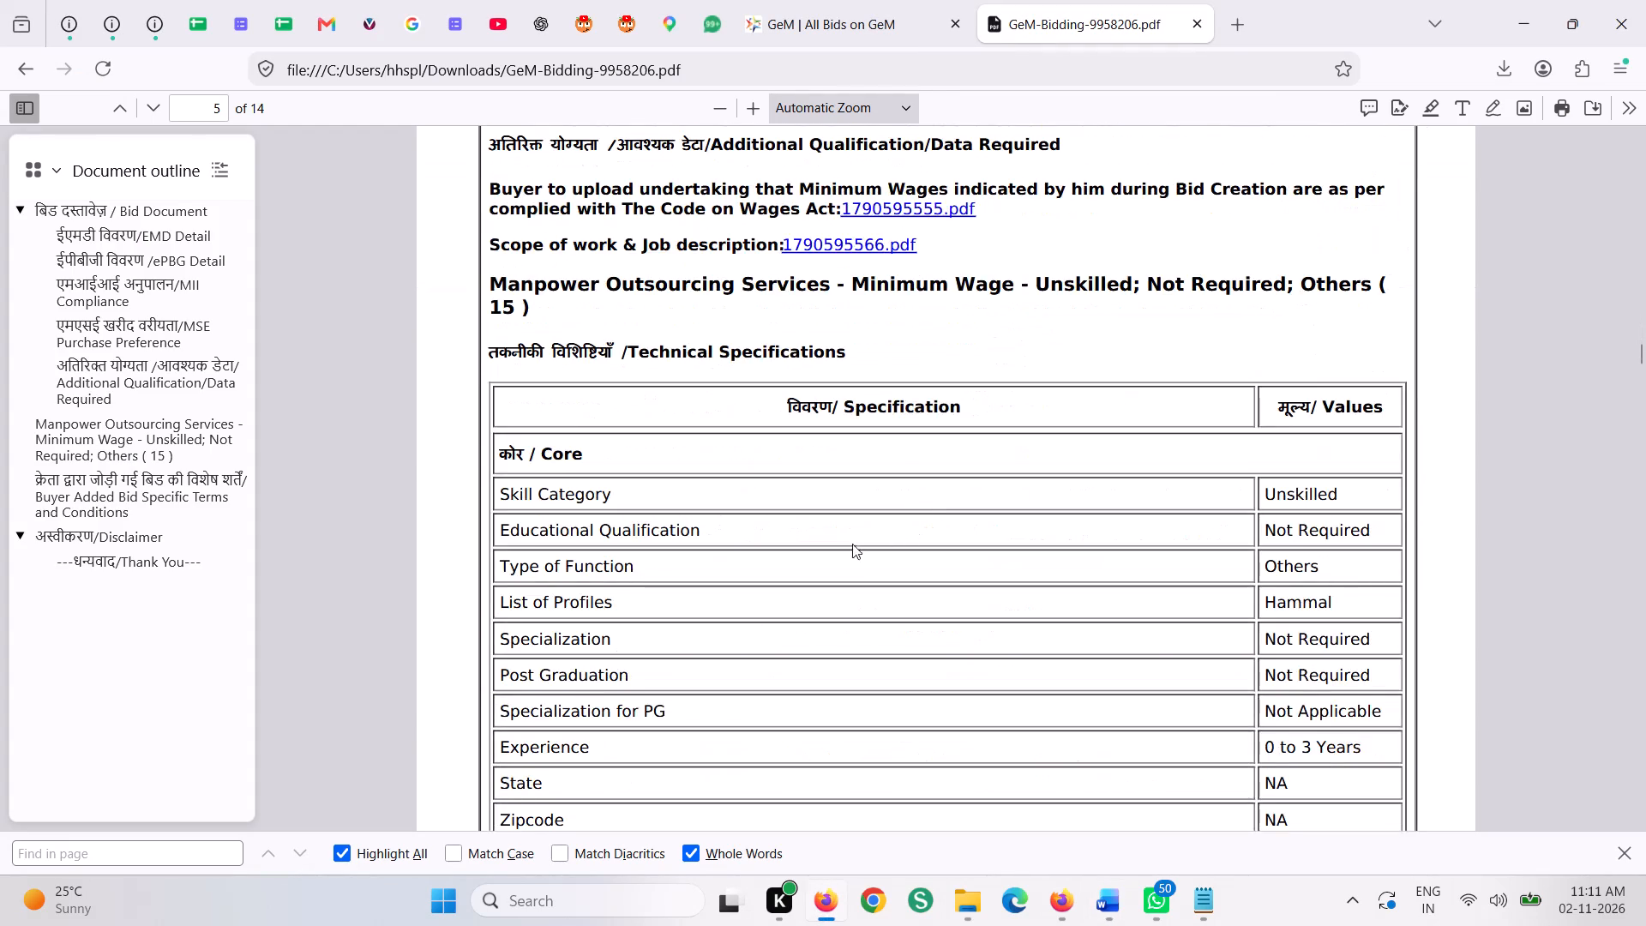
pyautogui.scroll(-2, 852, 544)
pyautogui.scroll(16, 848, 550)
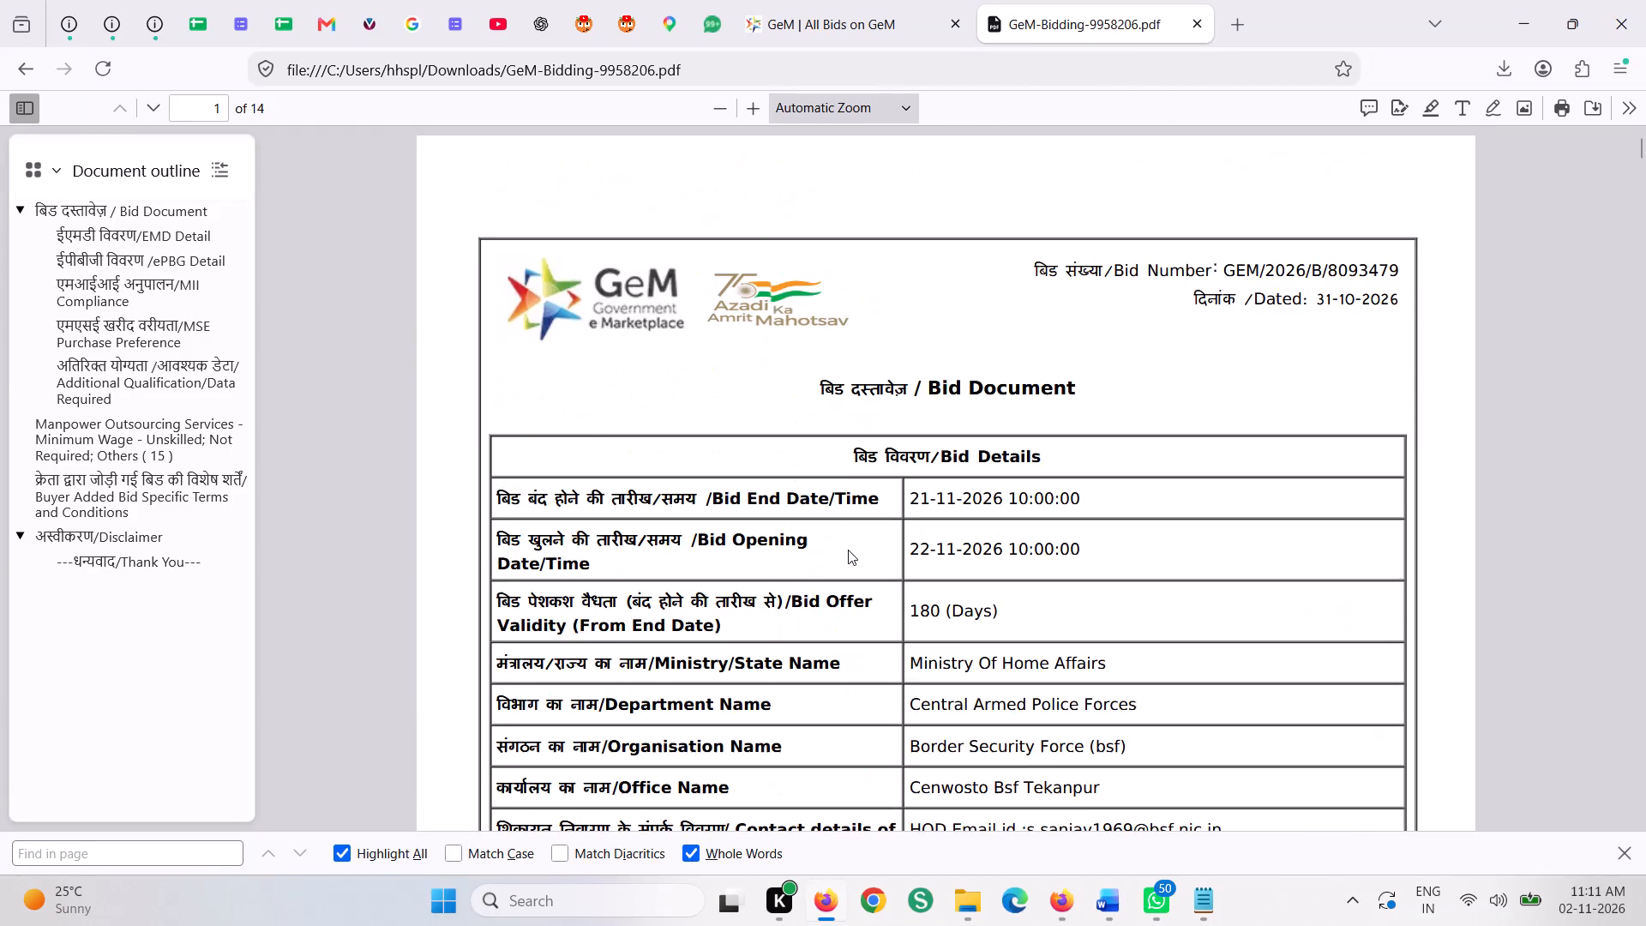
pyautogui.scroll(-1, 848, 550)
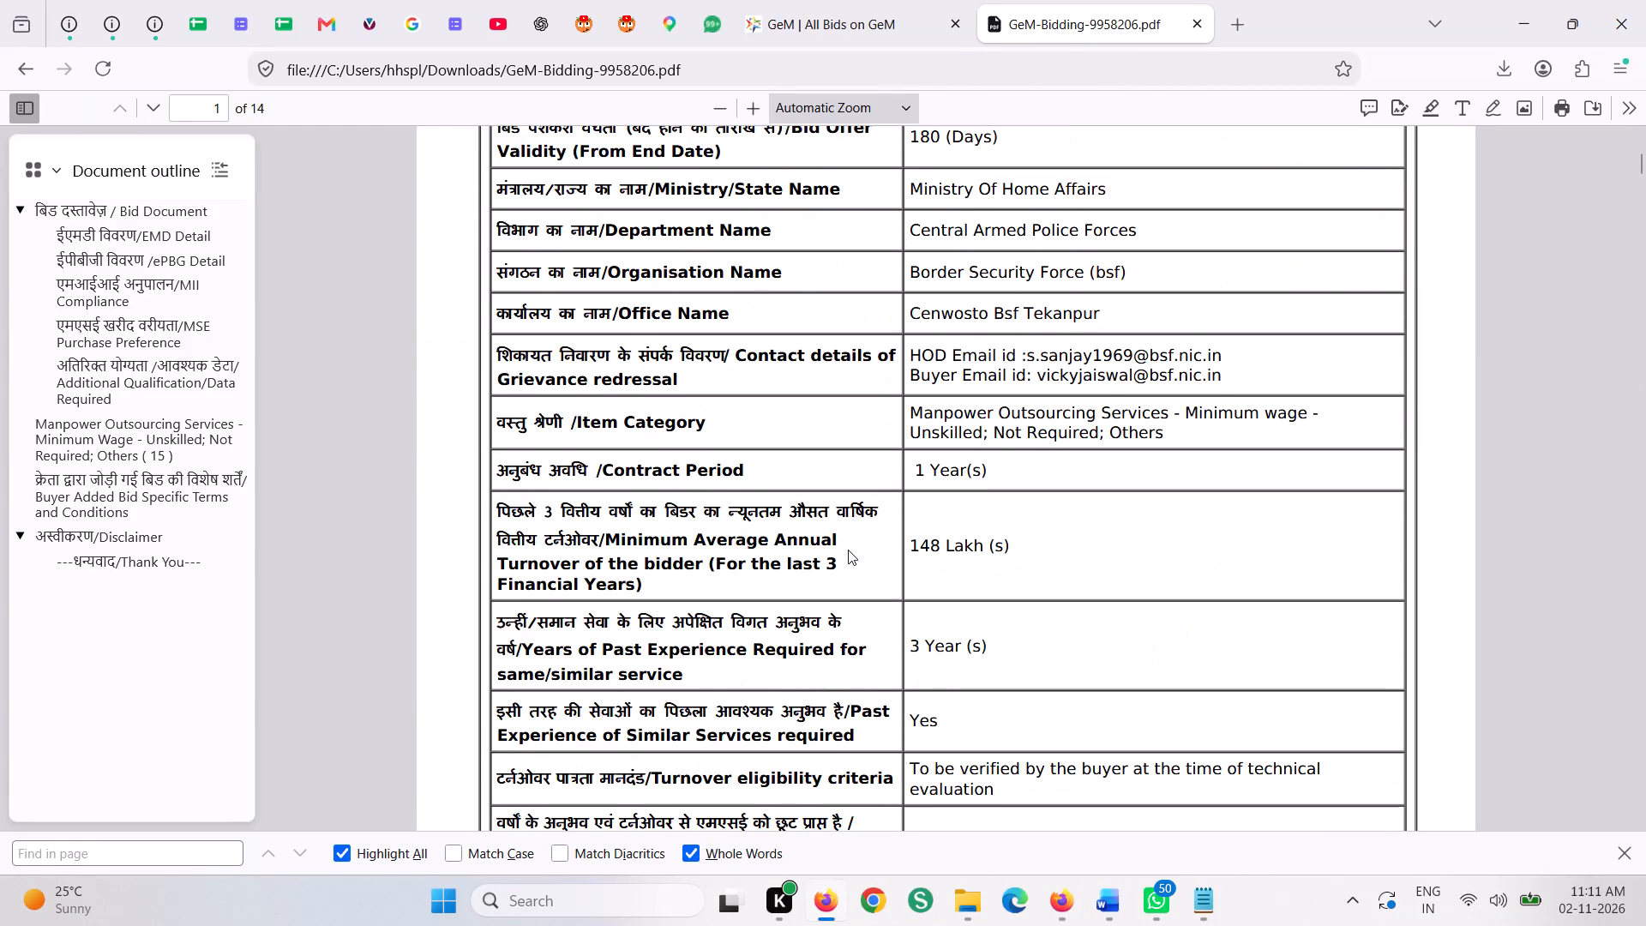
pyautogui.scroll(-2, 848, 550)
pyautogui.scroll(3, 848, 550)
pyautogui.scroll(-1, 848, 550)
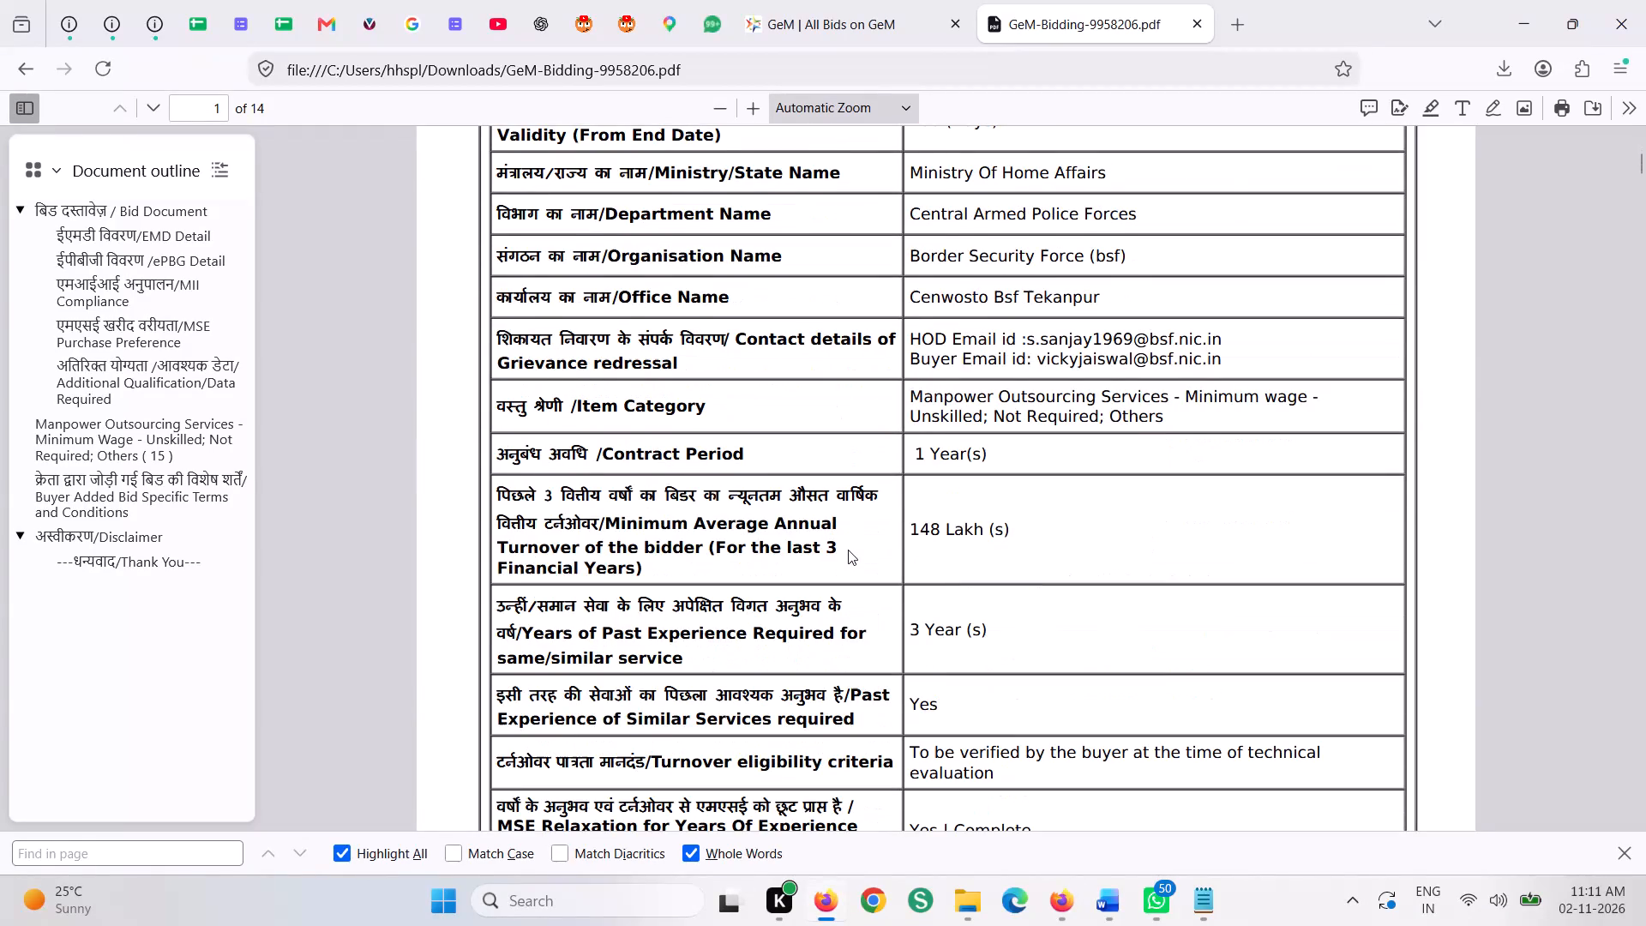
pyautogui.scroll(-17, 848, 550)
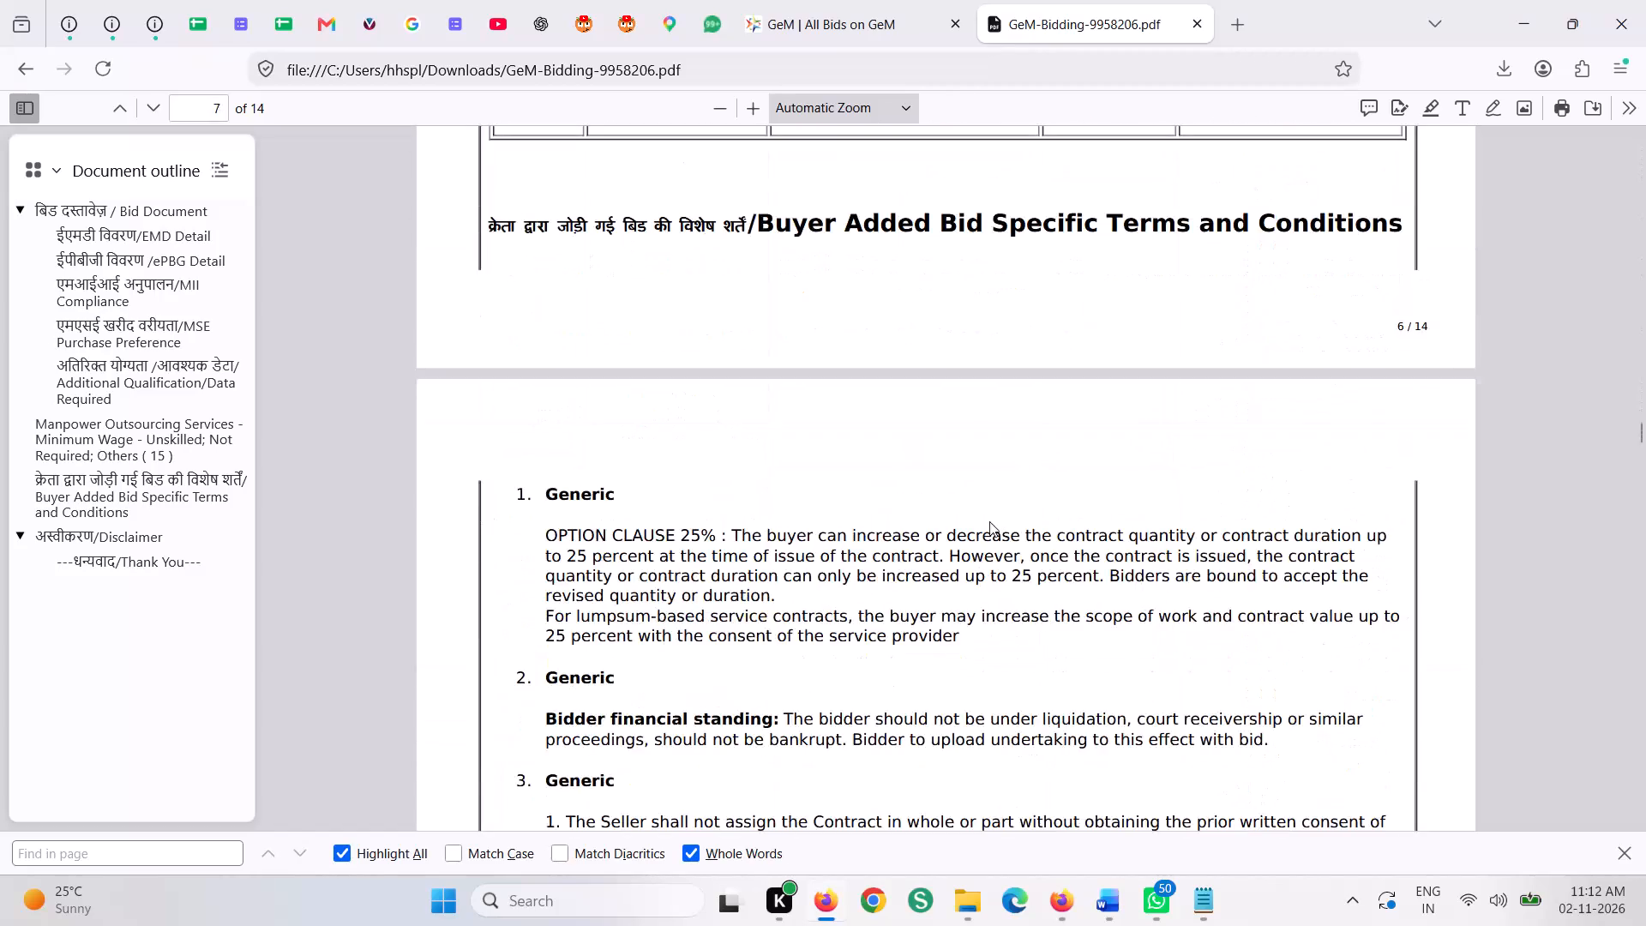
pyautogui.scroll(-4, 975, 521)
pyautogui.scroll(-1, 866, 541)
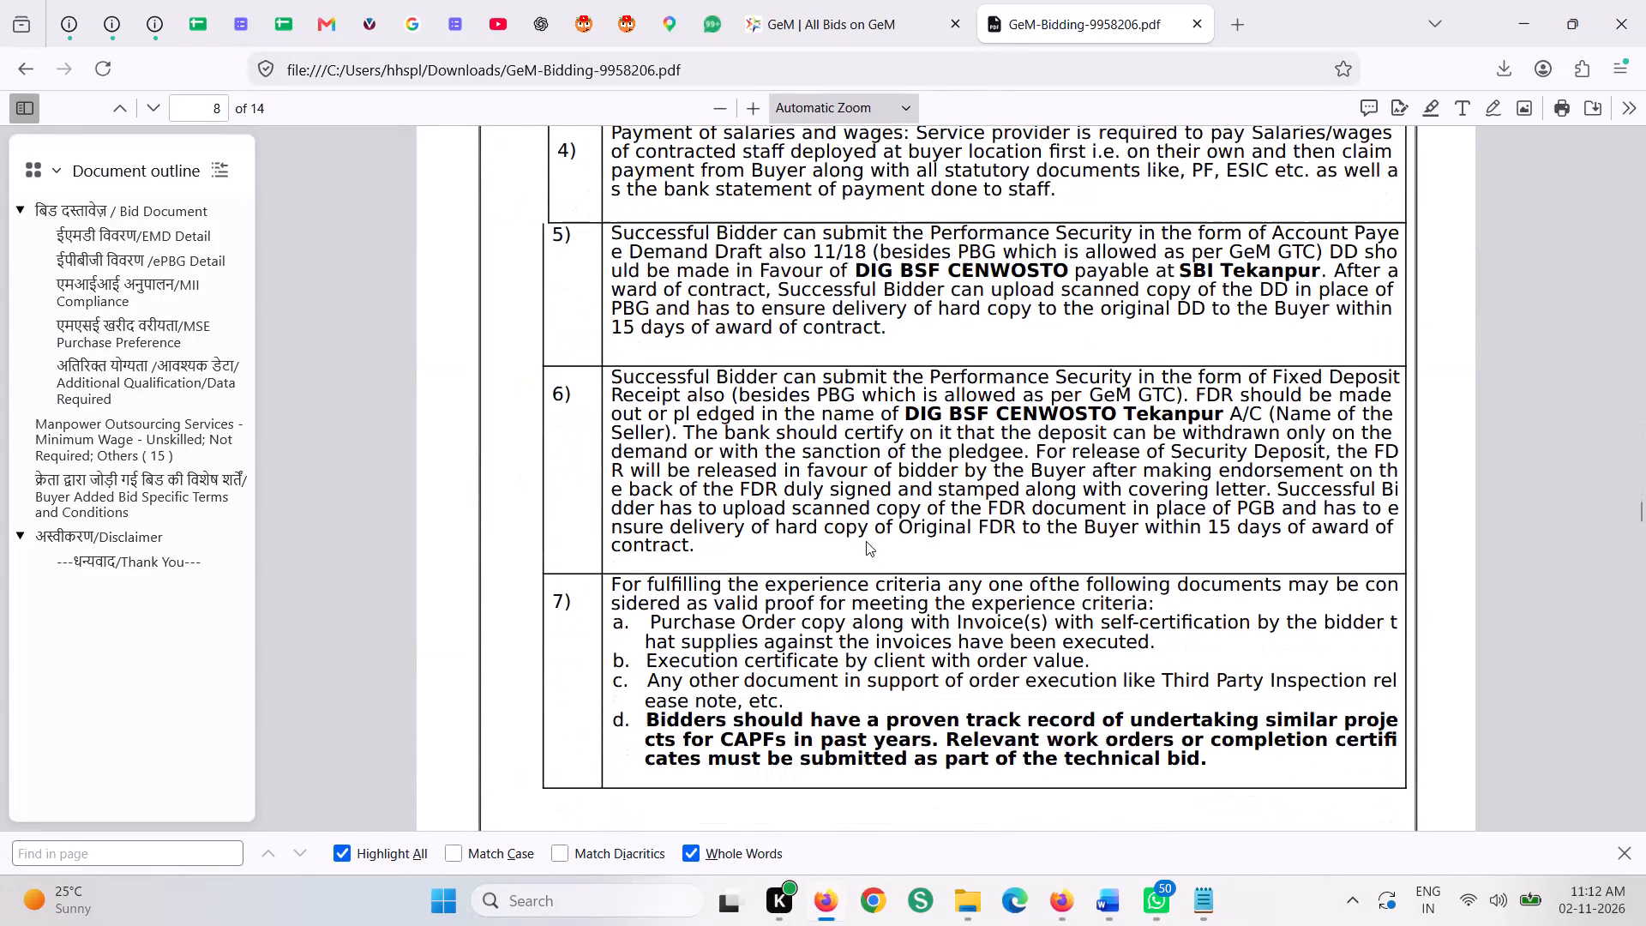
pyautogui.scroll(-4, 866, 541)
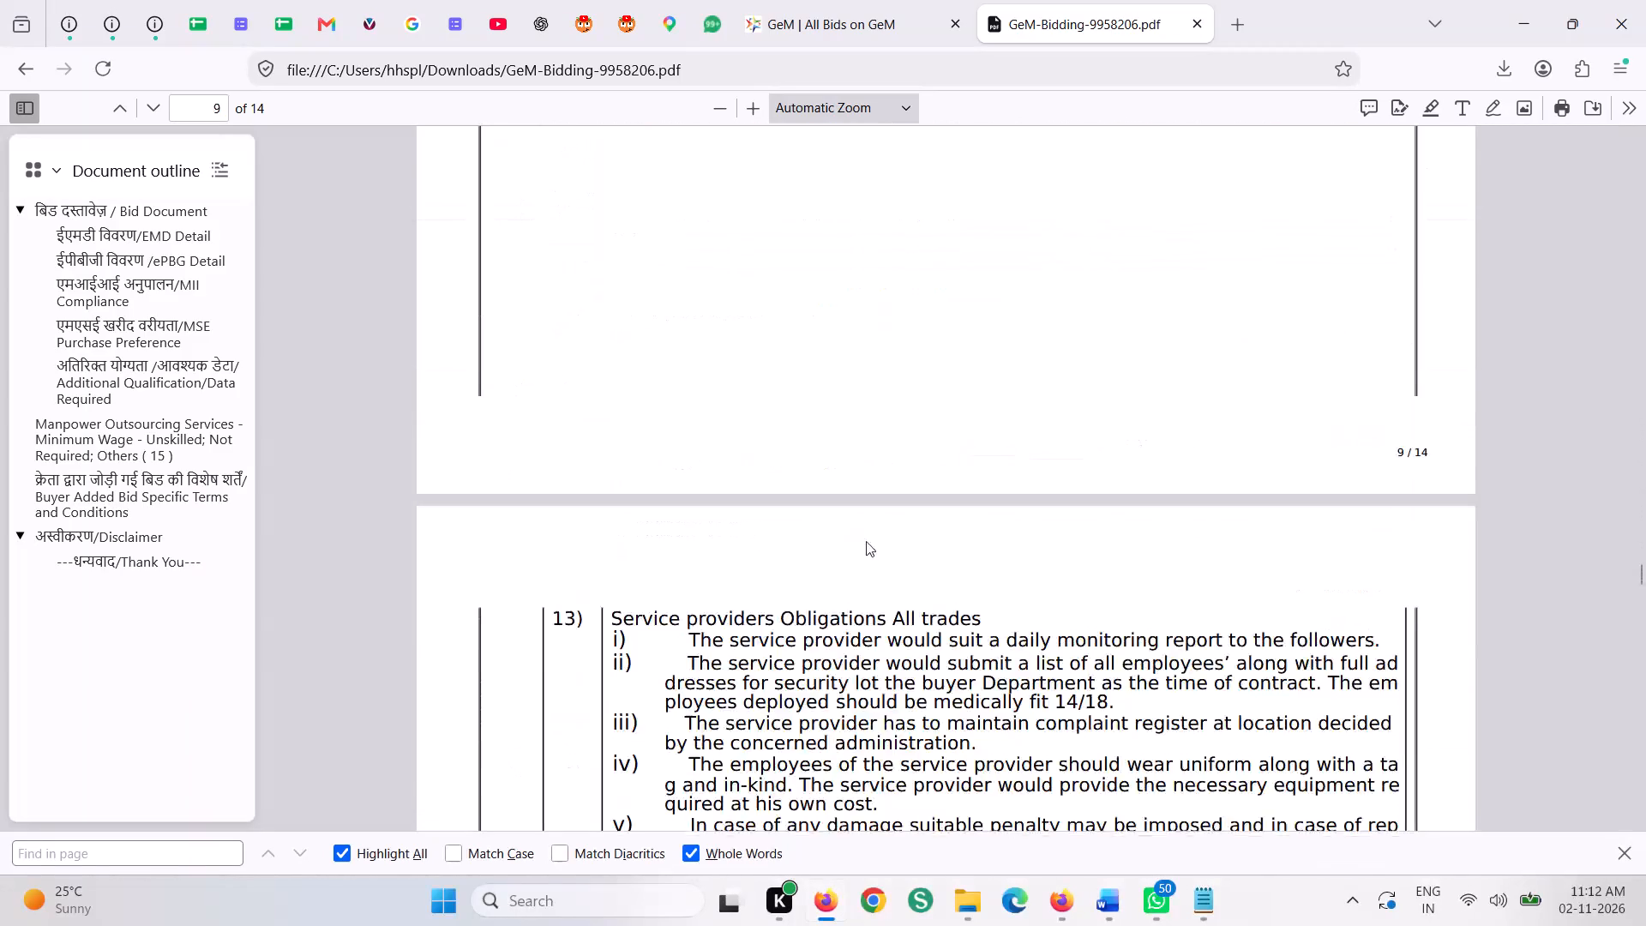
pyautogui.scroll(-16, 866, 541)
pyautogui.scroll(7, 866, 541)
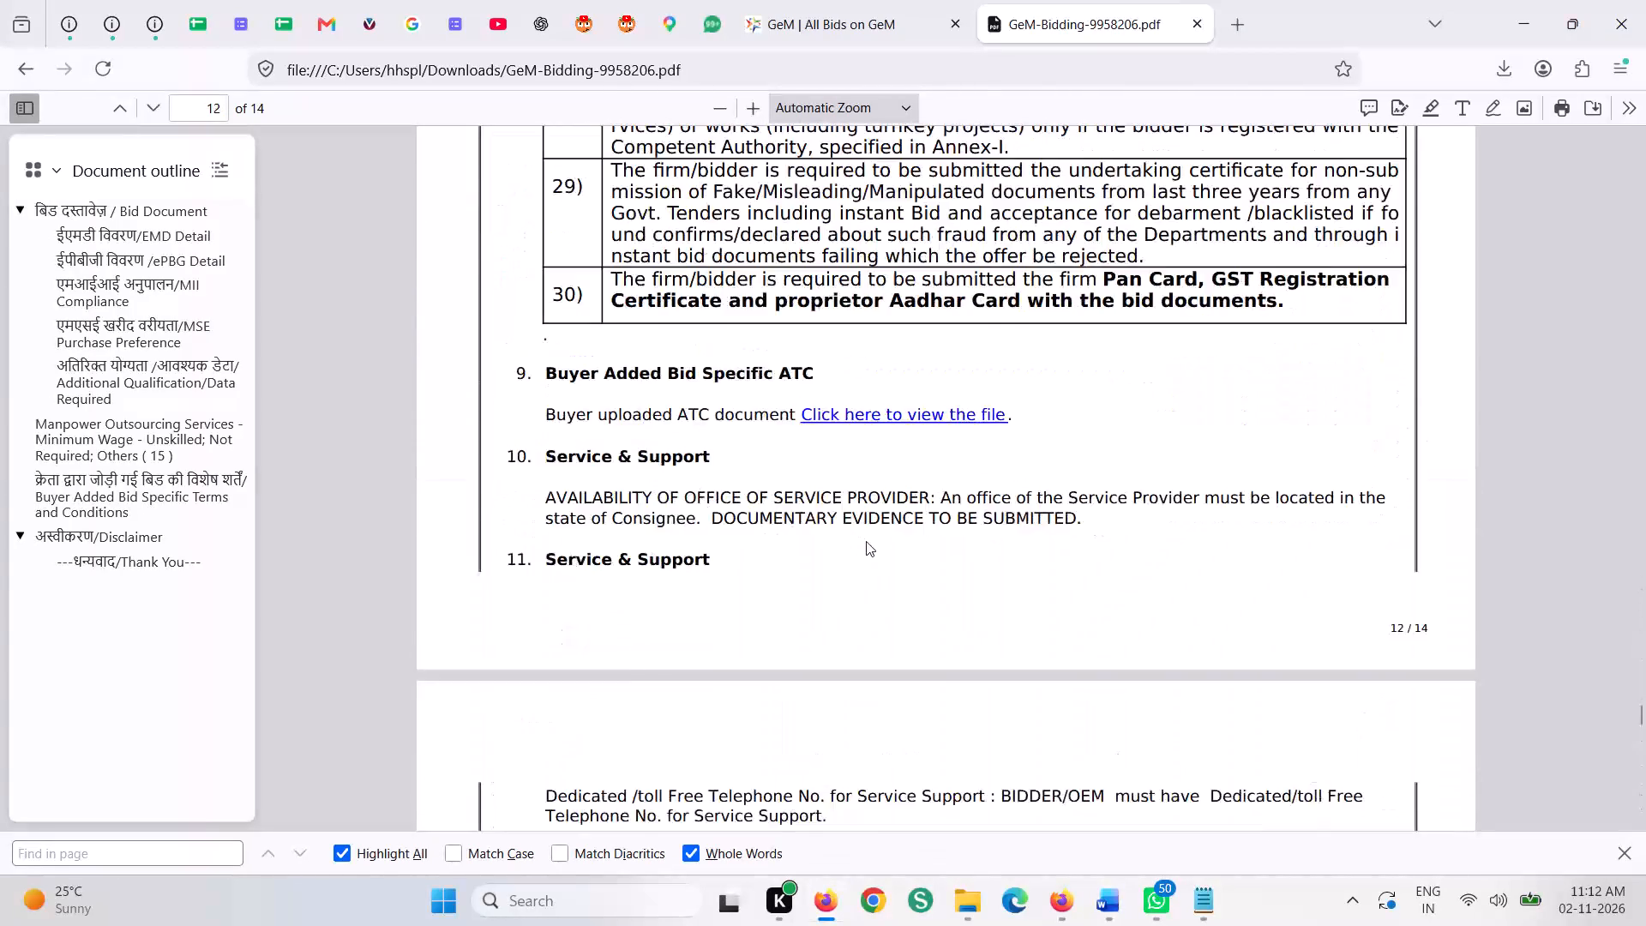
pyautogui.scroll(15, 866, 541)
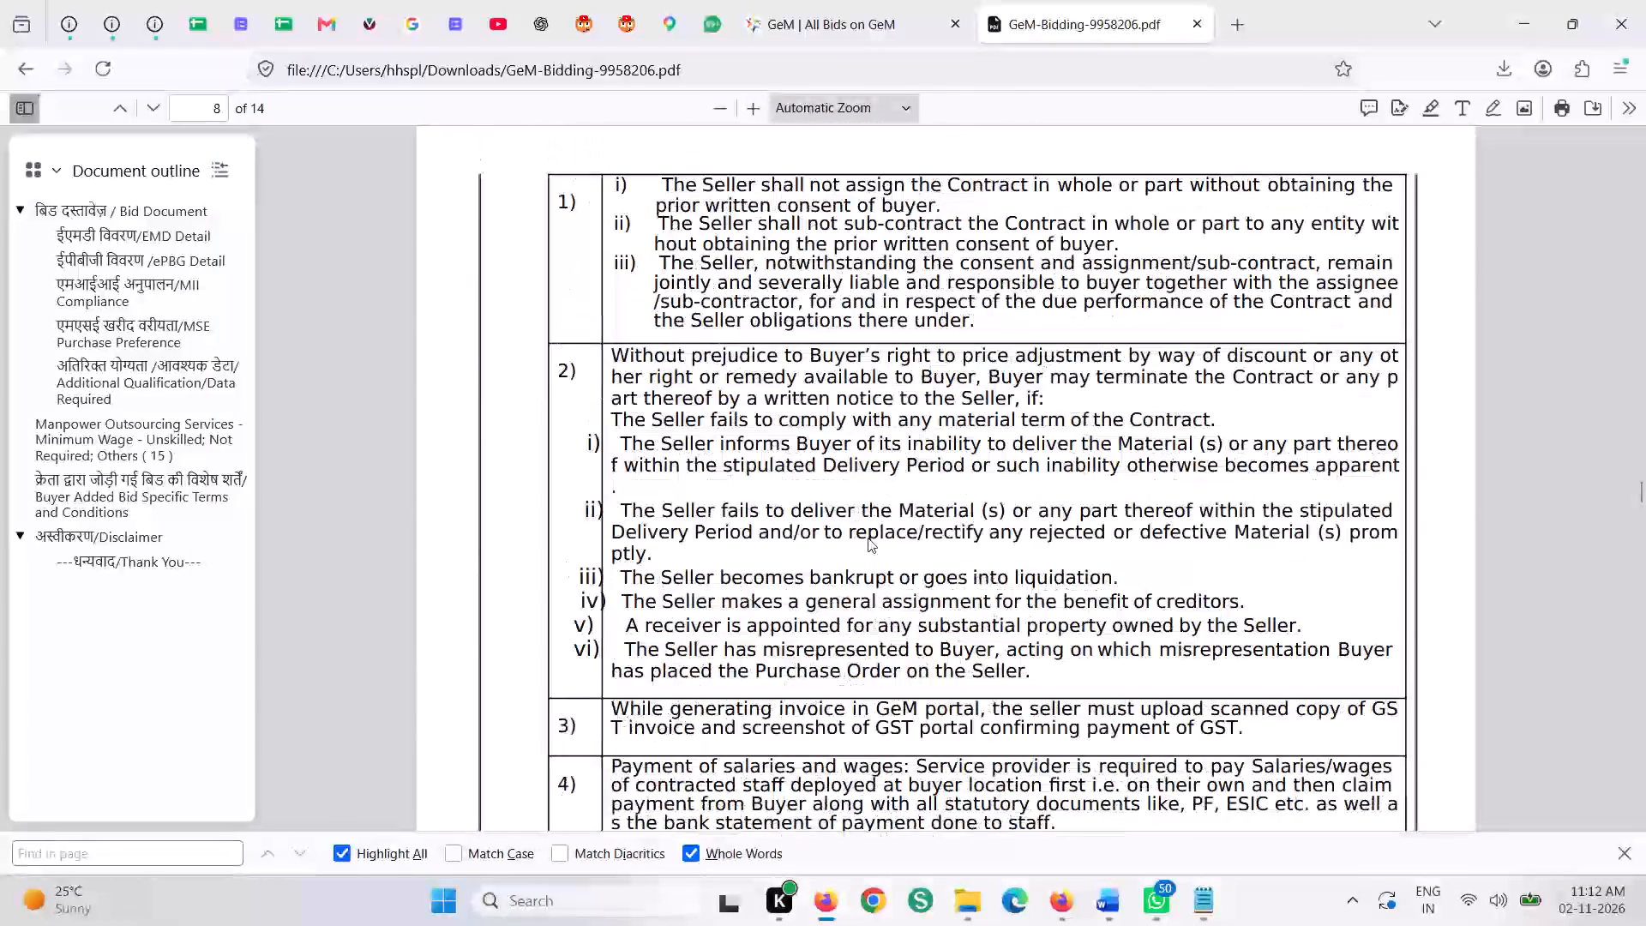
pyautogui.scroll(2, 868, 538)
pyautogui.scroll(-1, 868, 538)
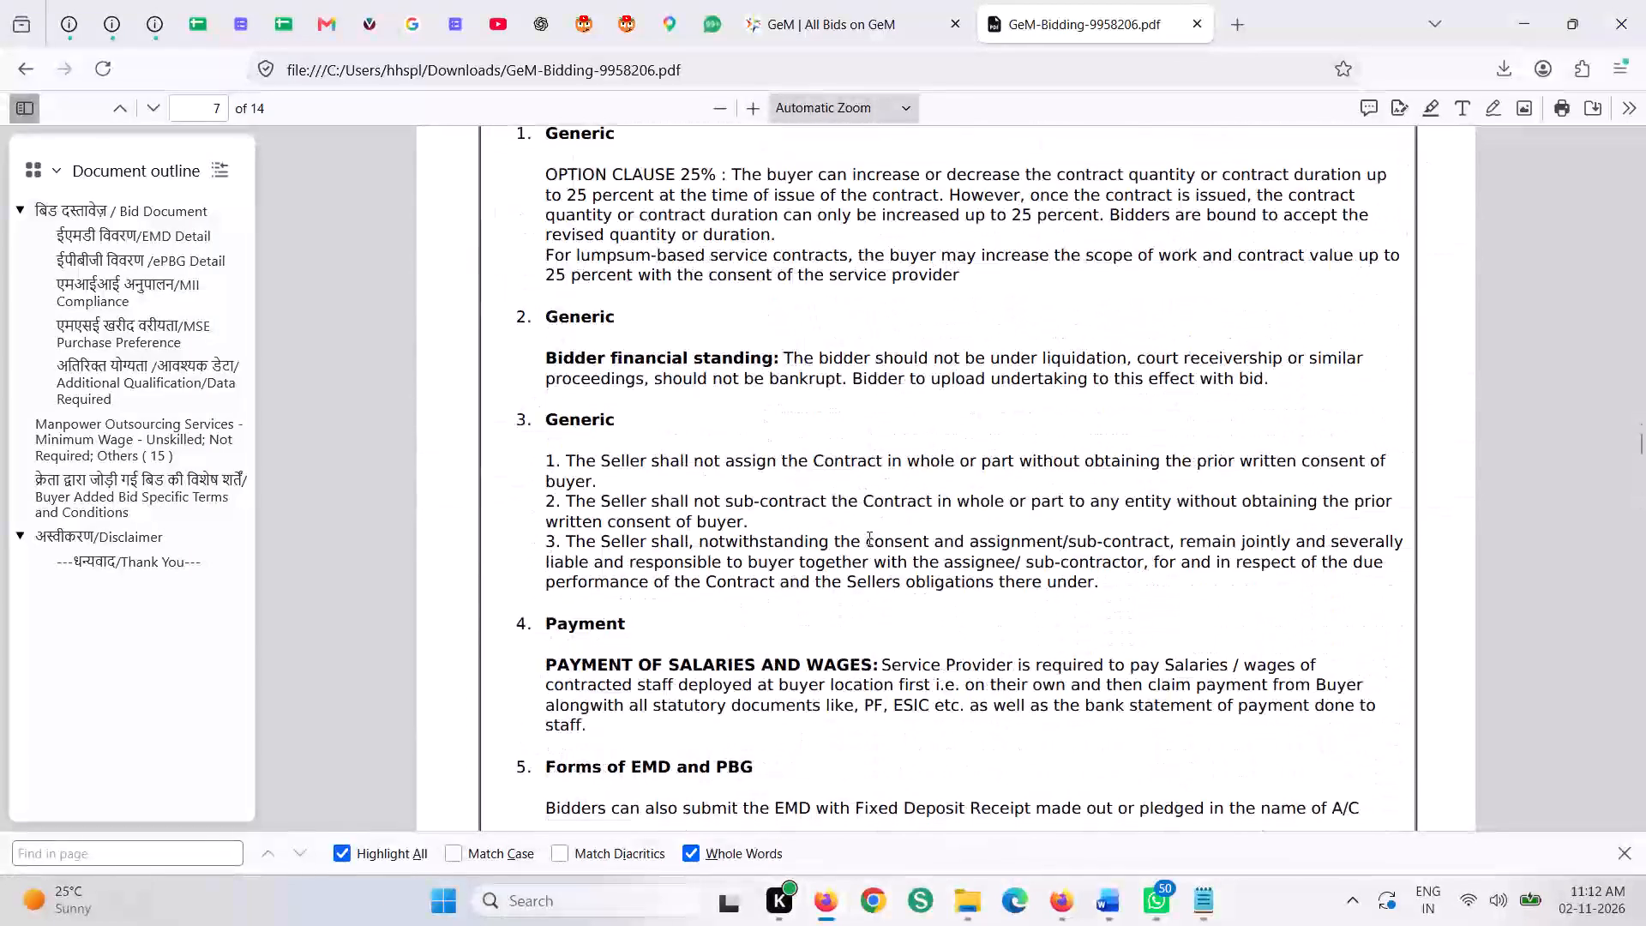
# Search the bid PDF for "SITE VISI", then clear the search text.
pyautogui.hotkey('ctrl', 'f')
pyautogui.write('SITE VISI')
pyautogui.press('BackSpace')
pyautogui.press('BackSpace')
pyautogui.press('BackSpace')
pyautogui.press('BackSpace')
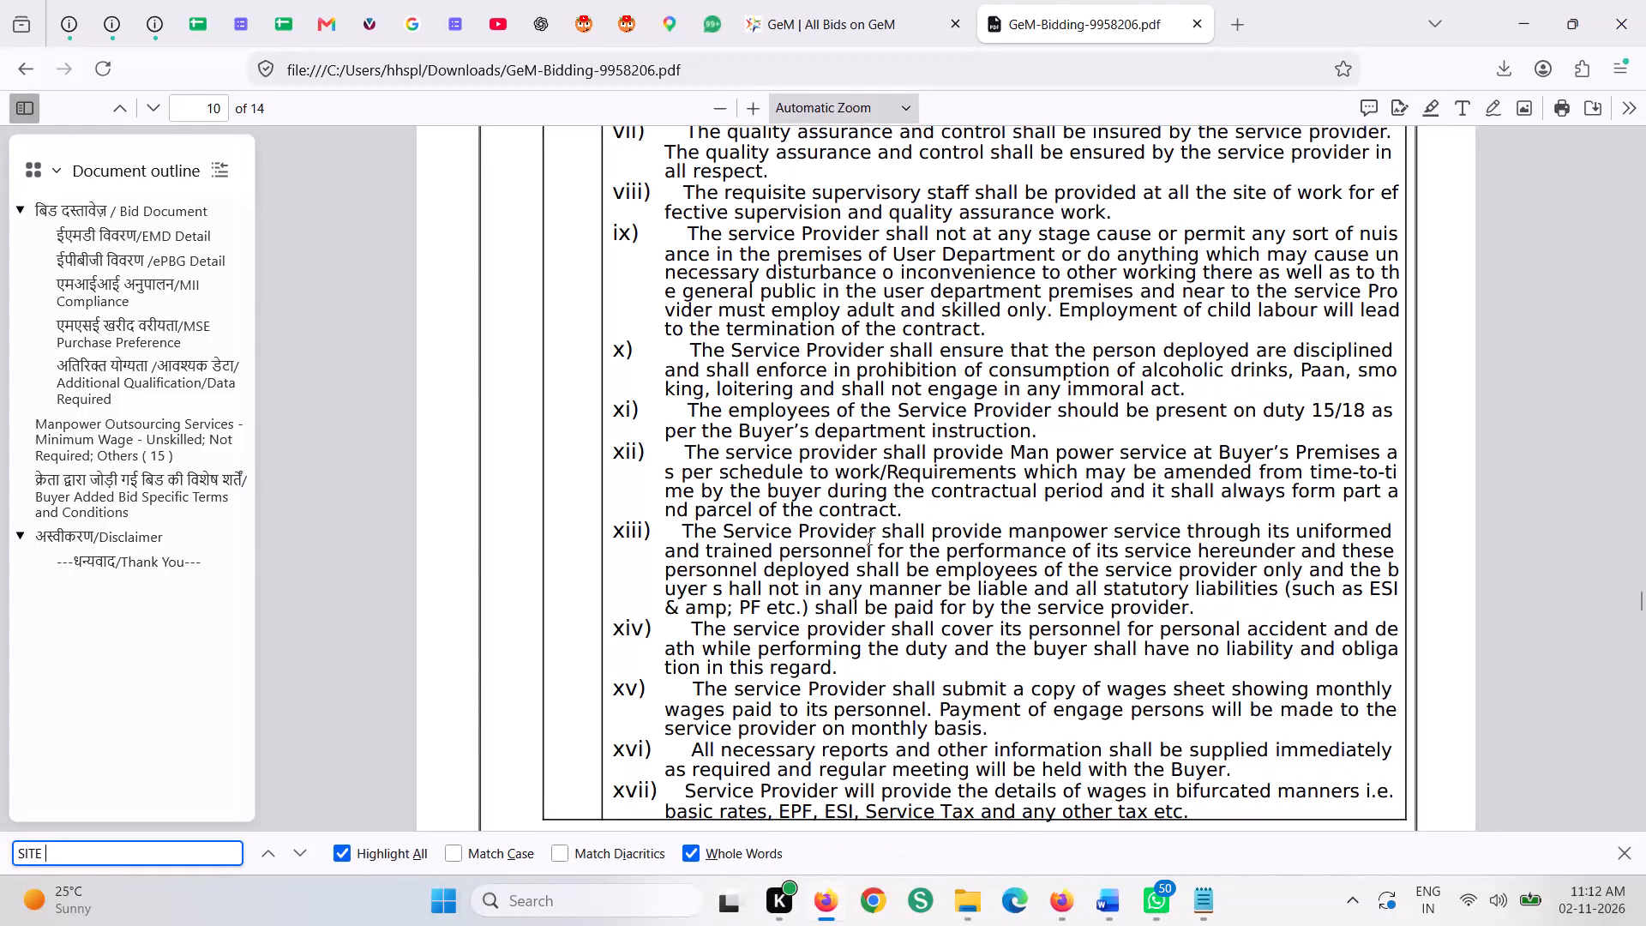
pyautogui.press('BackSpace')
pyautogui.press('BackSpace')
pyautogui.press('BackSpace')
pyautogui.press('BackSpace')
pyautogui.press('BackSpace')
pyautogui.press('BackSpace')
pyautogui.press('BackSpace')
pyautogui.press('BackSpace')
# Search the bid PDF for "PRE-BID" and clear the search text.
pyautogui.write('PRE')
pyautogui.press('-')
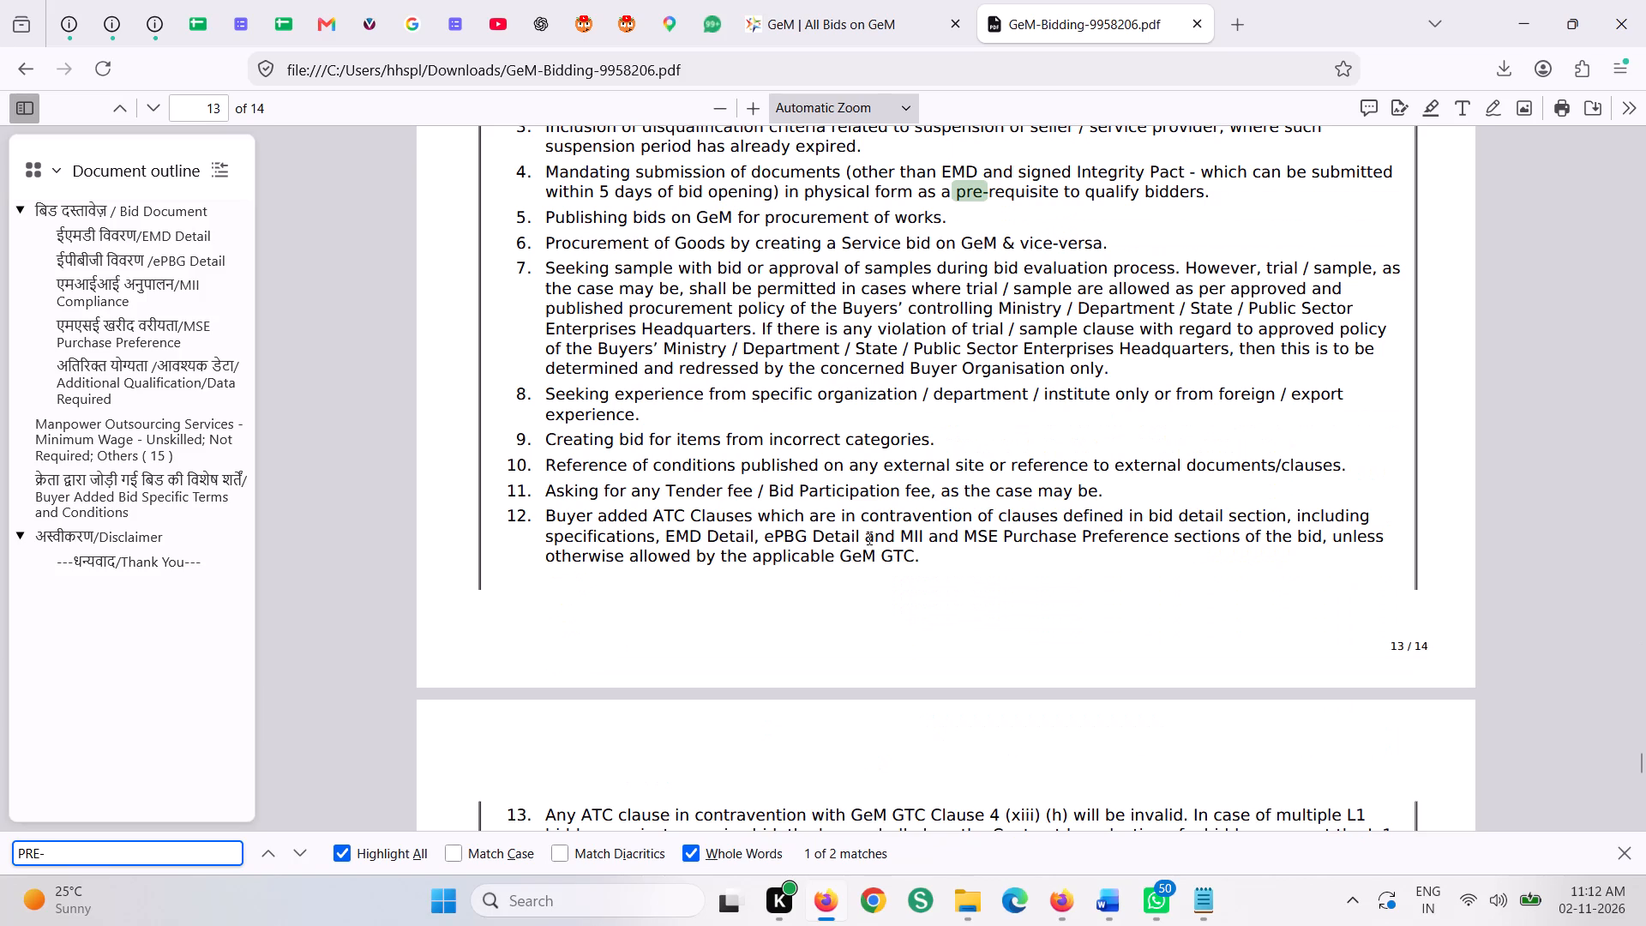
pyautogui.write('BID')
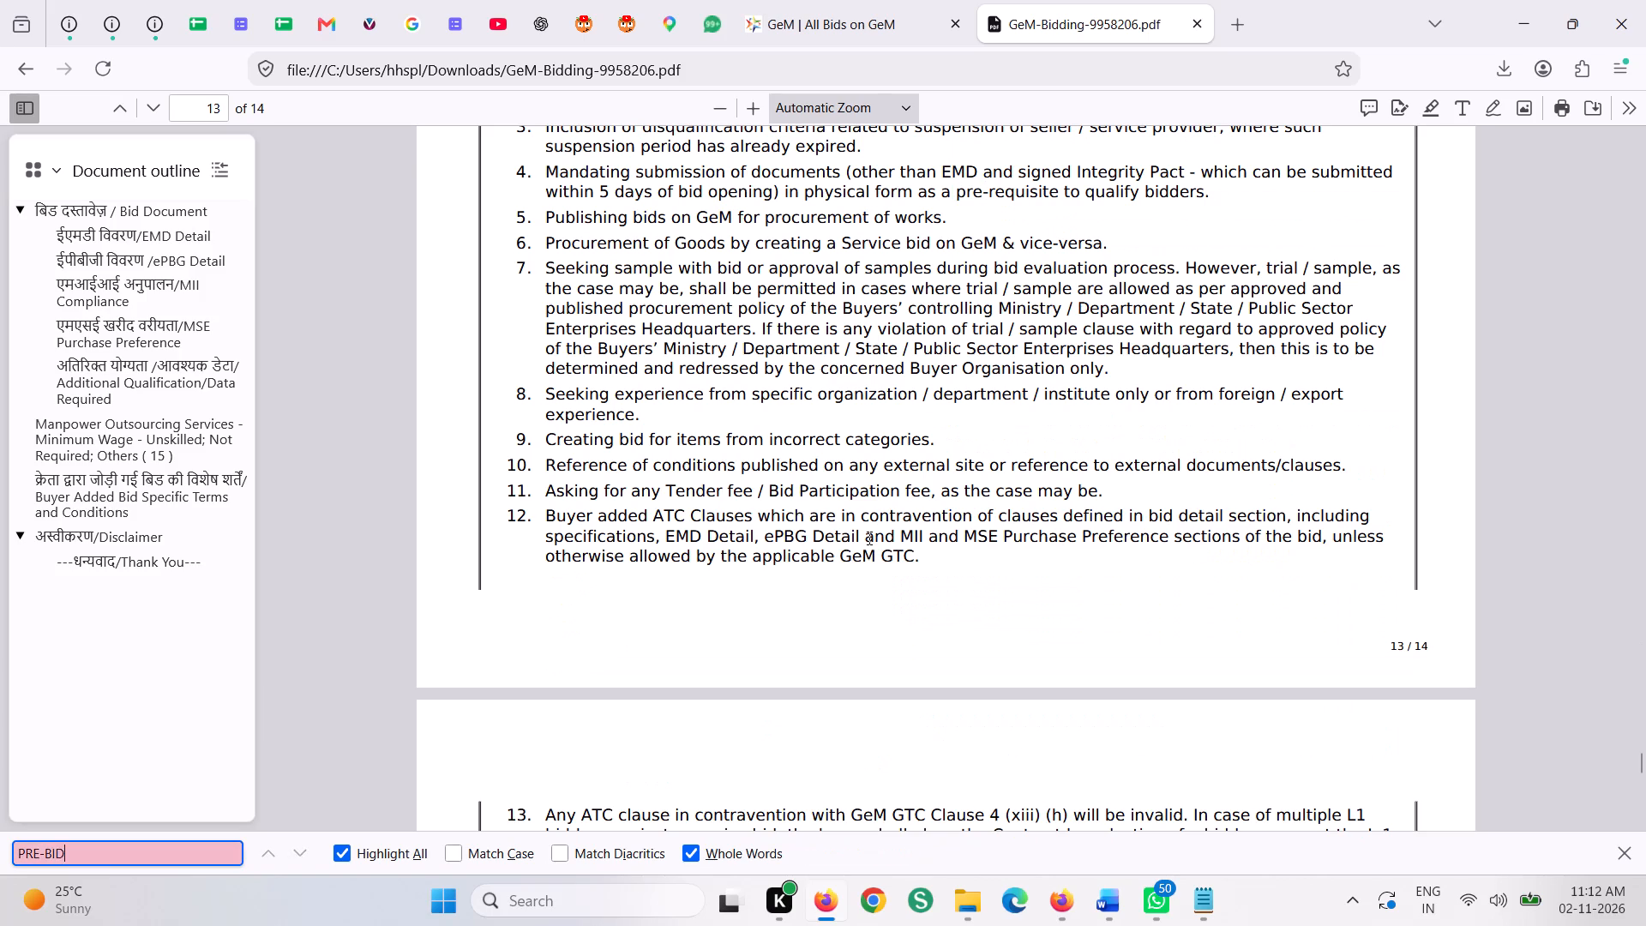
pyautogui.press('BackSpace')
pyautogui.press('BackSpace')
pyautogui.press('BackSpace')
pyautogui.press('BackSpace')
pyautogui.press('BackSpace')
pyautogui.press('BackSpace')
pyautogui.press('BackSpace')
pyautogui.press('BackSpace')
pyautogui.press('BackSpace')
pyautogui.press('BackSpace')
pyautogui.press('BackSpace')
pyautogui.press('BackSpace')
pyautogui.press('BackSpace')
pyautogui.press('BackSpace')
# Open the Scope of work & Job description document, 1790595566.pdf, from the Additional Qualification section and view its cost table.
pyautogui.scroll(8, 869, 537)
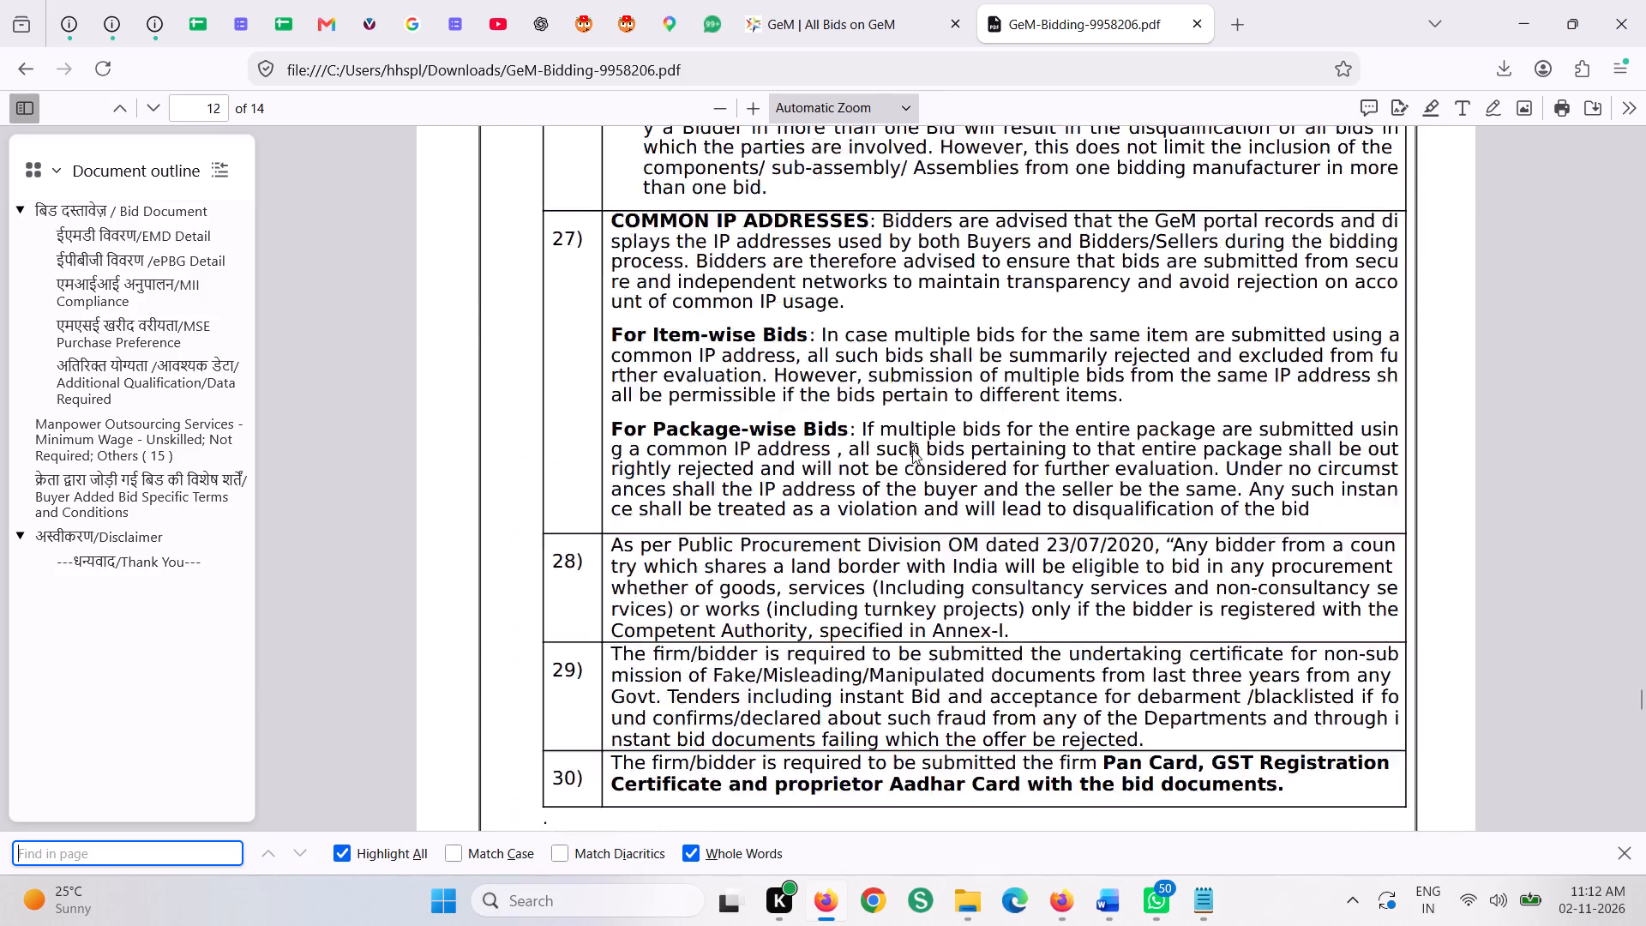
pyautogui.scroll(17, 912, 449)
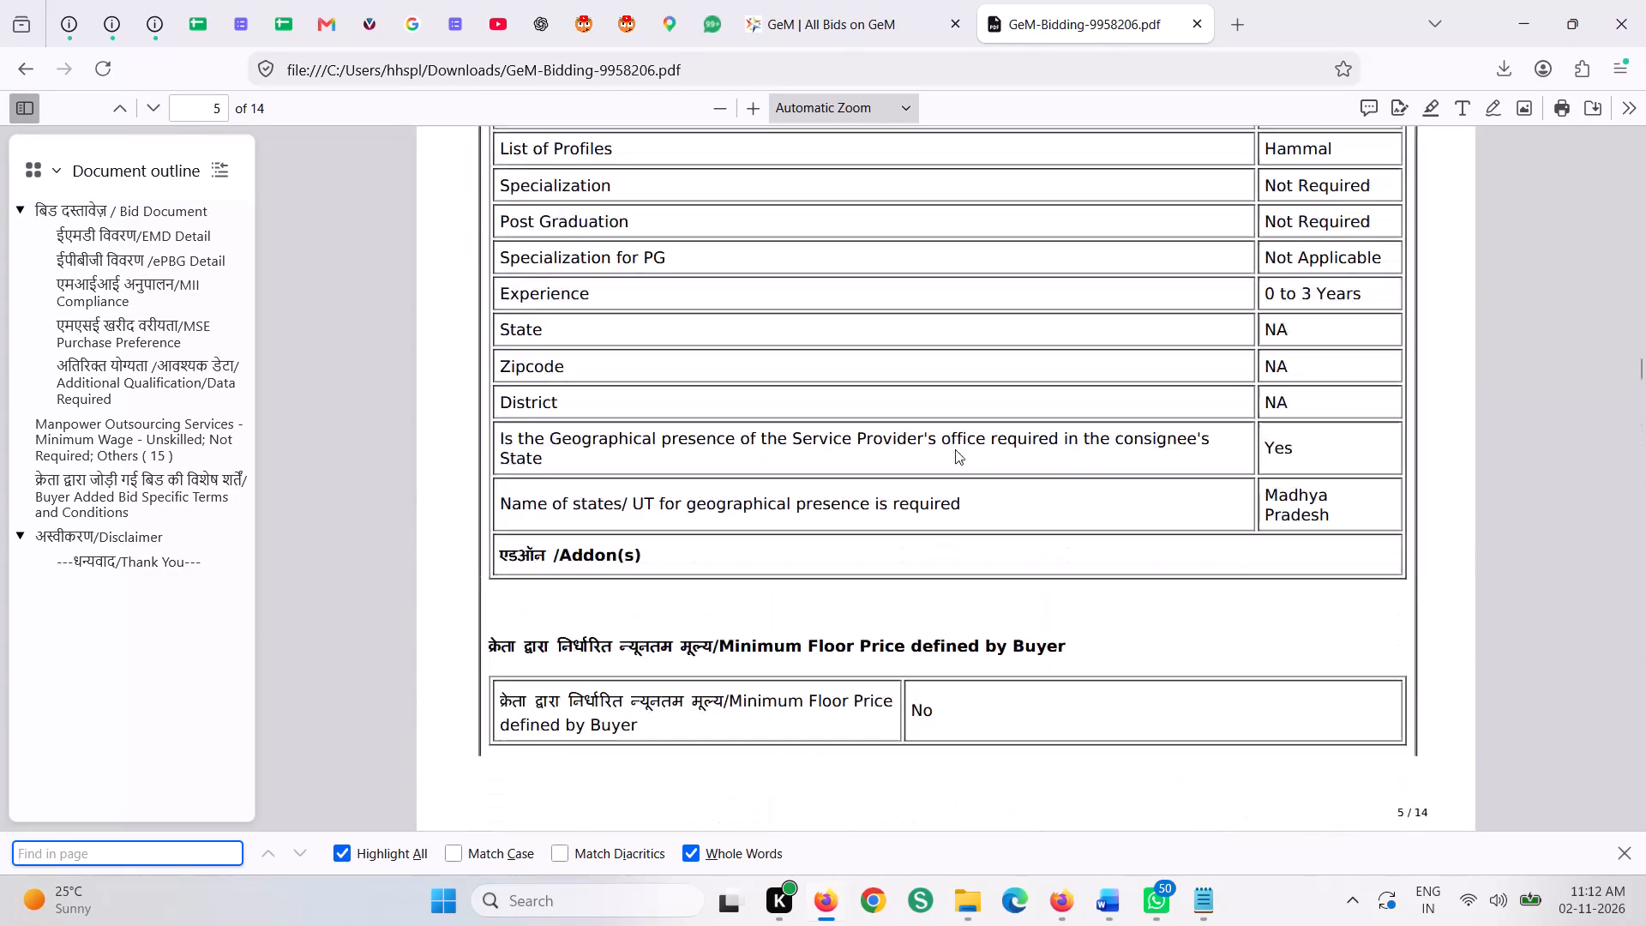
pyautogui.scroll(1, 955, 449)
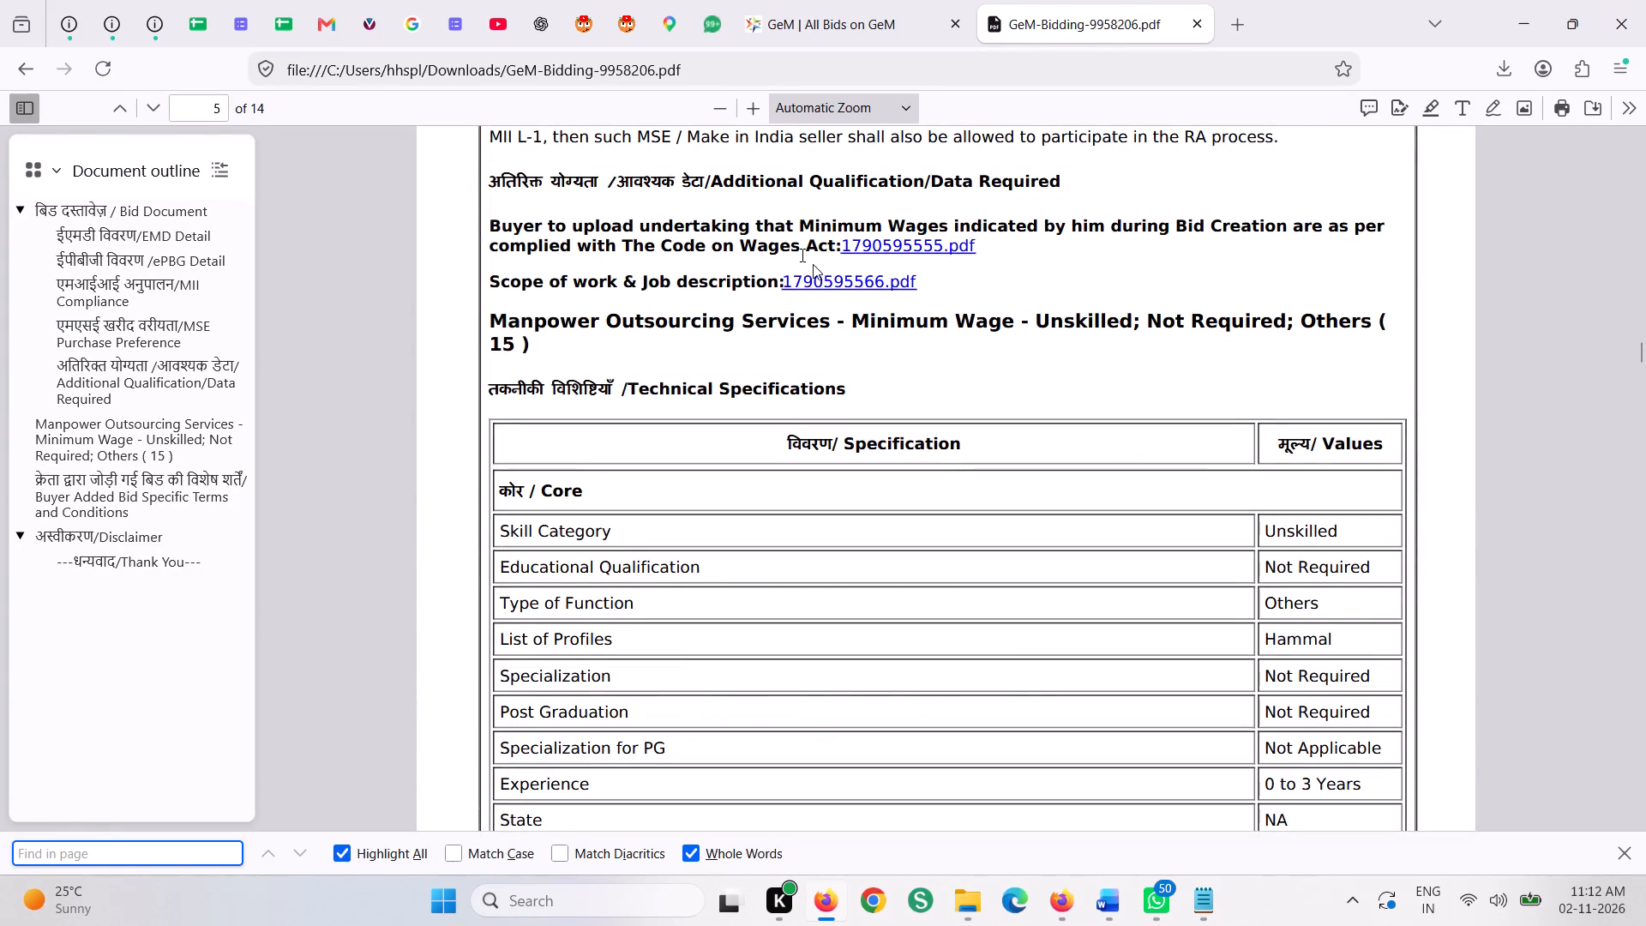
pyautogui.click(814, 278)
pyautogui.scroll(8, 471, 508)
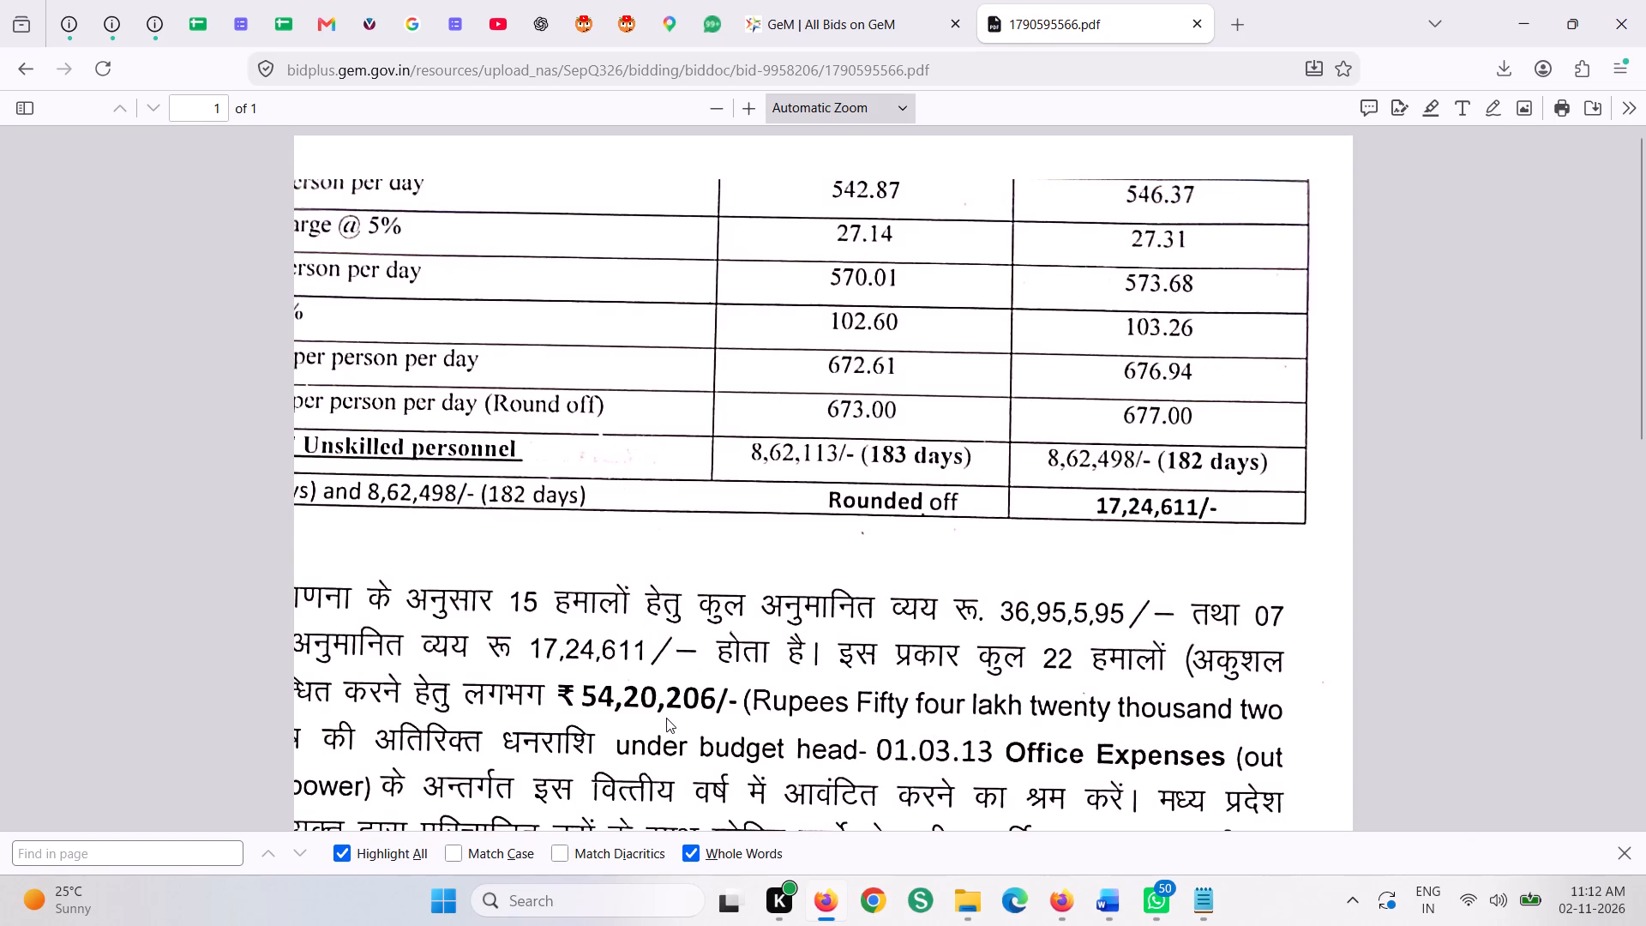
# Examine the rest of the Scope of work document, from the cost totals through the budget request to the closing recommendation.
pyautogui.scroll(-1, 665, 717)
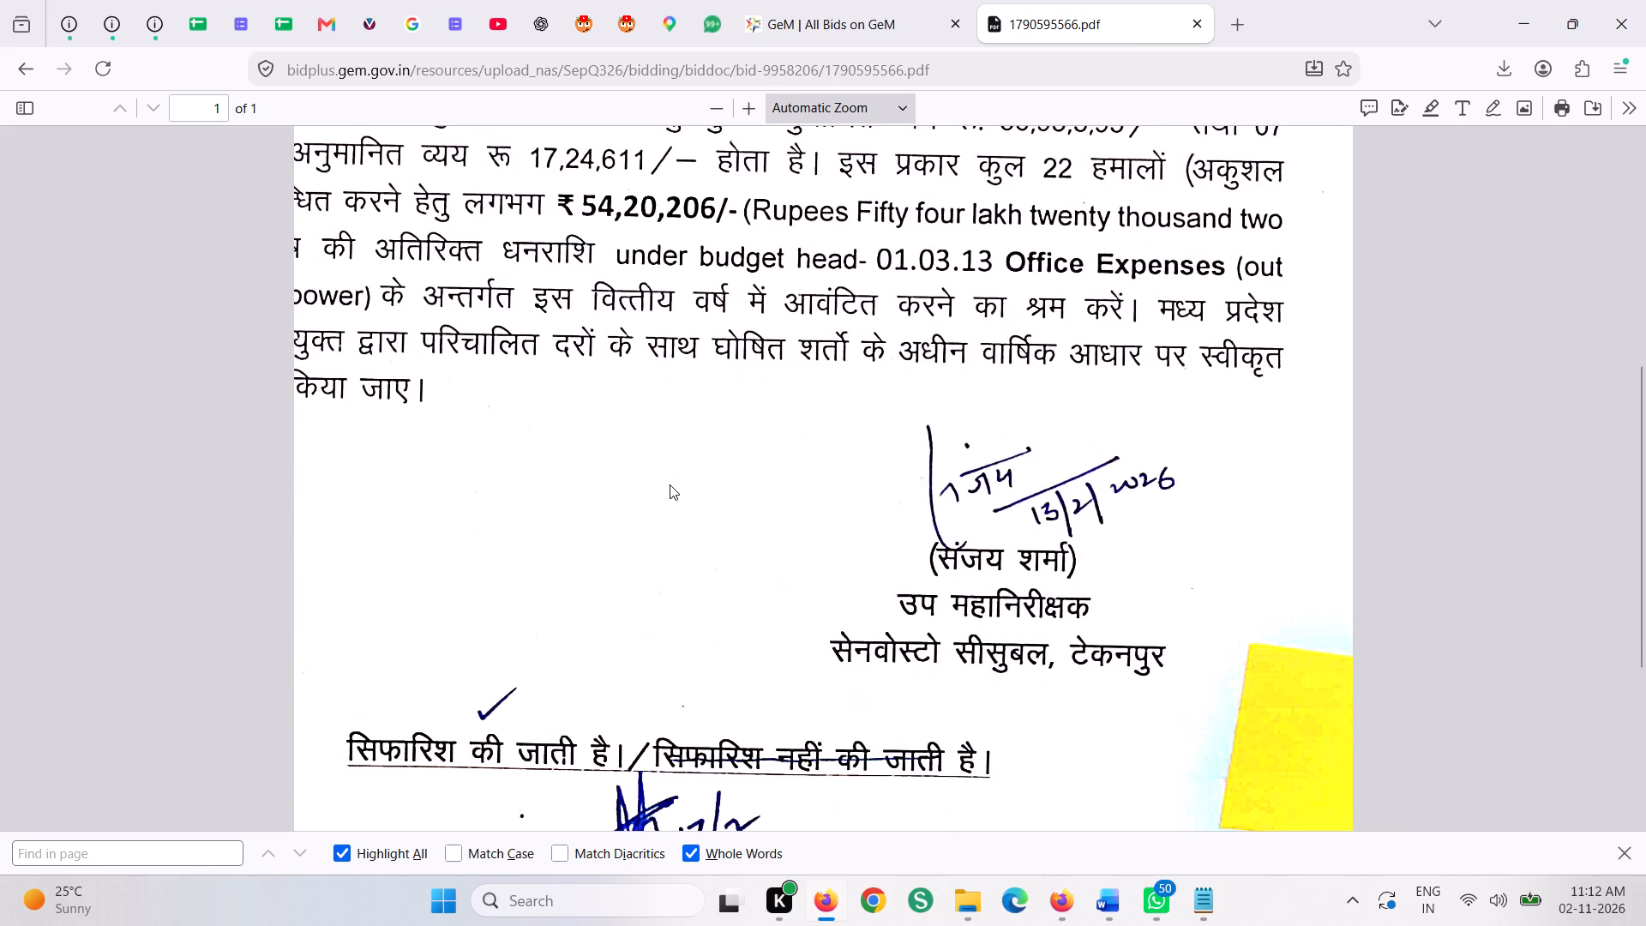
pyautogui.scroll(-3, 670, 484)
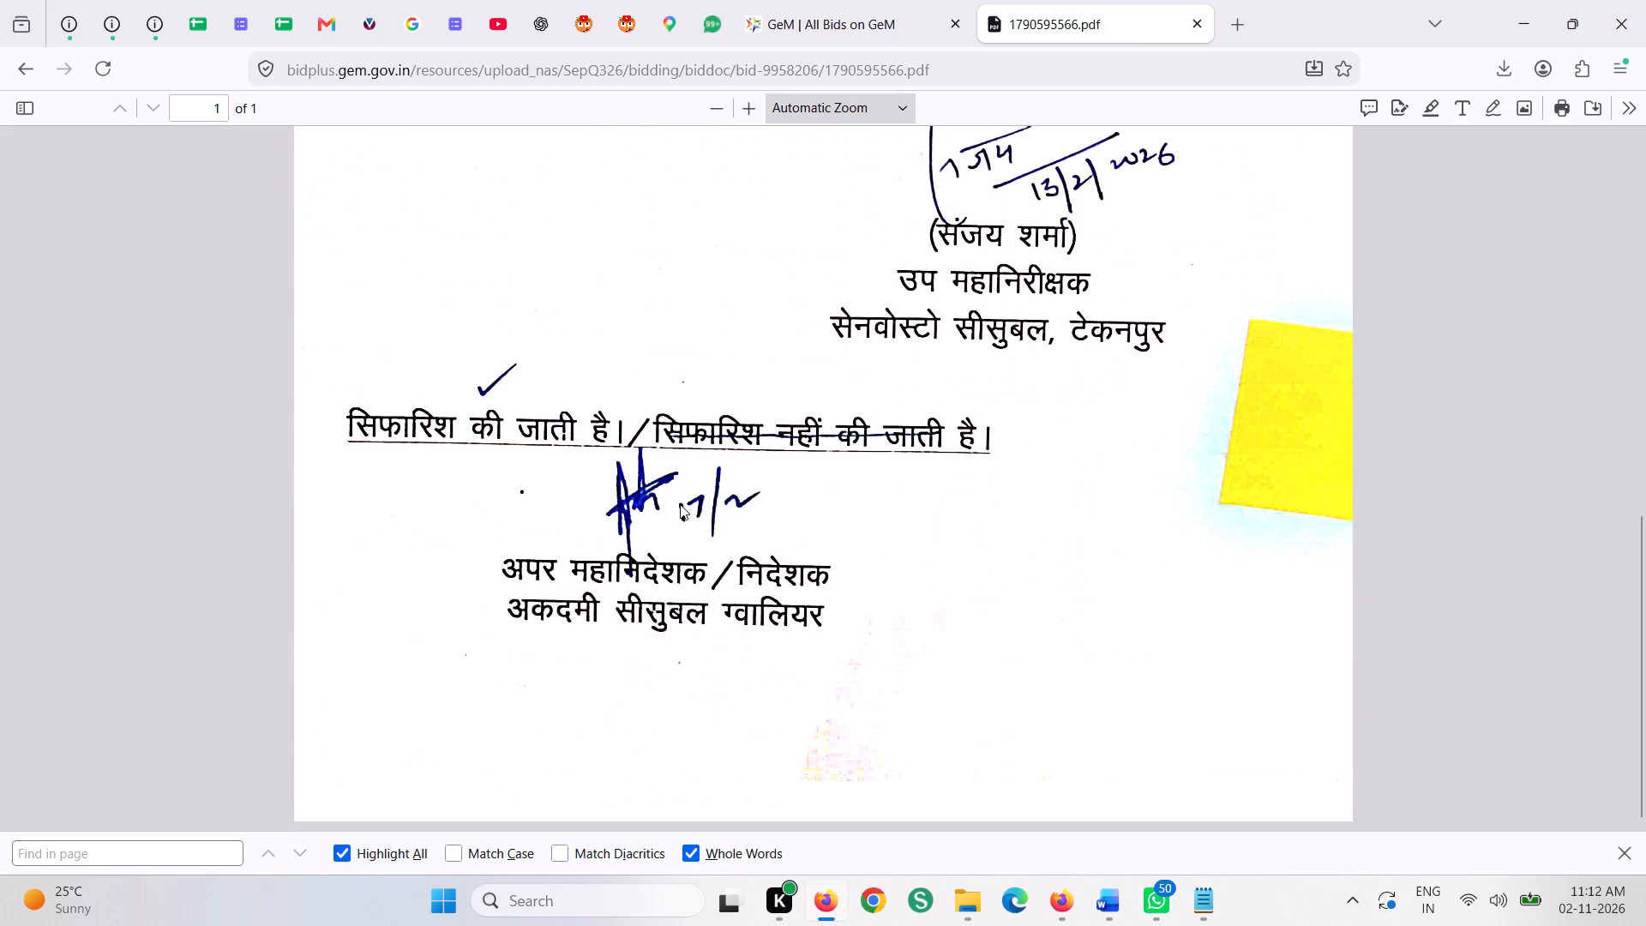
pyautogui.scroll(1, 726, 526)
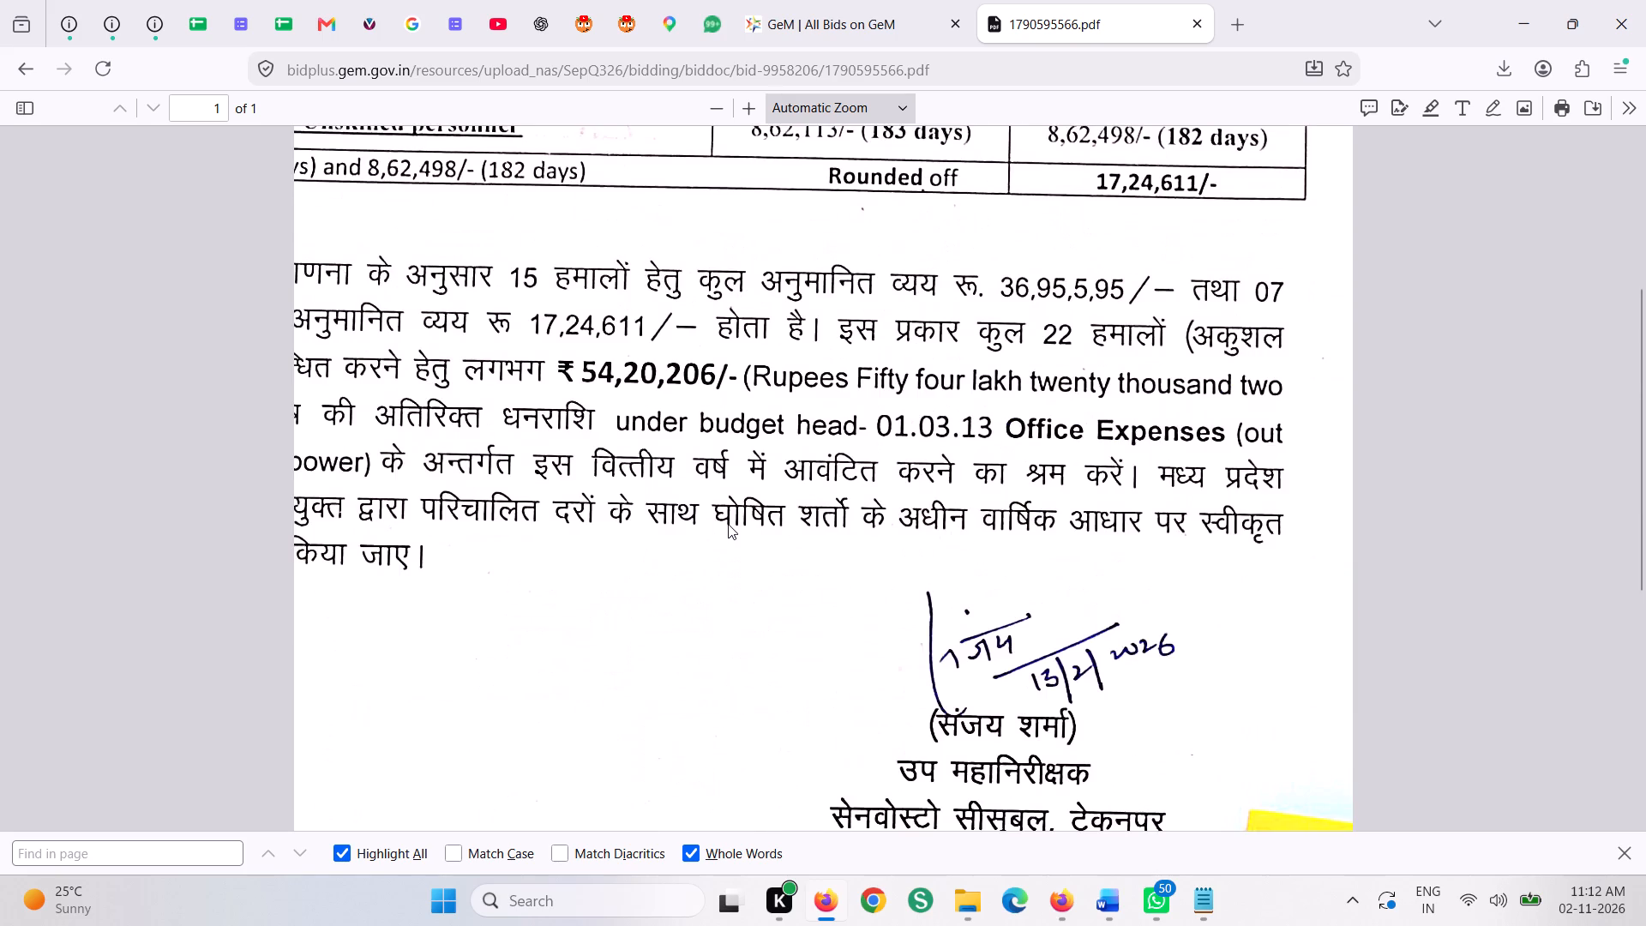
pyautogui.scroll(2, 728, 523)
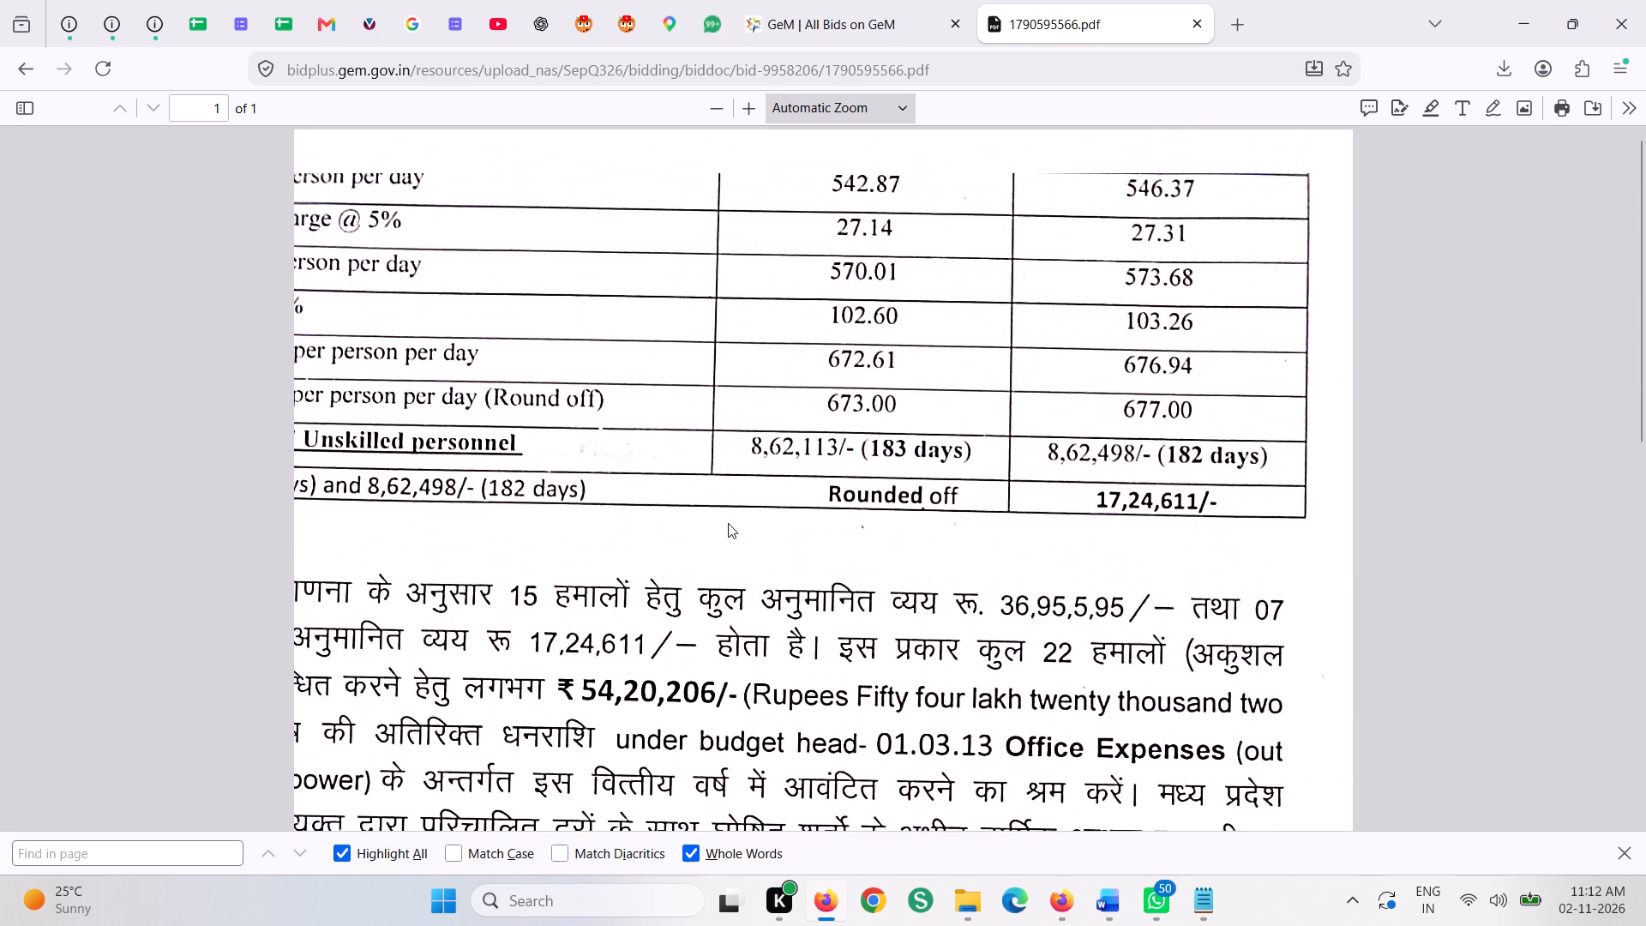
# Return to the GeM-Bidding-9958206.pdf bid document and review the Bid Details table on its first page.
pyautogui.click(27, 68)
pyautogui.scroll(3, 1005, 516)
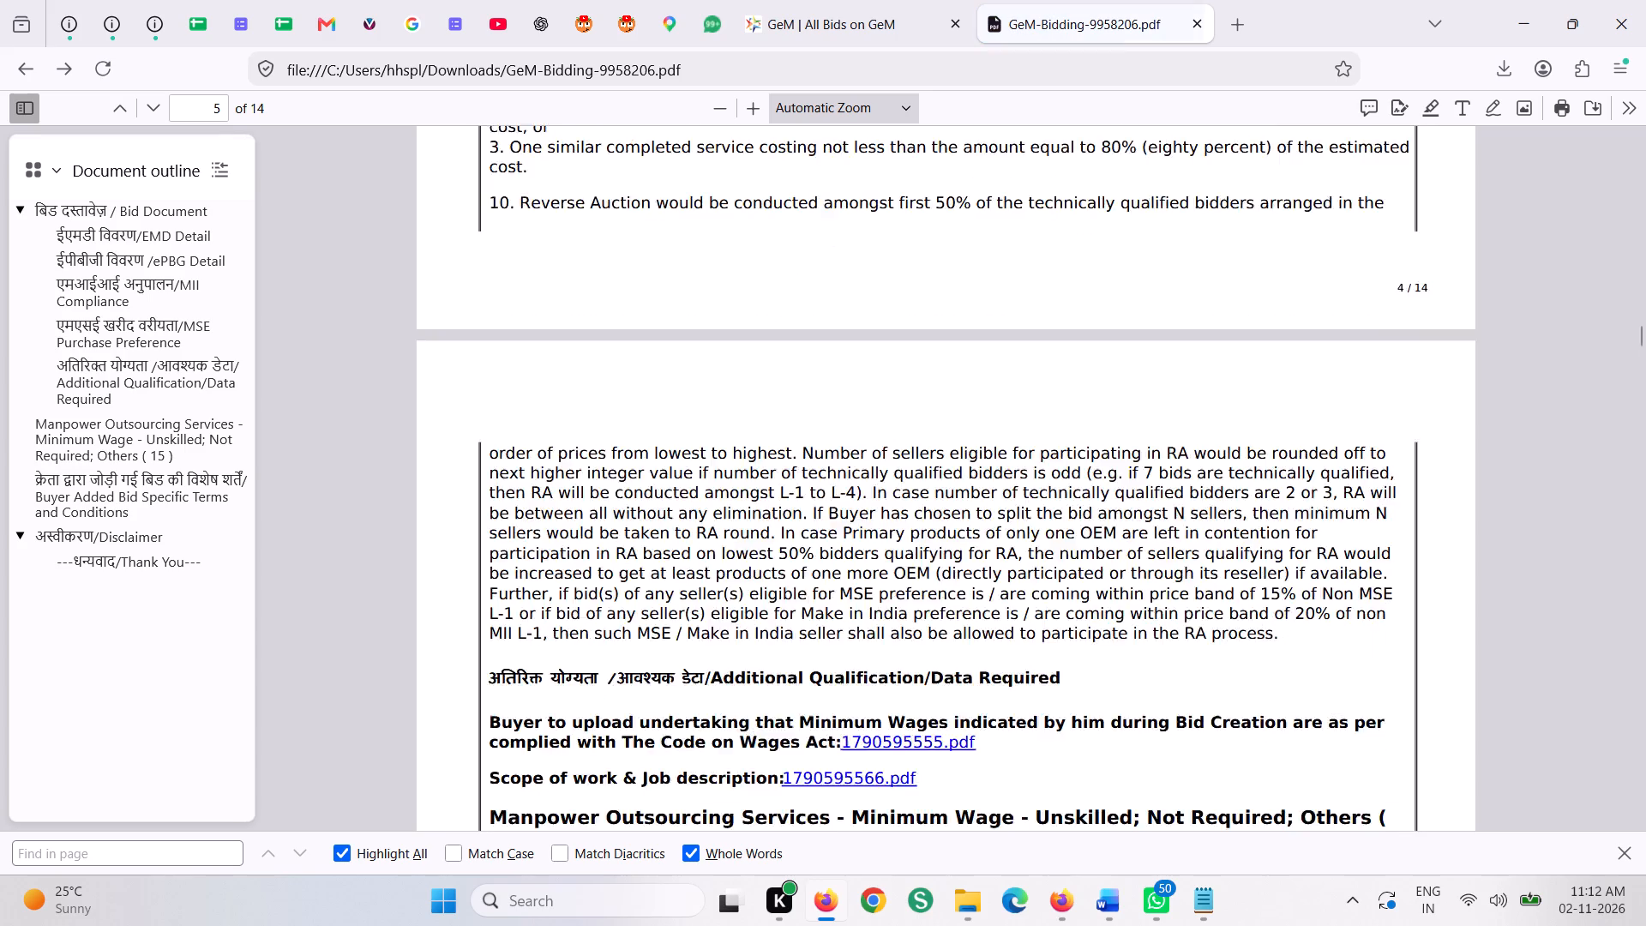
pyautogui.scroll(9, 1001, 520)
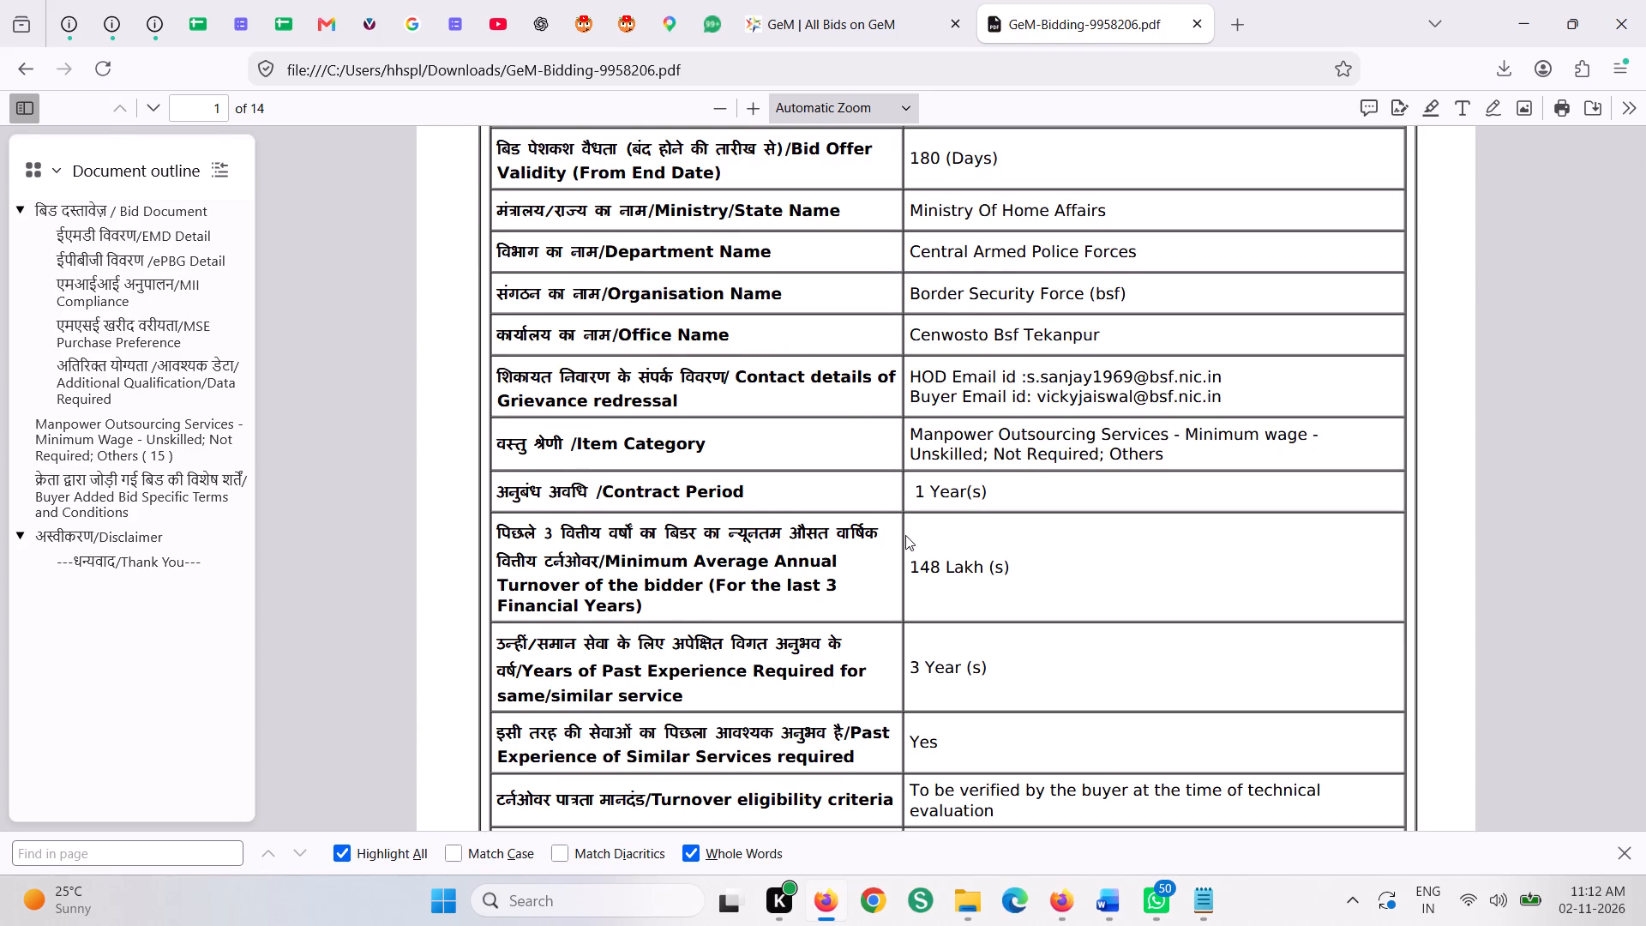
pyautogui.scroll(3, 906, 532)
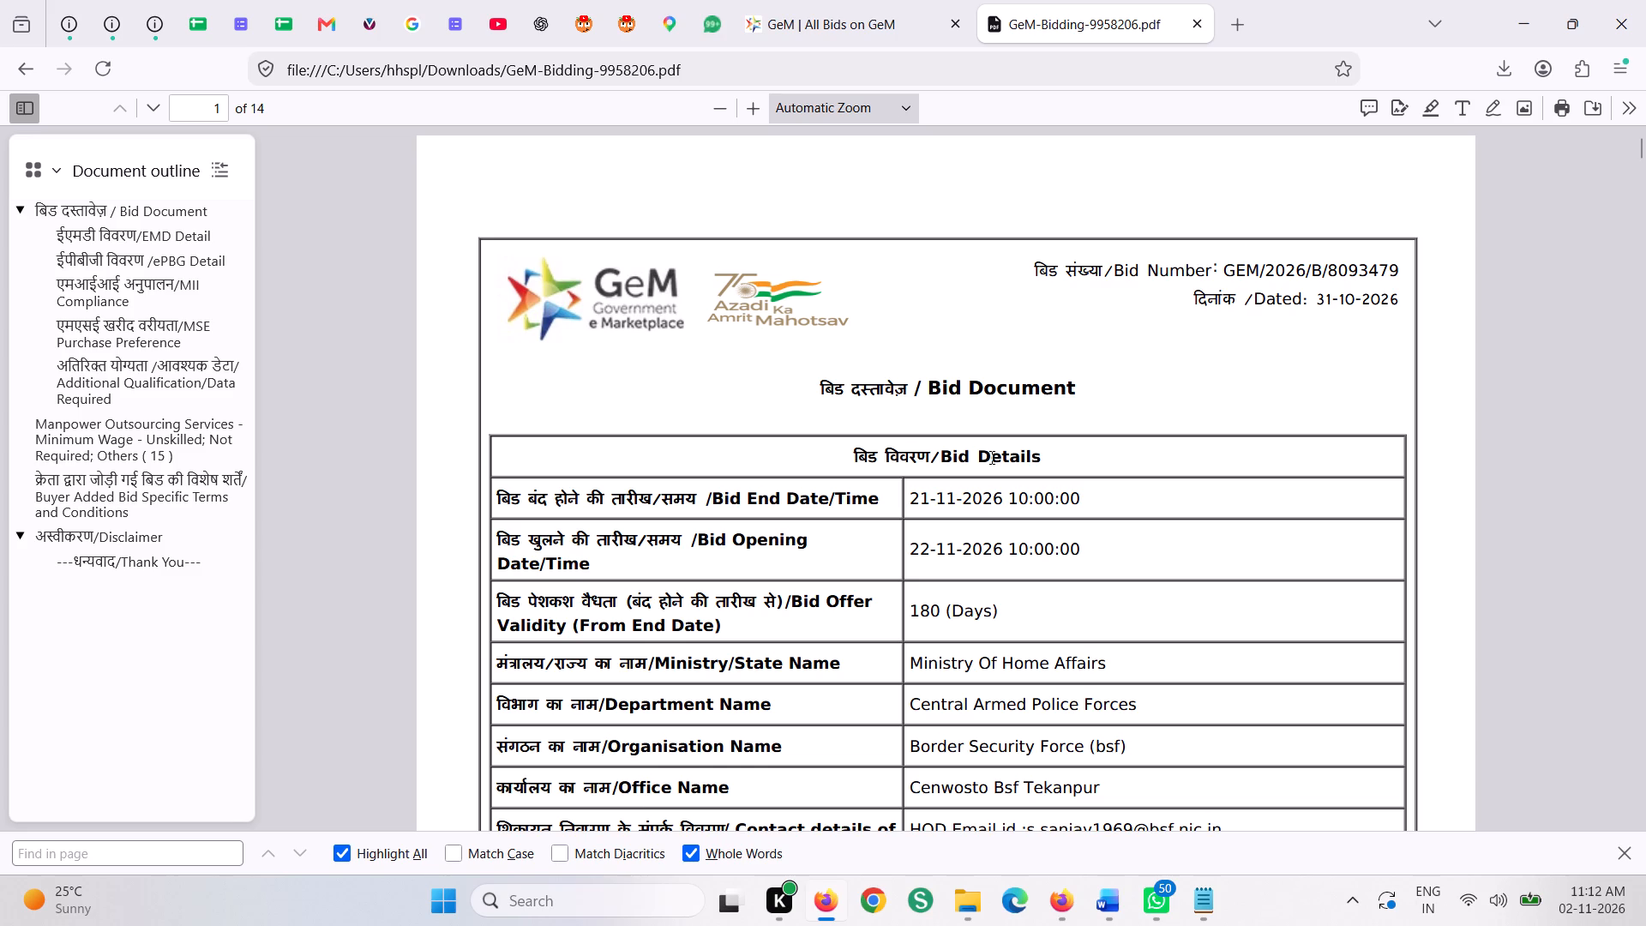
pyautogui.scroll(-1, 944, 501)
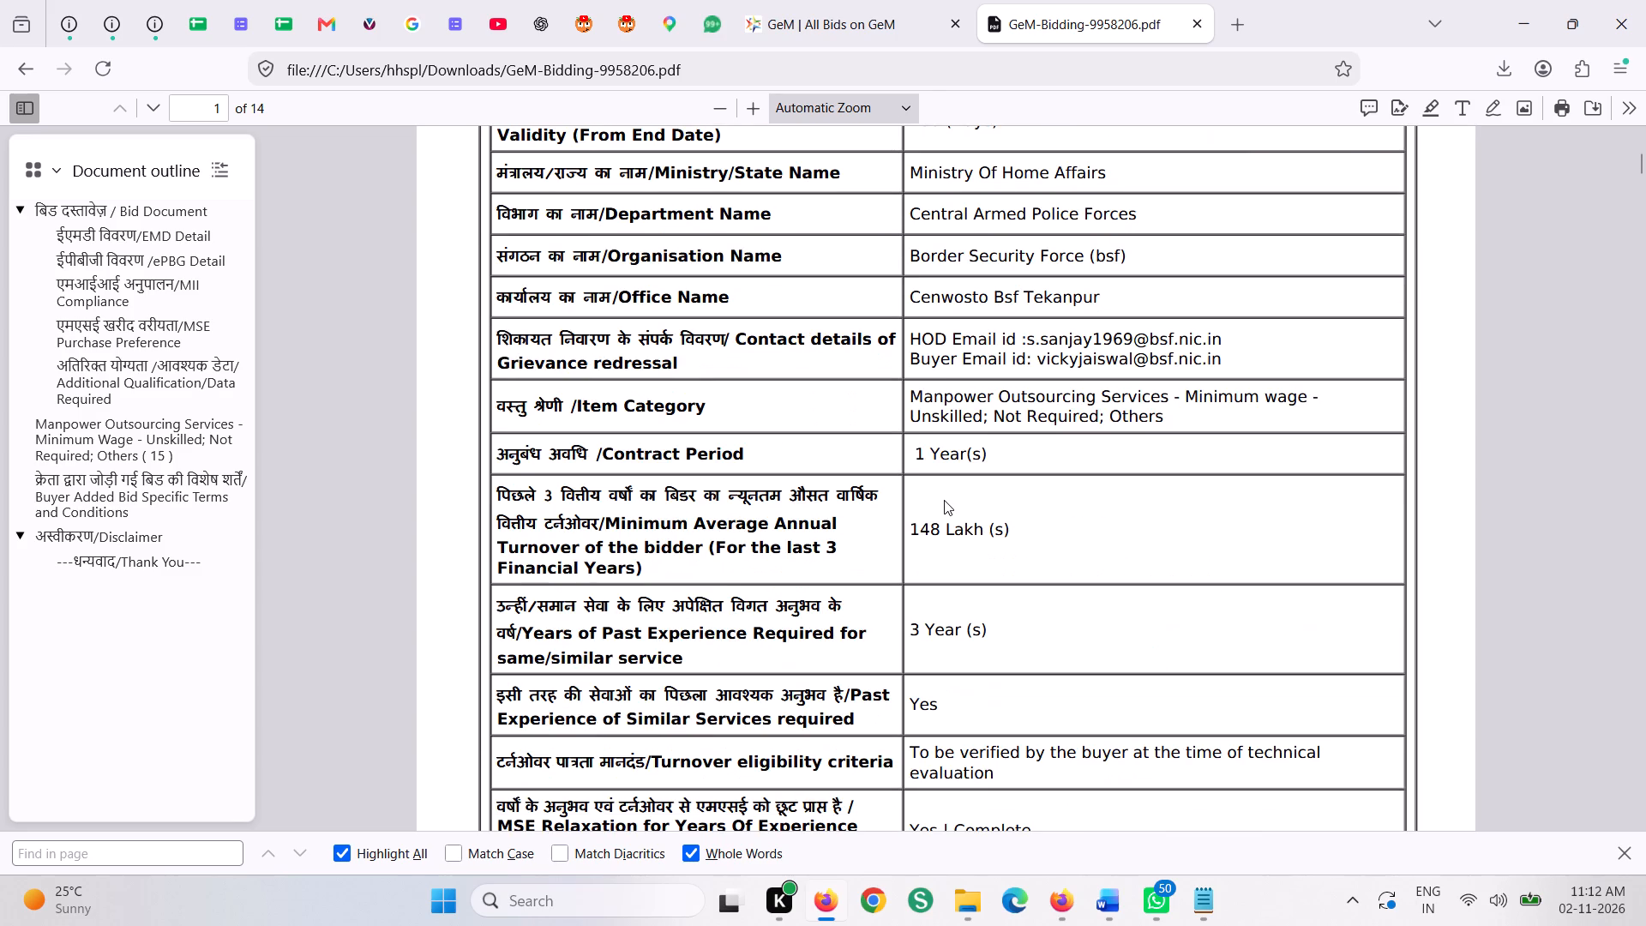
pyautogui.scroll(1, 944, 500)
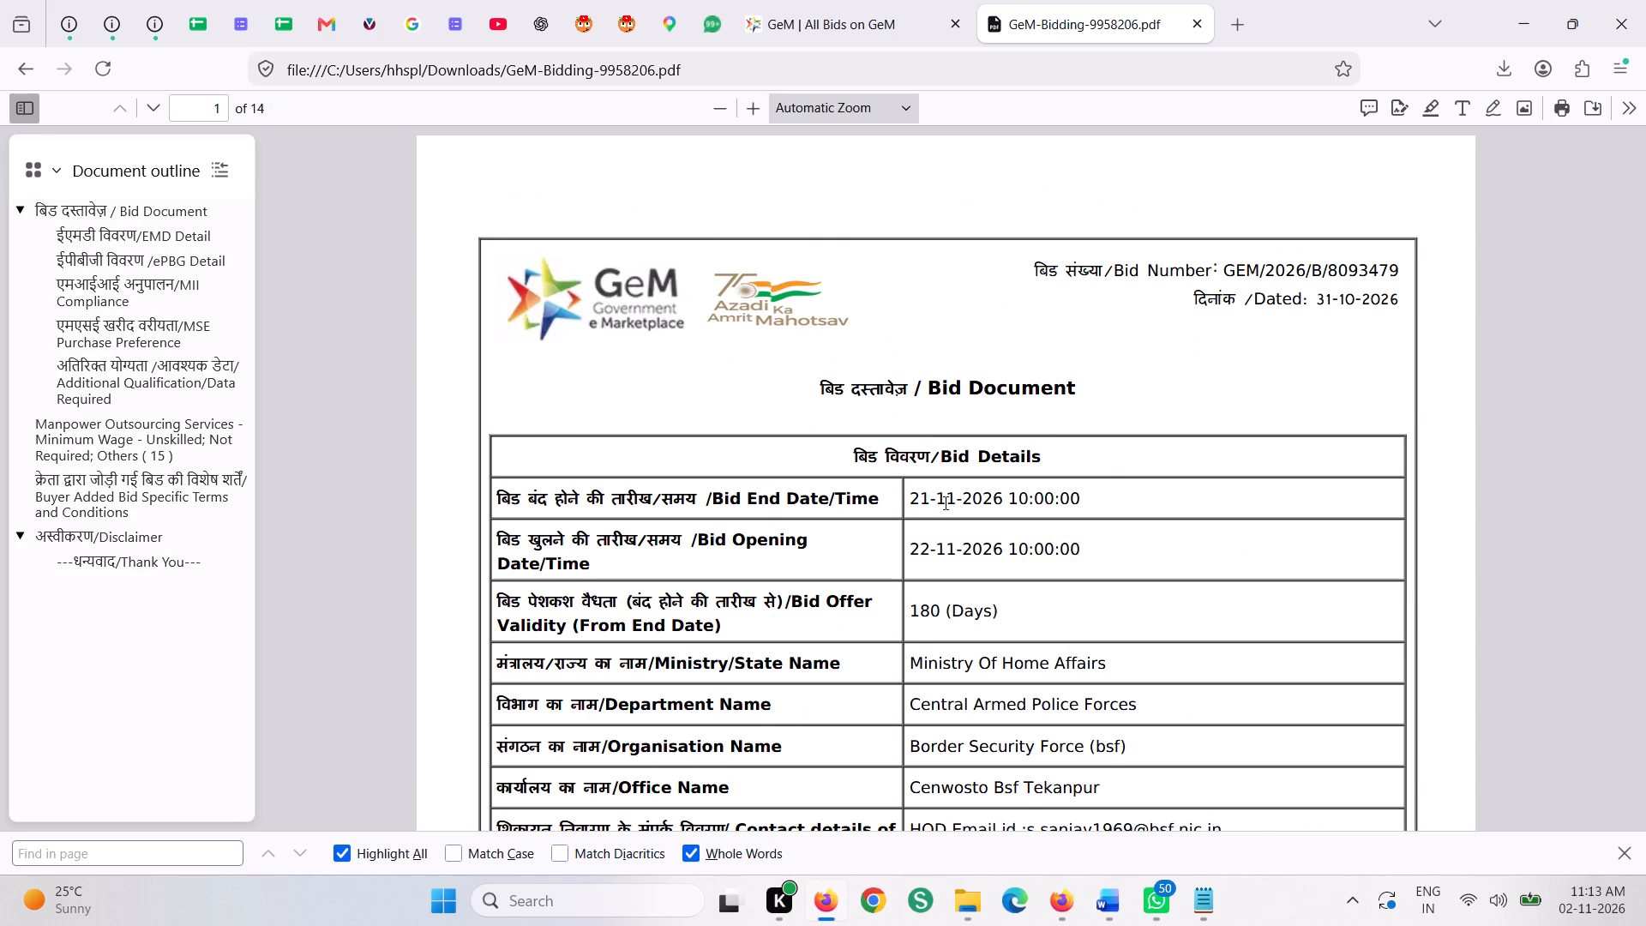
# Cross-check the REQUIRED DOCUMENTS list in Word against the bid PDF's bid type, estimated value and clause details.
pyautogui.hotkey('alt', 'Tab')
pyautogui.scroll(-1, 733, 611)
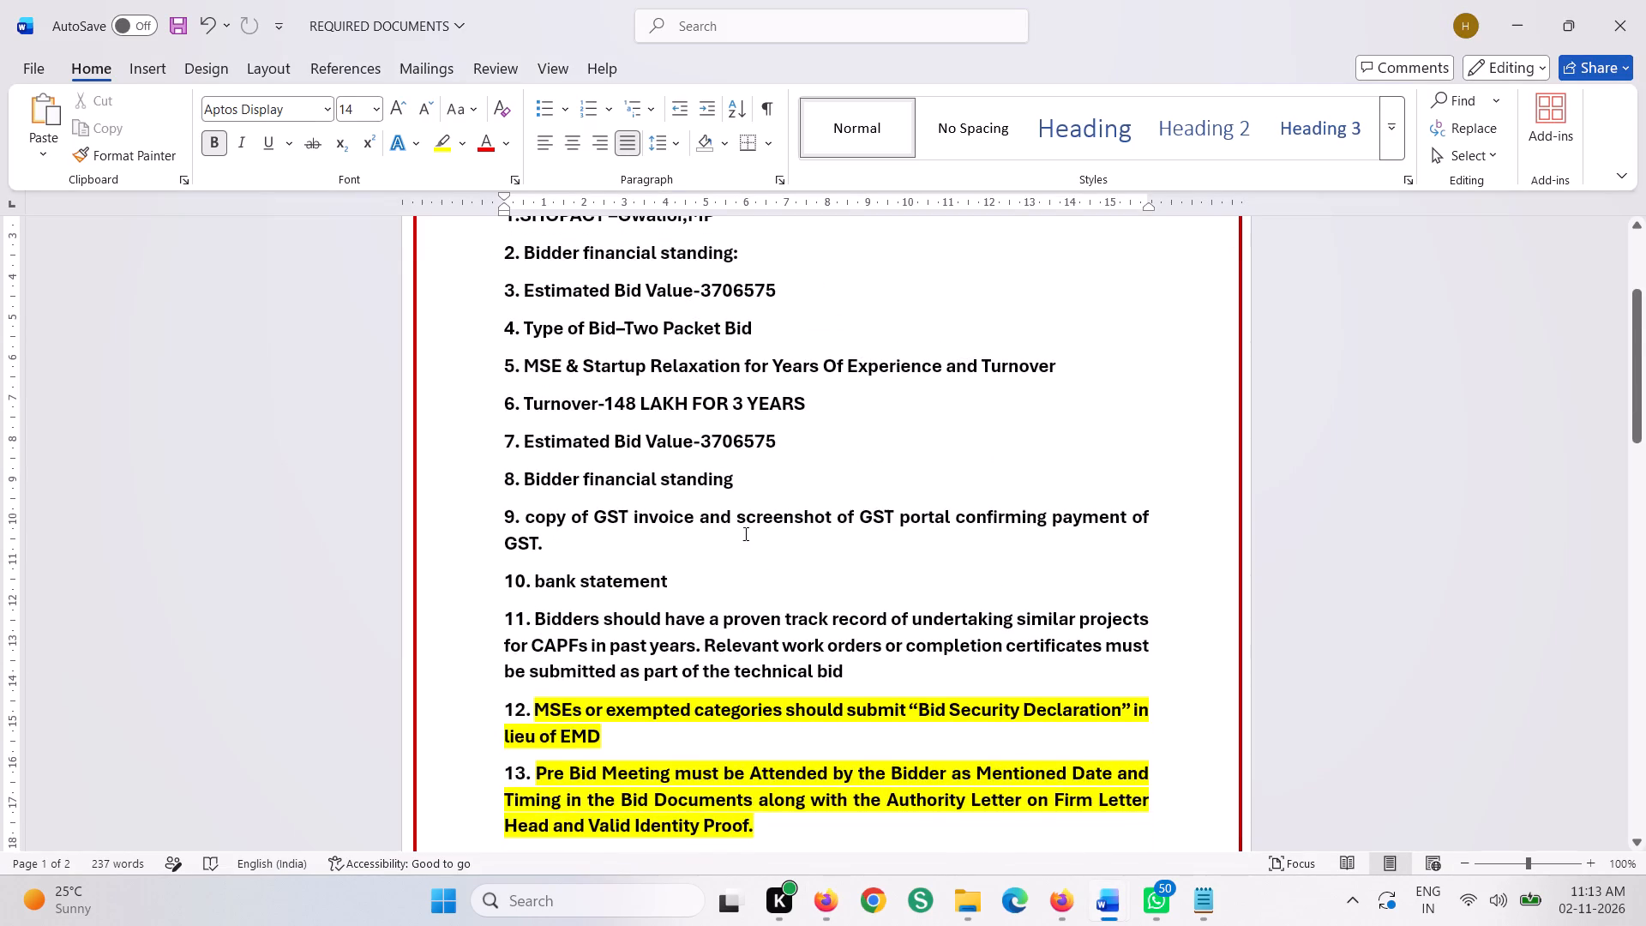
pyautogui.scroll(-1, 740, 546)
pyautogui.hotkey('alt', 'Tab')
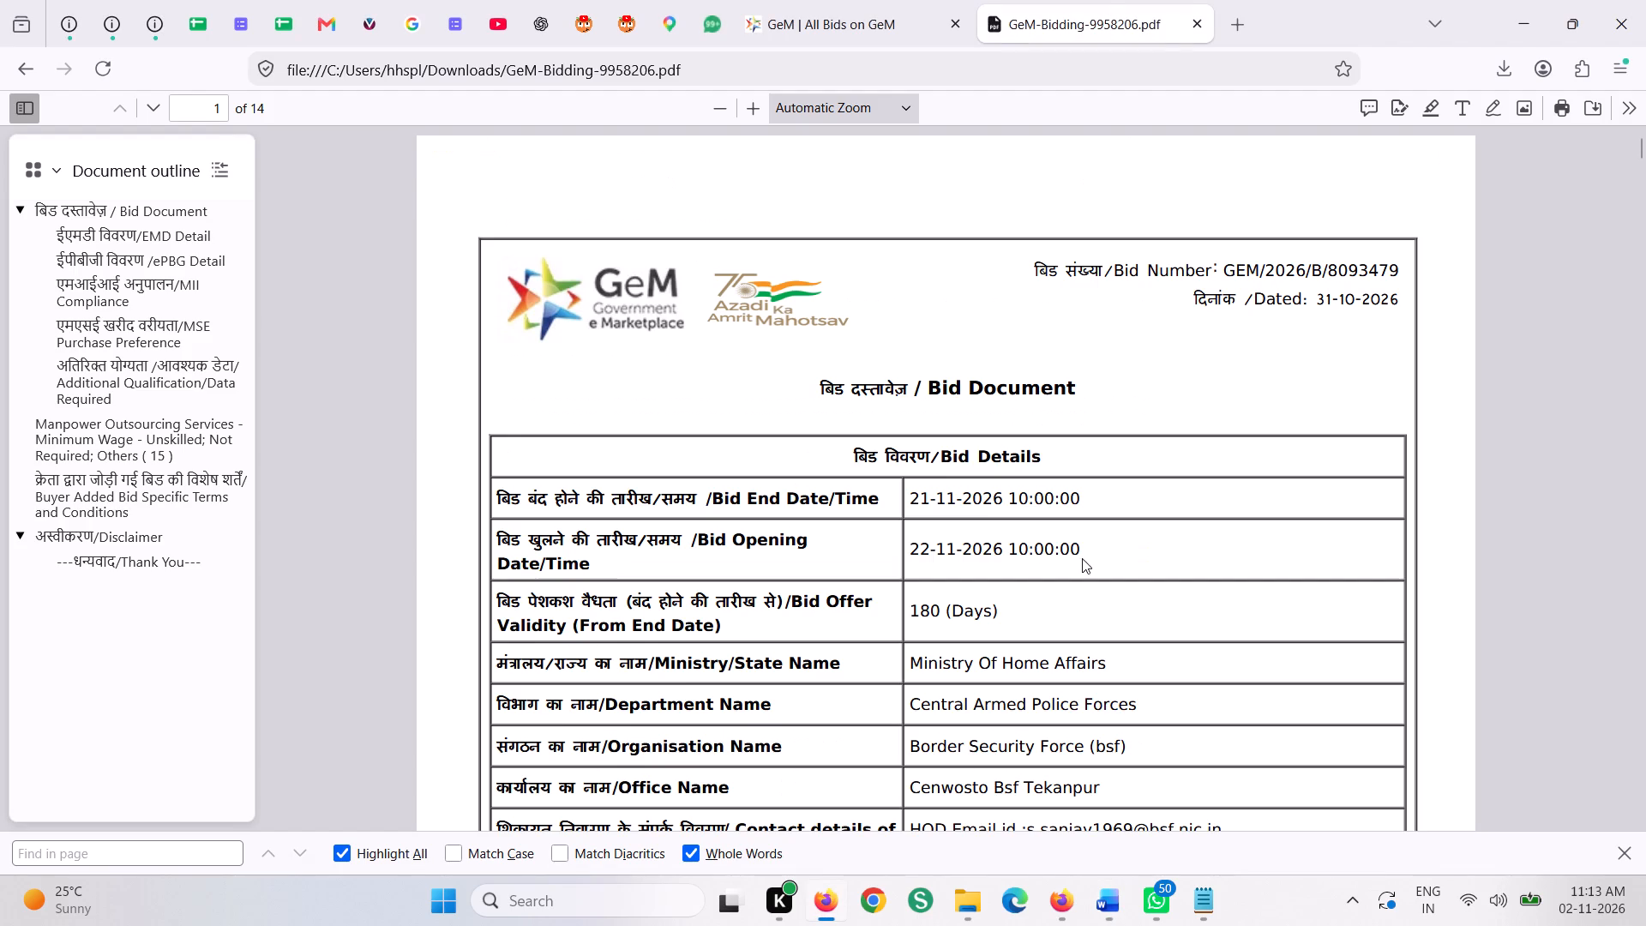
pyautogui.scroll(-4, 1070, 610)
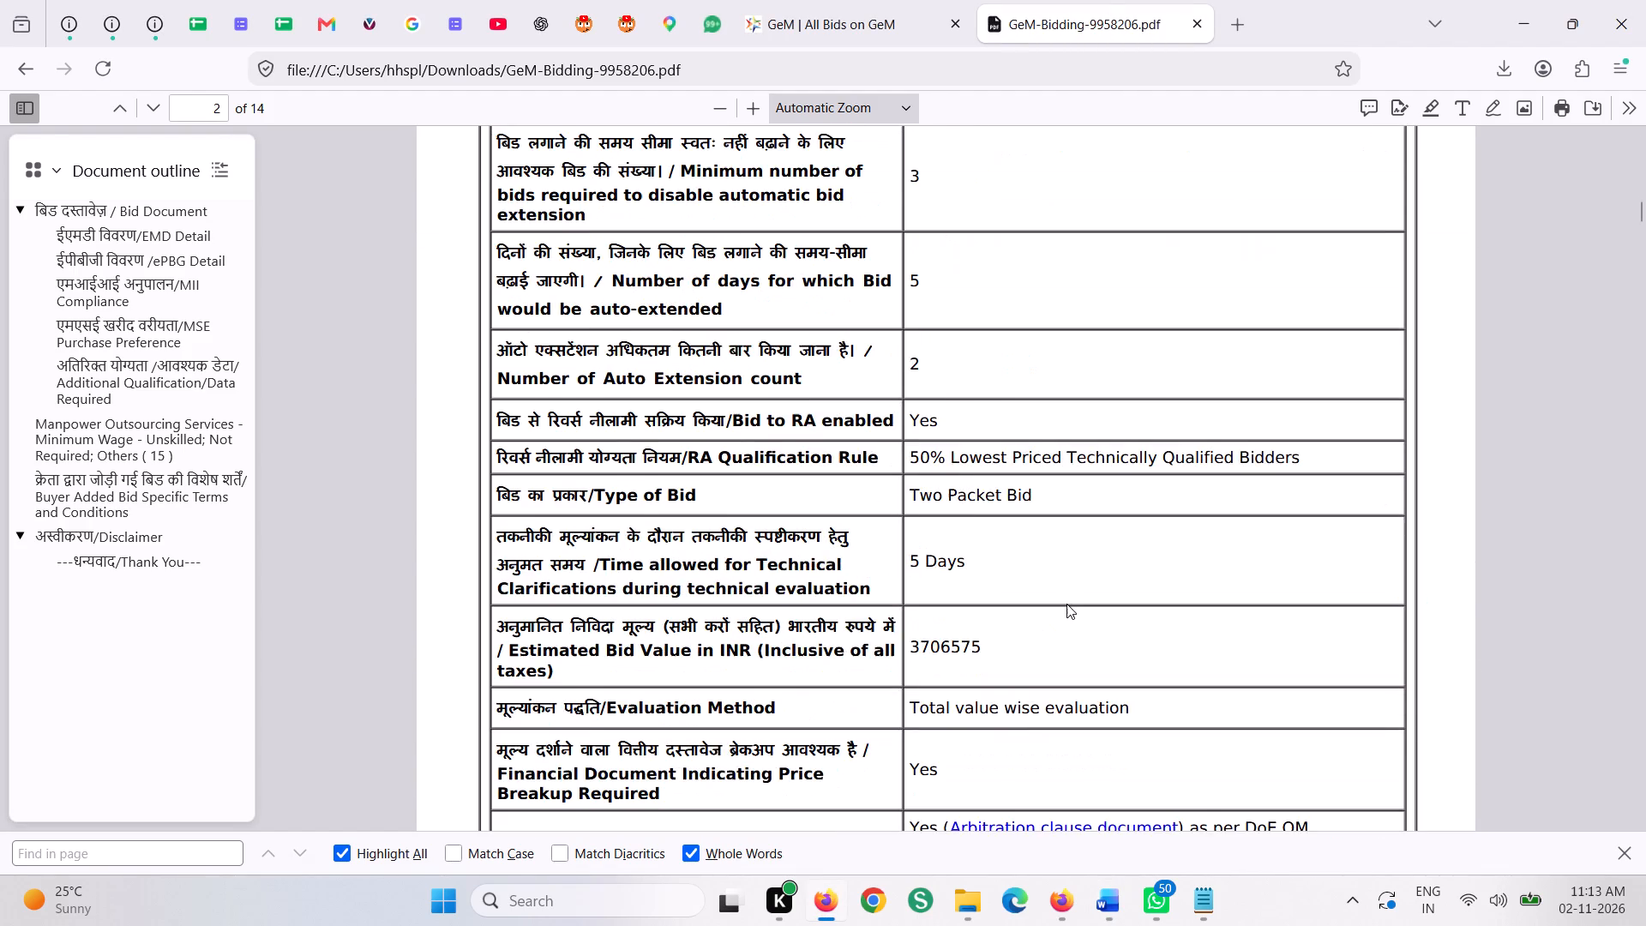
pyautogui.scroll(-1, 1066, 604)
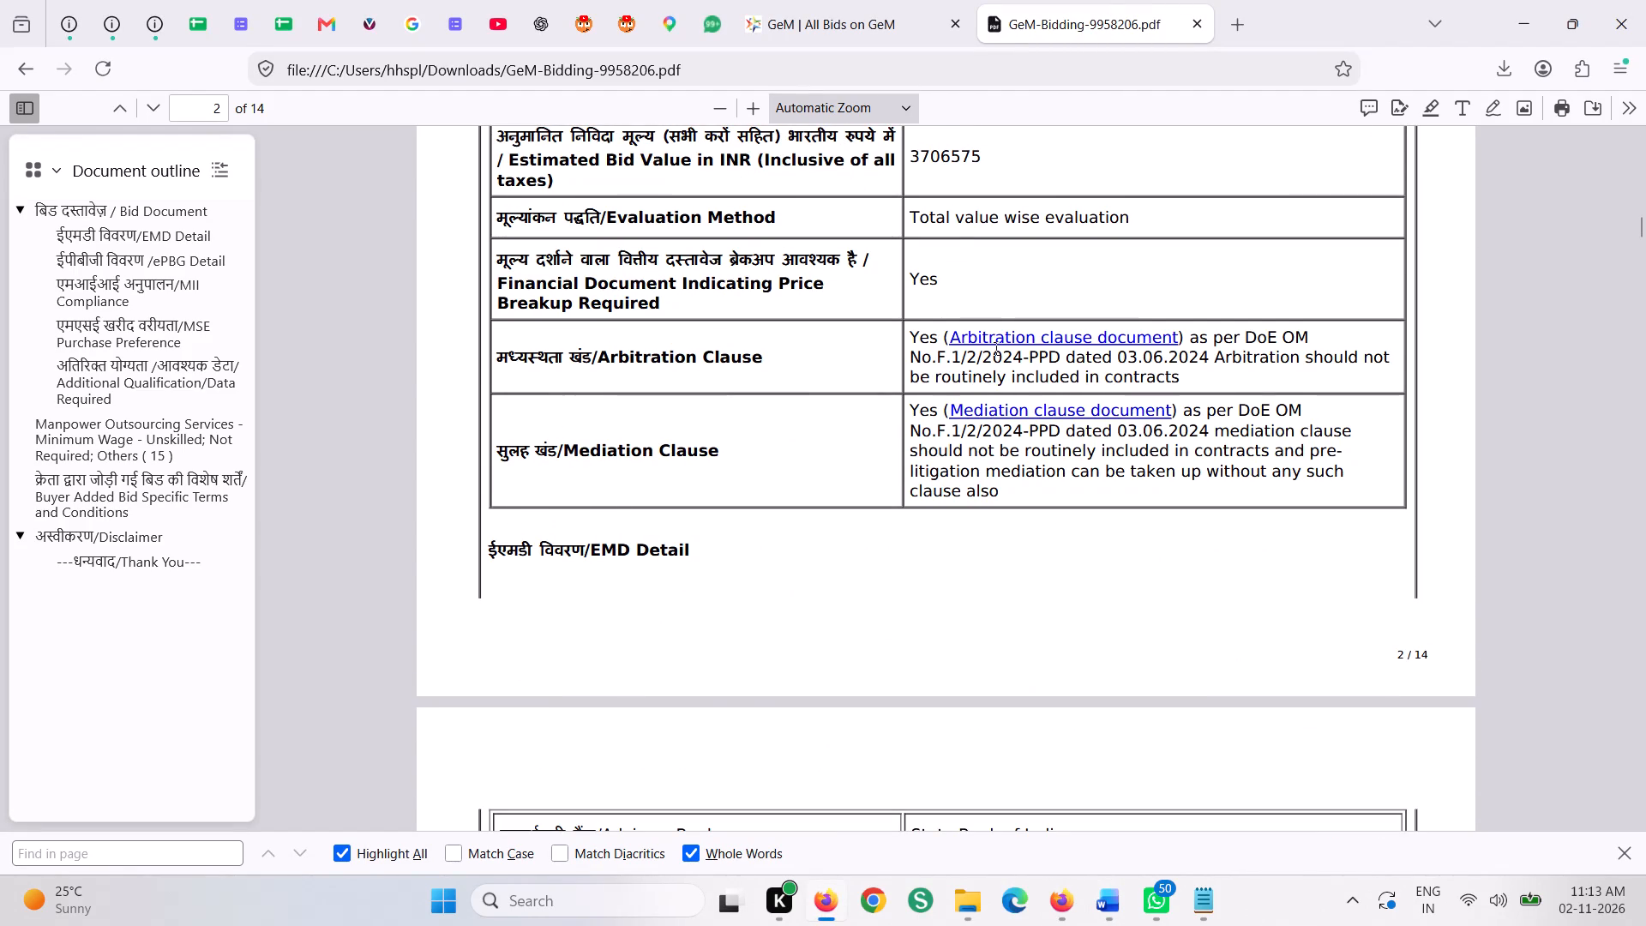
pyautogui.press('Tab')
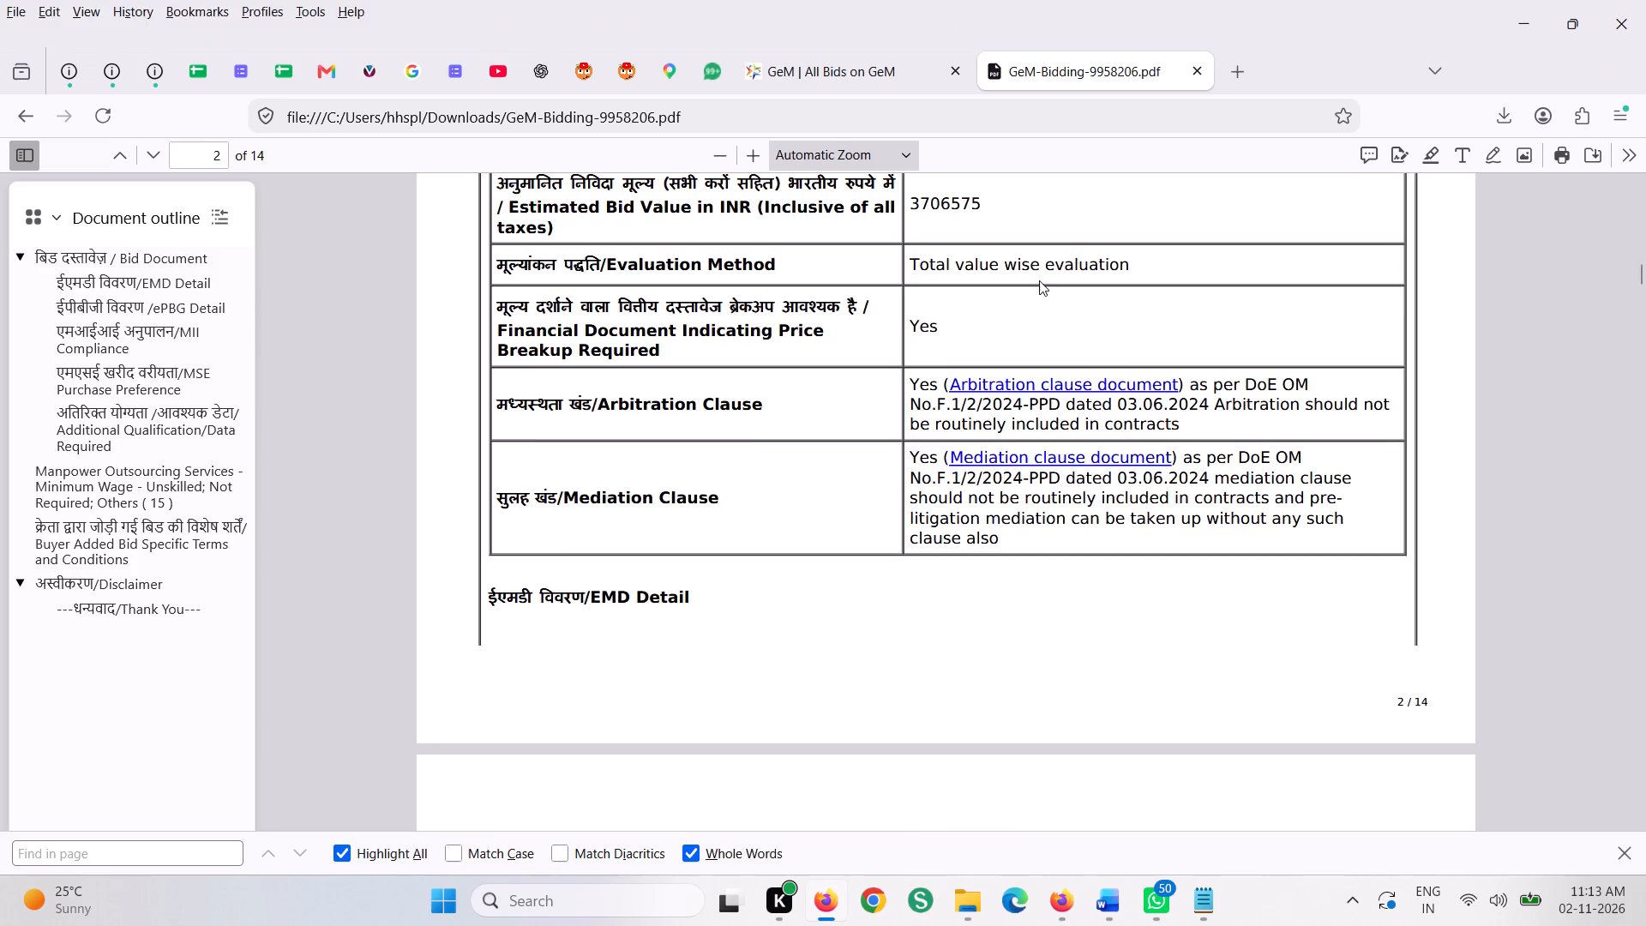
# Review the bid PDF's Bid Details for the documents required from seller, contract period, minimum average annual turnover and past experience.
pyautogui.scroll(2, 982, 460)
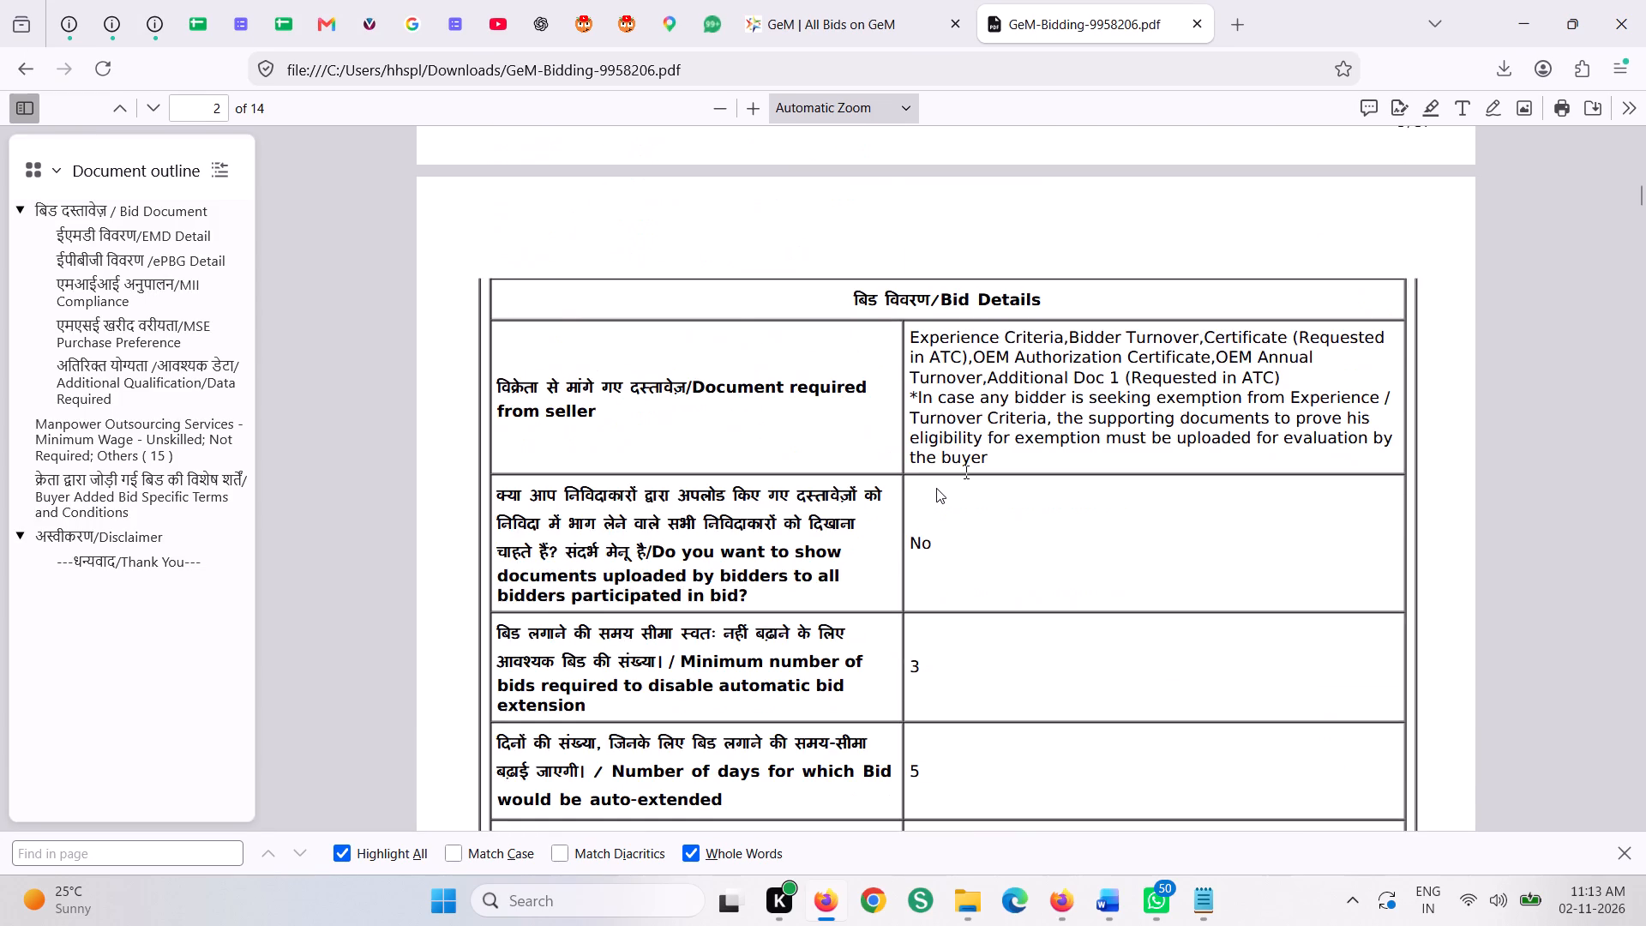
pyautogui.scroll(2, 936, 488)
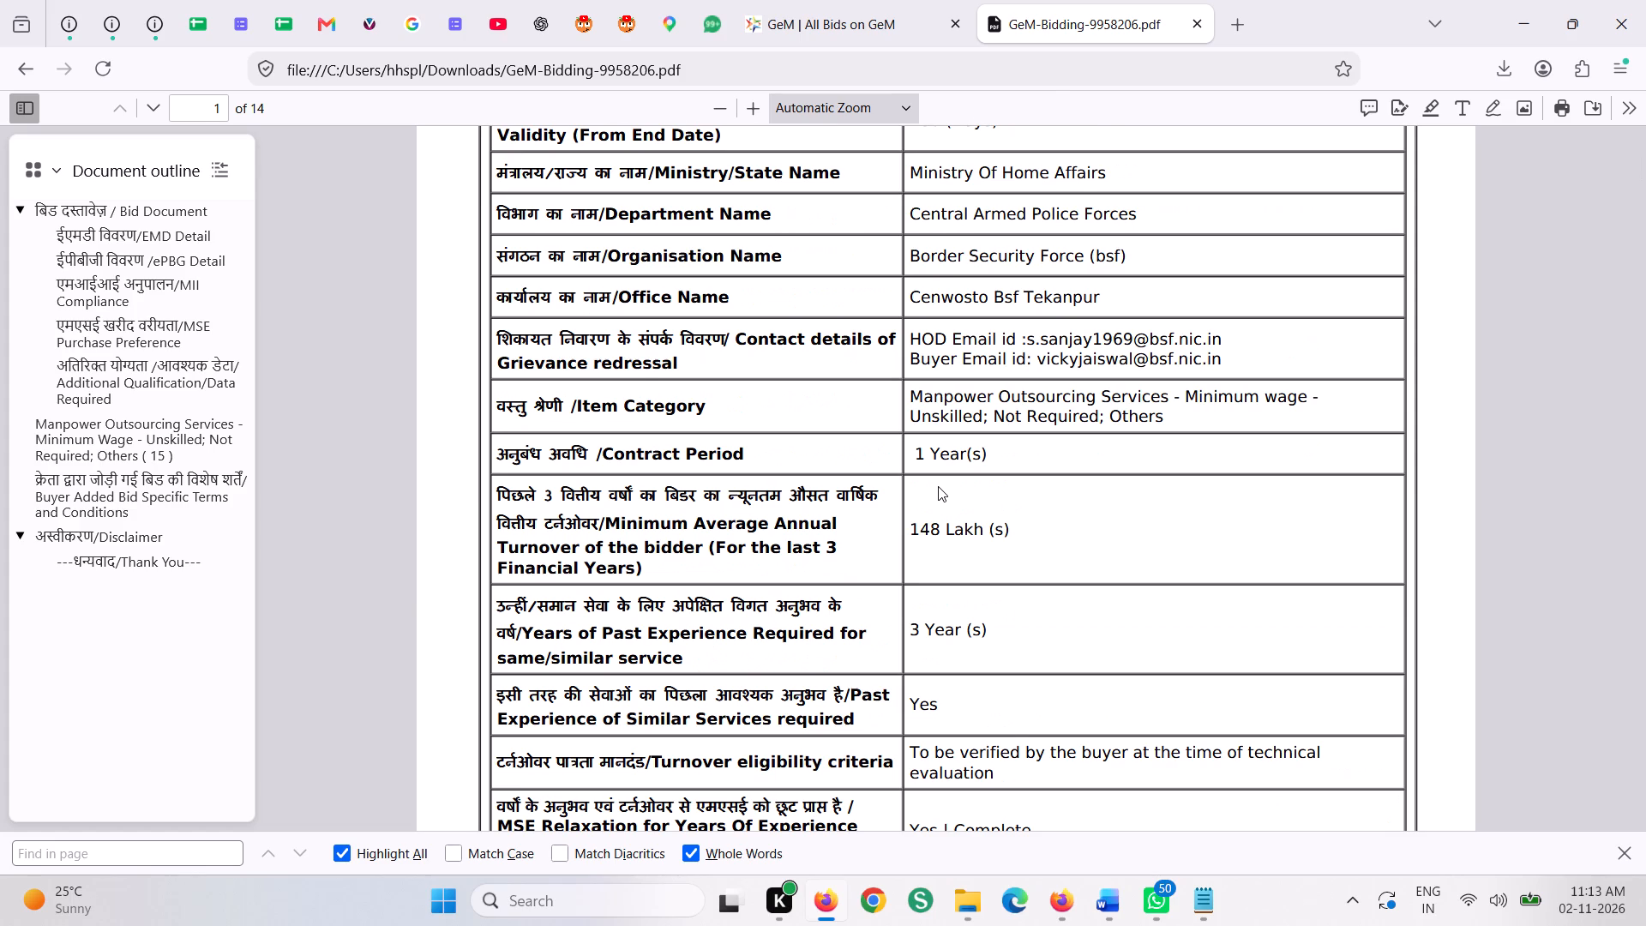
pyautogui.scroll(-1, 938, 486)
pyautogui.scroll(2, 948, 486)
pyautogui.scroll(-1, 985, 484)
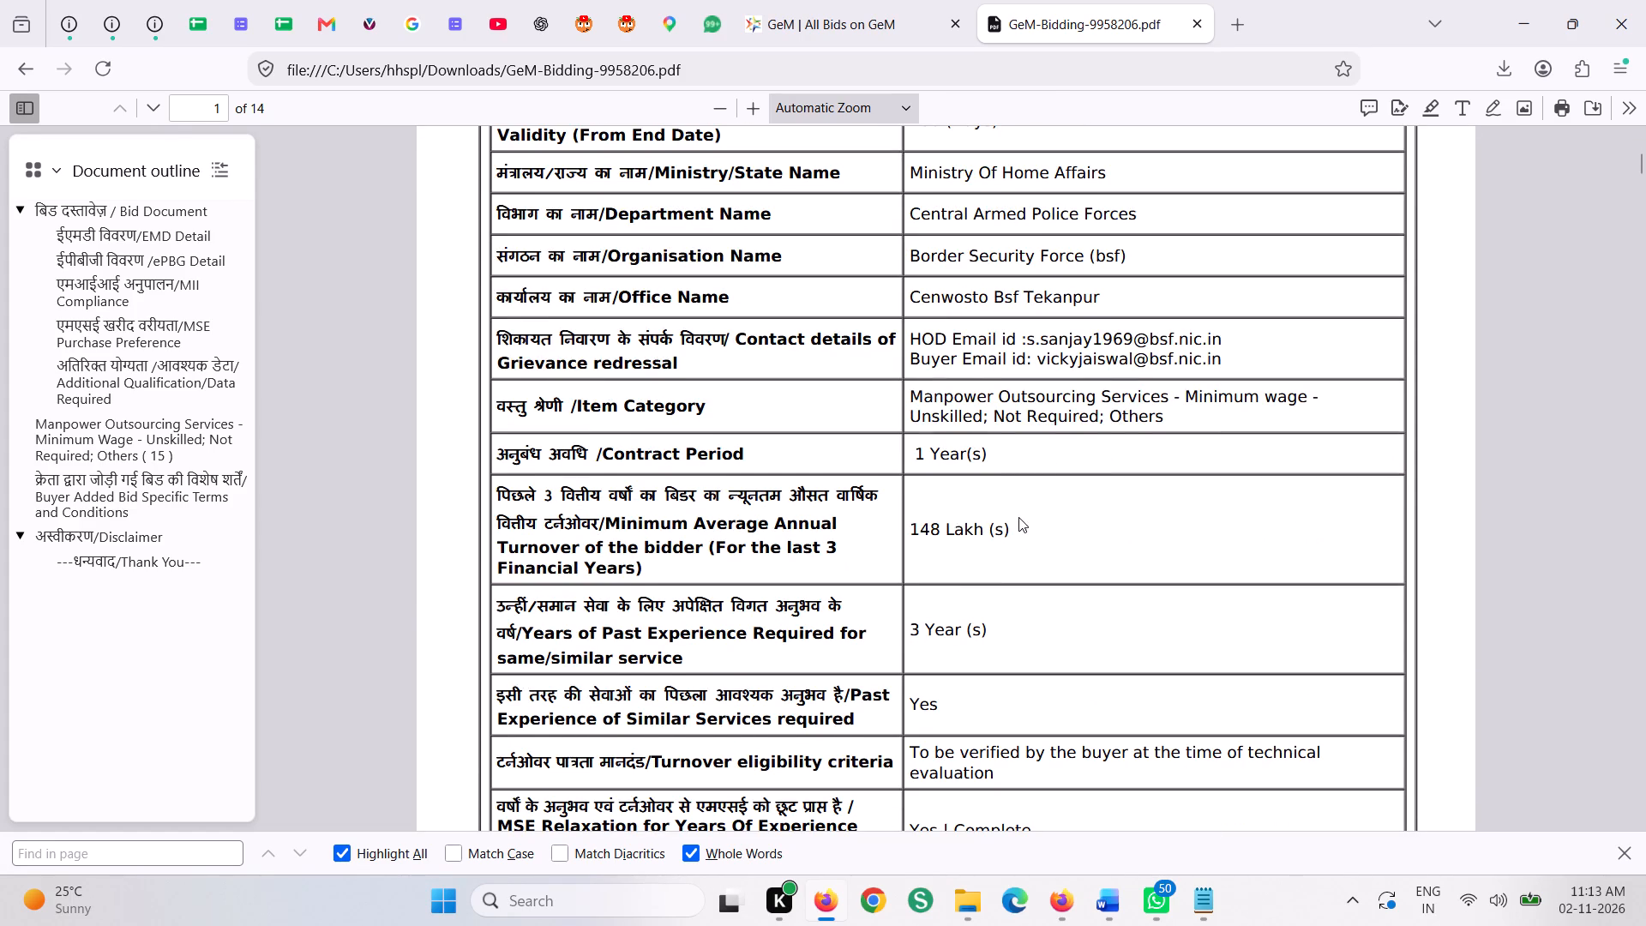
# Switch to the open Google image search results for Chhattisgarh, Jharkhand.
pyautogui.click(401, 24)
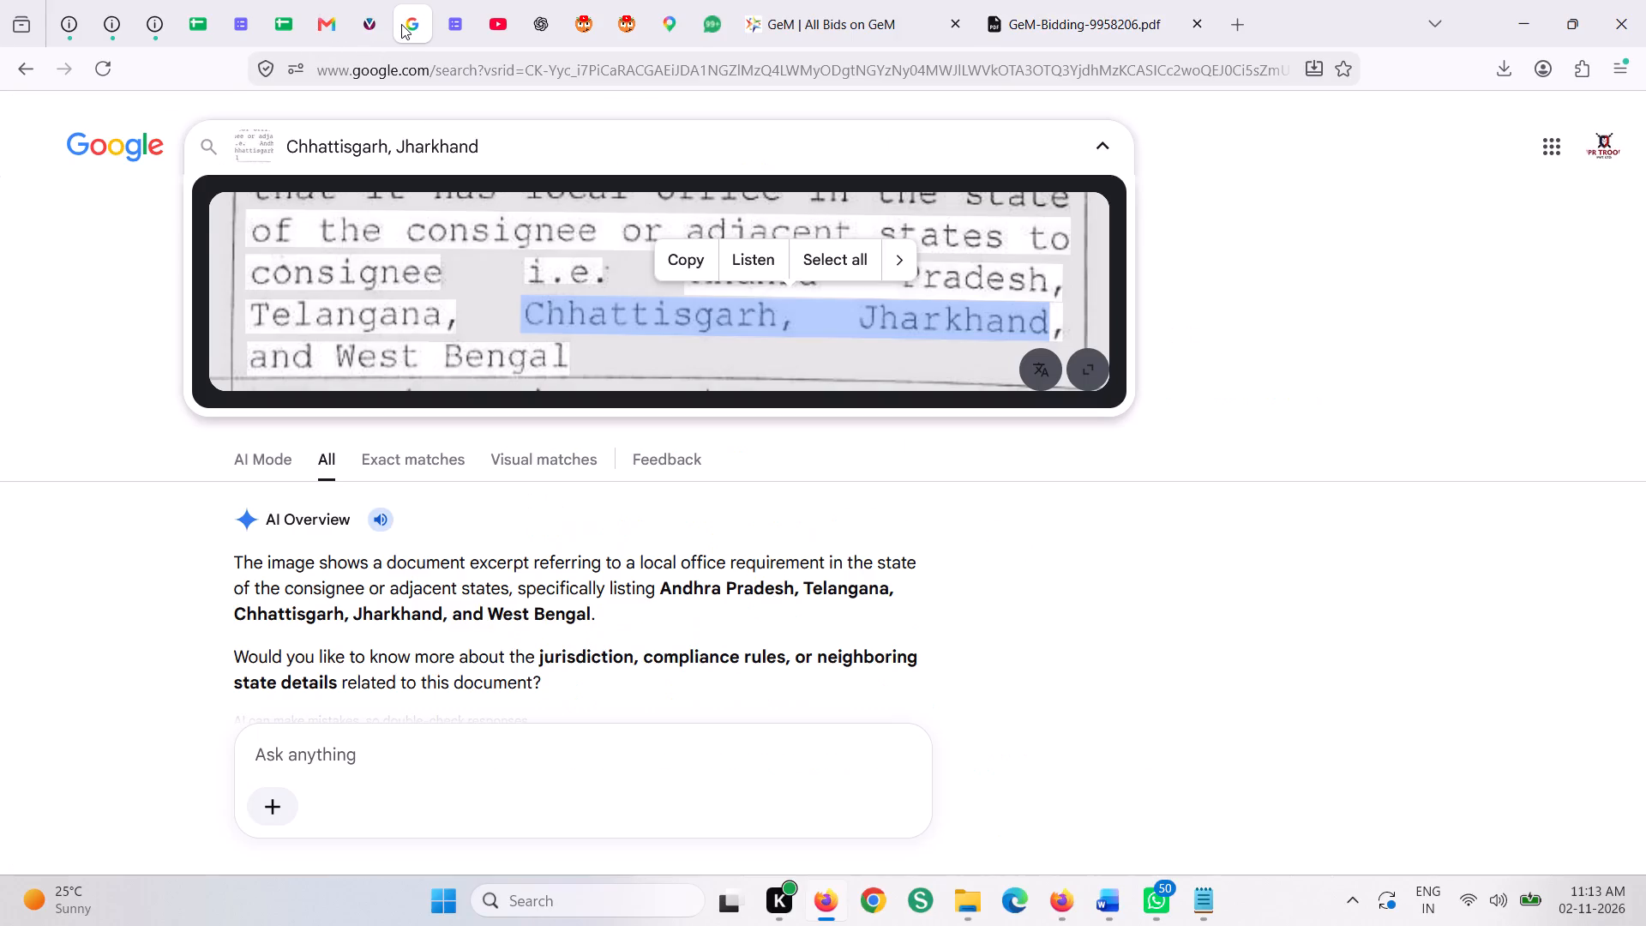
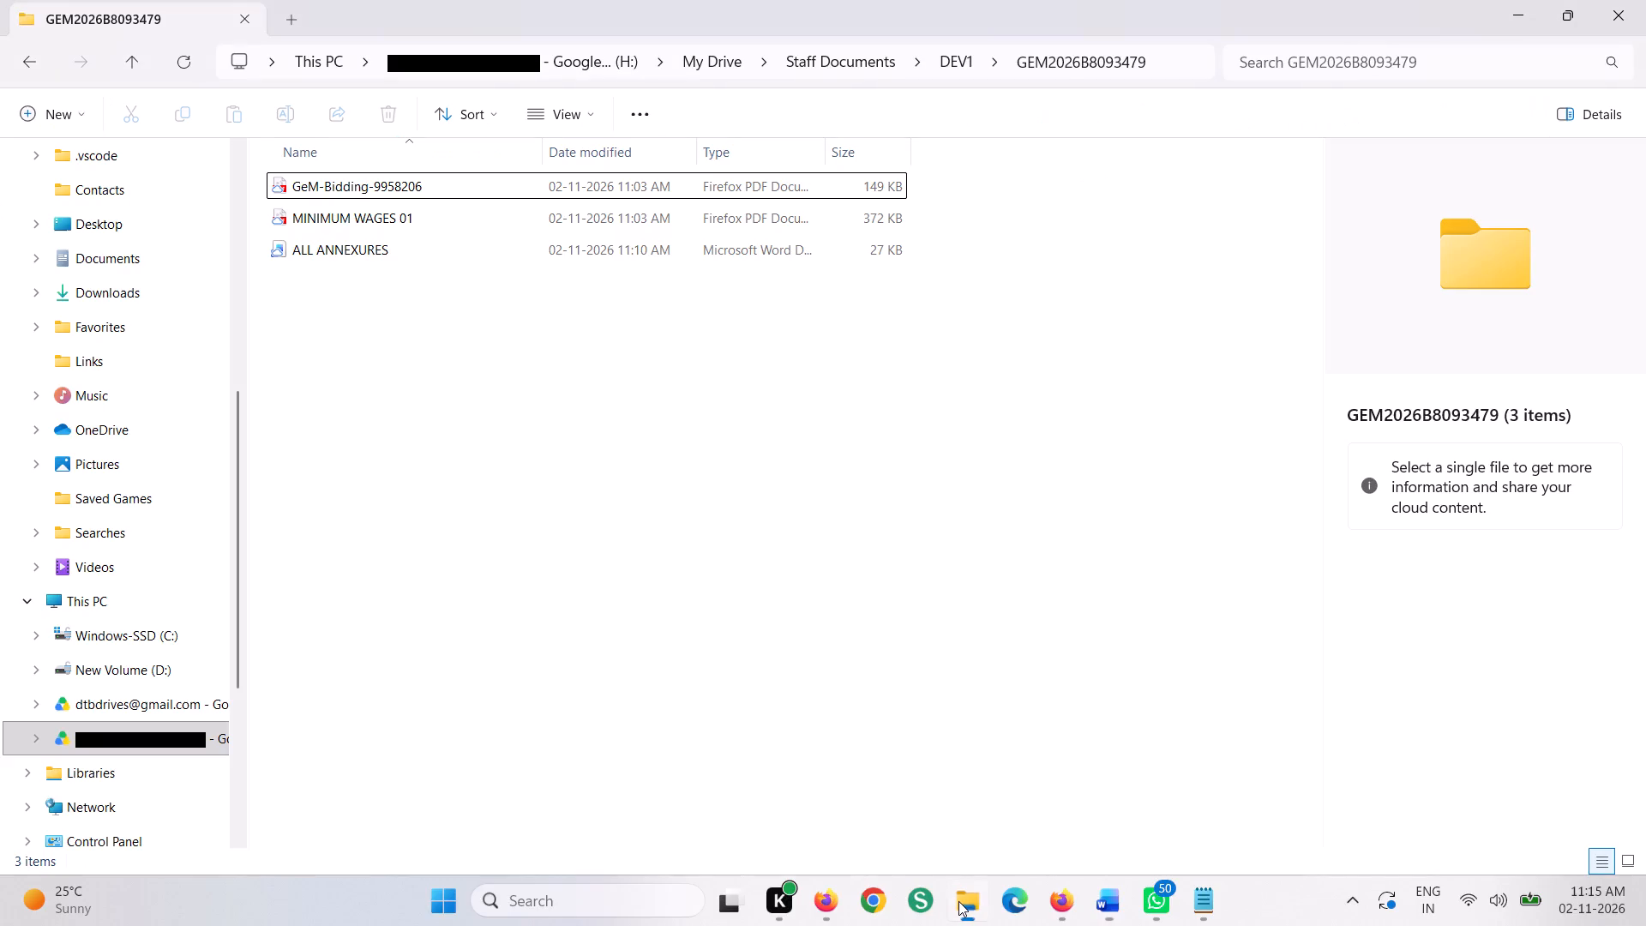
# Export the REQUIRED DOCUMENTS list from Word as a PDF into DEV1's GEM2026B8093479 folder and look over the published file.
pyautogui.click(958, 901)
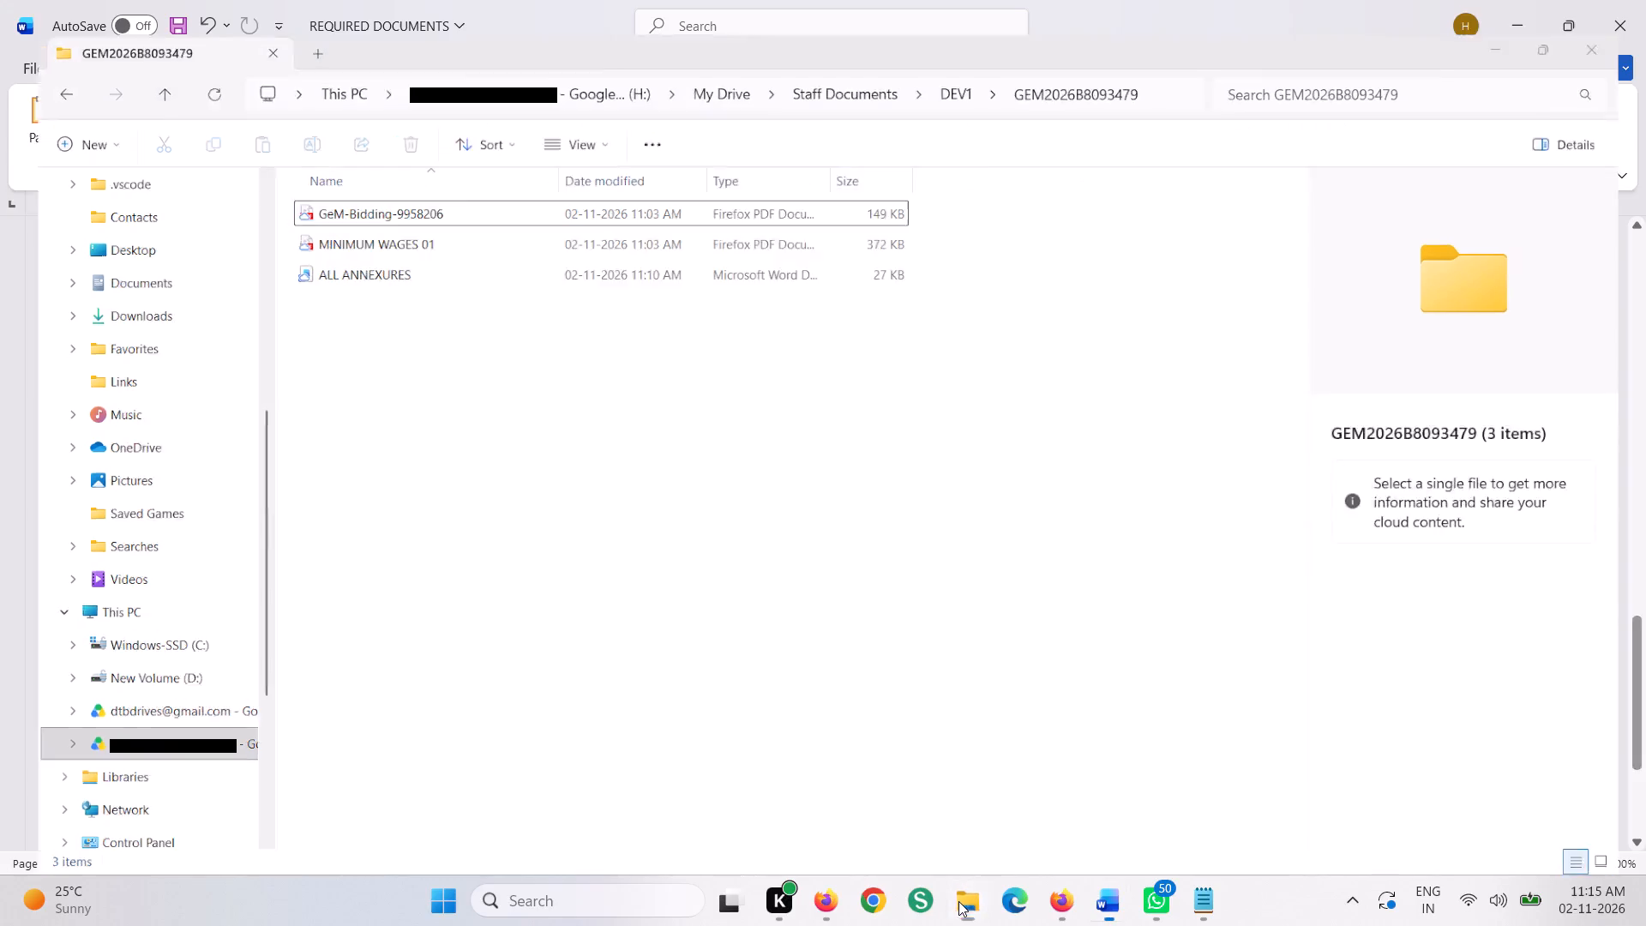
pyautogui.scroll(10, 412, 322)
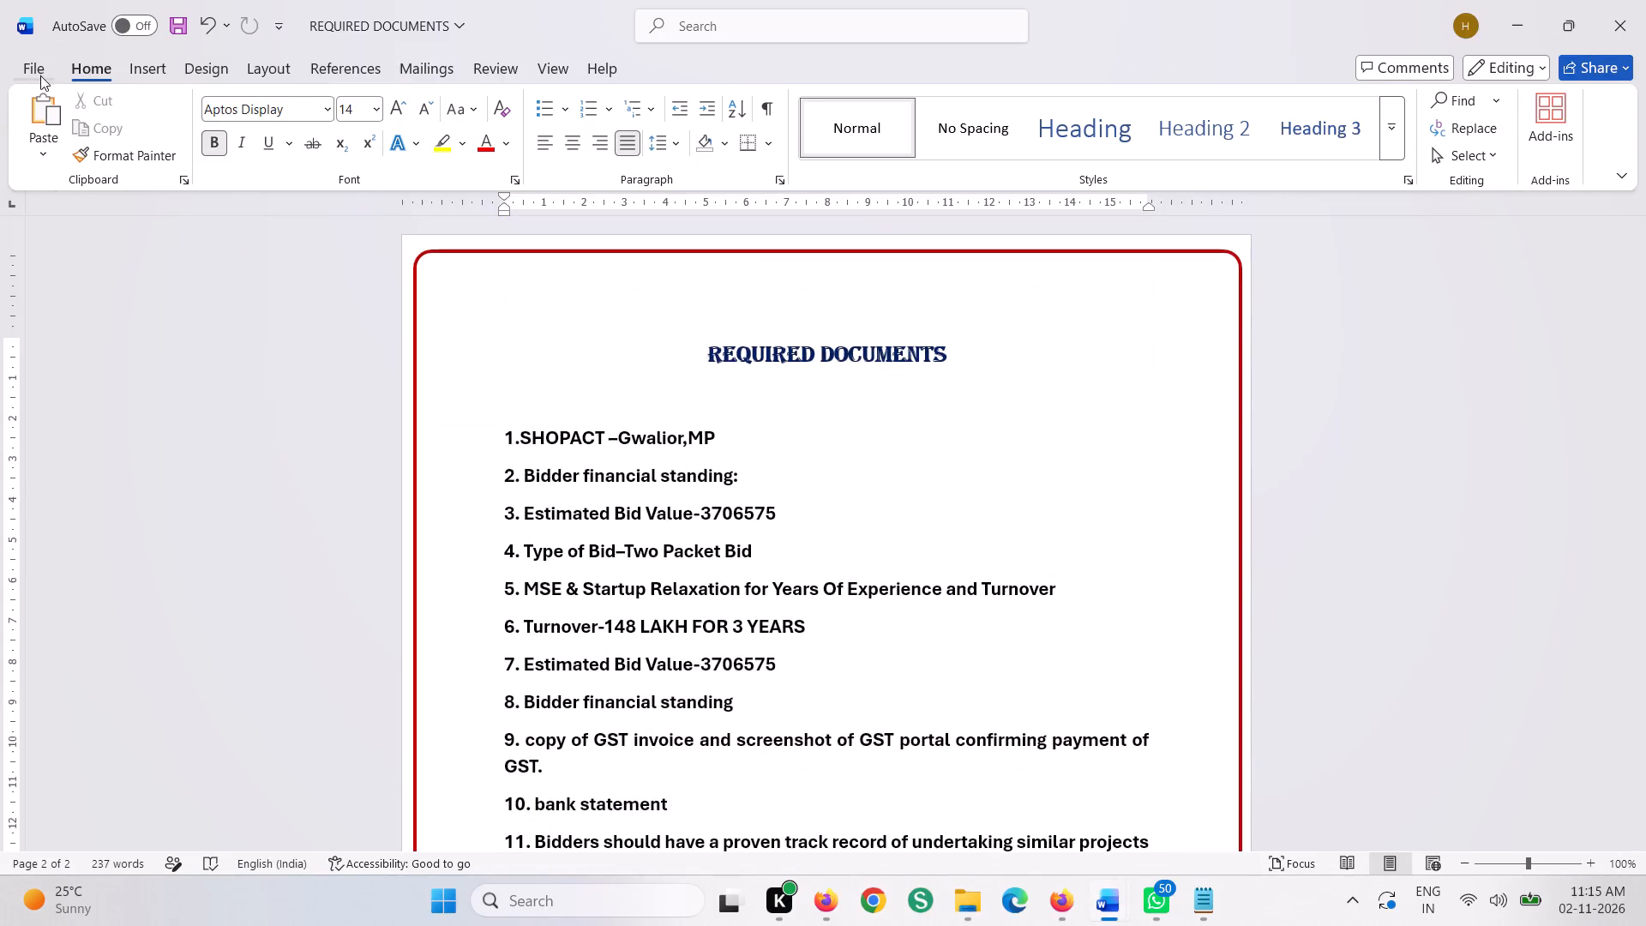
pyautogui.click(40, 75)
pyautogui.click(74, 488)
pyautogui.click(594, 293)
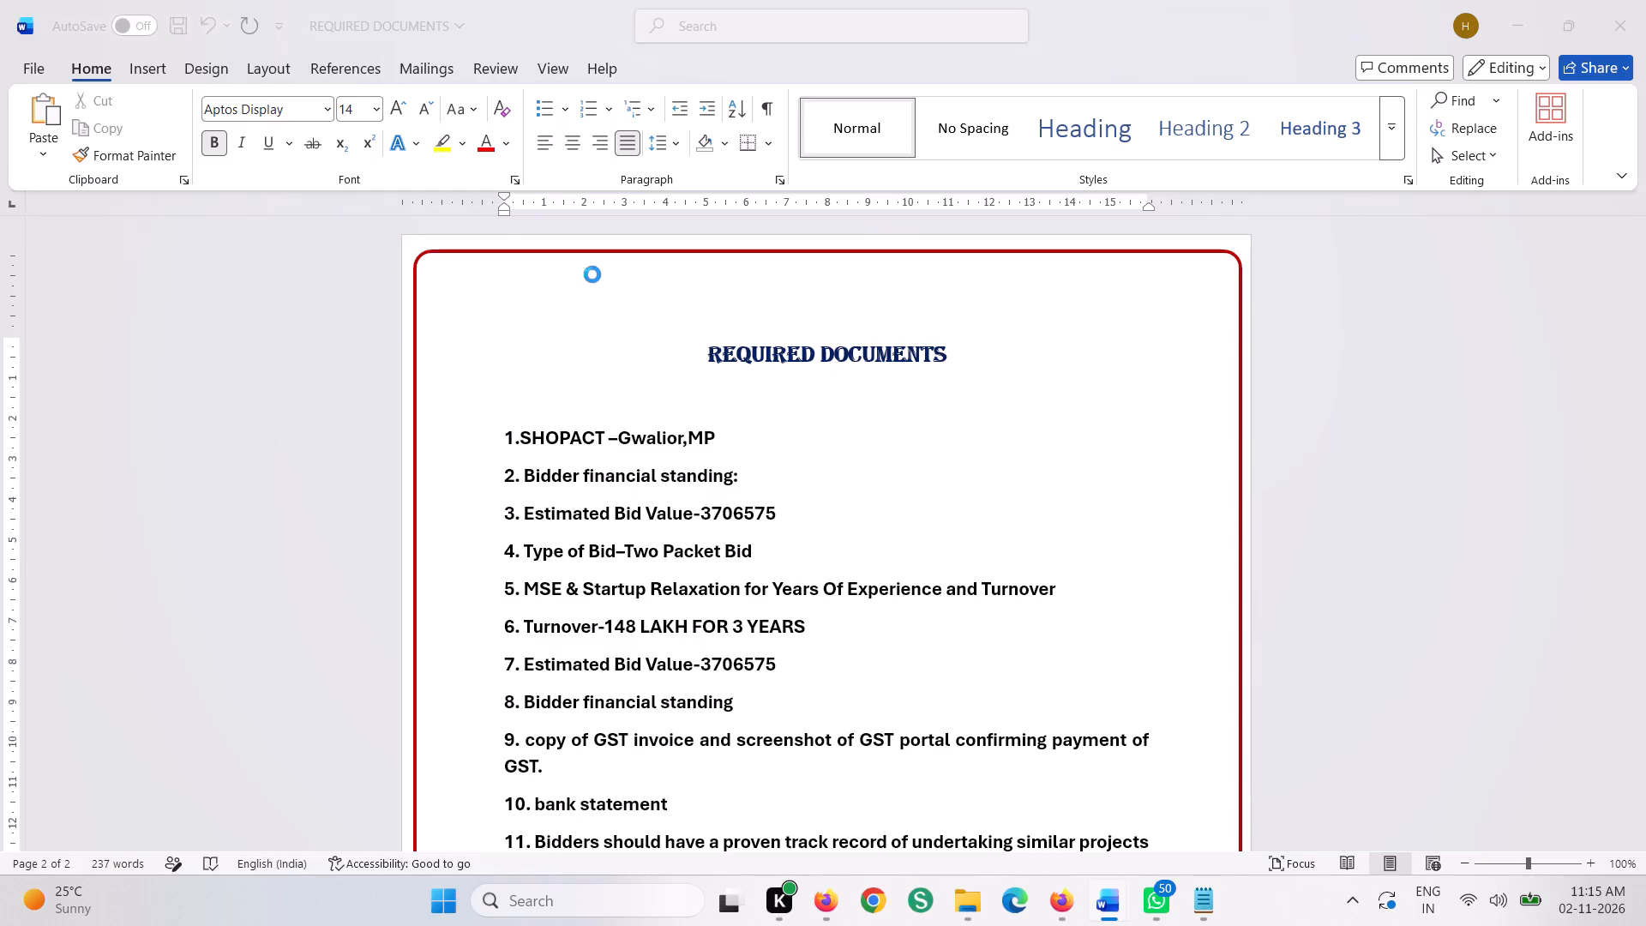
pyautogui.scroll(10, 129, 252)
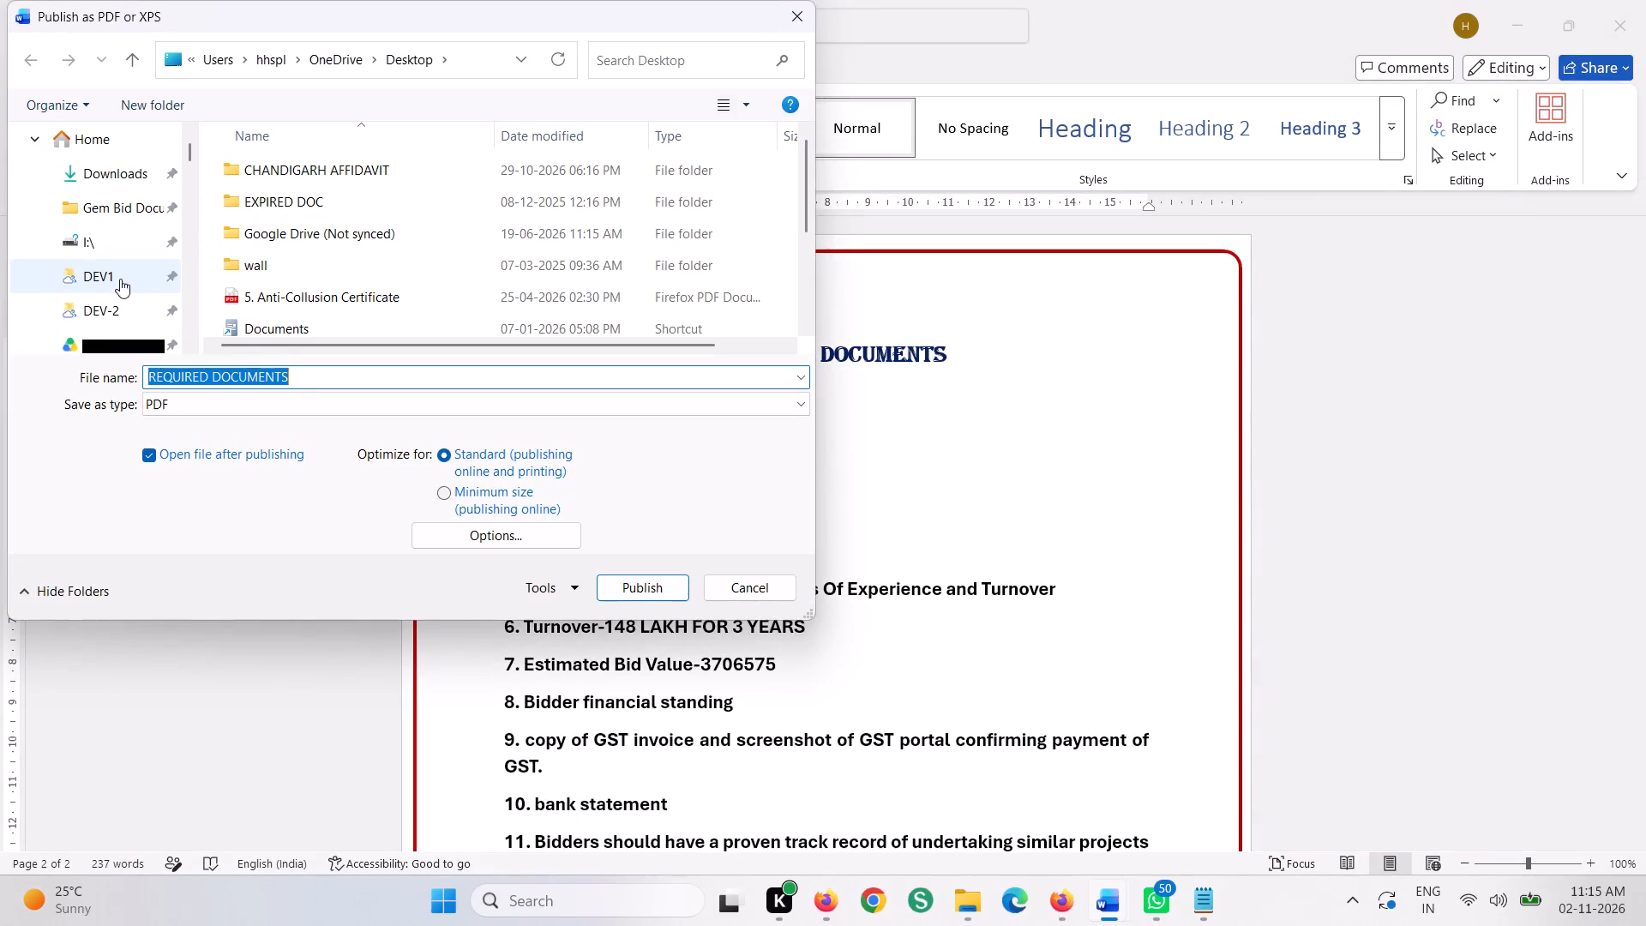
pyautogui.click(120, 274)
pyautogui.scroll(14, 331, 240)
pyautogui.doubleClick(342, 176)
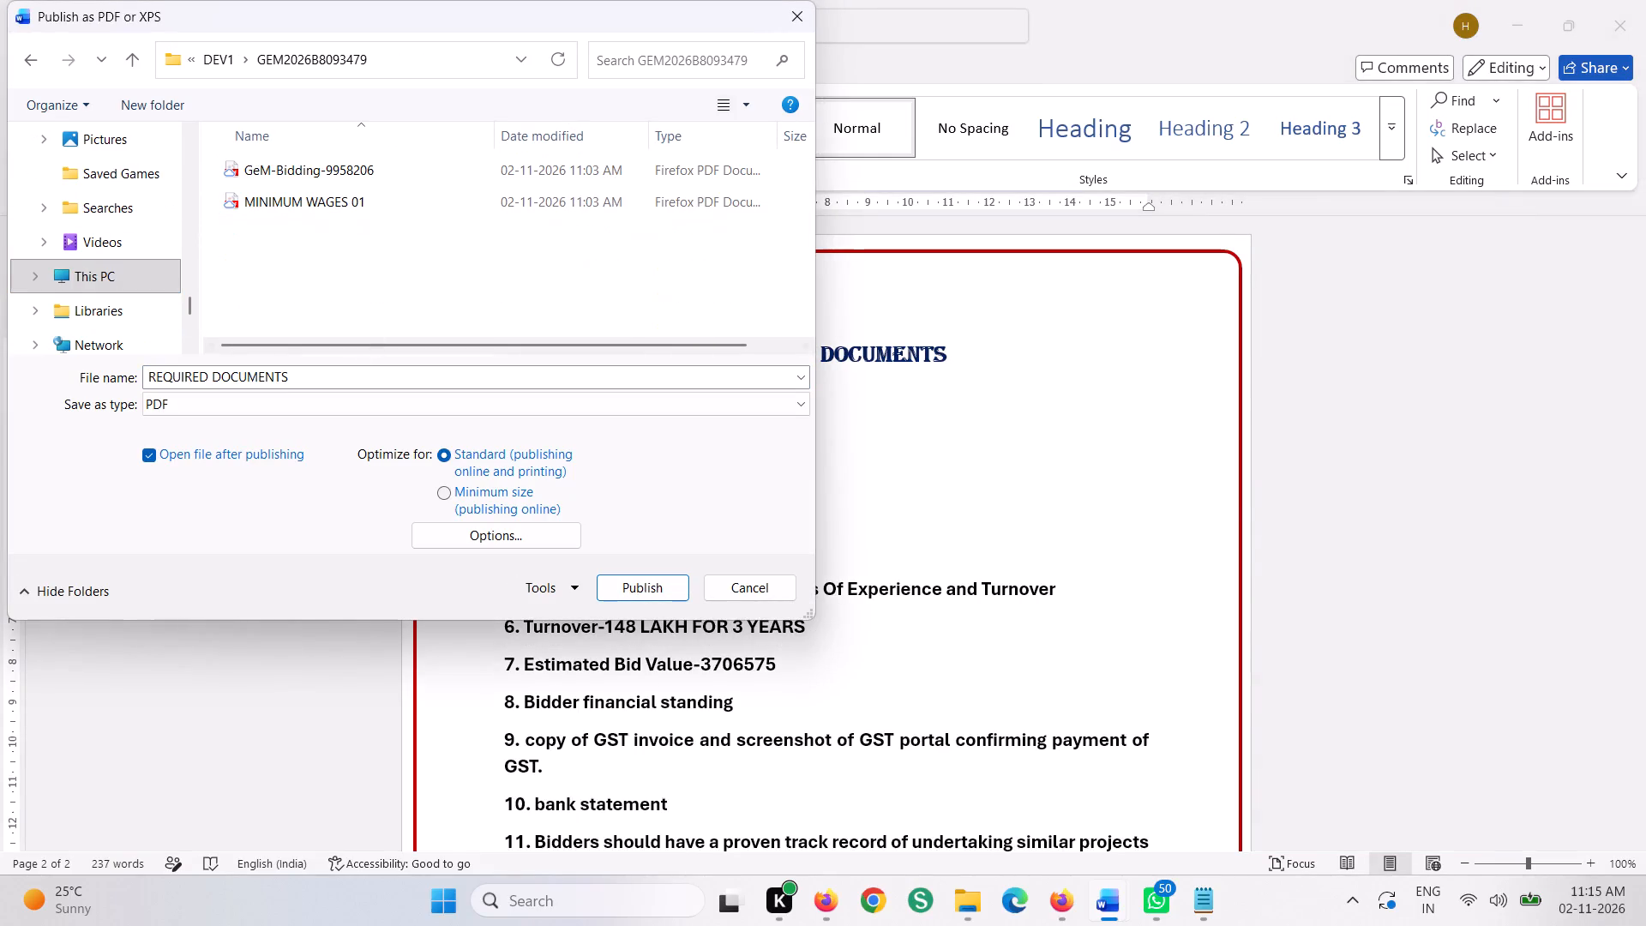
pyautogui.click(349, 375)
pyautogui.click(662, 592)
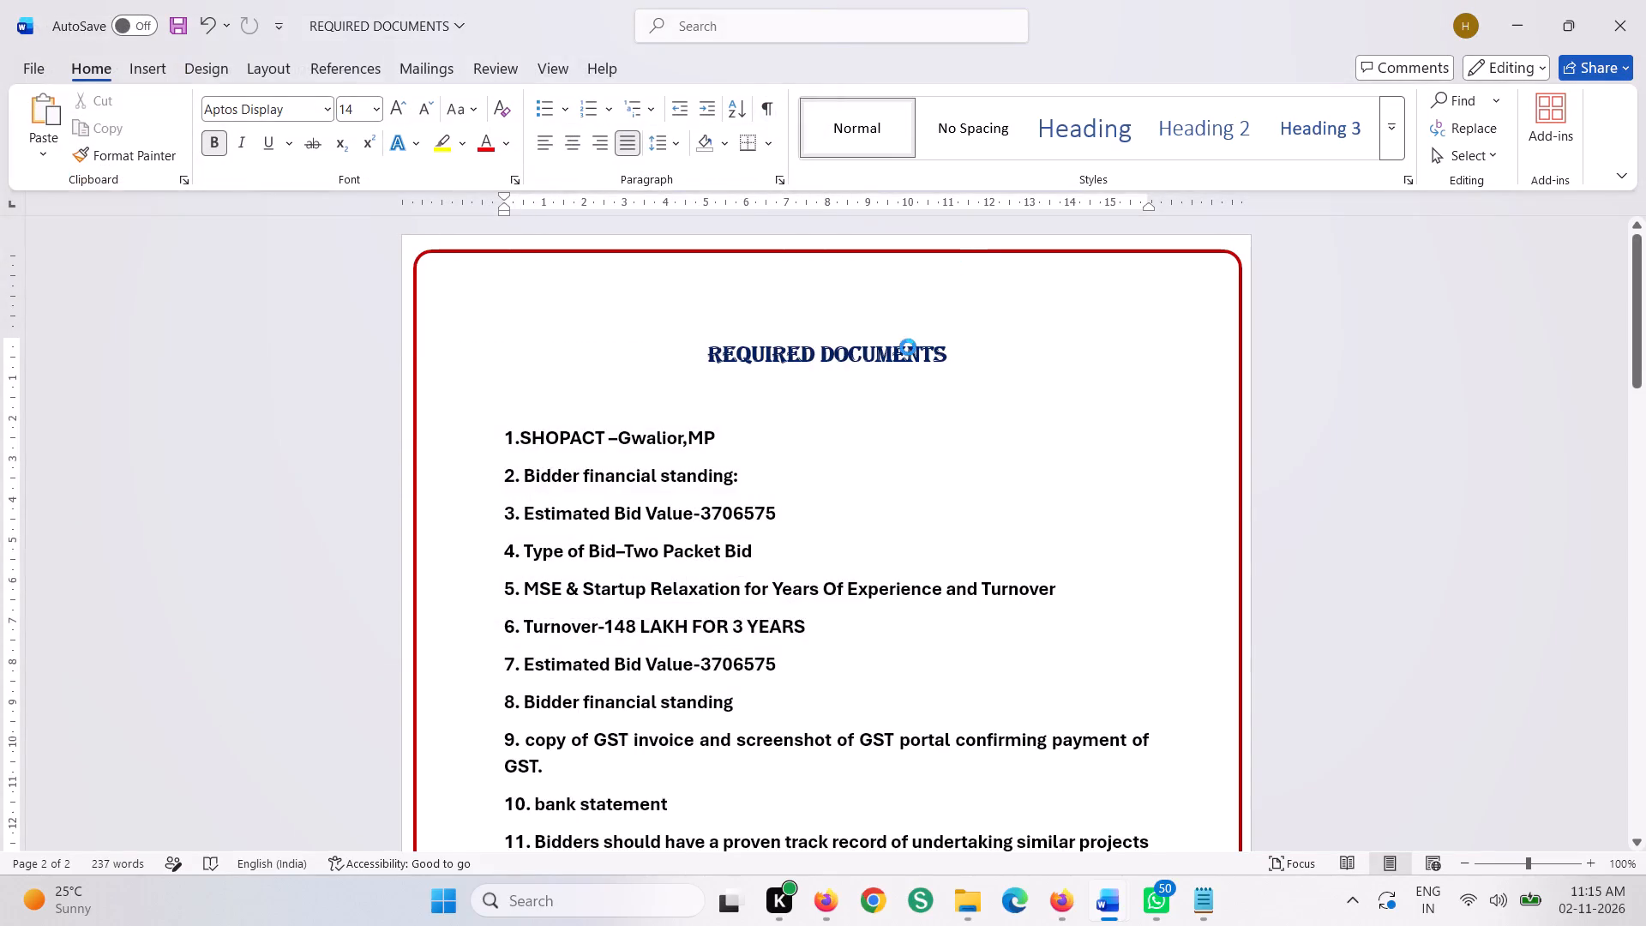
pyautogui.click(814, 337)
pyautogui.scroll(-11, 1044, 415)
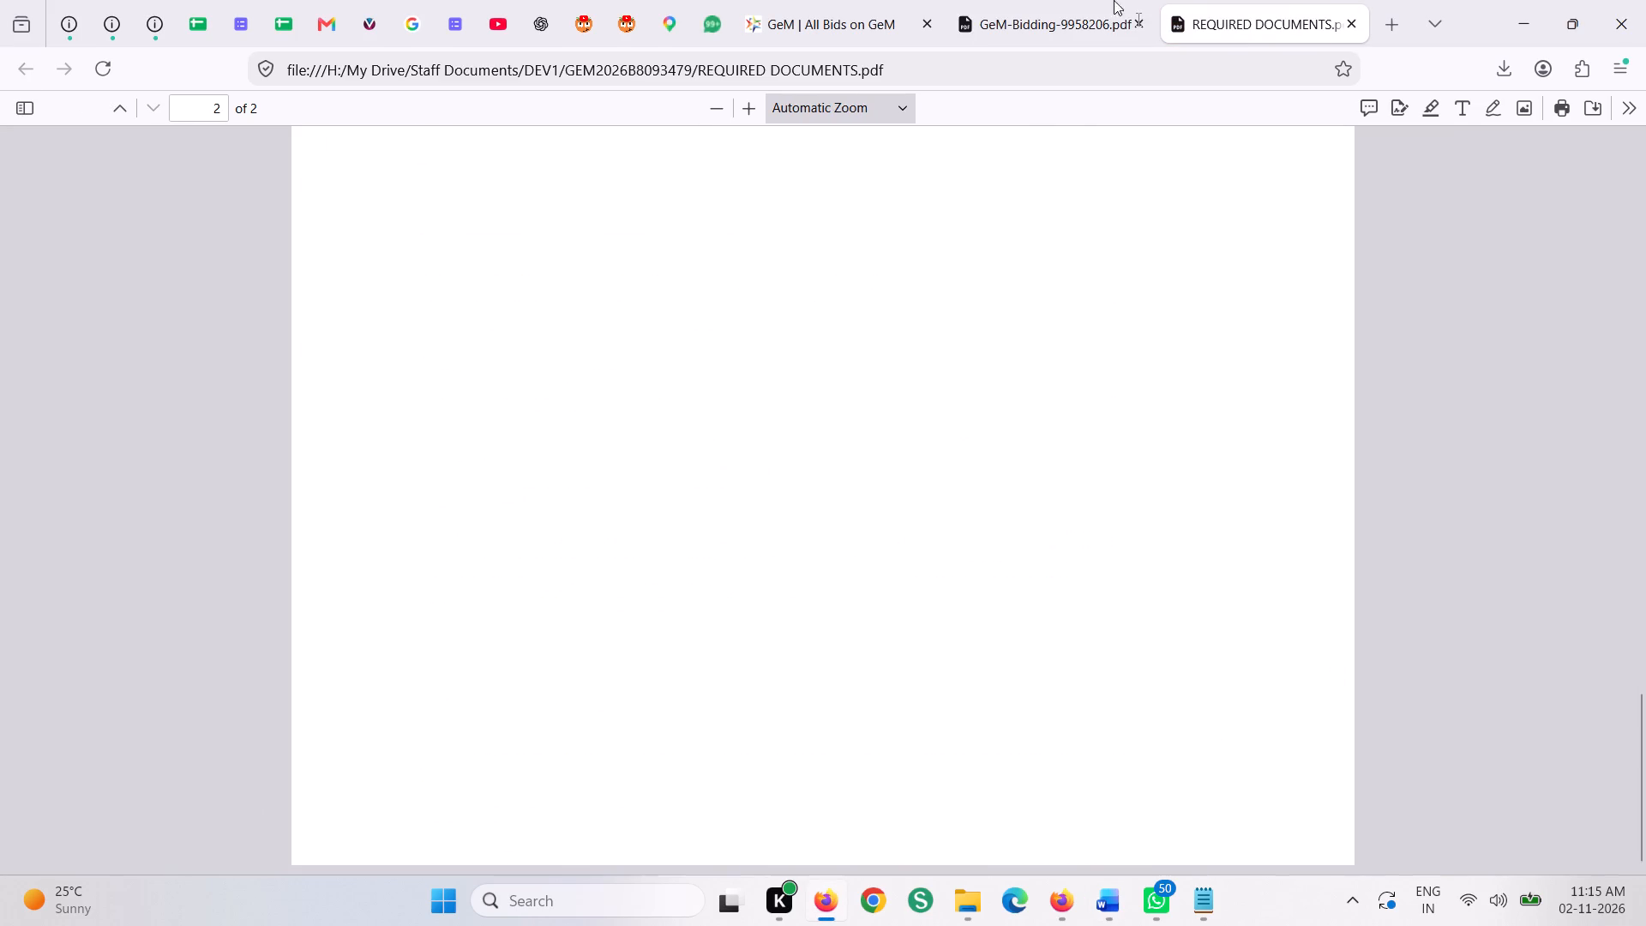
# Review GeM-Bidding-9958206.pdf again, covering the service provider obligations, performance security and experience clauses, EMD and PBG forms, and closing disclaimer.
pyautogui.click(1014, 0)
pyautogui.scroll(-20, 989, 411)
pyautogui.scroll(-13, 989, 411)
pyautogui.scroll(5, 969, 457)
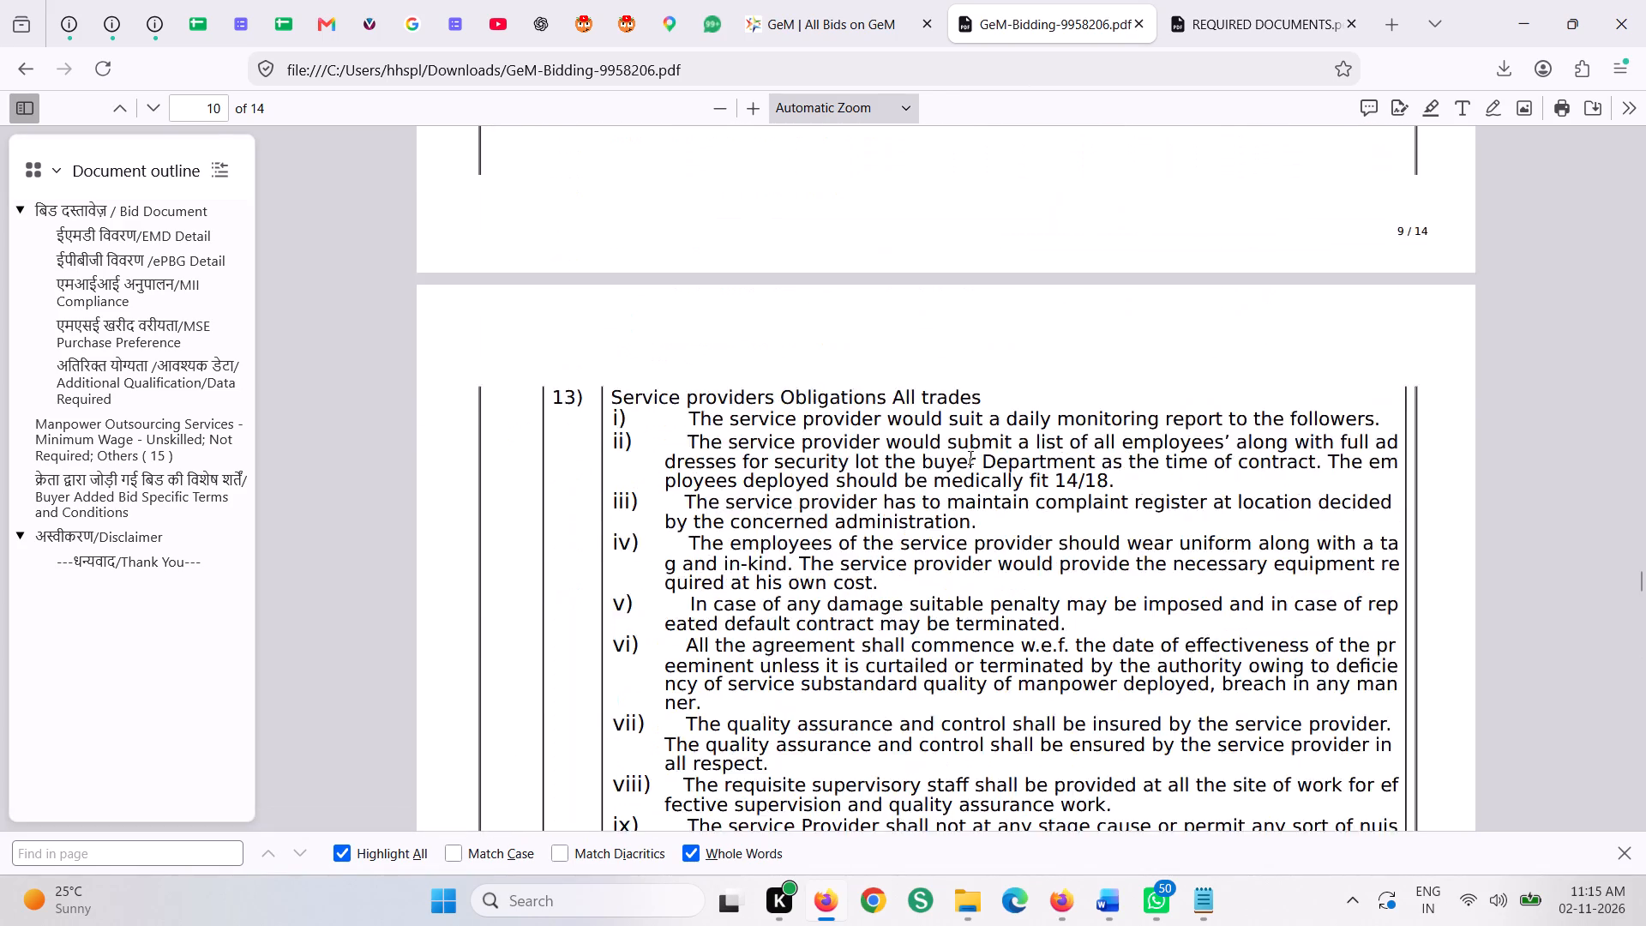
pyautogui.scroll(4, 969, 457)
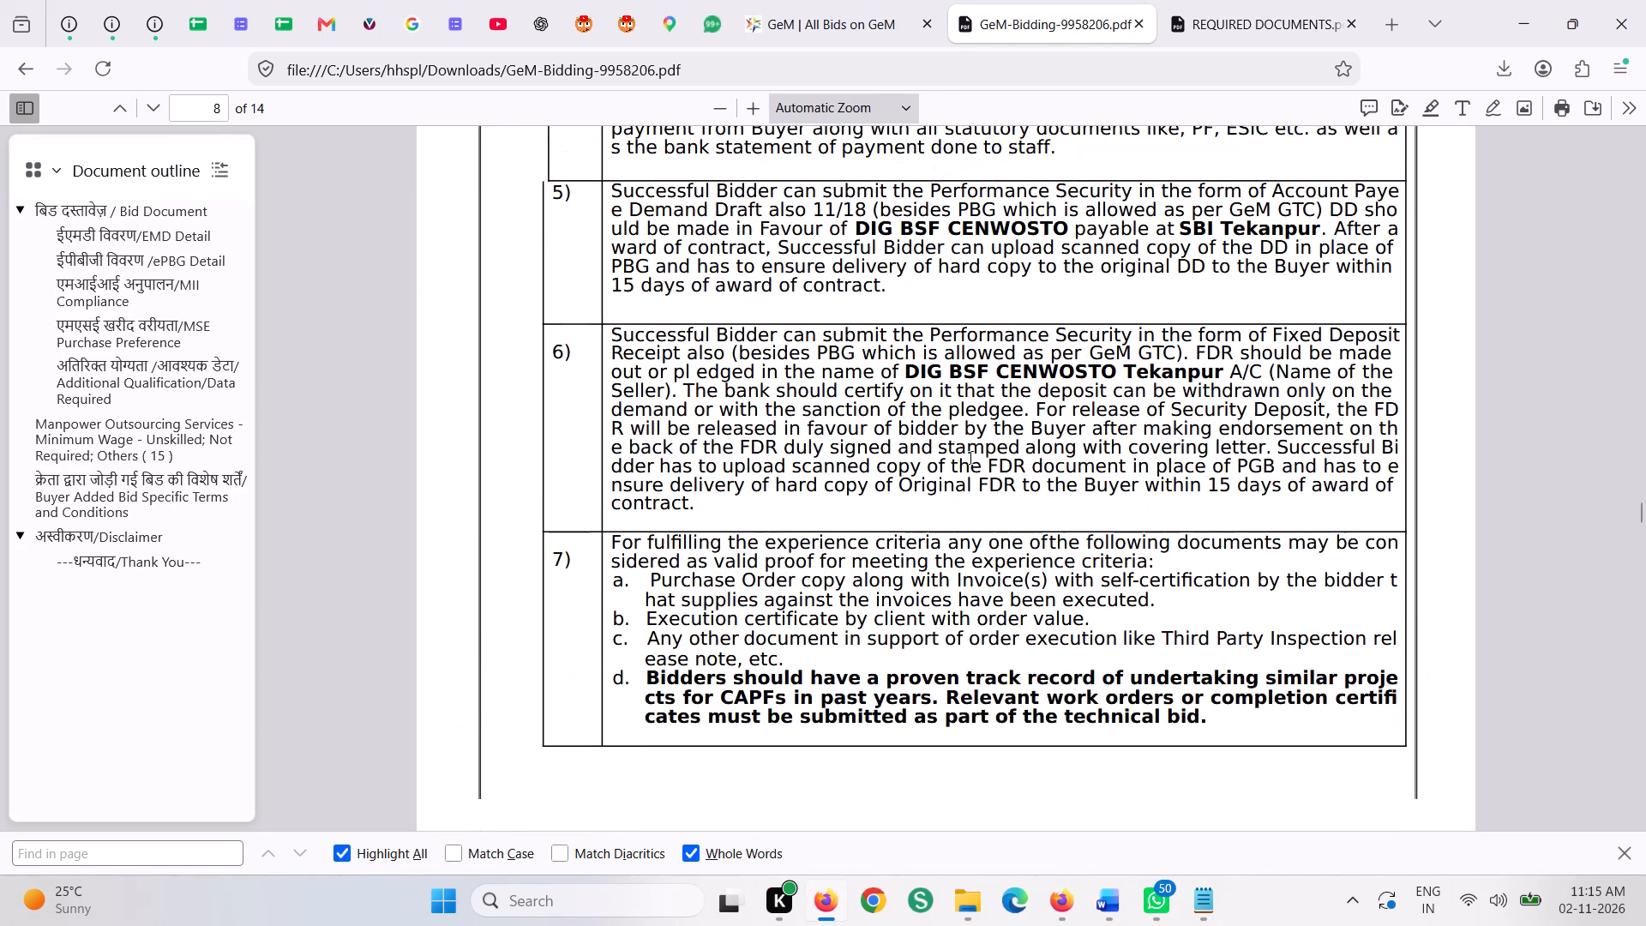
pyautogui.scroll(6, 969, 457)
pyautogui.scroll(-3, 969, 457)
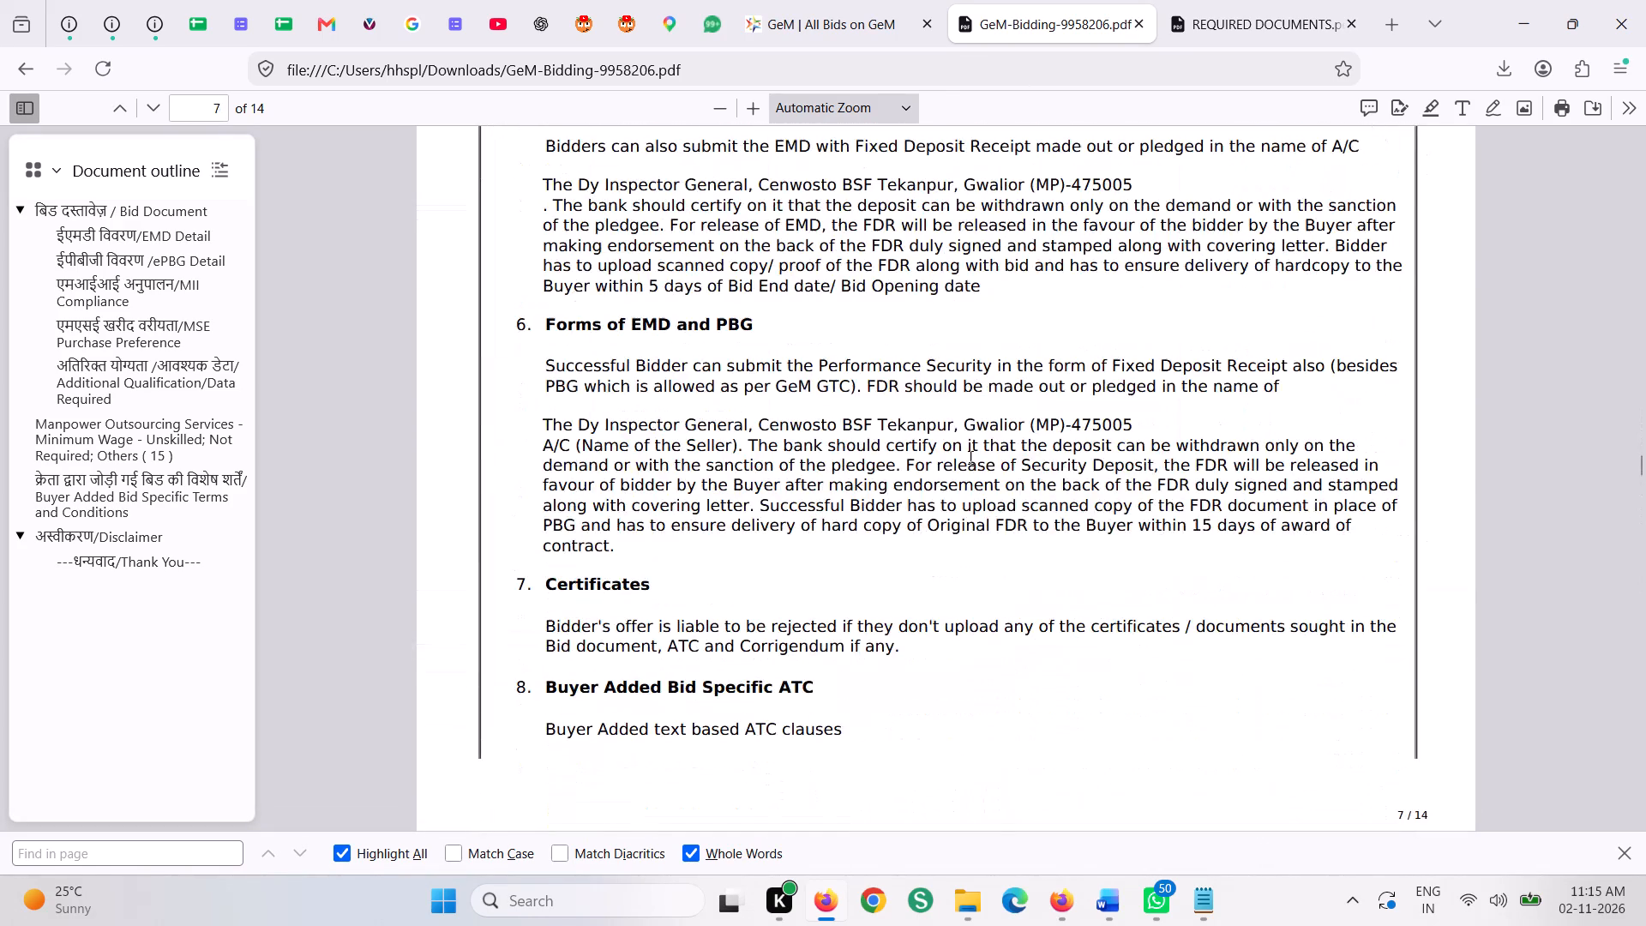
pyautogui.scroll(-1, 969, 457)
pyautogui.scroll(-20, 969, 457)
pyautogui.scroll(-7, 969, 457)
pyautogui.scroll(4, 969, 460)
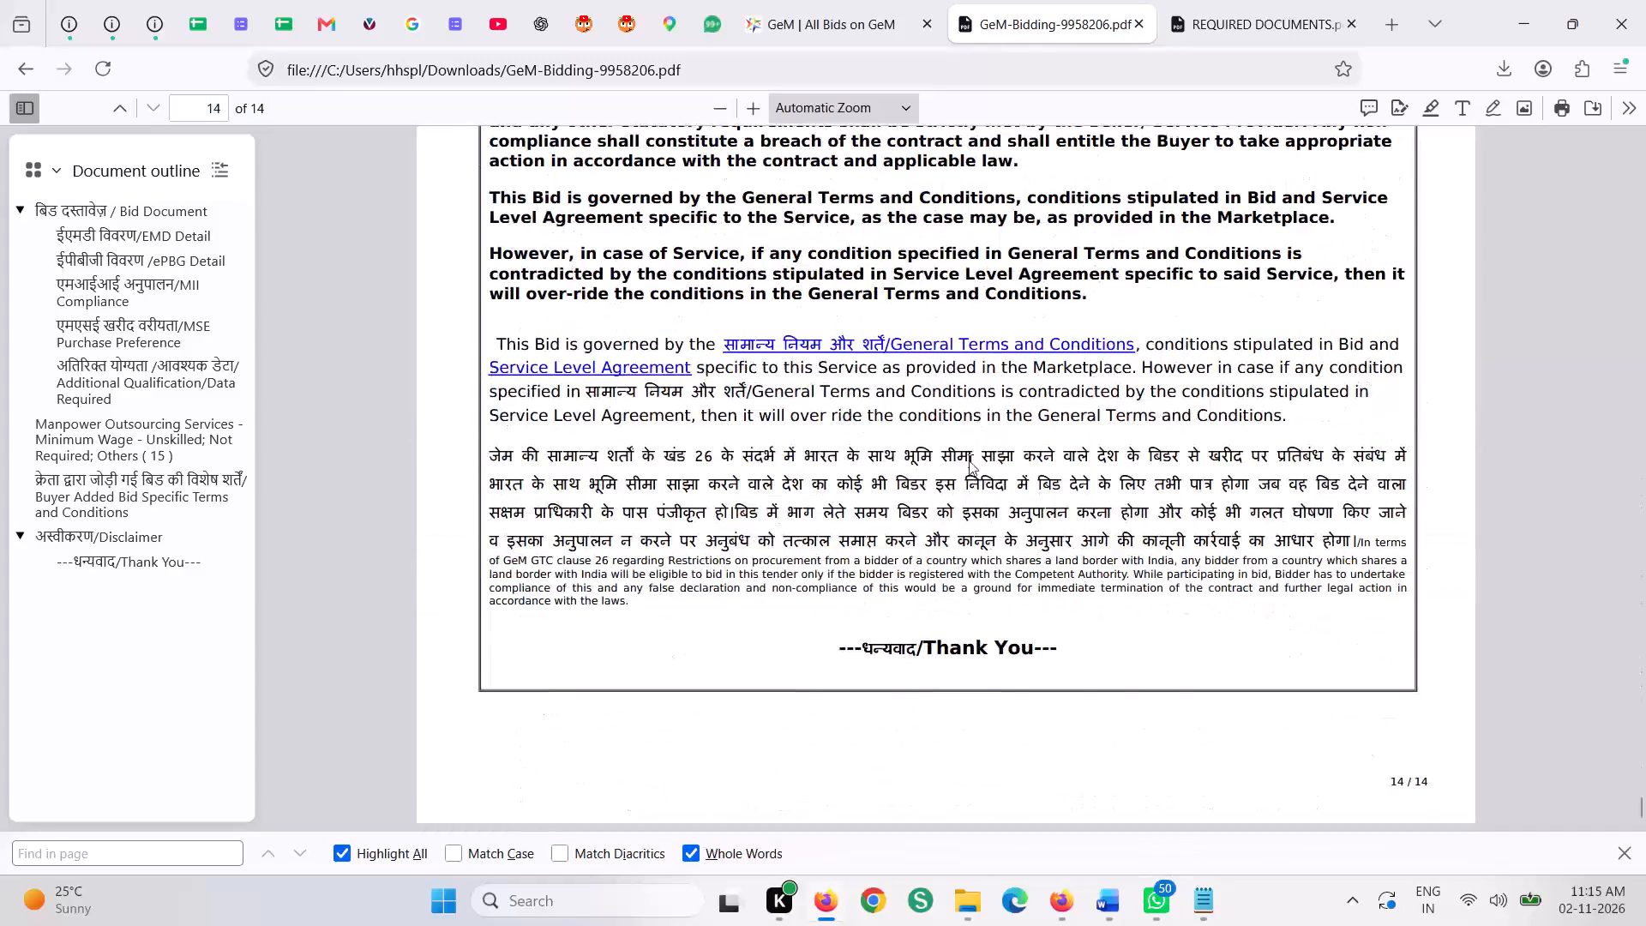
pyautogui.scroll(1, 969, 460)
# Check the files saved in the GEM2026B8093479 folder on Drive and go up to the DEV1 folder.
pyautogui.click(955, 903)
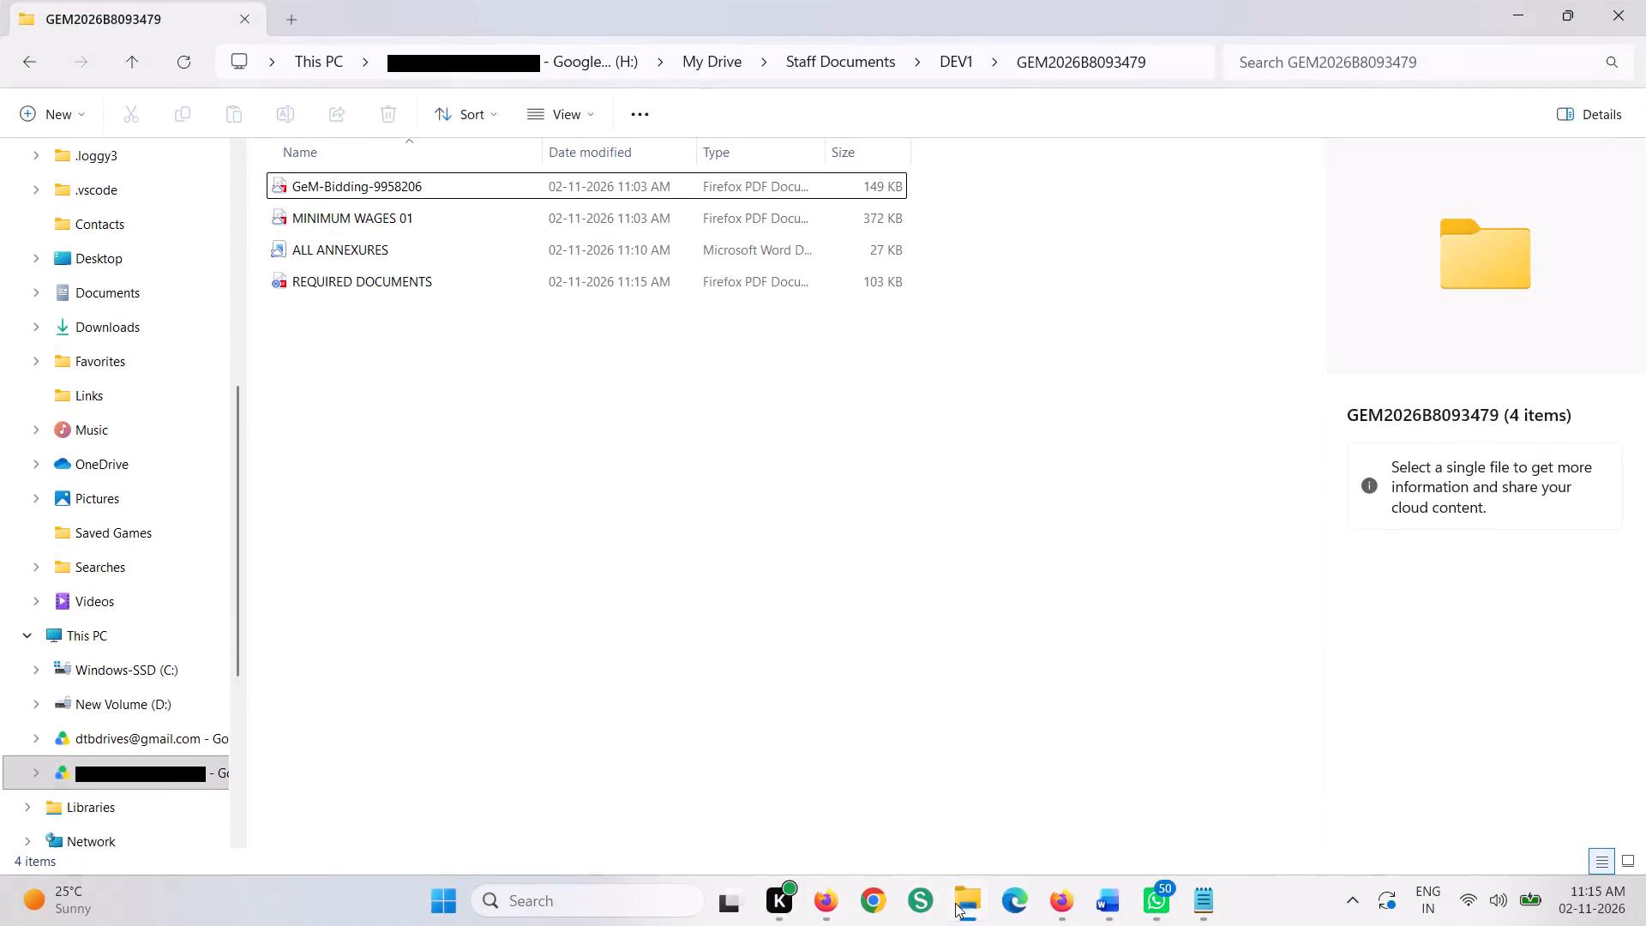
pyautogui.click(443, 373)
pyautogui.click(129, 67)
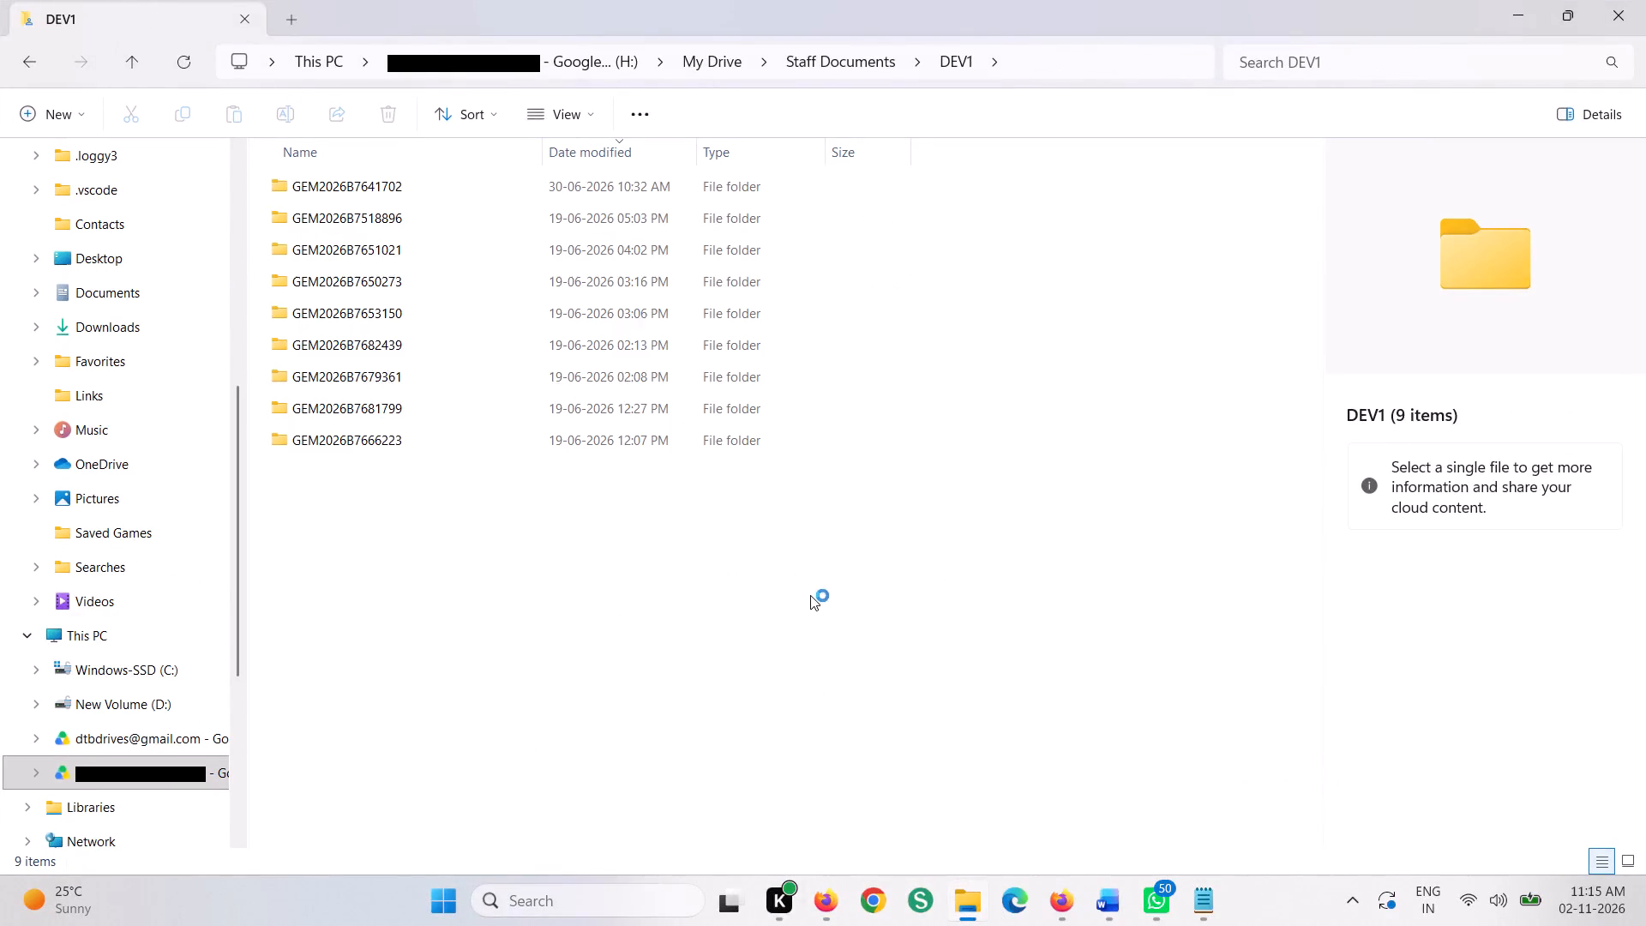
# Close the published REQUIRED DOCUMENTS PDF in Firefox.
pyautogui.click(827, 904)
pyautogui.scroll(4, 1110, 421)
pyautogui.click(1289, 0)
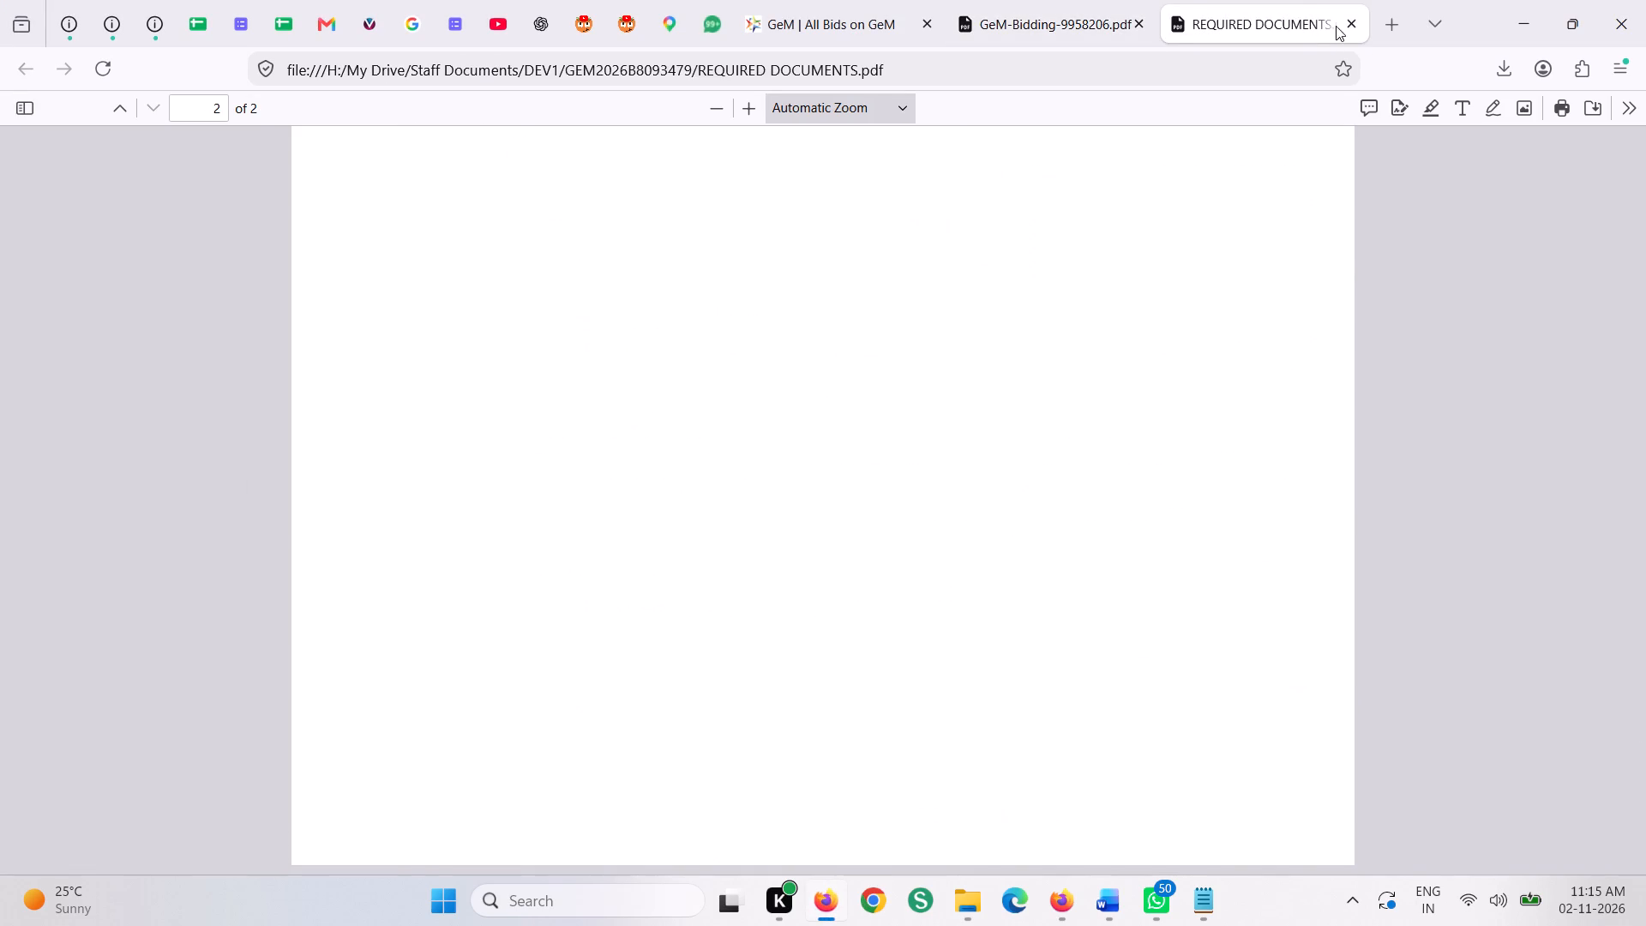
pyautogui.click(1347, 23)
# In Daily Tender Sheet 2026, copy the GeM ID GEM/2026/B/8222545 from the Mumbai bid in row 799.
pyautogui.click(297, 27)
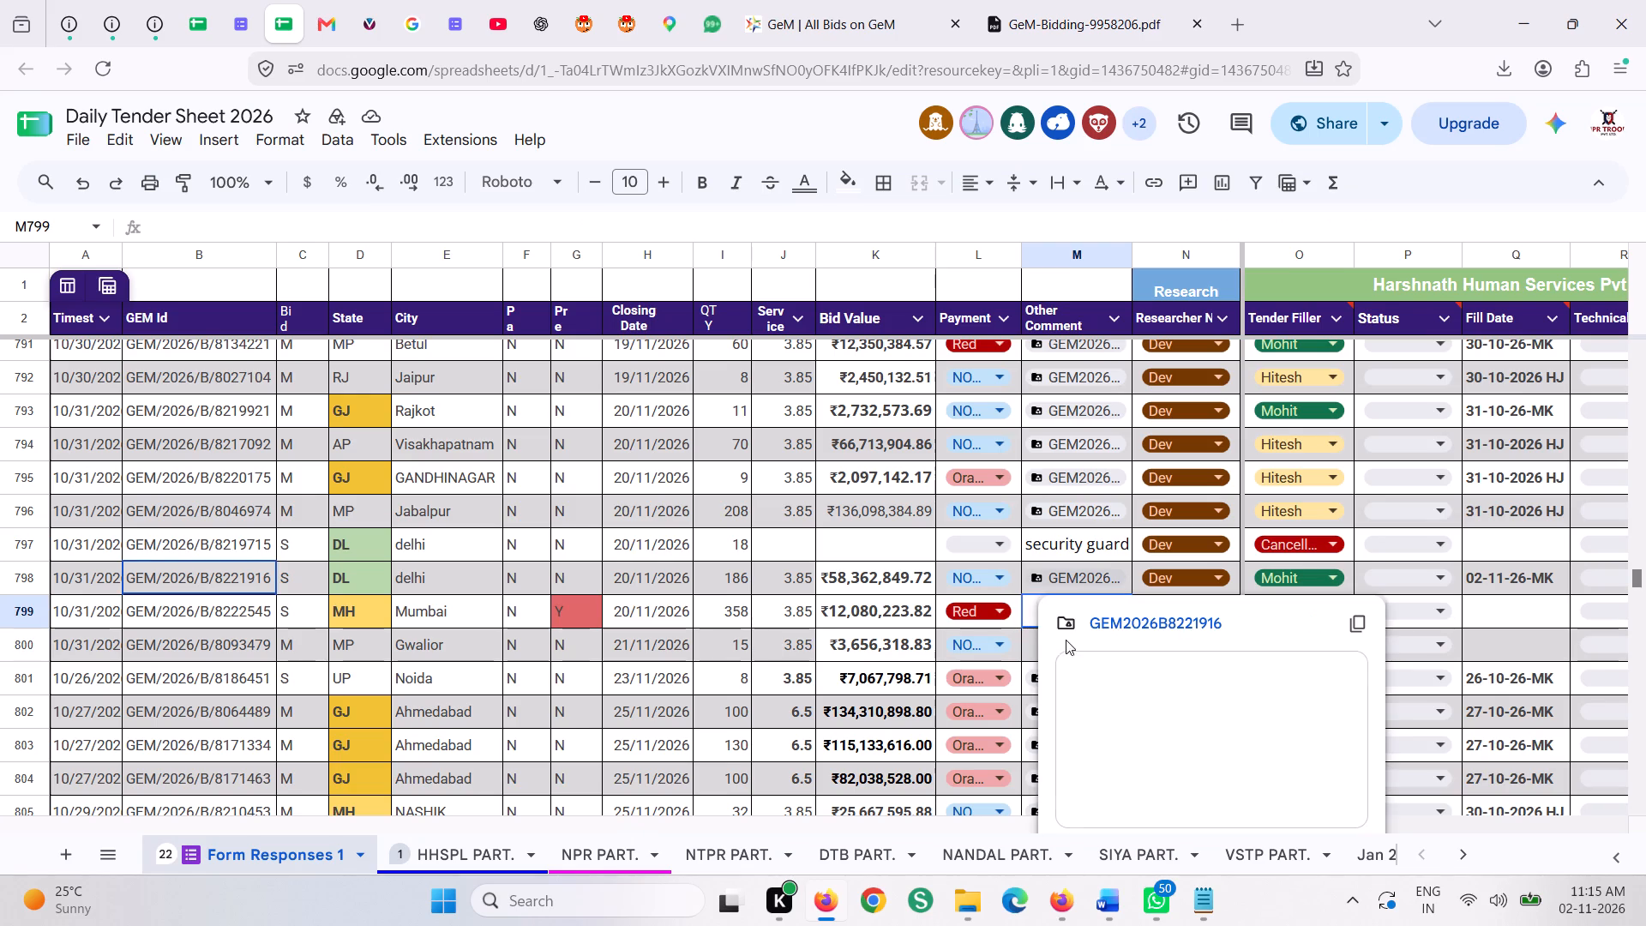
pyautogui.click(842, 610)
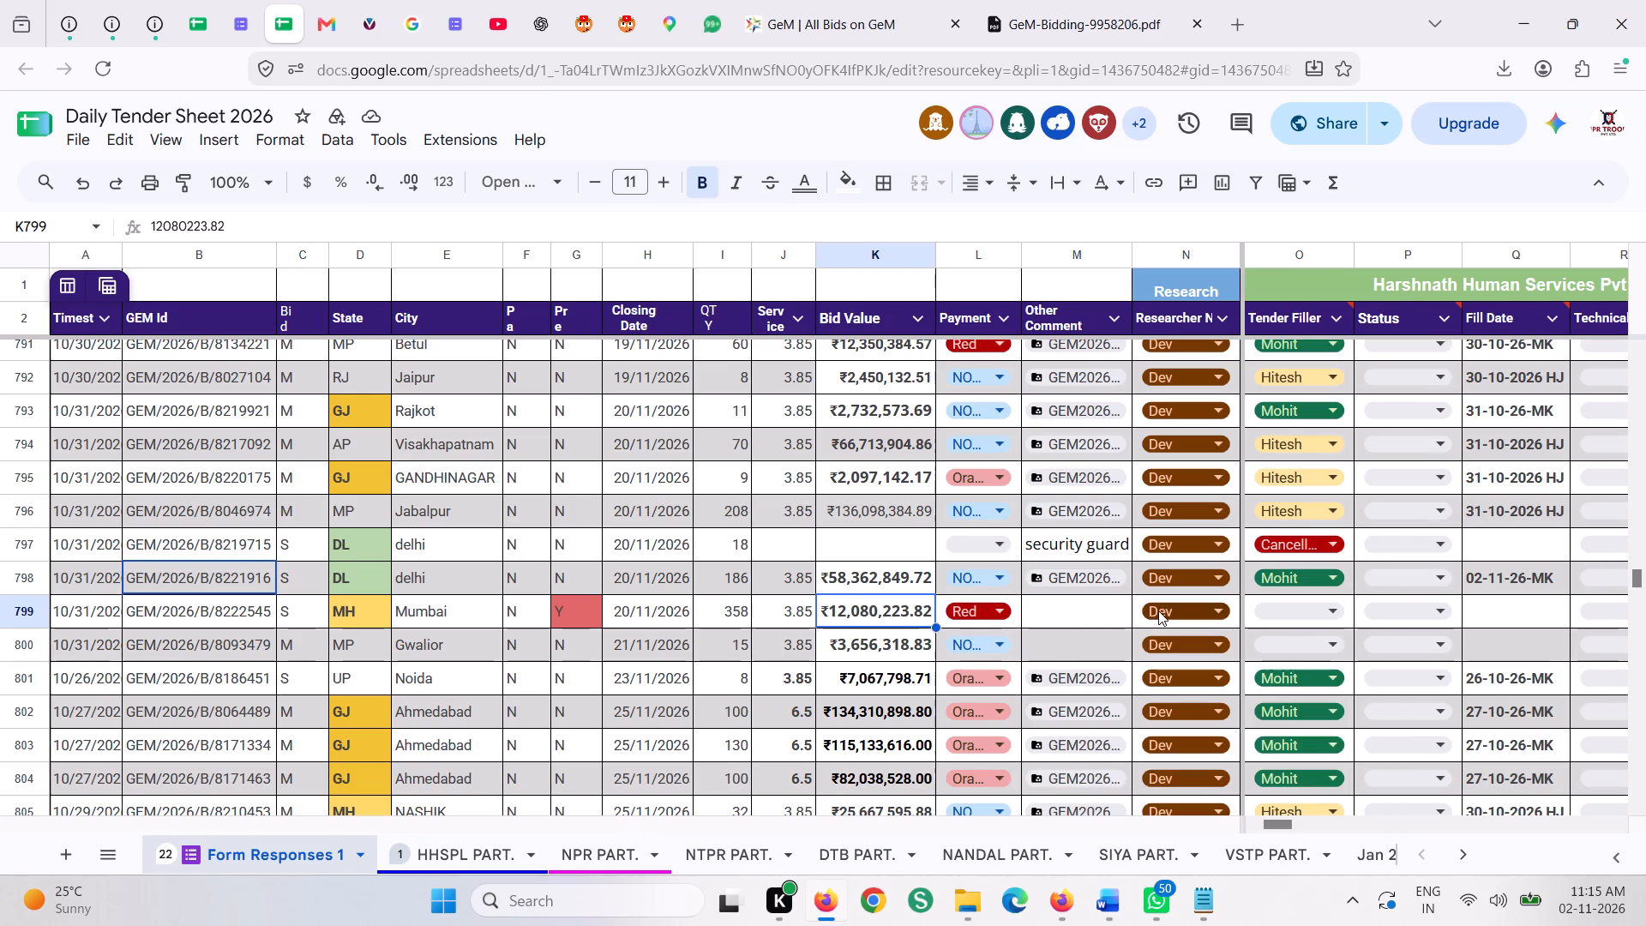
pyautogui.click(1059, 643)
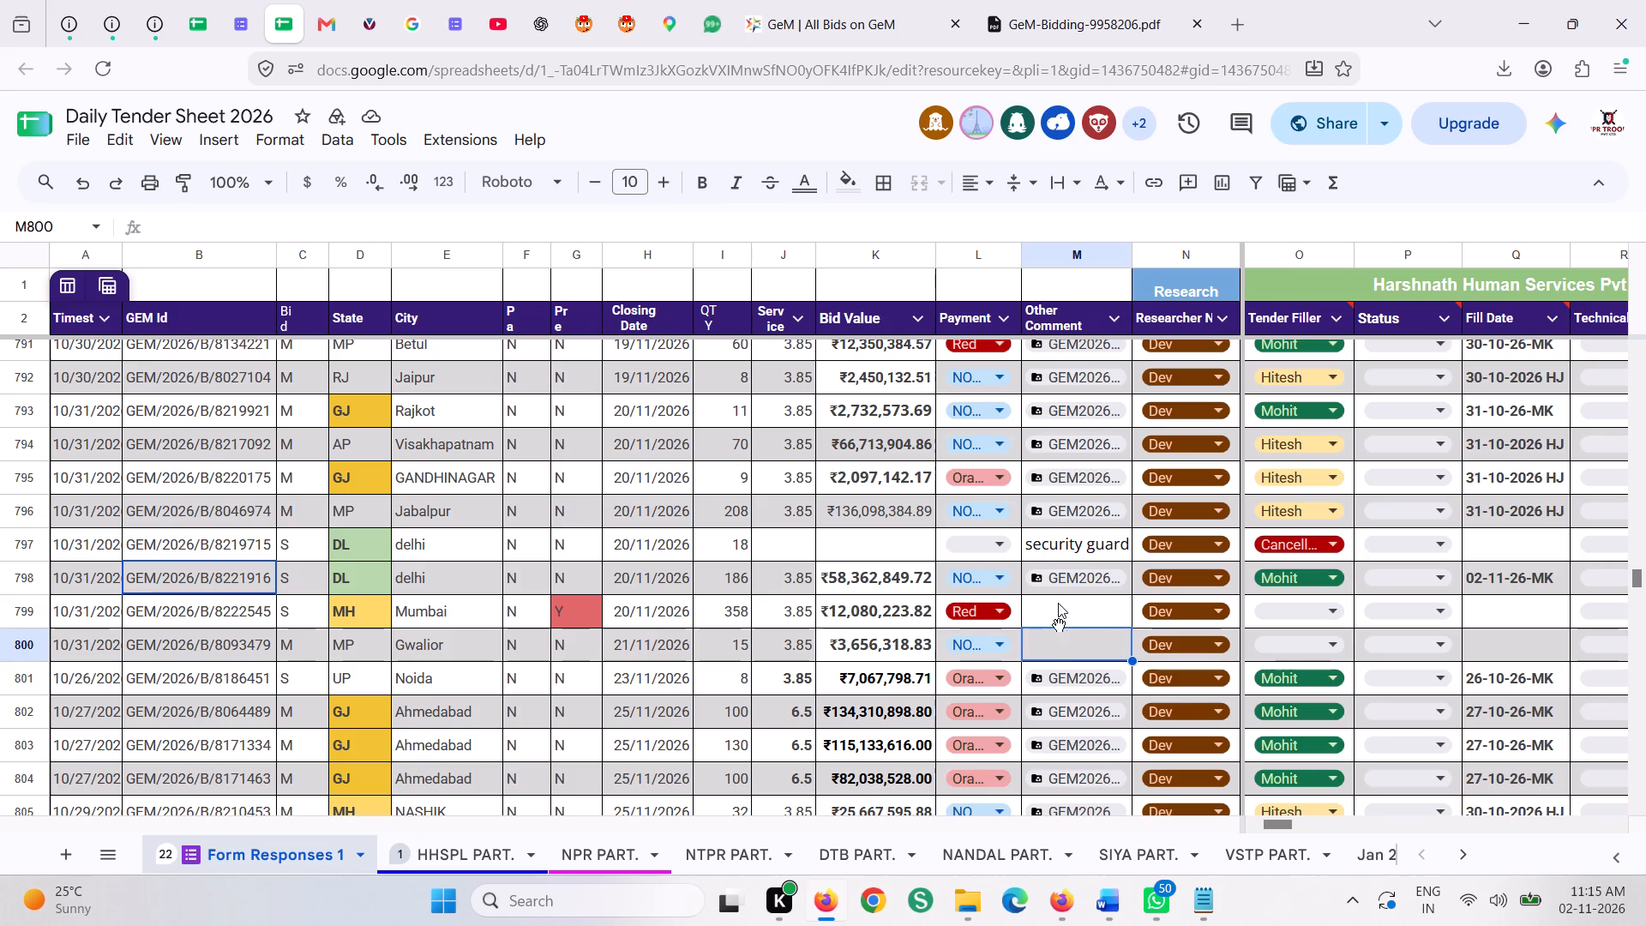
pyautogui.click(1058, 603)
pyautogui.click(223, 607)
pyautogui.hotkey('ctrl', 'c')
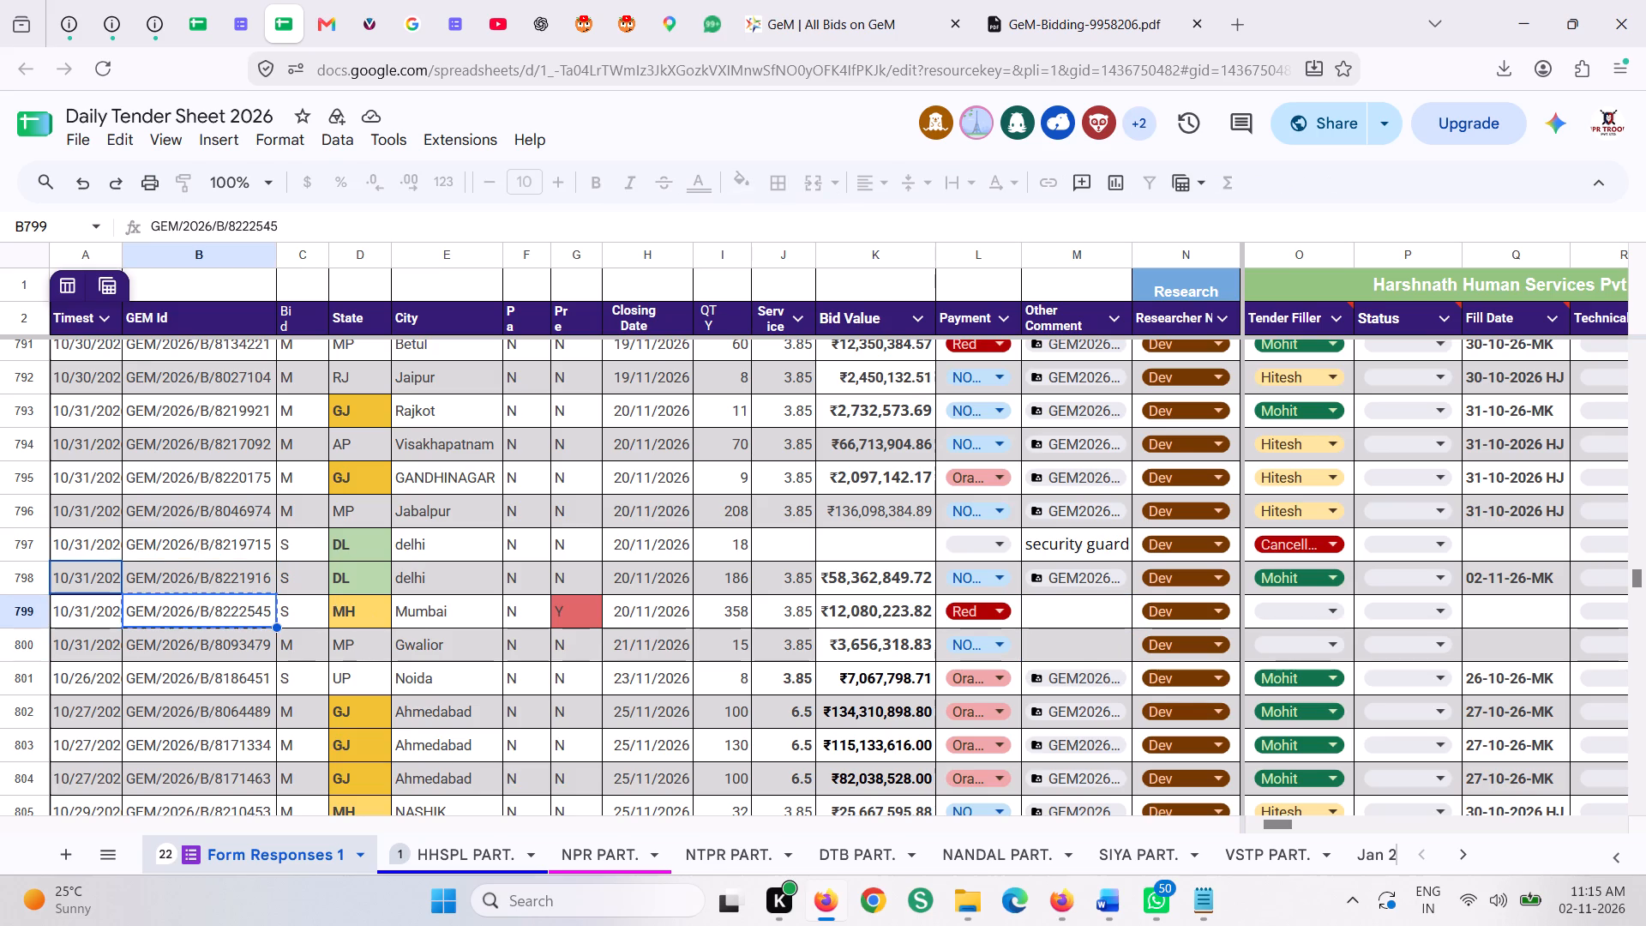
pyautogui.click(1095, 609)
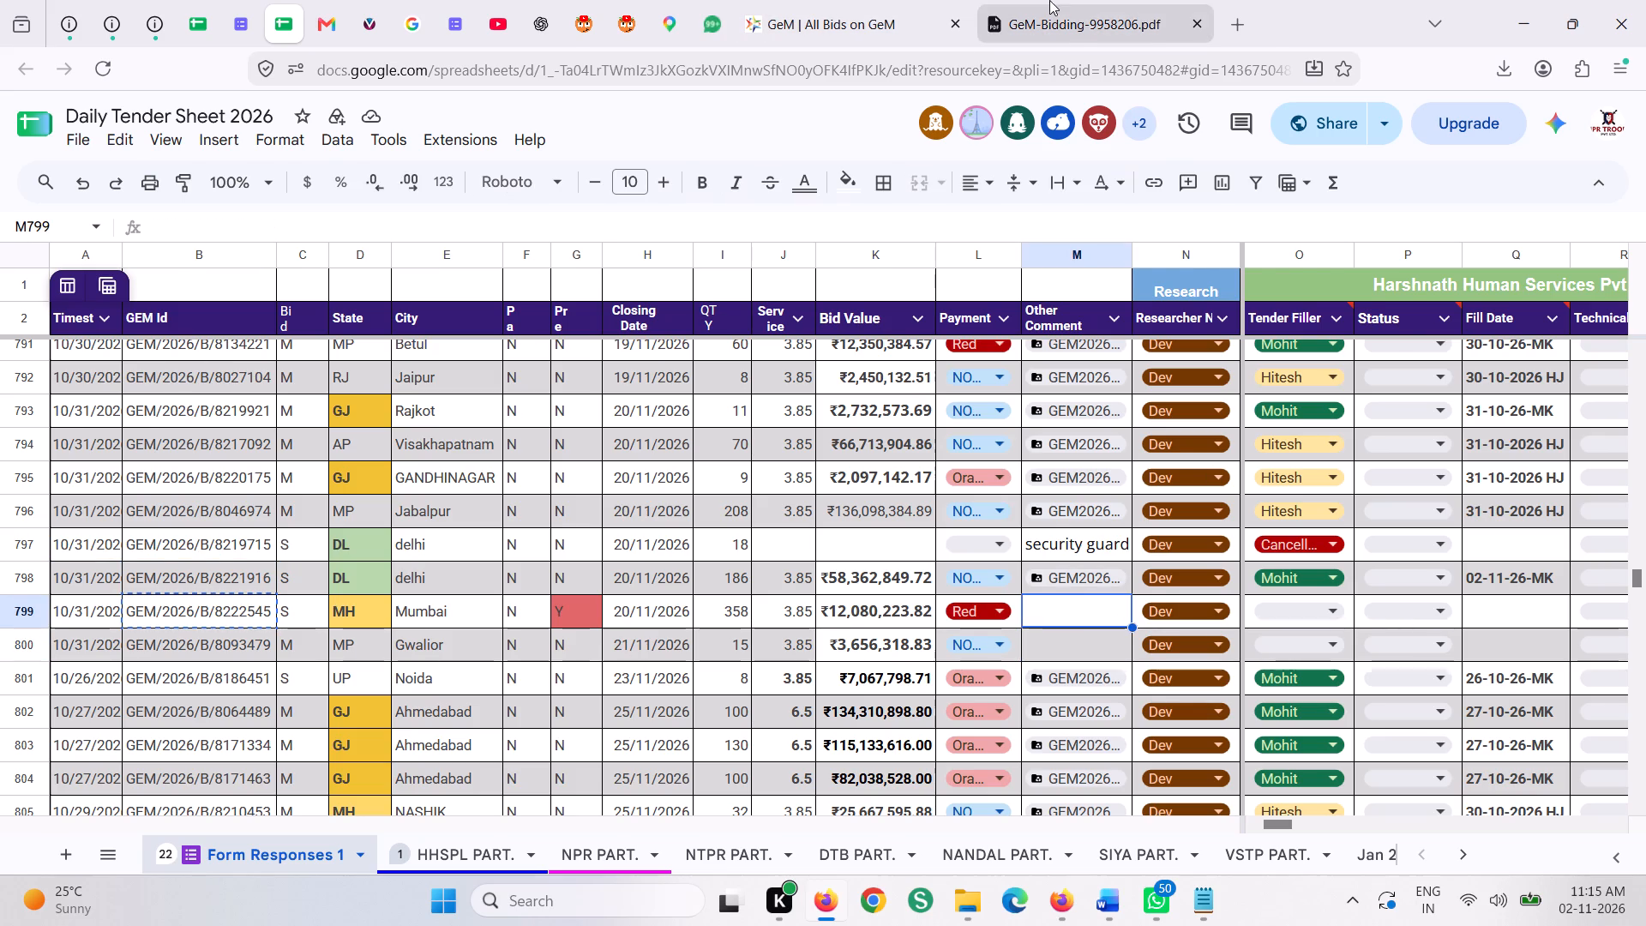
# Close the GeM-Bidding-9958206.pdf document, search the GeM bid listing for GEM/2026/B/8222545 and open its bid document.
pyautogui.click(1056, 0)
pyautogui.click(1196, 27)
pyautogui.moveTo(1298, 345); pyautogui.dragTo(847, 347)
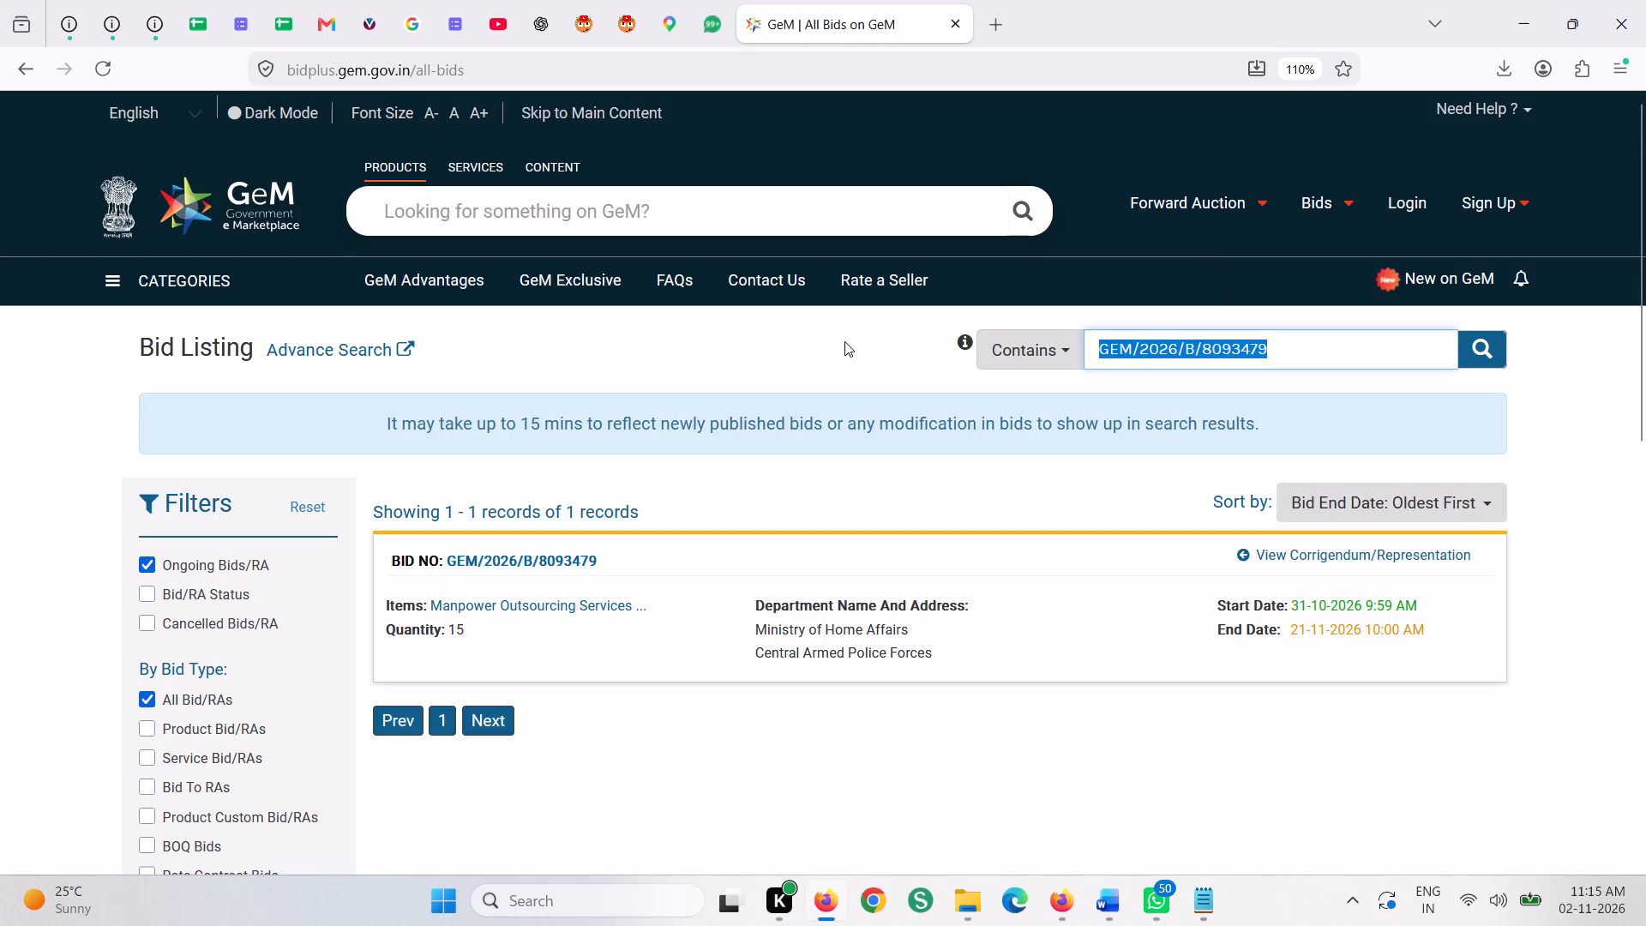
pyautogui.hotkey('ctrl', 'v')
pyautogui.press('Return')
pyautogui.click(535, 568)
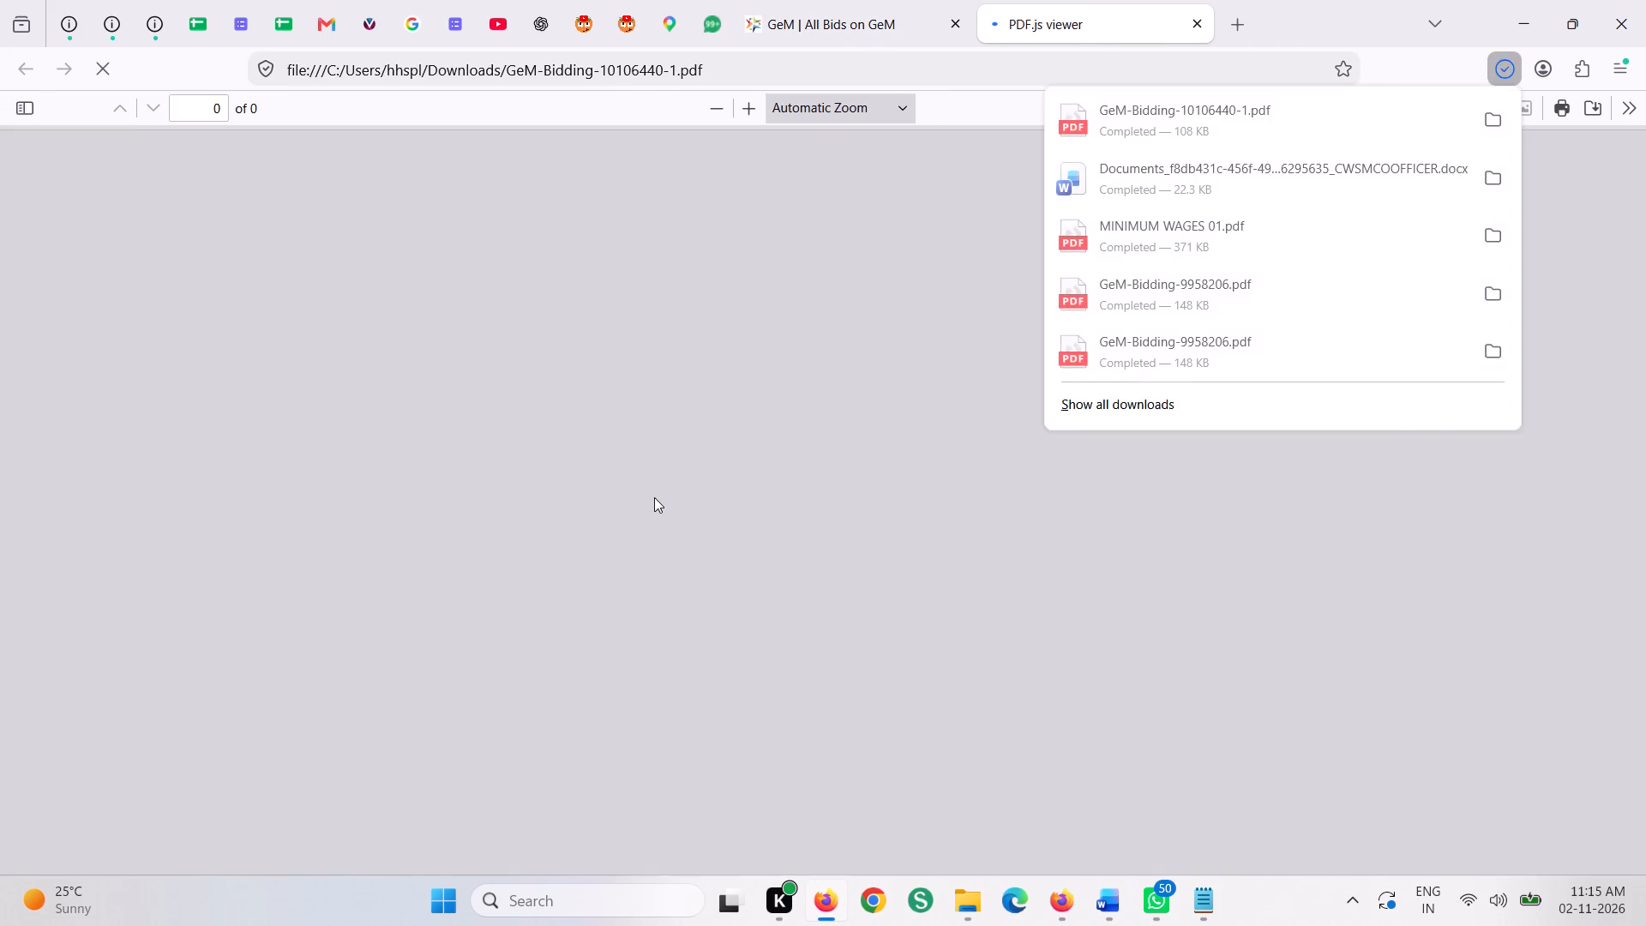
# Review the Bid Details table on the first page of GeM-Bidding-10106440-1.pdf and glance at the DEV1 folder.
pyautogui.click(572, 499)
pyautogui.scroll(-1, 934, 601)
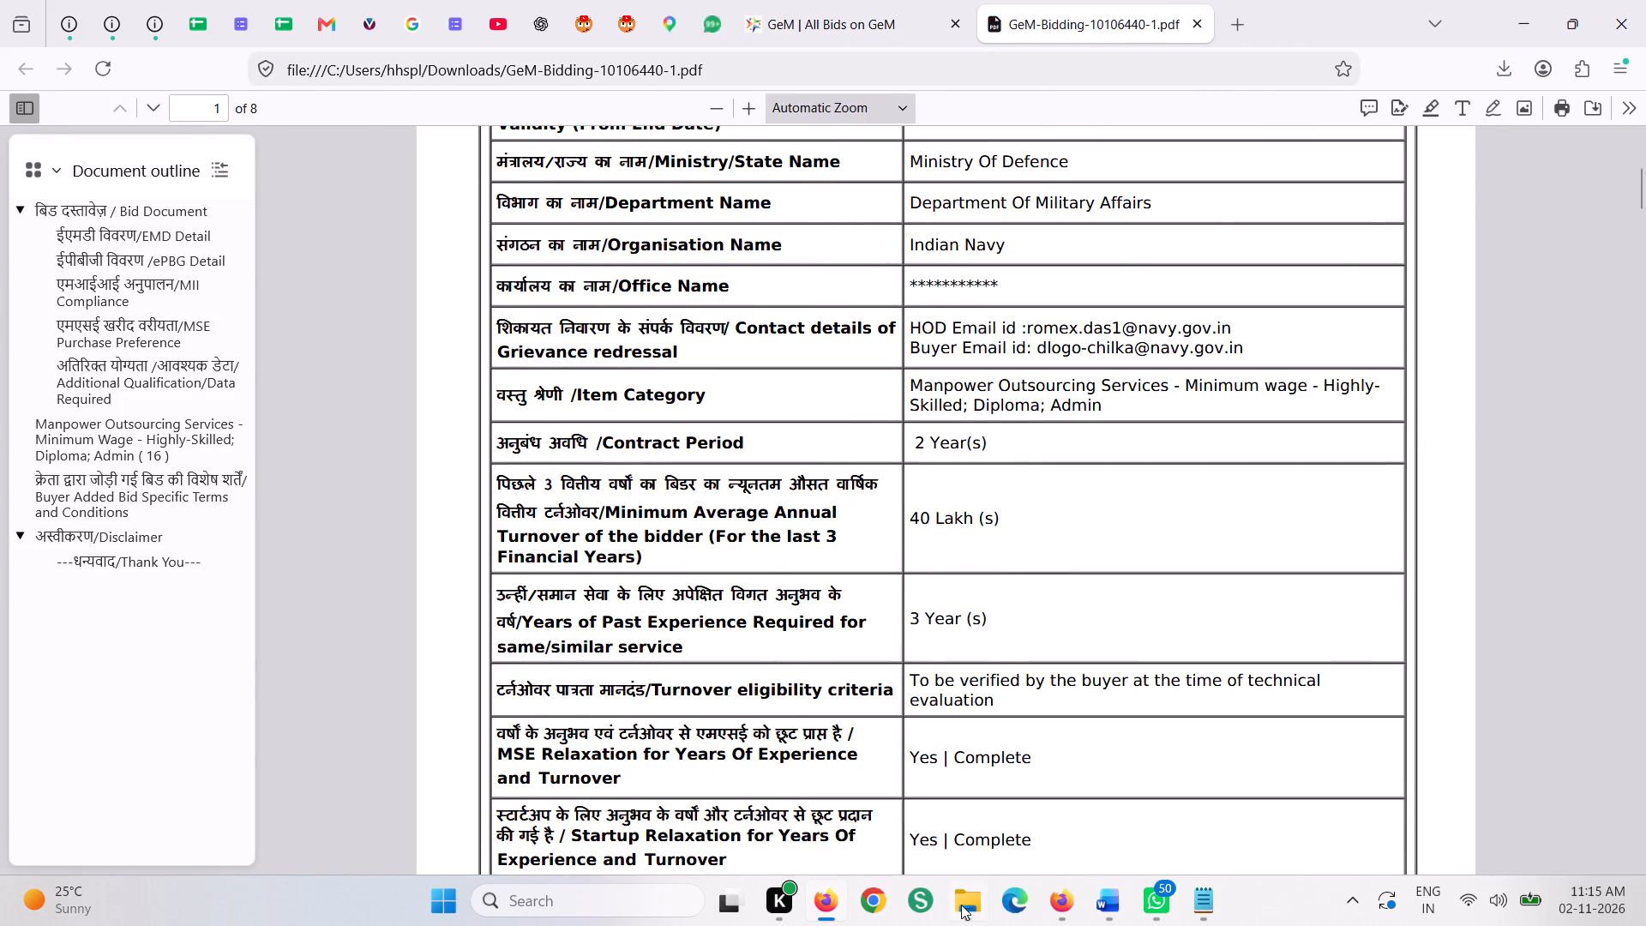
pyautogui.click(962, 905)
pyautogui.scroll(4, 475, 328)
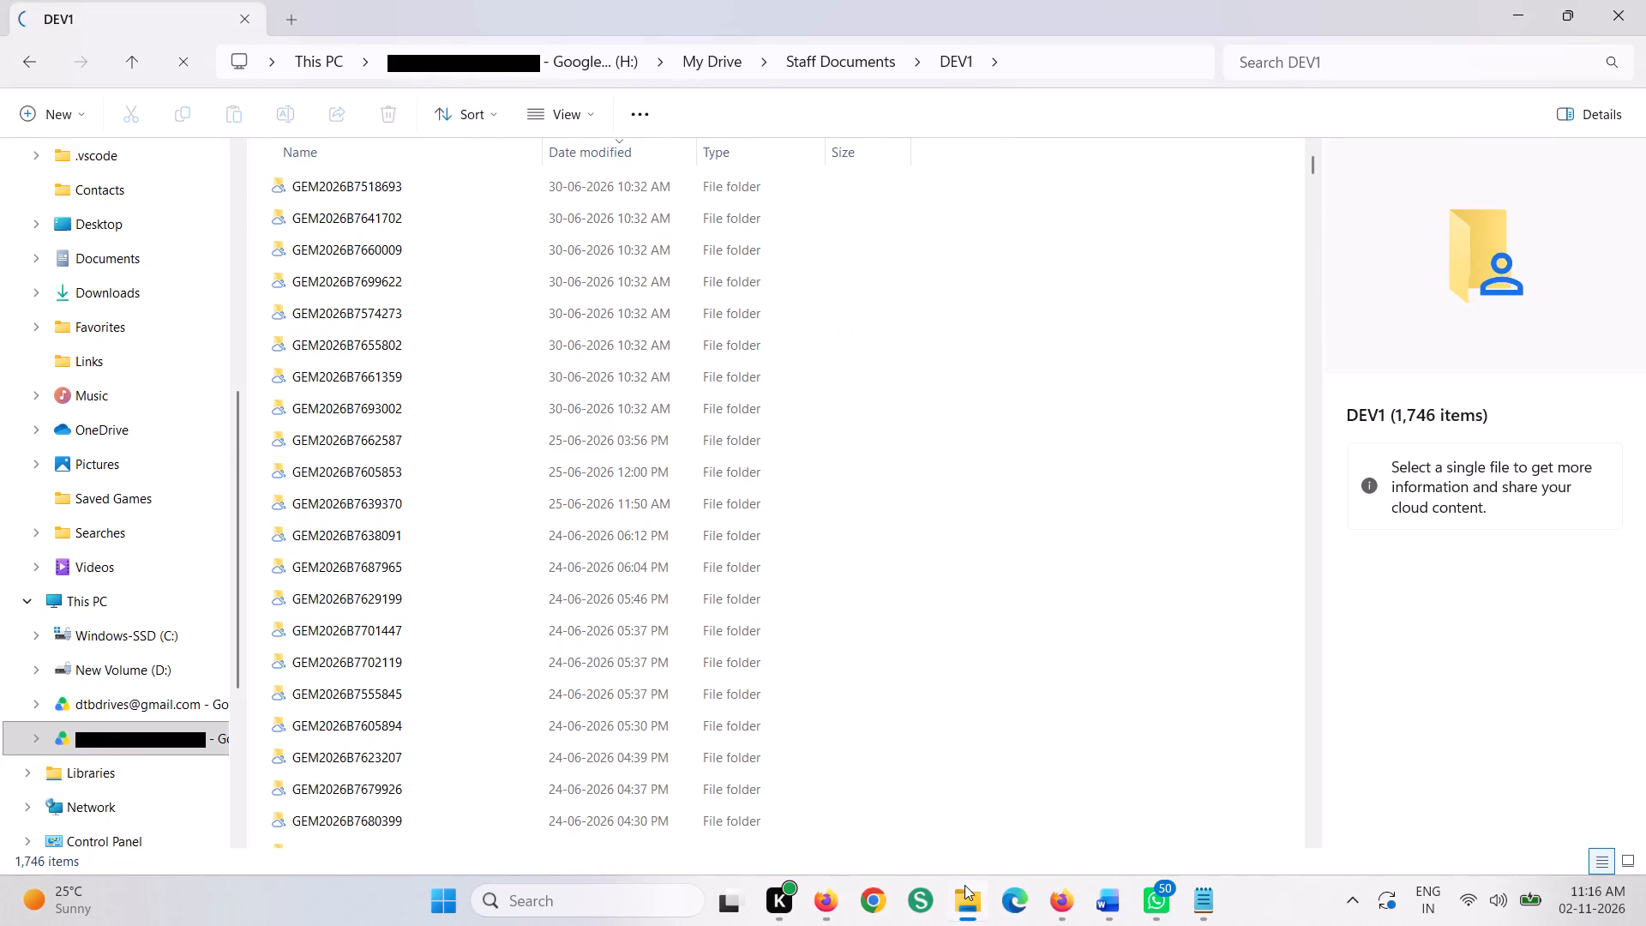
pyautogui.click(965, 900)
pyautogui.scroll(2, 923, 610)
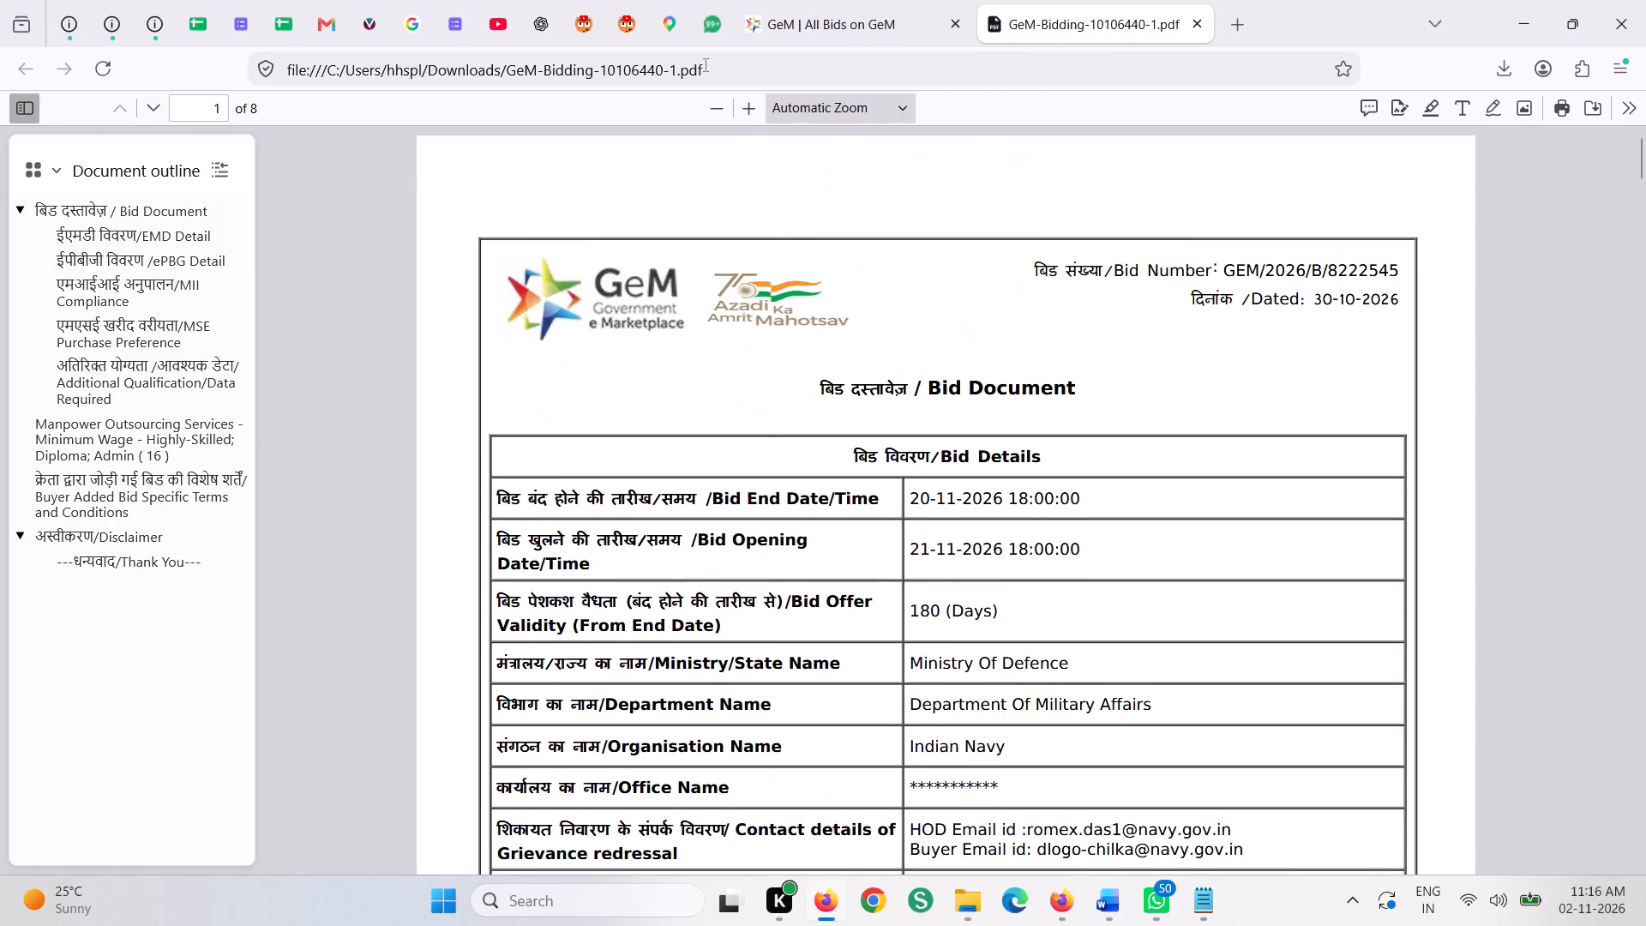